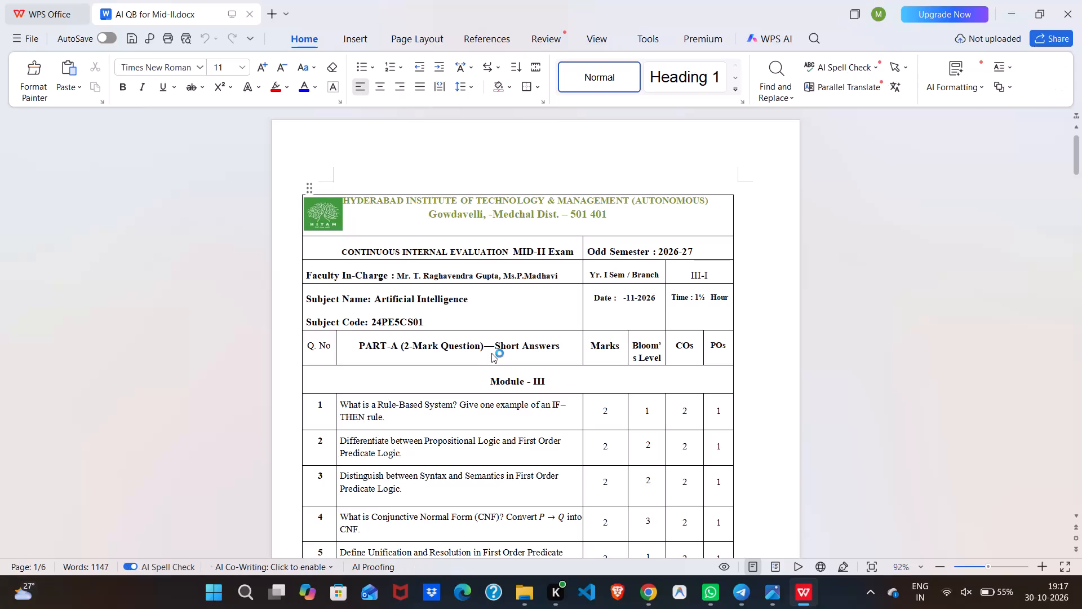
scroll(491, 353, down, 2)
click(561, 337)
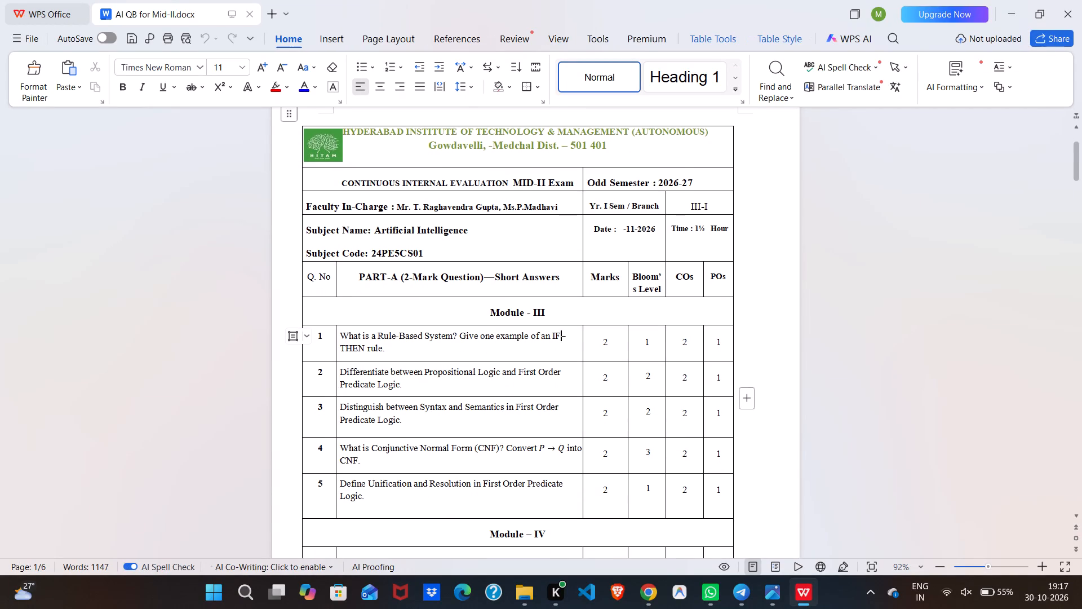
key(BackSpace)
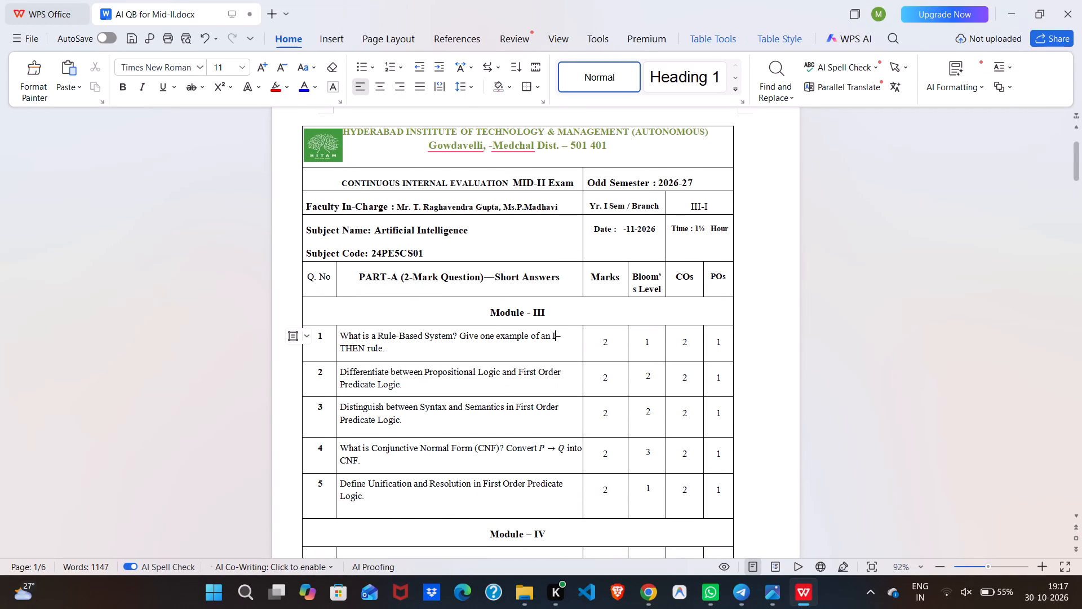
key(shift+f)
Look through the question bank from the PART-A short answers down to the PART-B Module – III long-answer questions.
scroll(548, 414, down, 1)
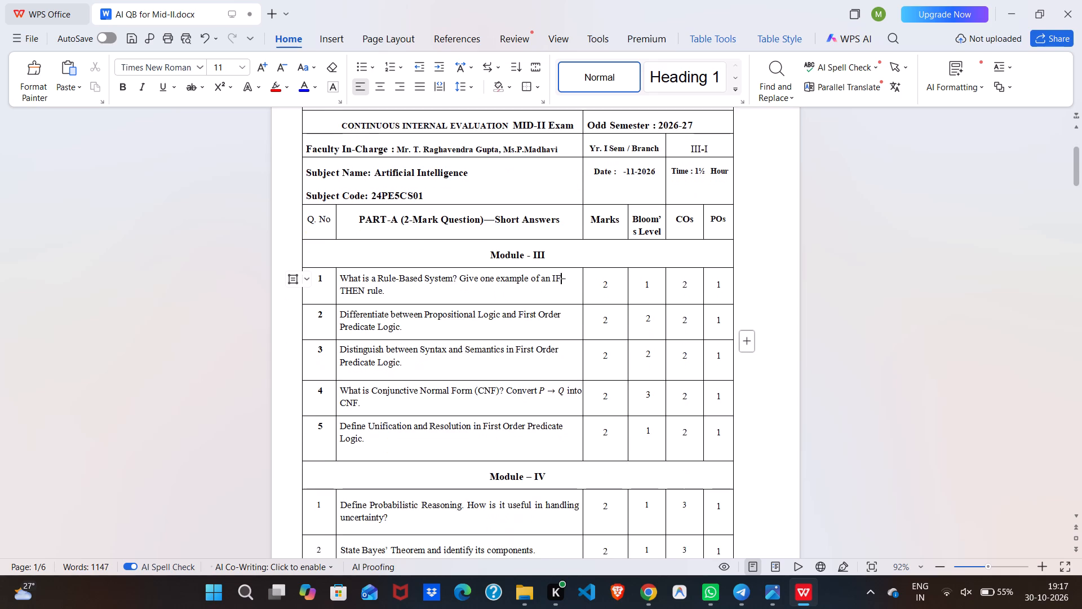
scroll(548, 414, down, 1)
click(796, 387)
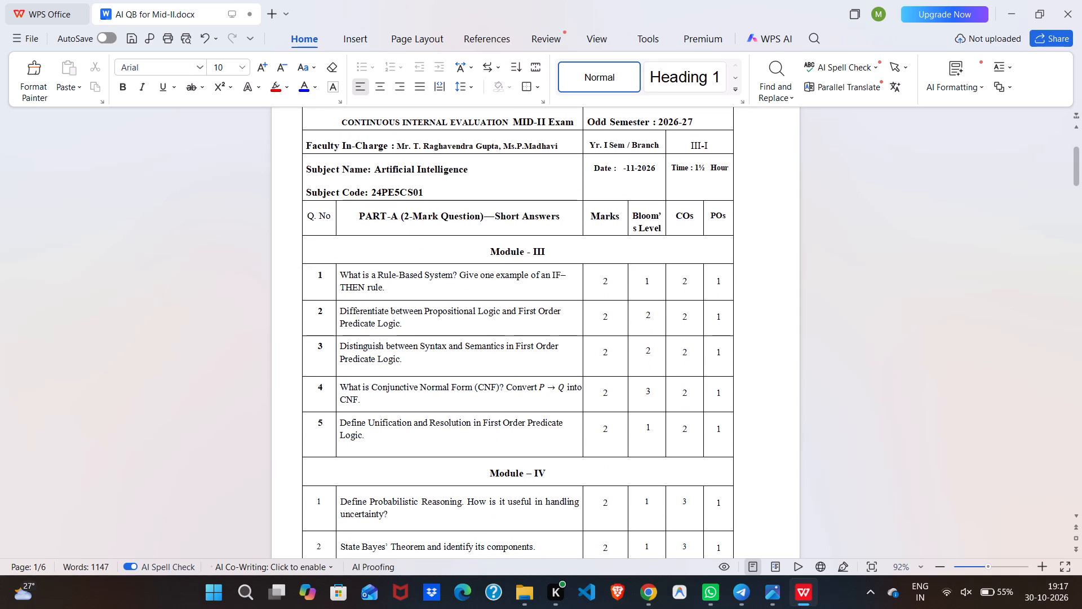
scroll(551, 247, down, 3)
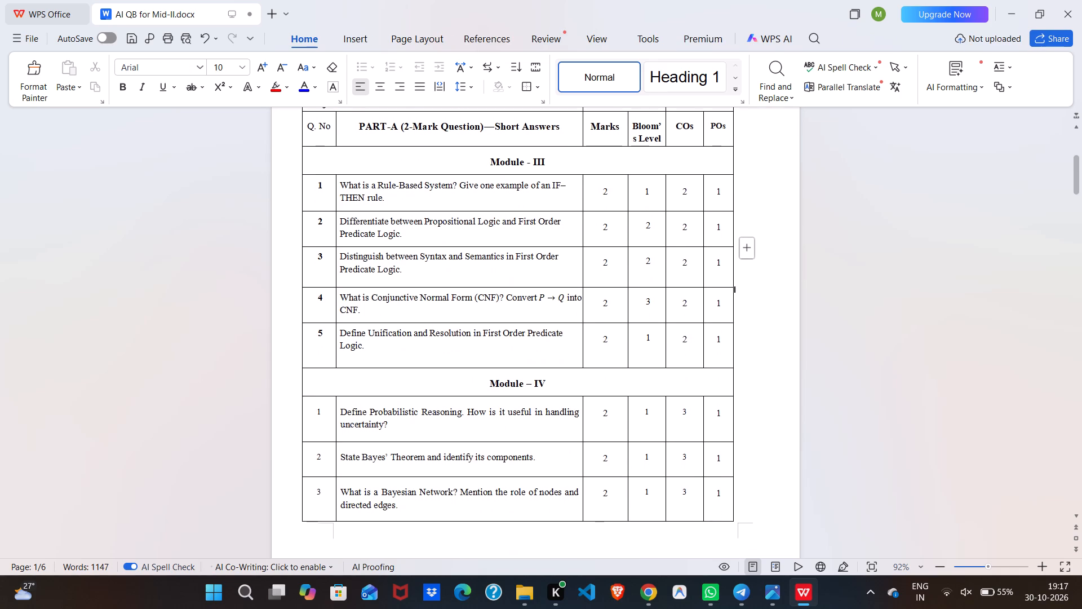
scroll(551, 247, down, 8)
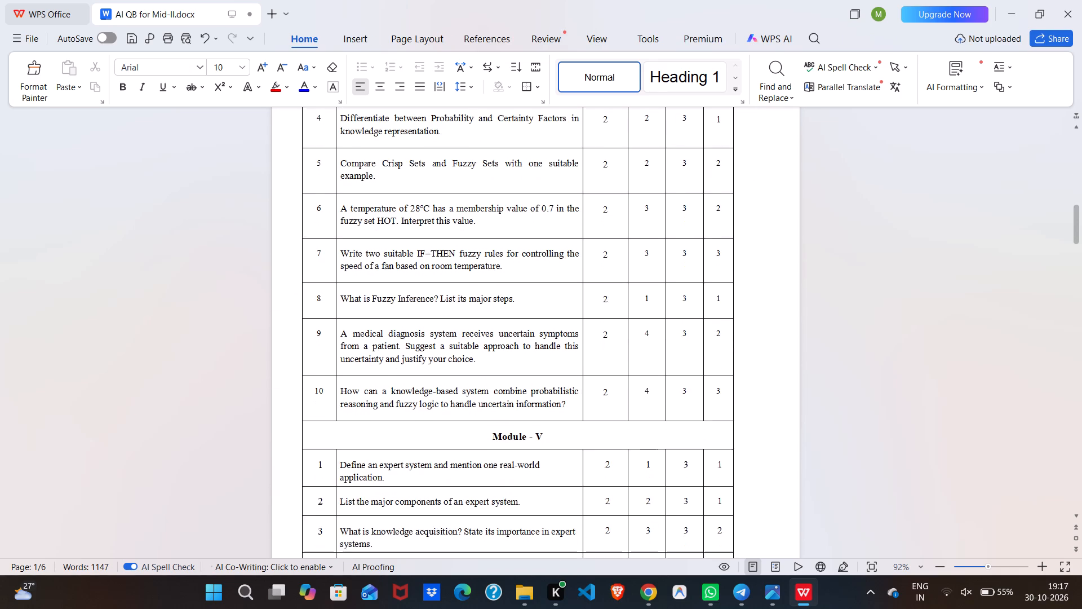
scroll(551, 247, down, 8)
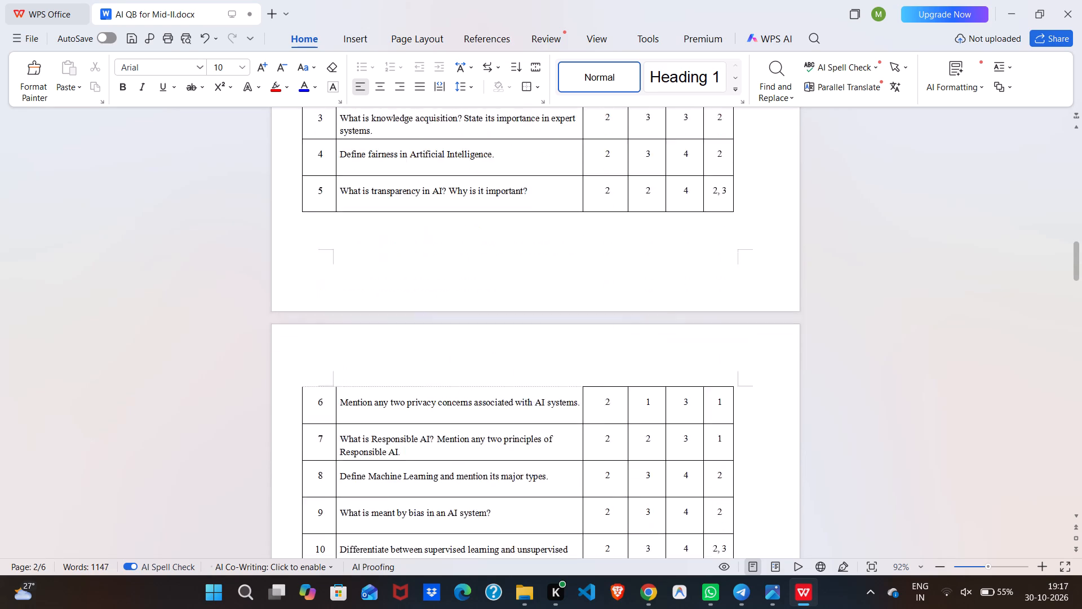
scroll(551, 247, down, 7)
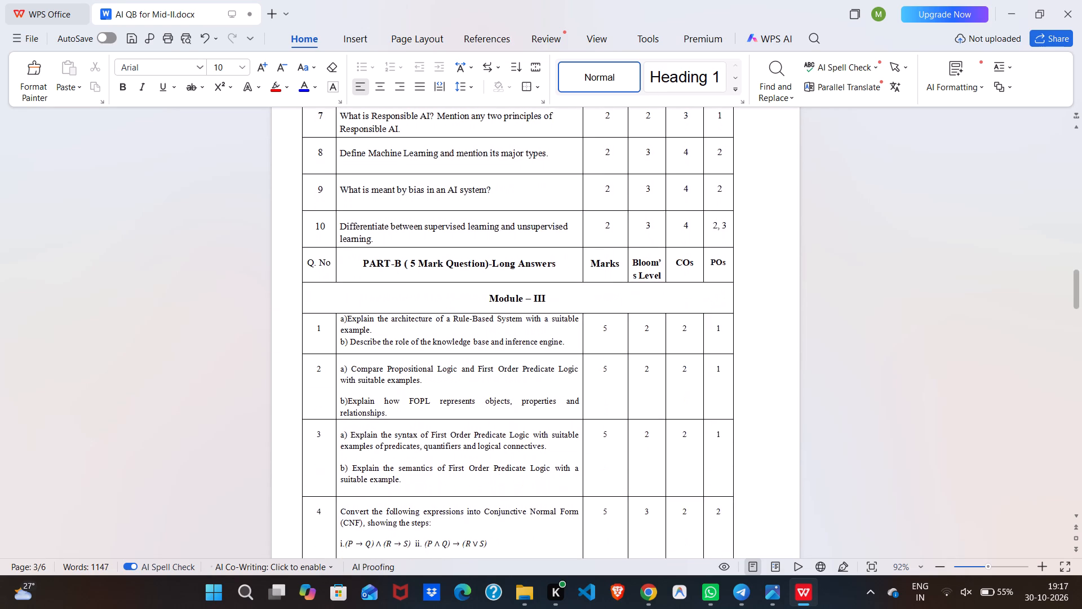
scroll(551, 247, down, 4)
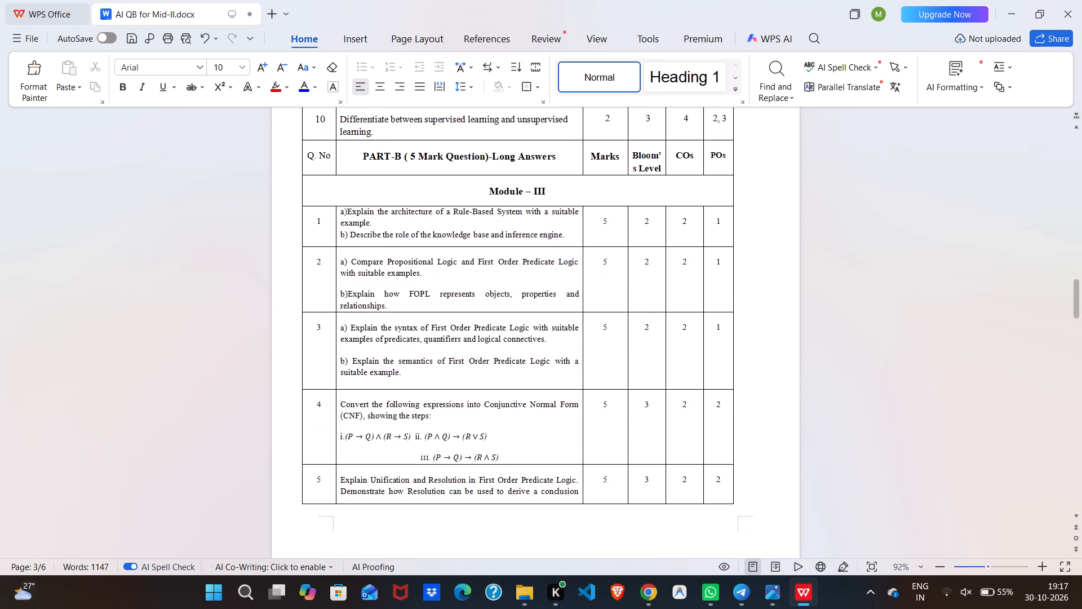
scroll(551, 247, down, 1)
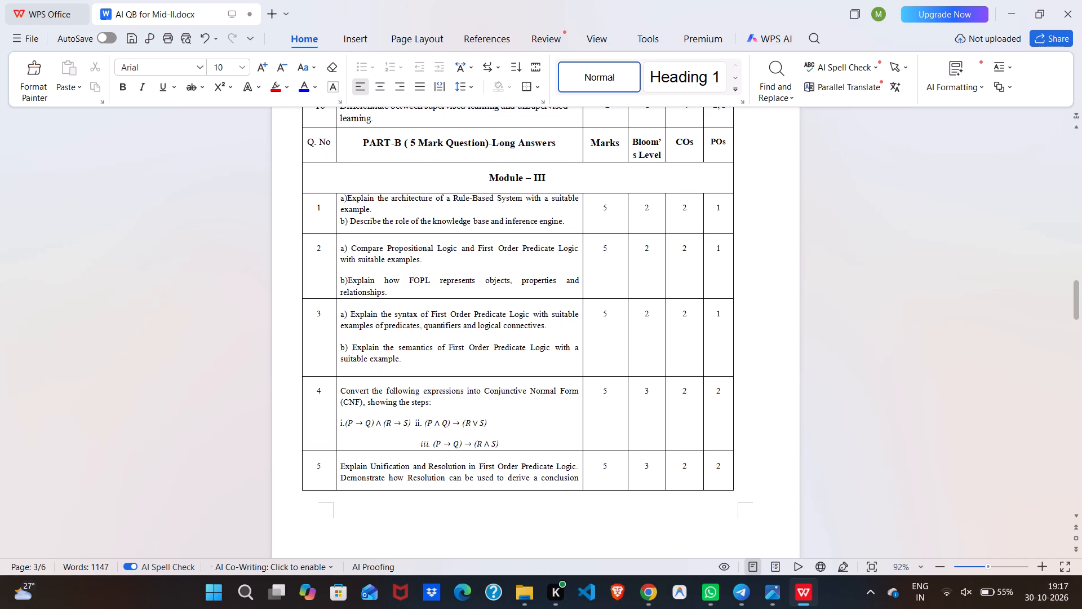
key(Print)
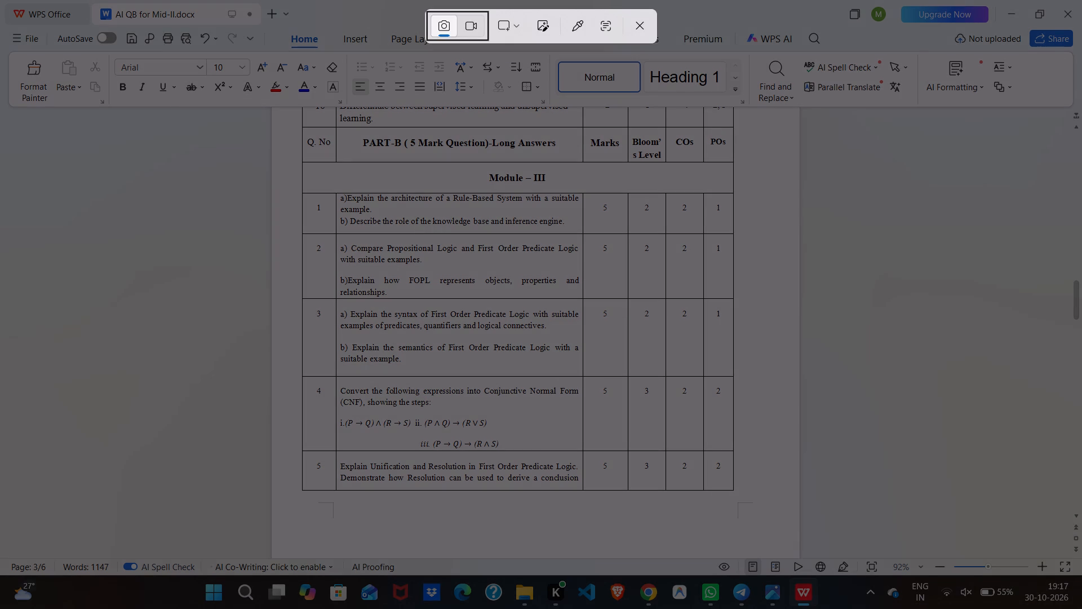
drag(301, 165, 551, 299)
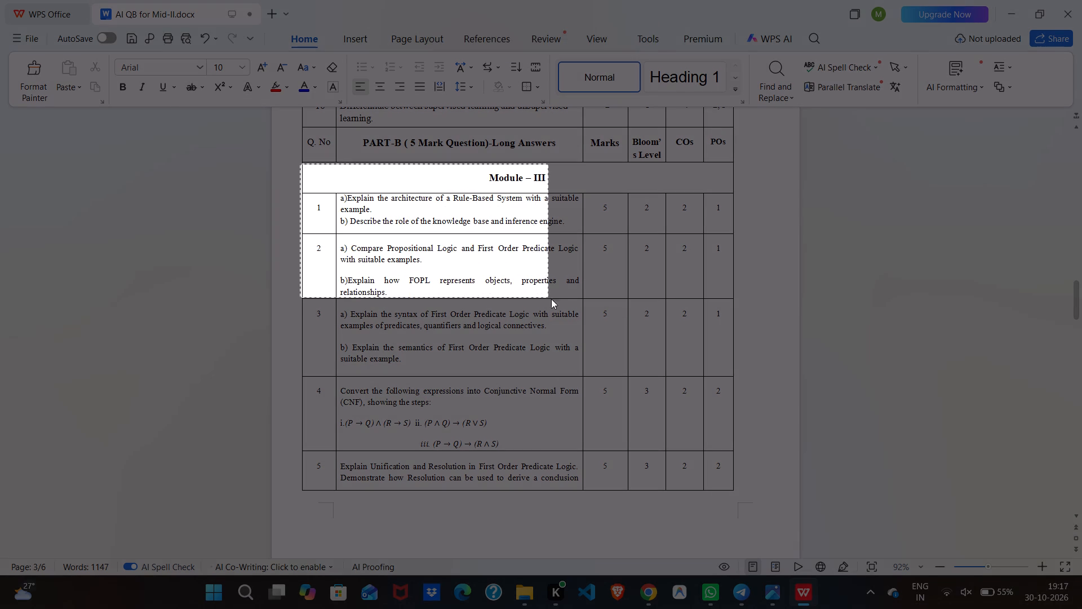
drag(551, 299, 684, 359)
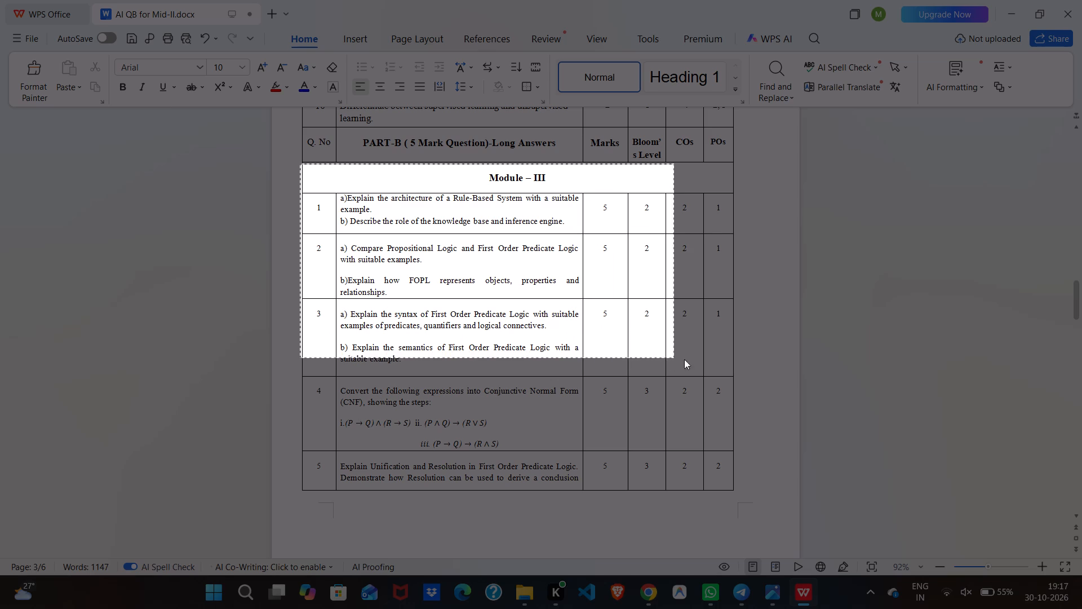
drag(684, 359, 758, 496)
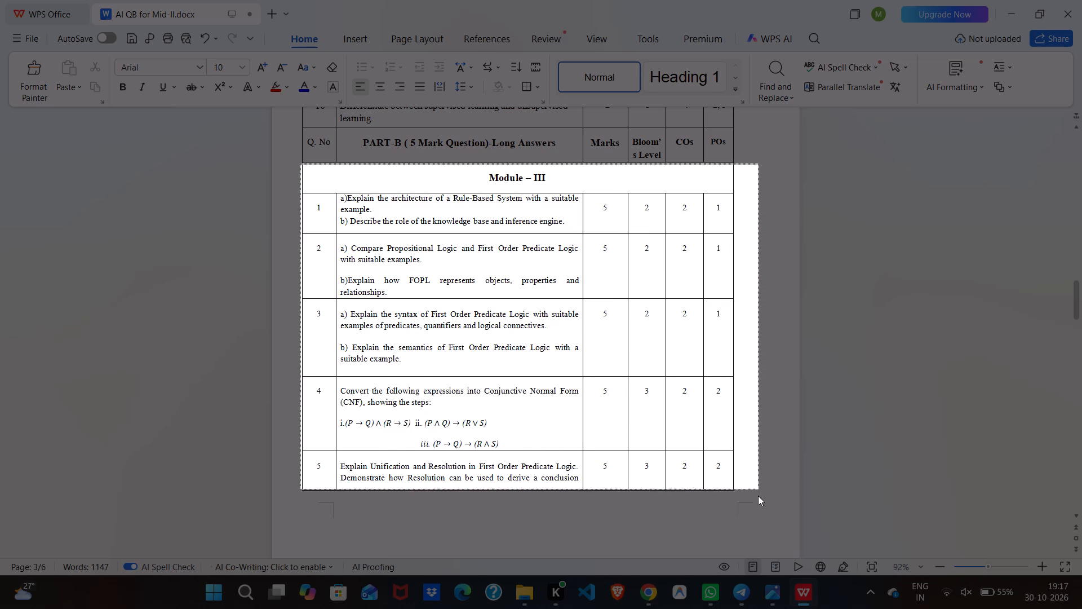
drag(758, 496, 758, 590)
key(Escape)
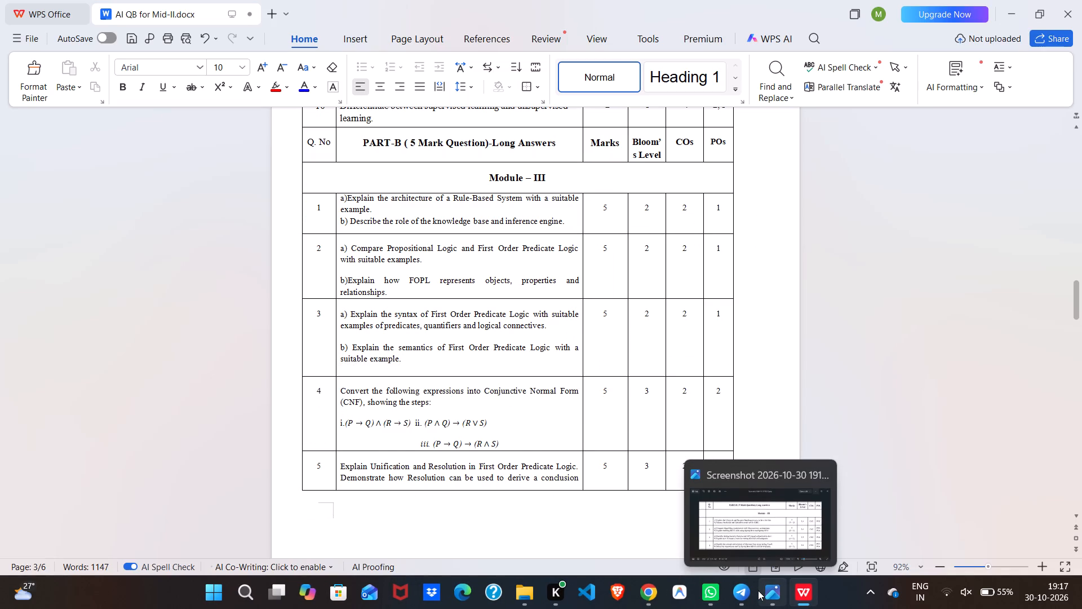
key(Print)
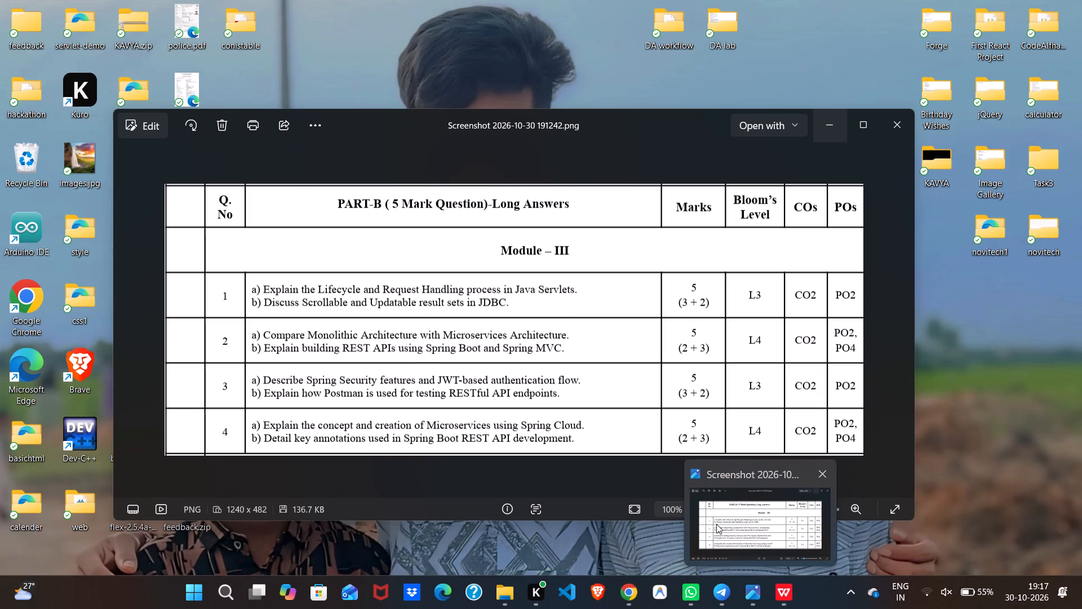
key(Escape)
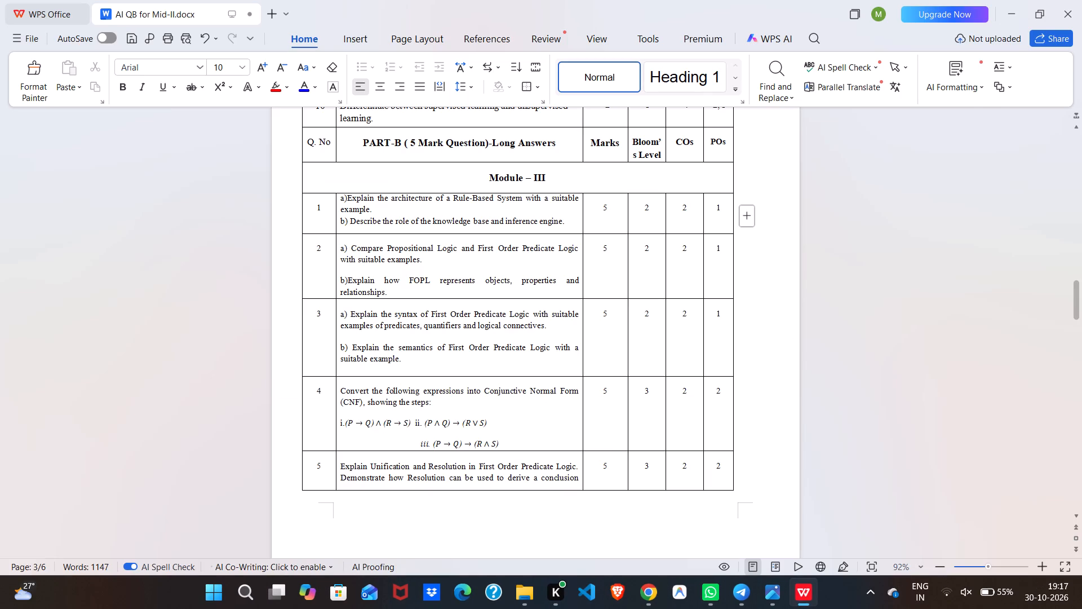
key(Print)
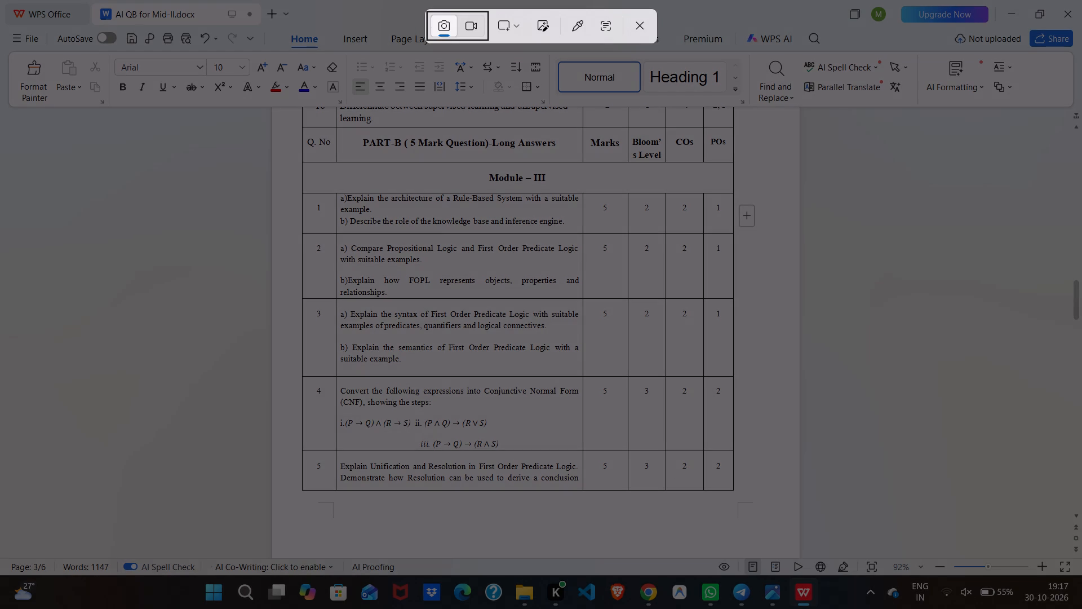
drag(301, 127, 610, 289)
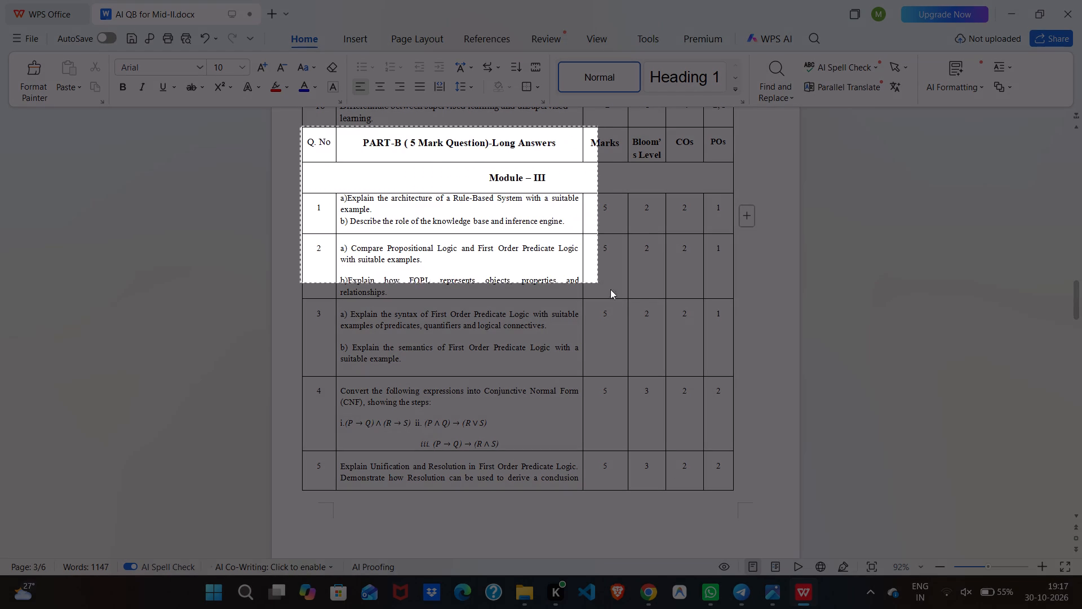
drag(610, 289, 700, 350)
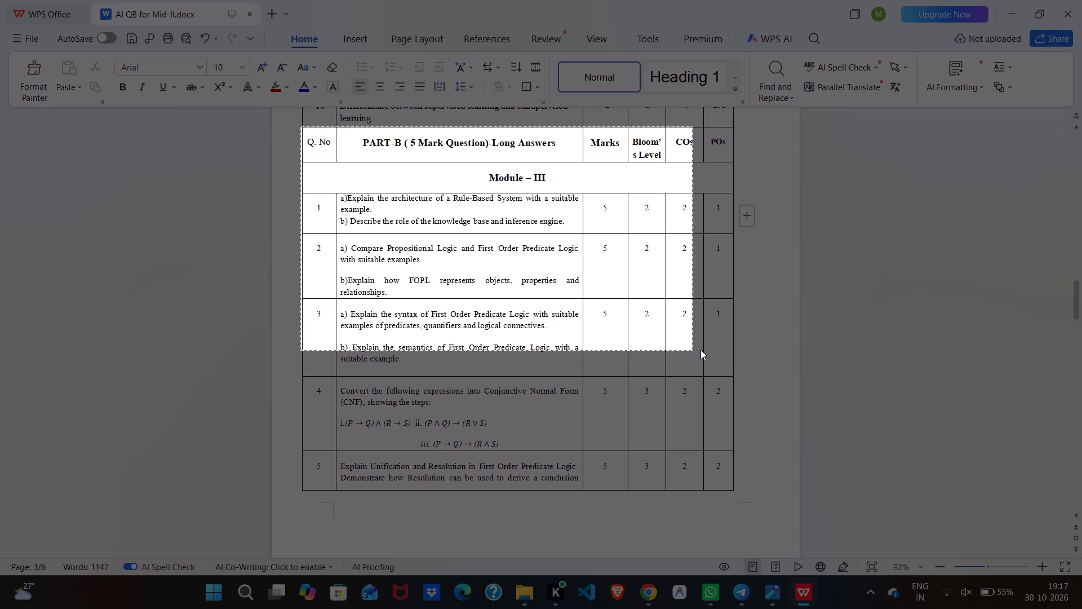
drag(700, 350, 739, 489)
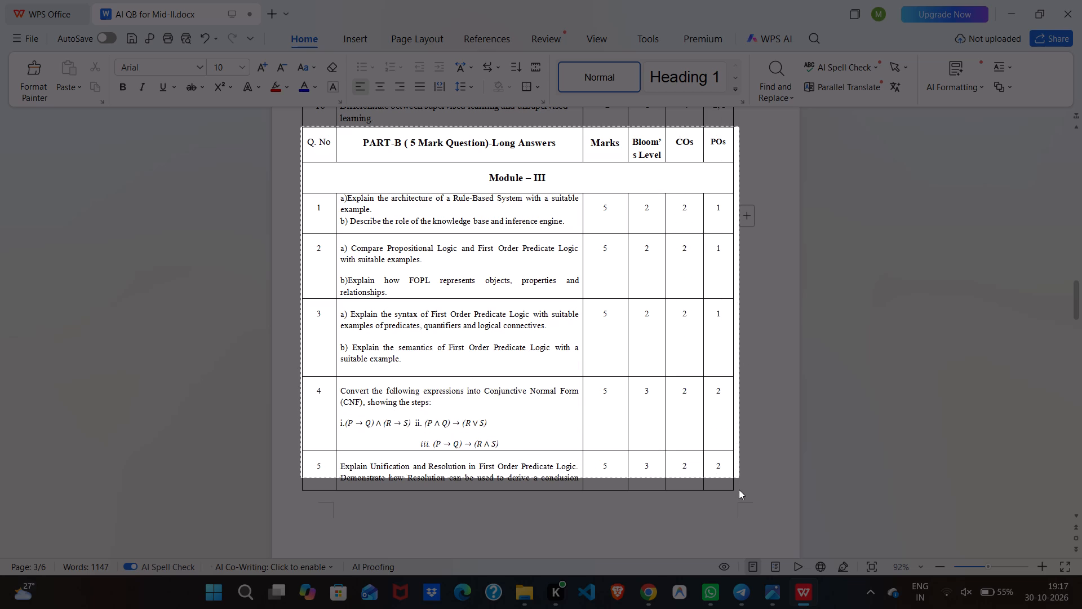
drag(739, 489, 740, 495)
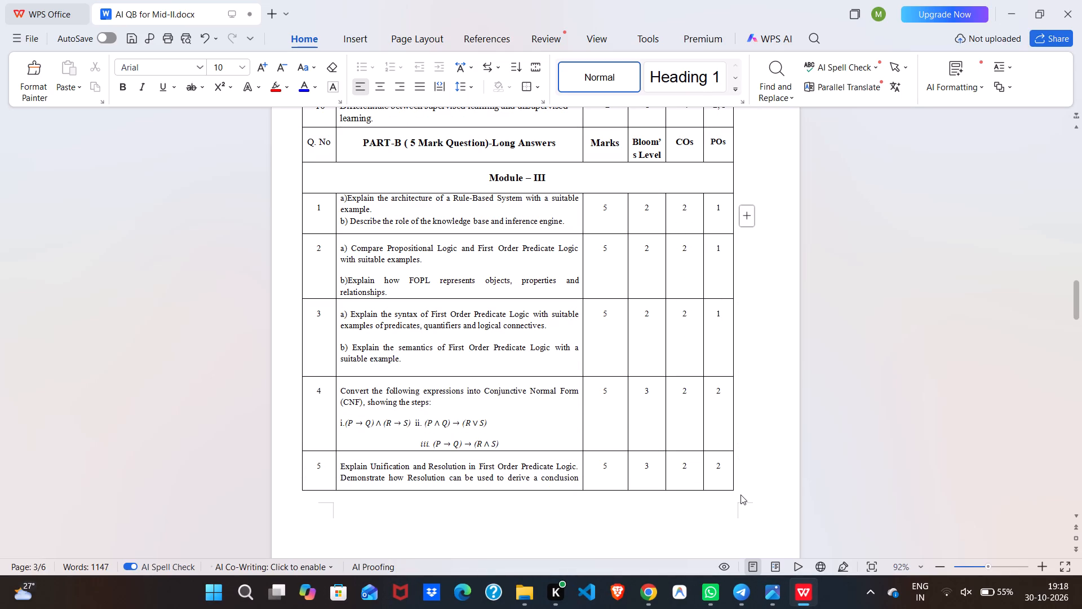
click(919, 405)
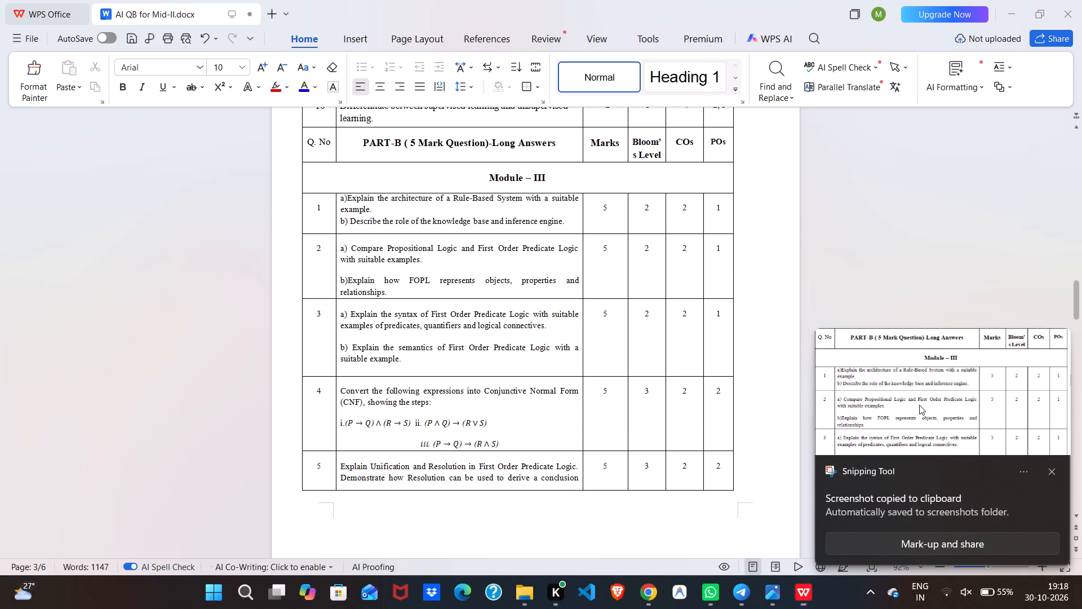
key(ctrl+c)
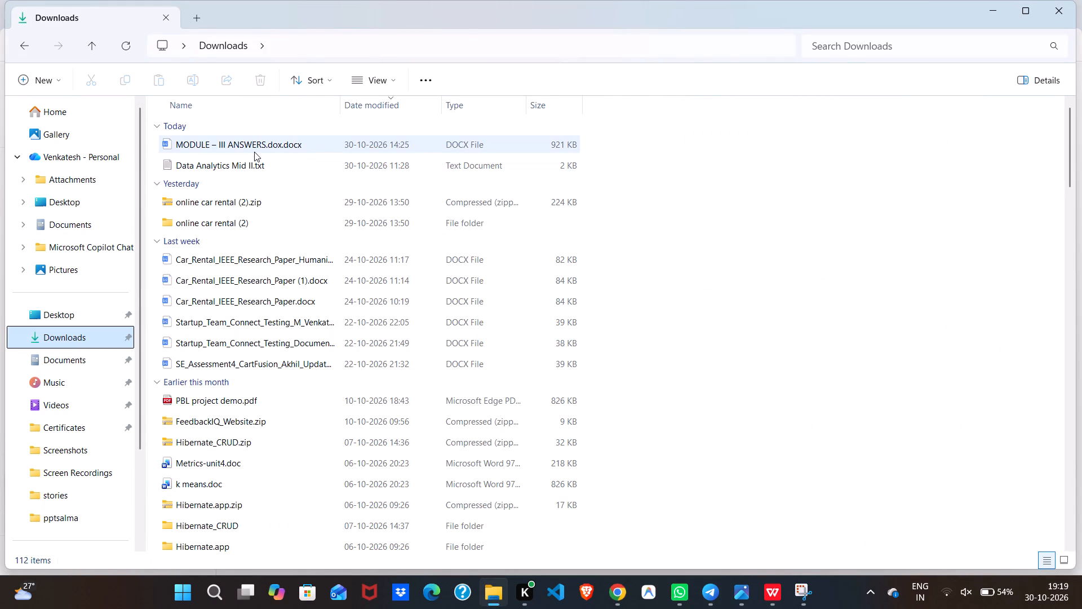
double_click(254, 152)
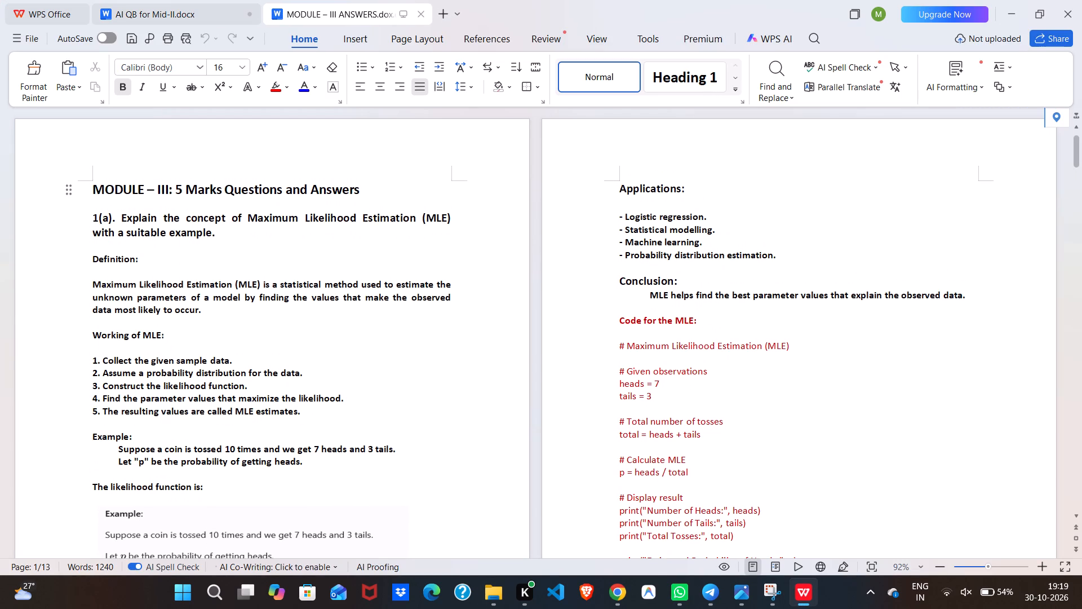
Look through the whole answers document, from the Module – III answers to the final clustering page, and return to its start.
scroll(502, 302, down, 15)
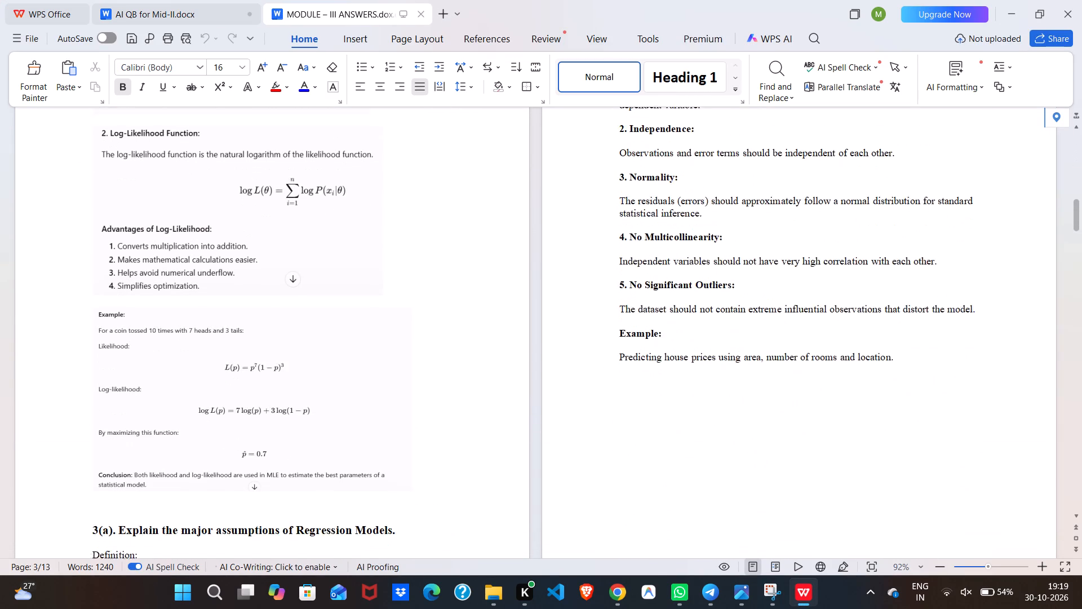
scroll(502, 302, down, 14)
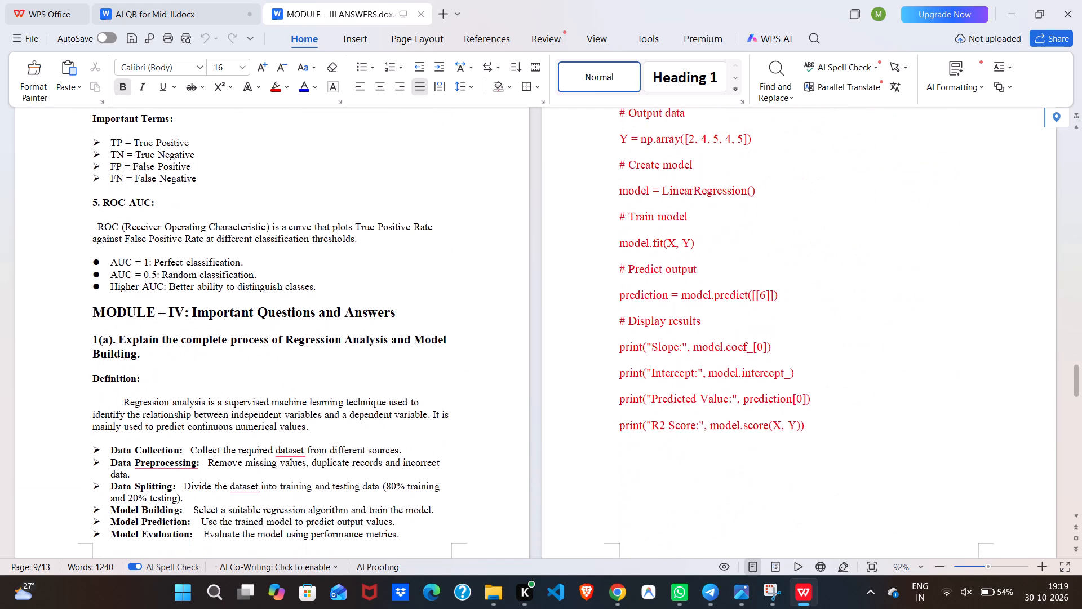
scroll(502, 302, down, 17)
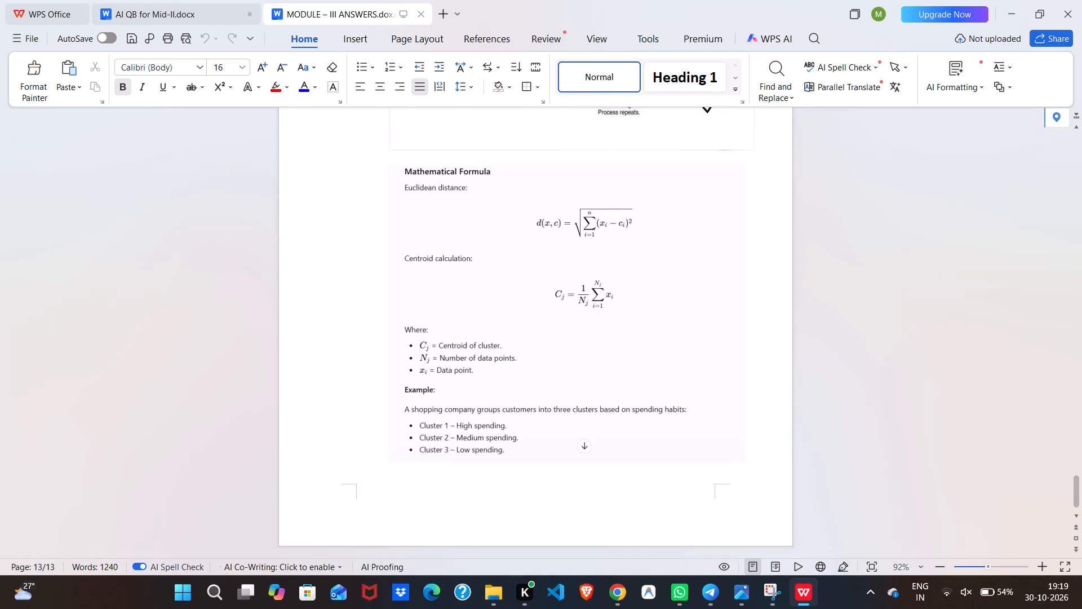
scroll(502, 302, up, 9)
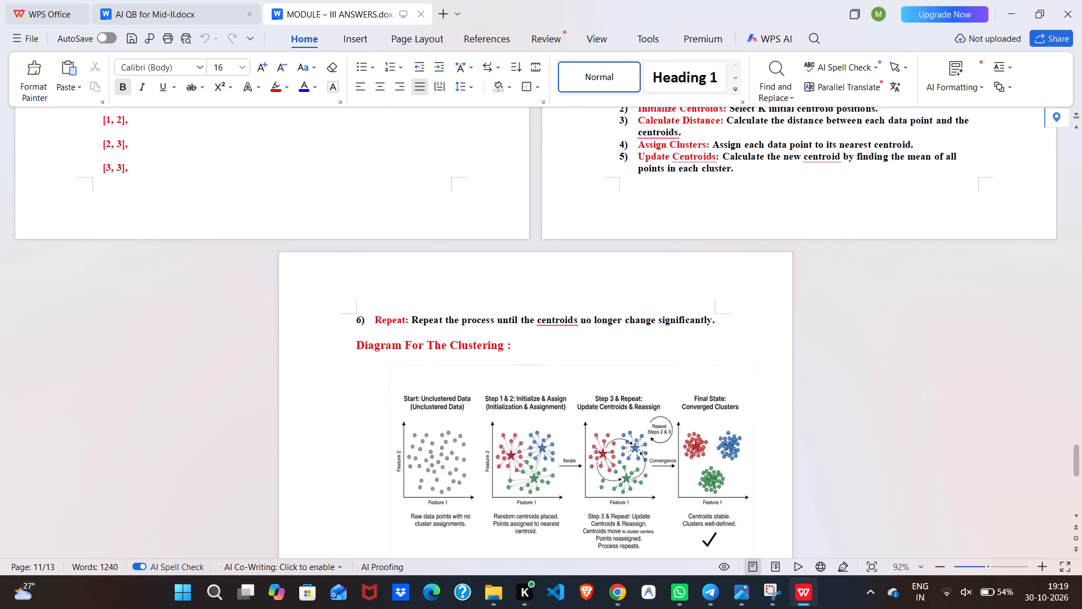
scroll(502, 302, up, 17)
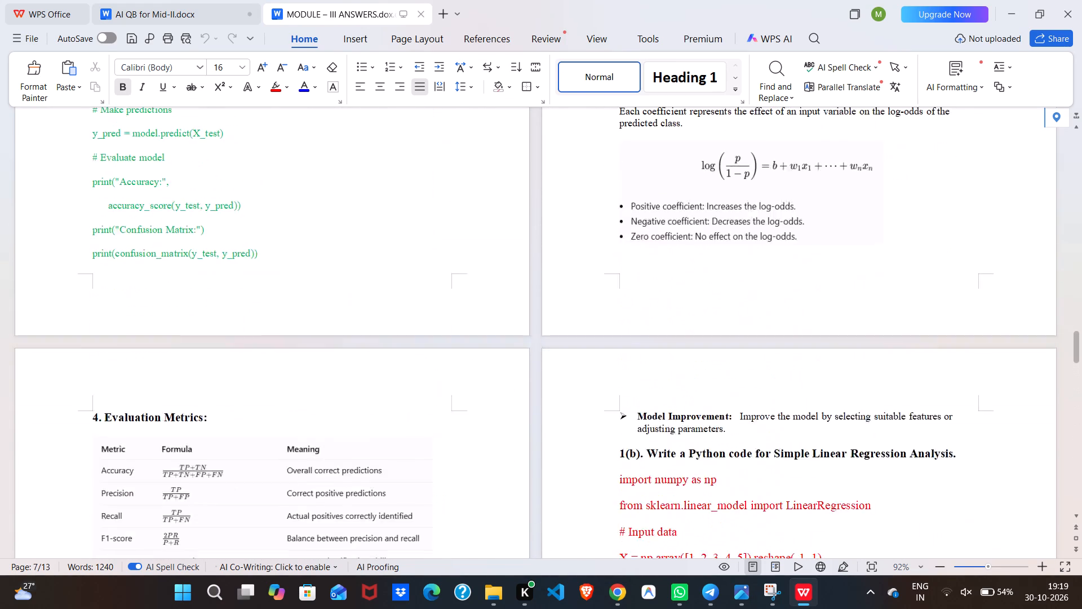
scroll(502, 302, up, 13)
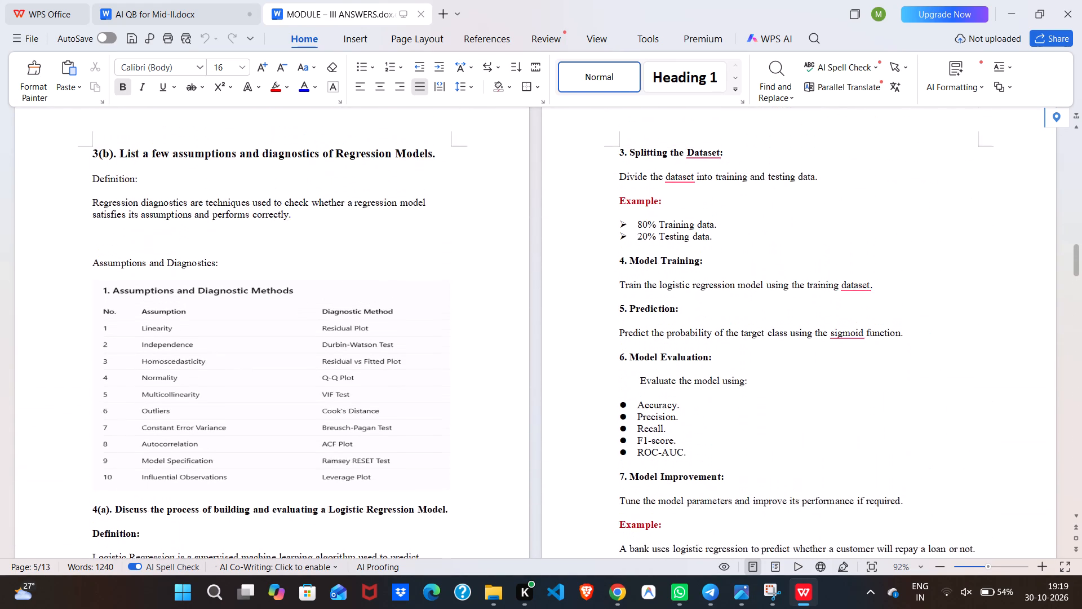
scroll(502, 302, up, 15)
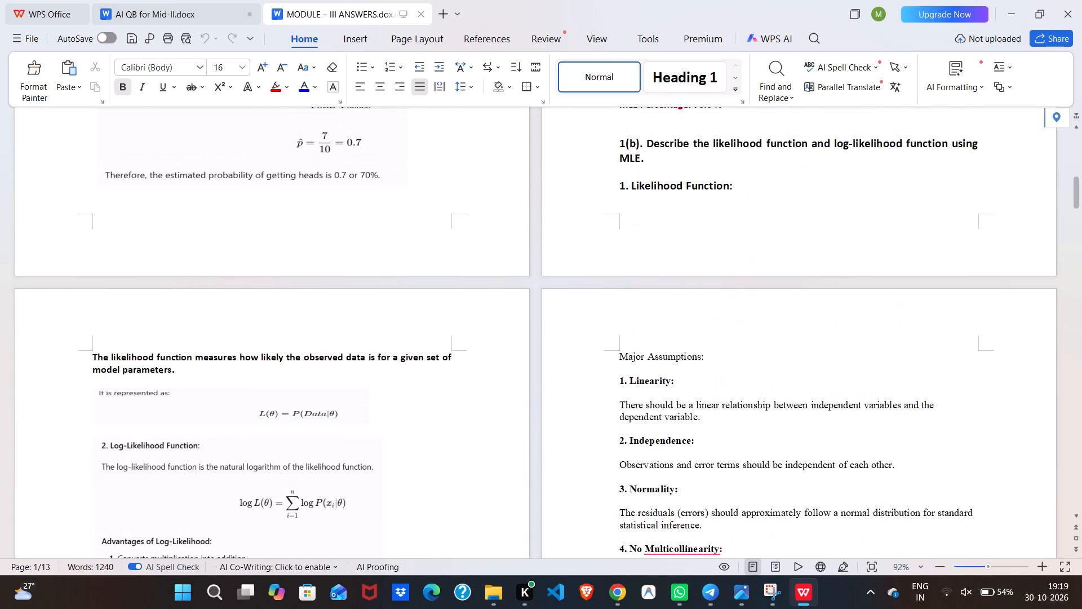
scroll(502, 302, up, 9)
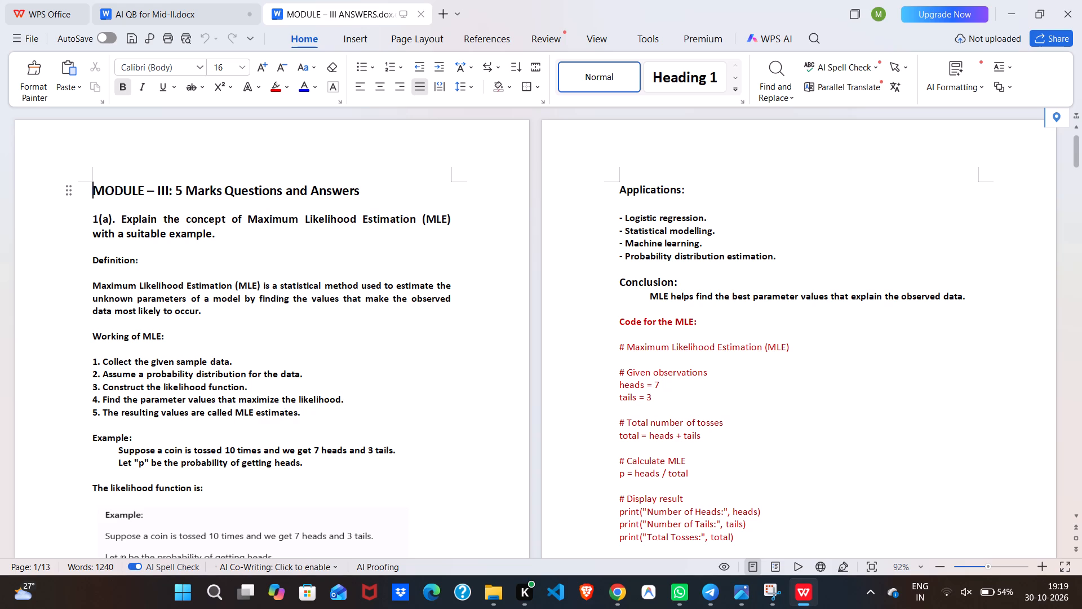
Remove the bold formatting from the Maximum Likelihood Estimation paragraph under Definition in question 1(a).
drag(203, 312, 162, 308)
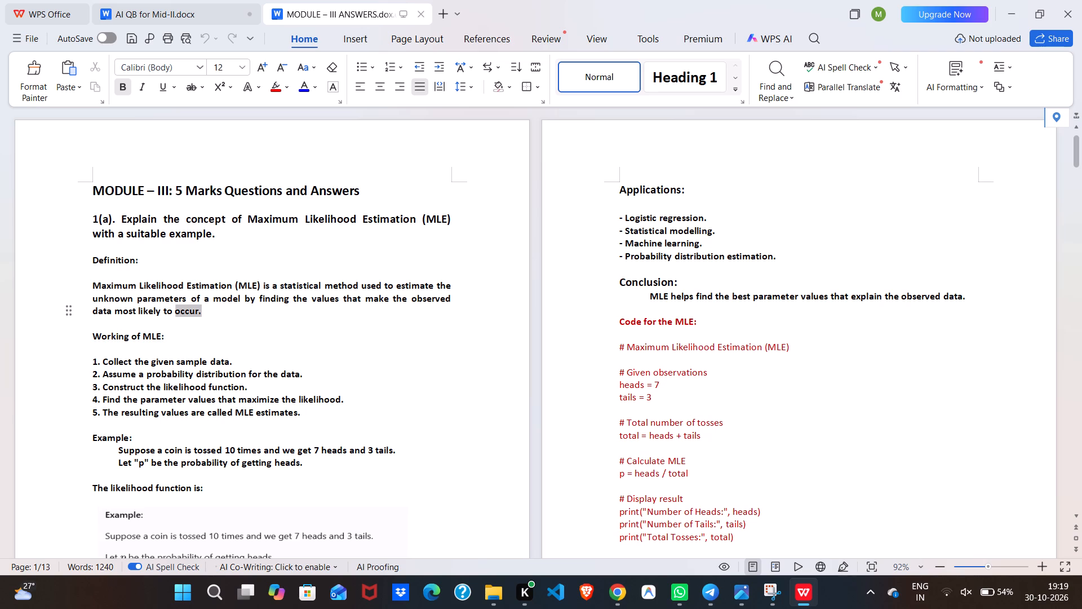
drag(162, 308, 92, 287)
key(ctrl+b)
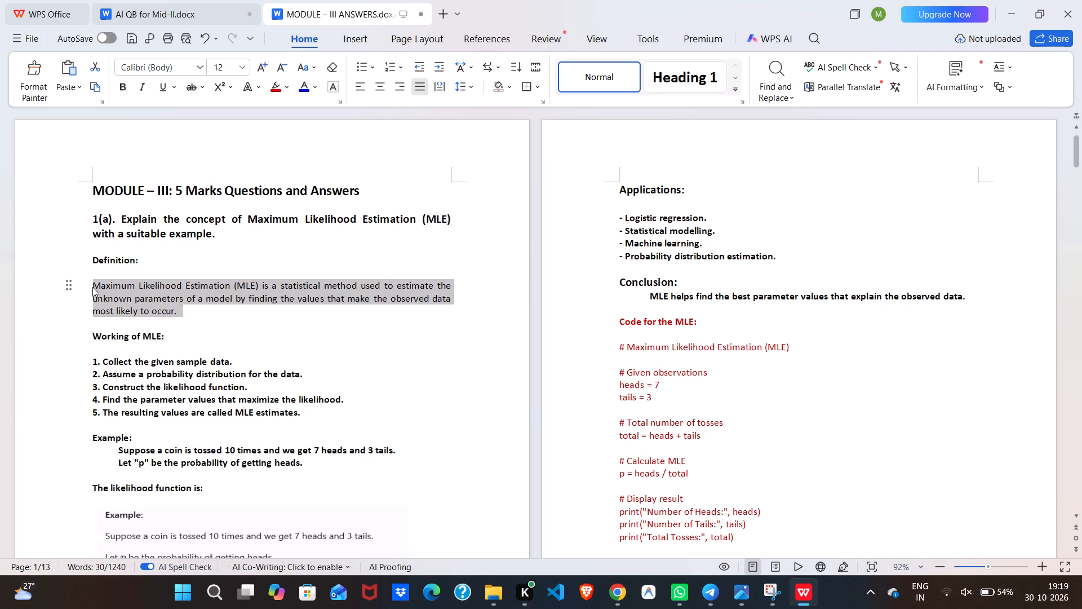
click(263, 315)
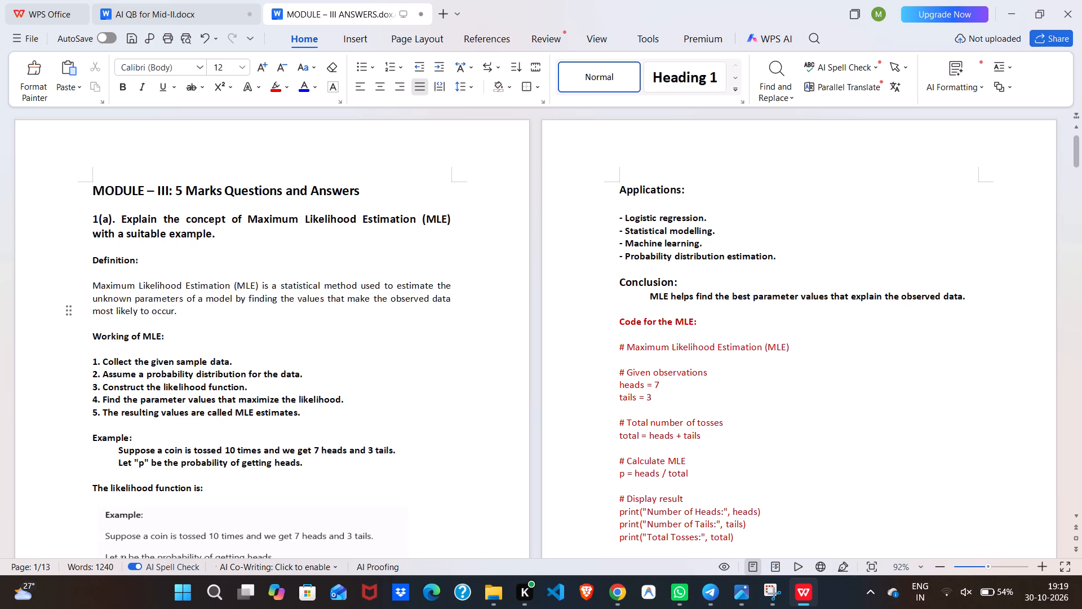
Remove the bold formatting from the five numbered points under "Working of MLE".
drag(300, 413, 57, 369)
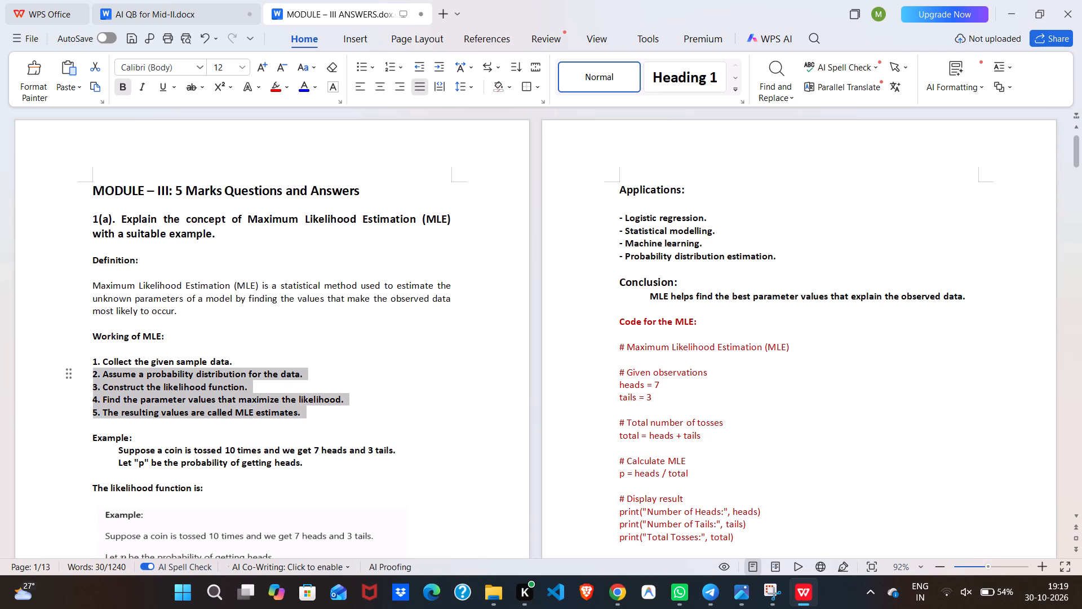
drag(57, 369, 59, 363)
key(ctrl+c)
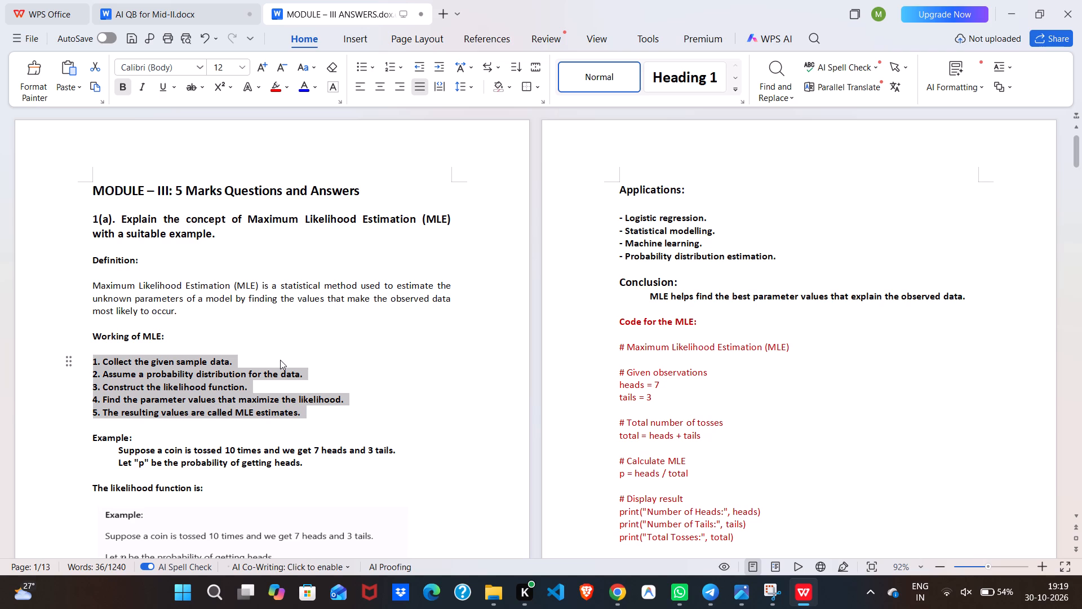
key(ctrl+b)
click(436, 373)
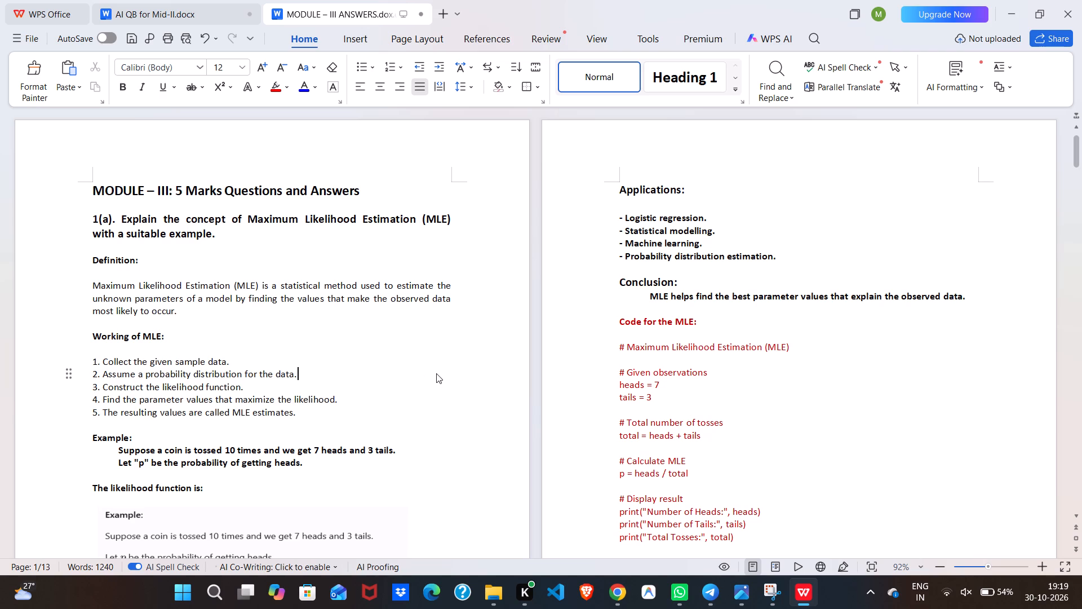
Remove the bold formatting from the two coin-toss lines under the Example heading of question 1(a).
drag(309, 465, 113, 455)
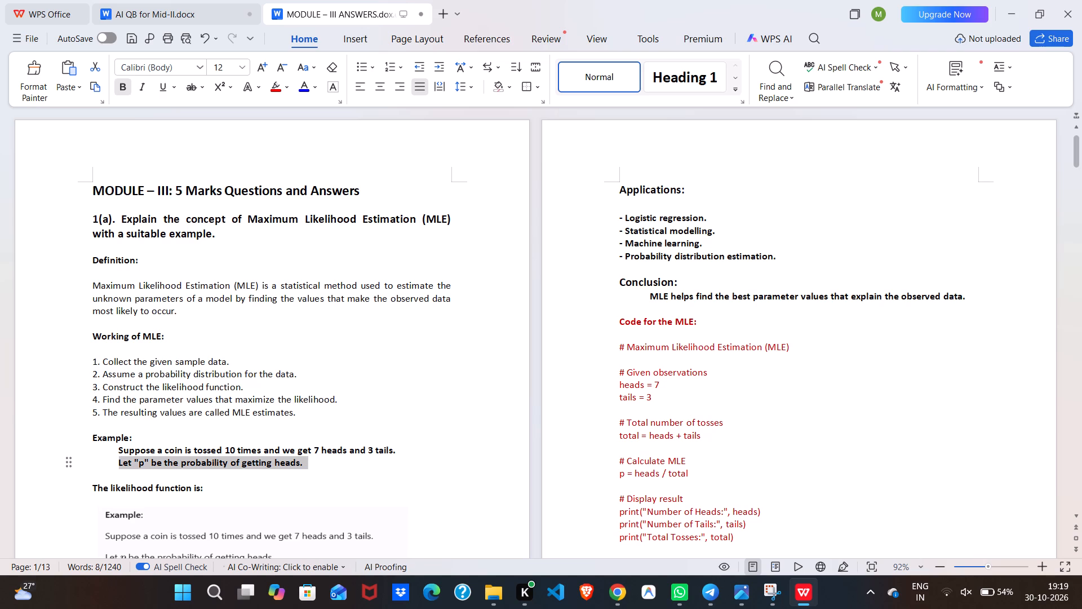
drag(113, 455, 114, 453)
key(ctrl+b)
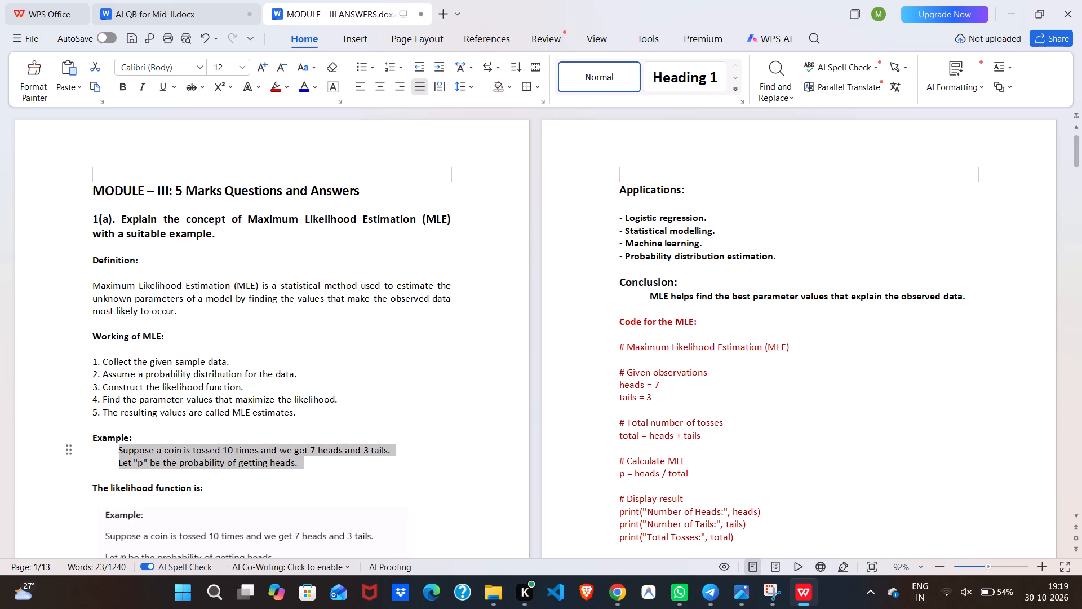
click(398, 436)
Remove the bold formatting from the four list items under Applications on page 2.
scroll(398, 436, down, 1)
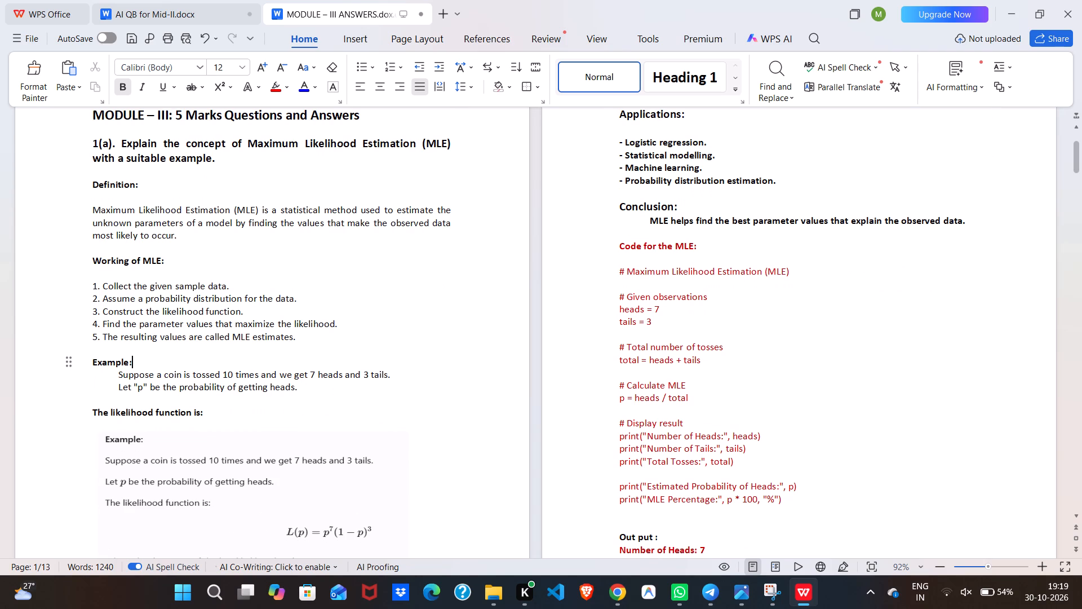
scroll(398, 436, down, 1)
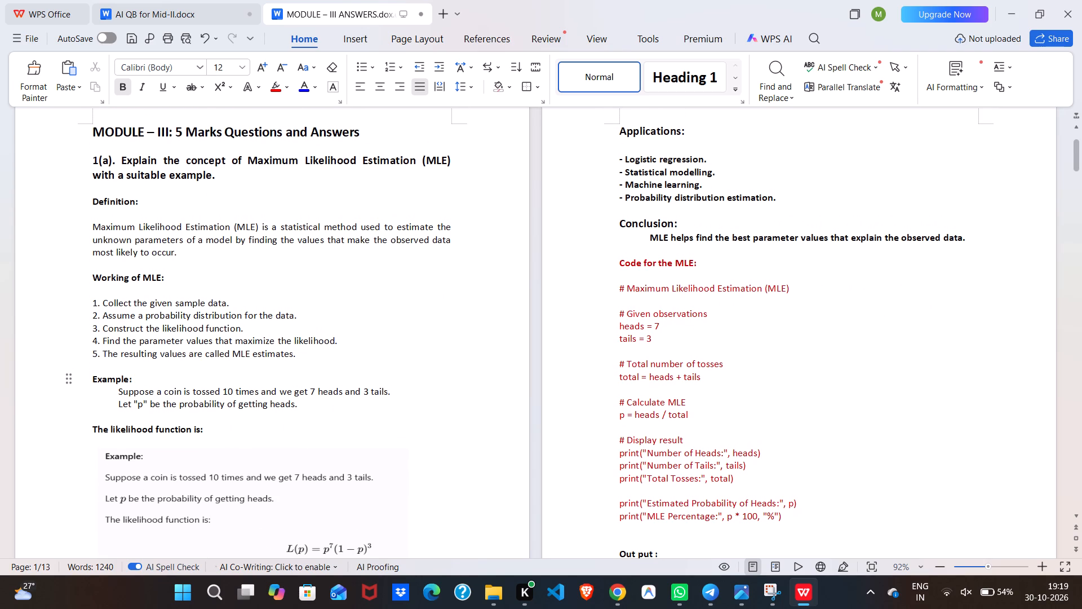
drag(785, 191, 620, 161)
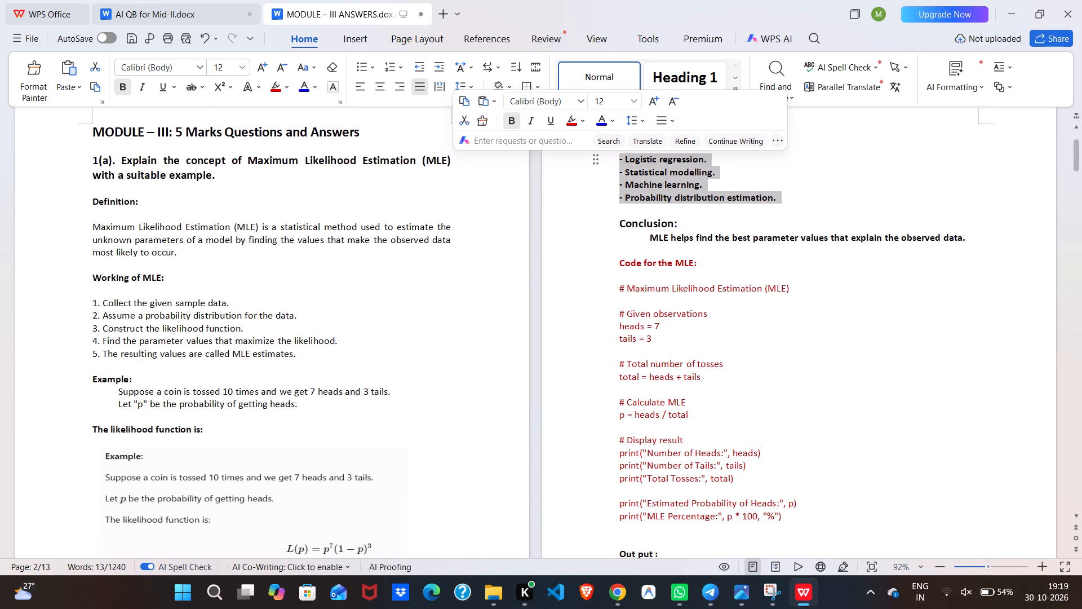
key(ctrl+b)
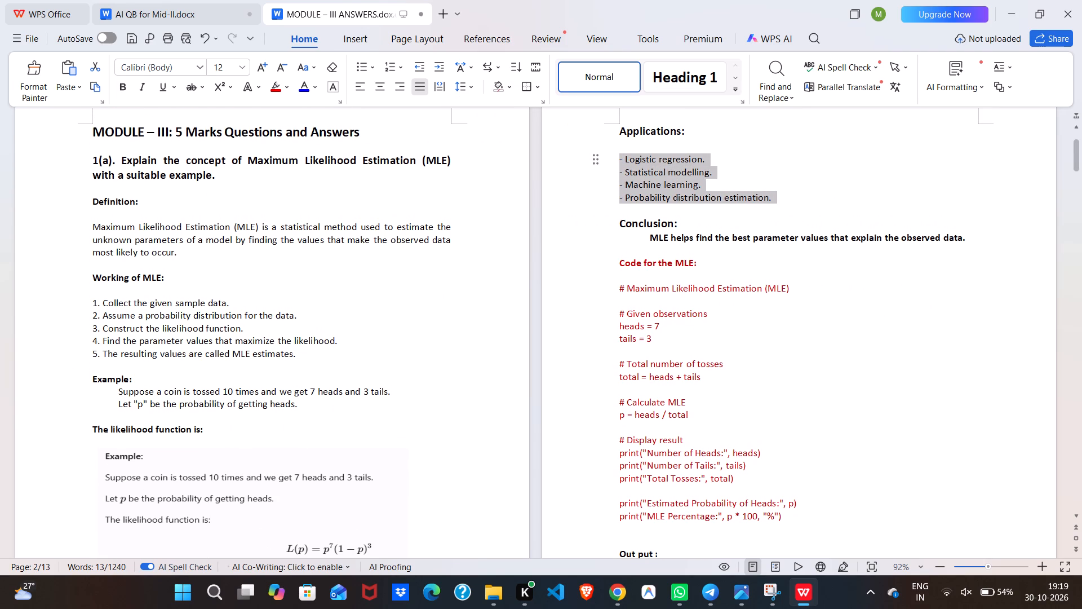
Remove the bold formatting from the "MLE helps find the best parameter values" sentence under Conclusion.
drag(979, 237, 720, 246)
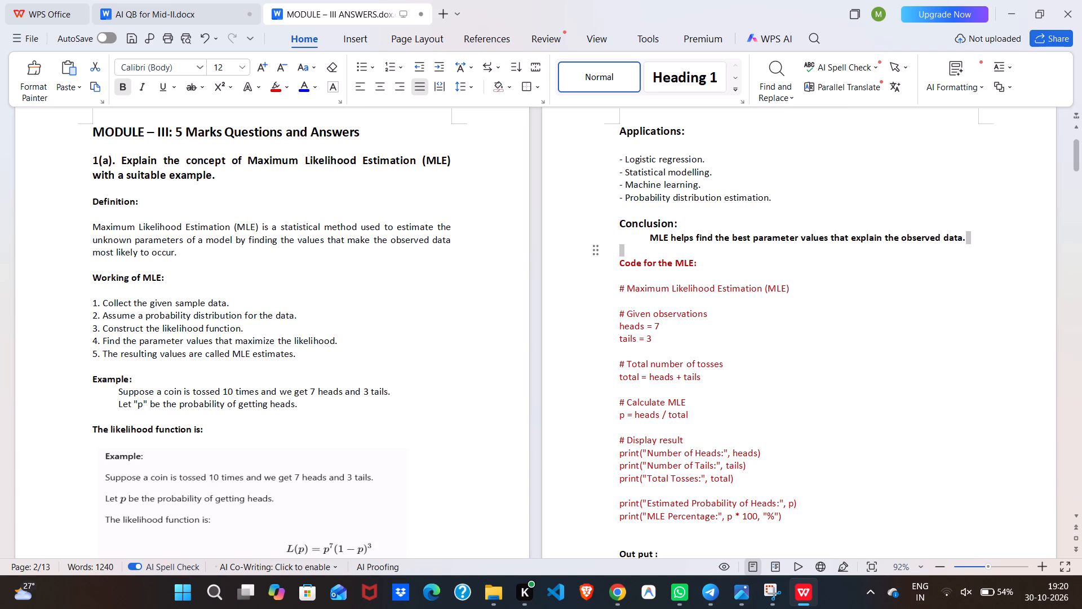
drag(720, 246, 651, 240)
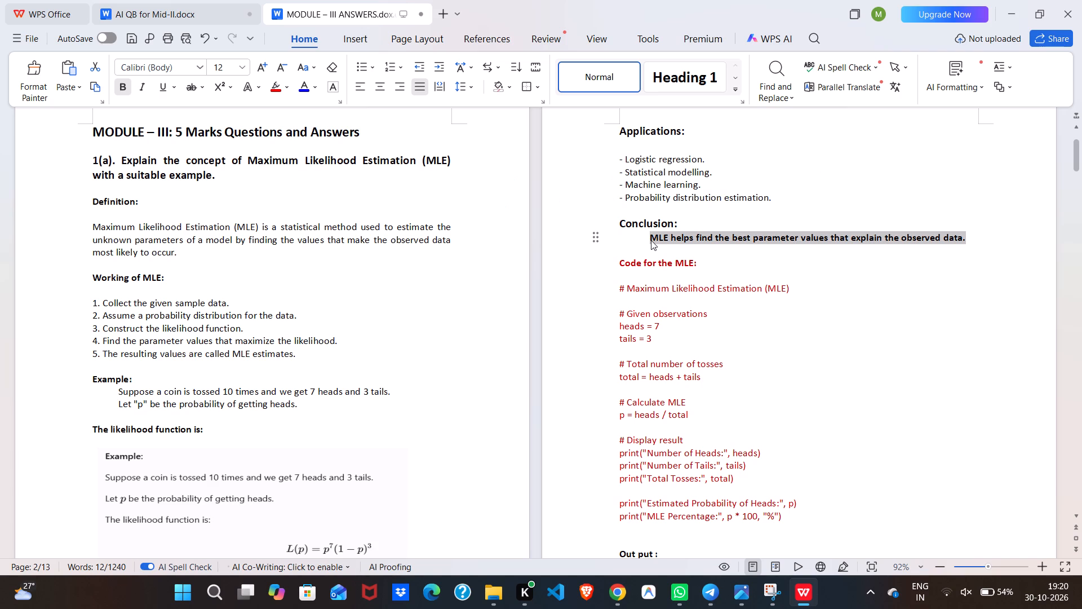
key(ctrl+b)
click(906, 288)
Check the text formatting from the MLE code and output through answer 1(b), and return to the document's start.
scroll(906, 288, down, 2)
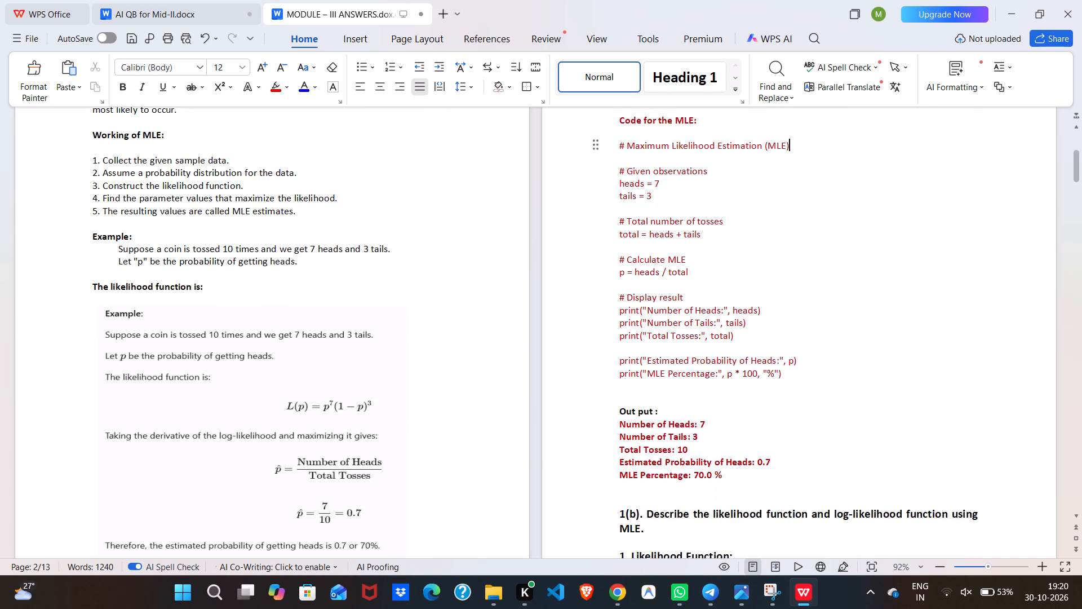
scroll(906, 288, down, 8)
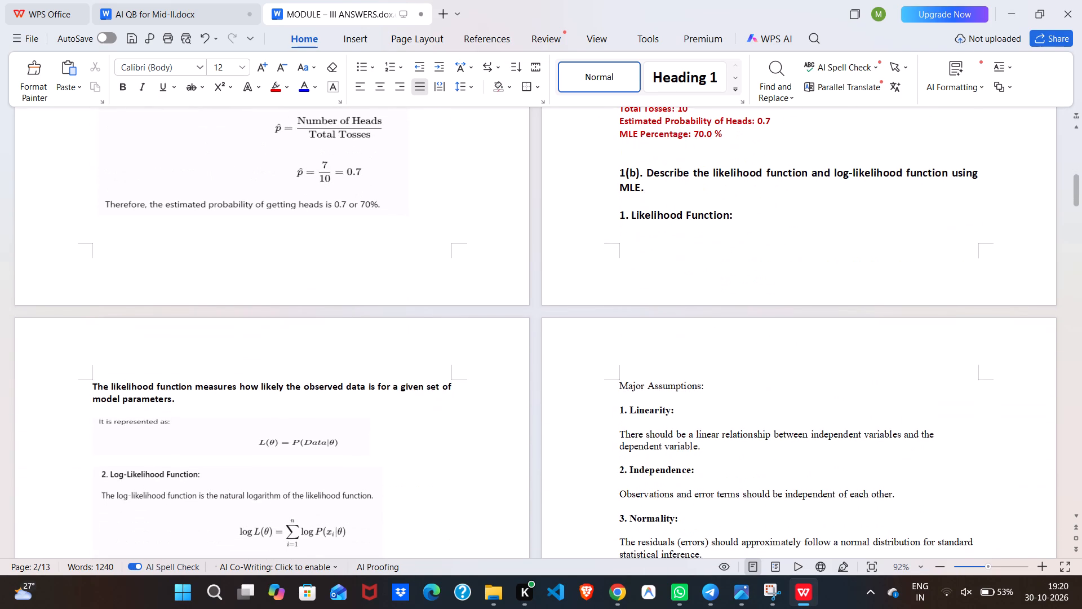
scroll(906, 288, down, 3)
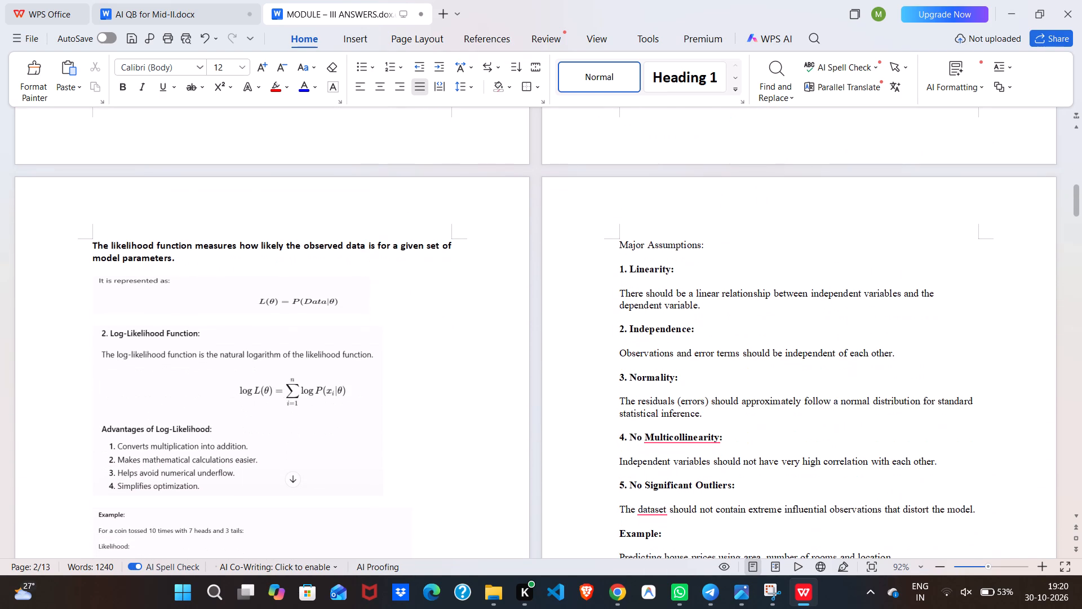
scroll(906, 288, up, 2)
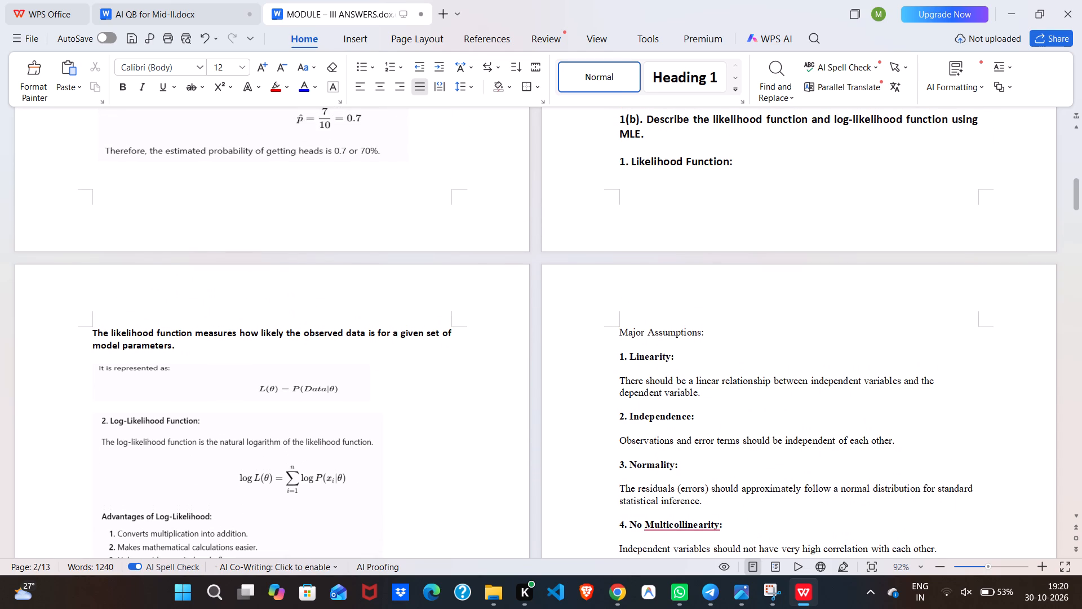
scroll(906, 288, up, 1)
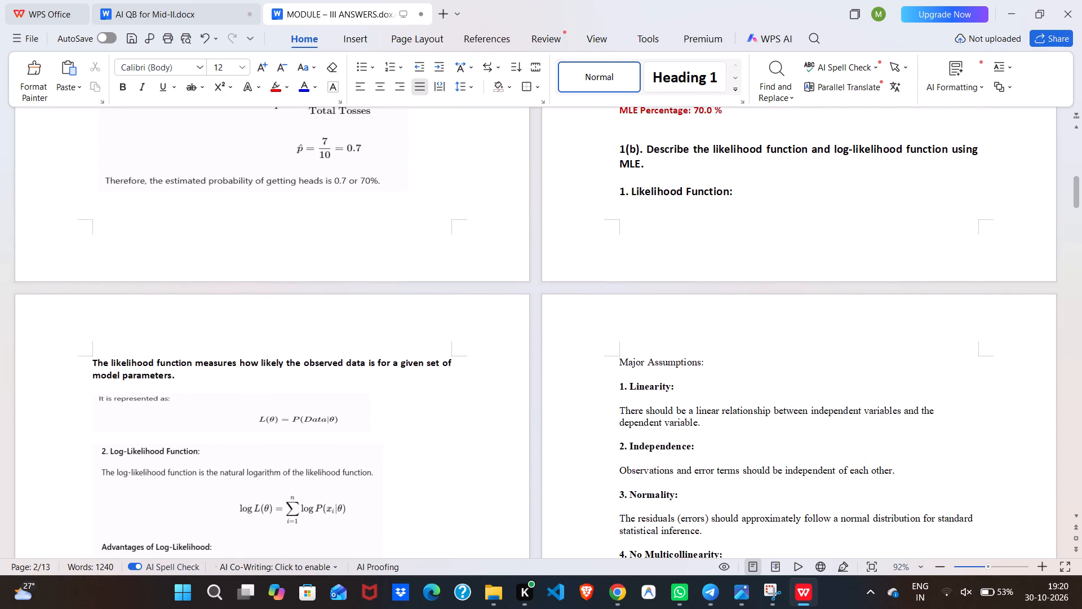
scroll(377, 292, up, 2)
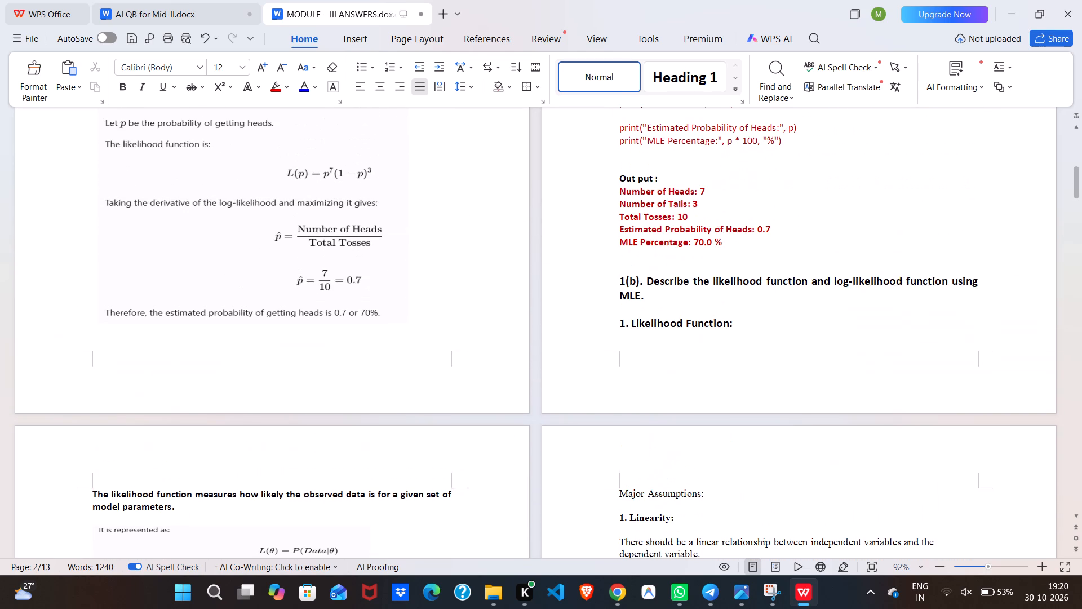
scroll(377, 292, up, 7)
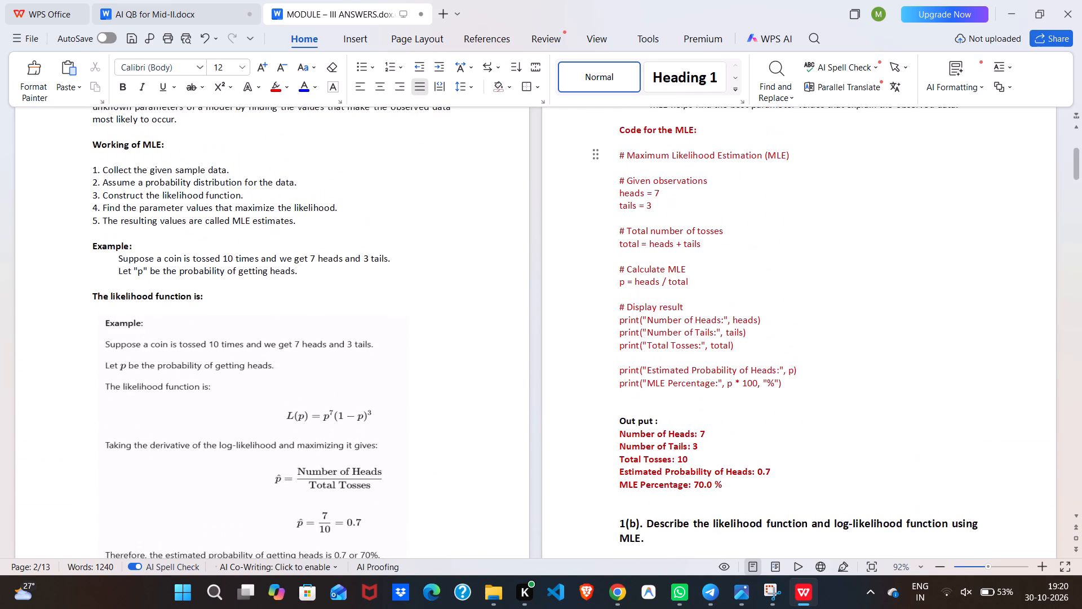
scroll(377, 292, up, 1)
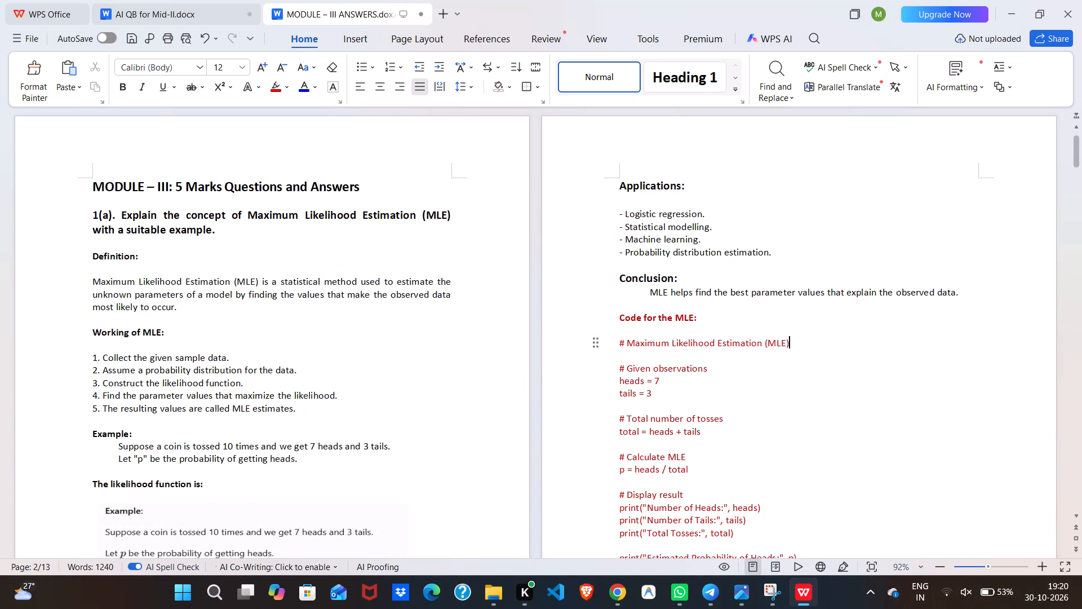
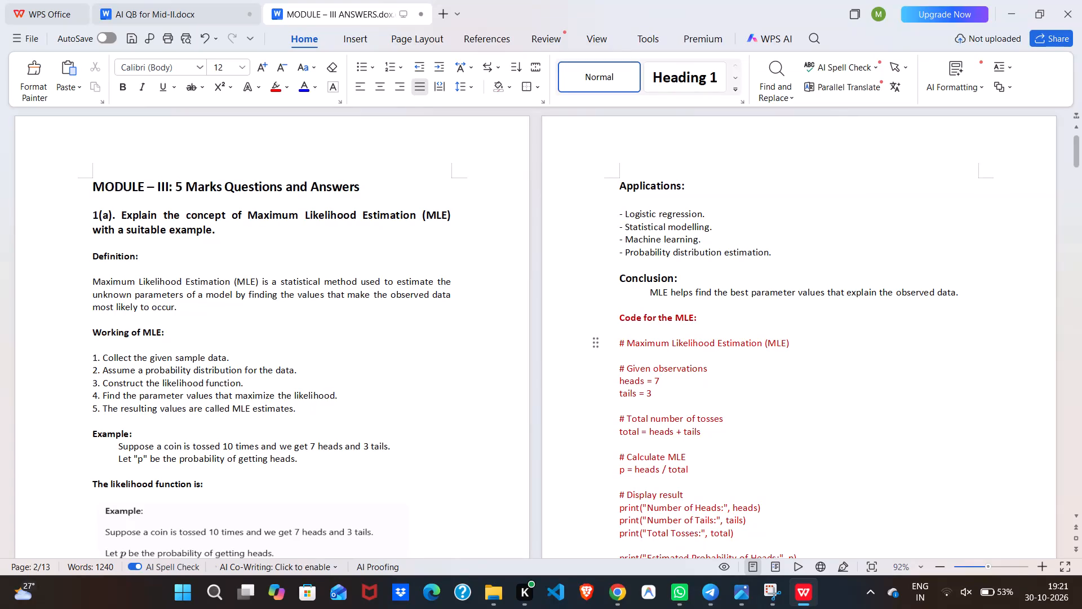
Make the quoted "p" in the second coin-toss line under the Example heading of question 1(a) bold and larger.
scroll(198, 430, down, 1)
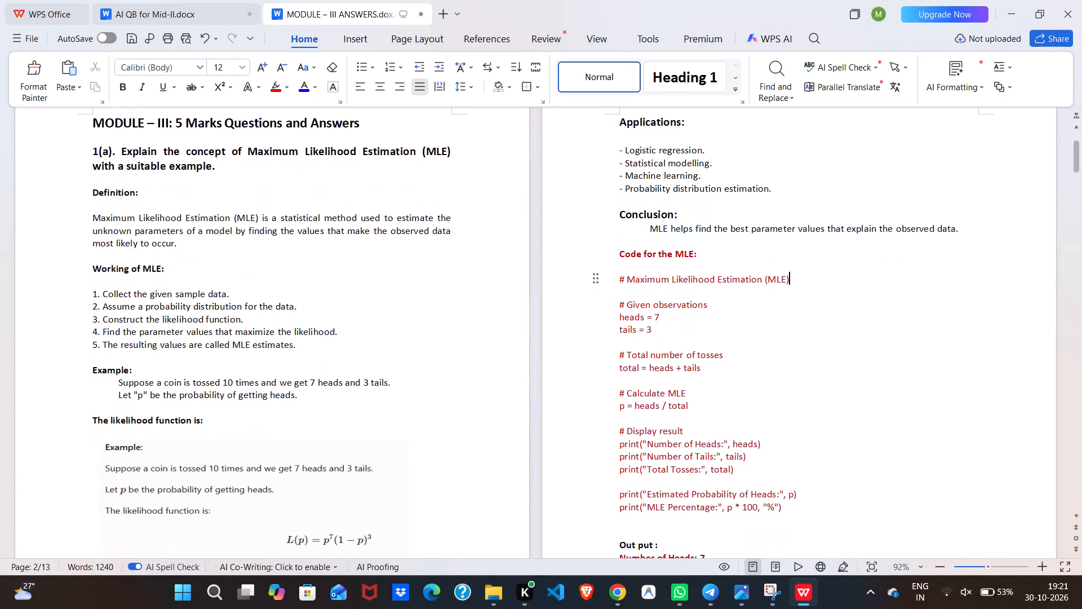
scroll(198, 430, down, 1)
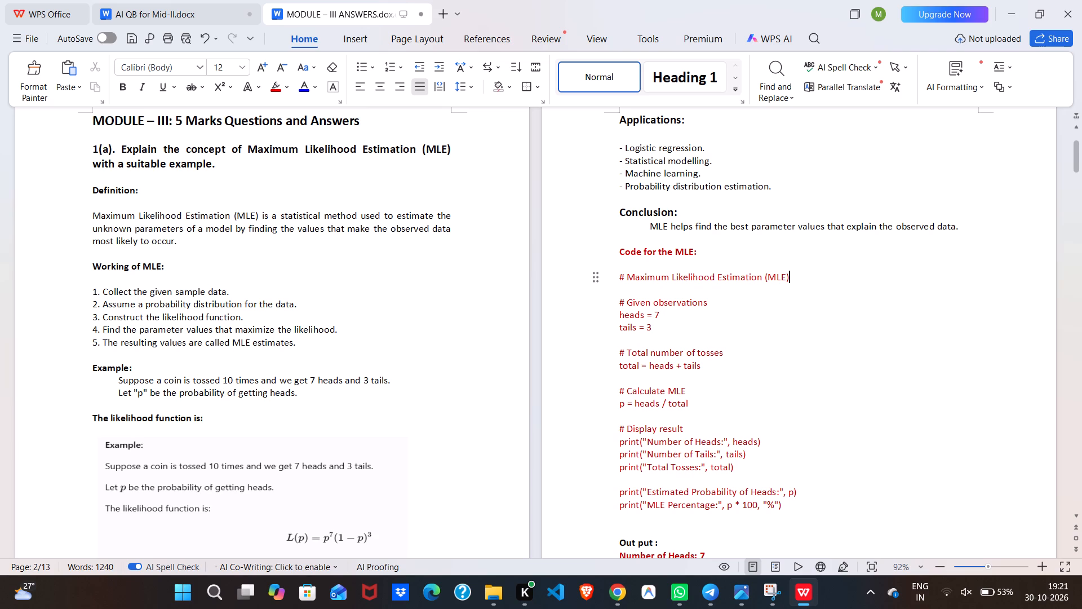
drag(148, 392, 132, 391)
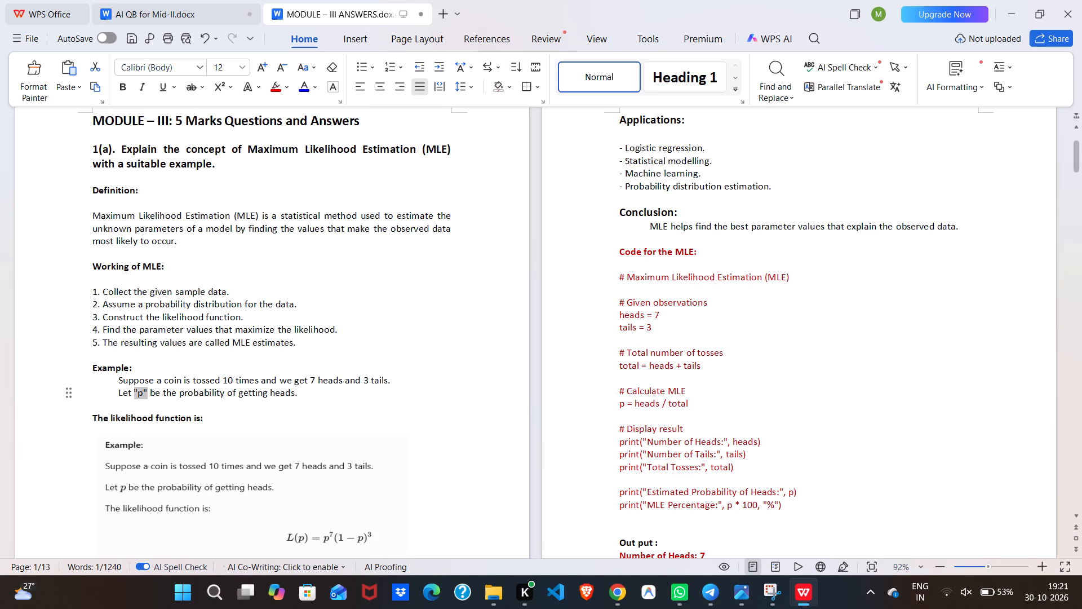
drag(132, 391, 133, 391)
key(ctrl+b)
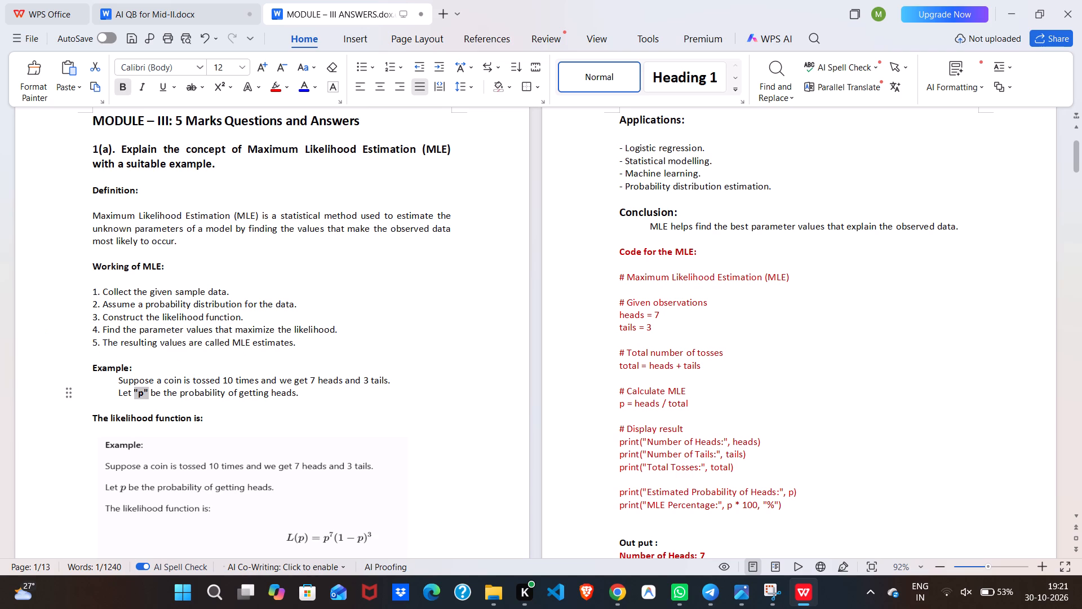
Enlarge the quoted "p" in the second coin-toss line under Example to font size 14, and further to 16.
click(359, 409)
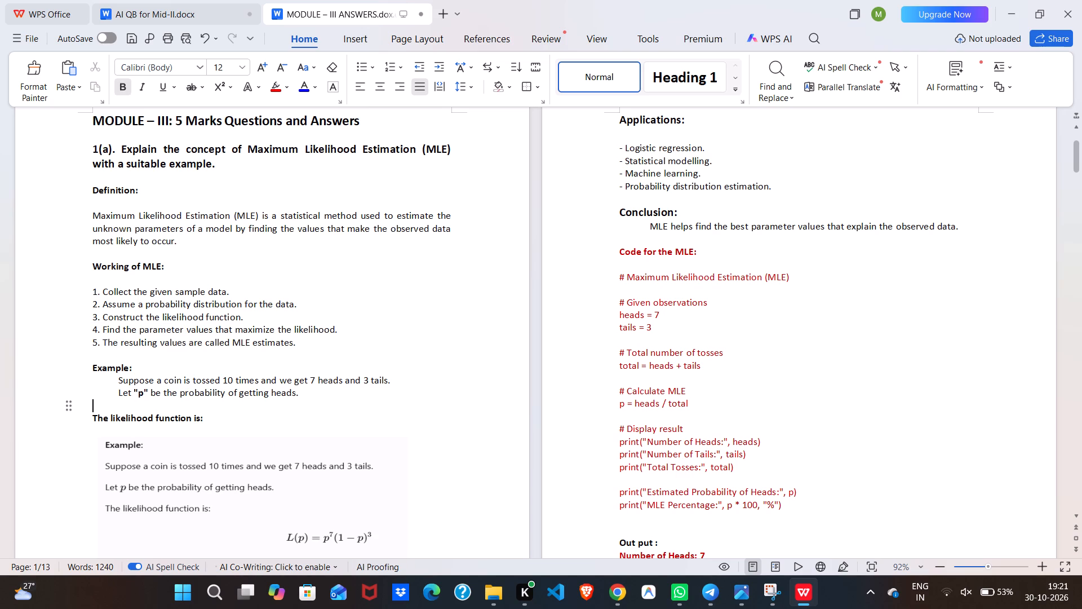
drag(148, 390, 135, 390)
click(229, 73)
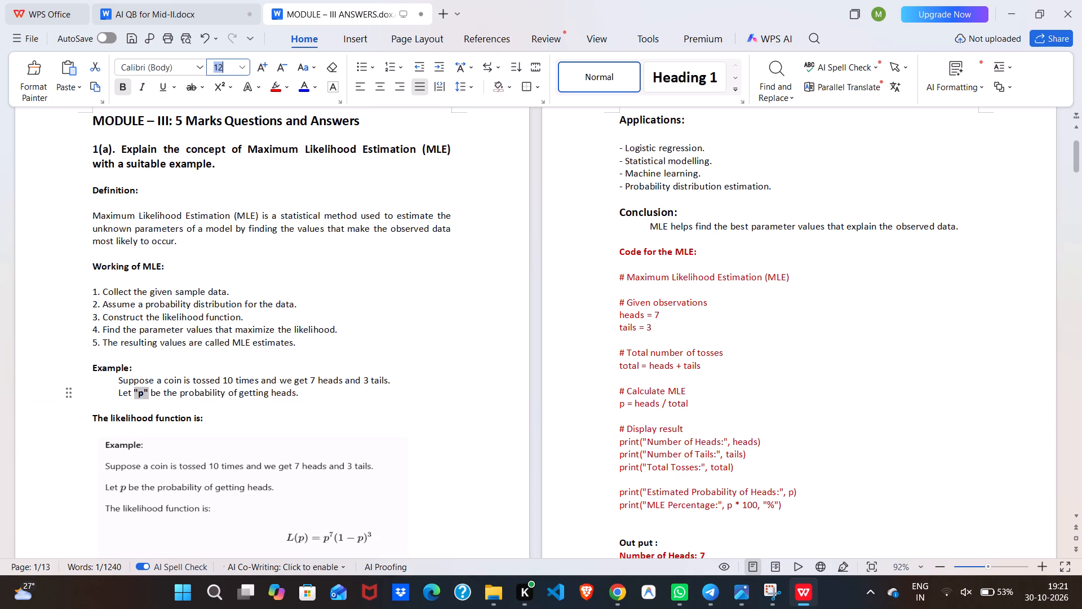
key(BackSpace)
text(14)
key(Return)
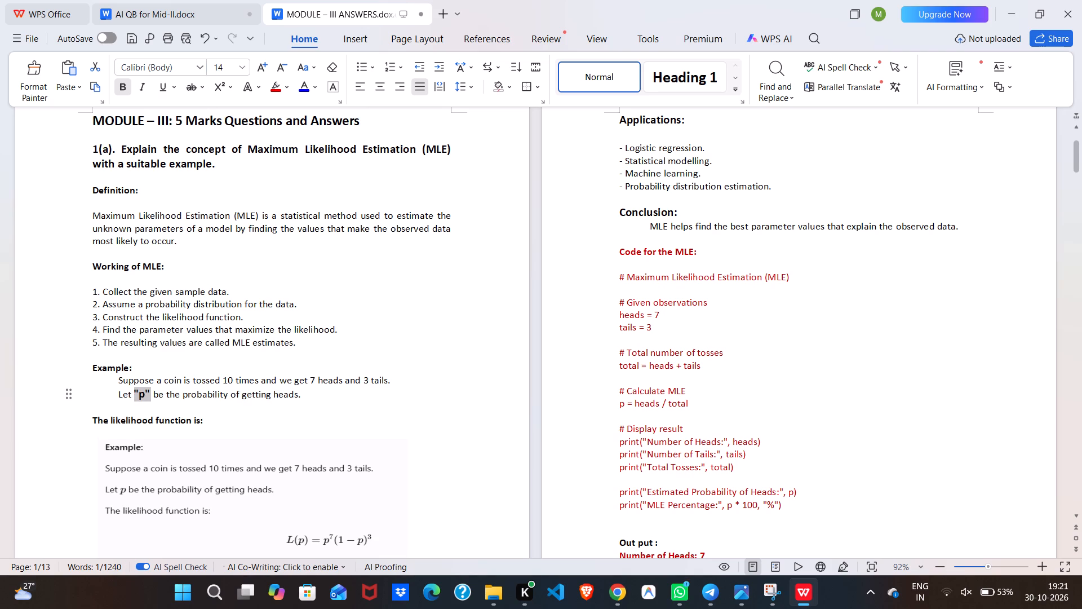
click(231, 65)
key(BackSpace)
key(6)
key(Return)
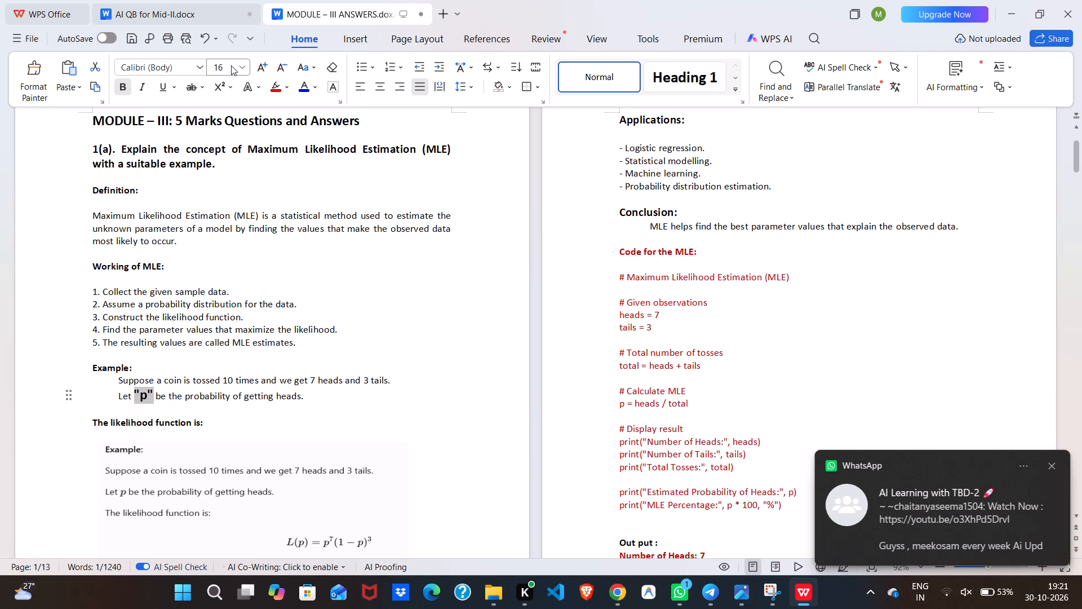
click(500, 317)
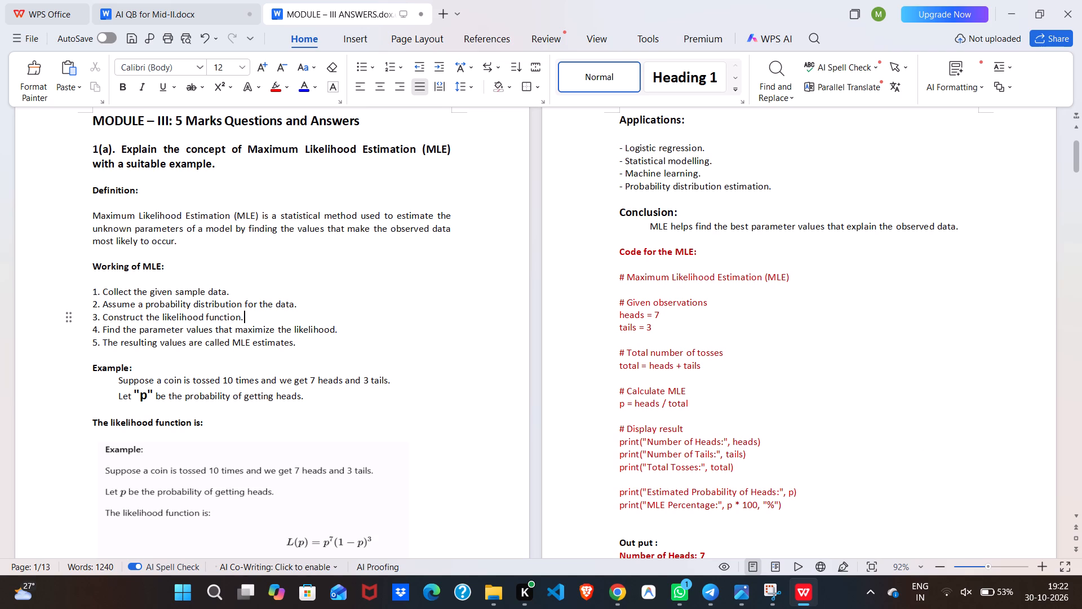
Check the formatting of the rest of answer 1(a), including the likelihood function section and the MLE code and output.
scroll(227, 439, down, 2)
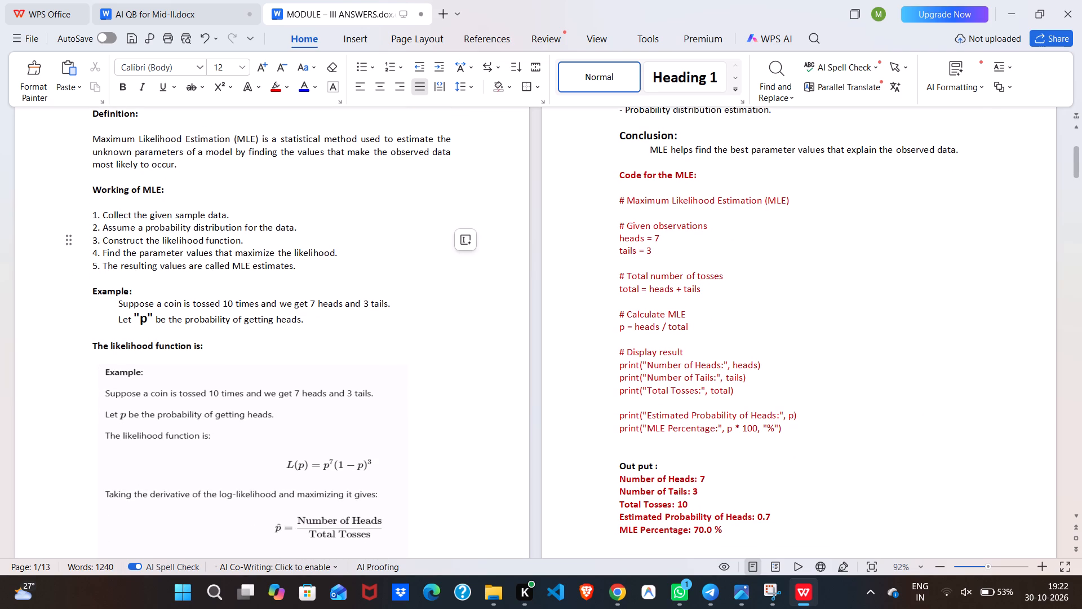
scroll(214, 360, down, 1)
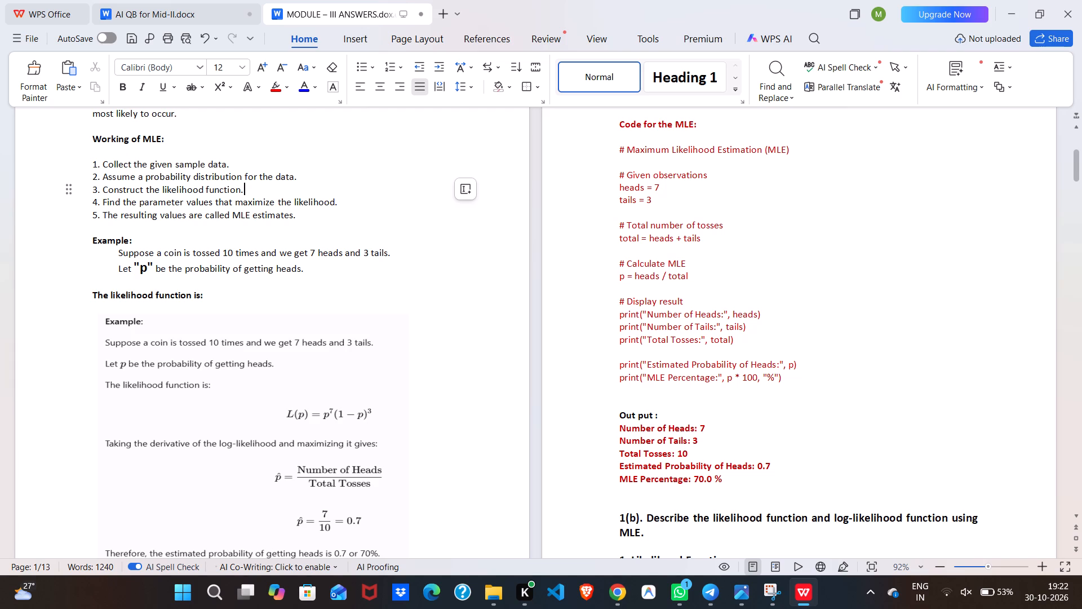
Shrink the worked-example picture under "The likelihood function is:" vertically to a height of about 2.67 in.
scroll(254, 293, down, 1)
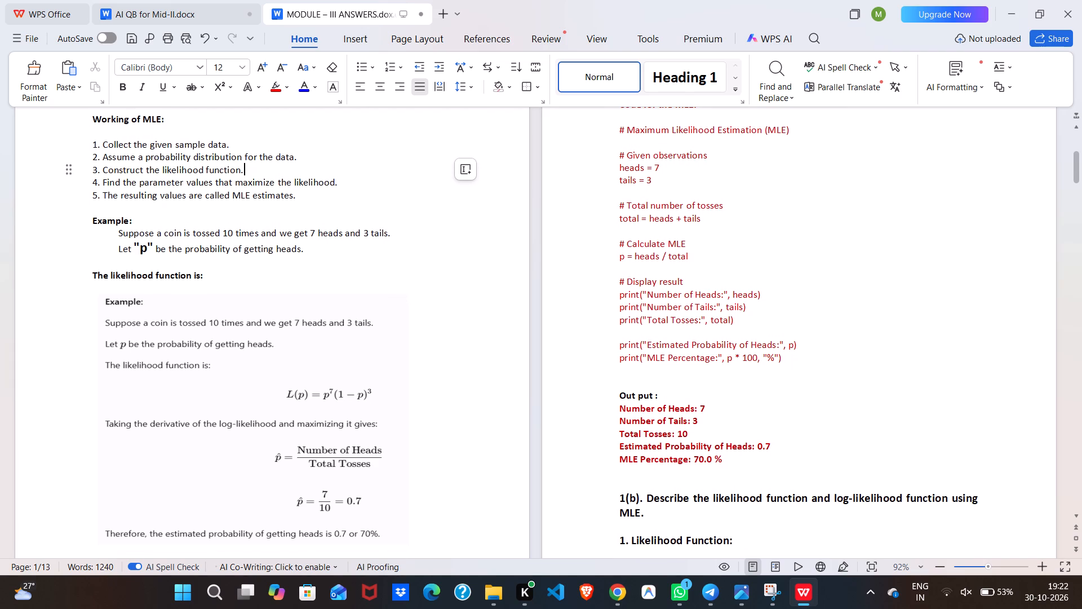
scroll(265, 387, down, 4)
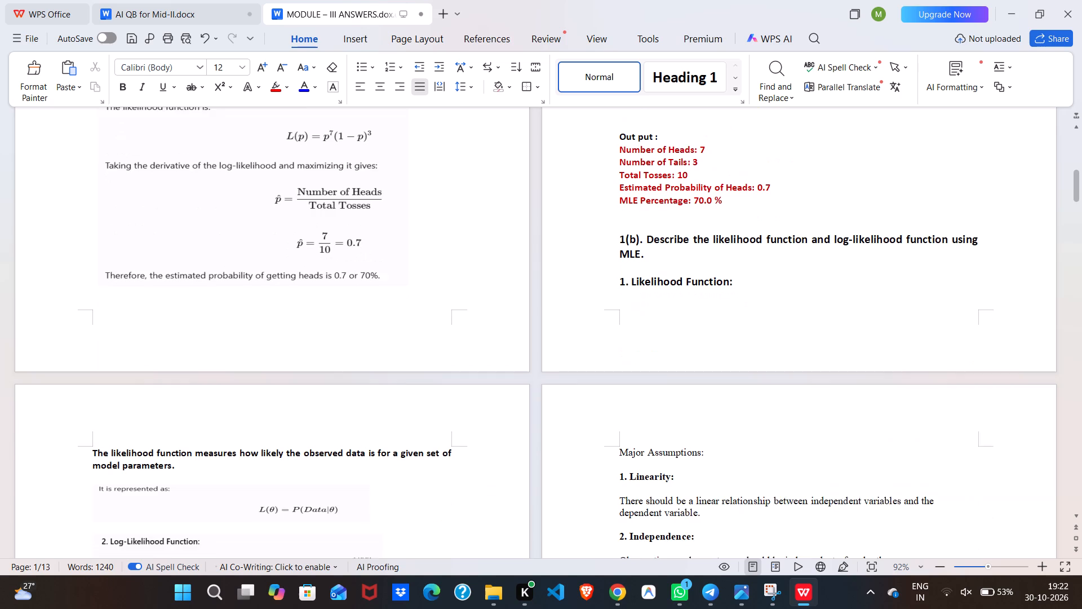
scroll(265, 387, down, 2)
scroll(265, 387, up, 1)
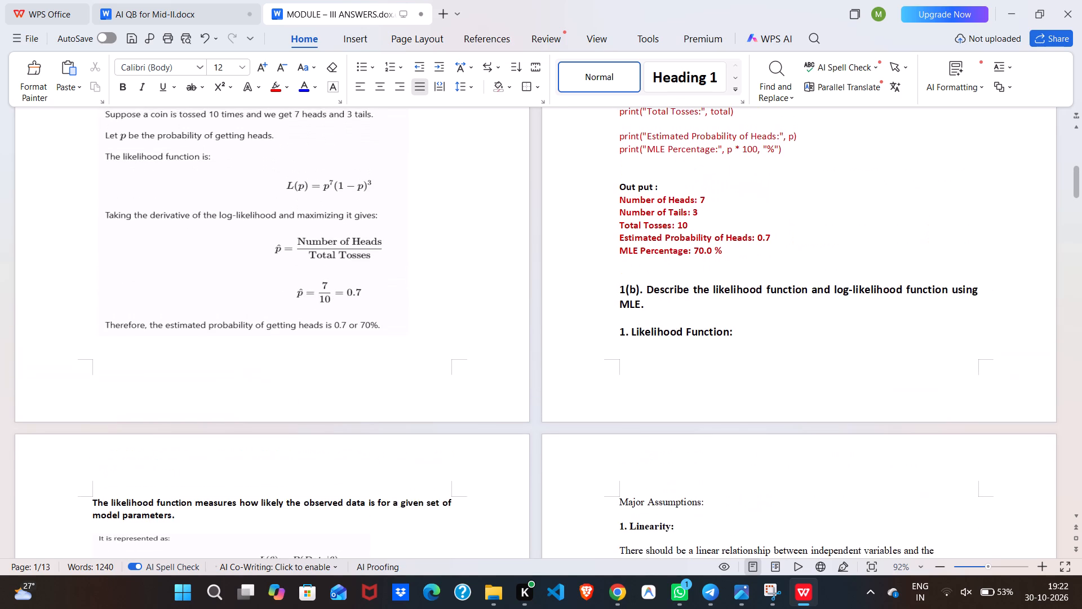
scroll(265, 387, up, 4)
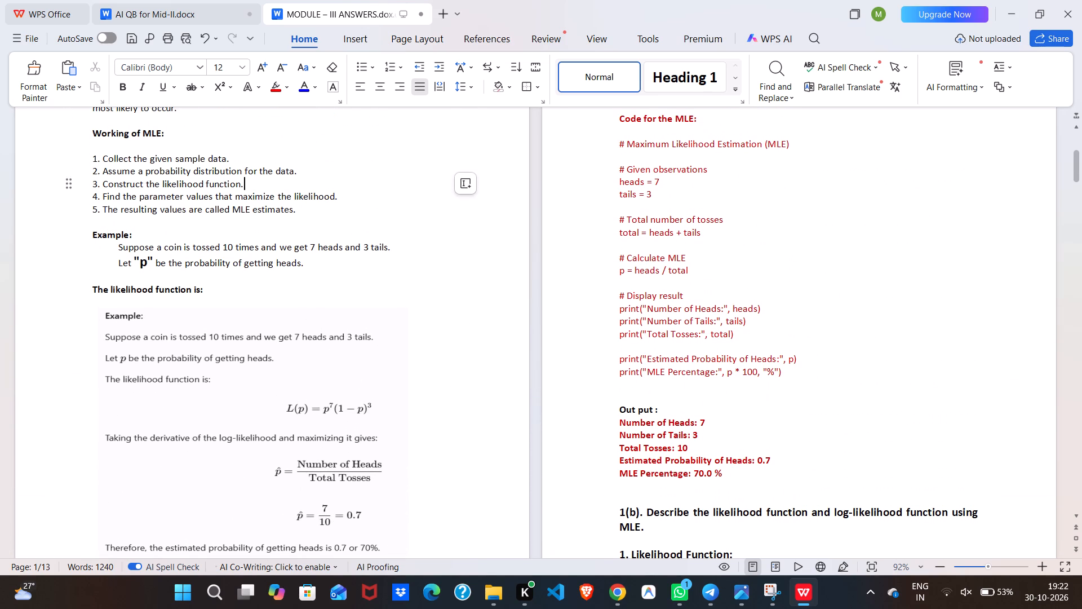
click(236, 337)
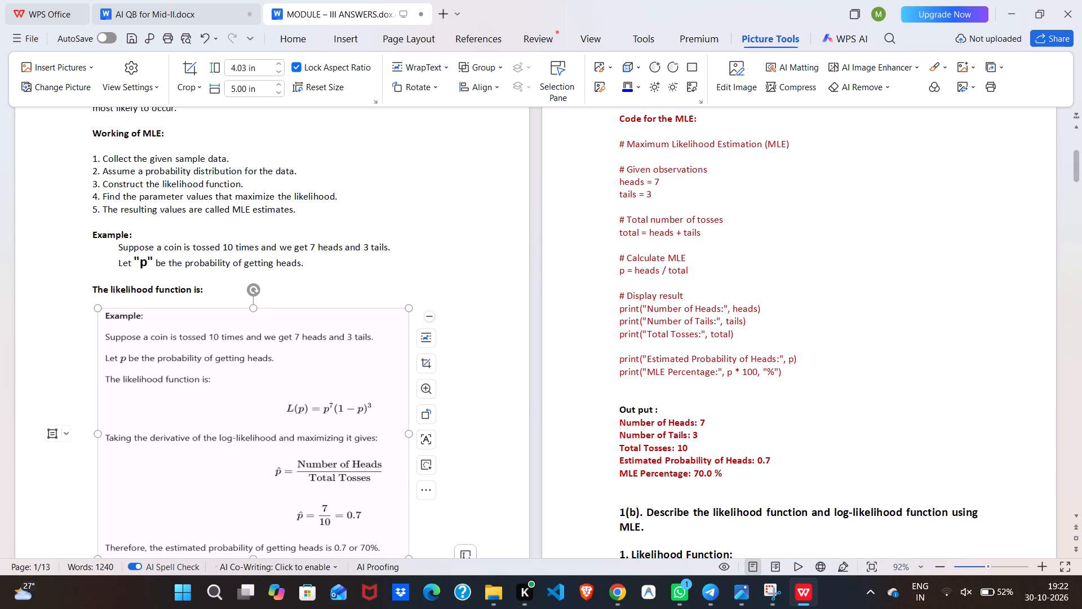
drag(251, 307, 251, 392)
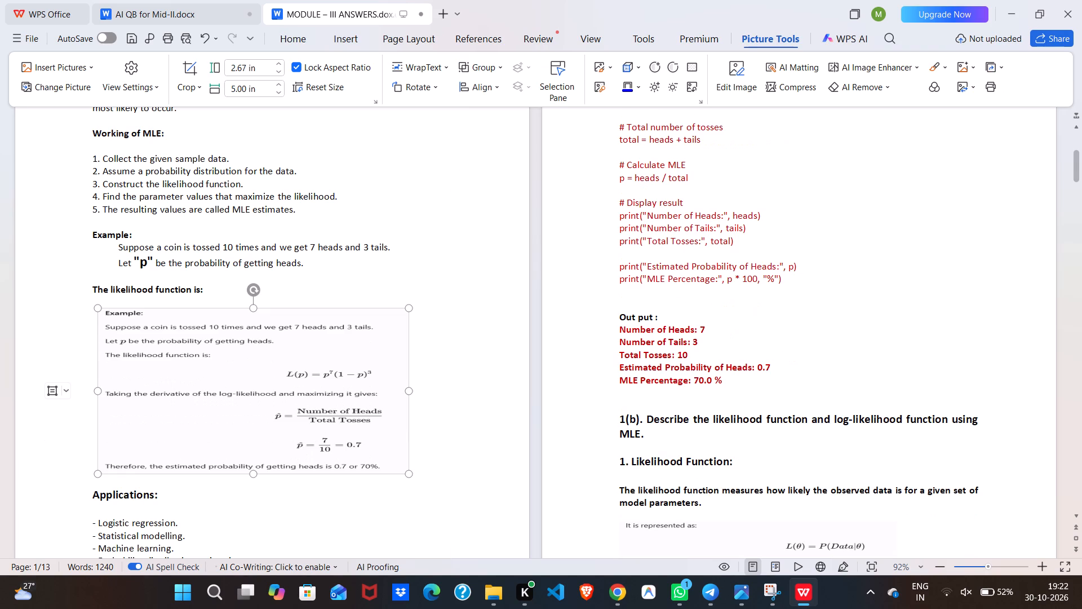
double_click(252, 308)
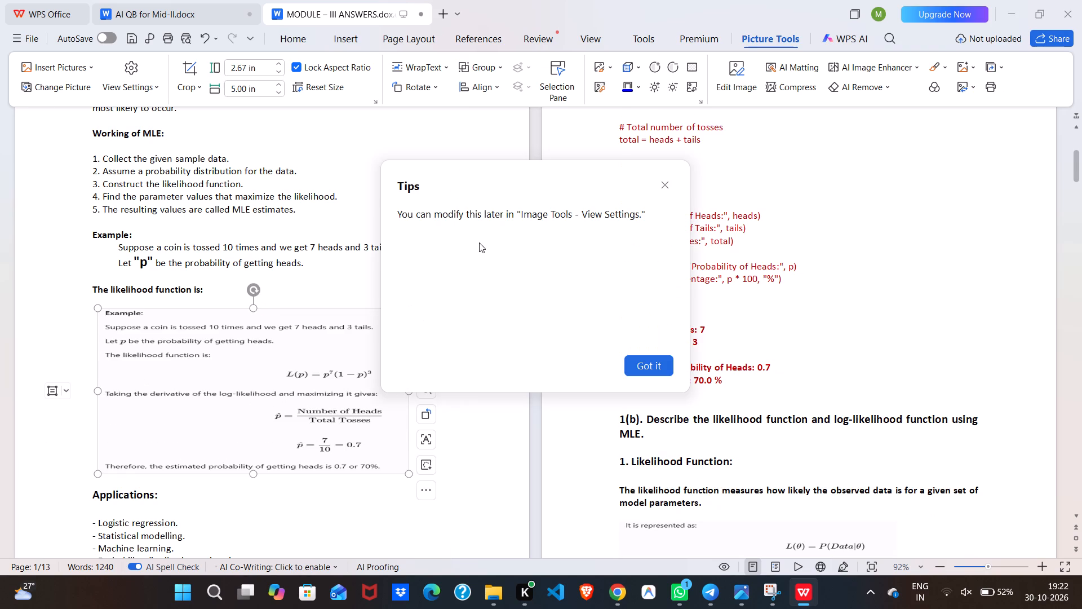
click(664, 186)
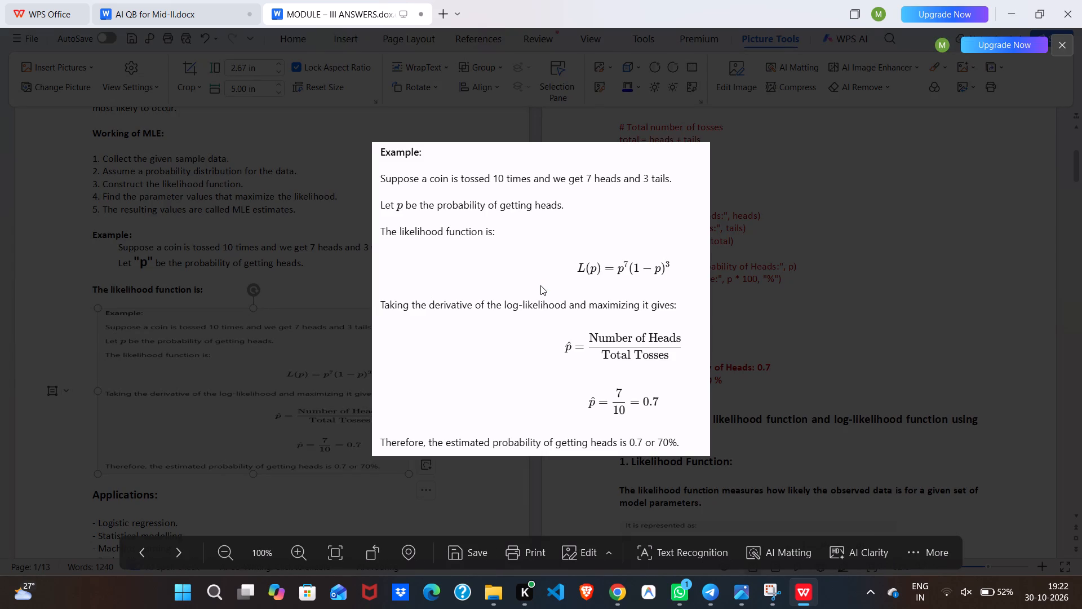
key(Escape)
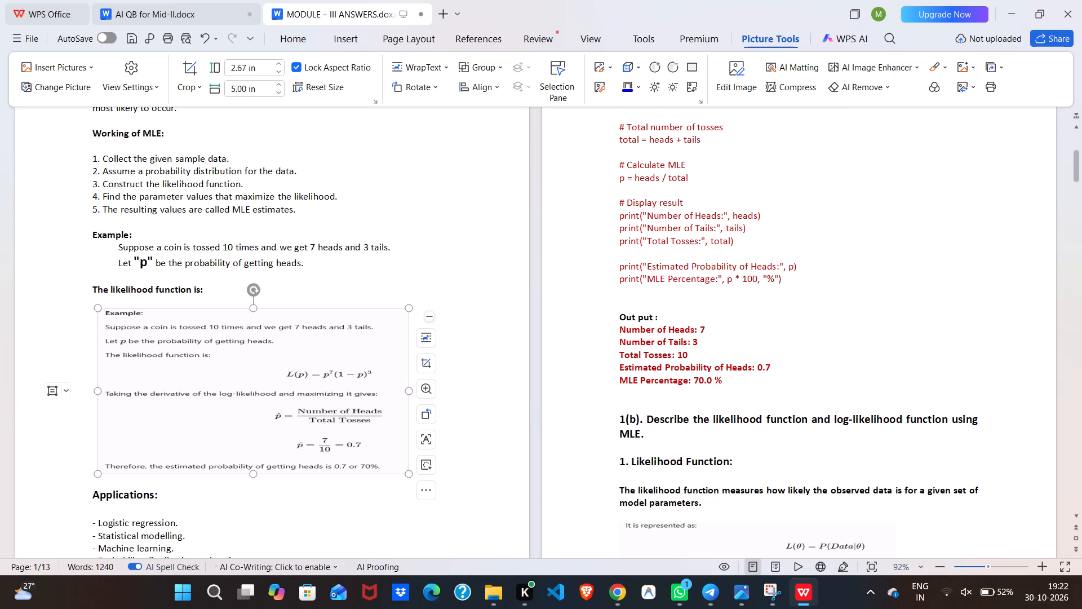
Undo the vertical shrinking of the worked-example picture under "The likelihood function is:".
drag(261, 310, 283, 367)
key(ctrl+z)
key(ctrl+z)
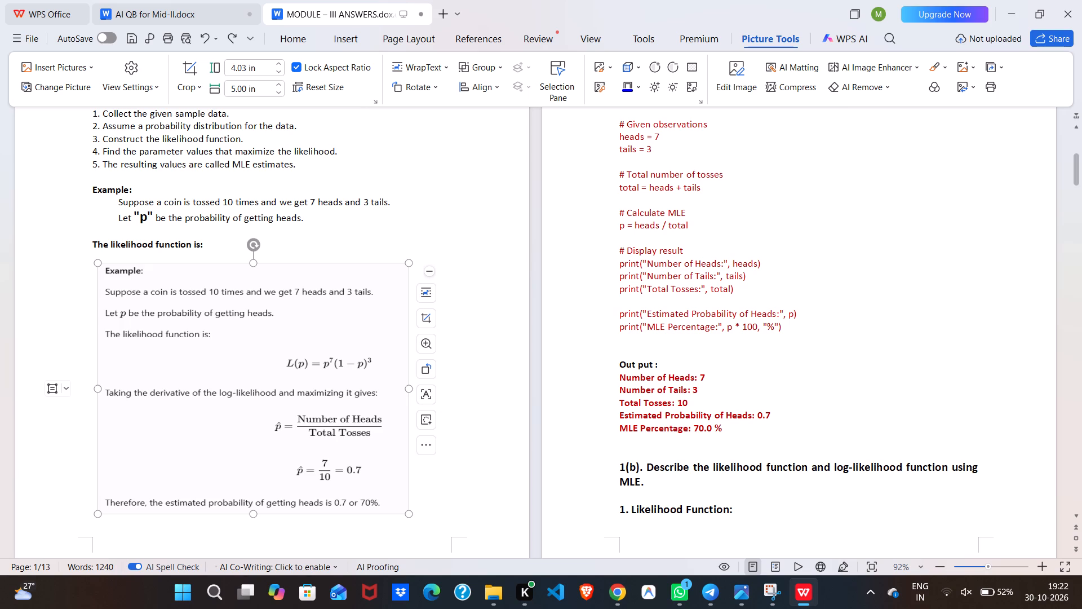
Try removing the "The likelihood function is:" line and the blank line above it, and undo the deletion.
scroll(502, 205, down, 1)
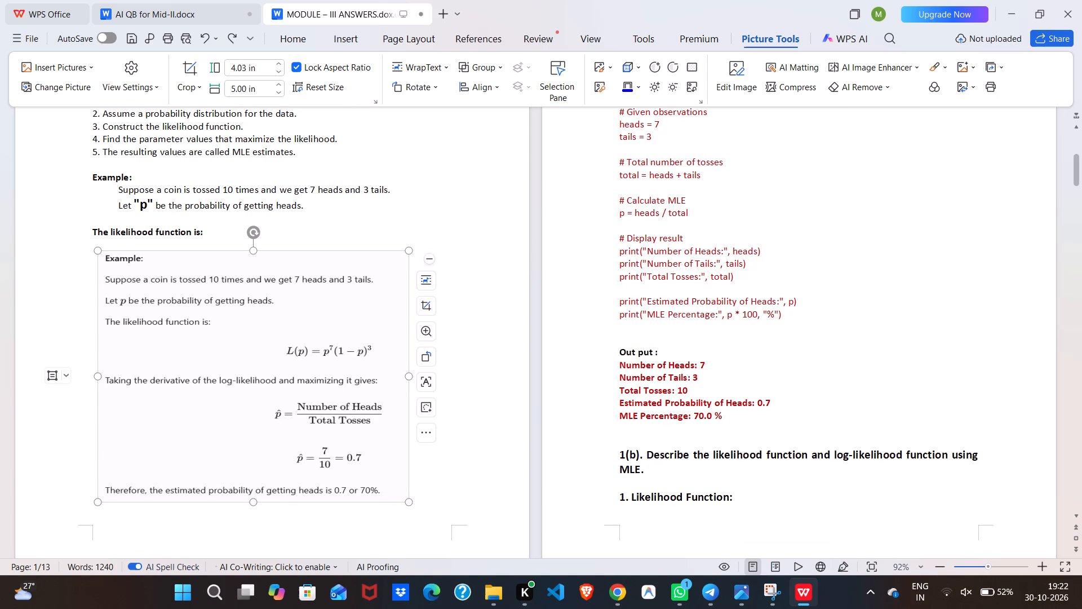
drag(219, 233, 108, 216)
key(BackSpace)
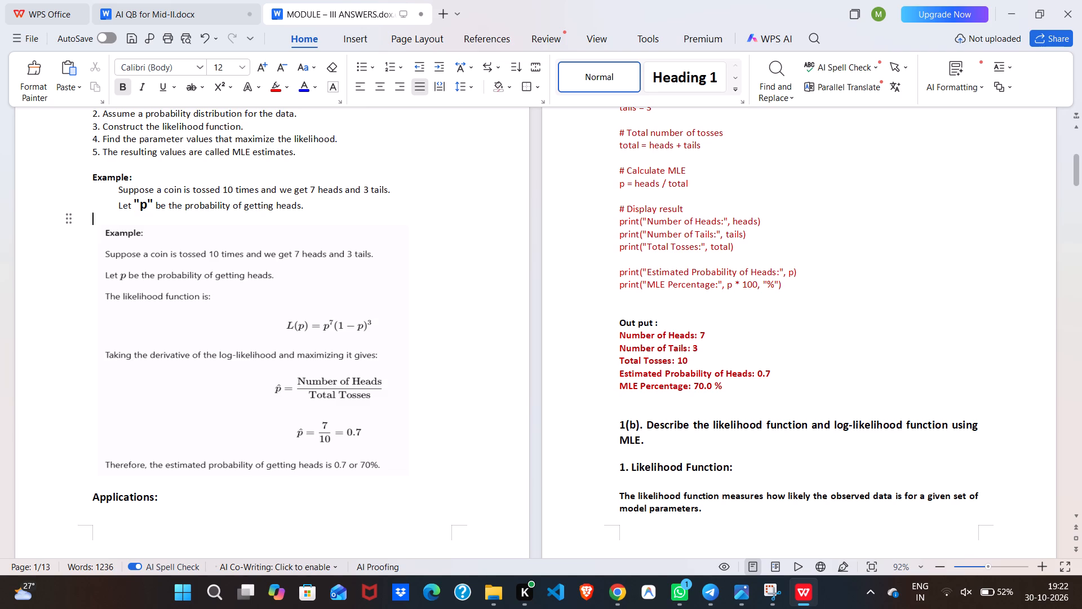
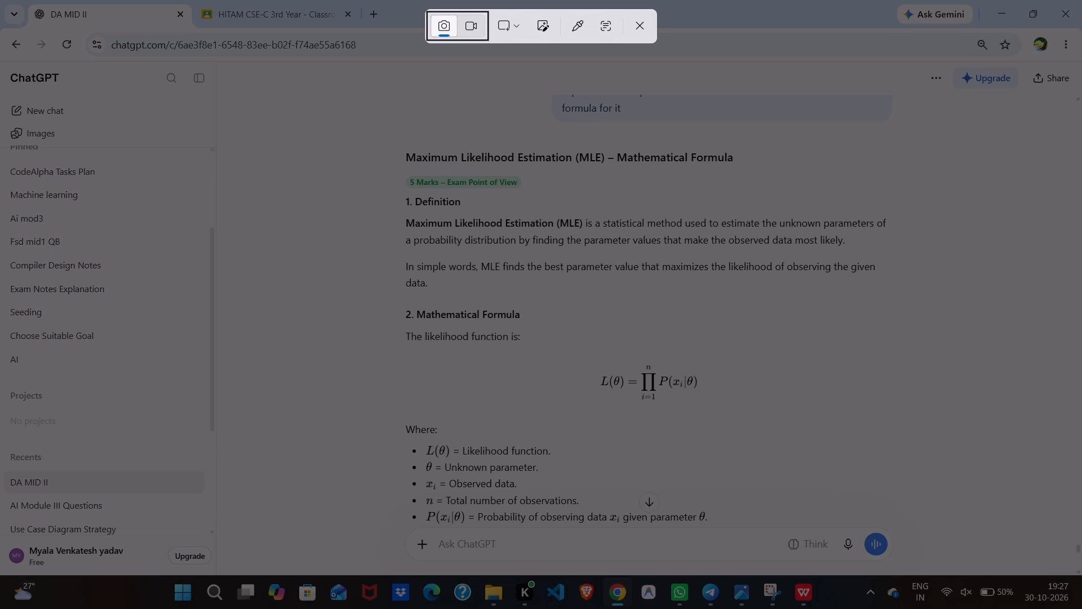
drag(396, 303, 758, 411)
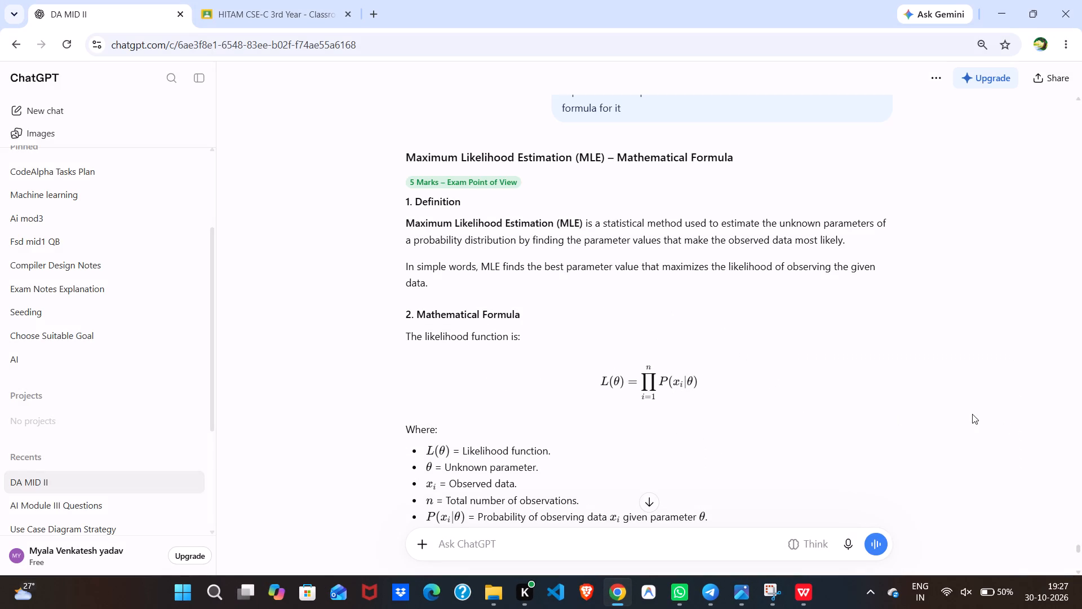
click(987, 378)
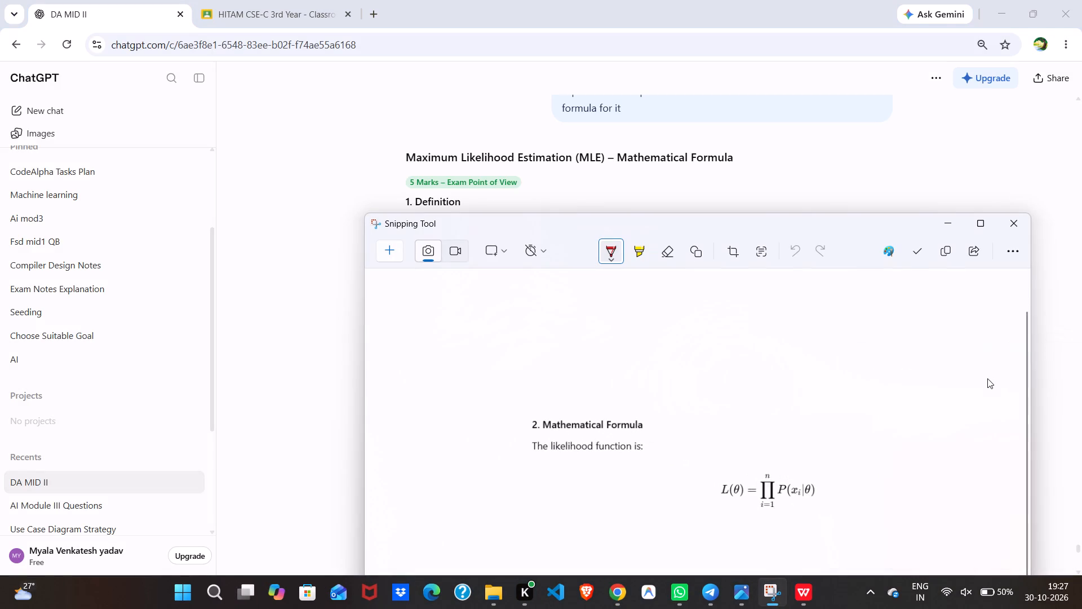
key(ctrl+c)
click(950, 225)
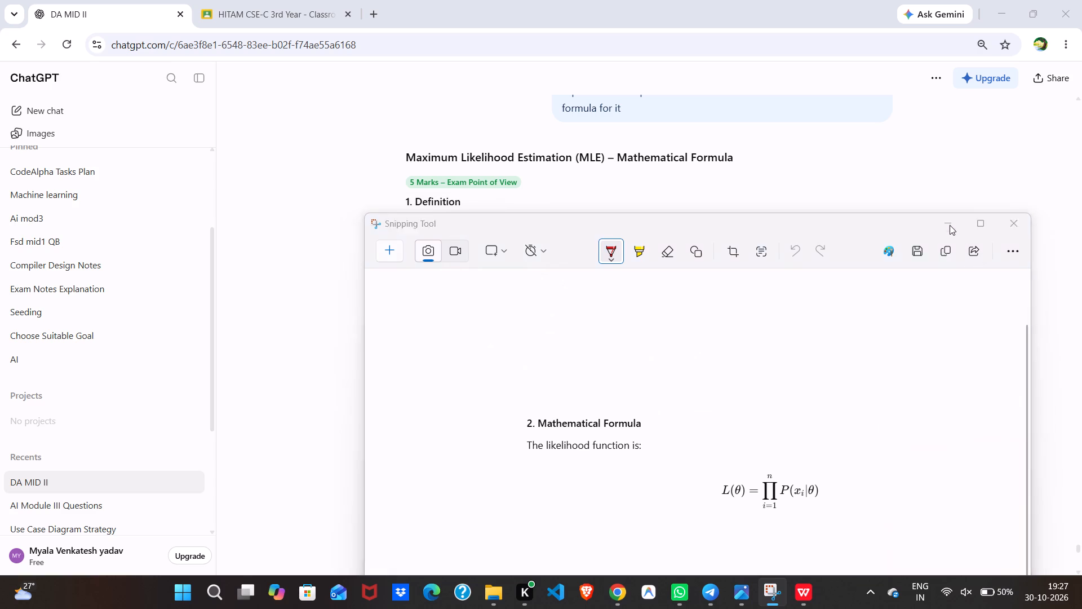
Switch to the MODULE – III ANSWERS document and paste the formula snip on a new line under 1(a)'s "The likelihood function is:".
click(795, 594)
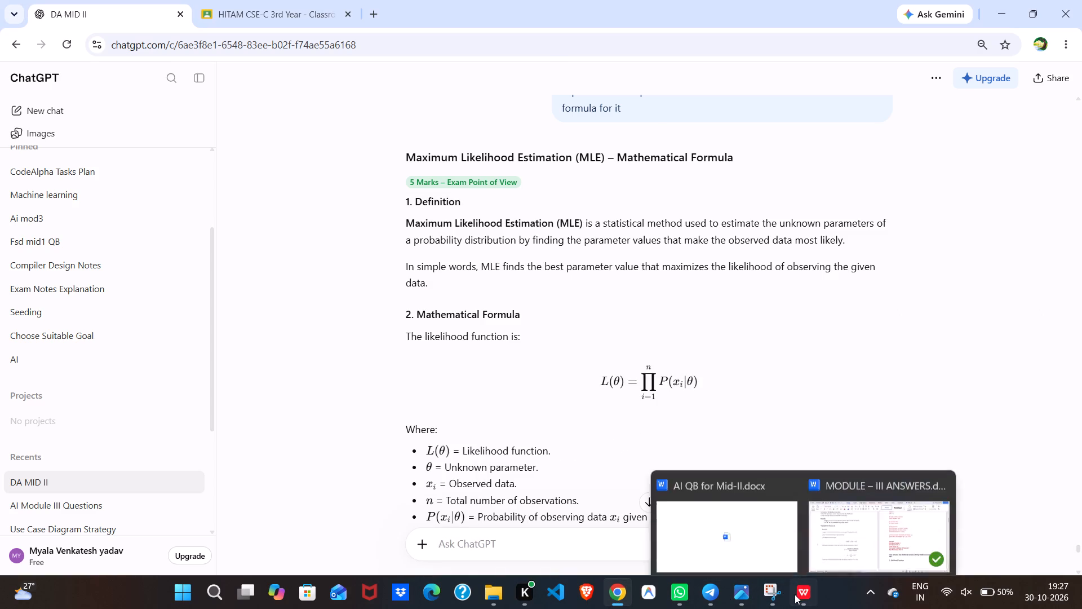
scroll(428, 352, up, 1)
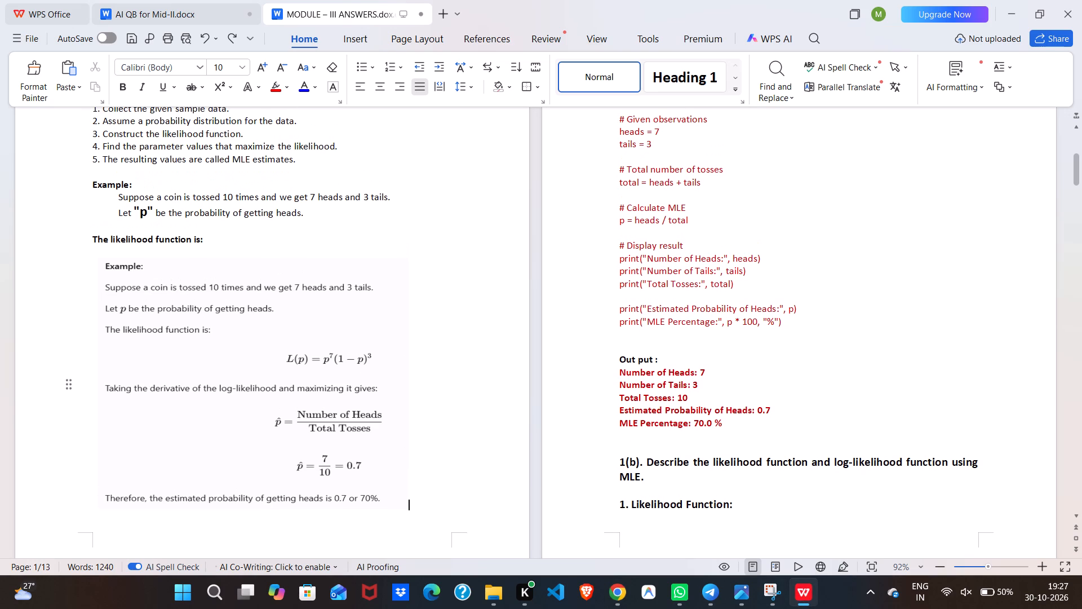
scroll(286, 279, up, 3)
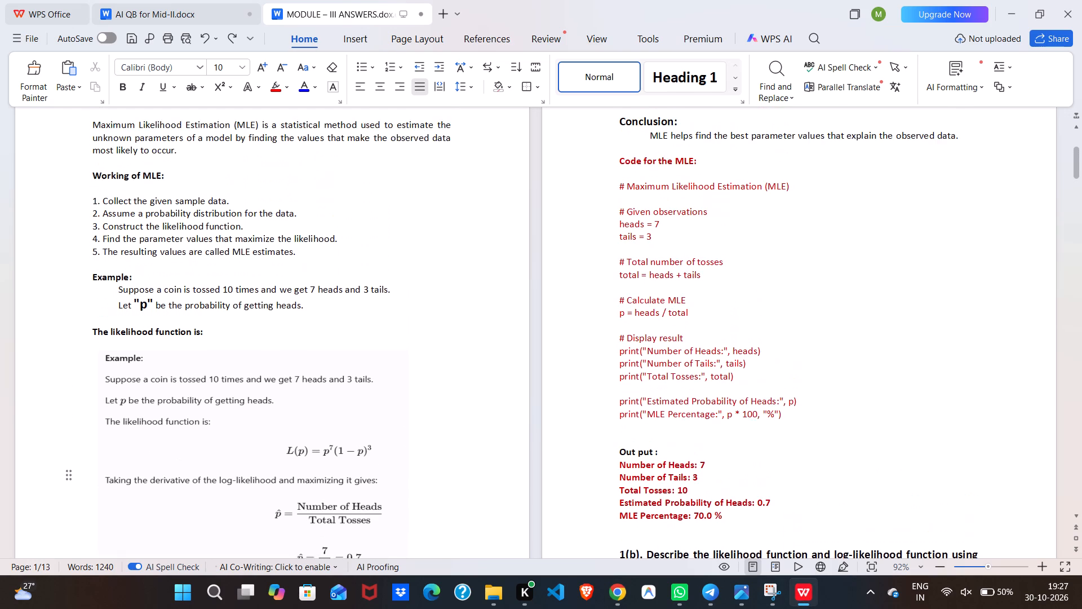
scroll(286, 279, right, 1)
scroll(286, 279, down, 1)
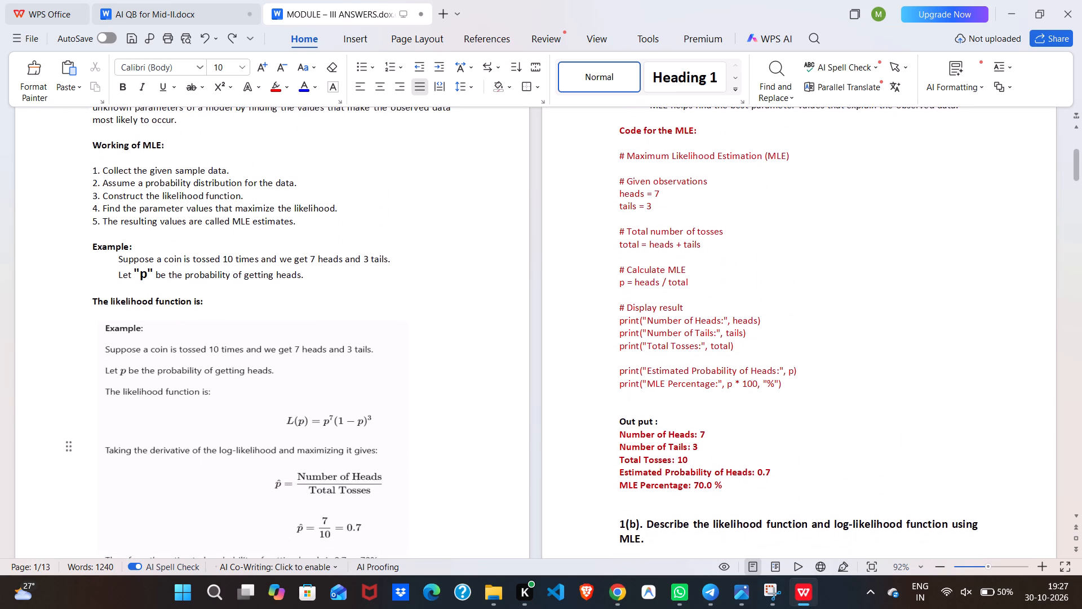
scroll(286, 279, down, 6)
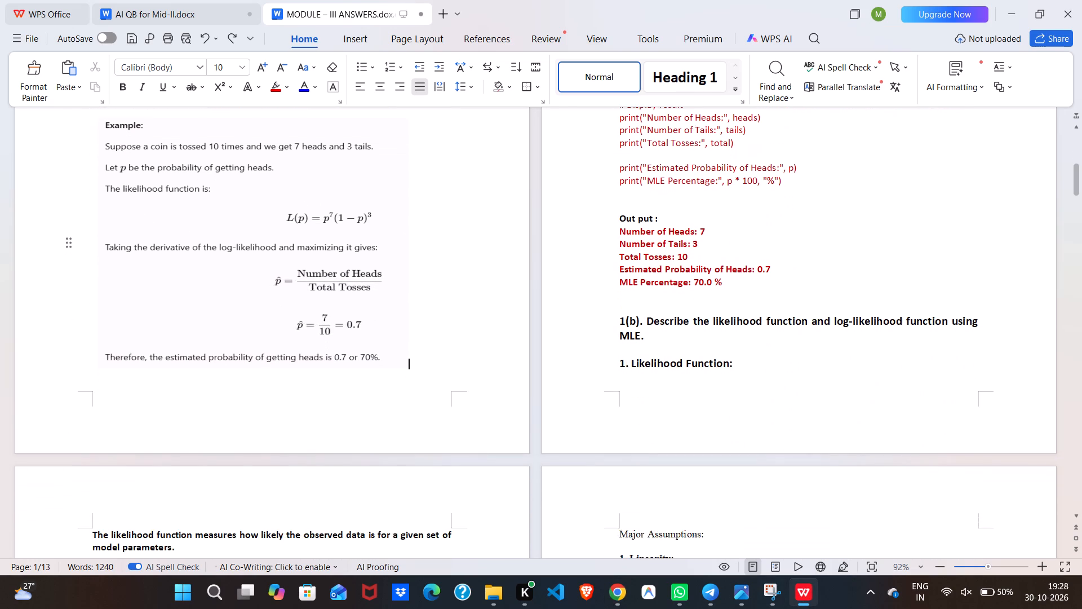
scroll(286, 279, down, 3)
scroll(286, 279, up, 2)
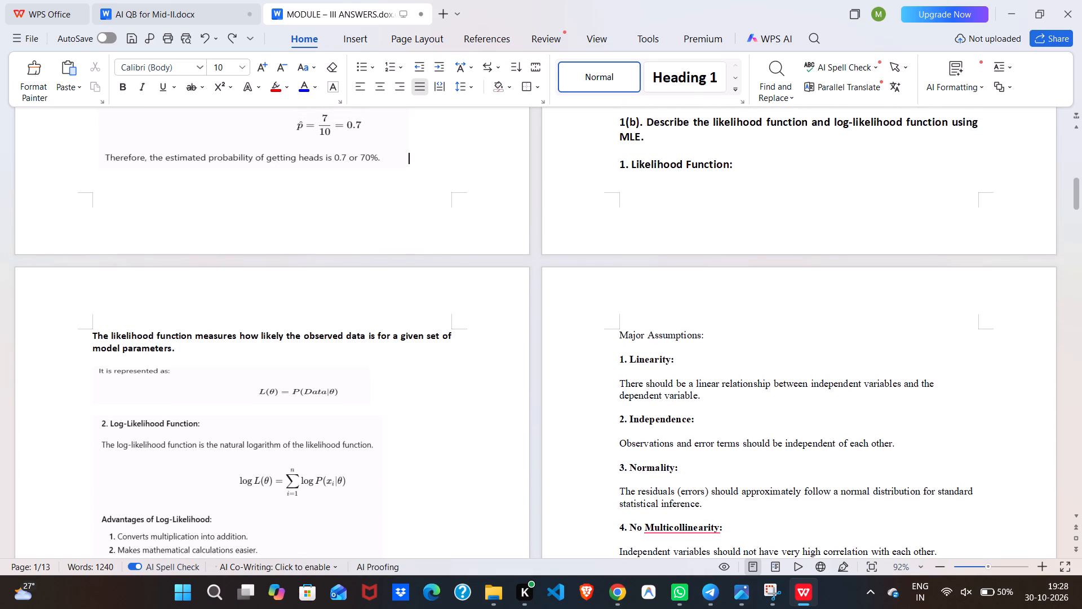
scroll(286, 279, up, 6)
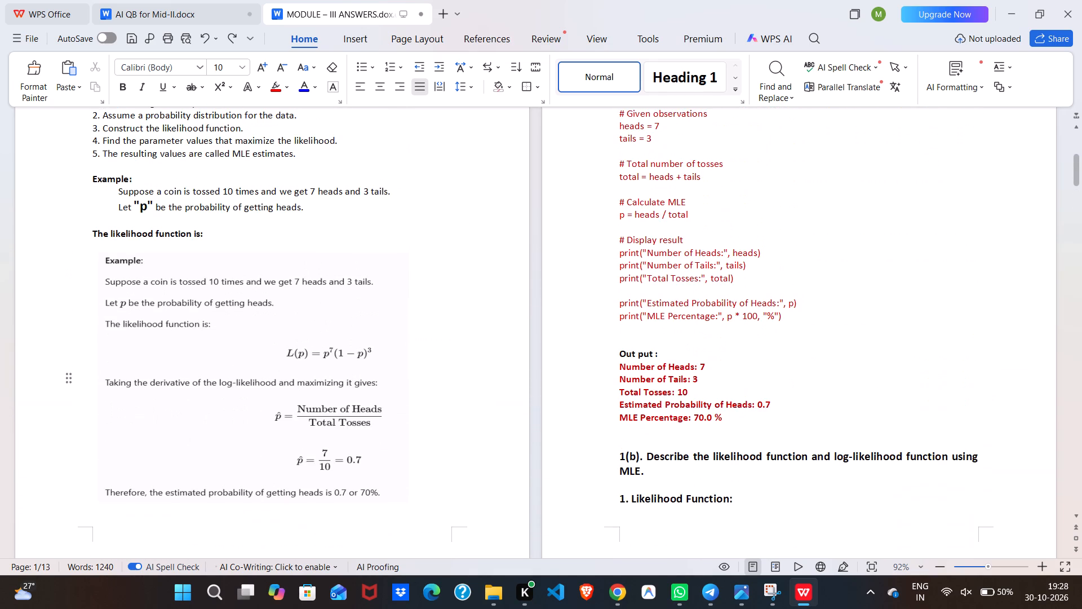
scroll(286, 279, up, 1)
click(208, 258)
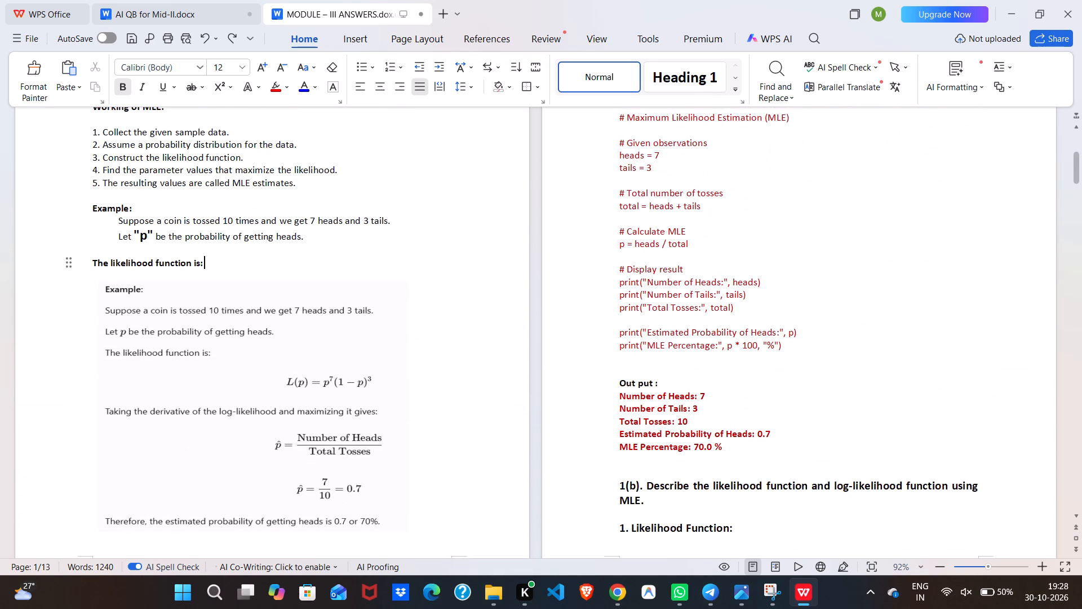
key(Return)
key(ctrl+v)
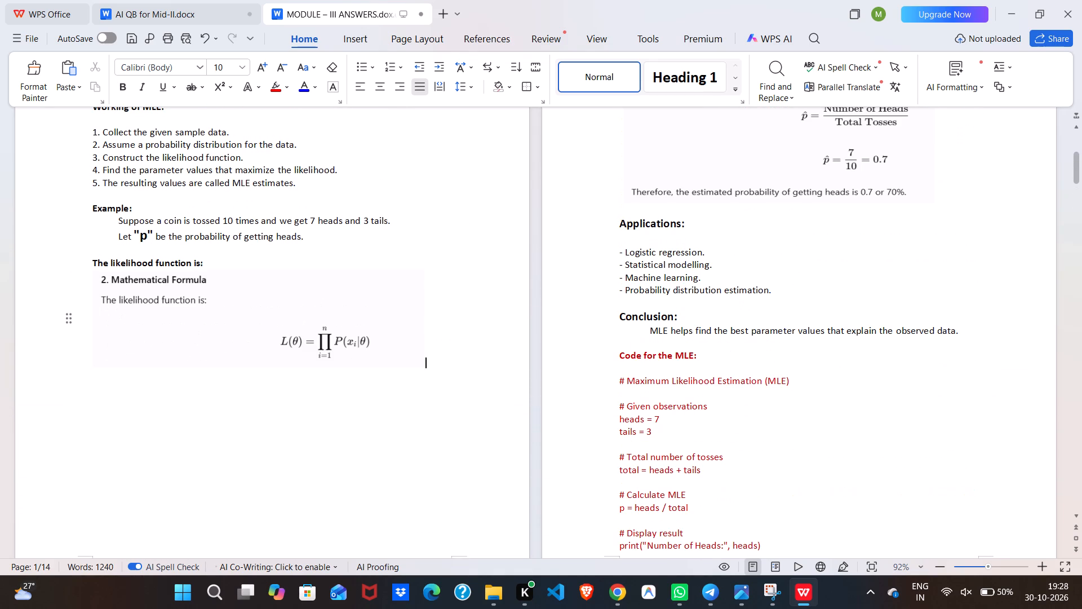
Delete the text line "The likelihood function is:" above the pasted formula picture, along with the blank line there.
scroll(192, 303, down, 1)
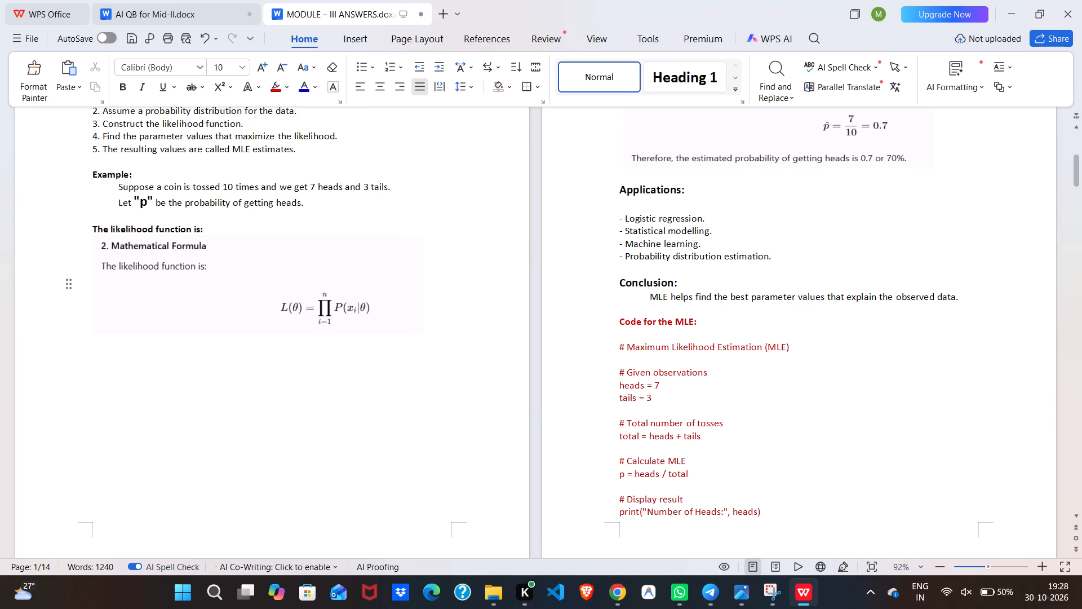
click(209, 227)
scroll(209, 227, up, 1)
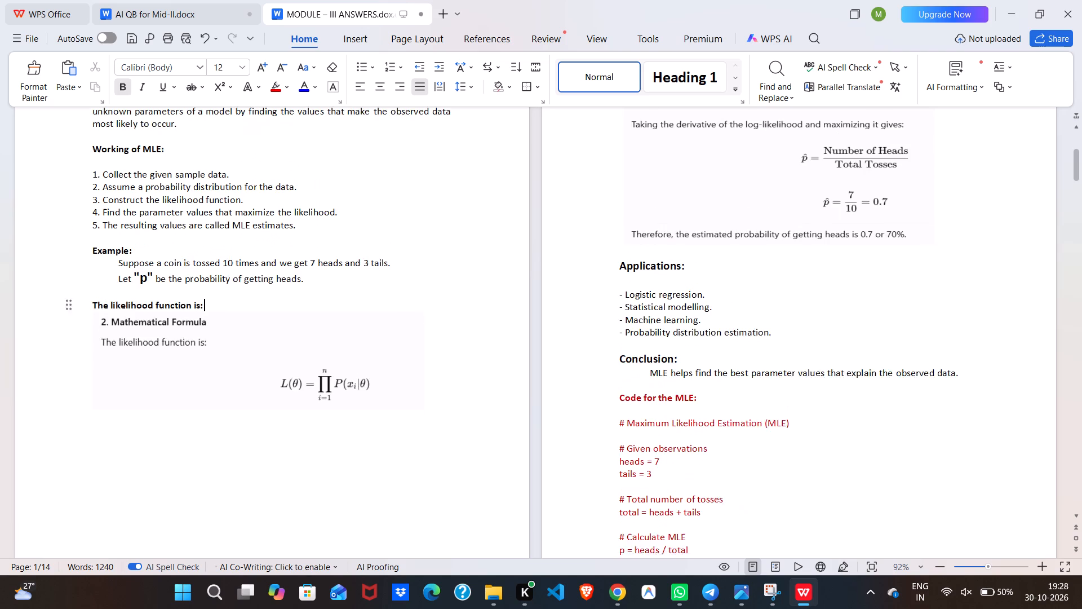
scroll(209, 227, up, 3)
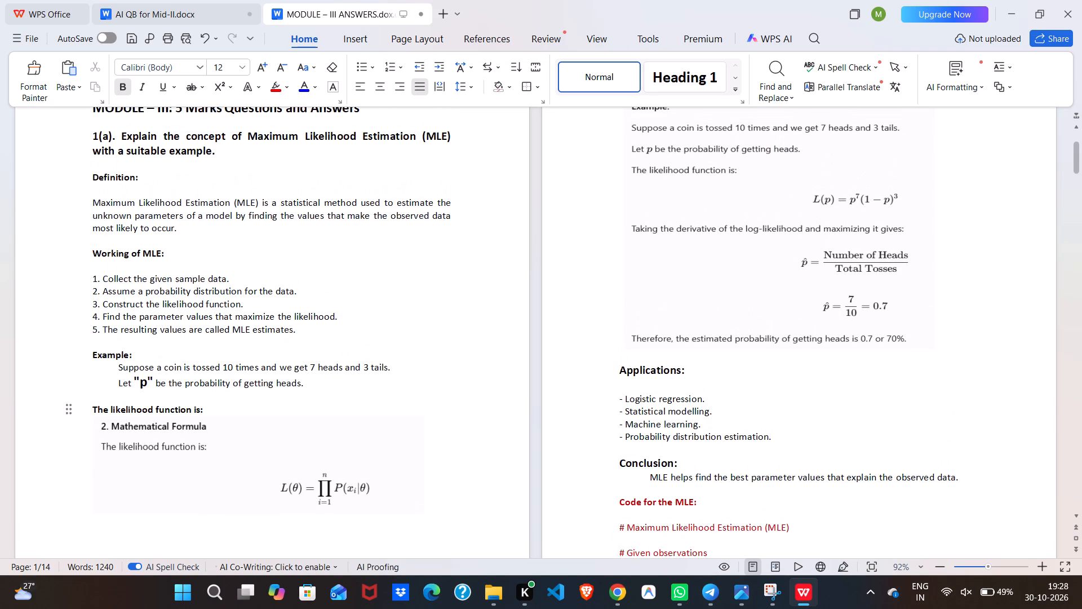
key(BackSpace)
key(BackSpace)
key(BackSpace)
key(BackSpace)
key(BackSpace)
key(BackSpace)
key(BackSpace)
key(BackSpace)
key(BackSpace)
key(BackSpace)
key(BackSpace)
key(BackSpace)
key(BackSpace)
key(BackSpace)
key(BackSpace)
key(BackSpace)
key(BackSpace)
key(BackSpace)
key(BackSpace)
key(BackSpace)
key(BackSpace)
key(BackSpace)
key(BackSpace)
key(BackSpace)
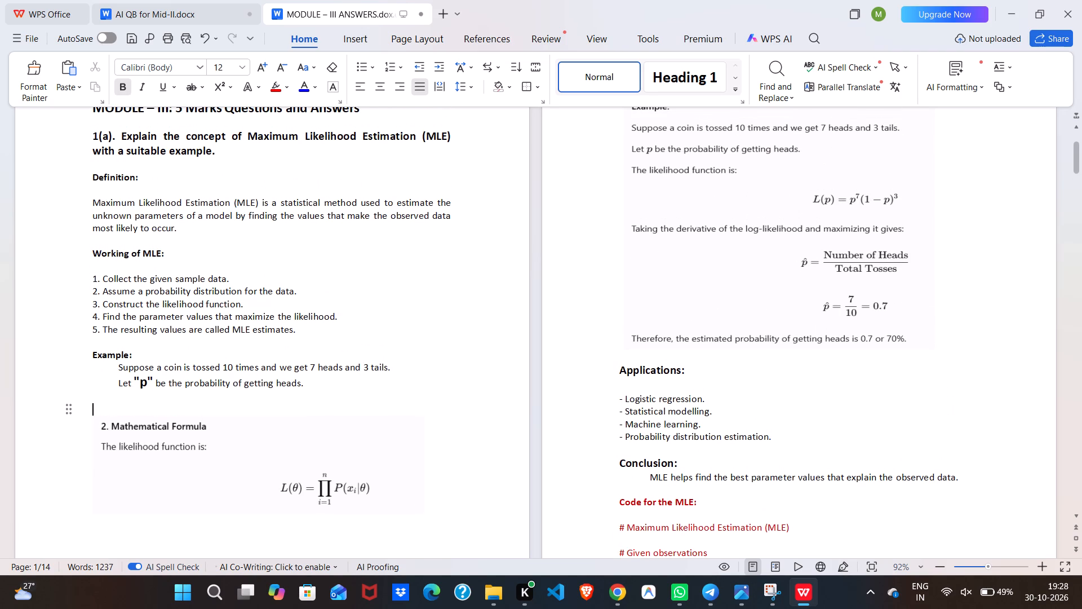
key(BackSpace)
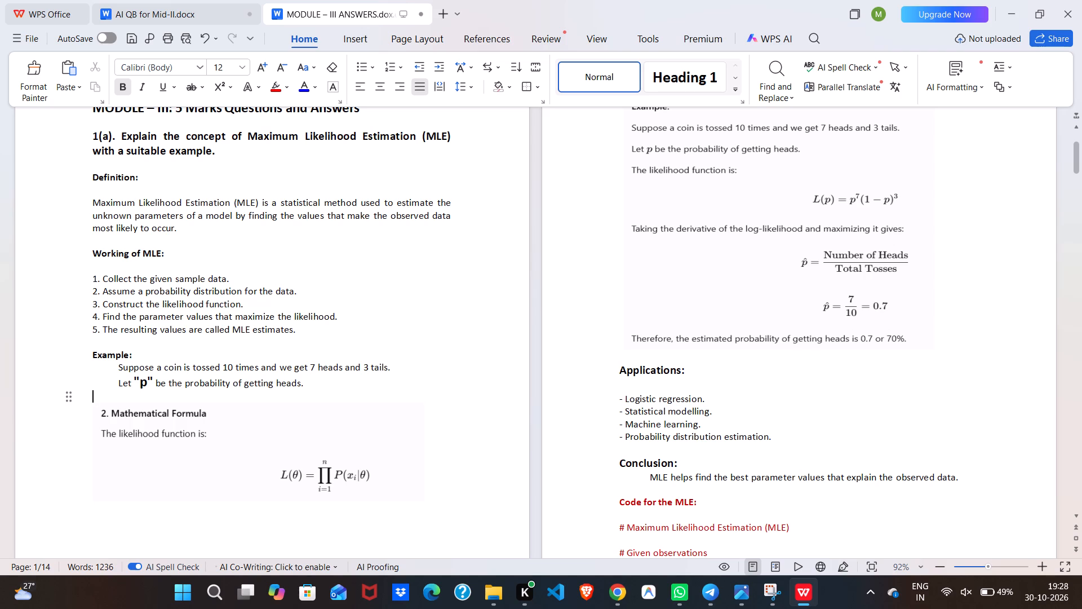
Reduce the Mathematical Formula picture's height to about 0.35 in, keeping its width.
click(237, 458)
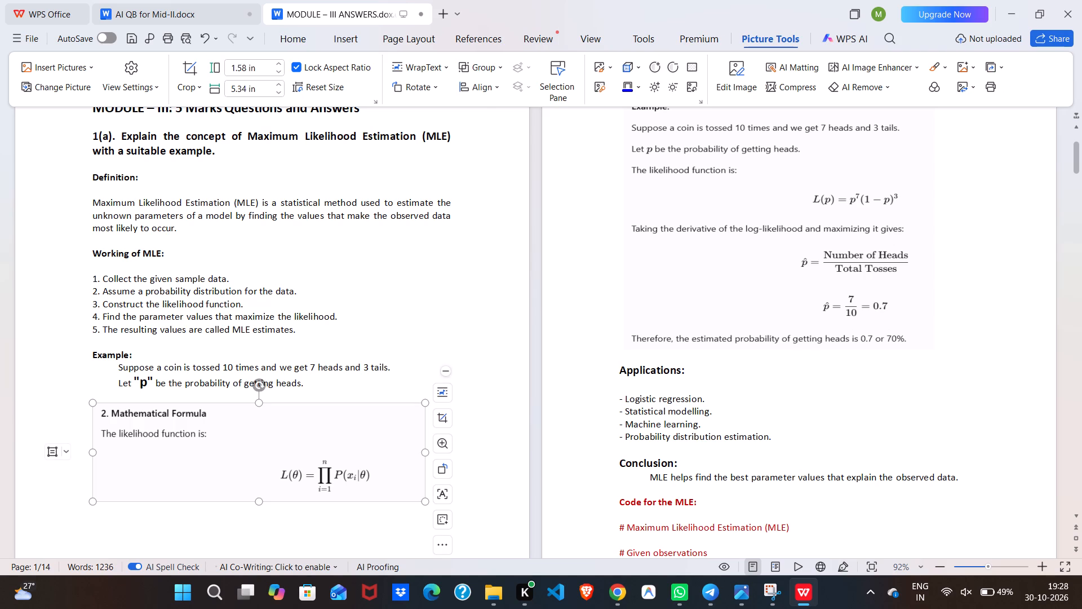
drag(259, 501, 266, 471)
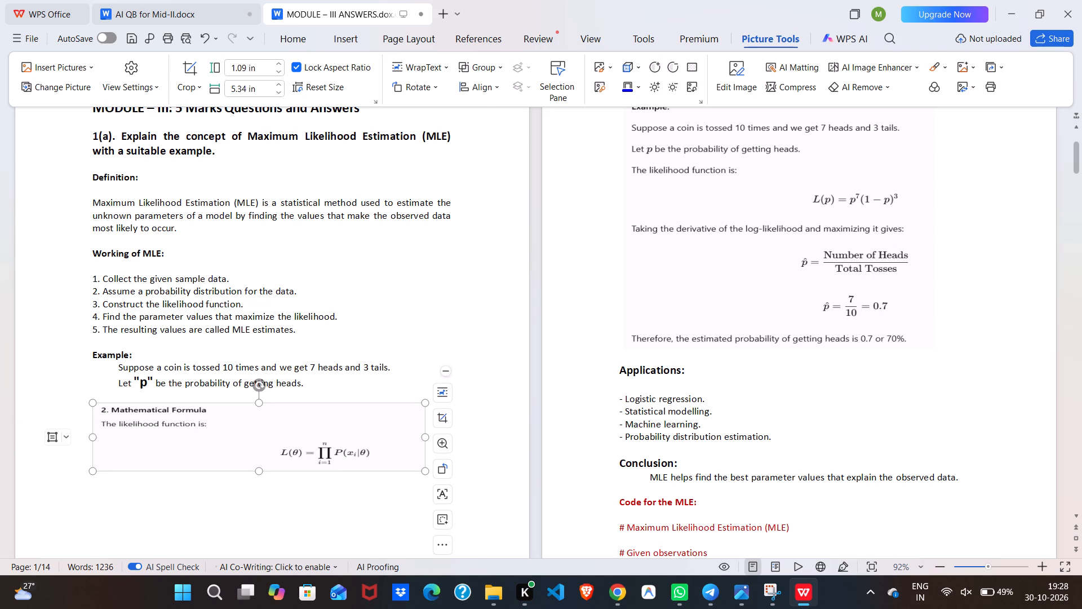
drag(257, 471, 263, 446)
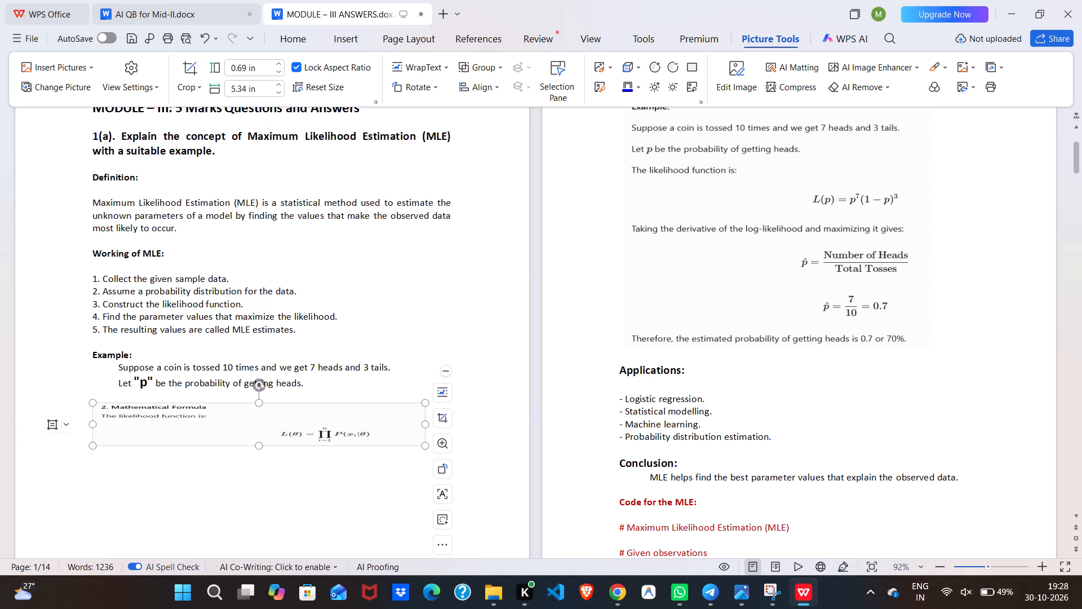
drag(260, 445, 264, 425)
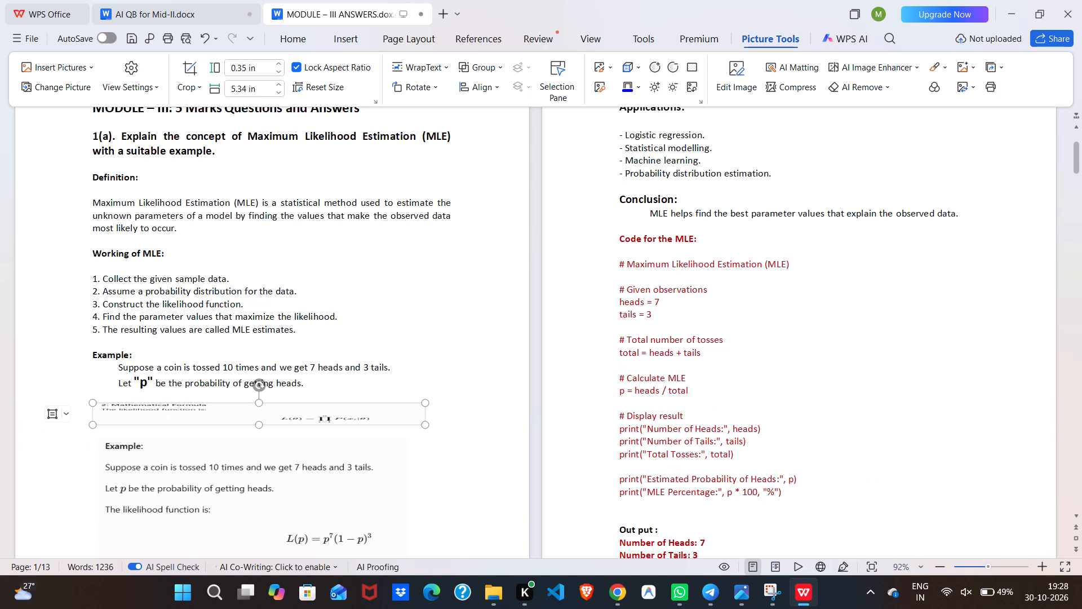
Remove the blank lines below the "Definition:" heading, above "Example:" and below "Working of MLE:" in answer 1(a).
scroll(267, 354, down, 1)
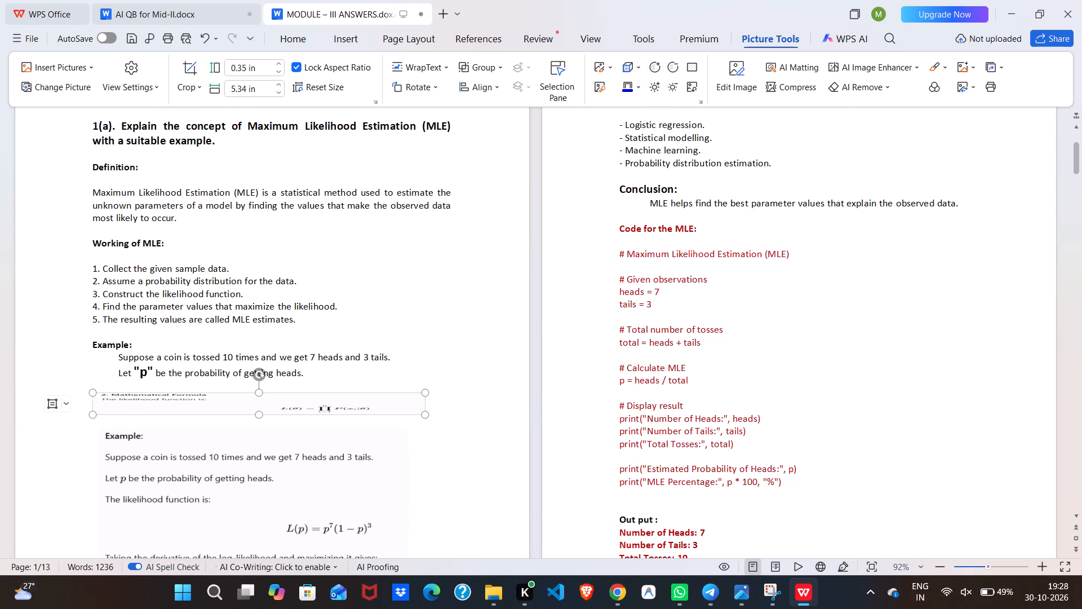
click(92, 196)
key(BackSpace)
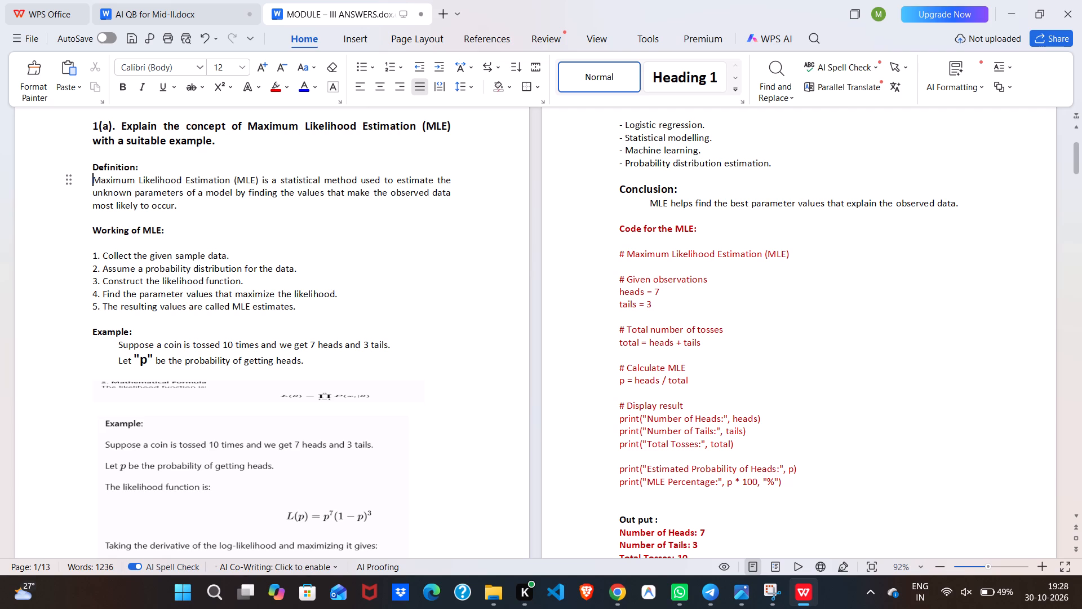
click(245, 389)
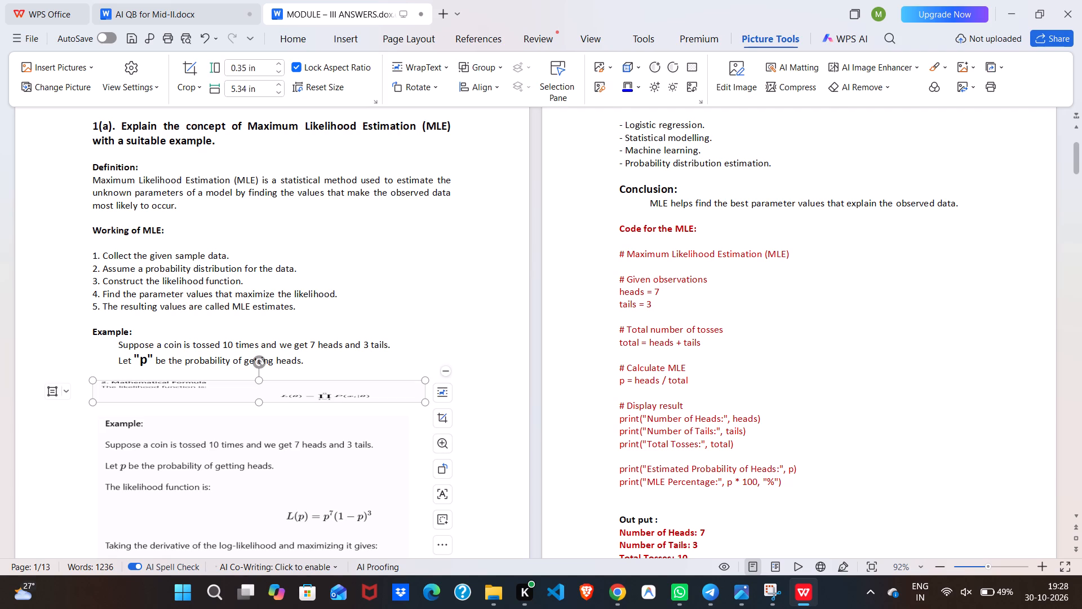
click(91, 328)
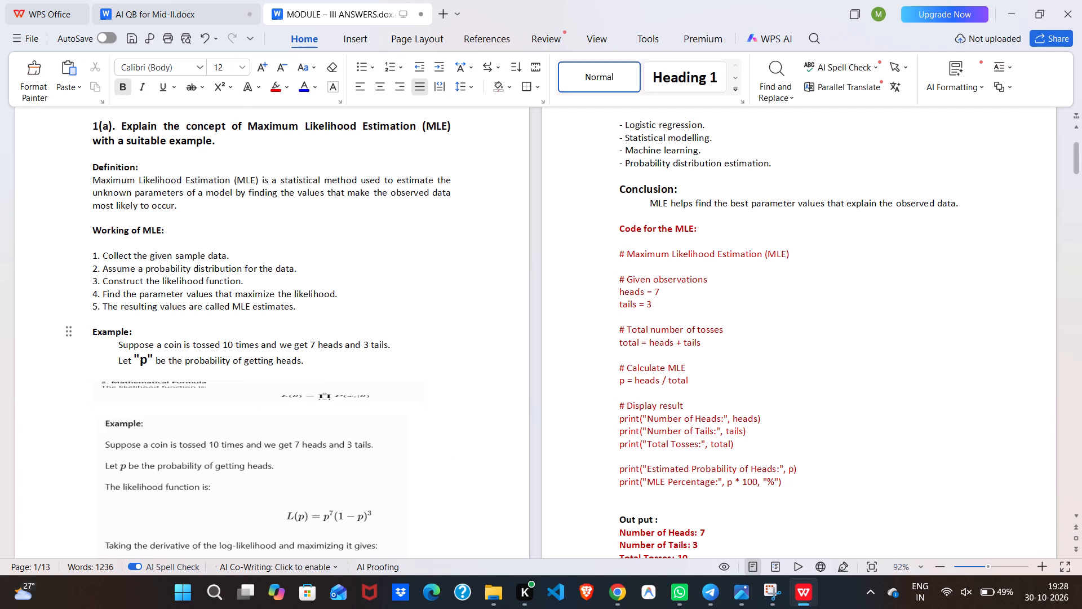
key(BackSpace)
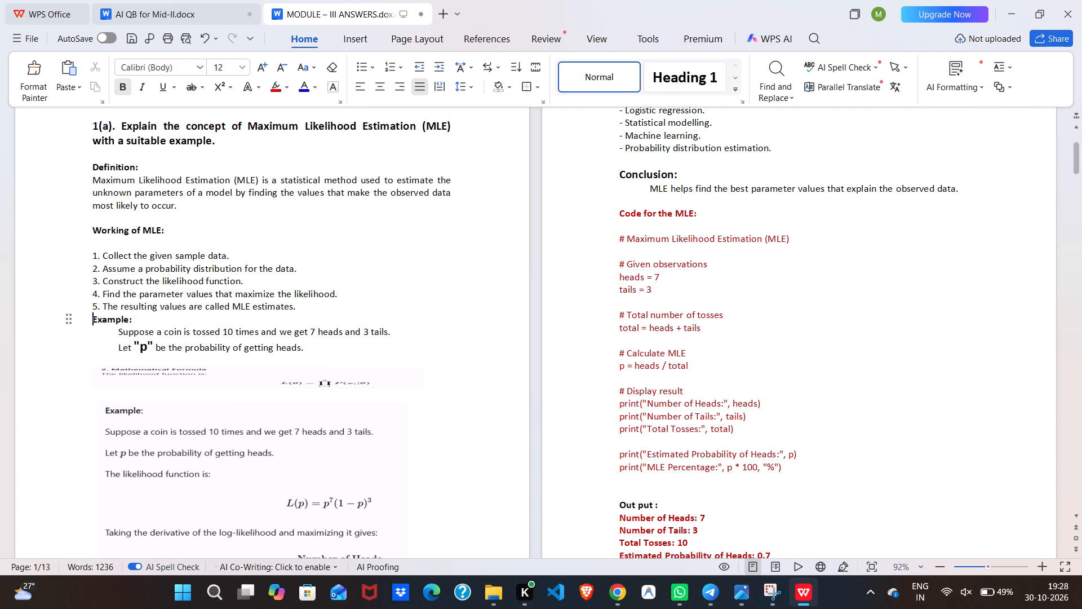
click(94, 254)
key(BackSpace)
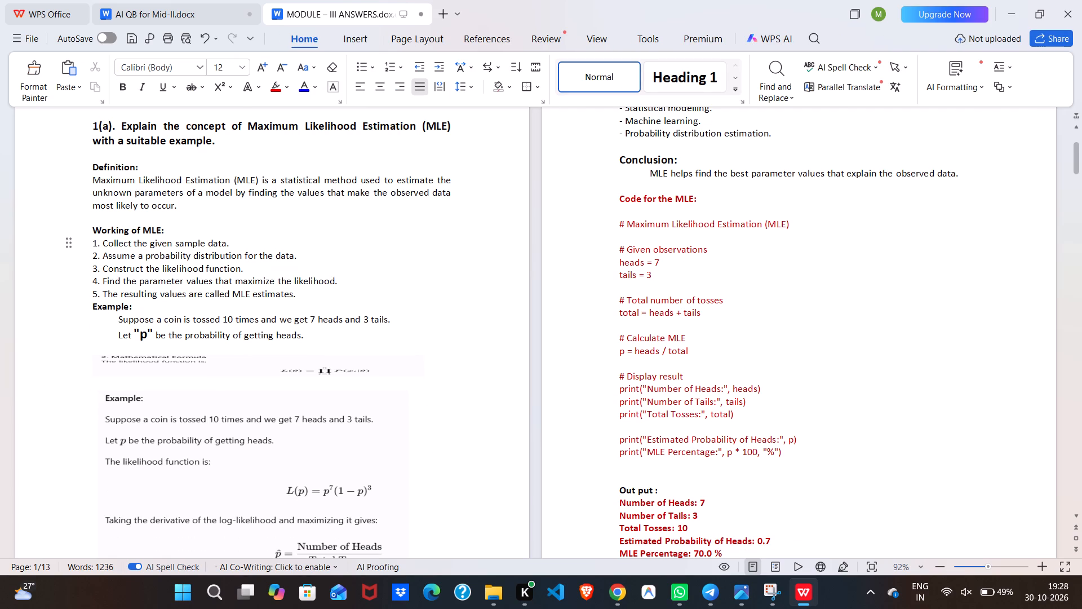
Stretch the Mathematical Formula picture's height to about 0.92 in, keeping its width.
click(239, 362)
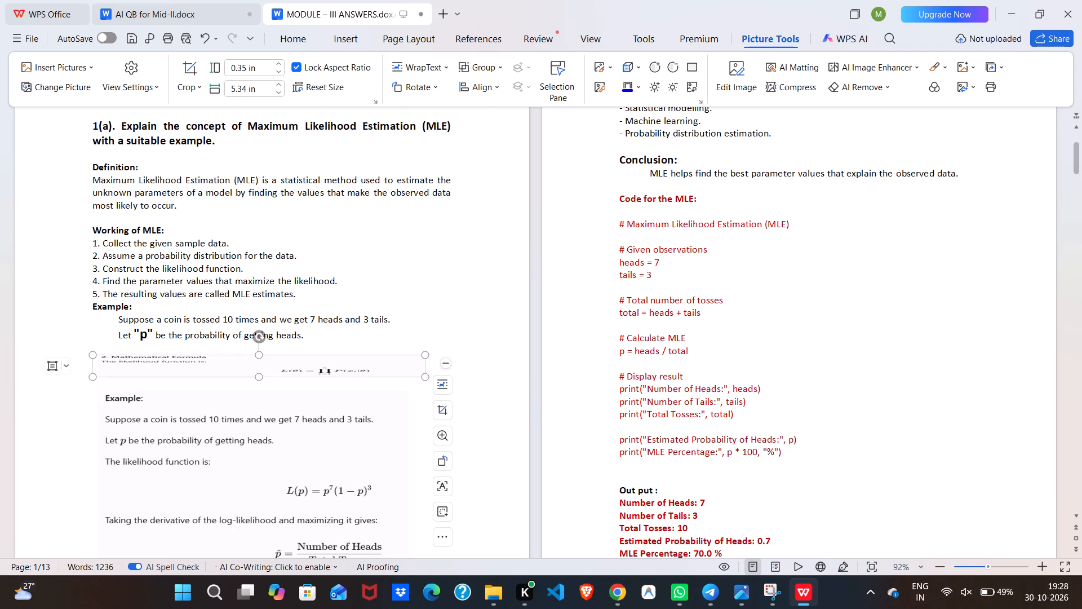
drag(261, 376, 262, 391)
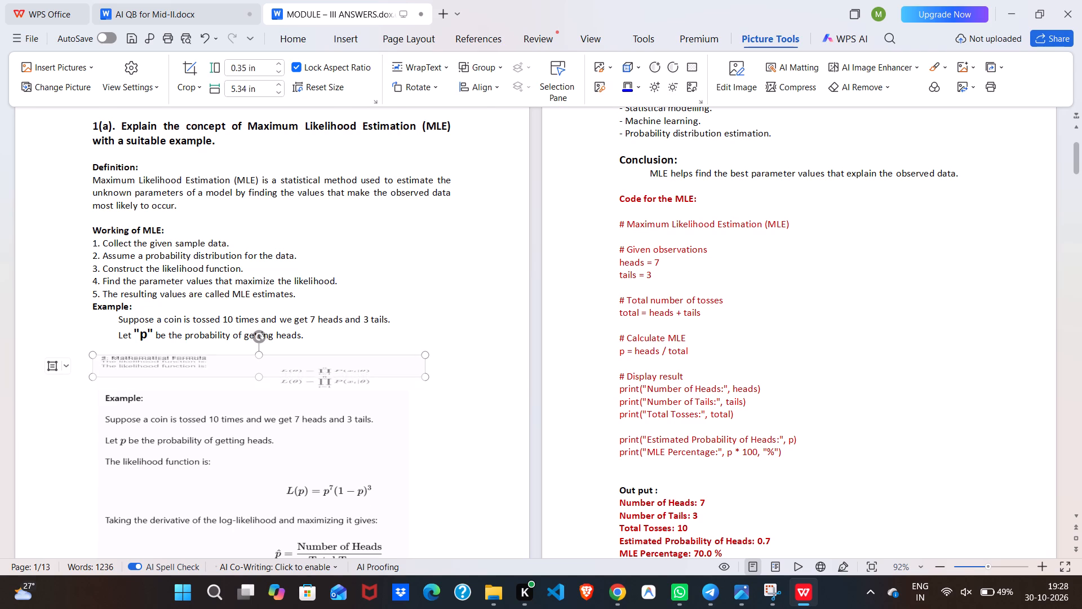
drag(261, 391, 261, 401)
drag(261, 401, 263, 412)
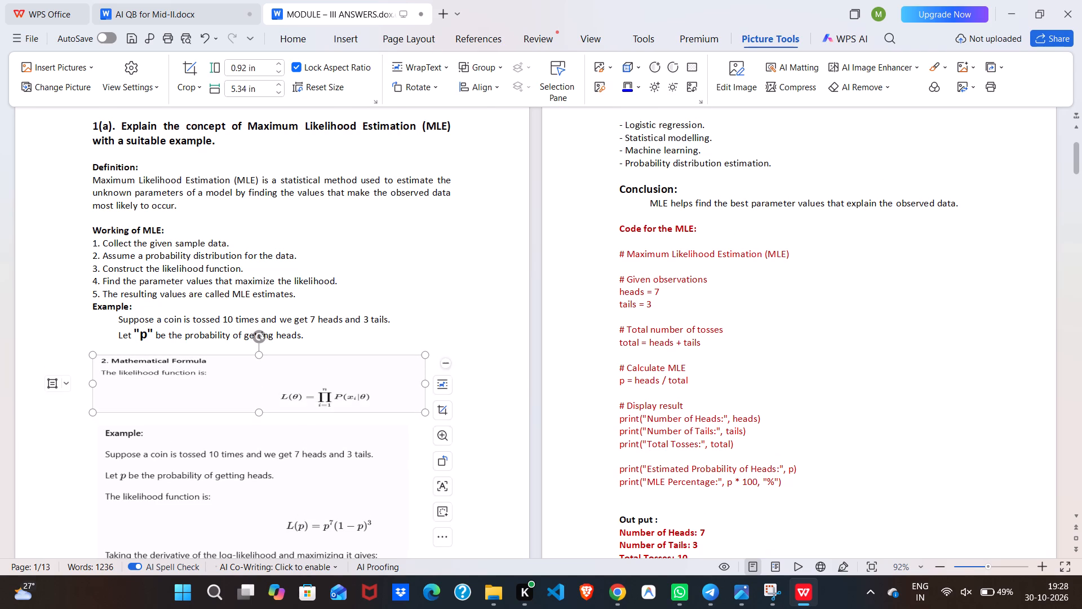
Move the Mathematical Formula picture directly beneath the line 'Let "p" be the probability of getting heads.'.
drag(263, 412, 264, 420)
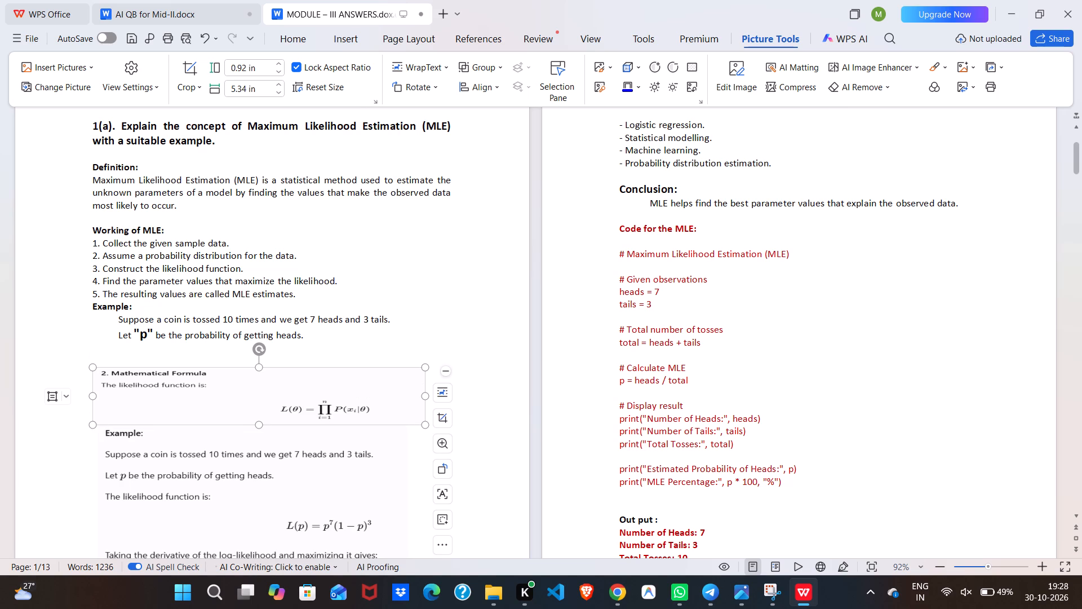
drag(262, 405, 262, 390)
drag(264, 381, 265, 362)
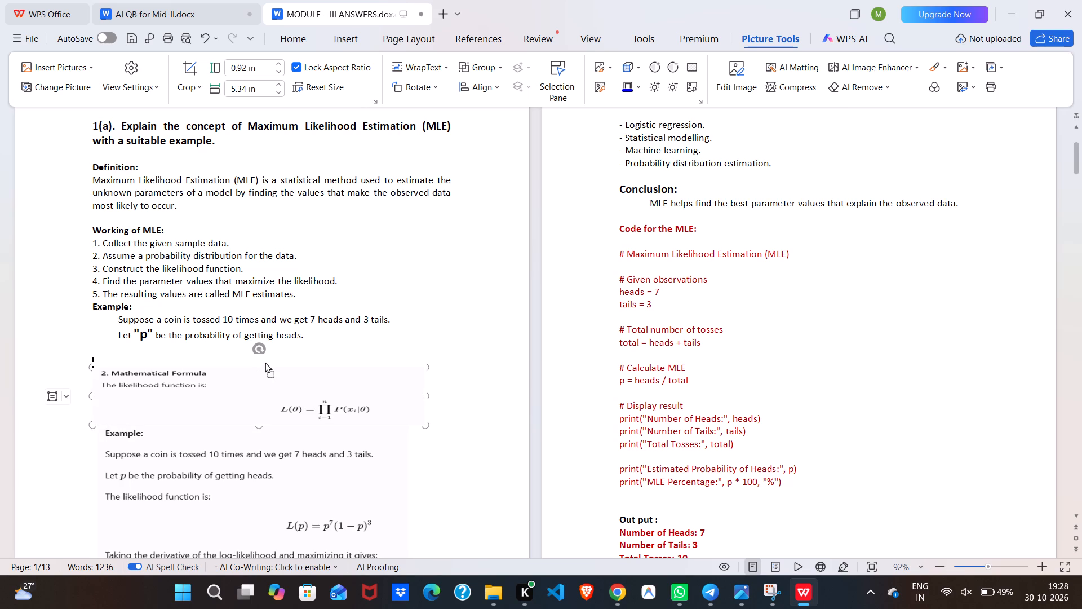
drag(265, 362, 267, 354)
scroll(267, 367, up, 1)
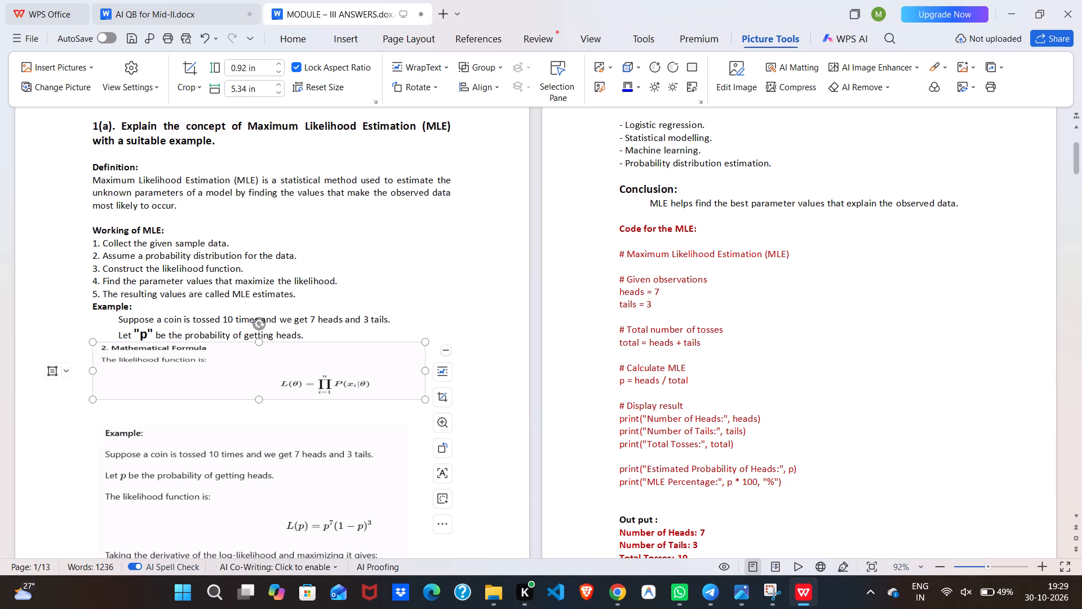
Resize the Mathematical Formula picture to a height of about 1.11 in, keeping its width.
drag(260, 400, 260, 419)
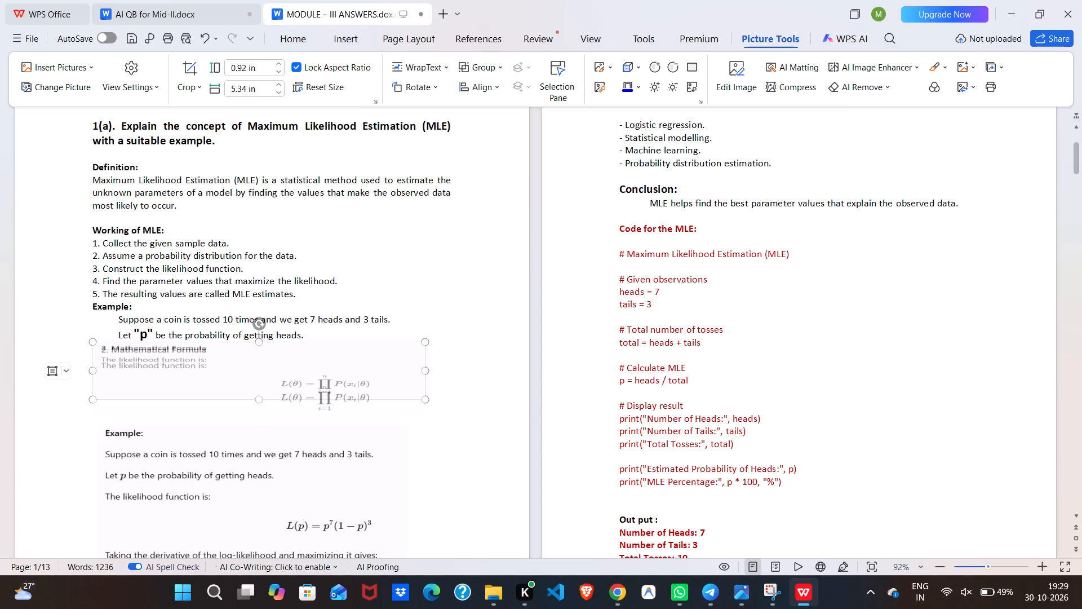
drag(260, 419, 260, 420)
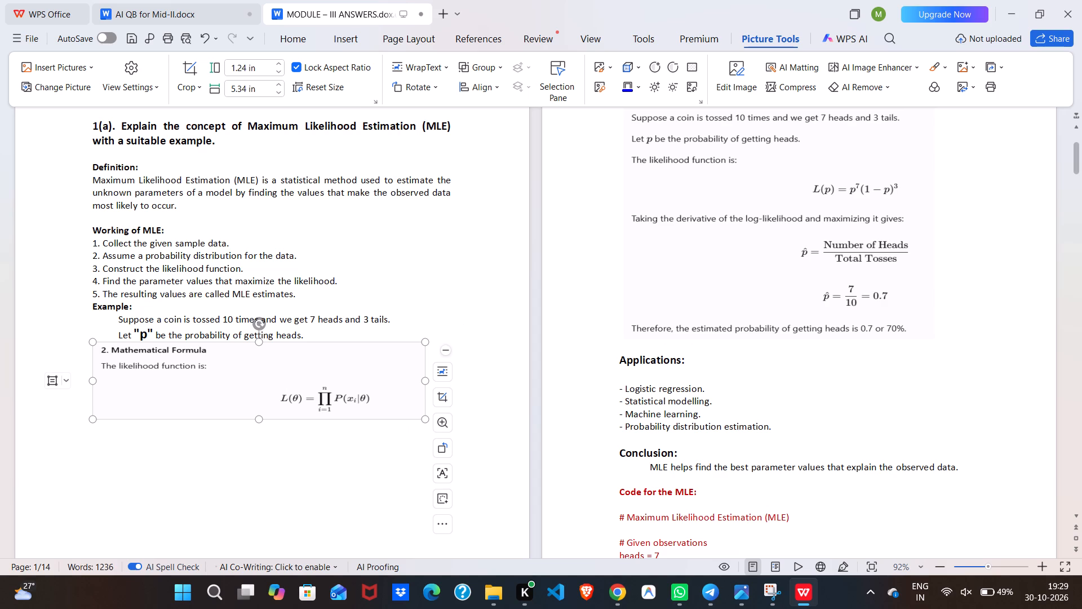
drag(257, 420, 257, 414)
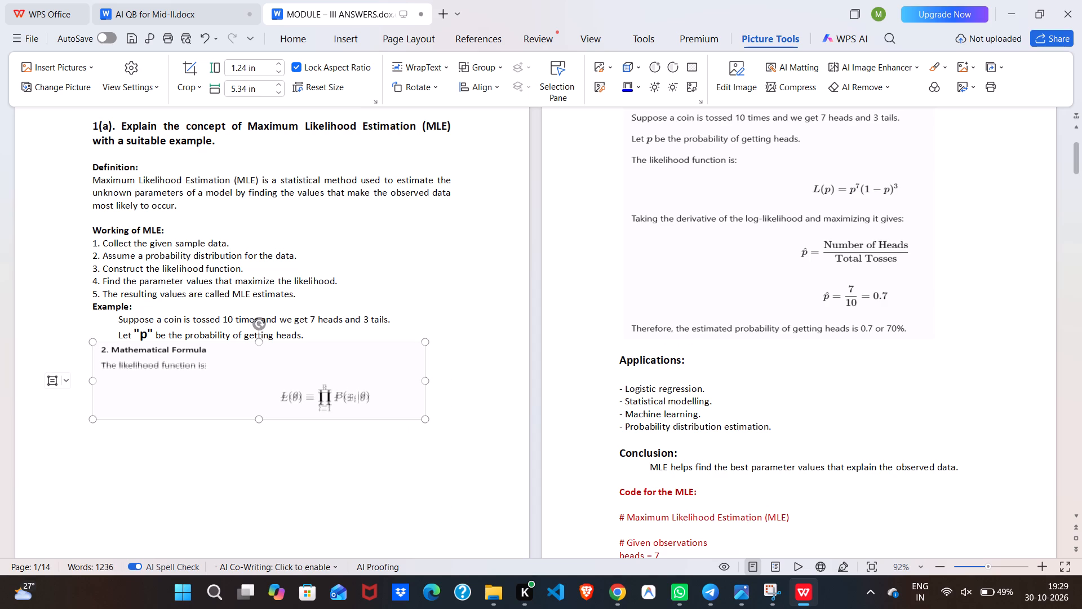
drag(257, 414, 257, 412)
Move the coin-toss Example picture up so it sits directly beneath the Mathematical Formula picture in answer 1(a).
click(247, 443)
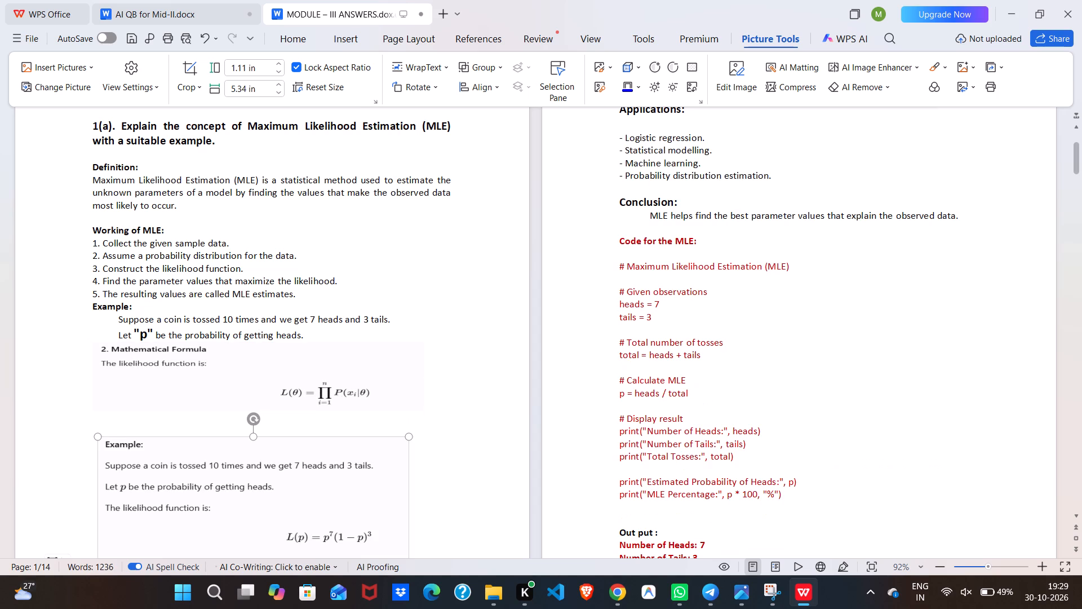
drag(268, 445, 269, 433)
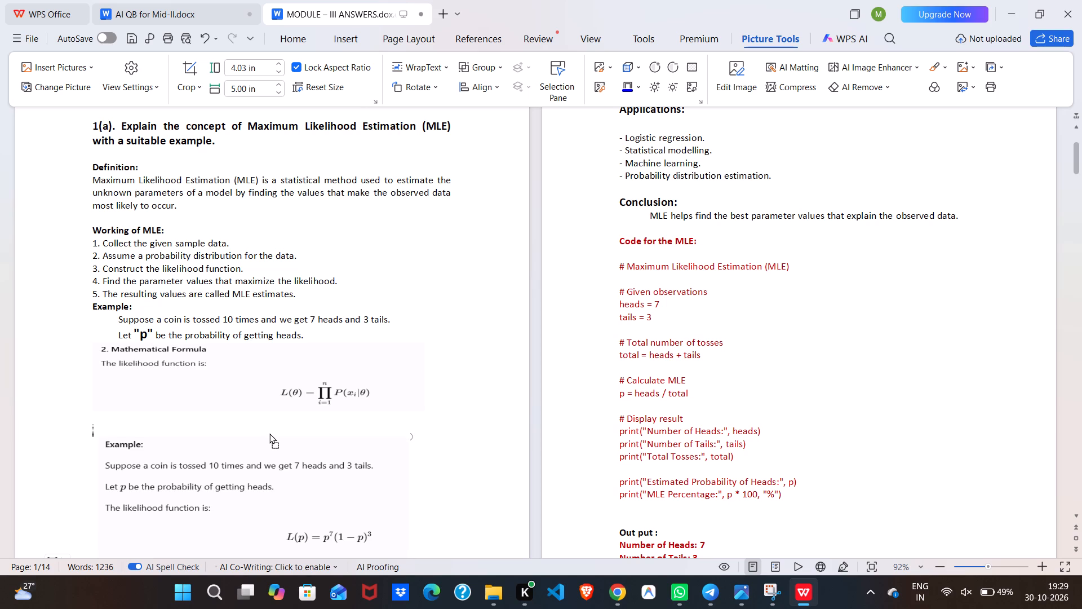
drag(269, 433, 272, 422)
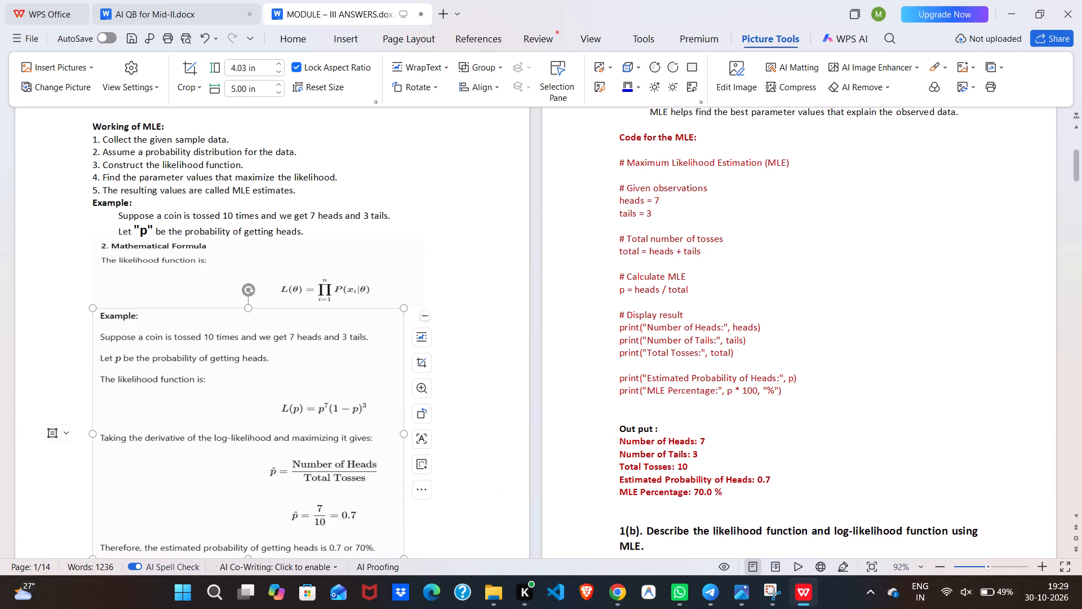
click(491, 294)
Review the layout of answer 1(a) from the end of its first page back up to the document title.
scroll(345, 360, down, 1)
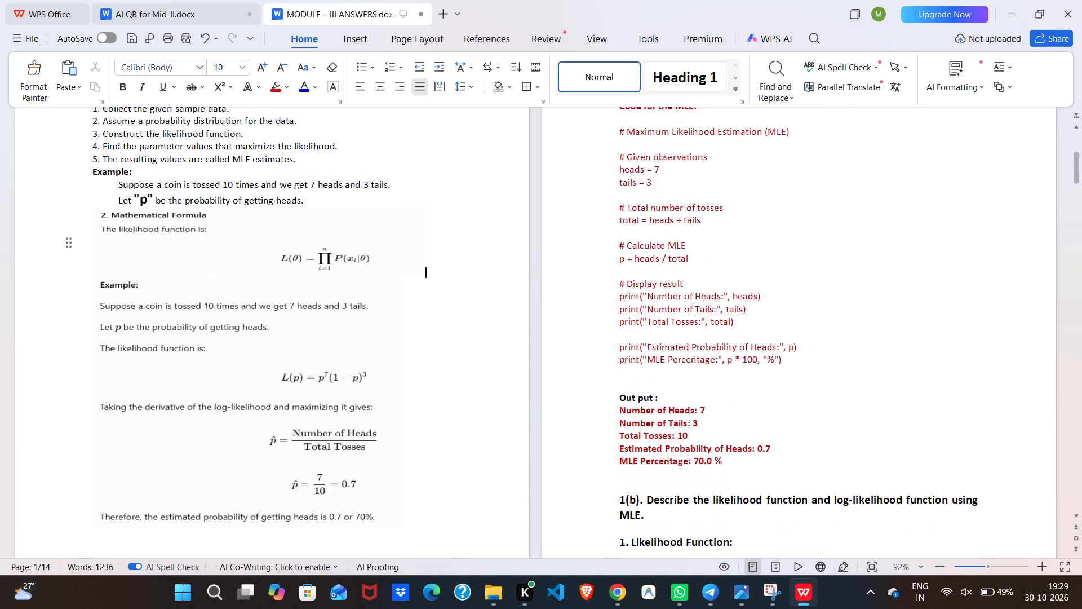
scroll(345, 360, down, 2)
scroll(345, 360, up, 1)
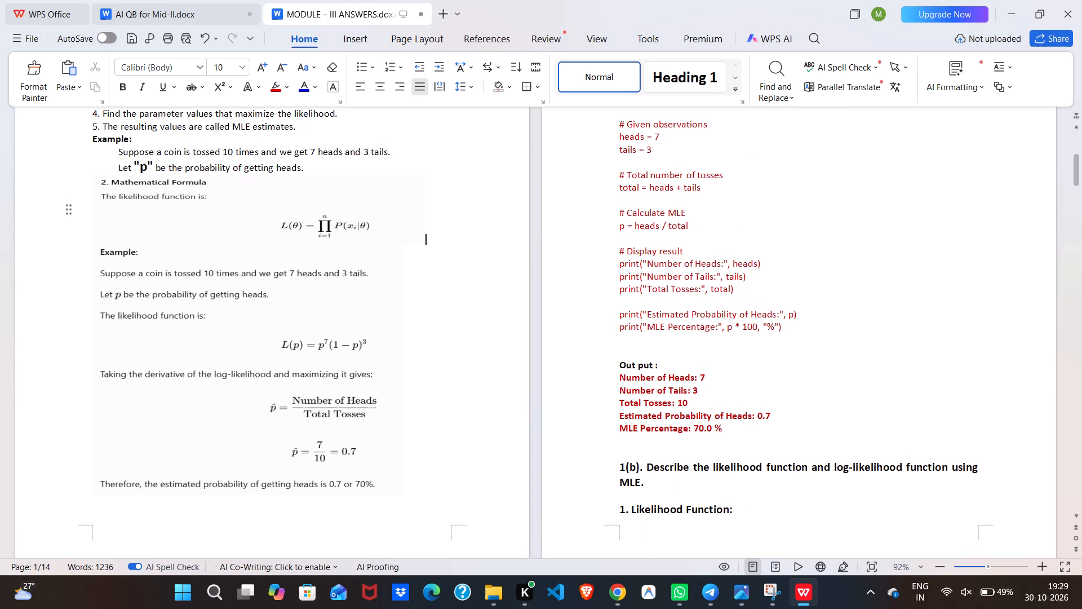
scroll(345, 360, up, 4)
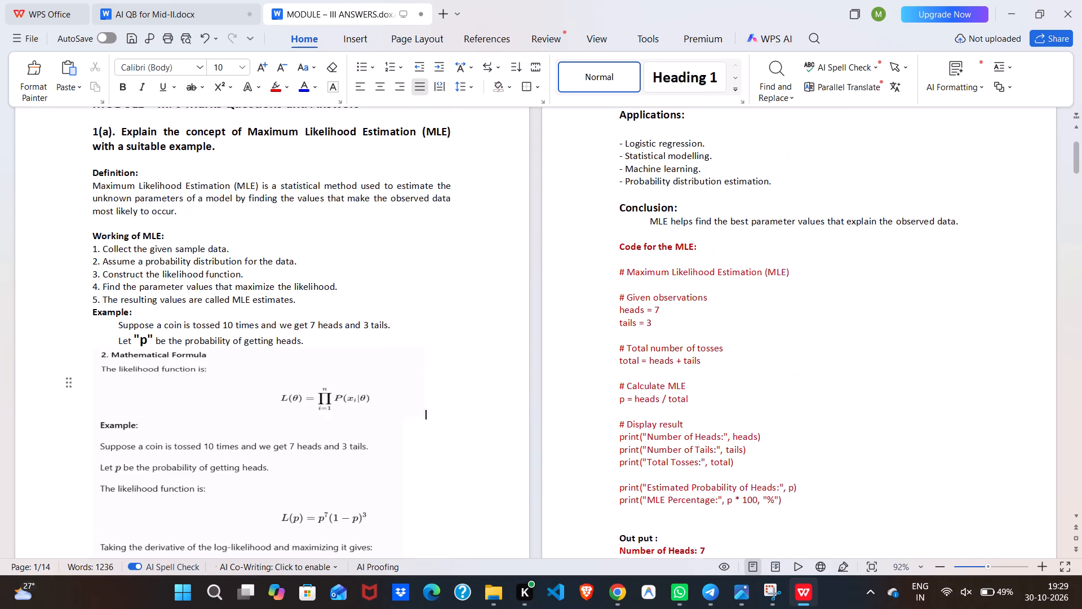
scroll(345, 360, up, 2)
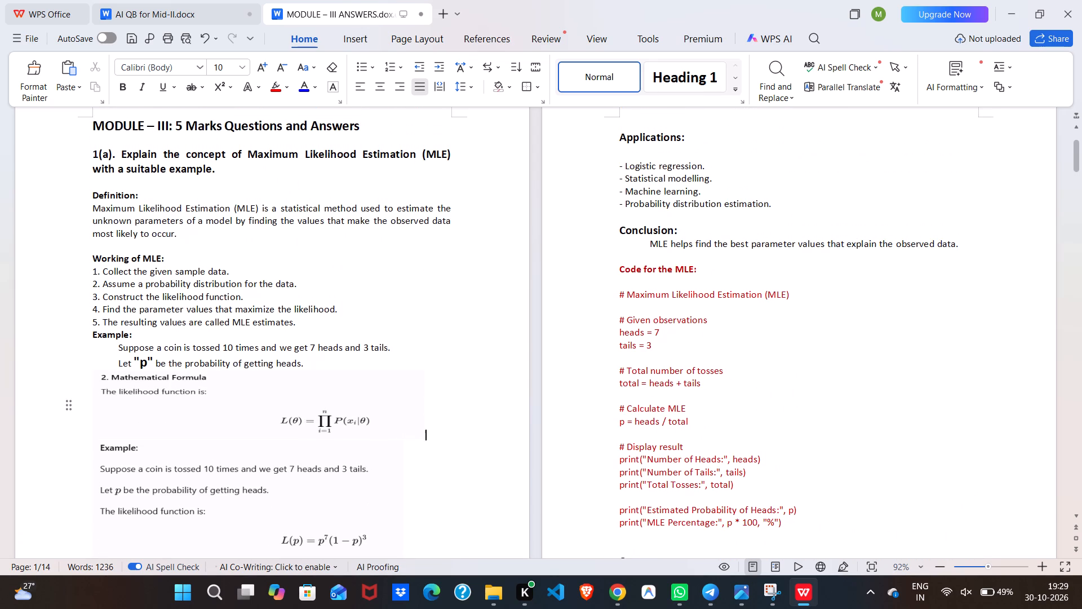
scroll(345, 360, up, 1)
Save the MODULE – III ANSWERS document.
key(ctrl+s)
key(ctrl+s)
key(ctrl+s)
key(ctrl+s)
key(ctrl+s)
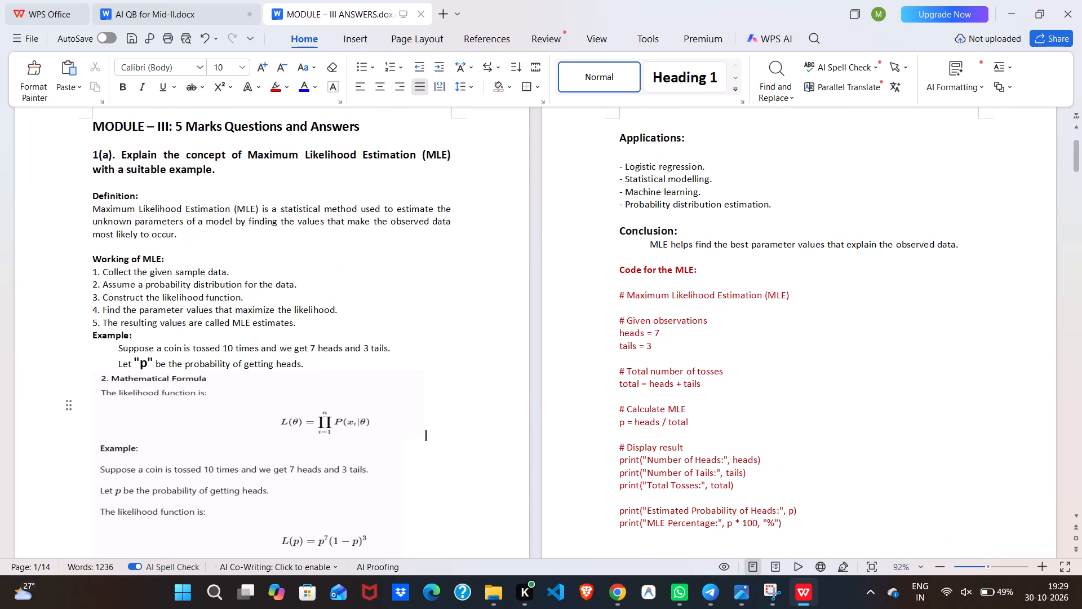
key(ctrl+s)
key(ctrl+s)
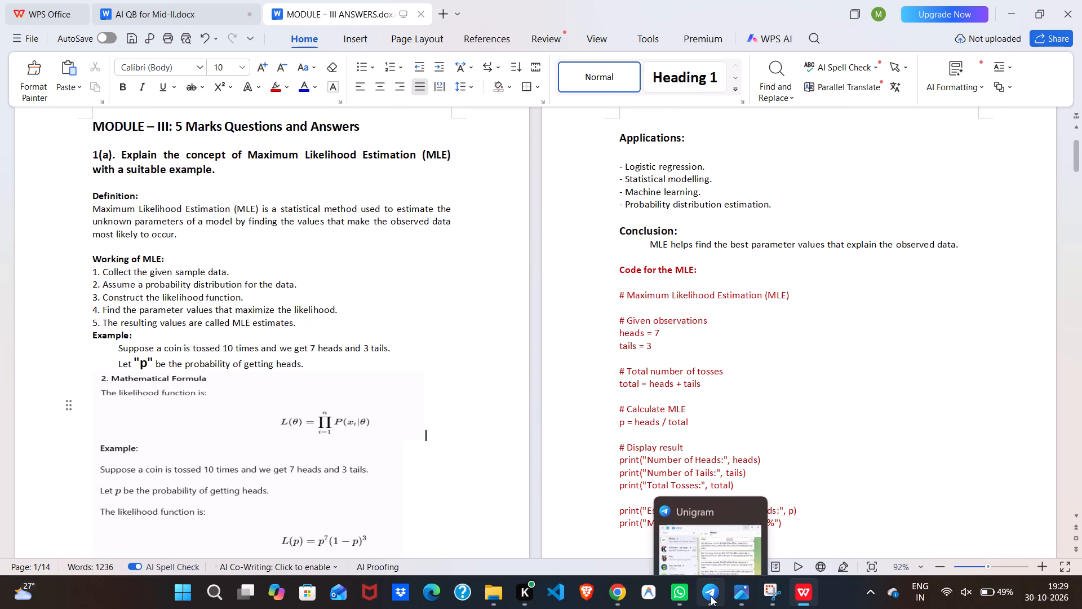
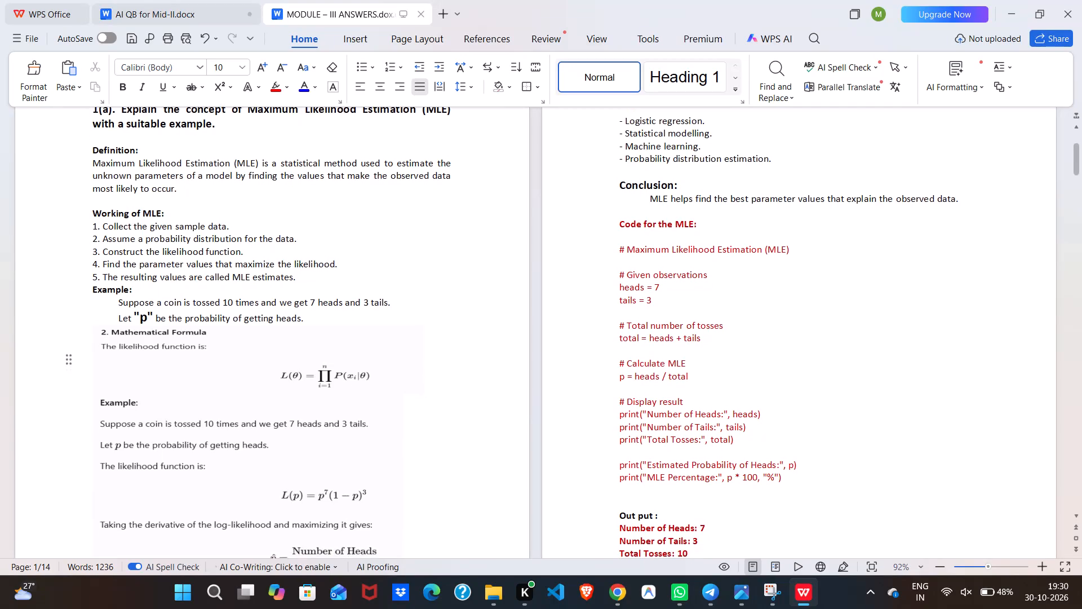
Review the layout of the text and formula pictures in answers 1(a) and 1(b), up to the start of question 3(a).
scroll(473, 436, down, 2)
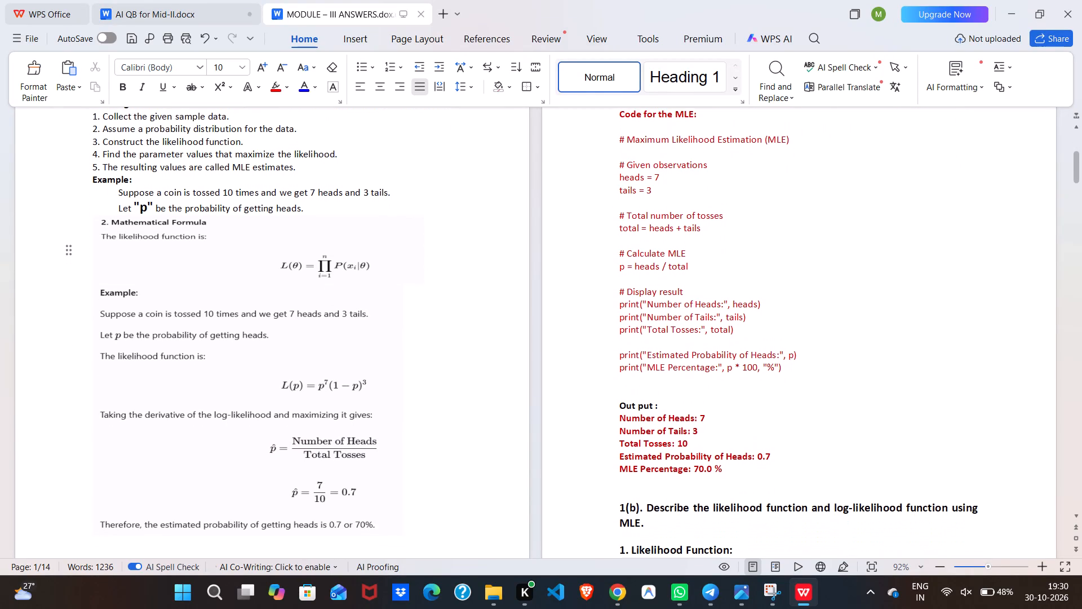
scroll(473, 436, down, 2)
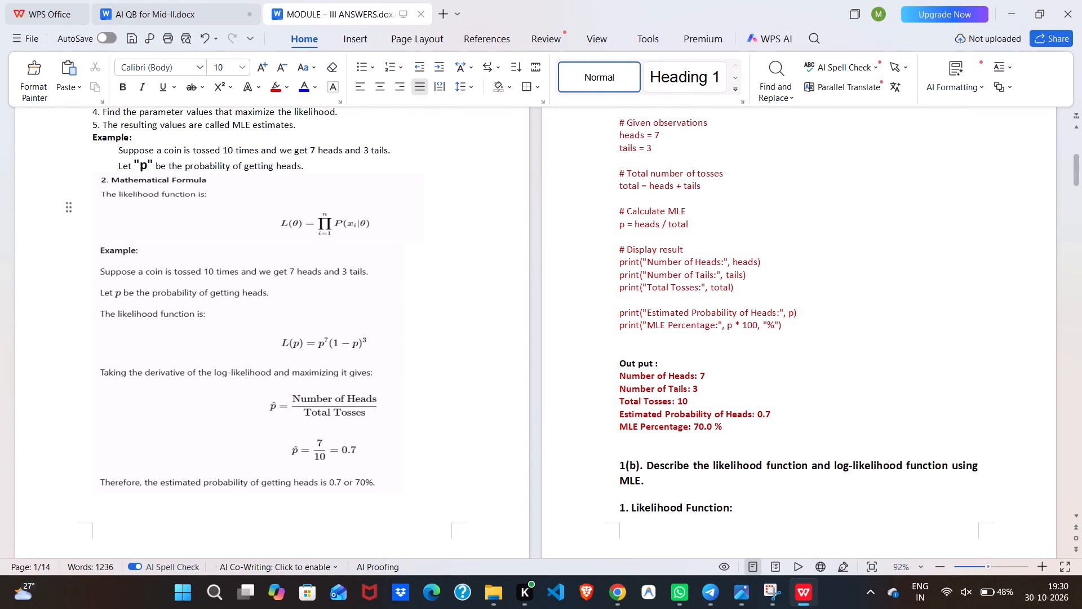
scroll(473, 436, down, 3)
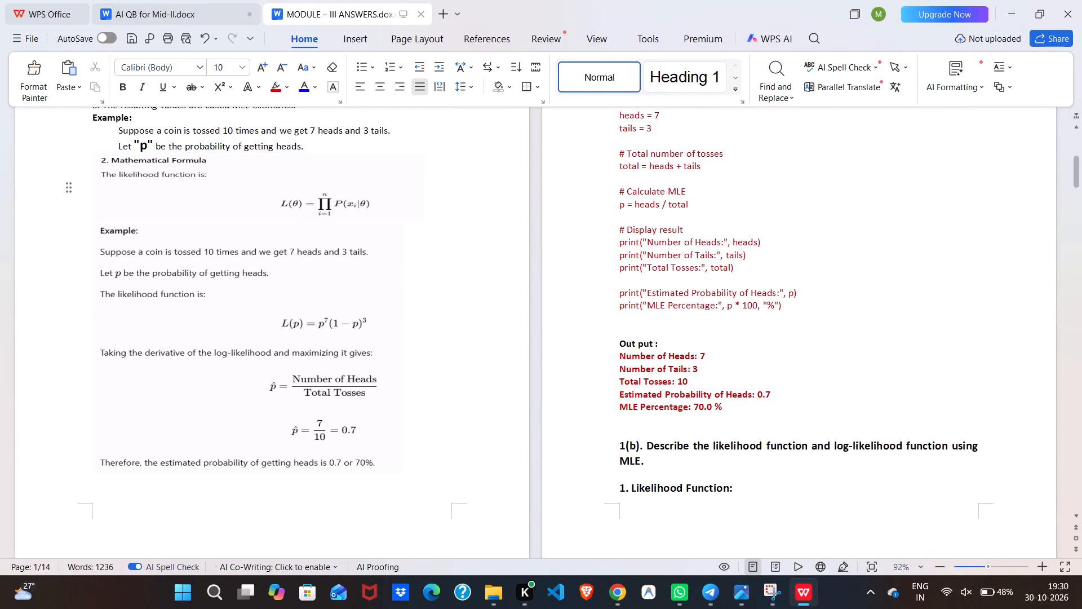
scroll(473, 436, down, 1)
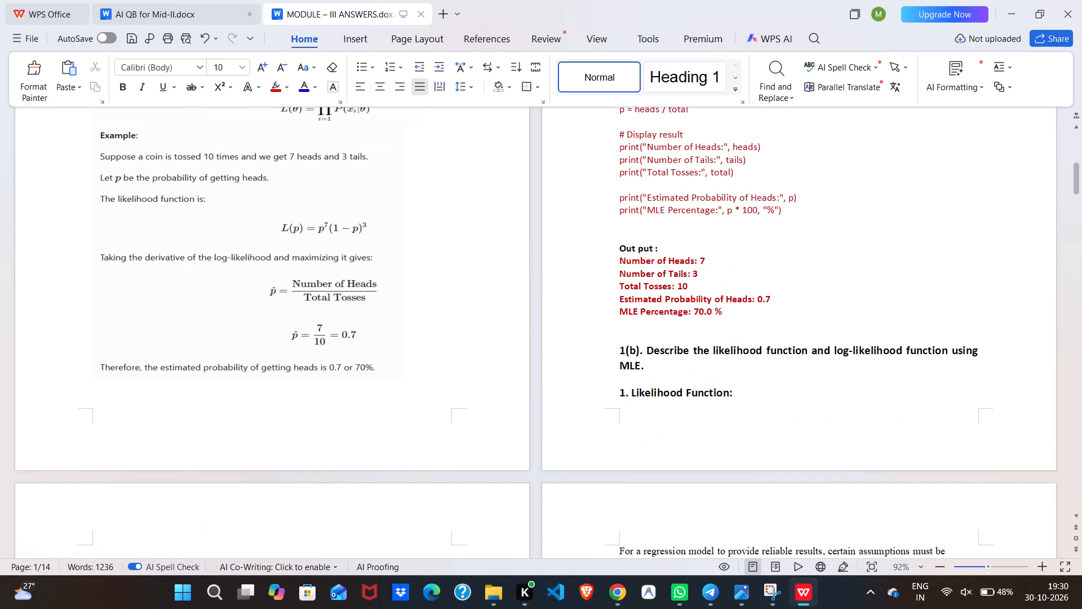
scroll(473, 436, down, 4)
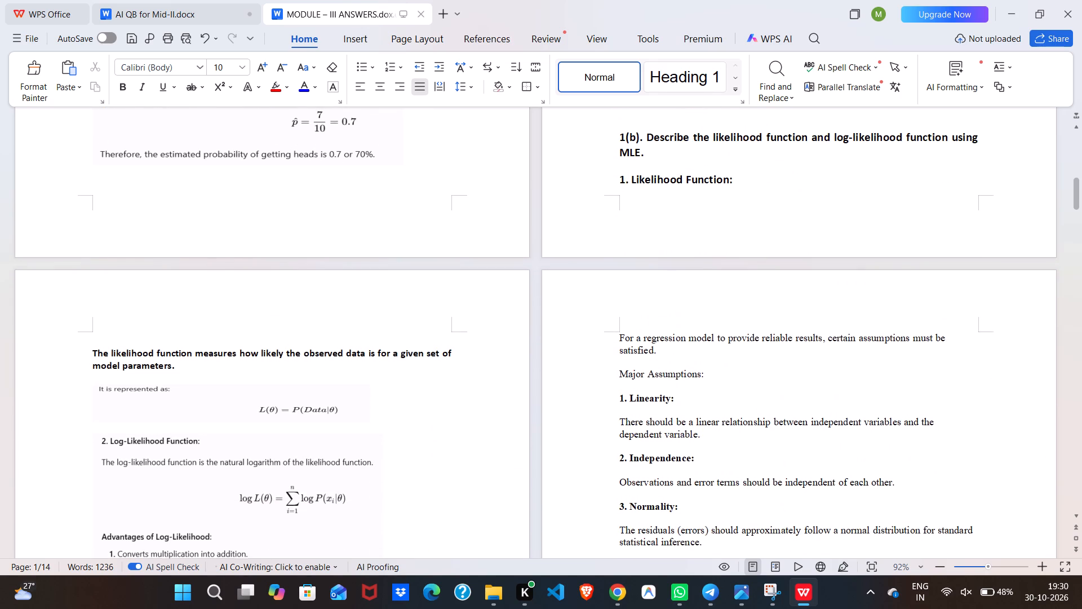
scroll(473, 436, down, 4)
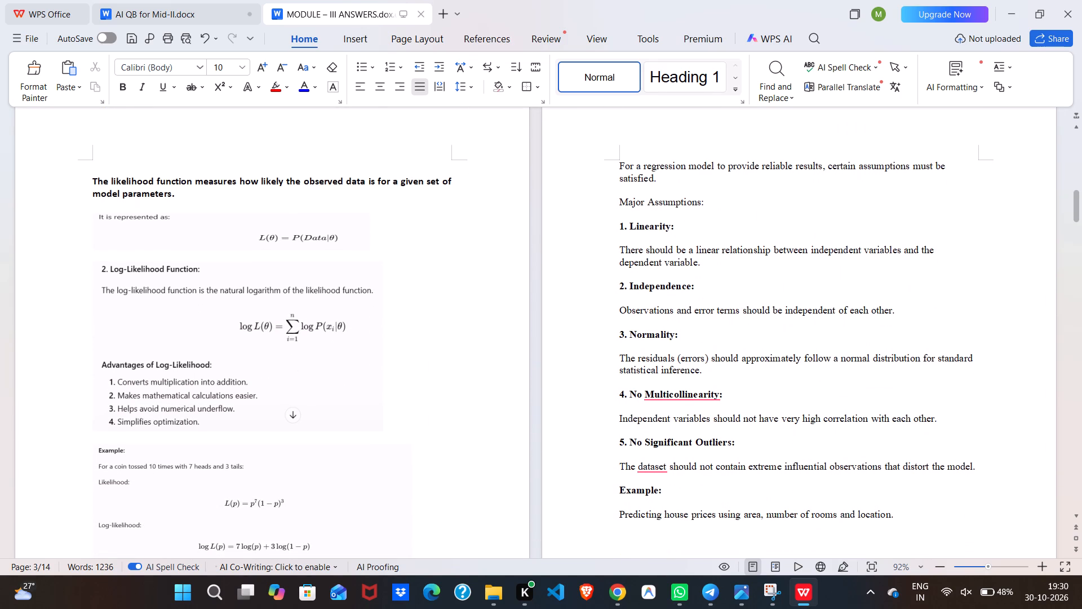
scroll(473, 436, down, 2)
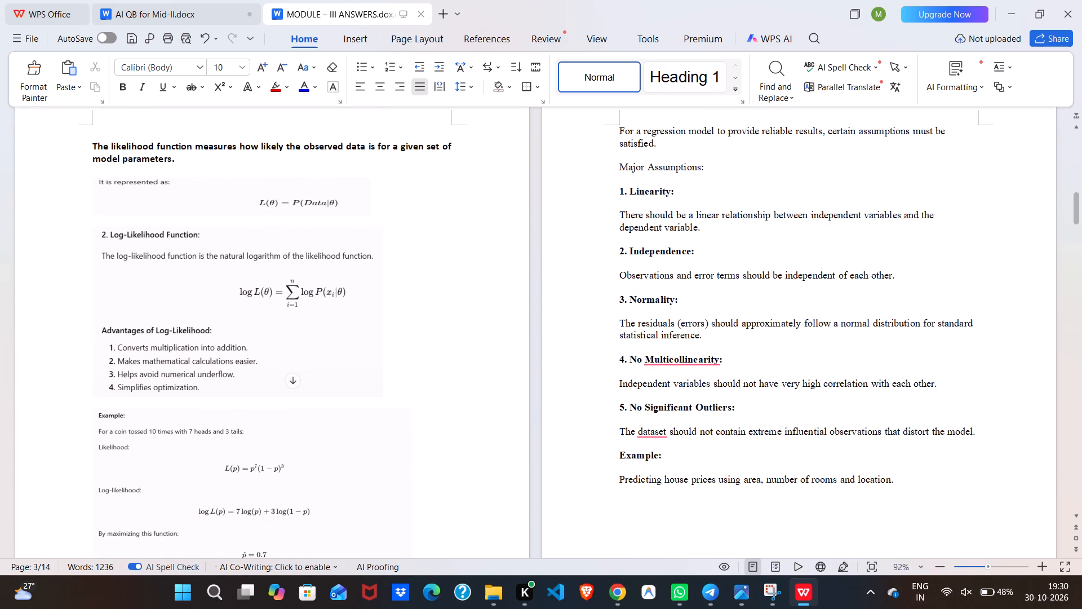
scroll(473, 436, down, 4)
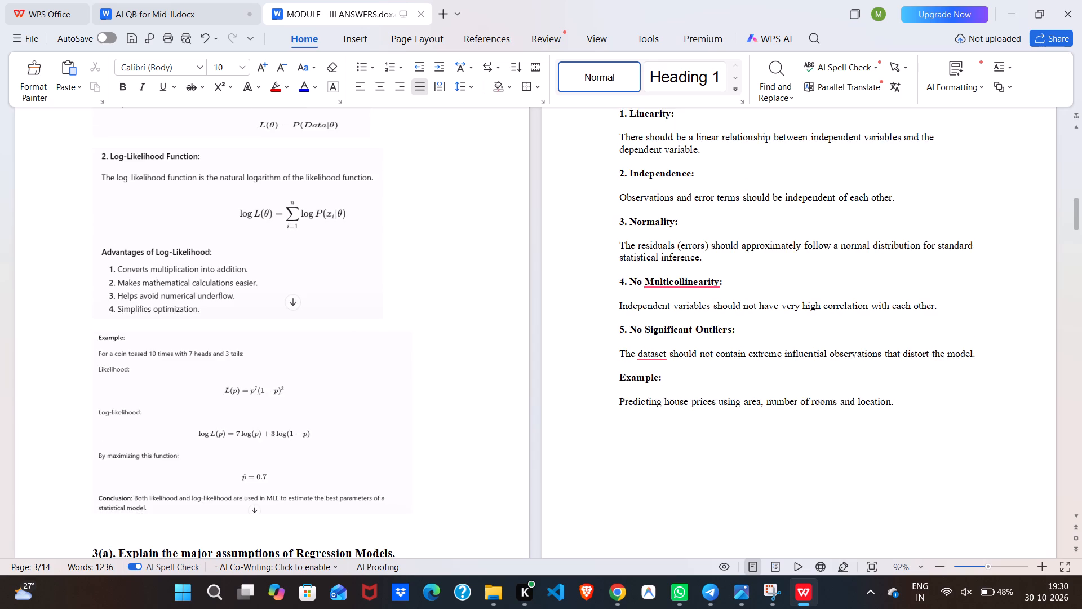
scroll(473, 436, down, 2)
scroll(473, 436, up, 1)
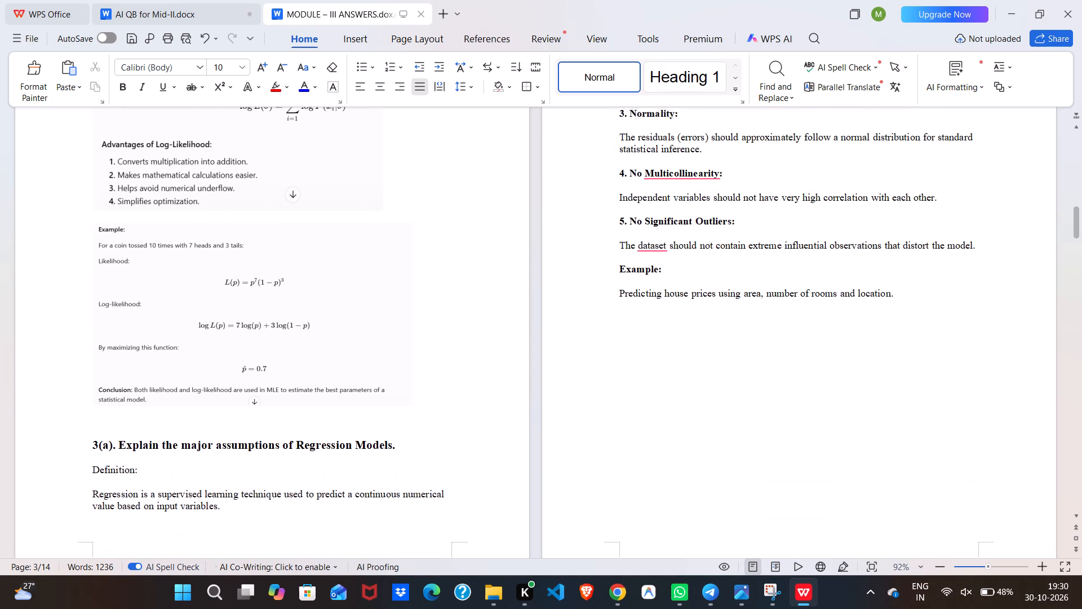
scroll(473, 436, up, 3)
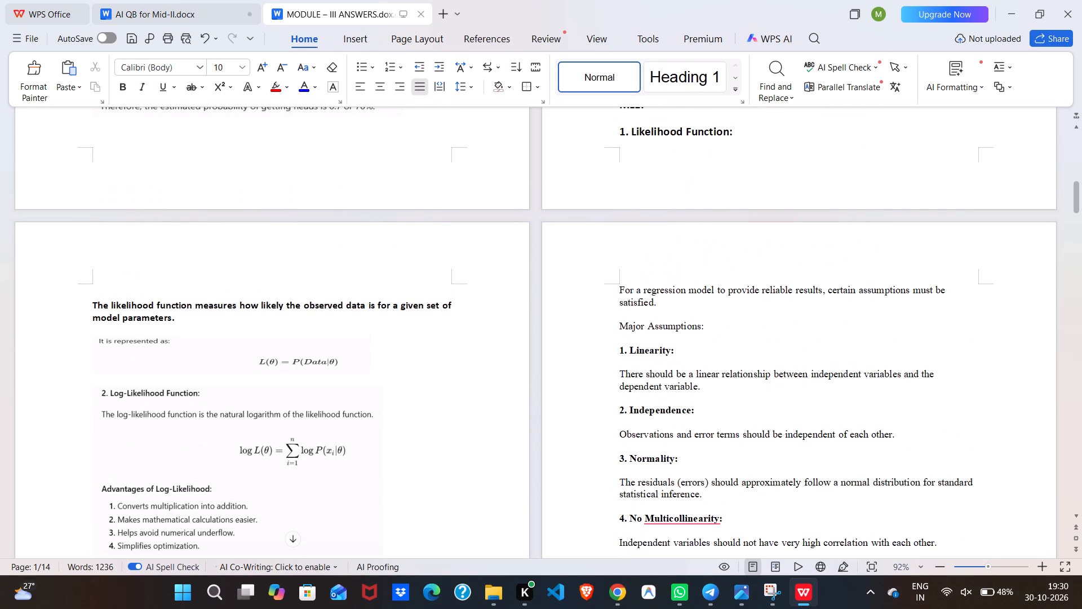
scroll(473, 436, down, 6)
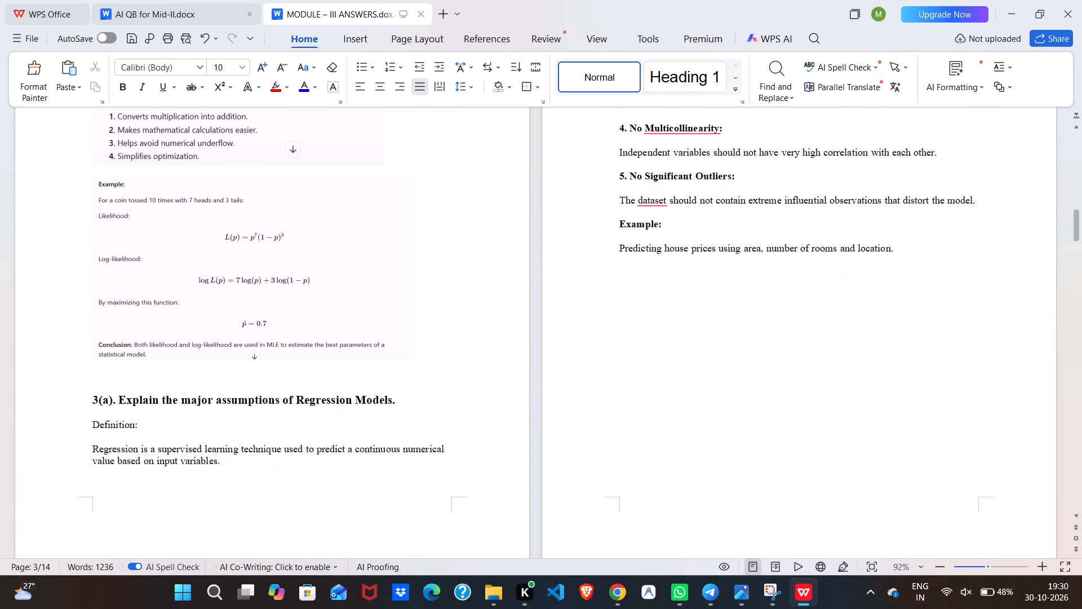
Review the remaining answers from question 3(a) through the K-means clustering answer 6(a) at the end of the document.
scroll(473, 436, down, 6)
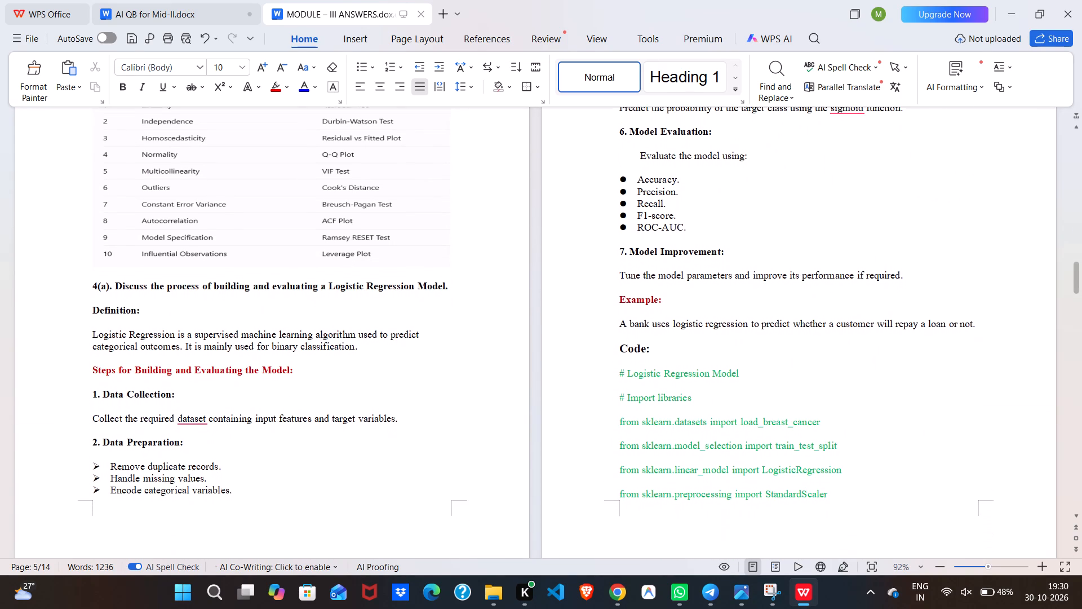
scroll(473, 436, down, 6)
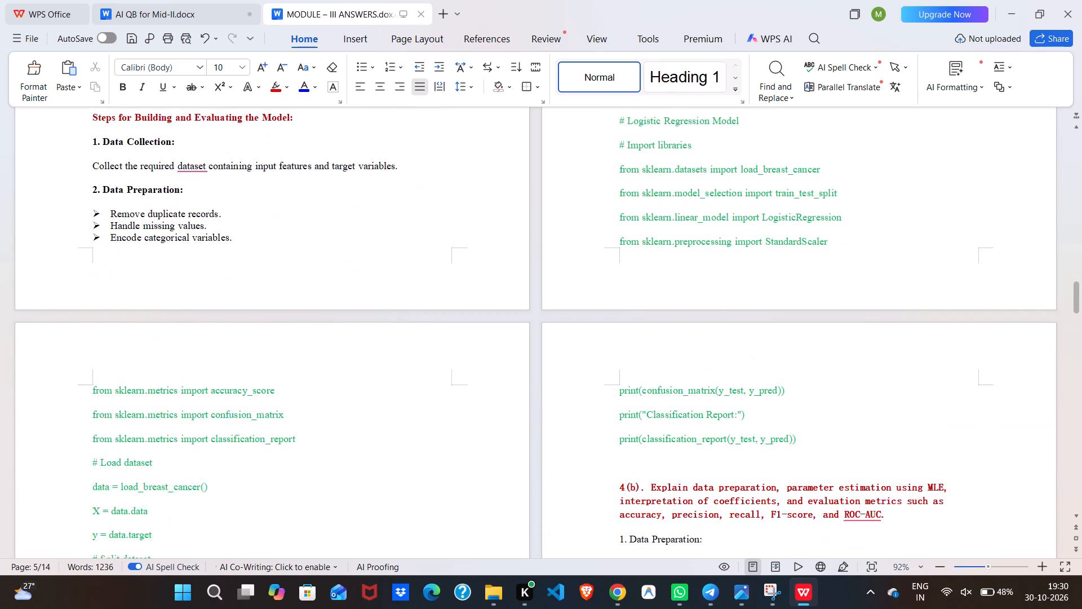
scroll(473, 436, down, 9)
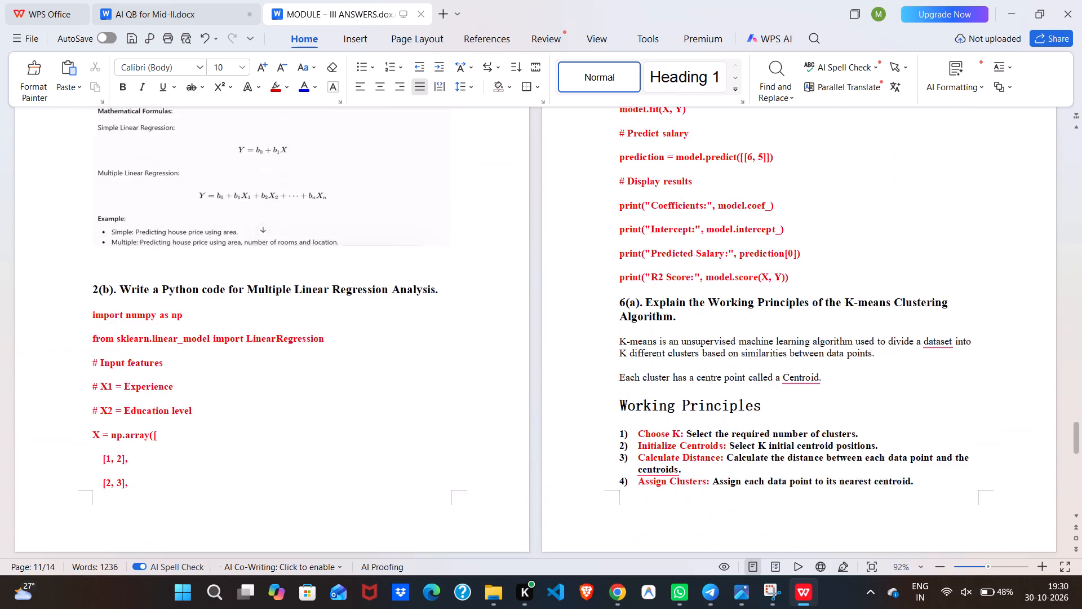
scroll(473, 436, down, 3)
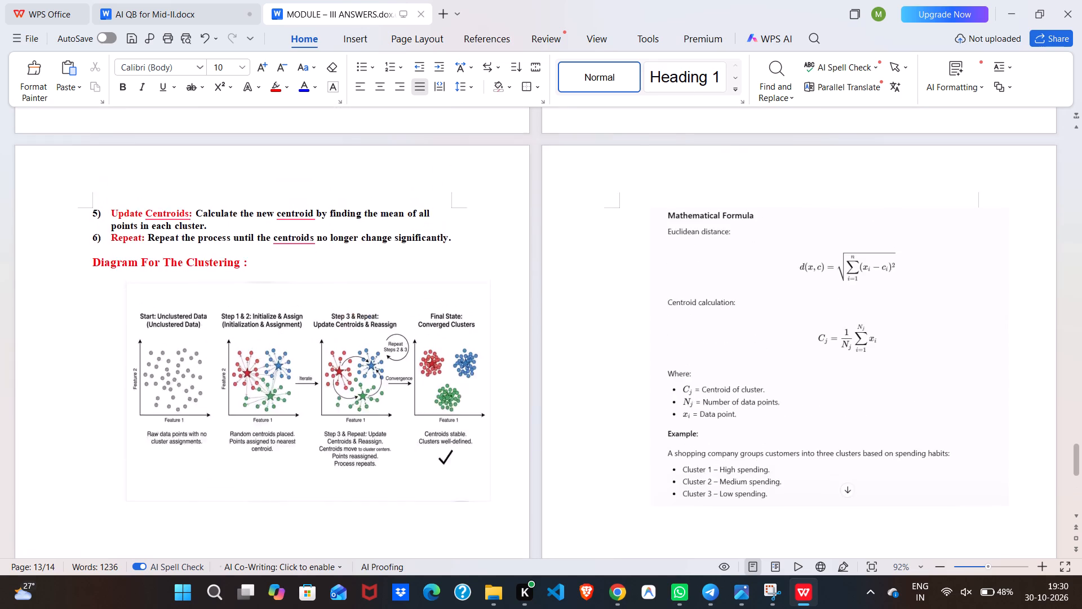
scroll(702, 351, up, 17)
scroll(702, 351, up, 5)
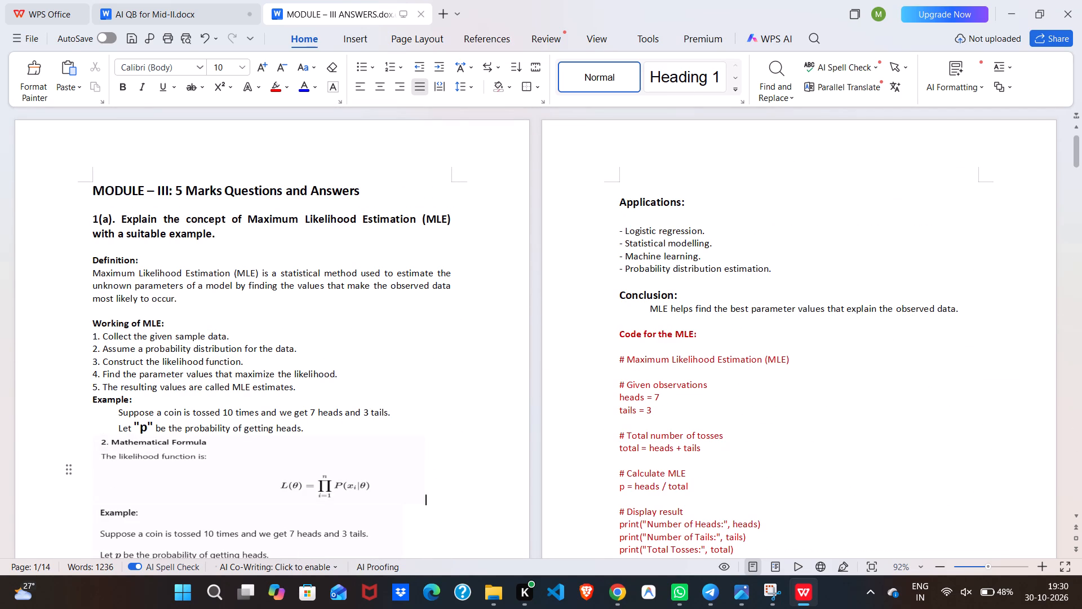
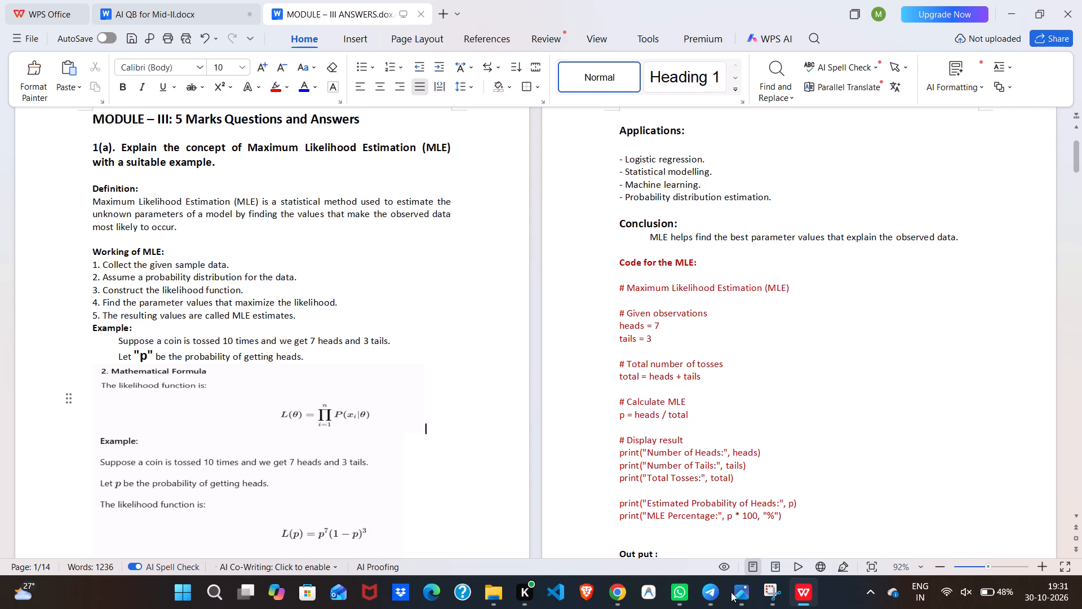
Switch from the MODULE – III ANSWERS document to the Telegram app.
click(714, 601)
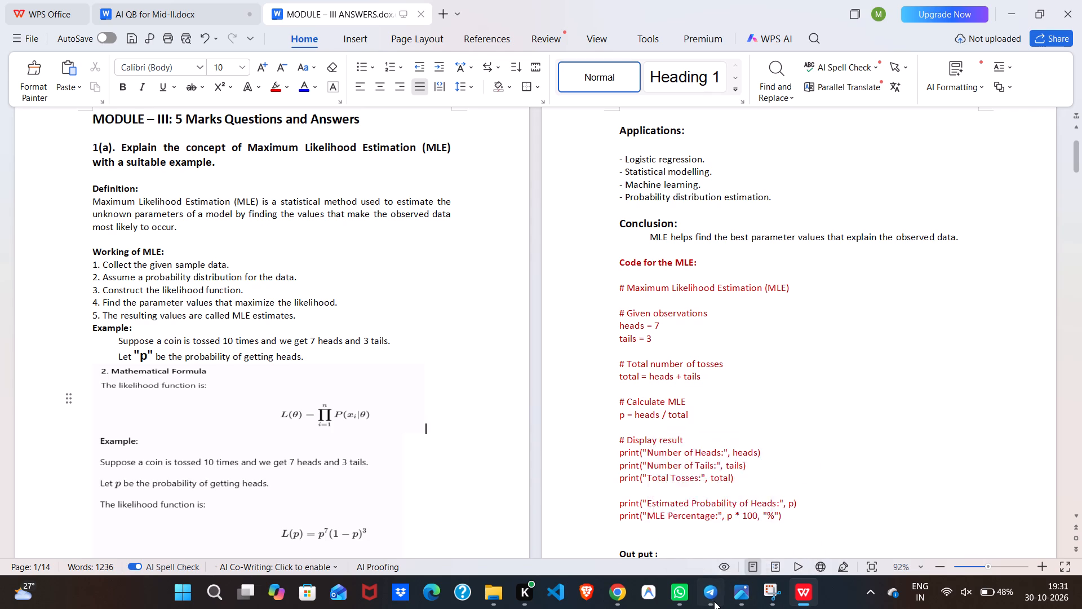
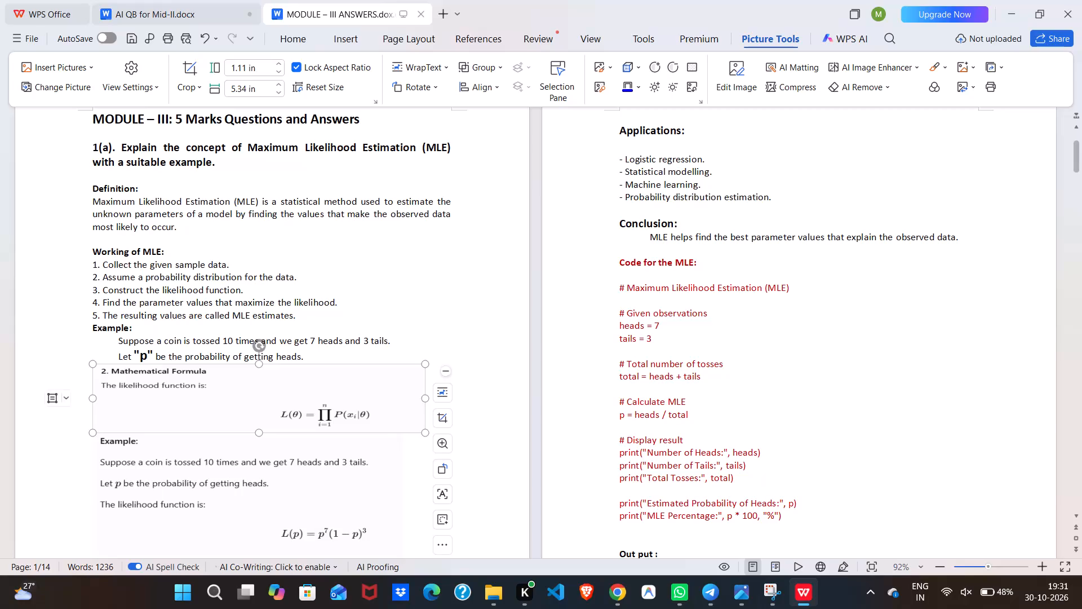
Move the Mathematical Formula picture to directly after point 5 of Working of MLE, with one blank line above it.
key(Delete)
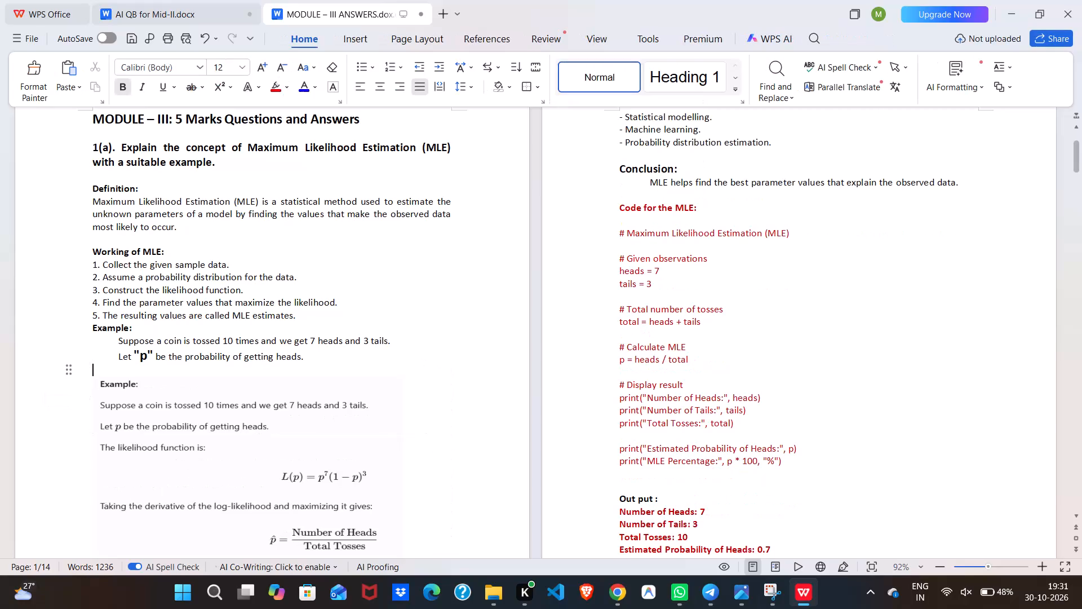
click(320, 317)
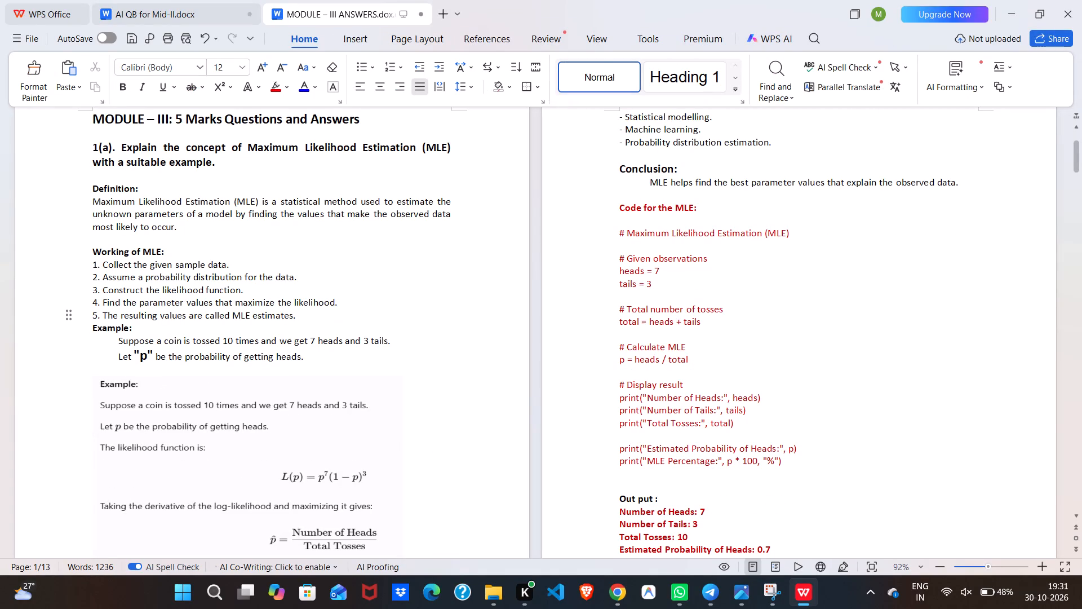
key(Return)
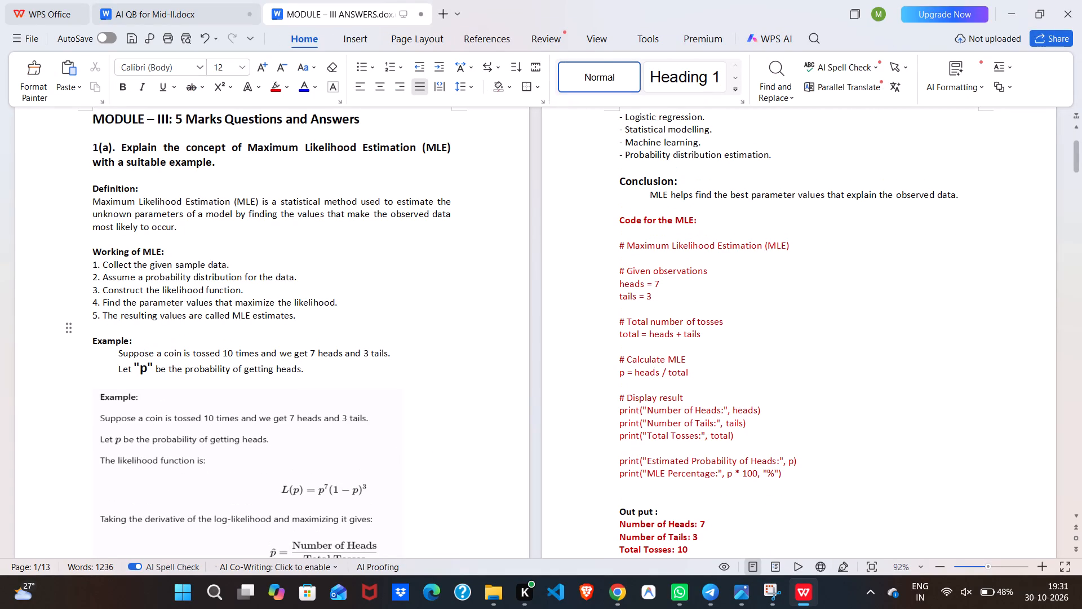
key(ctrl+v)
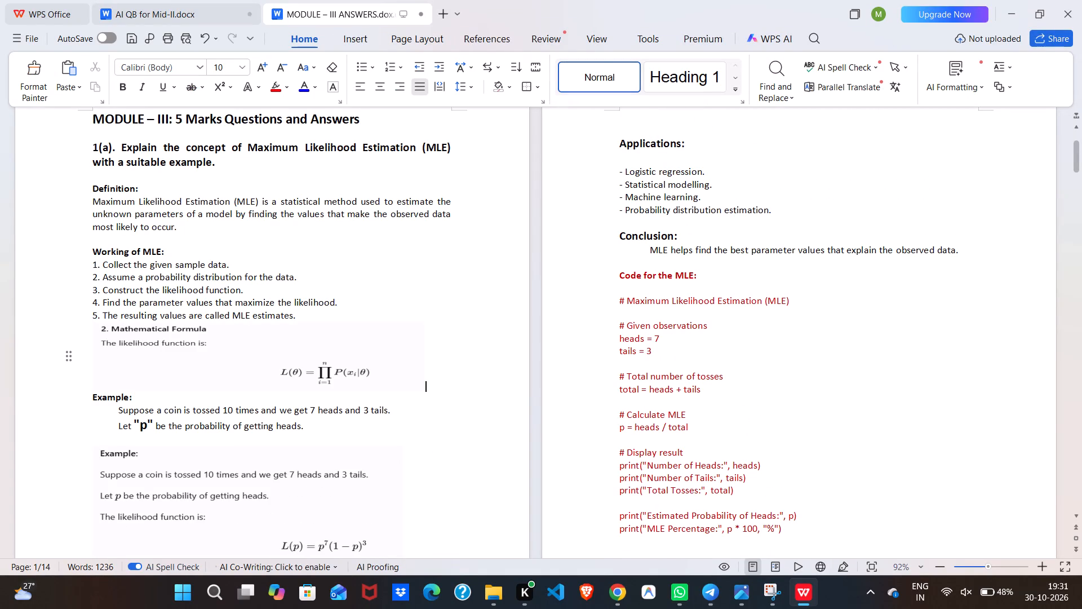
scroll(669, 265, down, 2)
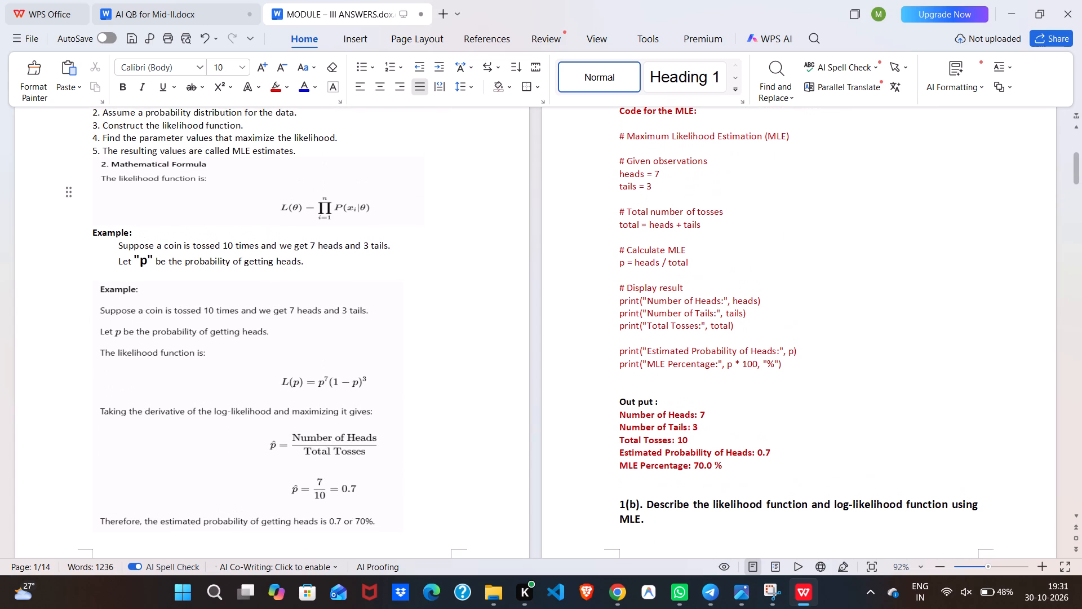
scroll(455, 316, up, 1)
click(314, 177)
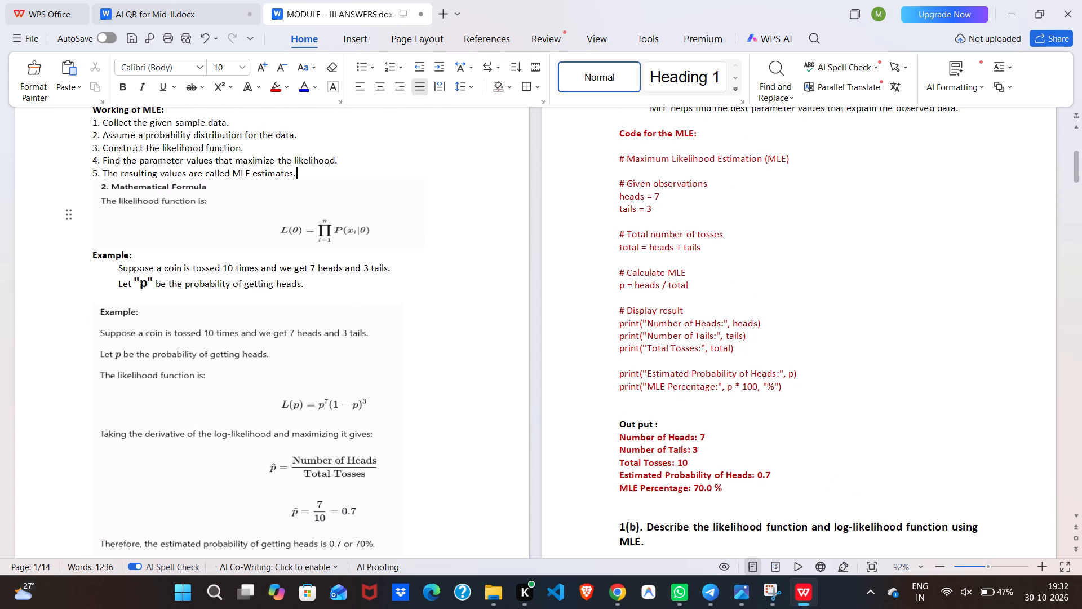
key(Return)
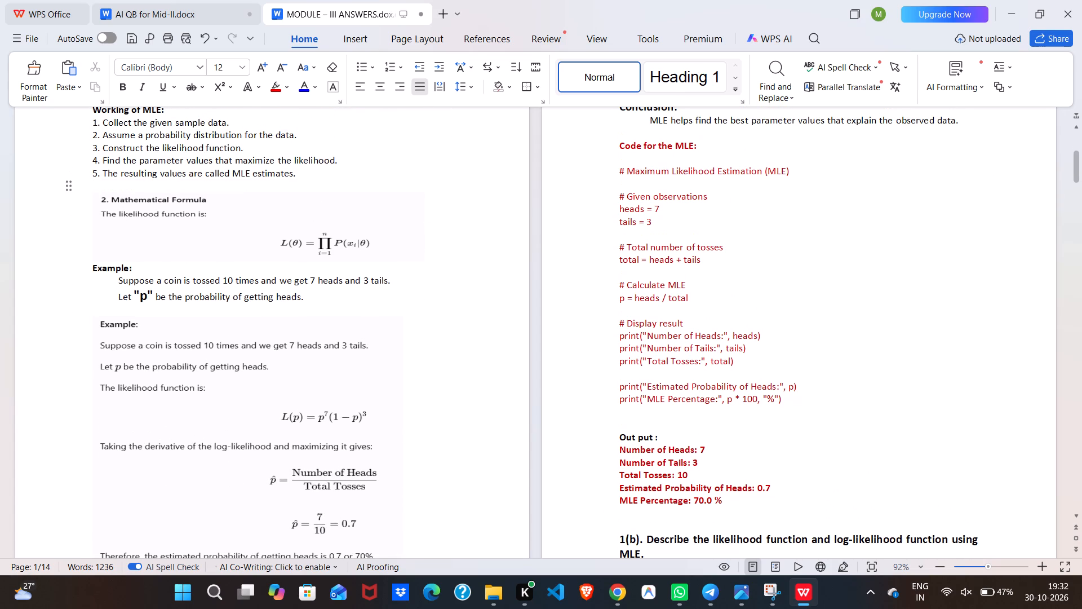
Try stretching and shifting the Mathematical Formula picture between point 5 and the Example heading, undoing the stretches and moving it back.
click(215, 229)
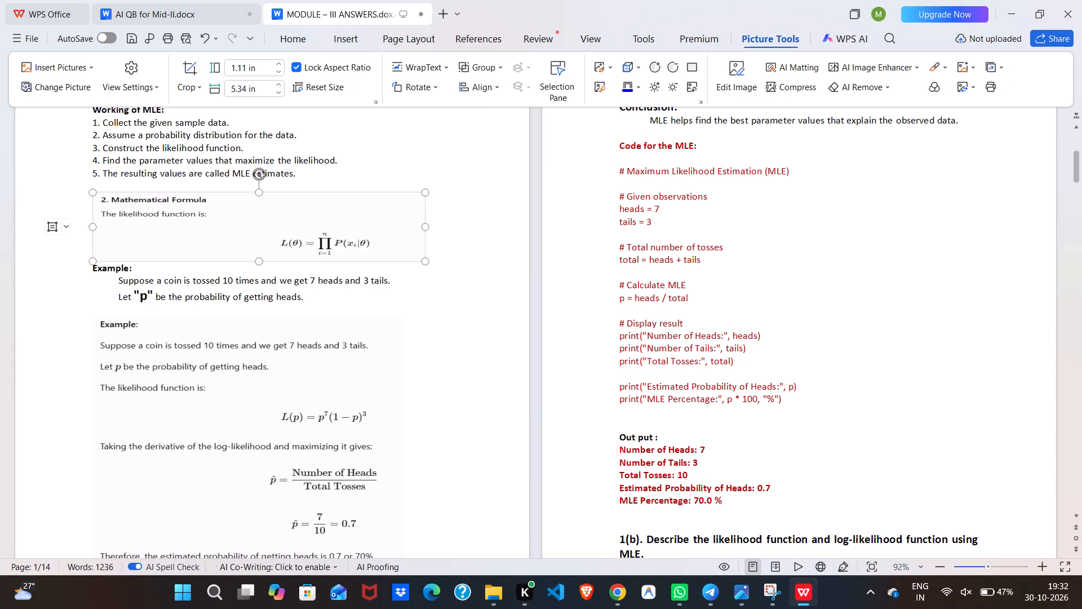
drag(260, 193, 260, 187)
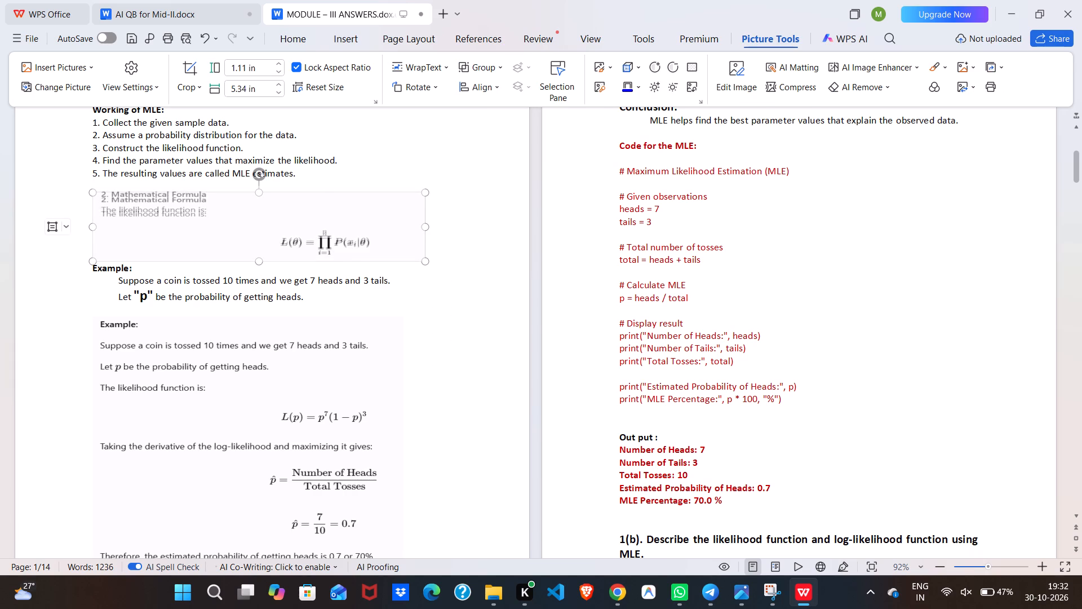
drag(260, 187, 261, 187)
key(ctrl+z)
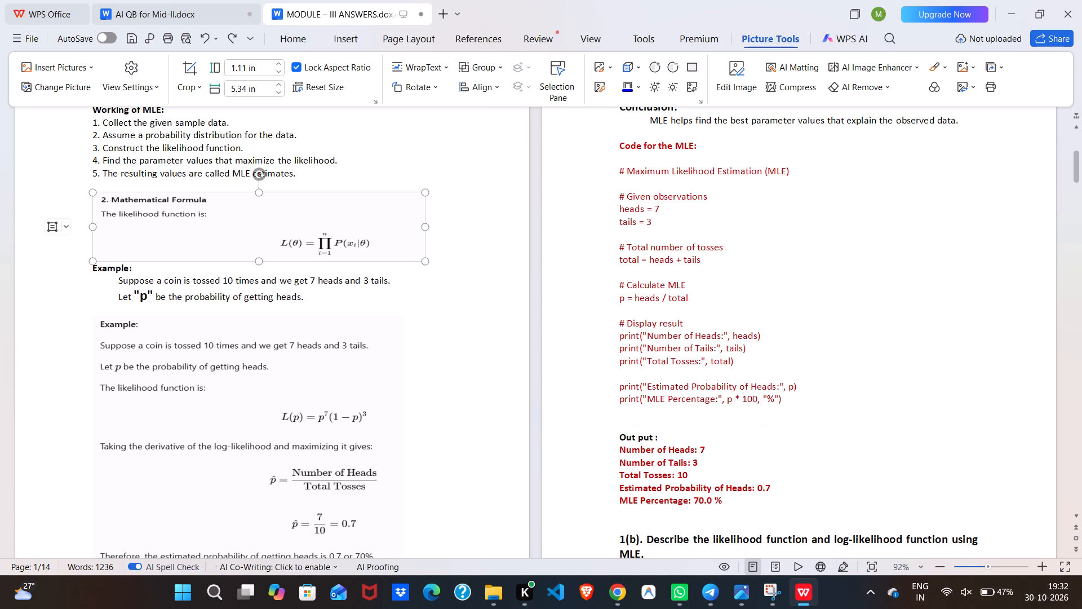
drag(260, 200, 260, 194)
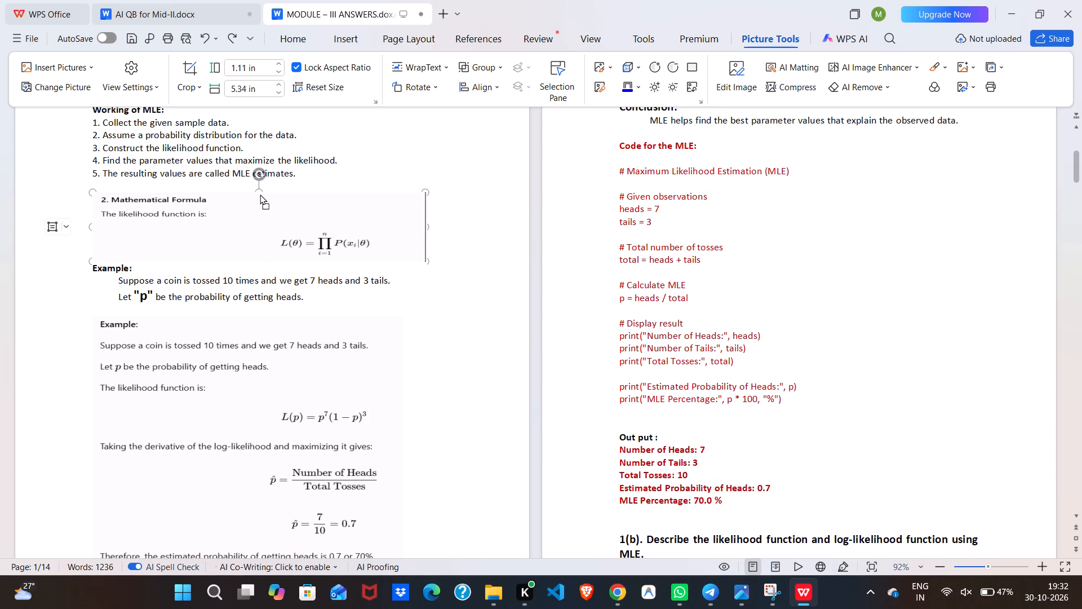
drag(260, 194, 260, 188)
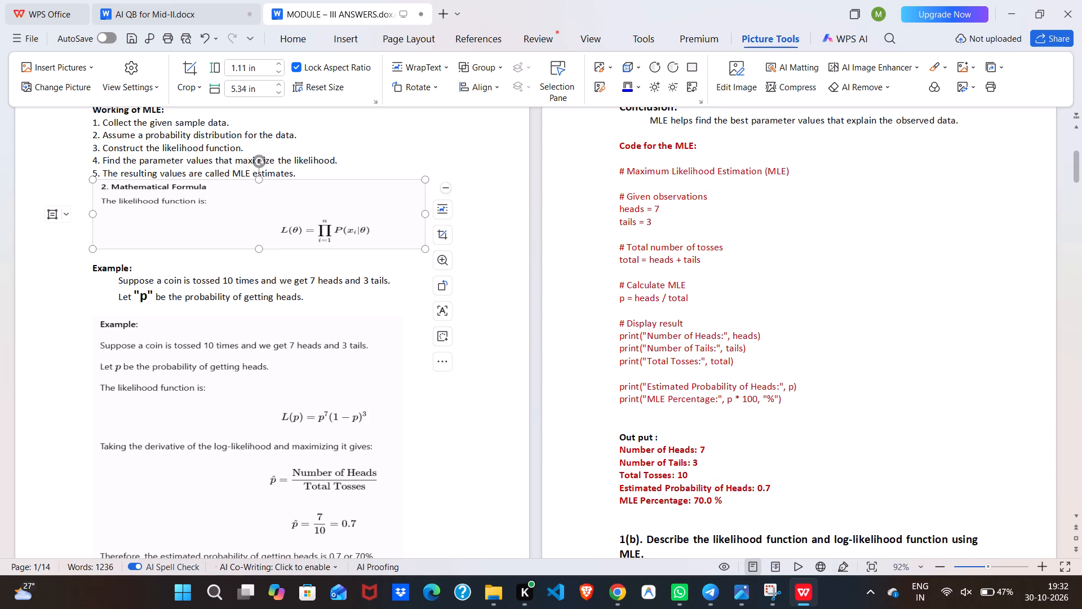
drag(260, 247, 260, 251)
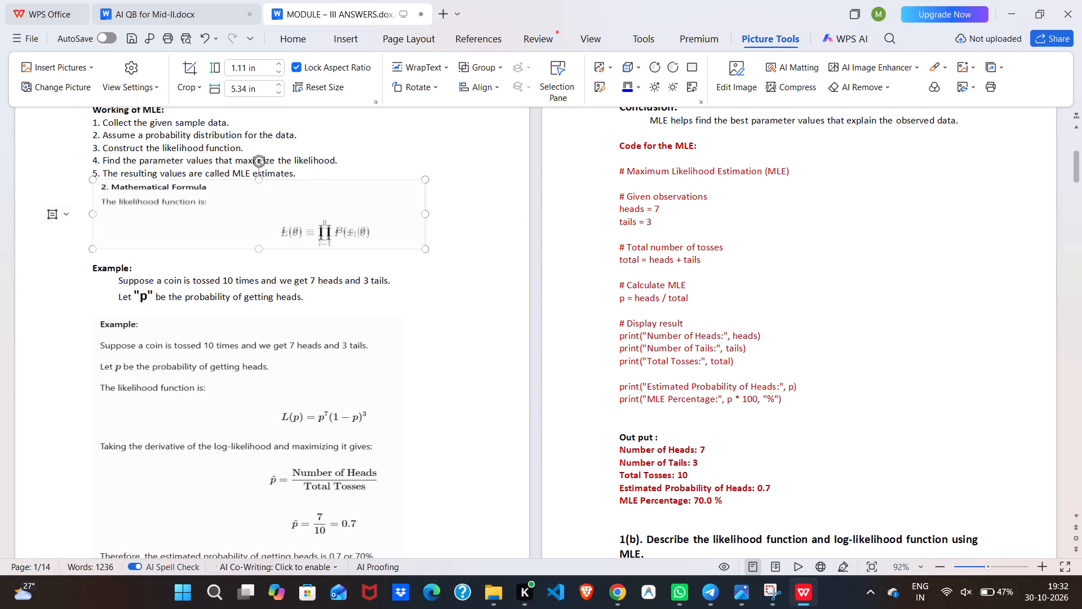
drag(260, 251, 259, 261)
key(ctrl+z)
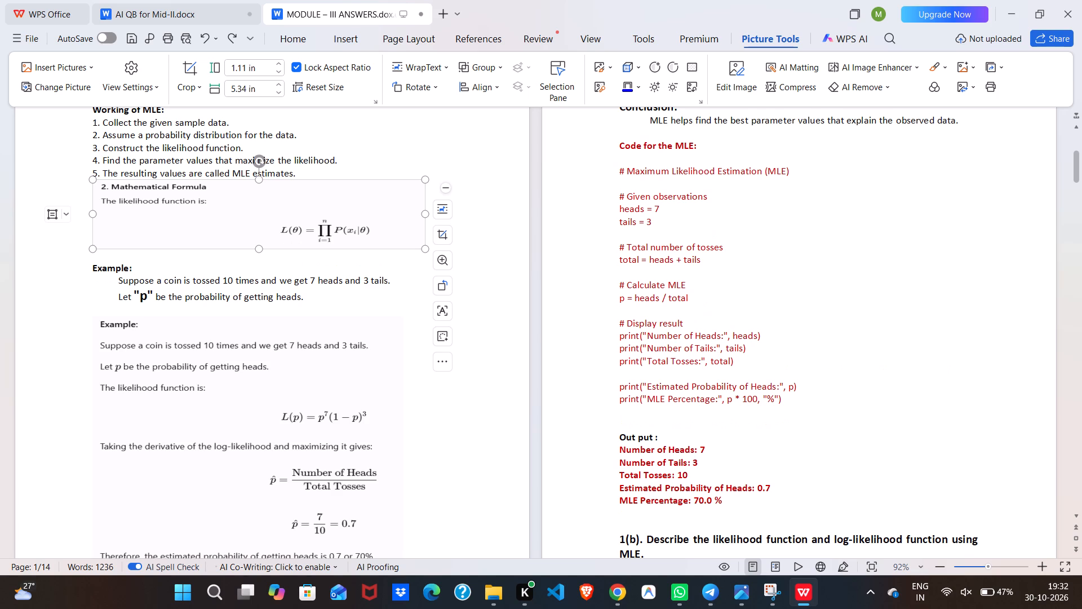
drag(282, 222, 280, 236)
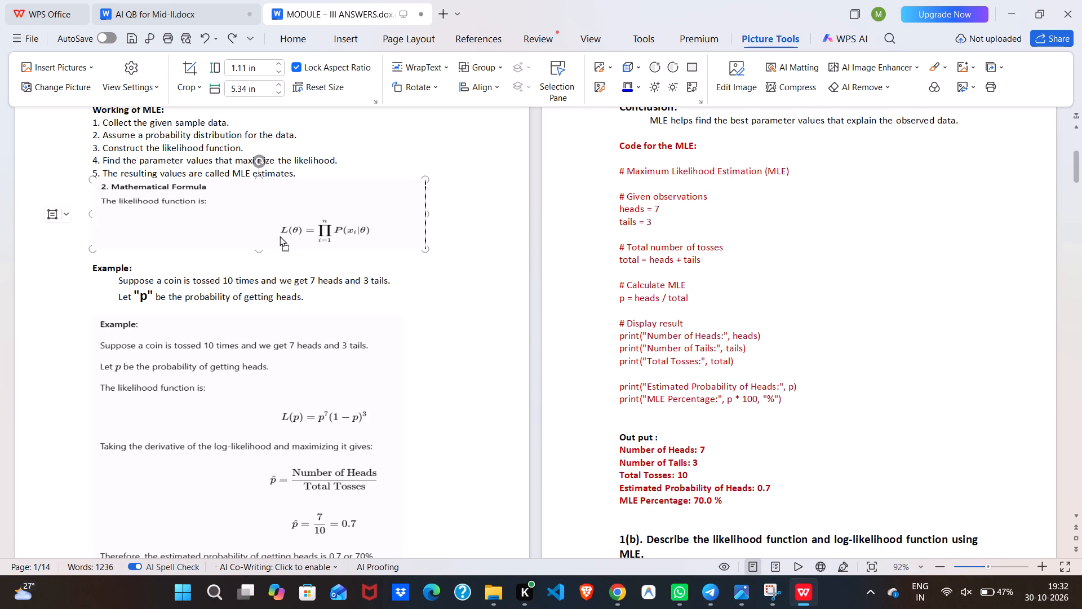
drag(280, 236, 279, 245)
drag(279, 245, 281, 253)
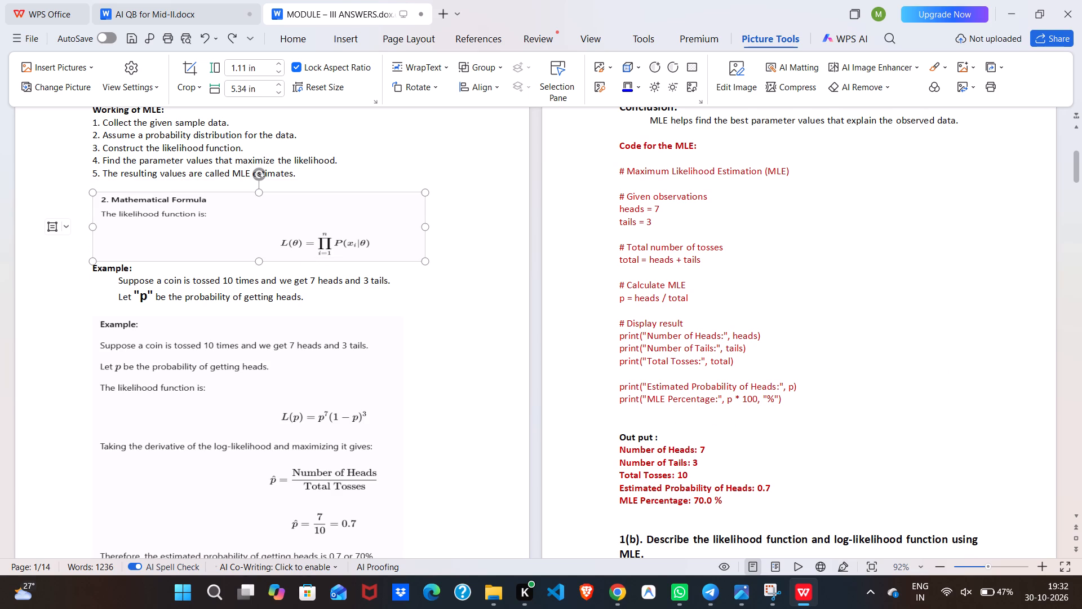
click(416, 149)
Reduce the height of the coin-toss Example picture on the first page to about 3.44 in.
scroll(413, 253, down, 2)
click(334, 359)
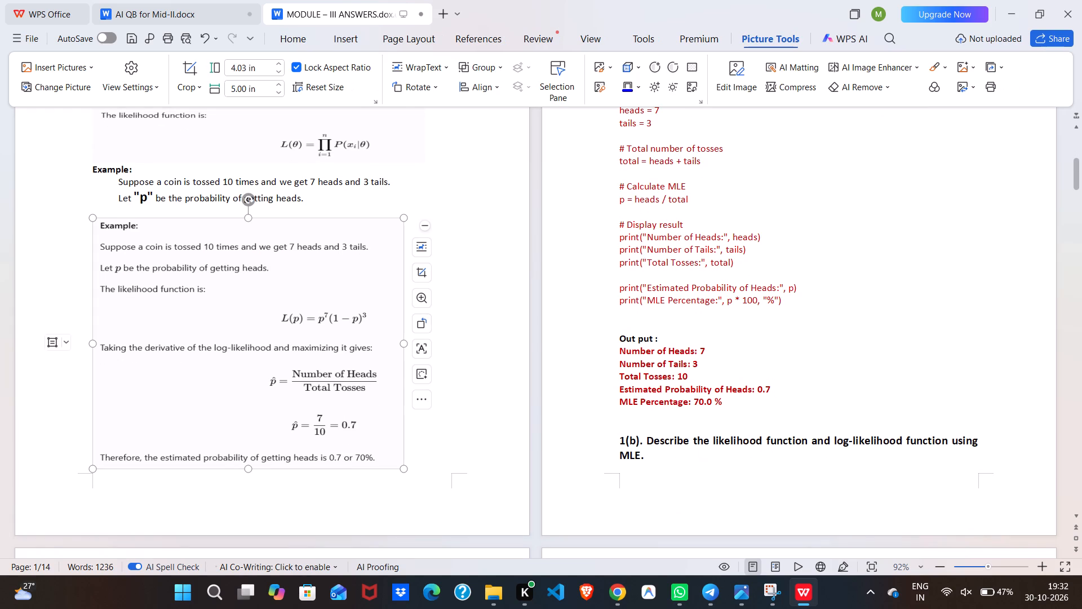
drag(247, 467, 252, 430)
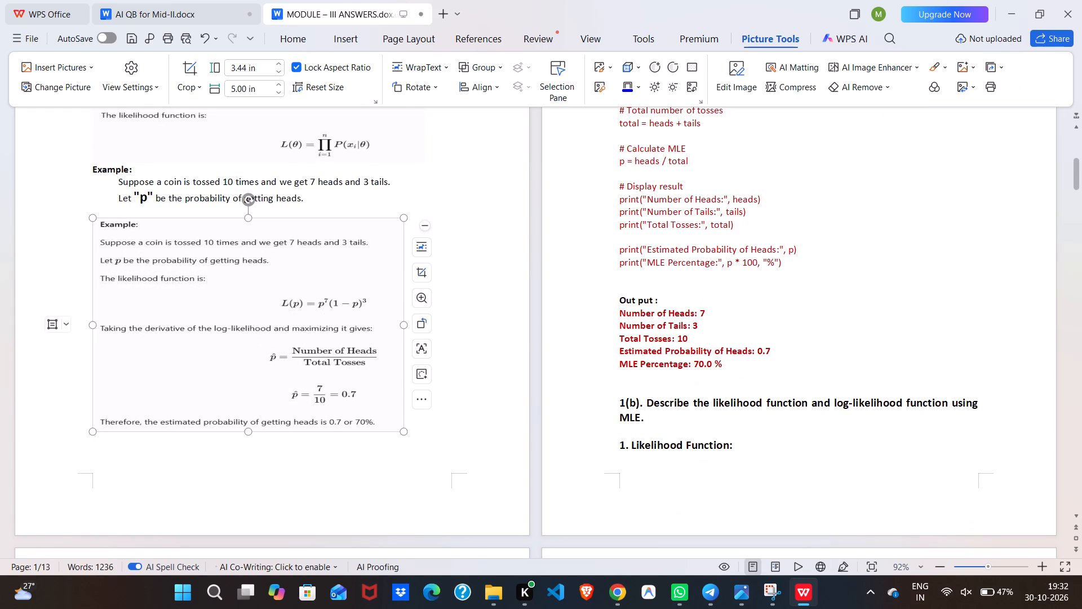
Stretch the Mathematical Formula picture to a height of about 1.30 in, keeping its width.
scroll(126, 198, up, 1)
click(218, 174)
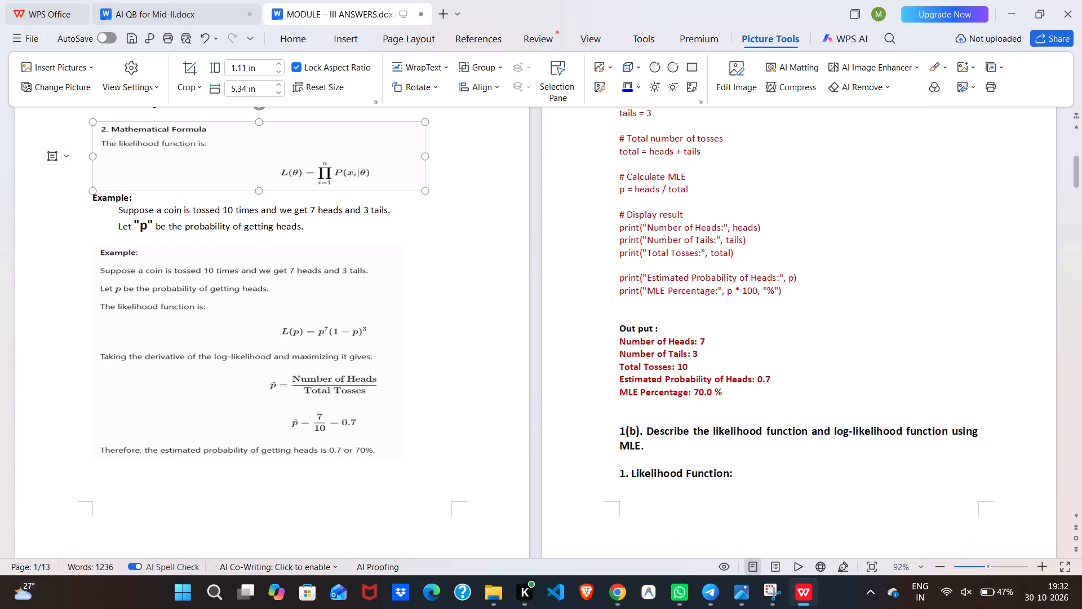
drag(258, 192, 258, 202)
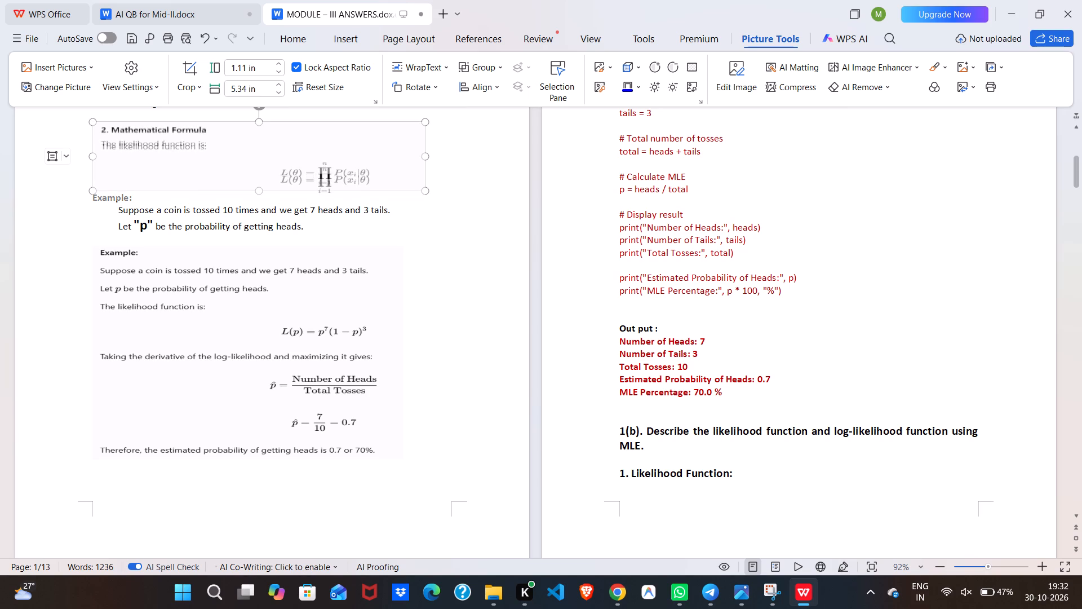
drag(258, 202, 259, 204)
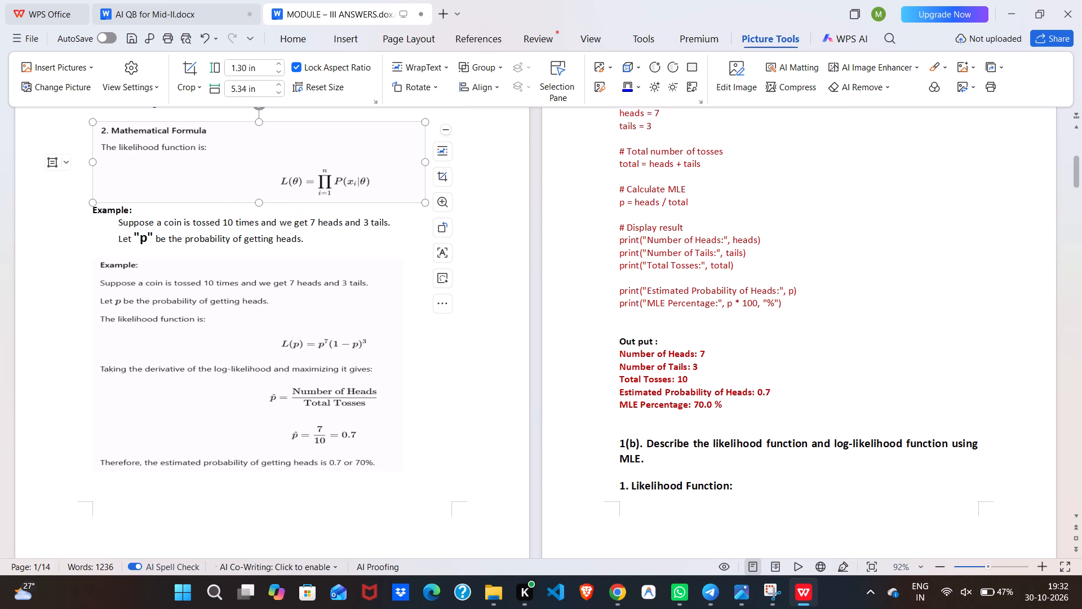
Adjust the height of the coin-toss Example picture to about 3.72 in so it fills the bottom of the first page.
click(273, 370)
drag(247, 475, 247, 484)
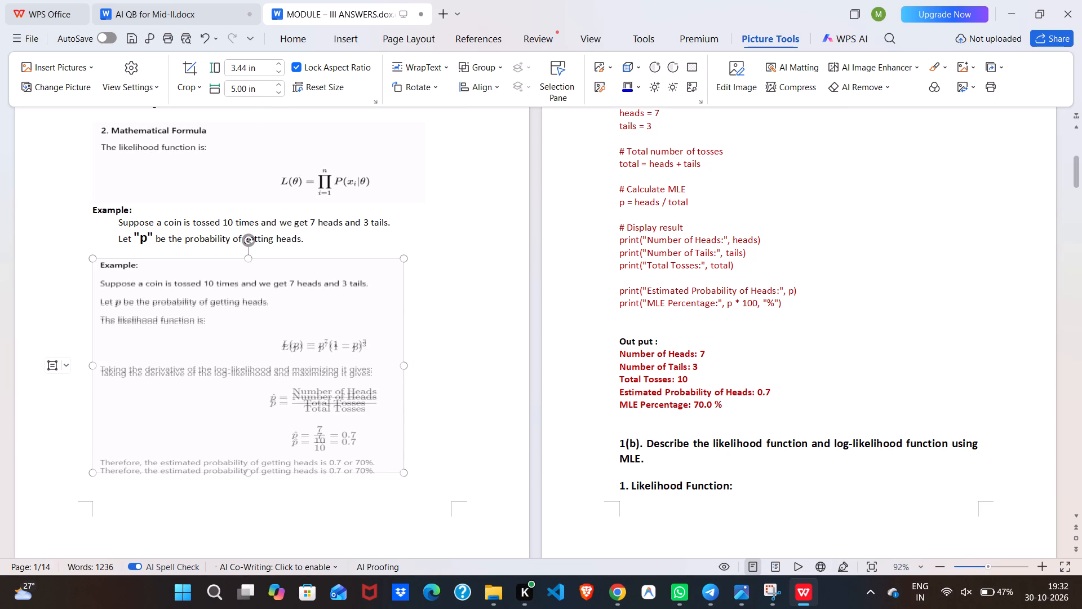
drag(247, 484, 247, 487)
drag(247, 487, 247, 491)
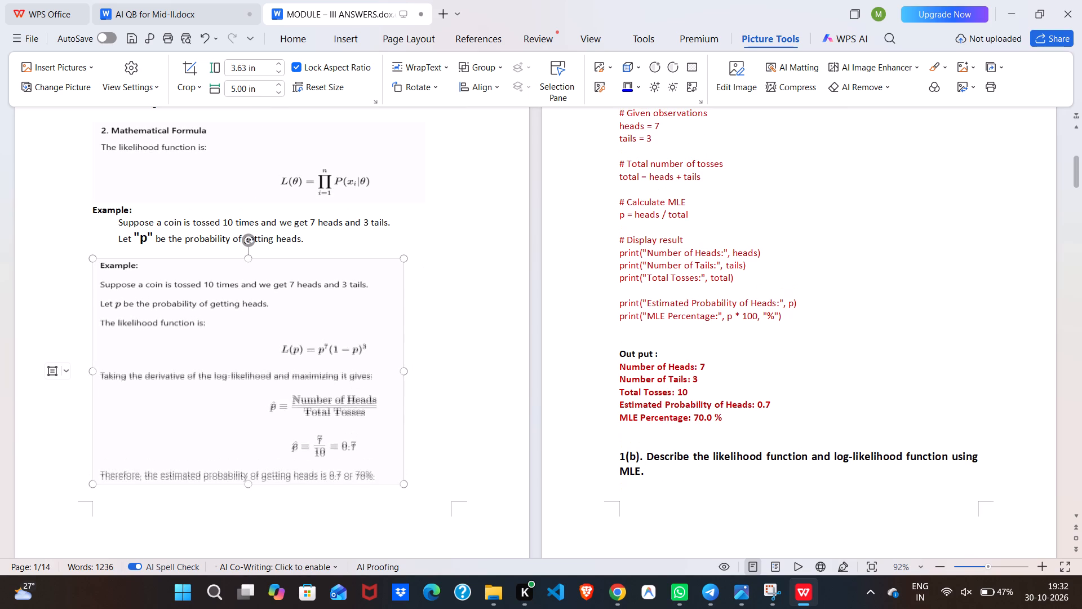
drag(247, 491, 247, 493)
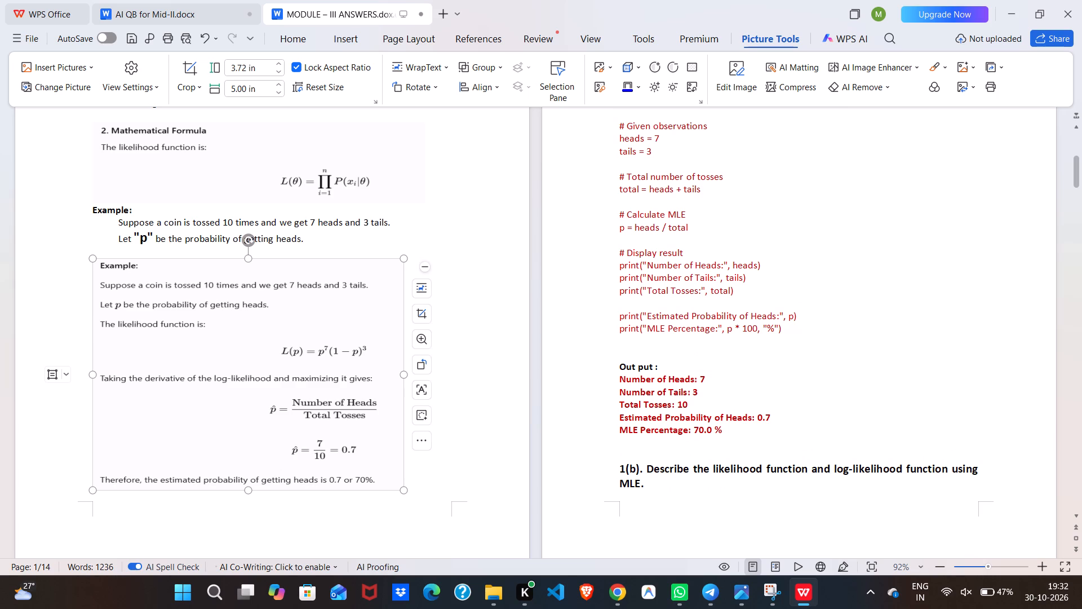
click(485, 333)
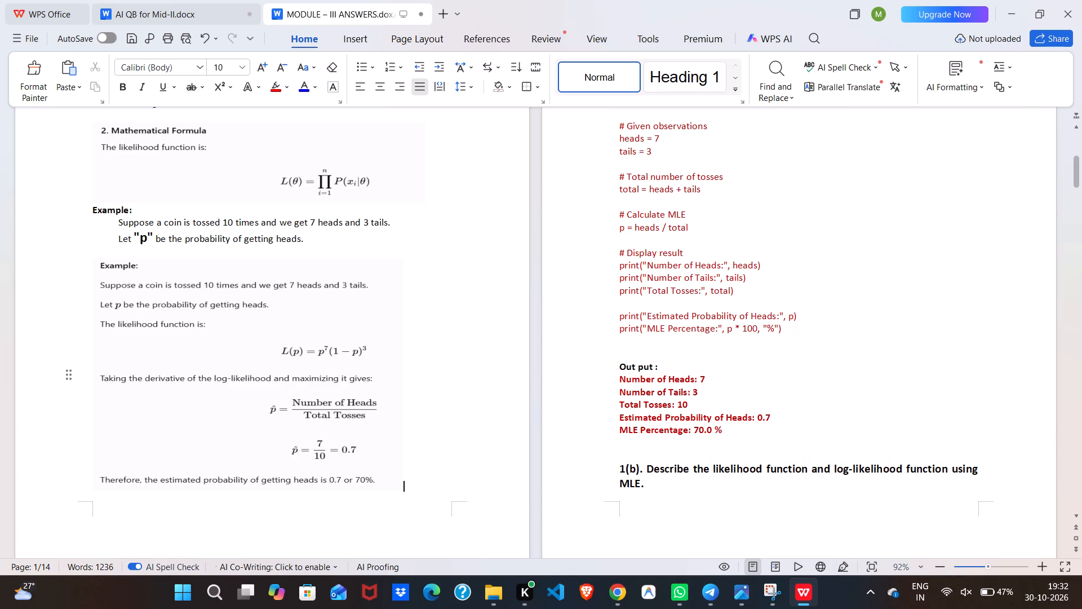
Save the MODULE – III ANSWERS document.
scroll(485, 333, up, 3)
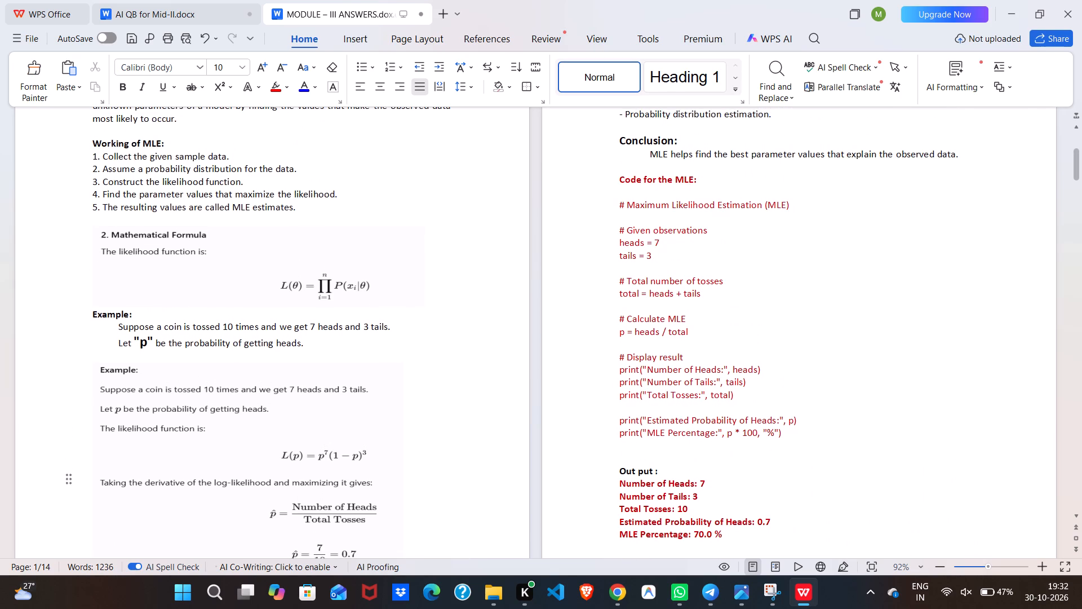
scroll(485, 333, up, 2)
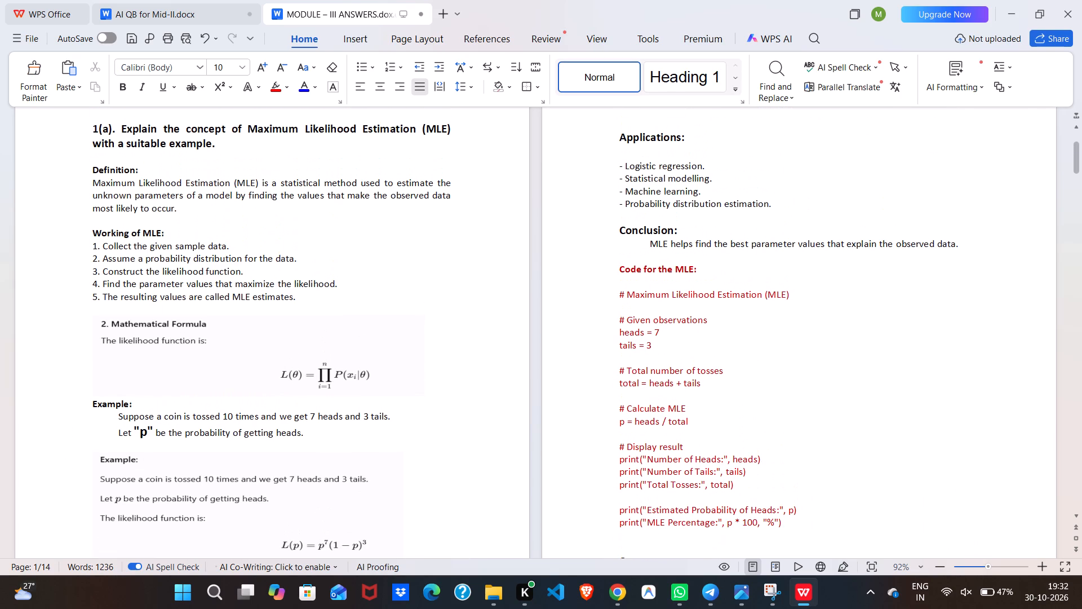
key(ctrl+s)
key(ctrl+s)
key(ctrl+s)
key(ctrl+s)
key(ctrl+s)
key(ctrl+s)
key(ctrl+s)
key(ctrl+s)
key(ctrl+s)
key(ctrl+s)
key(ctrl+s)
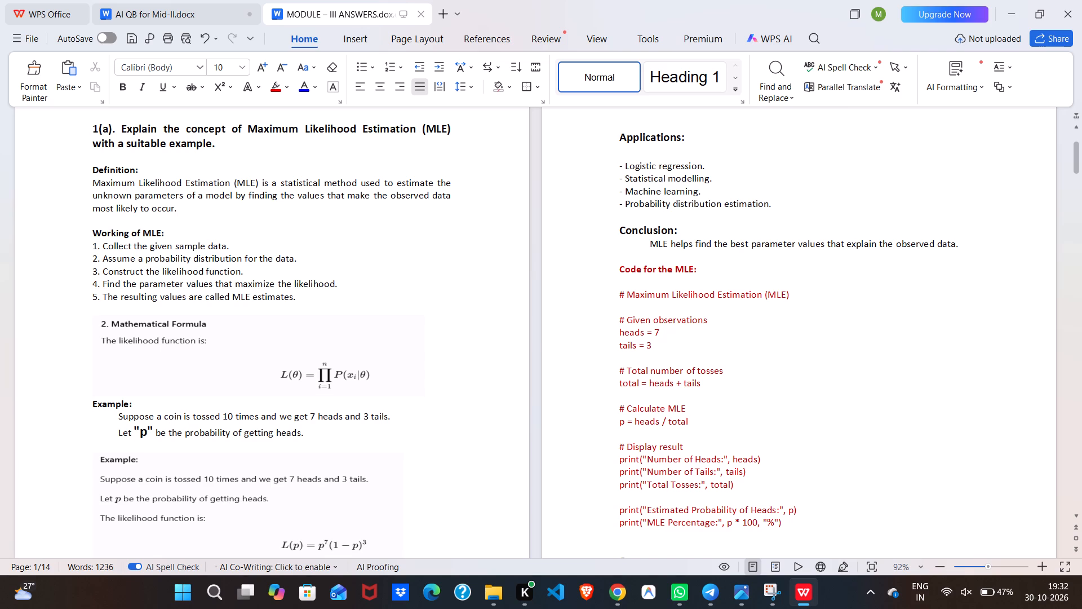
Look at the Module – III questions in the AI QB for Mid-II document and return to the MODULE – III ANSWERS document.
click(189, 0)
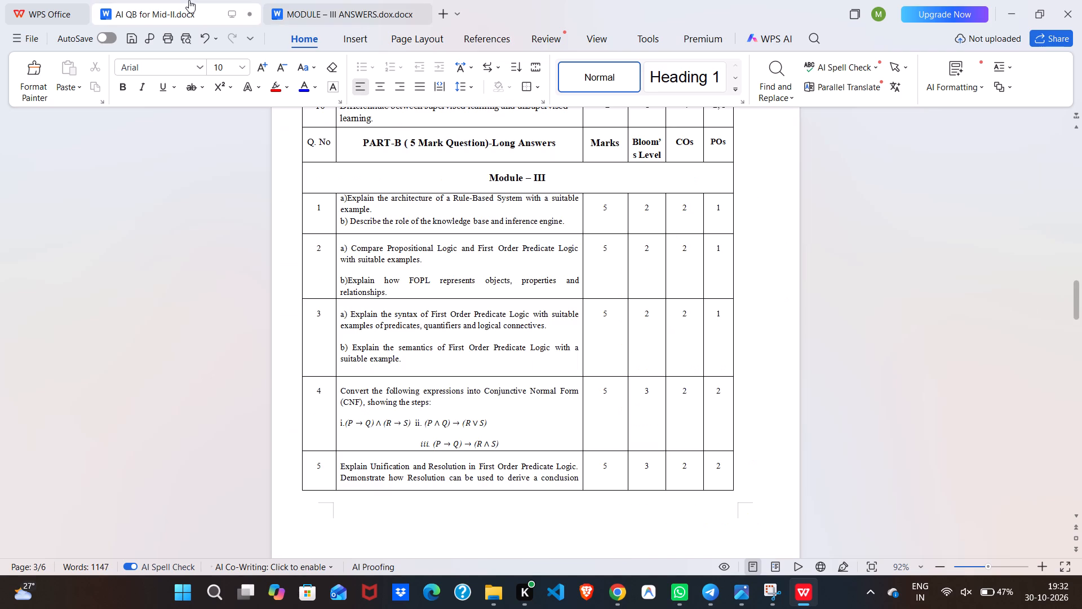
click(300, 0)
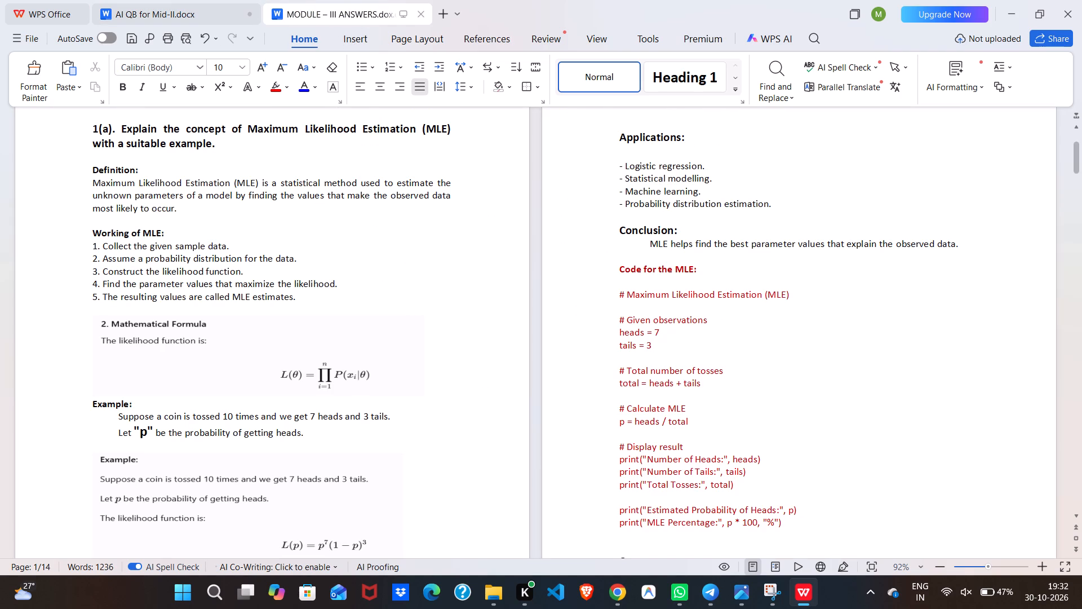
Switch to the Telegram app.
click(716, 585)
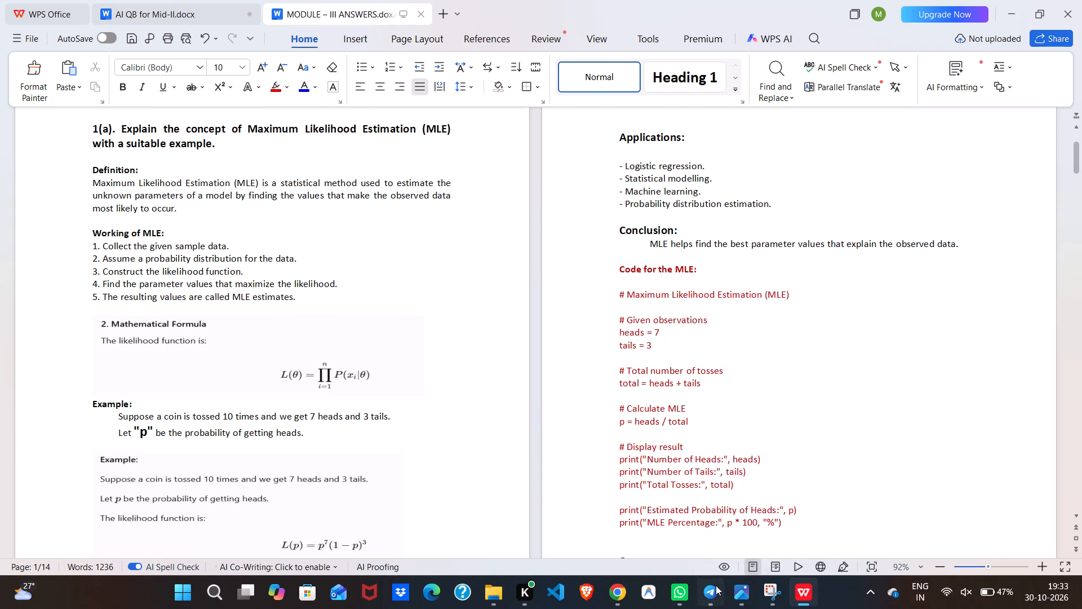
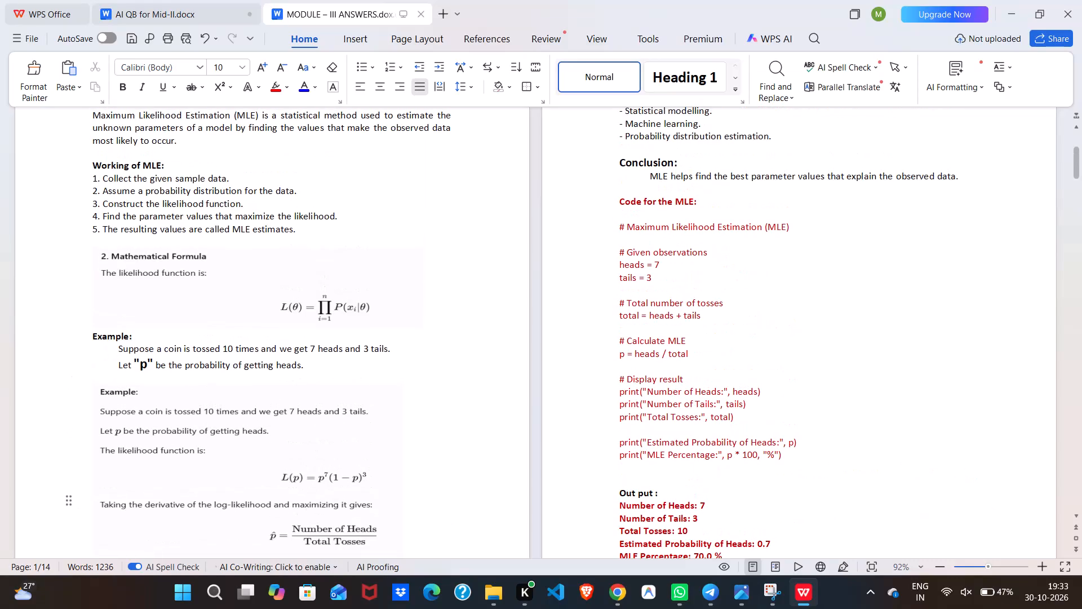
Switch from the MODULE – III ANSWERS document to the Telegram app.
scroll(774, 395, up, 1)
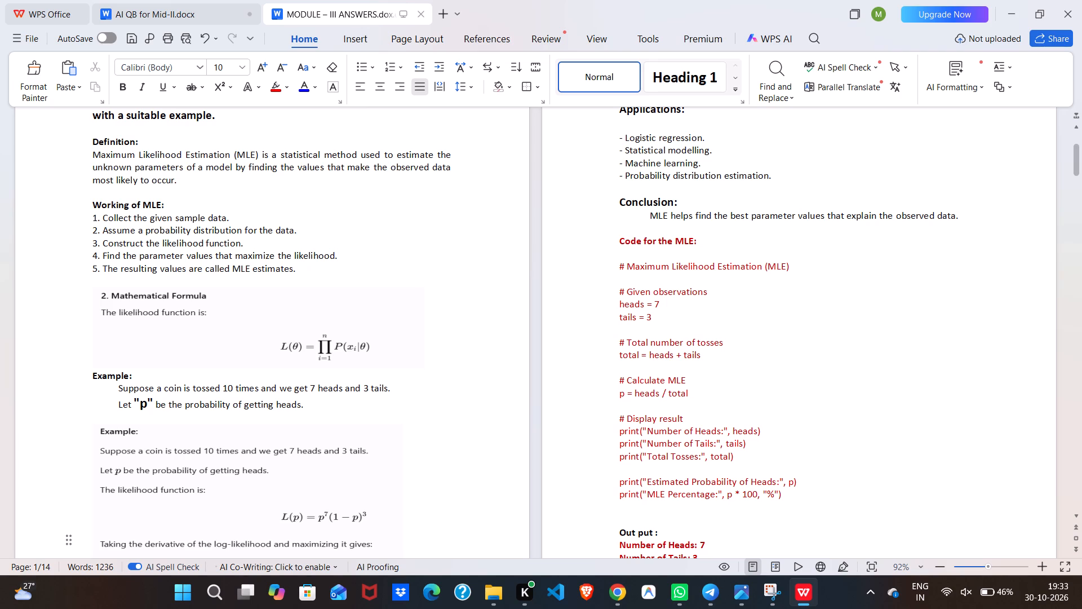
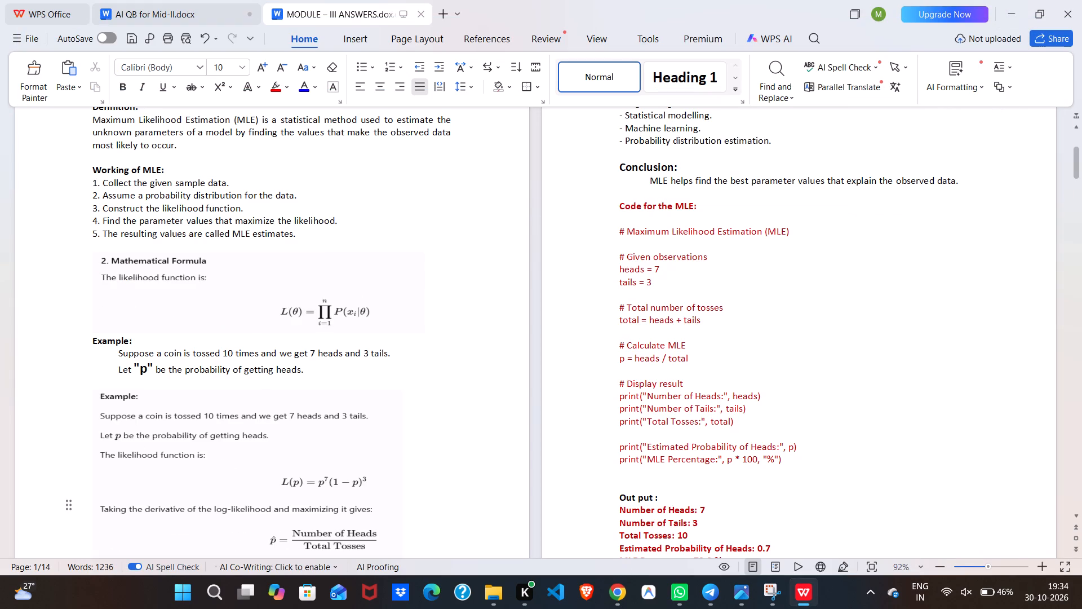
click(283, 290)
key(ctrl+v)
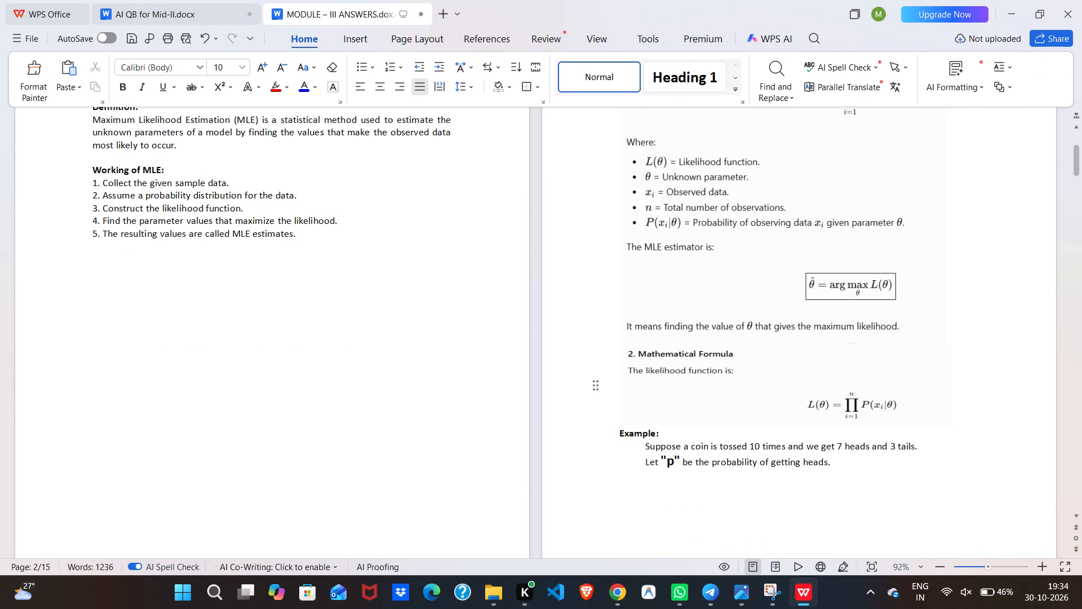
key(ctrl+z)
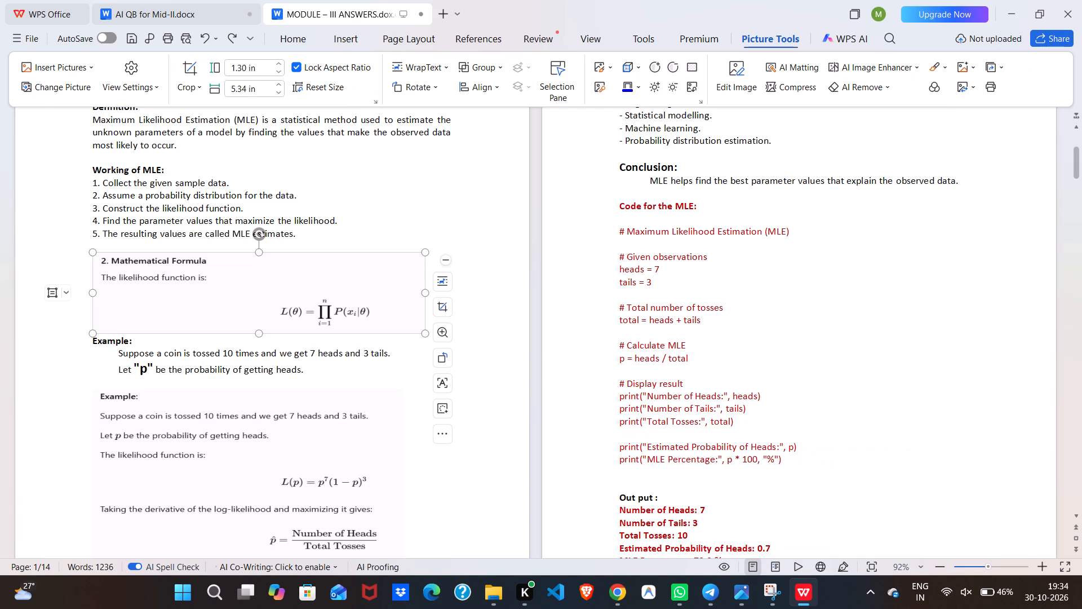
key(Delete)
key(ctrl+v)
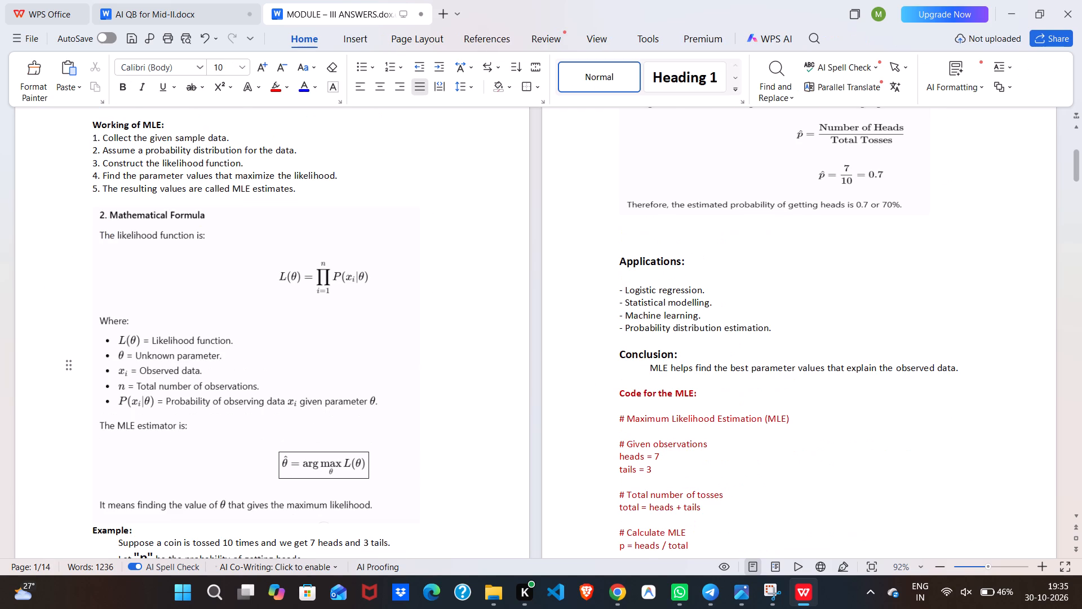
Check how the new formula picture fits on the first page between Working of MLE and the Example.
scroll(282, 407, down, 3)
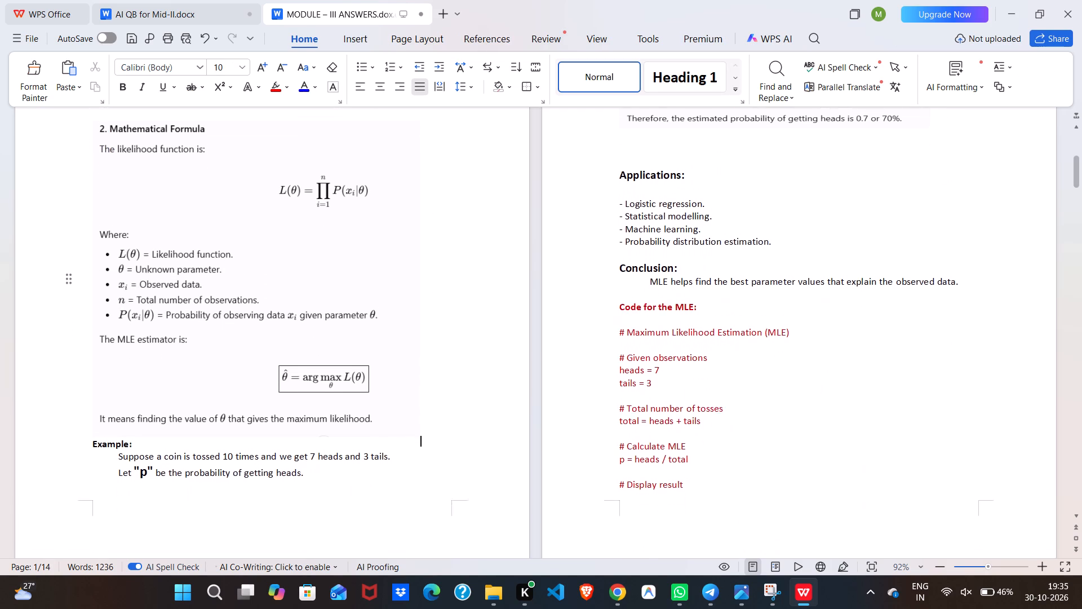
scroll(282, 407, down, 1)
scroll(282, 407, up, 5)
scroll(282, 407, down, 3)
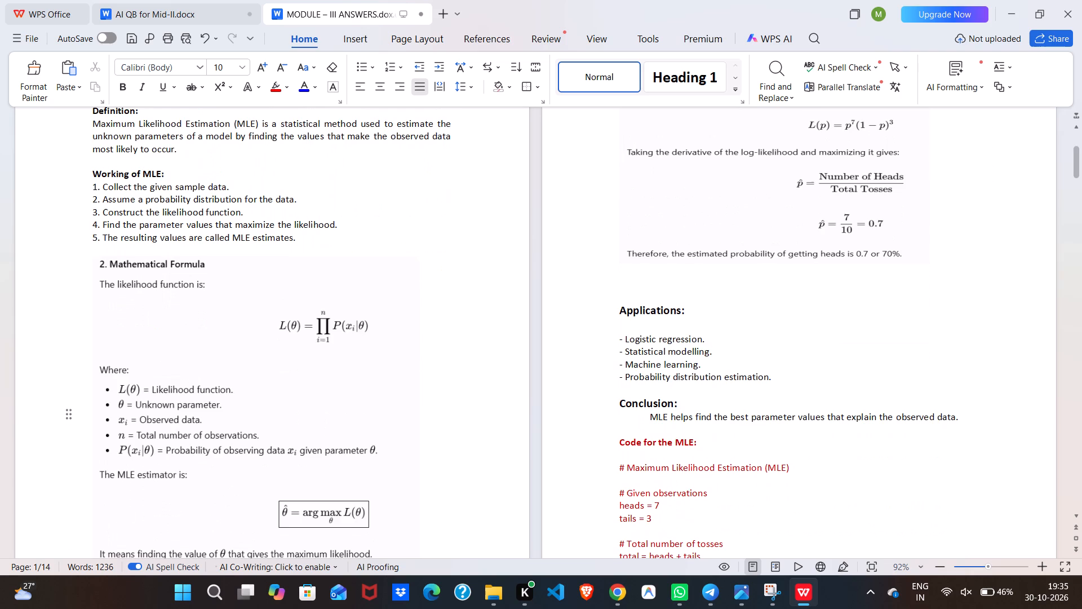
scroll(282, 407, down, 3)
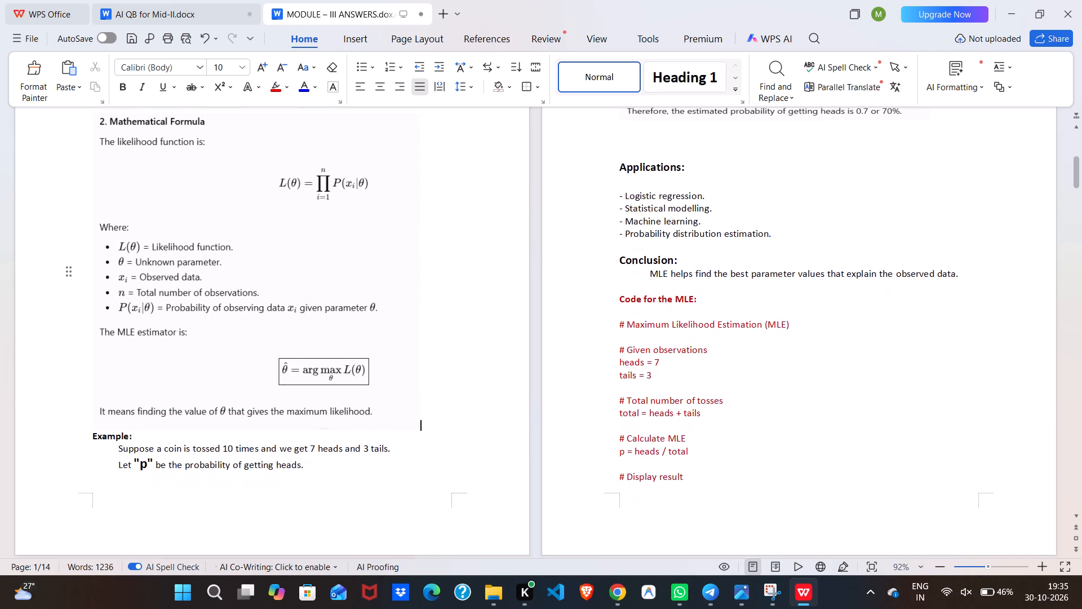
scroll(282, 407, down, 1)
Save the MODULE – III ANSWERS document.
key(ctrl+s)
key(ctrl+s)
key(ctrl+s)
key(ctrl+s)
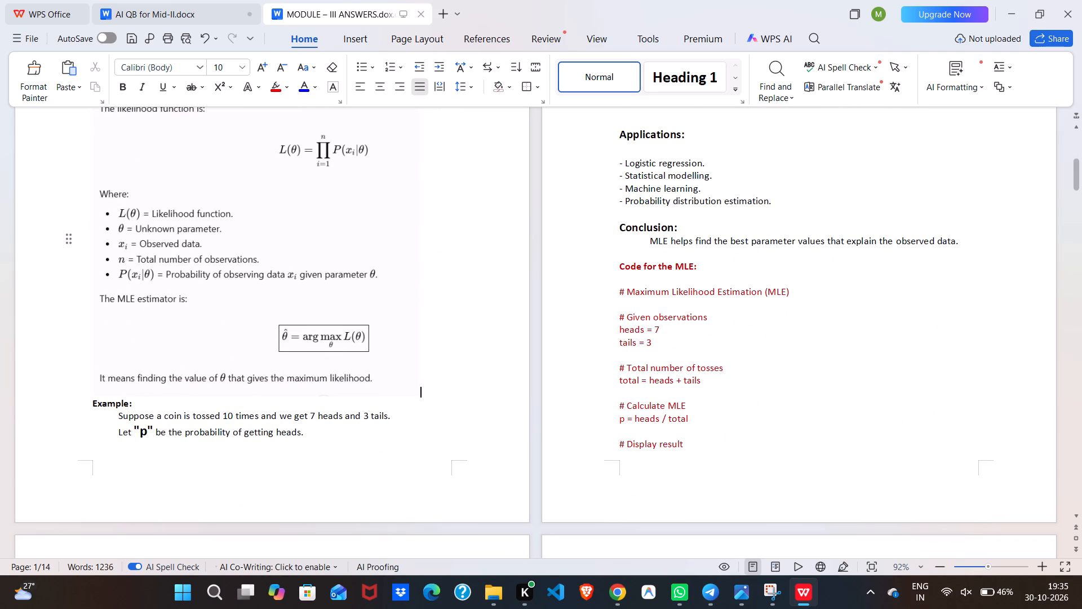
Switch from the MODULE – III ANSWERS document to the Telegram app.
click(703, 585)
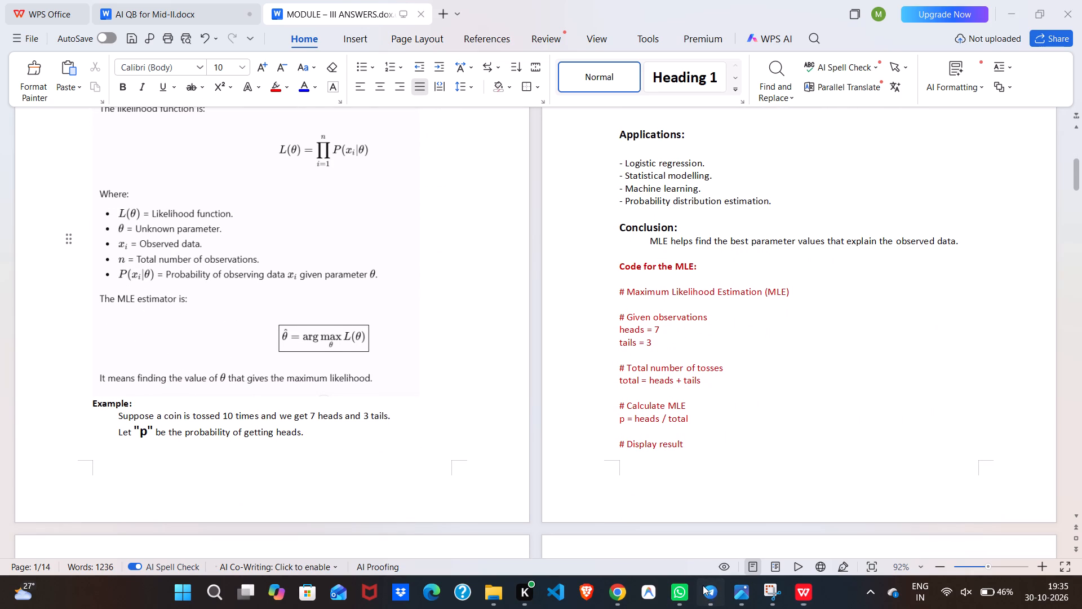
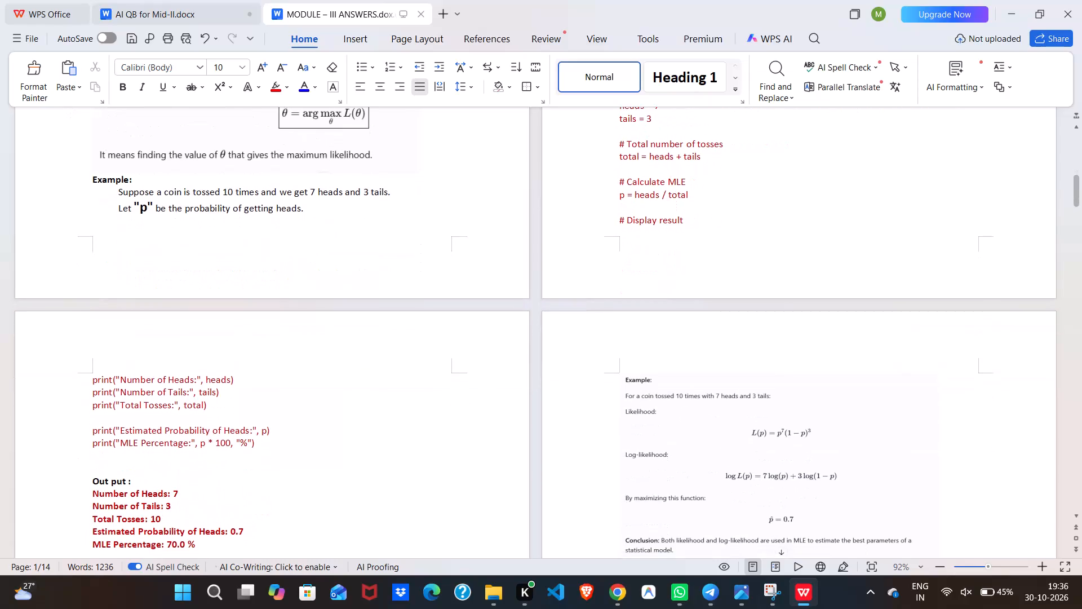
Review the answer to question 1(a) on the first two pages, including the formula picture, the Example and the code.
scroll(647, 435, up, 1)
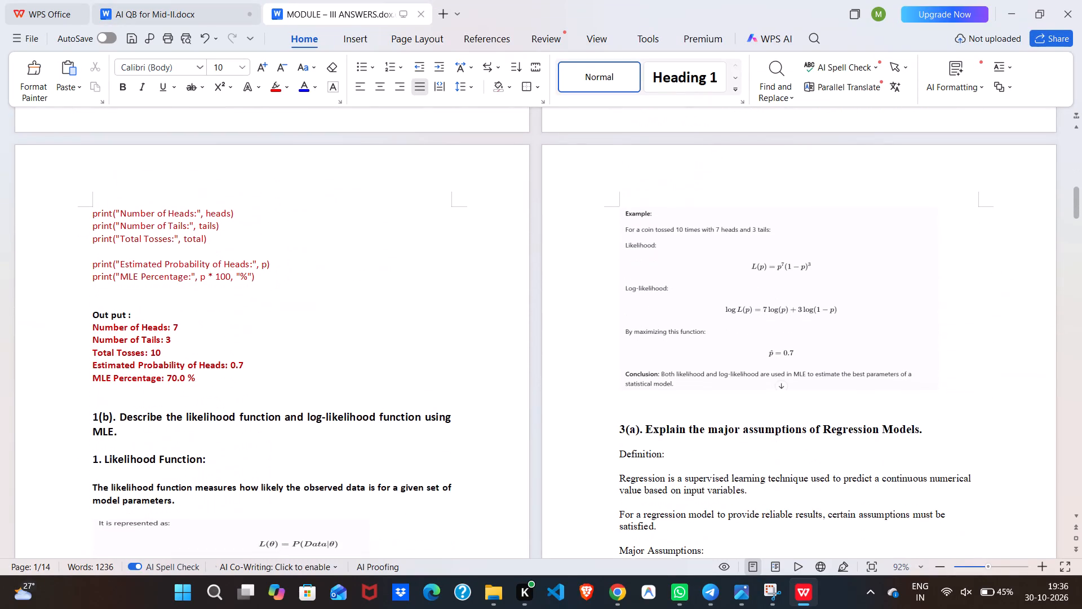
scroll(647, 435, up, 3)
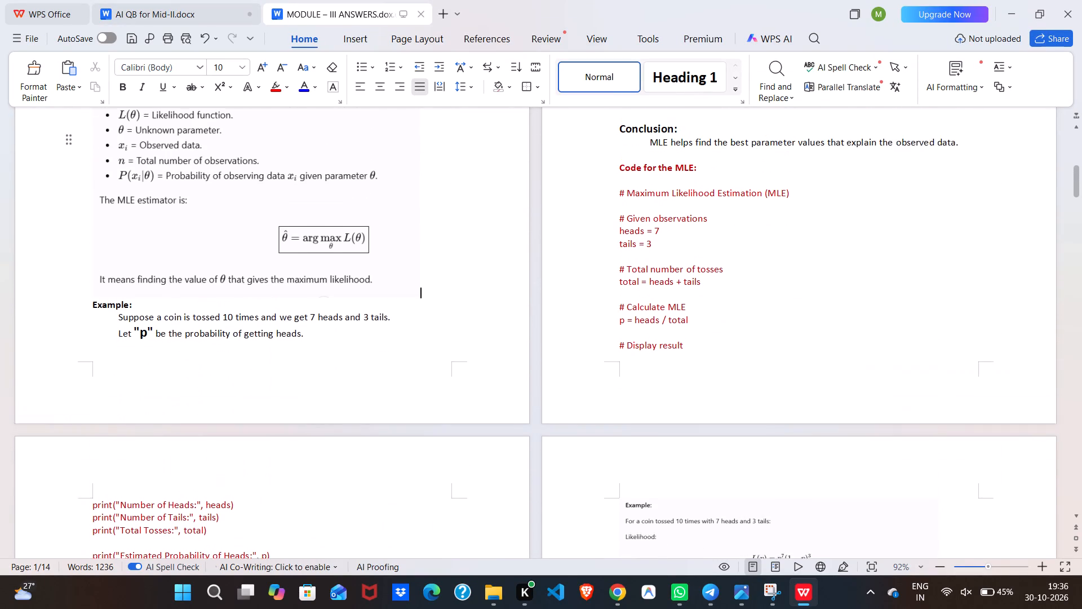
scroll(647, 435, up, 6)
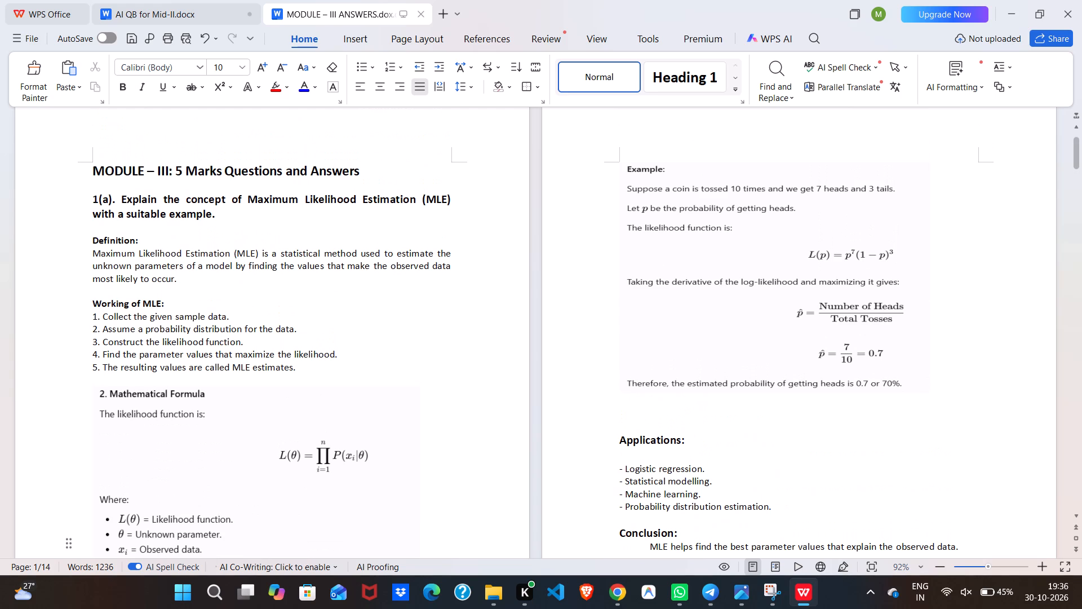
scroll(335, 445, down, 1)
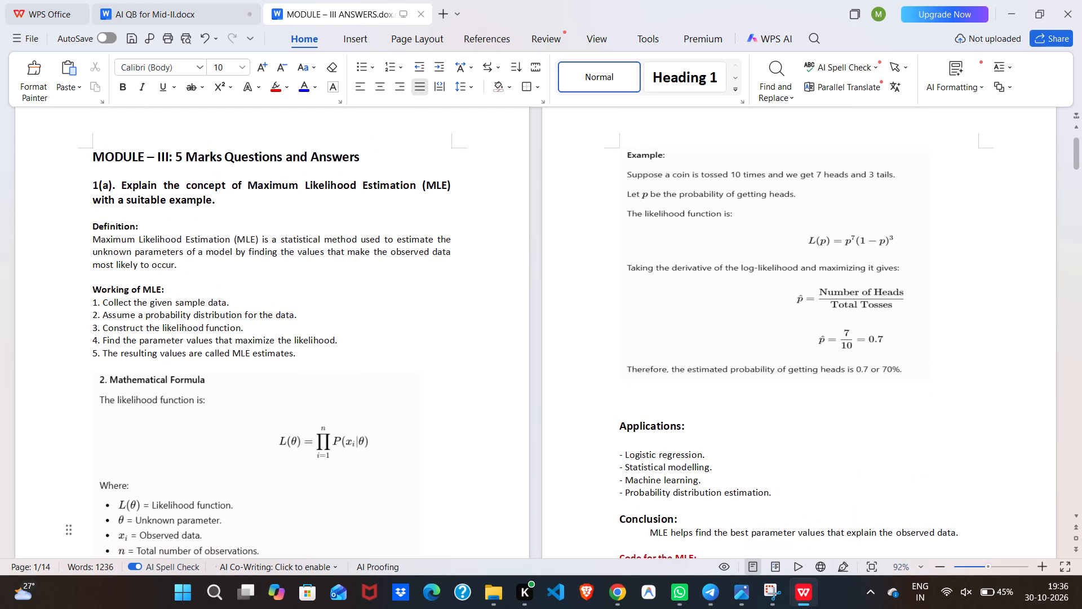
scroll(335, 445, down, 1)
scroll(219, 338, down, 1)
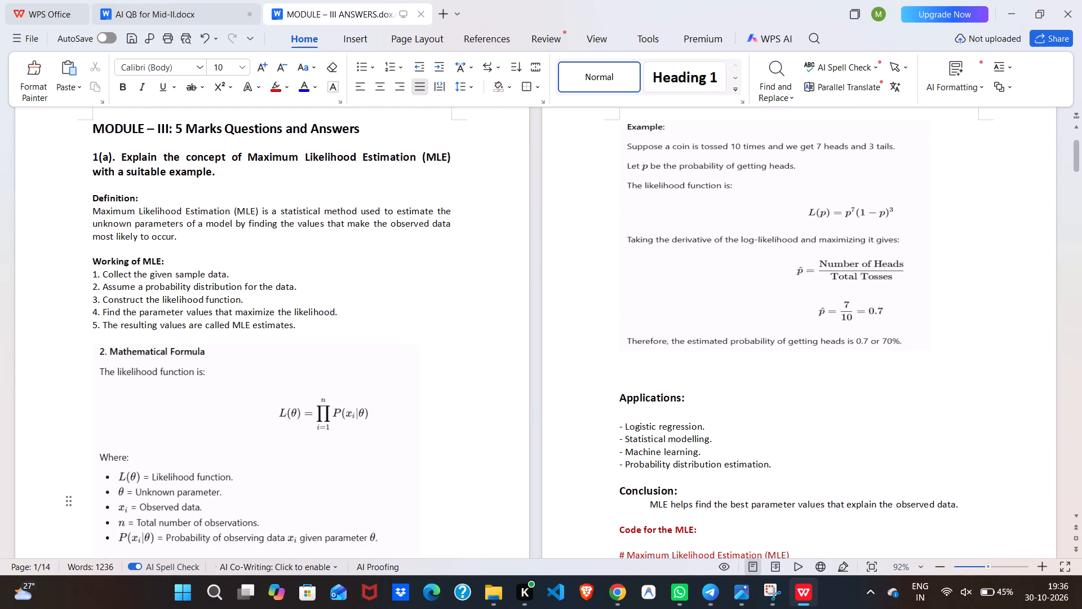
scroll(219, 338, down, 1)
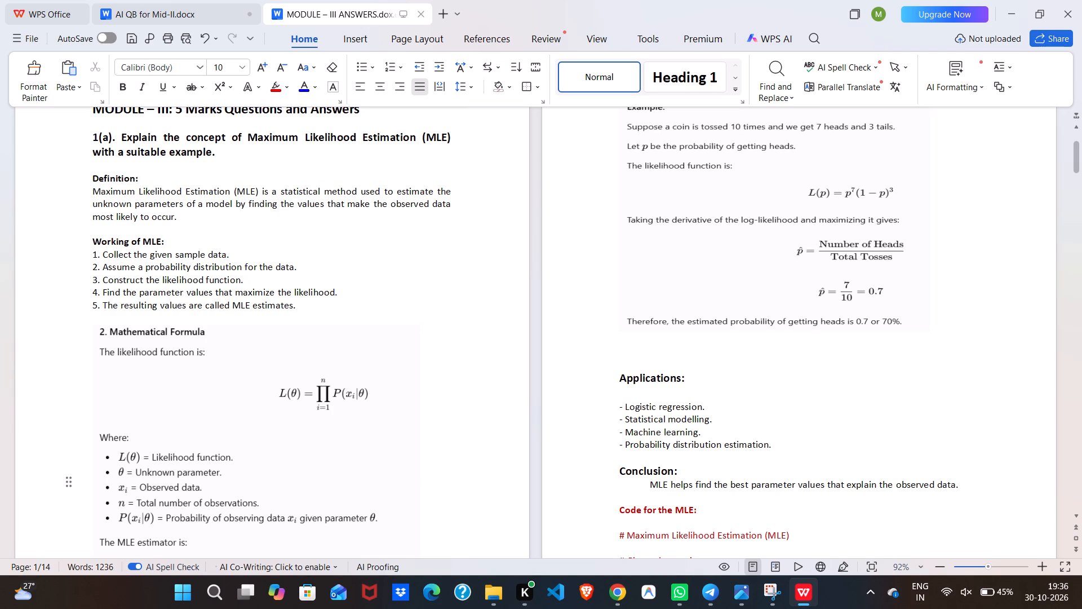
scroll(213, 374, up, 1)
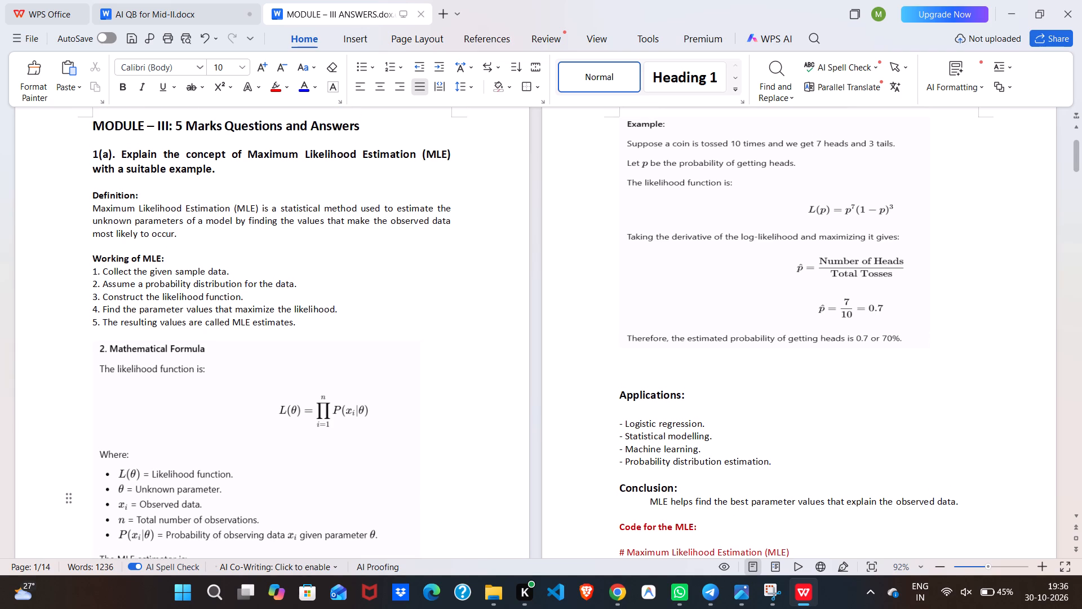
scroll(213, 374, up, 1)
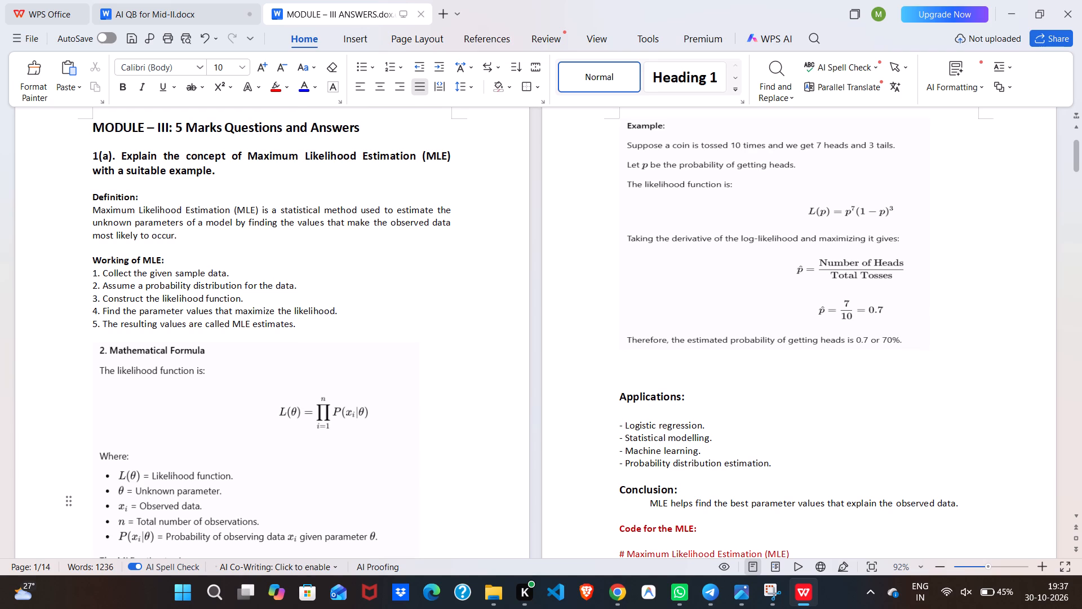
scroll(313, 243, down, 1)
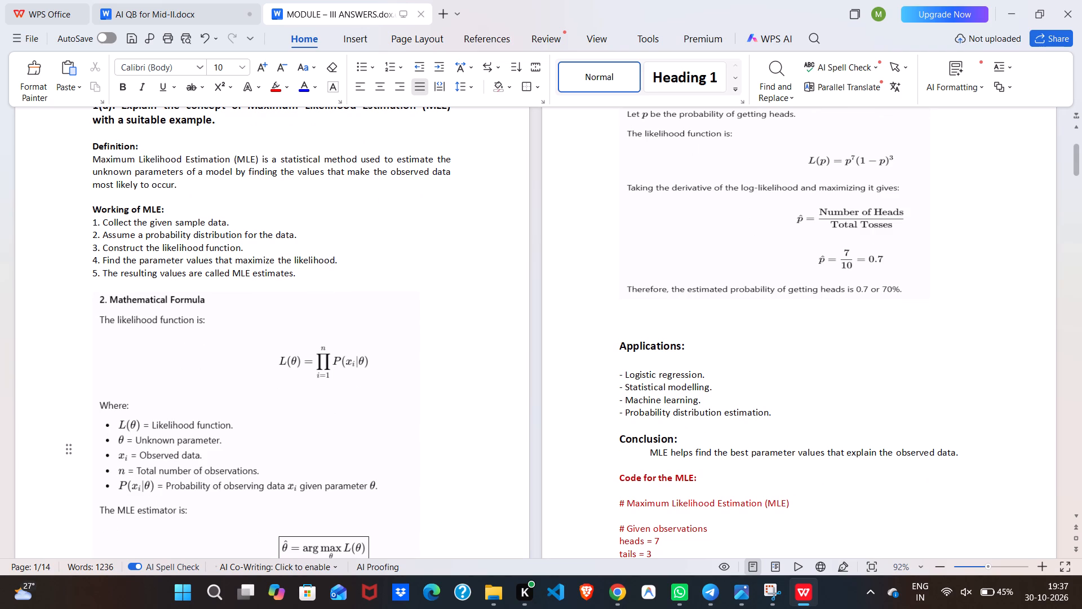
scroll(272, 342, down, 1)
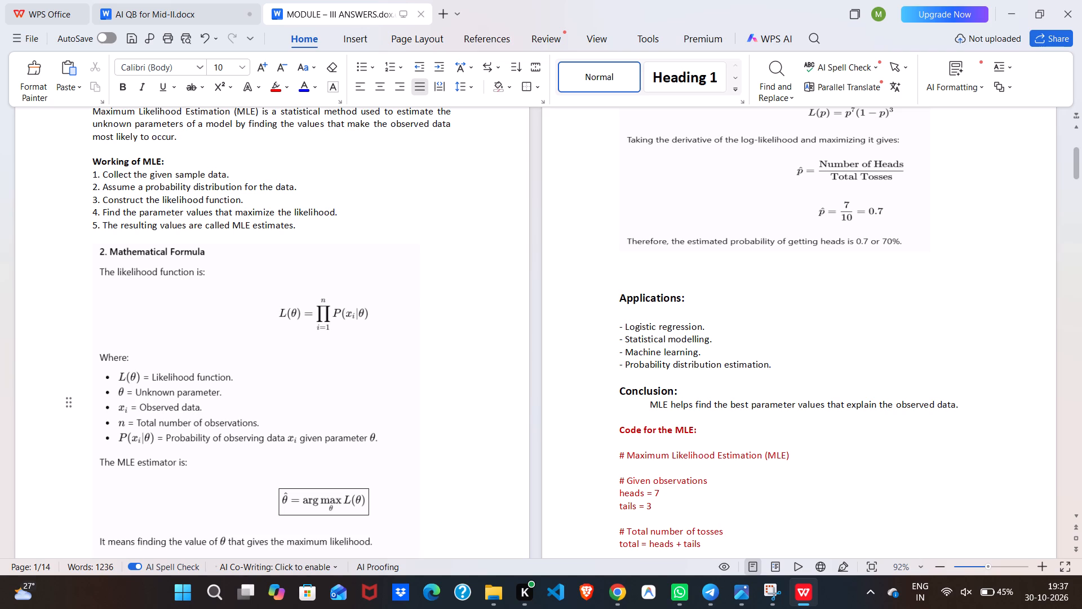
scroll(277, 356, down, 1)
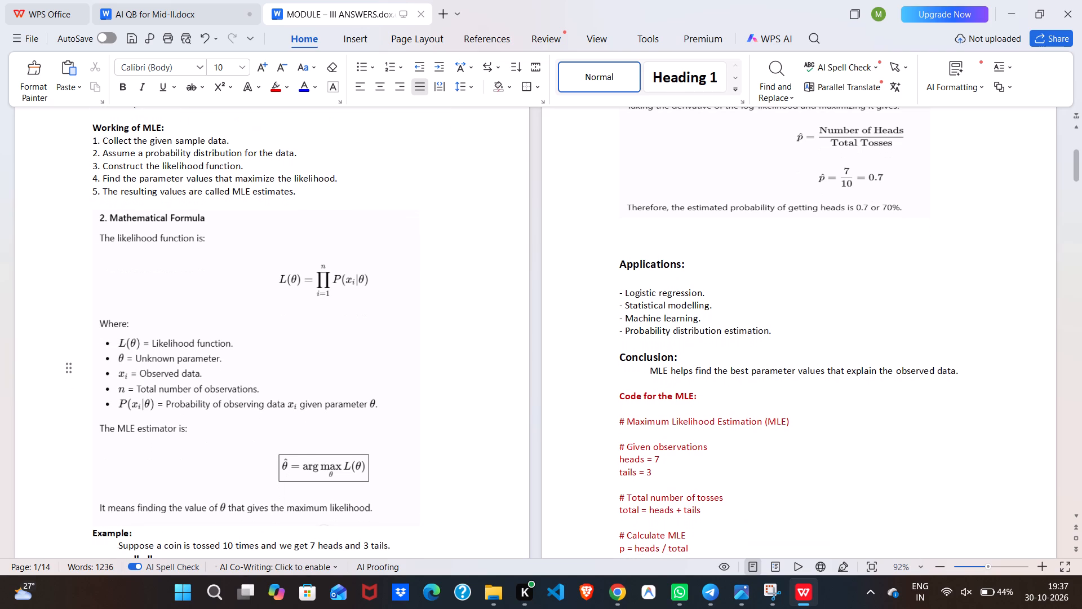
scroll(277, 356, down, 1)
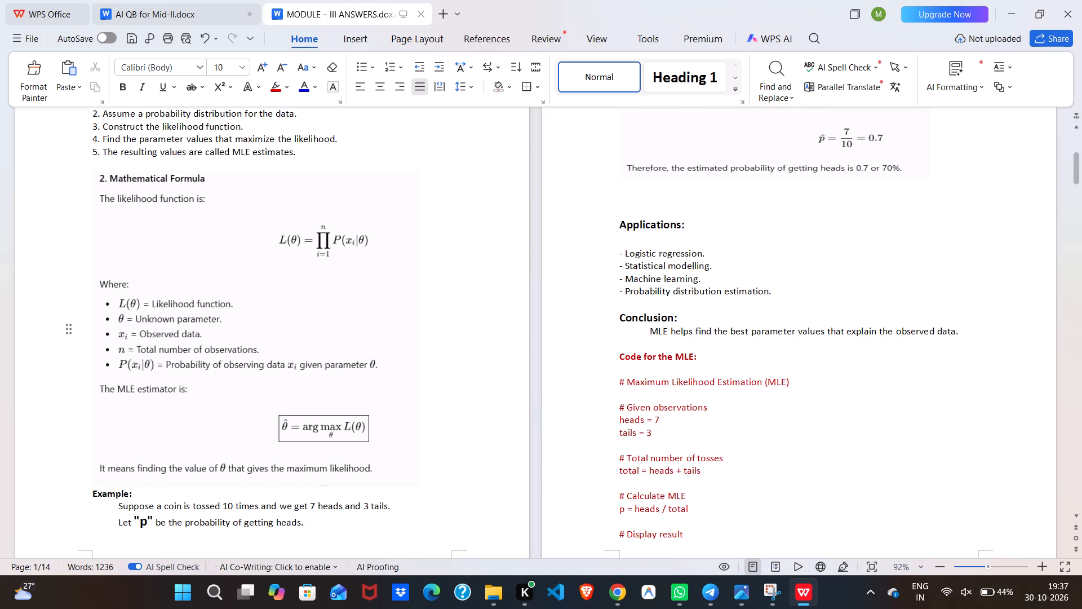
scroll(263, 328, down, 1)
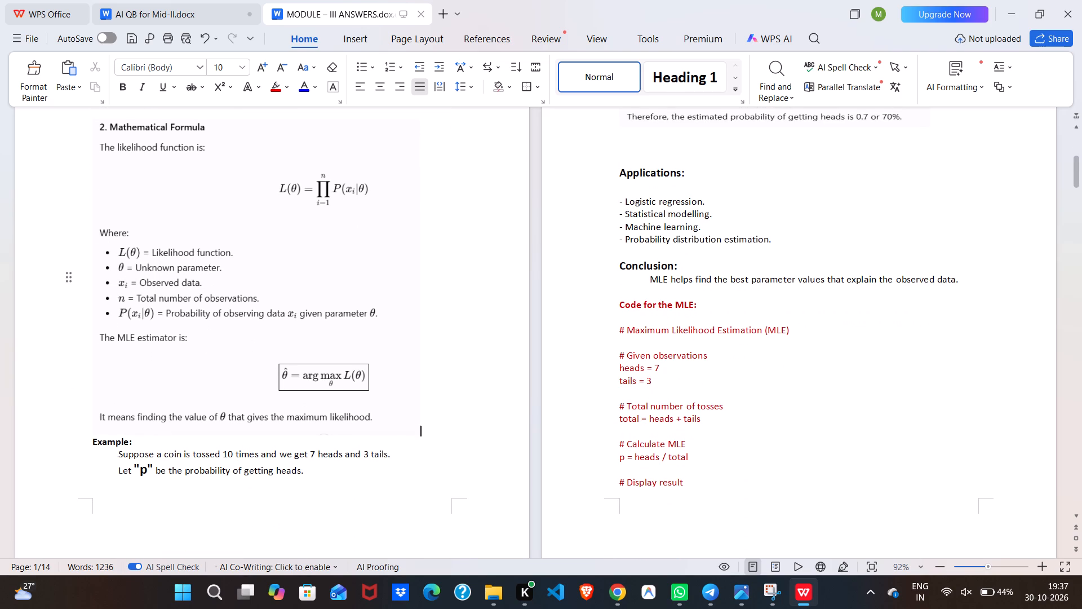
scroll(305, 351, down, 1)
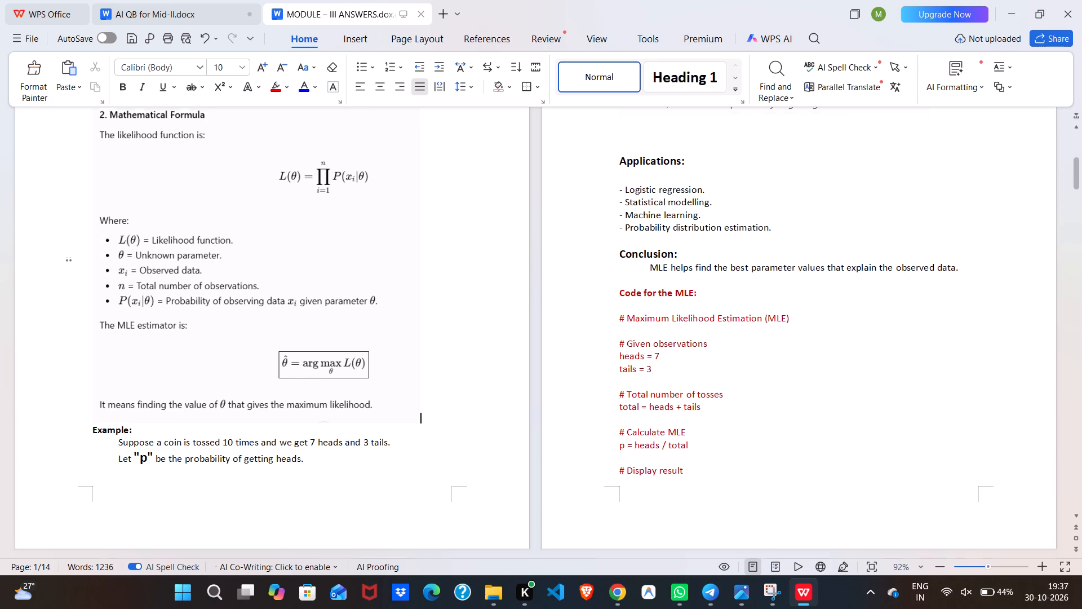
scroll(305, 351, down, 1)
scroll(305, 351, up, 1)
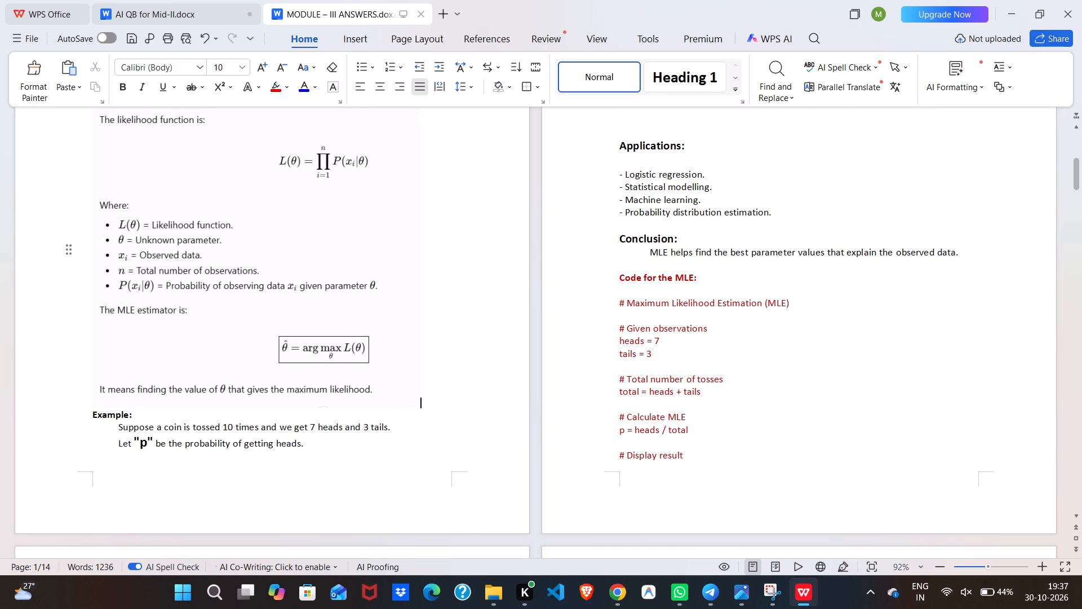
scroll(329, 374, down, 1)
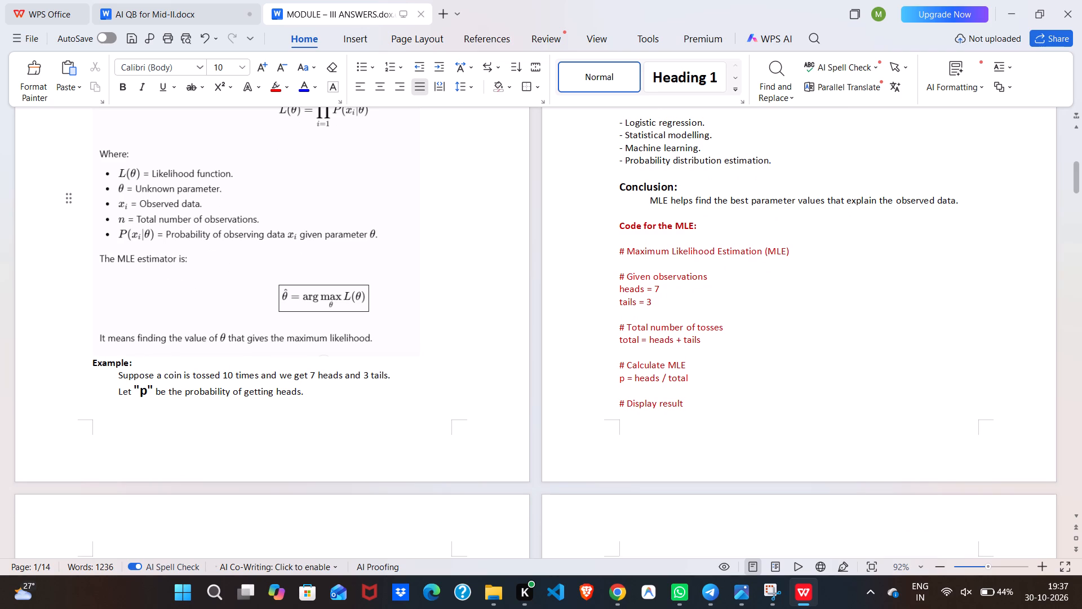
scroll(329, 374, up, 1)
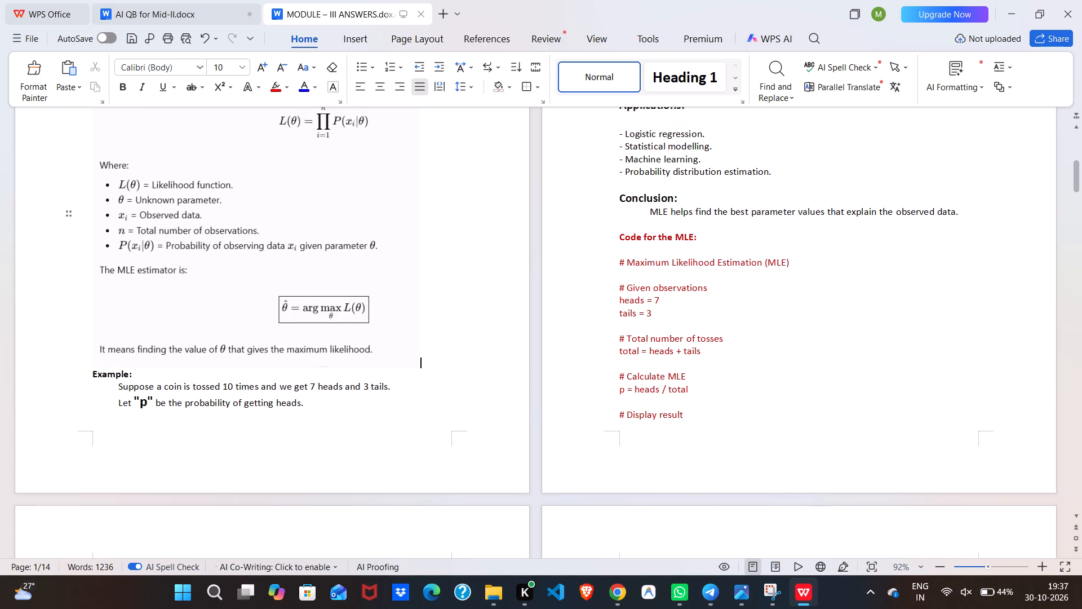
scroll(329, 374, up, 3)
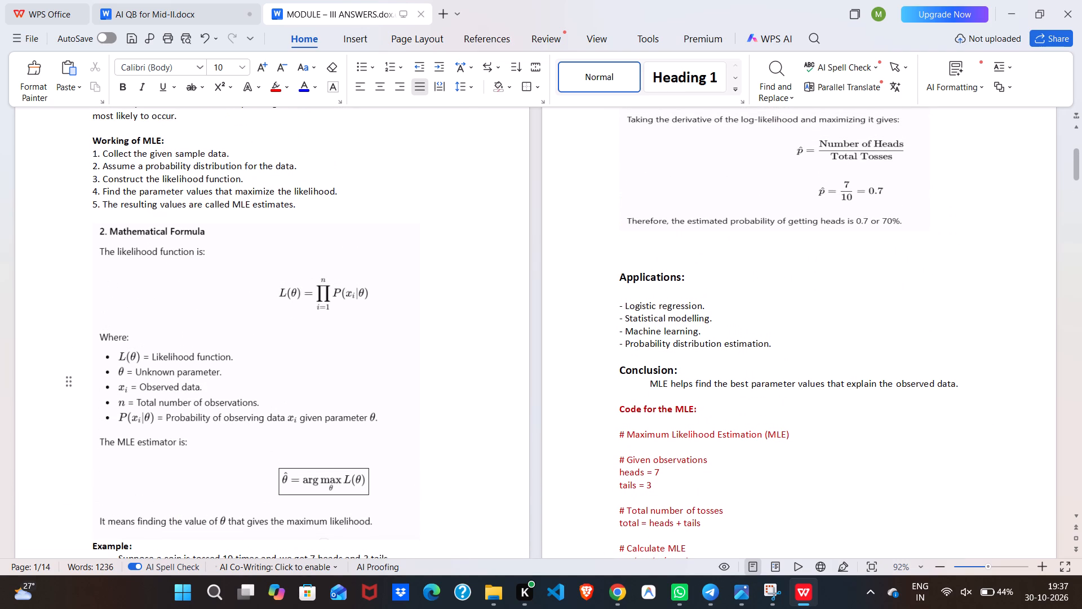
scroll(329, 374, up, 1)
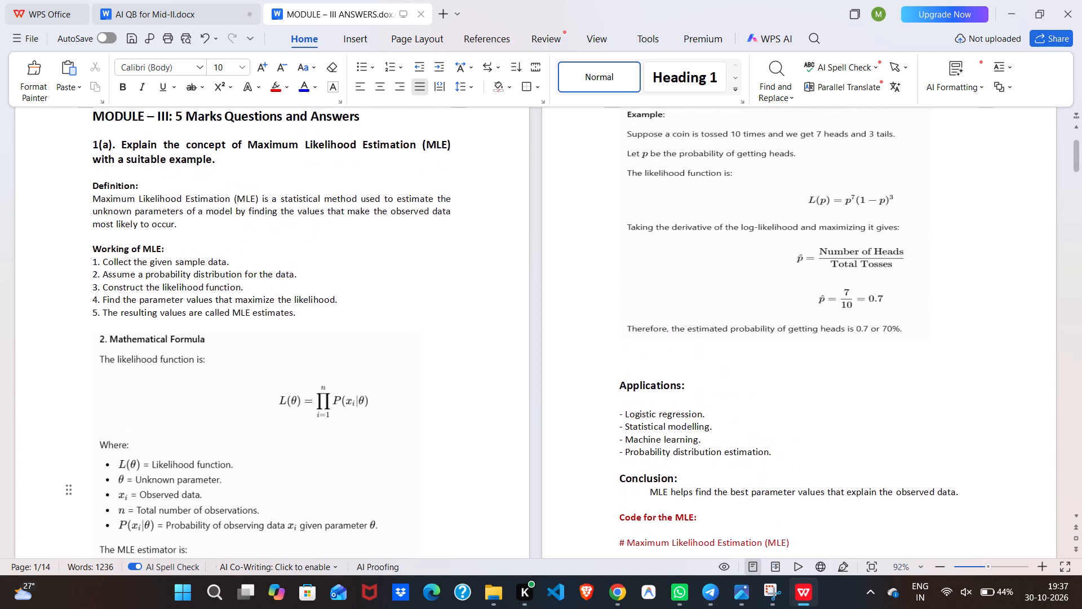
scroll(329, 374, up, 2)
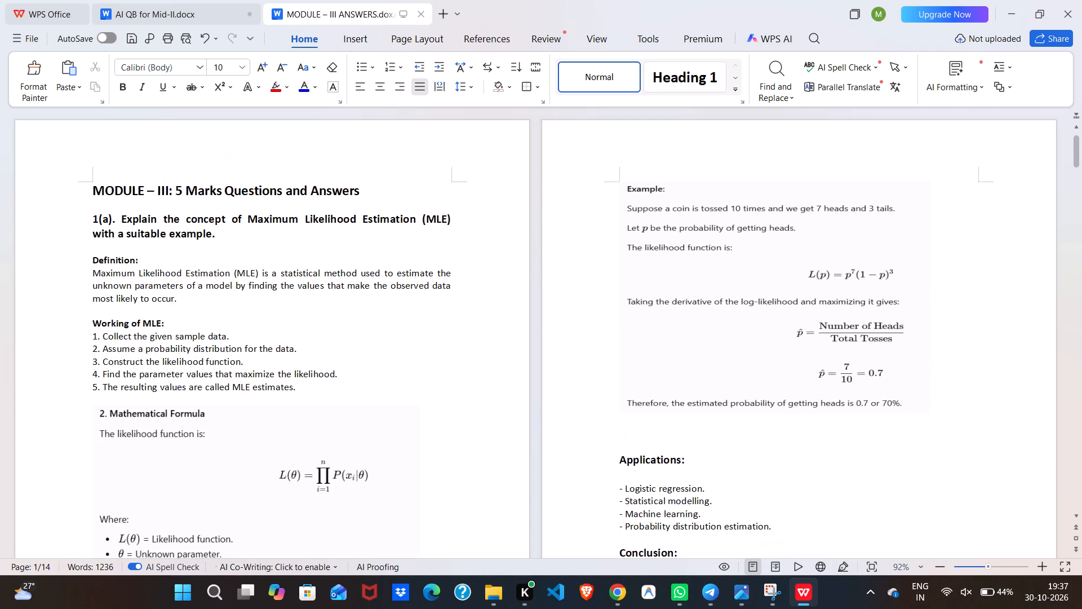
Remove the blank space between the coin-toss Example picture and the Applications heading on the second page.
drag(329, 374, 445, 401)
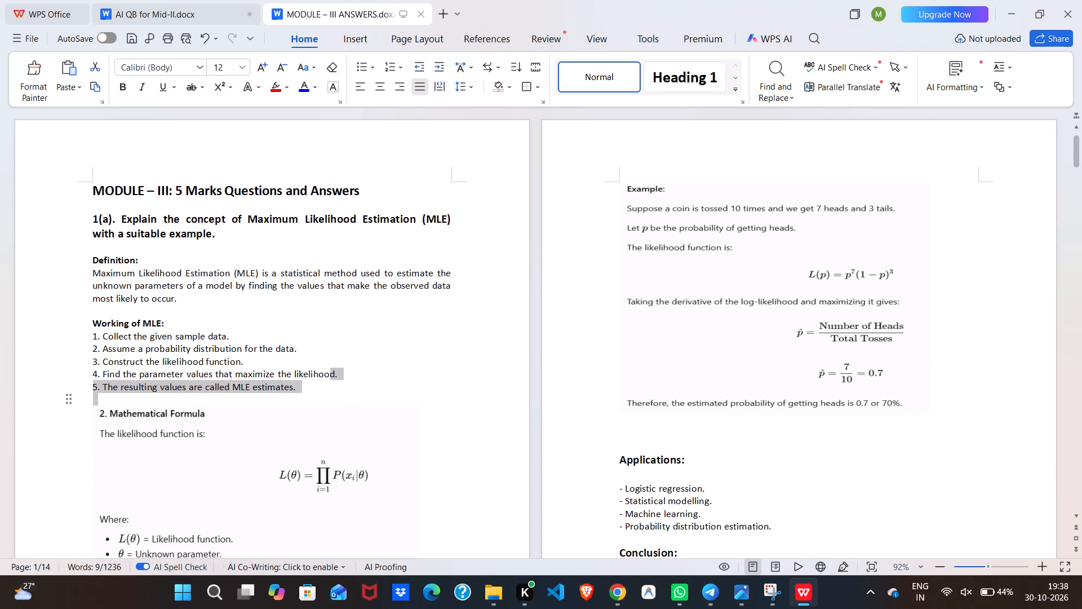
click(587, 377)
scroll(587, 377, down, 1)
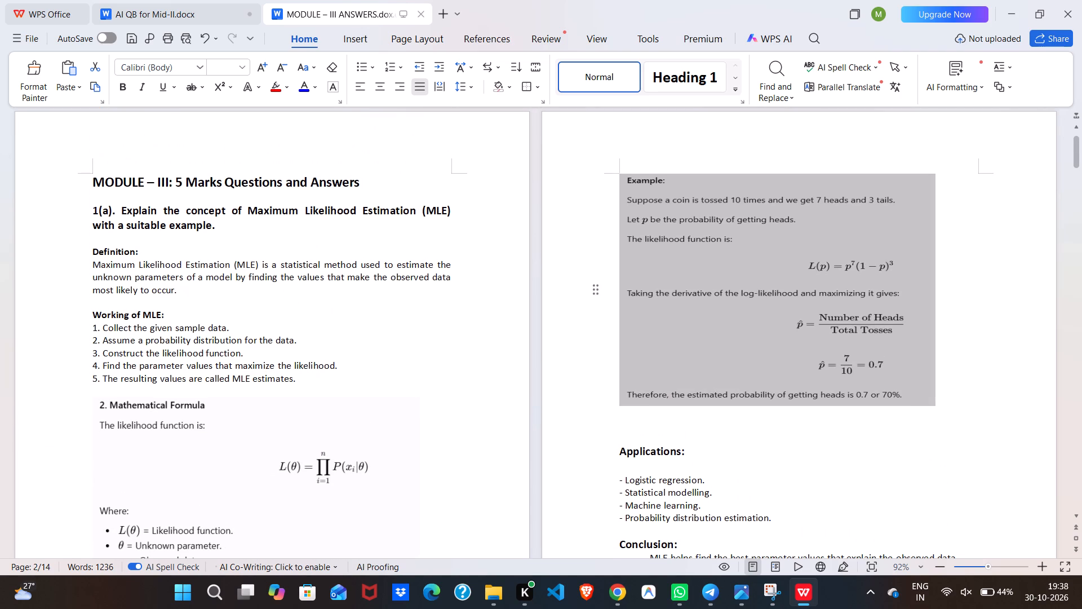
click(919, 452)
scroll(919, 452, down, 3)
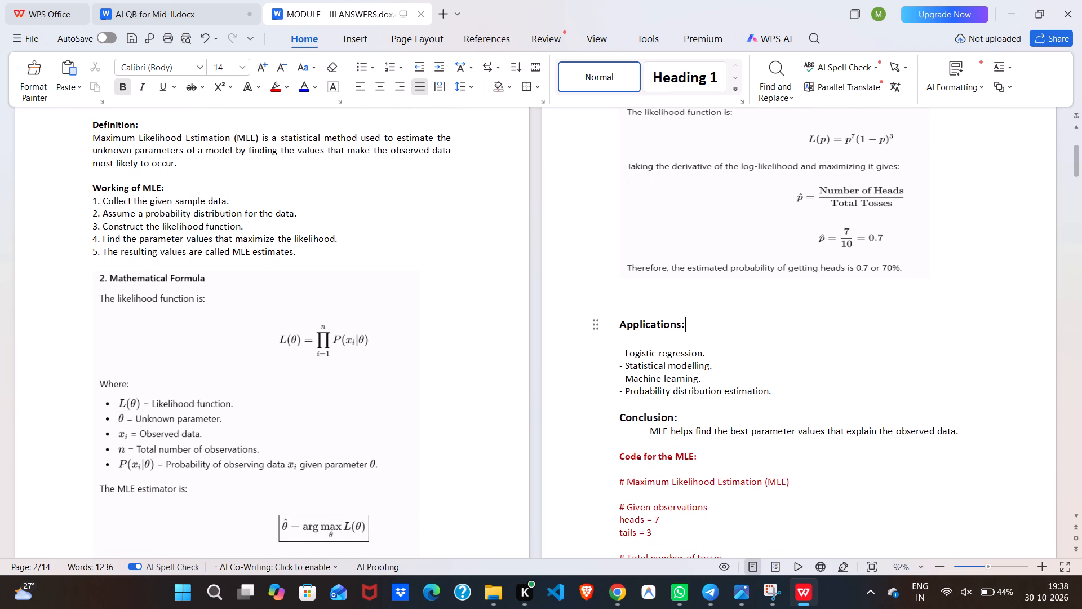
click(620, 330)
key(BackSpace)
key(BackSpace)
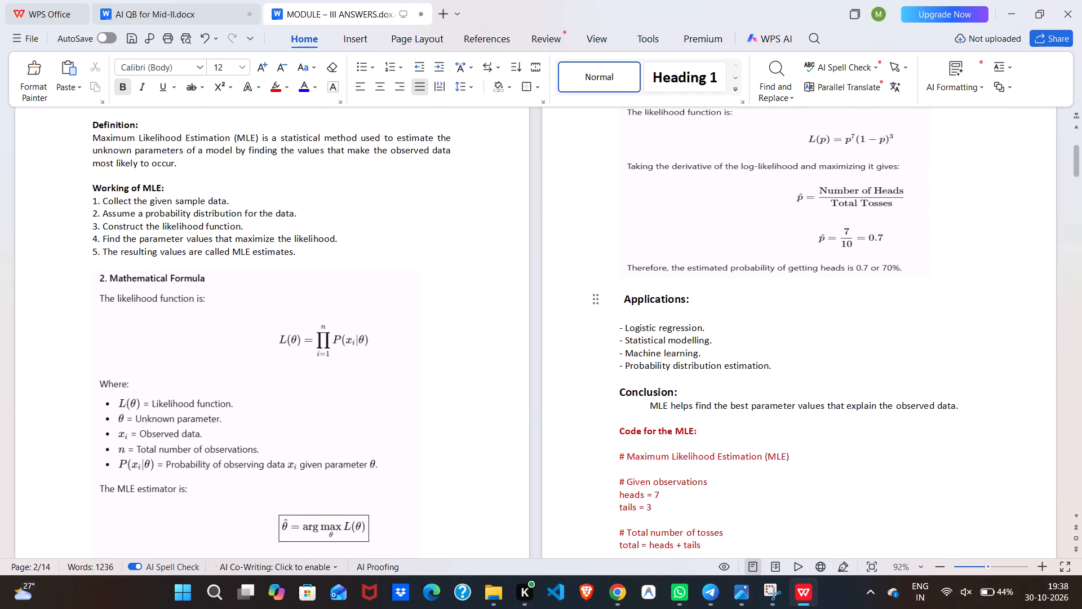
scroll(691, 424, down, 1)
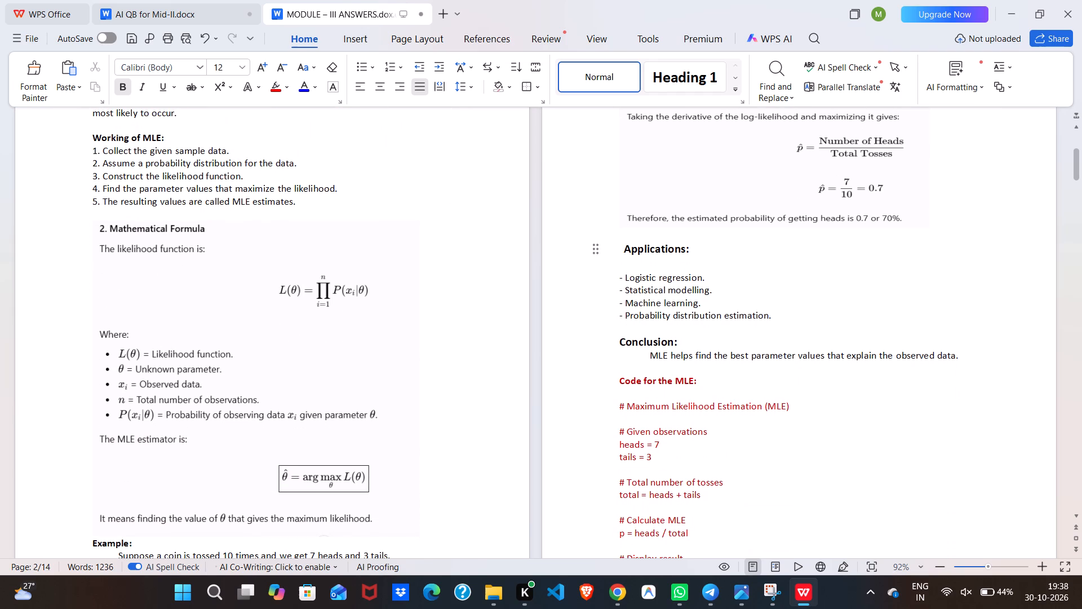
scroll(691, 424, down, 2)
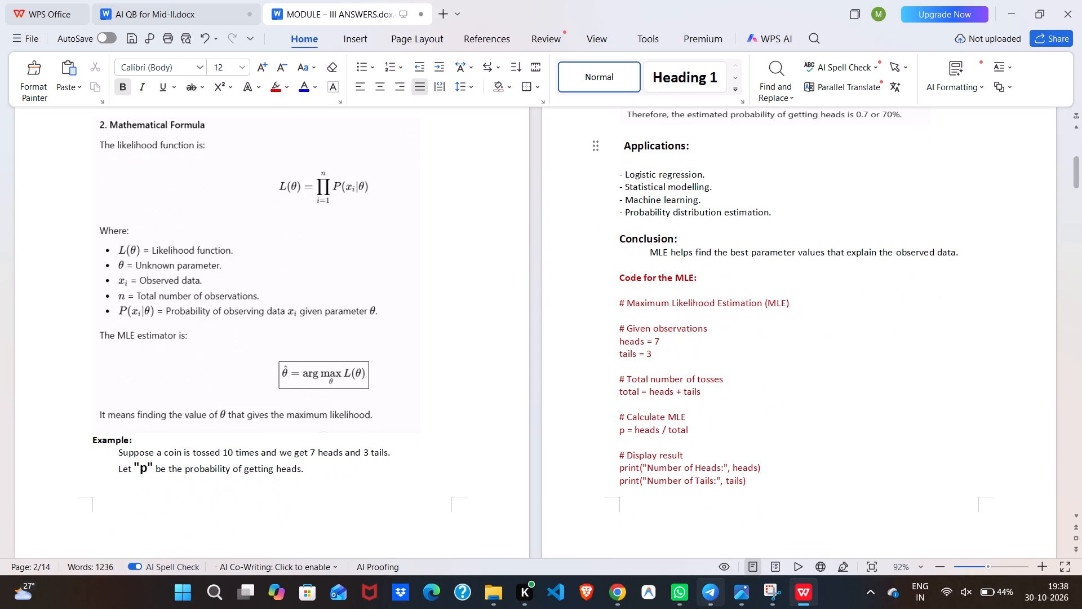
Switch from the MODULE – III ANSWERS document to the Telegram chat where the document was shared.
click(704, 602)
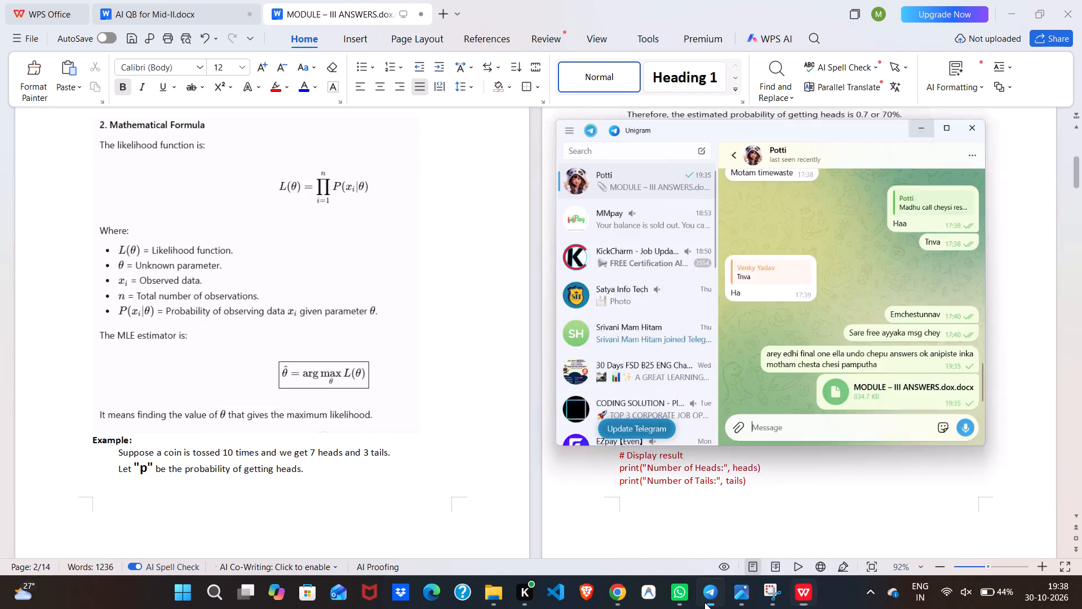
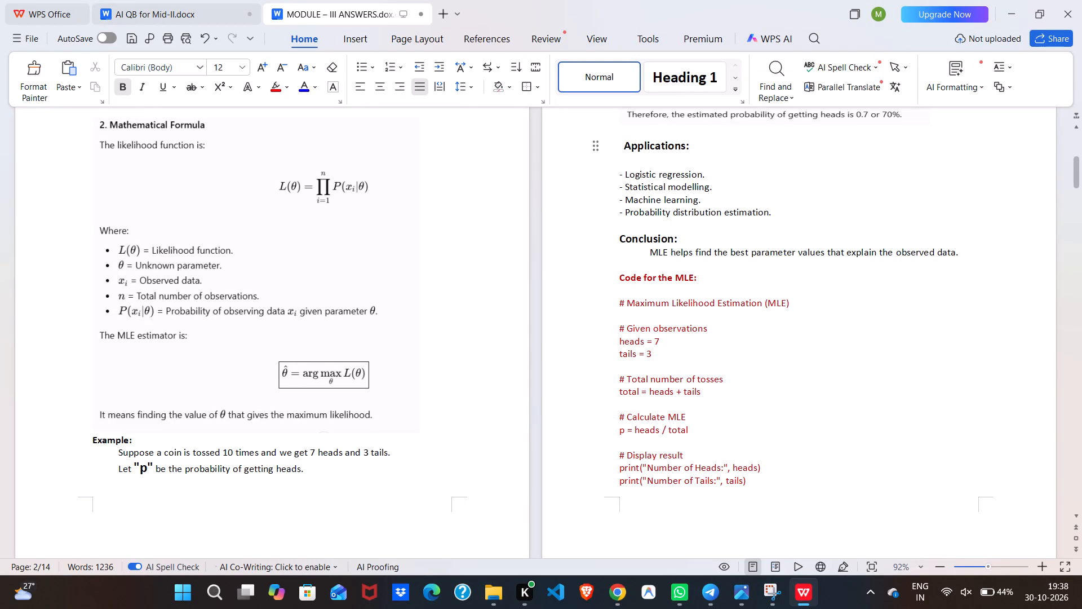
Review the rest of the answer to question 1(a), from the Applications and Conclusion through the MLE code and its output.
scroll(675, 200, up, 1)
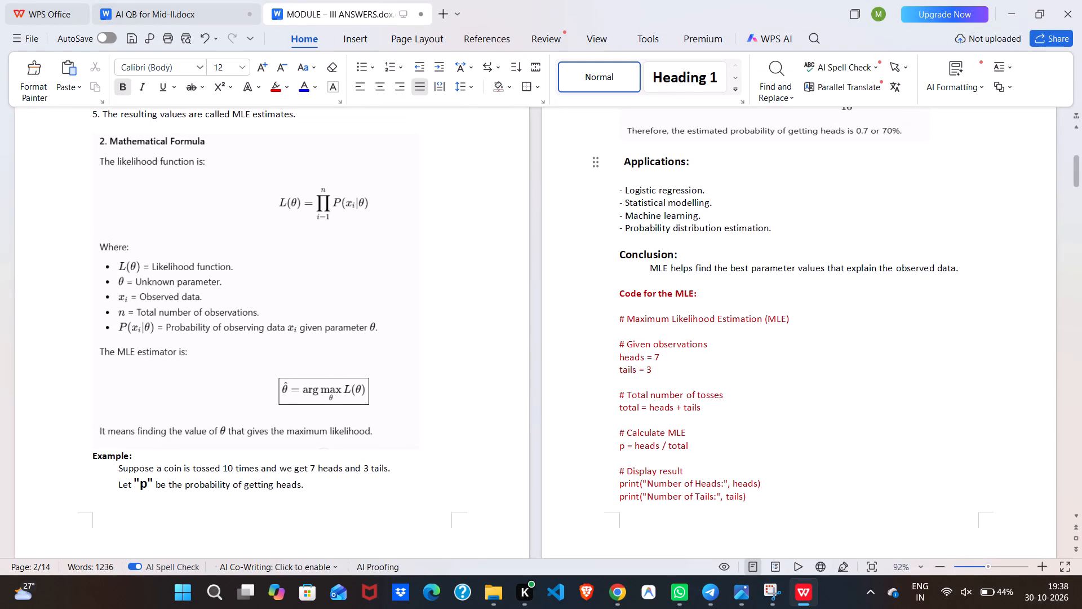
scroll(658, 231, down, 1)
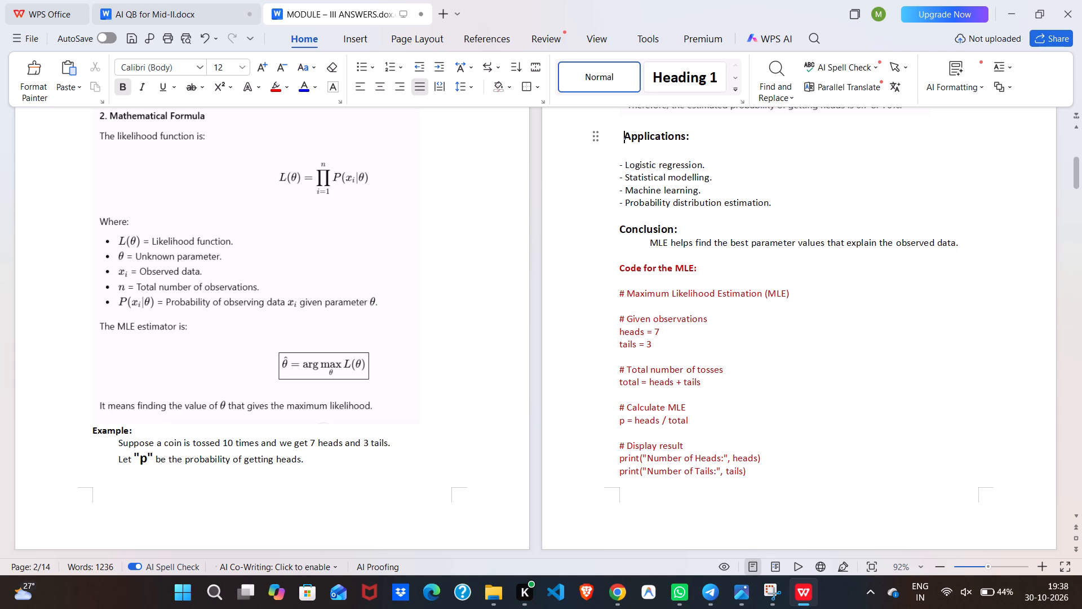
scroll(654, 281, down, 1)
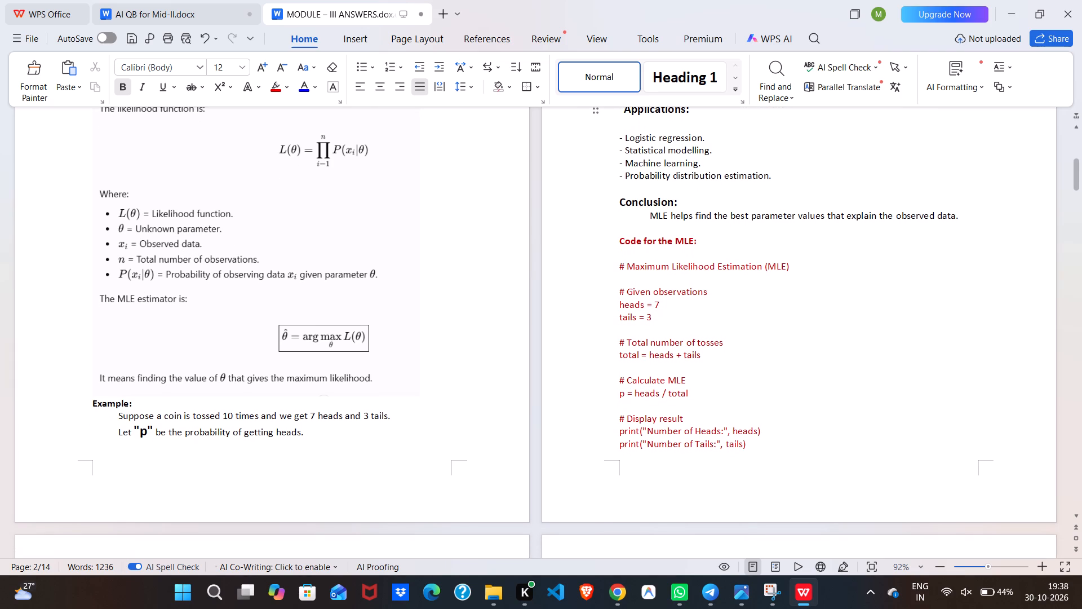
scroll(648, 255, down, 1)
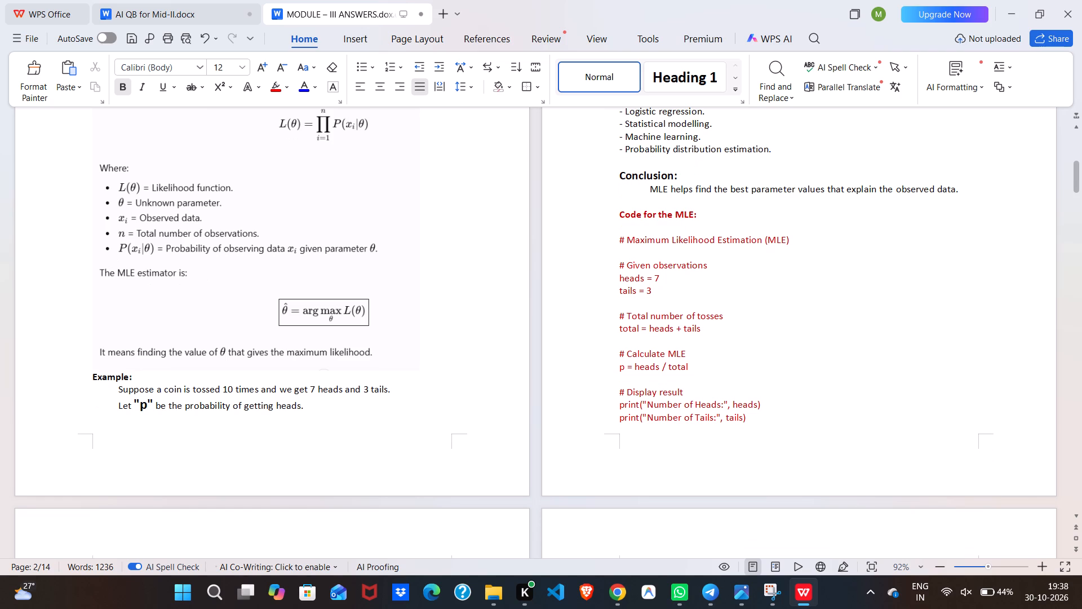
scroll(648, 255, down, 1)
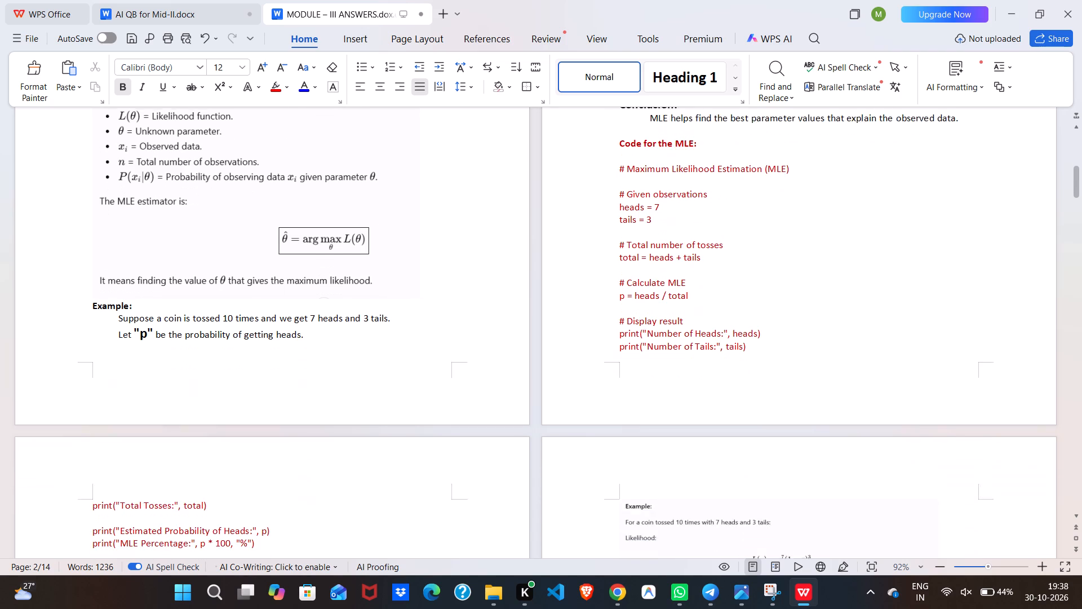
scroll(648, 255, down, 2)
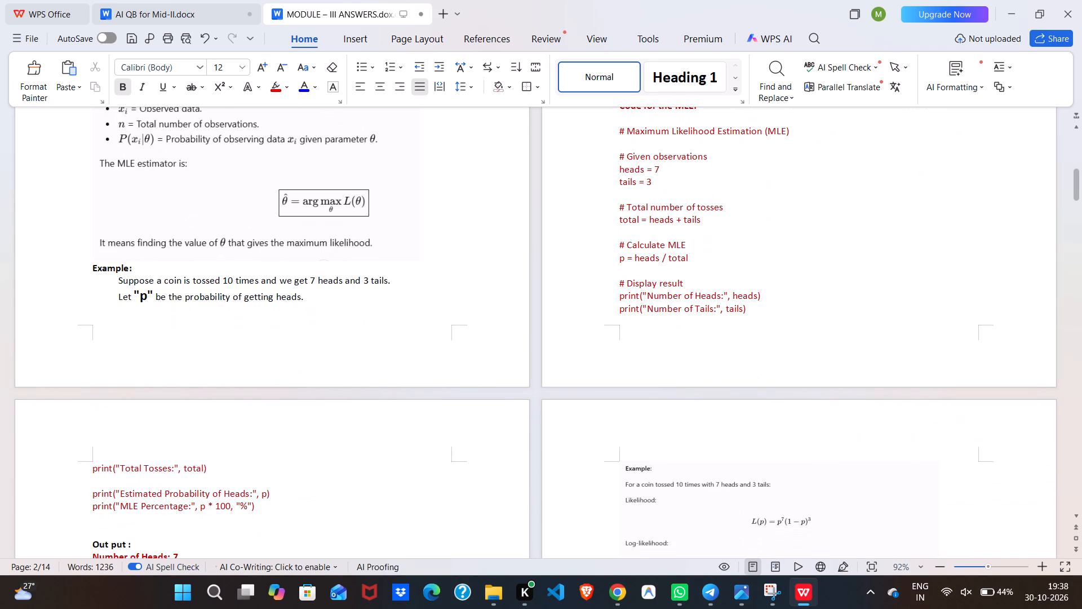
scroll(648, 255, down, 1)
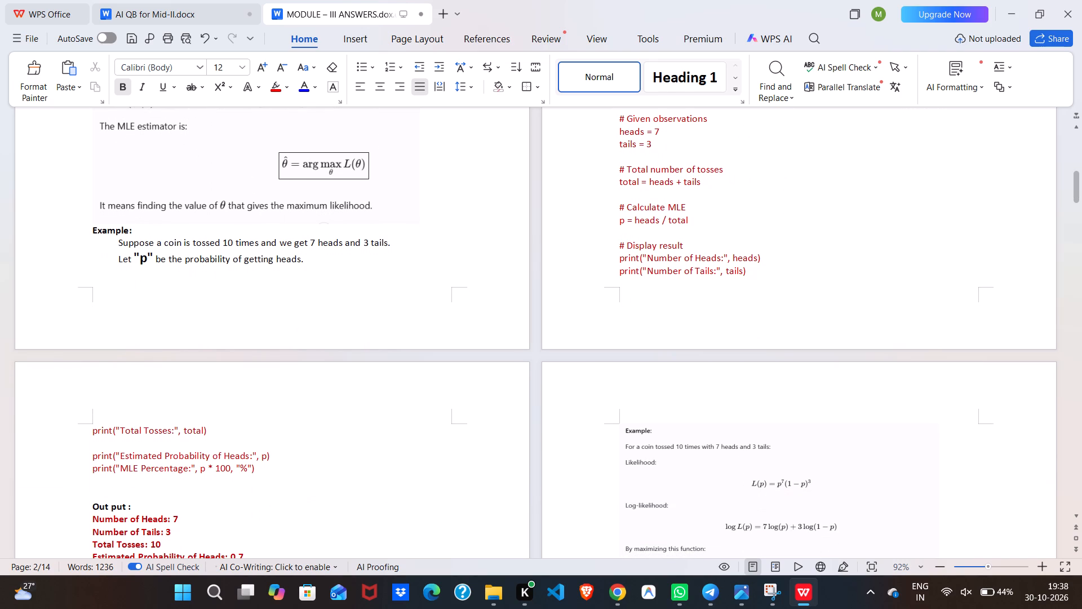
scroll(648, 255, down, 1)
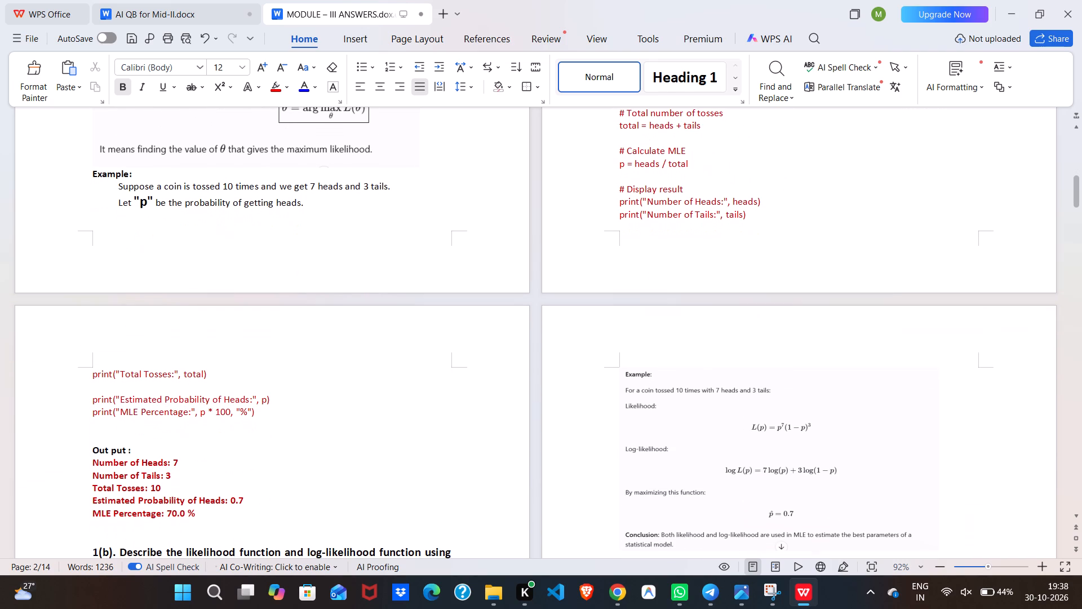
scroll(648, 255, down, 1)
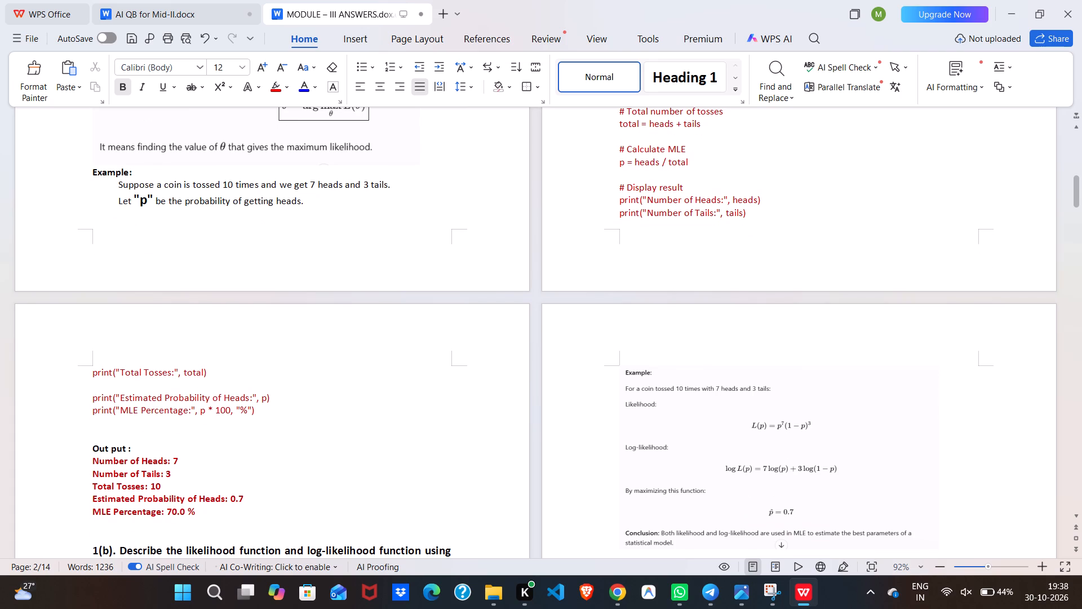
scroll(456, 372, down, 3)
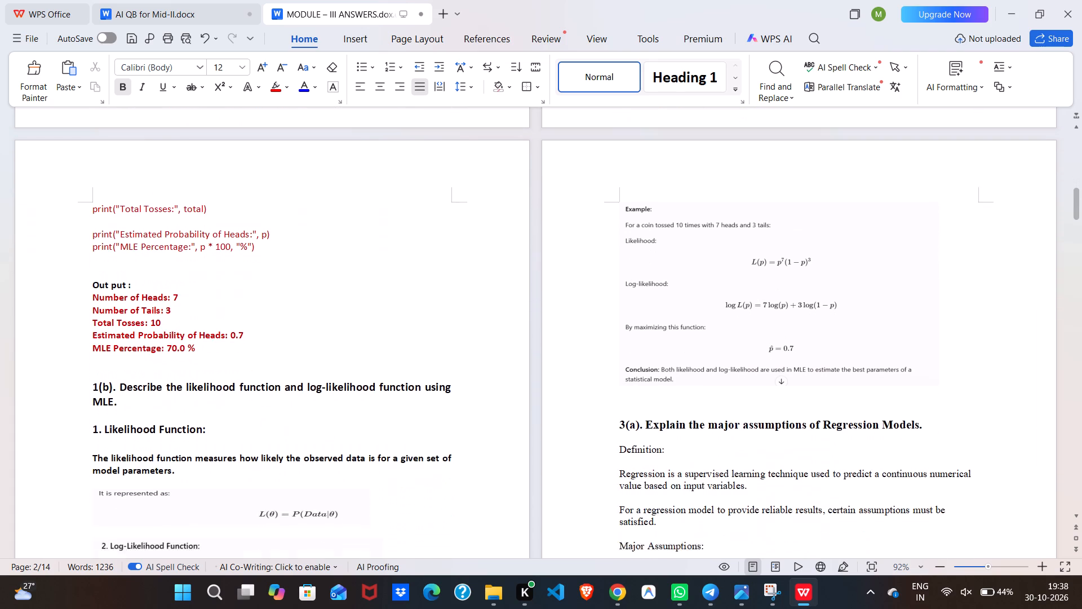
Examine the layout of the answer to question 1(b), its likelihood formula pictures and coin-toss Example, and the start of question 3(a).
scroll(456, 372, down, 2)
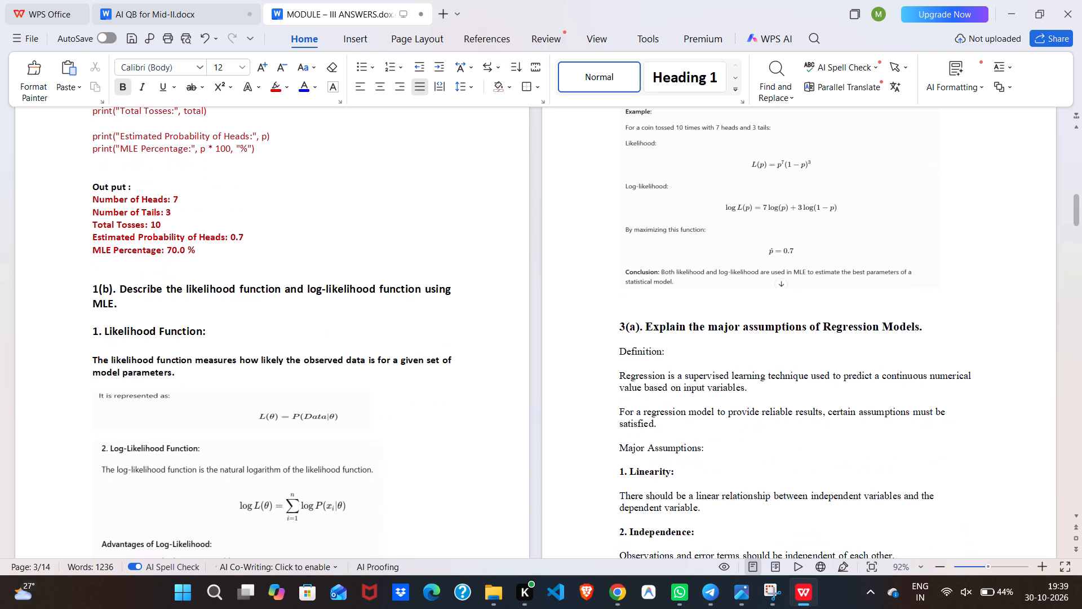
scroll(456, 372, down, 1)
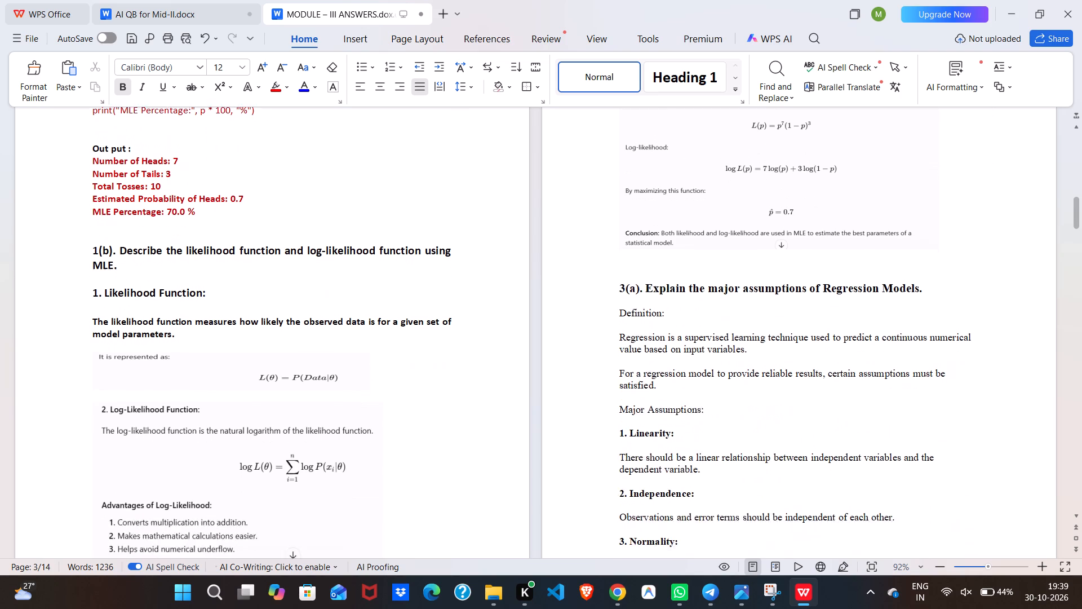
scroll(456, 372, down, 2)
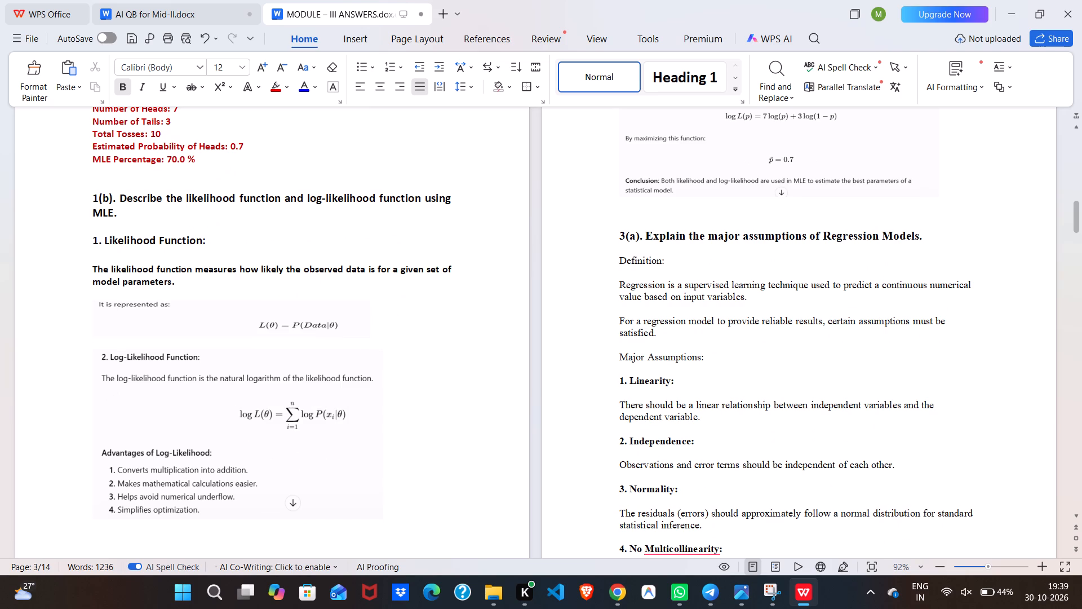
scroll(291, 333, down, 1)
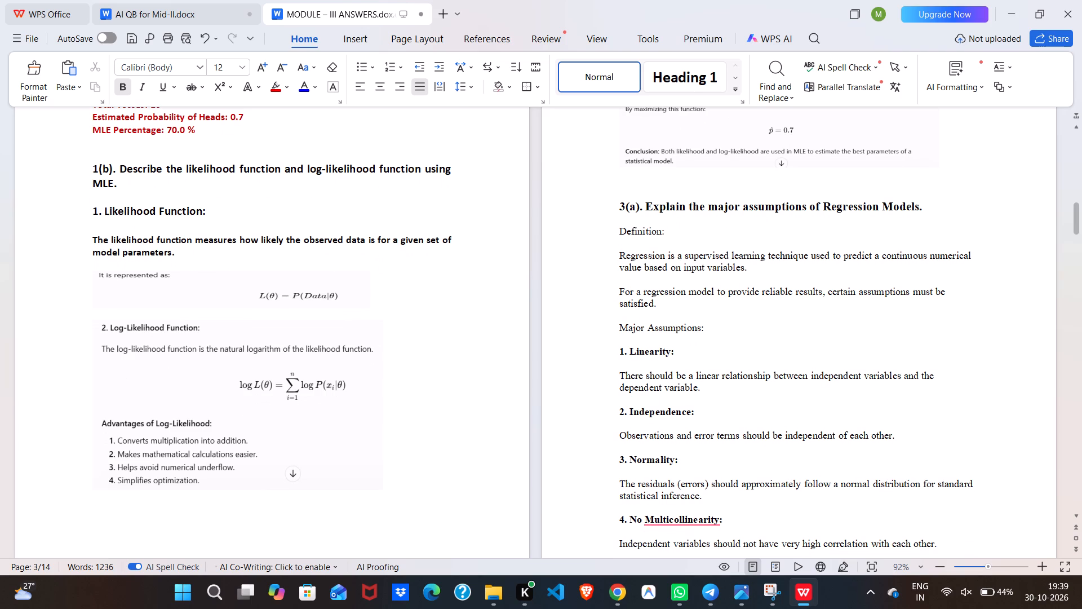
scroll(240, 364, down, 1)
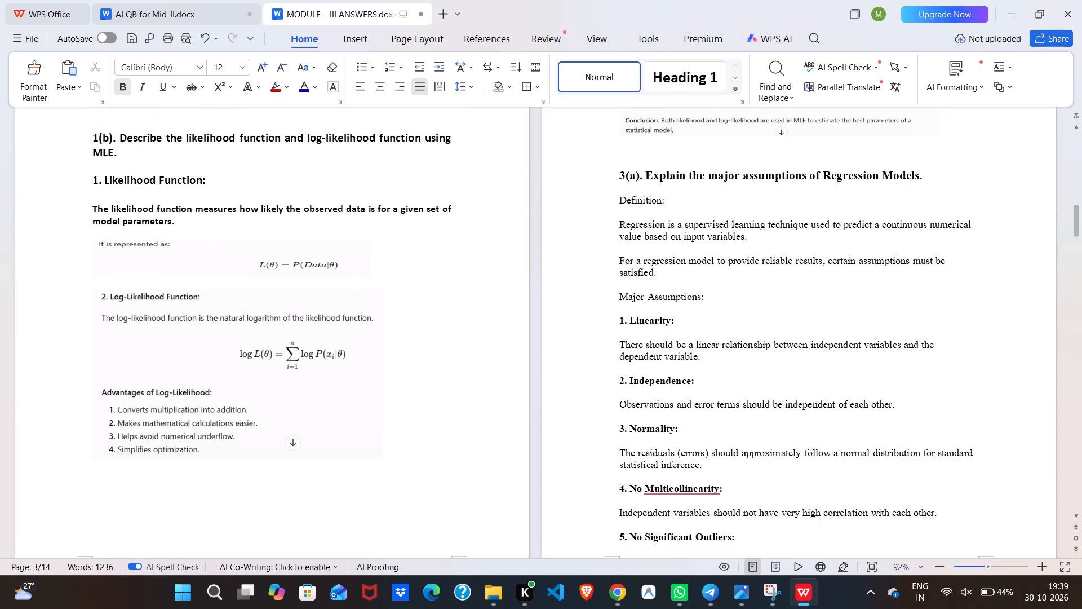
scroll(240, 364, up, 4)
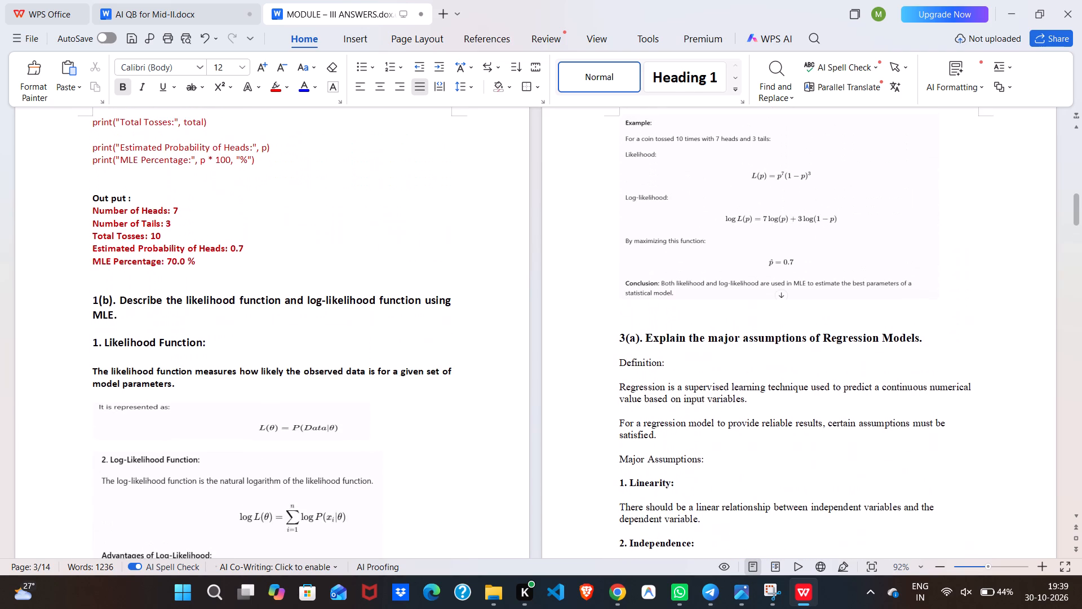
scroll(240, 364, up, 3)
scroll(240, 364, down, 1)
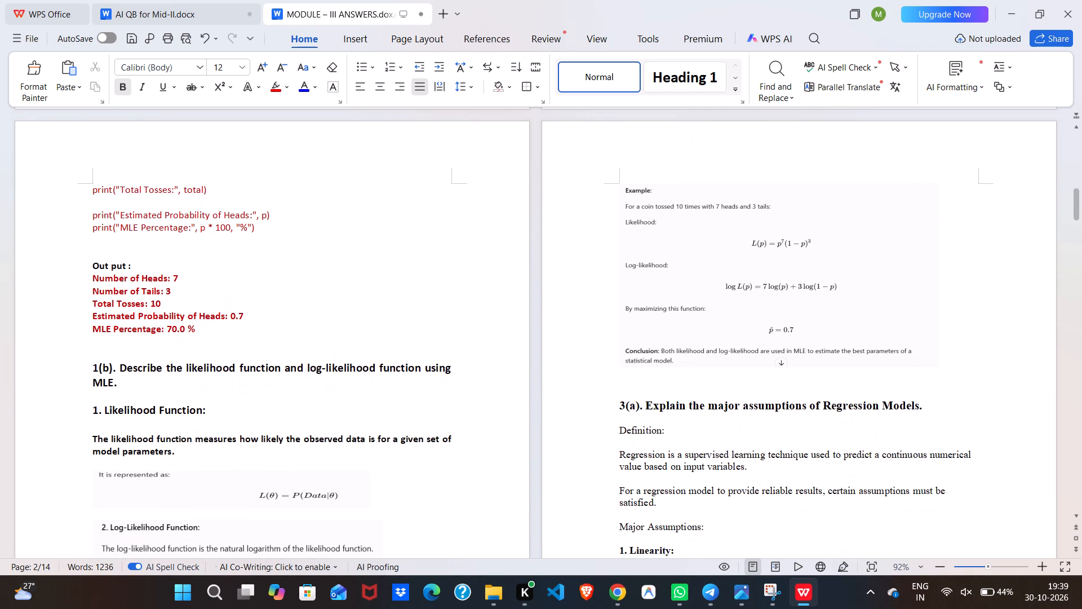
scroll(240, 364, down, 3)
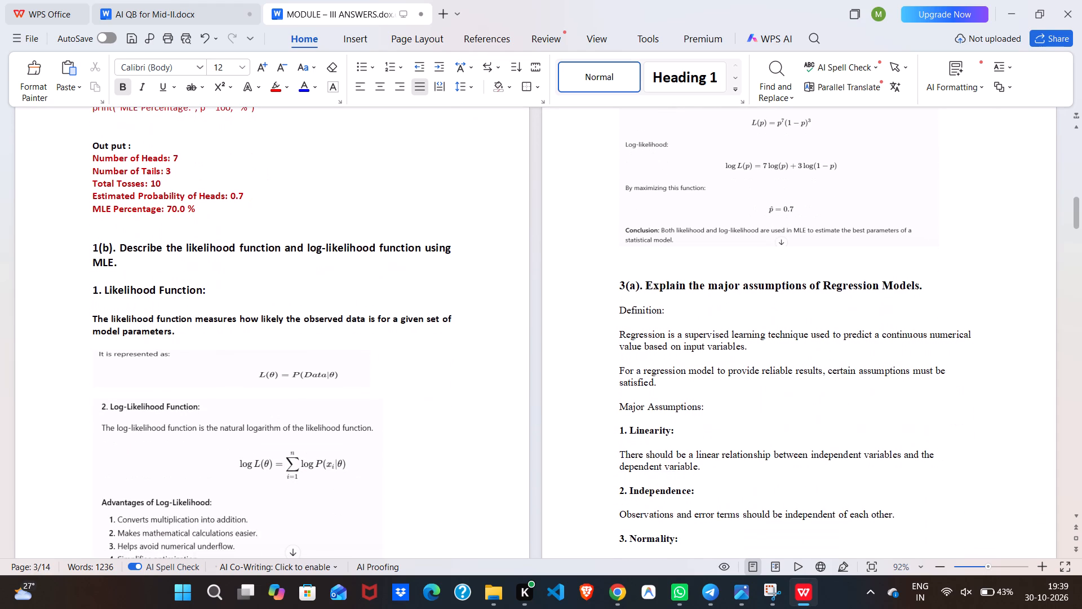
scroll(240, 364, up, 2)
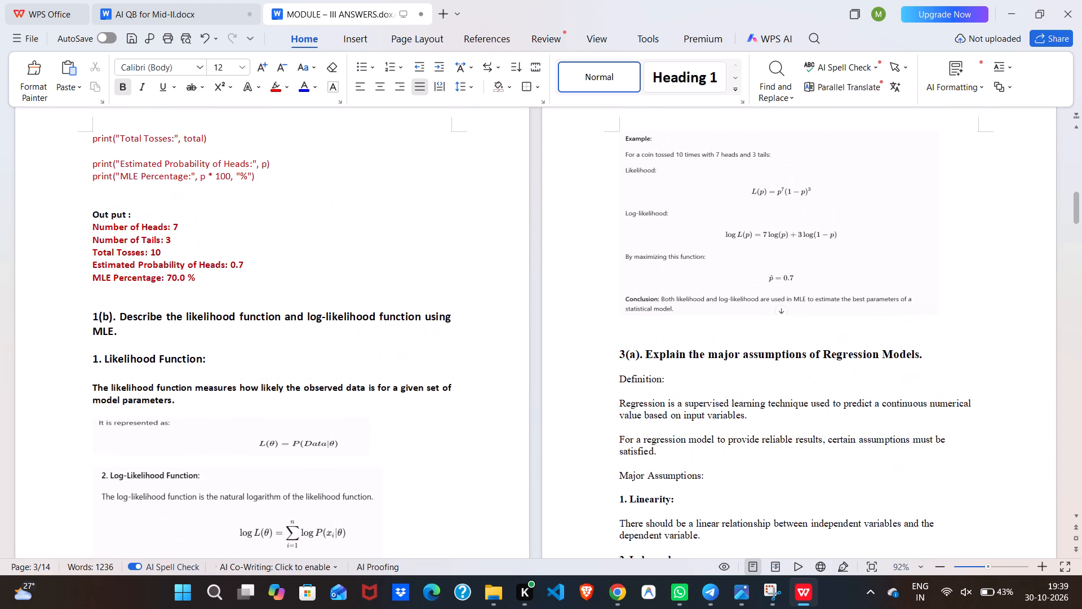
scroll(540, 354, up, 2)
scroll(540, 354, down, 2)
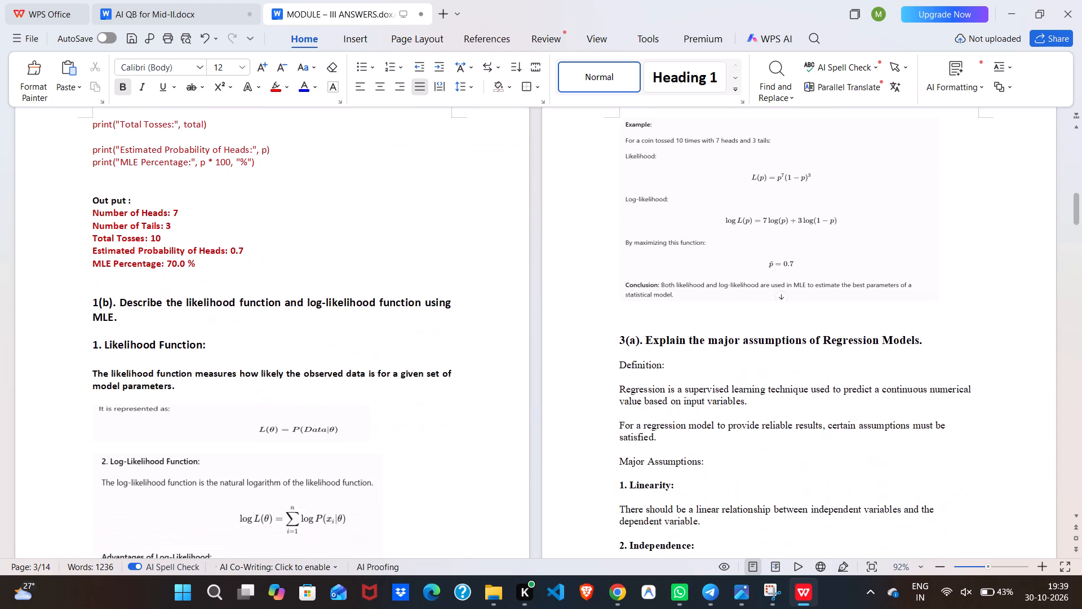
scroll(540, 354, down, 5)
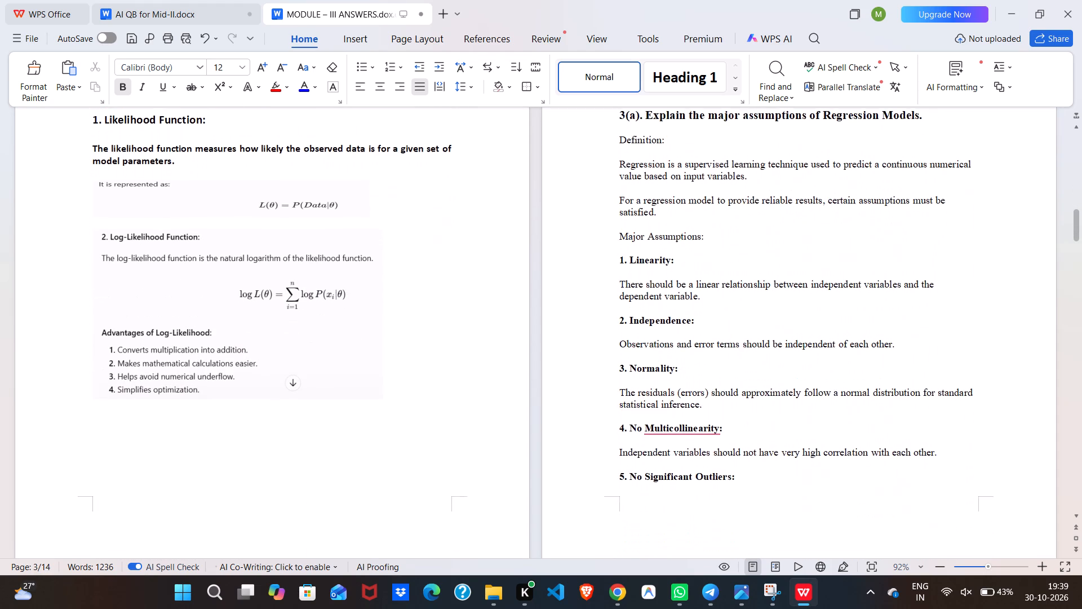
scroll(540, 354, down, 1)
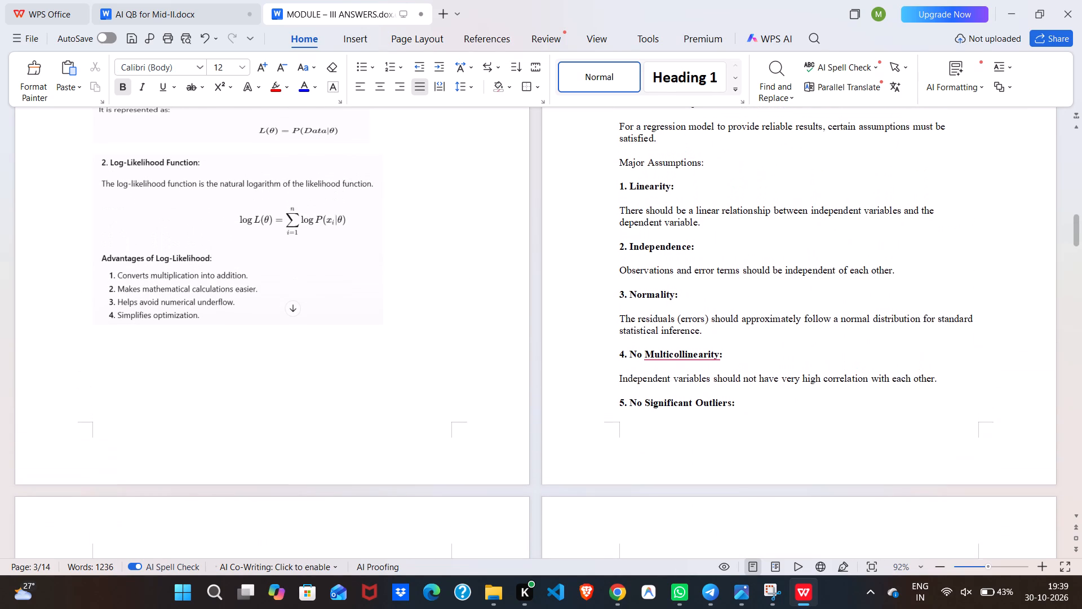
scroll(540, 354, up, 3)
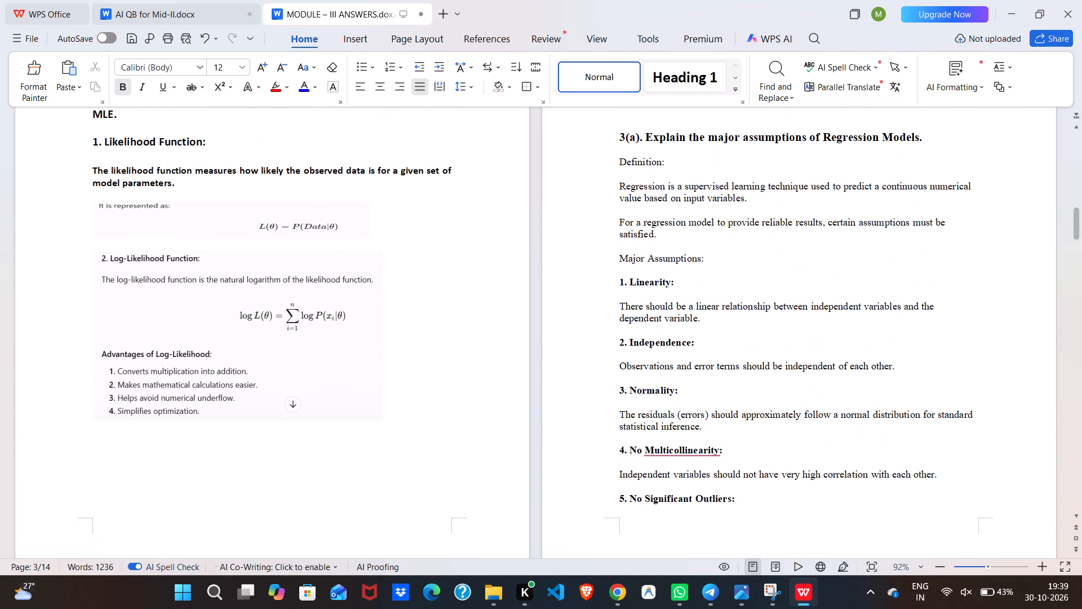
scroll(540, 354, up, 3)
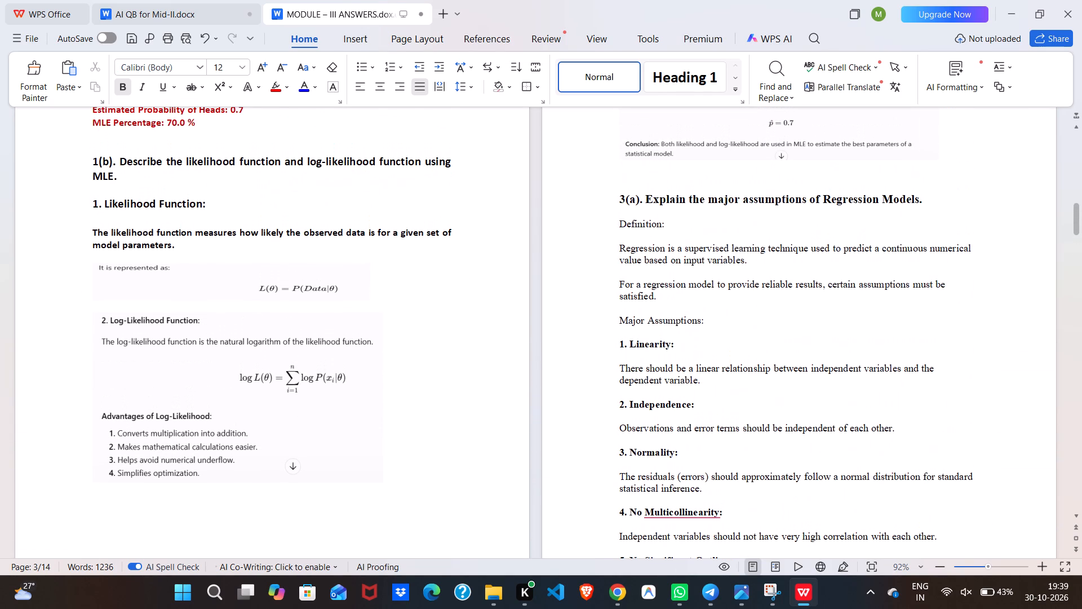
scroll(540, 354, up, 1)
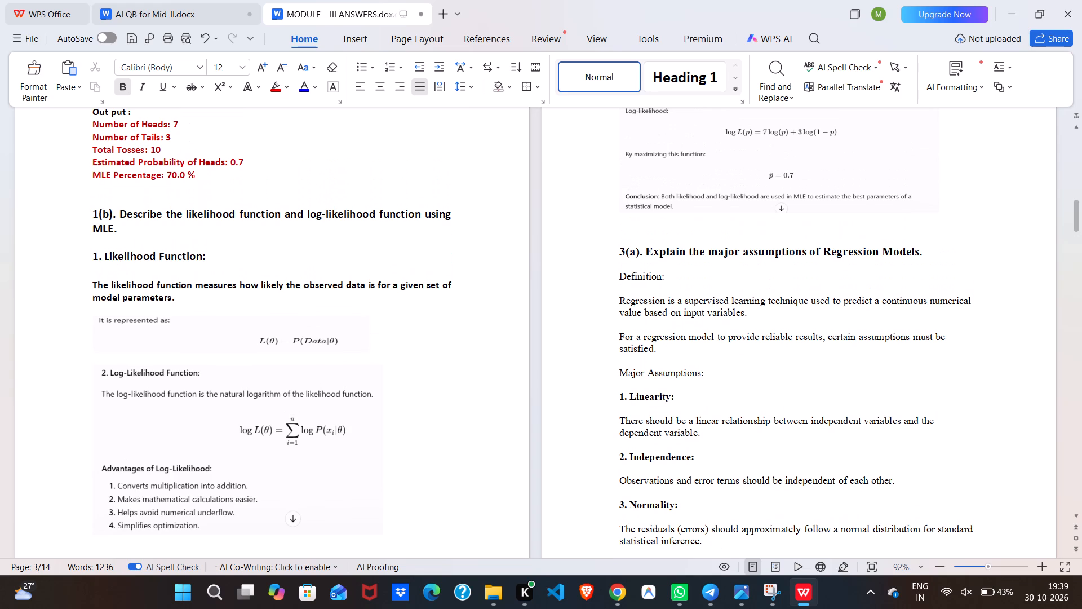
scroll(259, 345, up, 1)
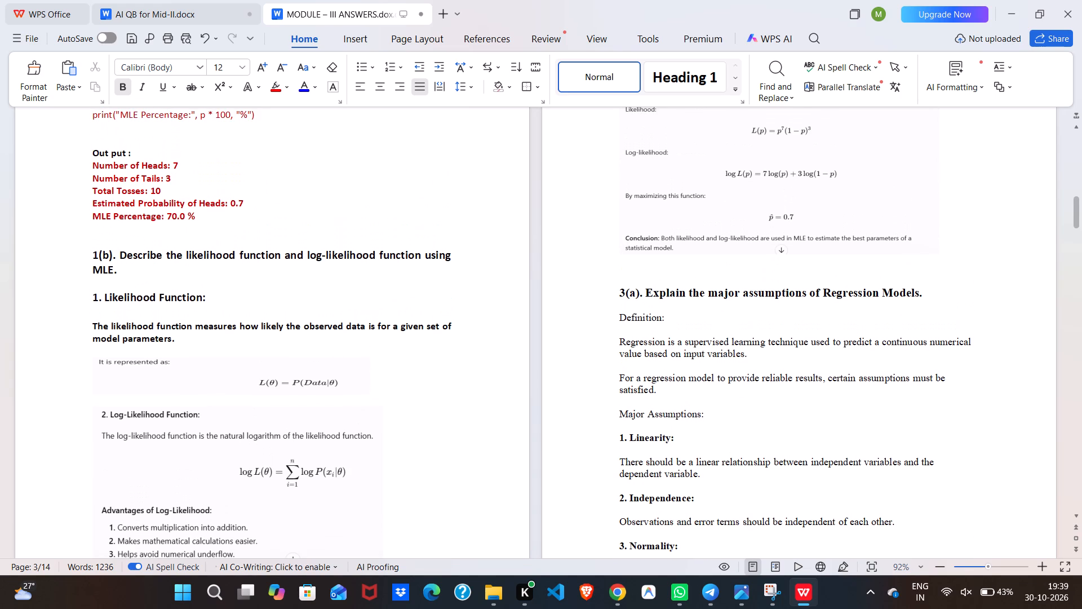
scroll(317, 382, right, 1)
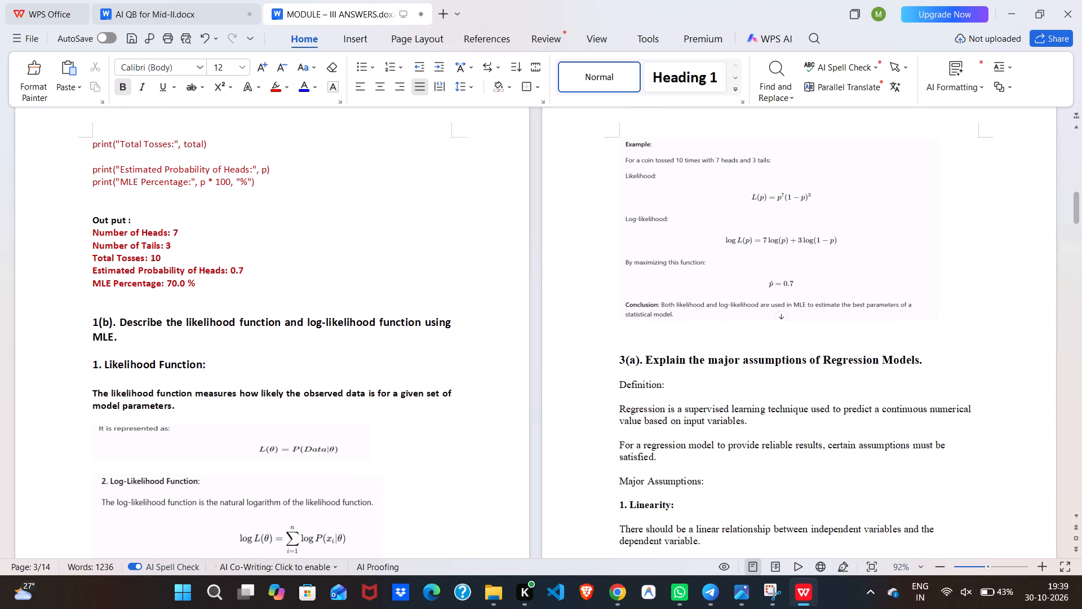
scroll(352, 368, down, 2)
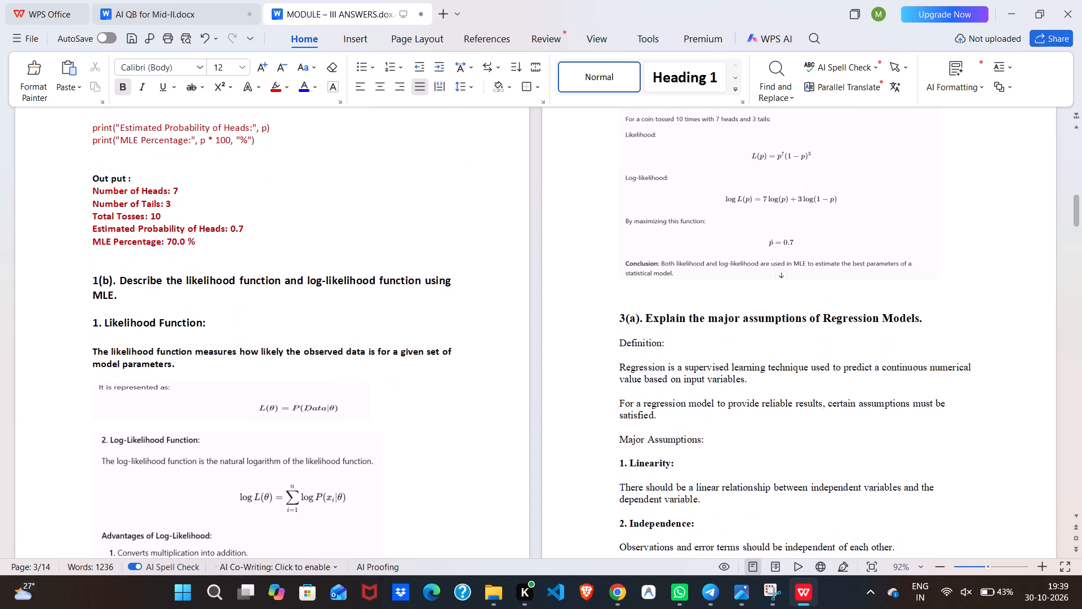
scroll(352, 368, down, 1)
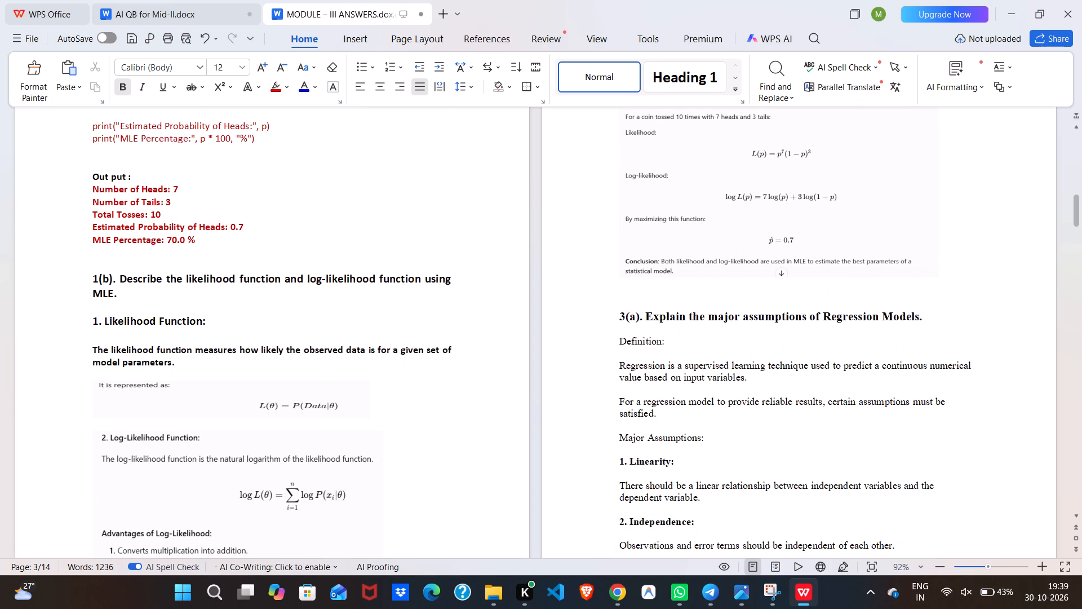
Switch from the MODULE – III ANSWERS document to the Telegram chat in Unigram.
click(708, 595)
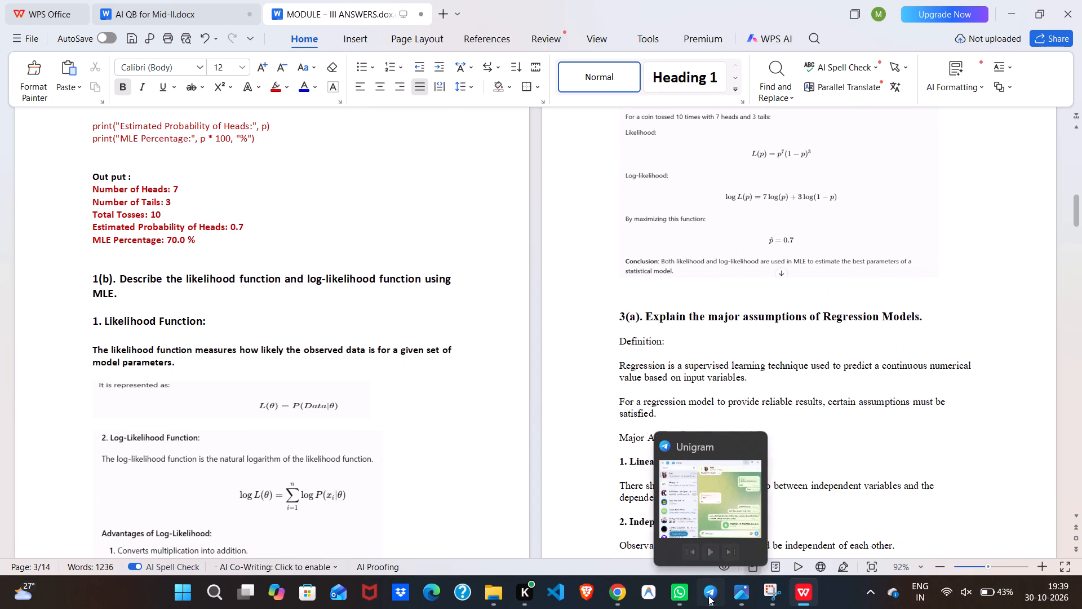
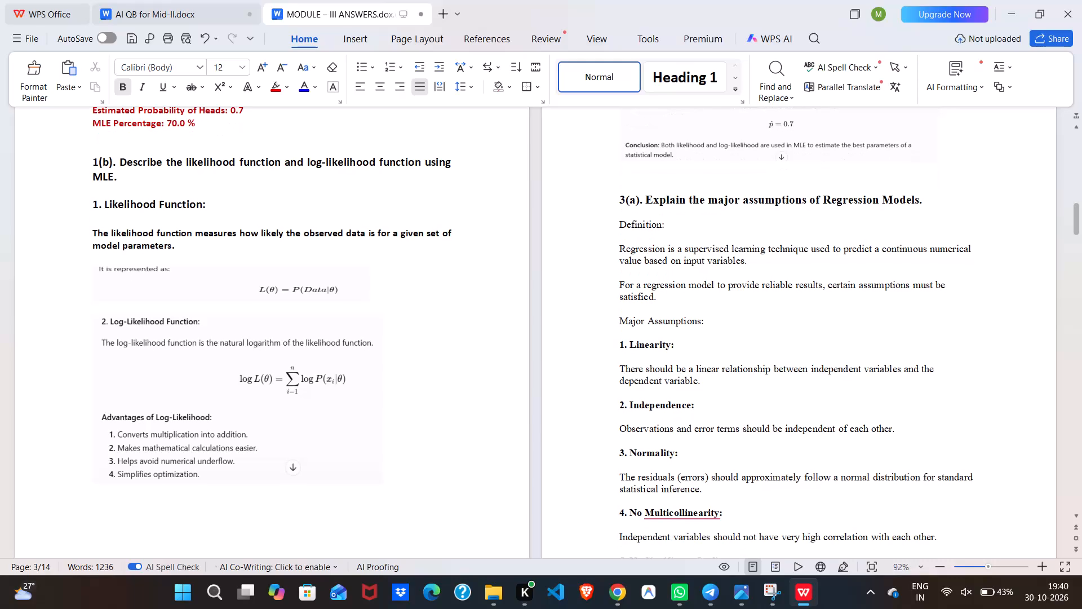
Review the likelihood pictures in answer 1(b), the regression assumptions in 3(a), and the page break after No Significant Outliers.
scroll(493, 395, down, 1)
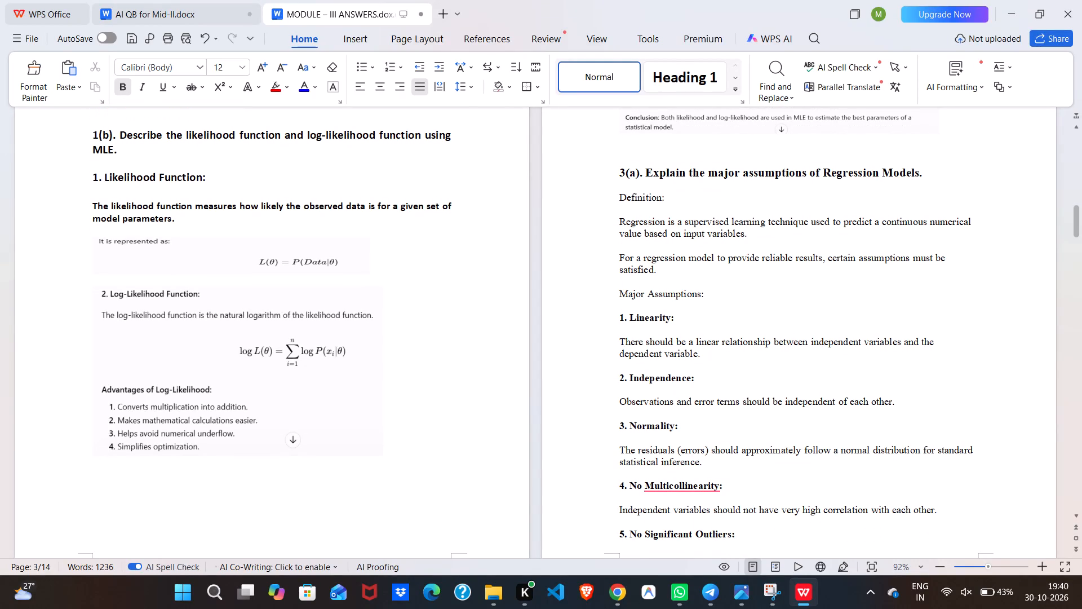
scroll(432, 304, right, 1)
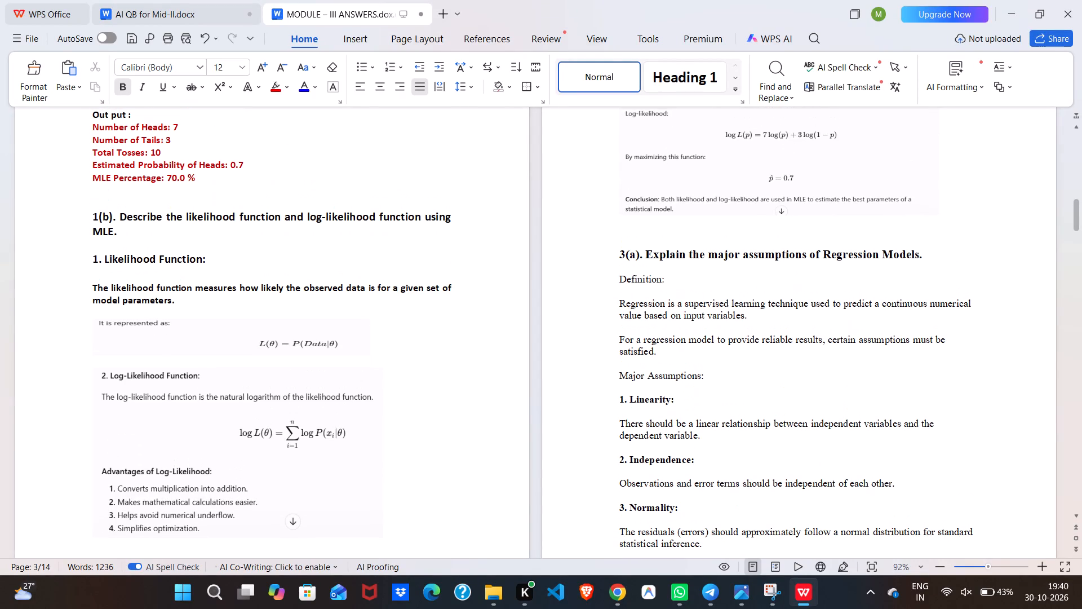
scroll(432, 304, right, 1)
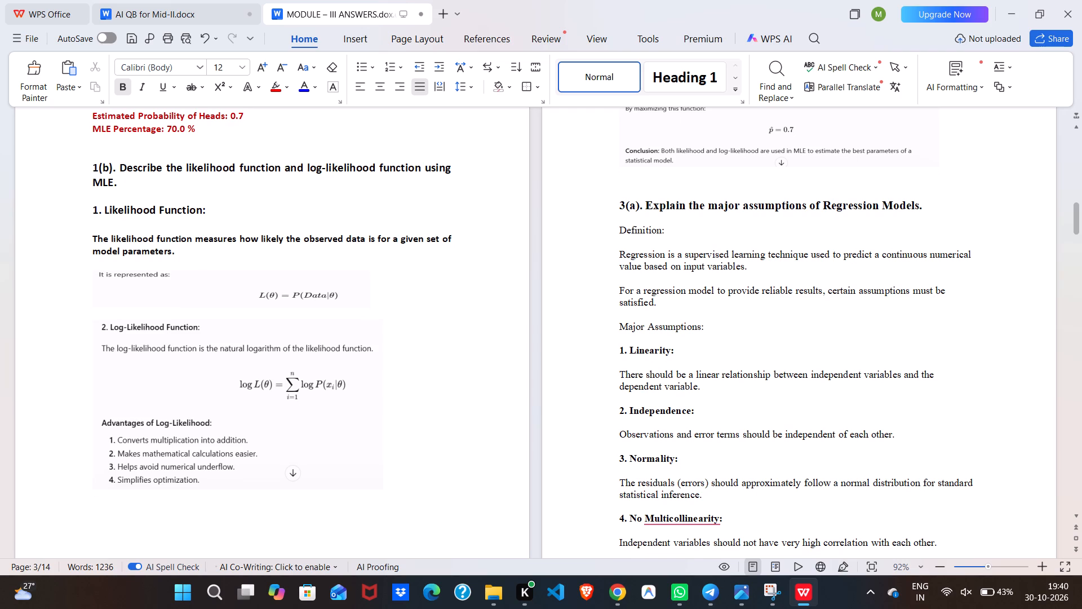
scroll(606, 366, down, 1)
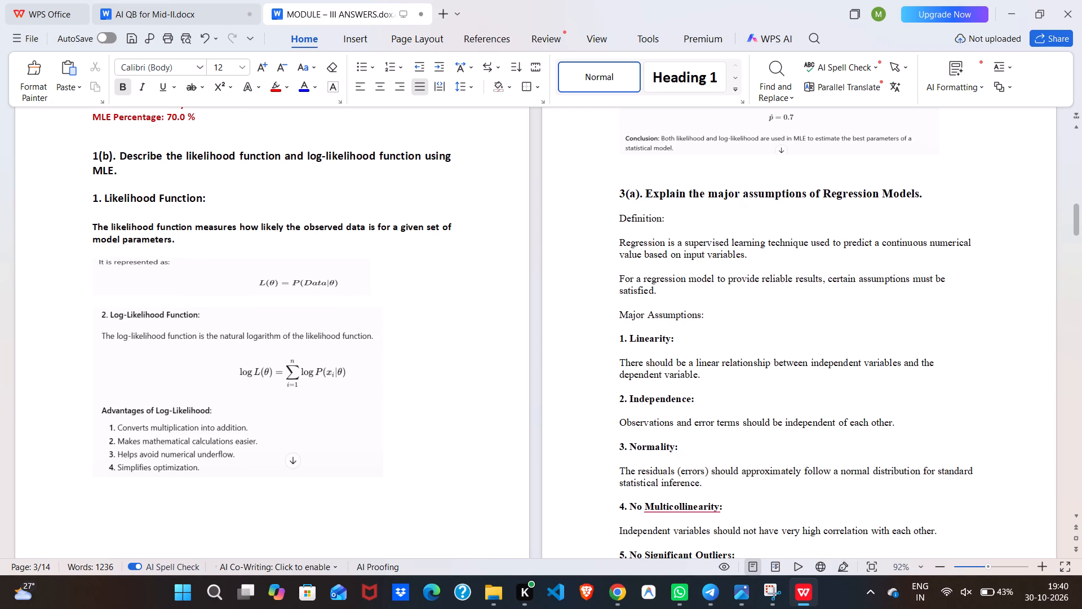
scroll(606, 366, down, 1)
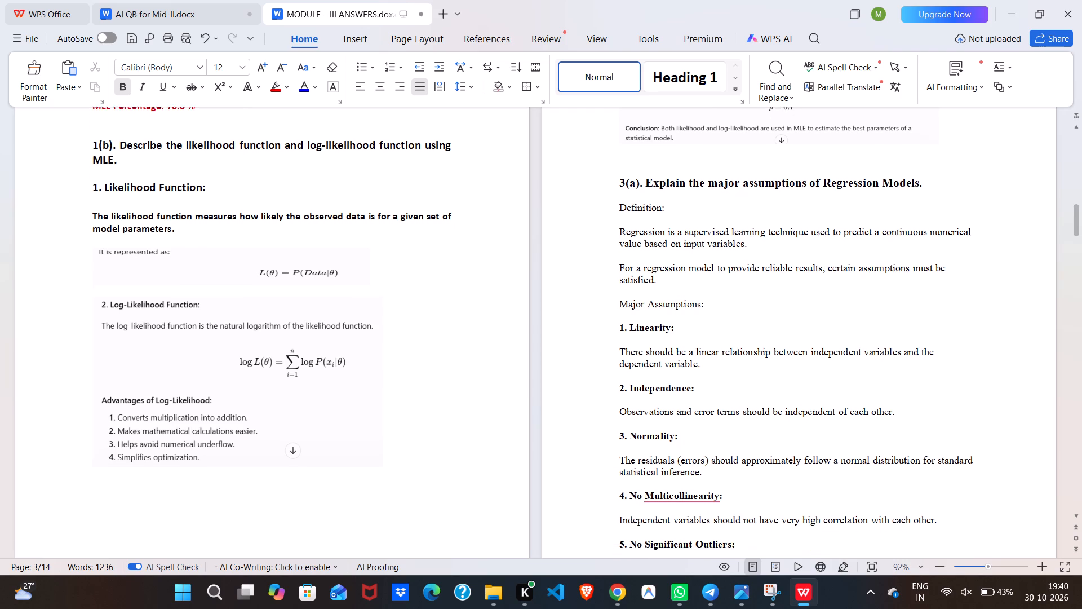
scroll(606, 366, down, 1)
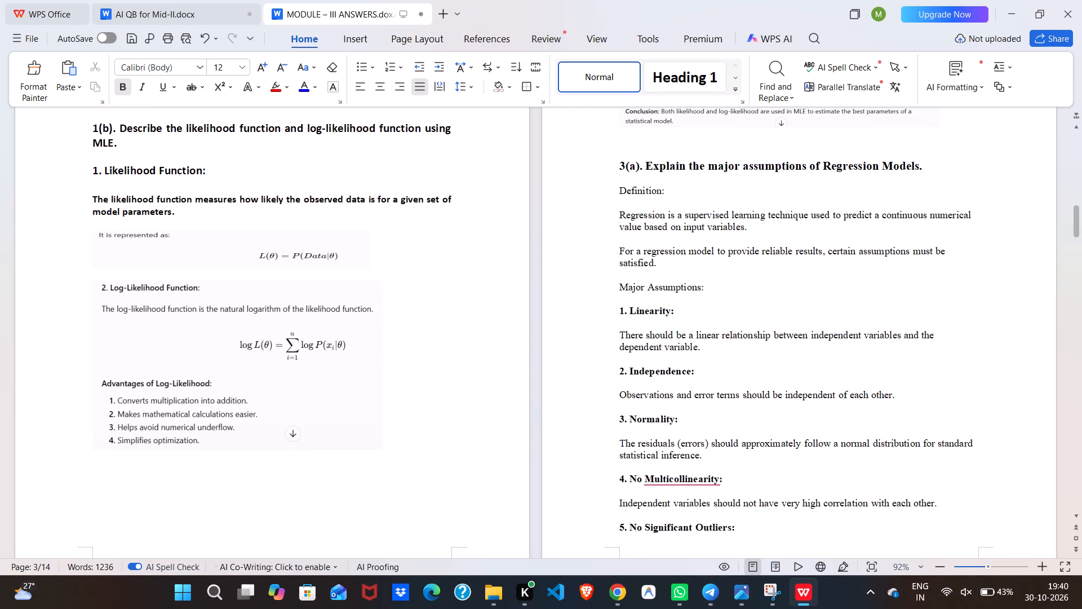
scroll(606, 366, down, 1)
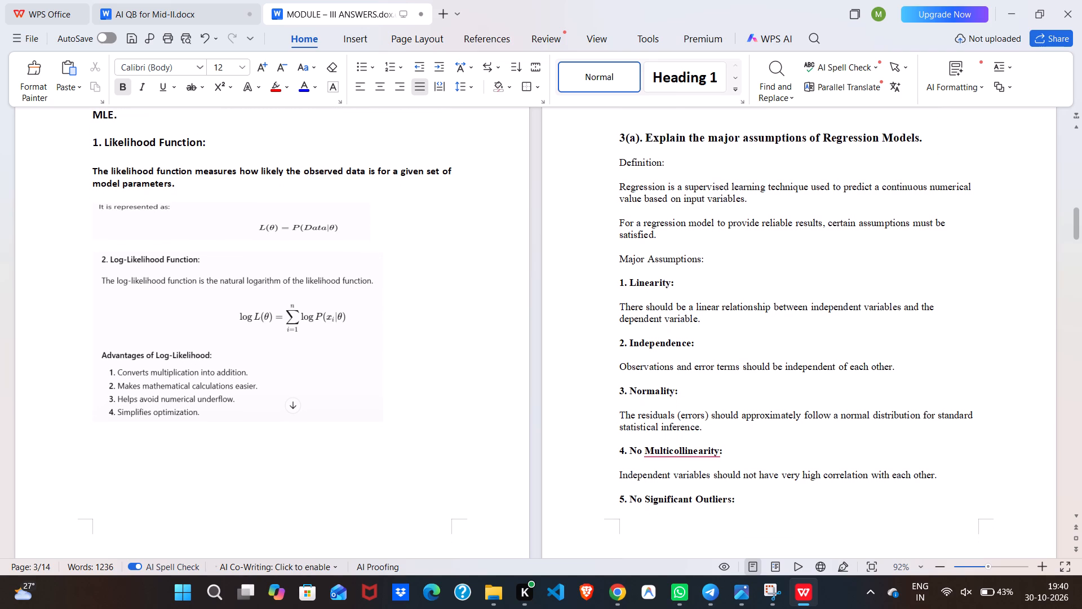
scroll(606, 366, down, 2)
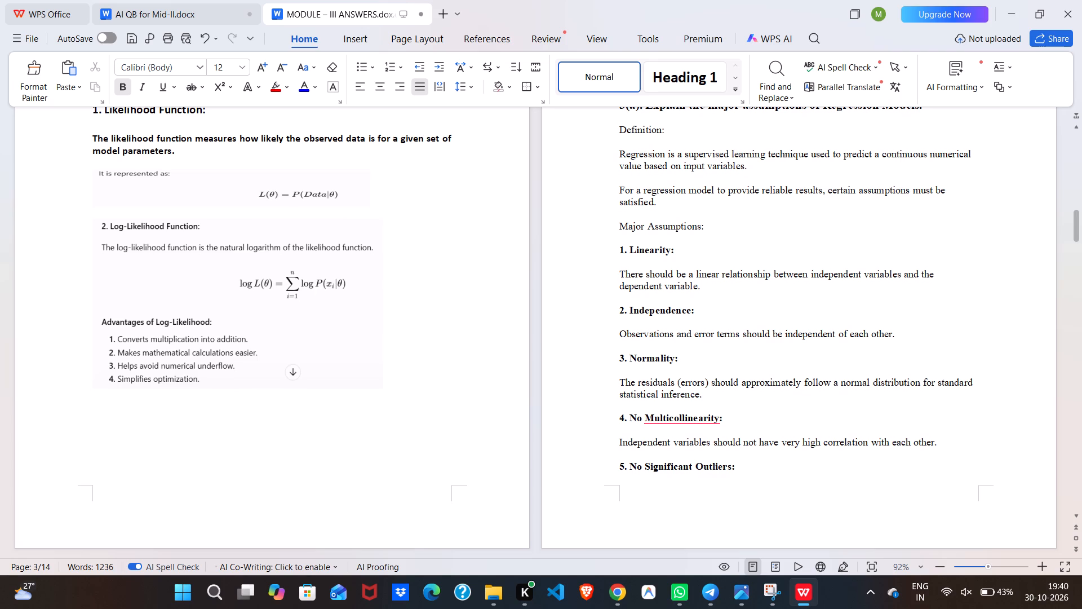
scroll(606, 366, down, 1)
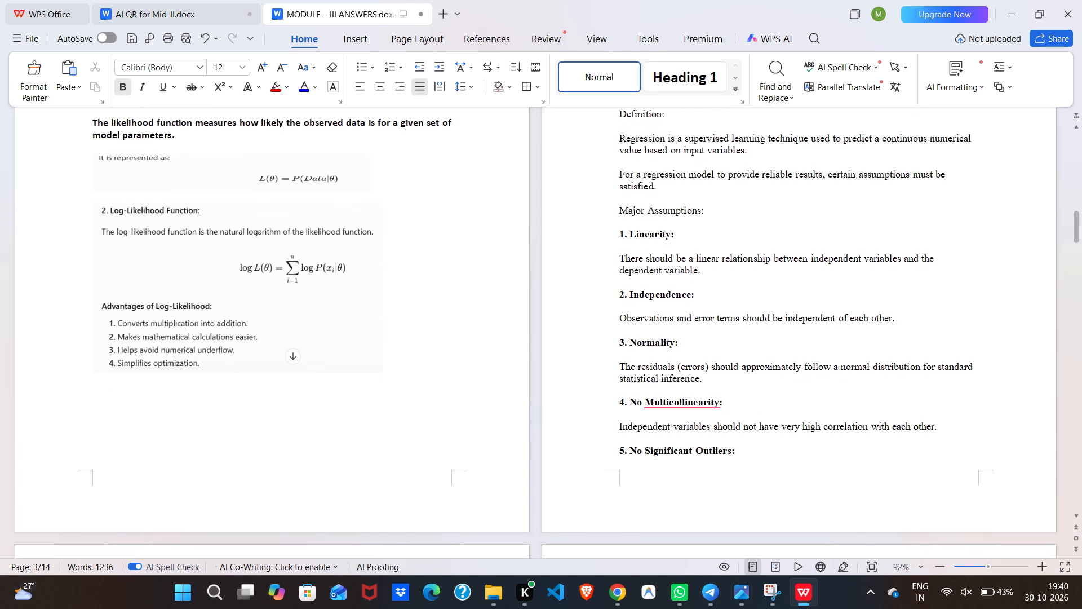
scroll(606, 366, down, 2)
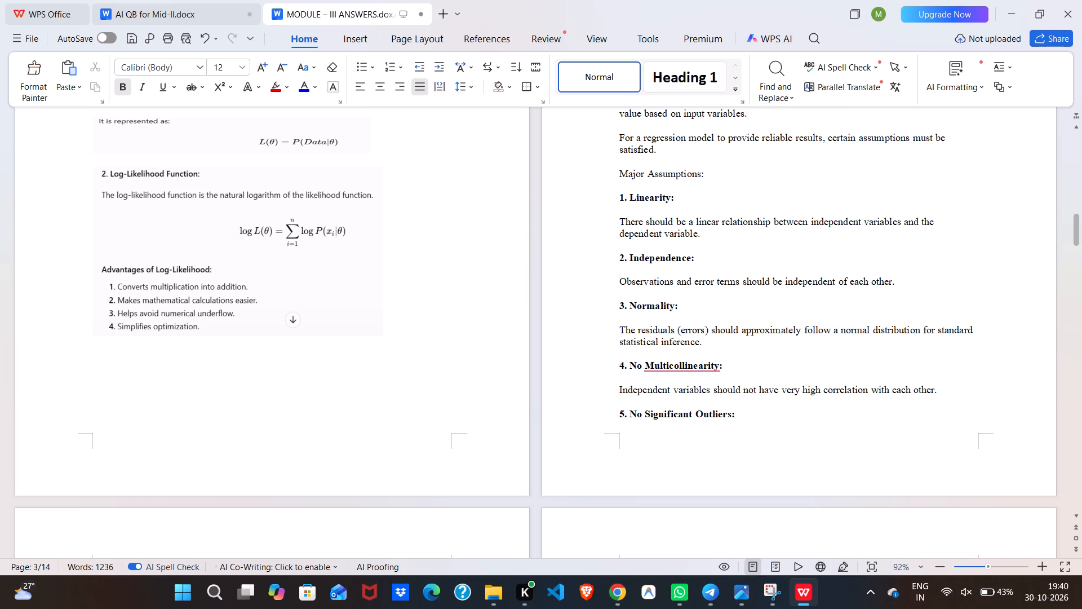
scroll(606, 366, down, 3)
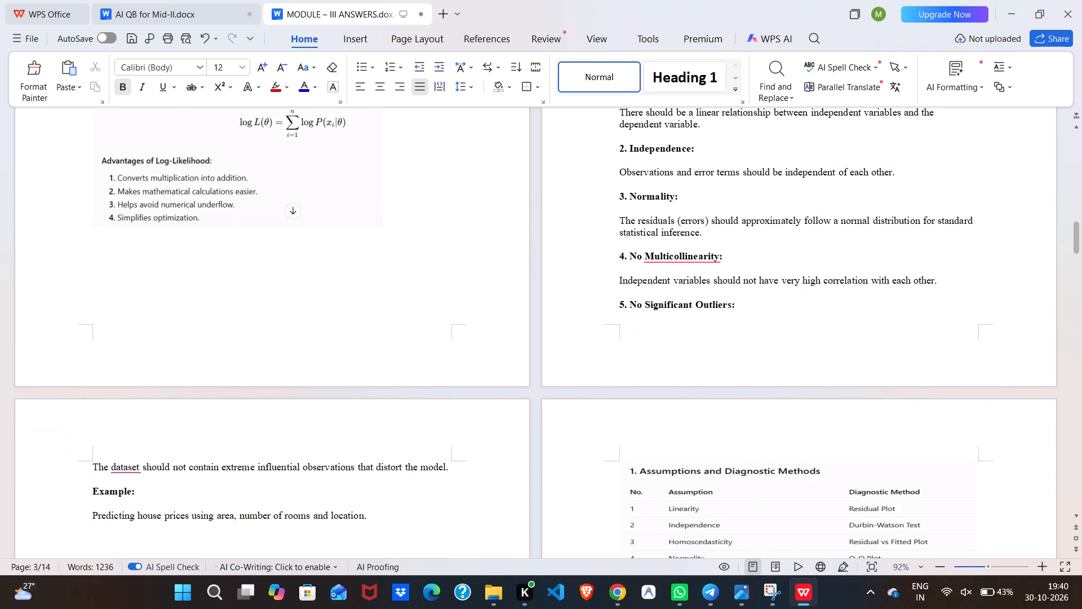
scroll(606, 366, down, 1)
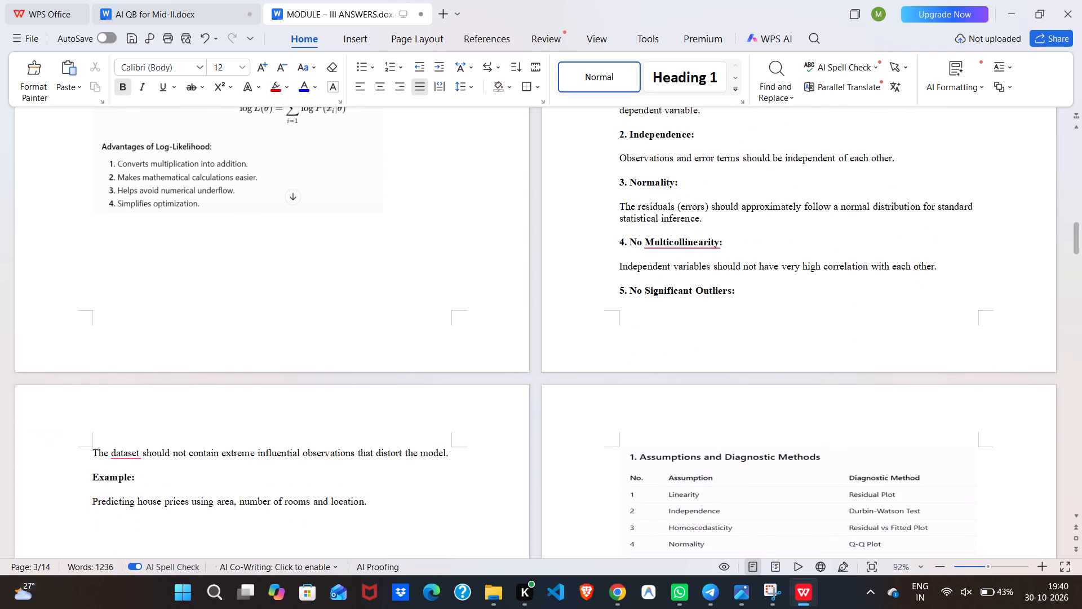
scroll(606, 366, down, 1)
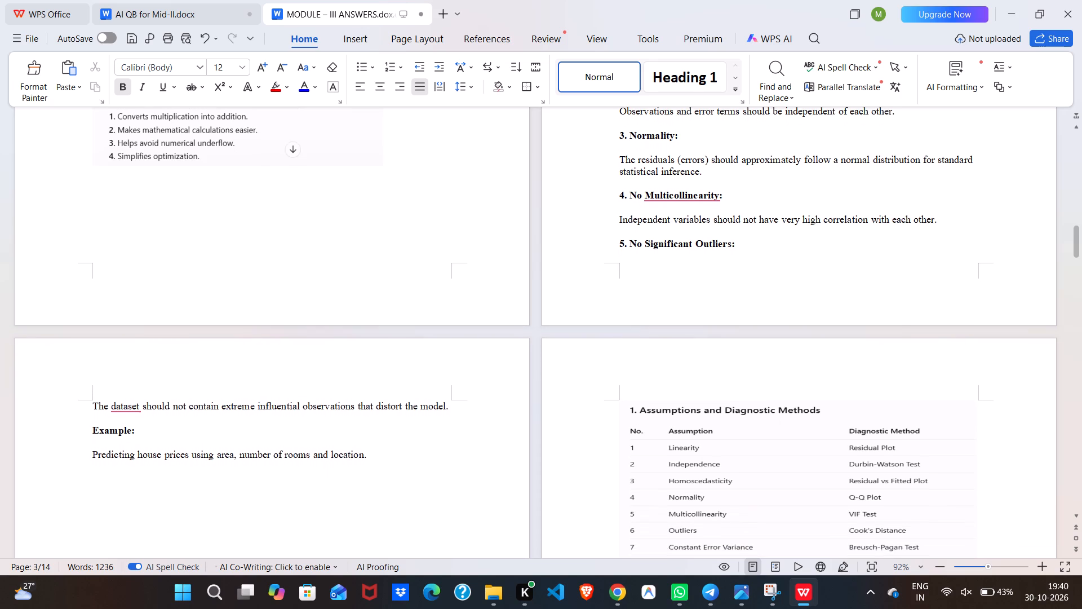
scroll(606, 366, down, 2)
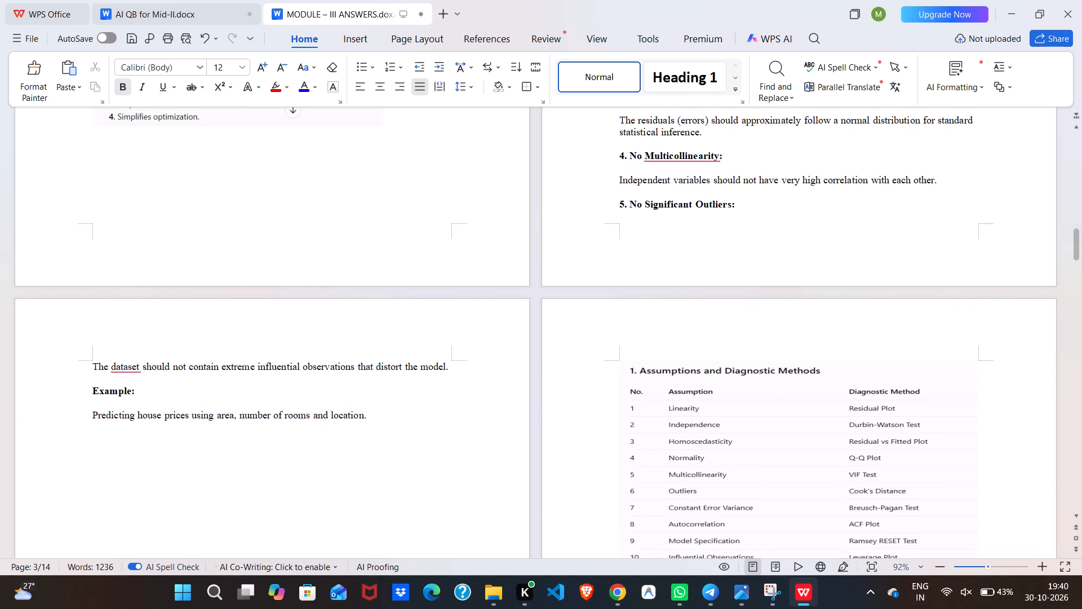
scroll(305, 418, up, 2)
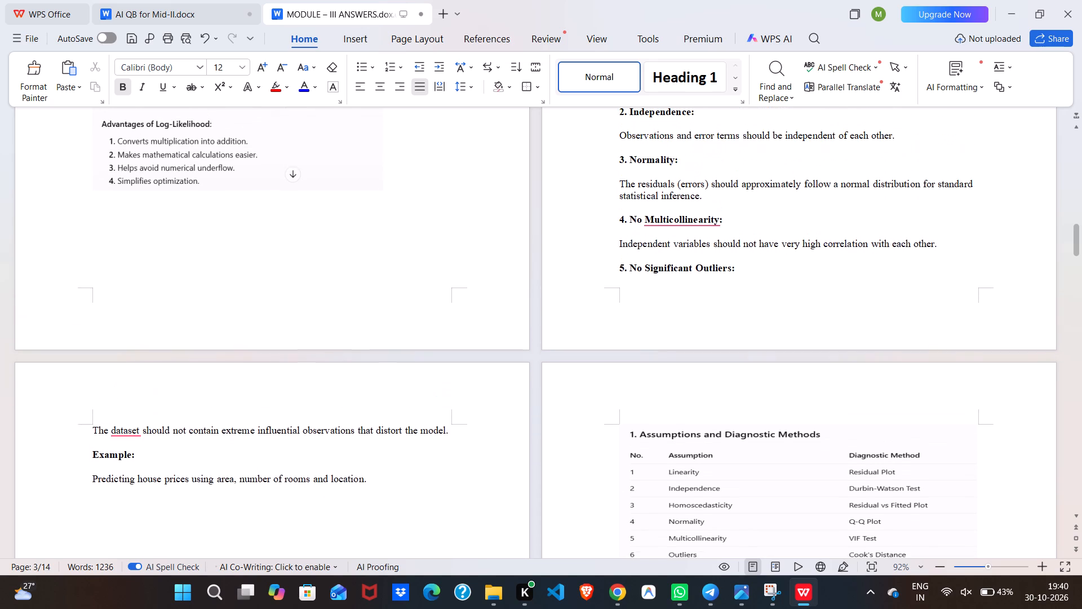
scroll(305, 418, up, 3)
scroll(305, 418, down, 5)
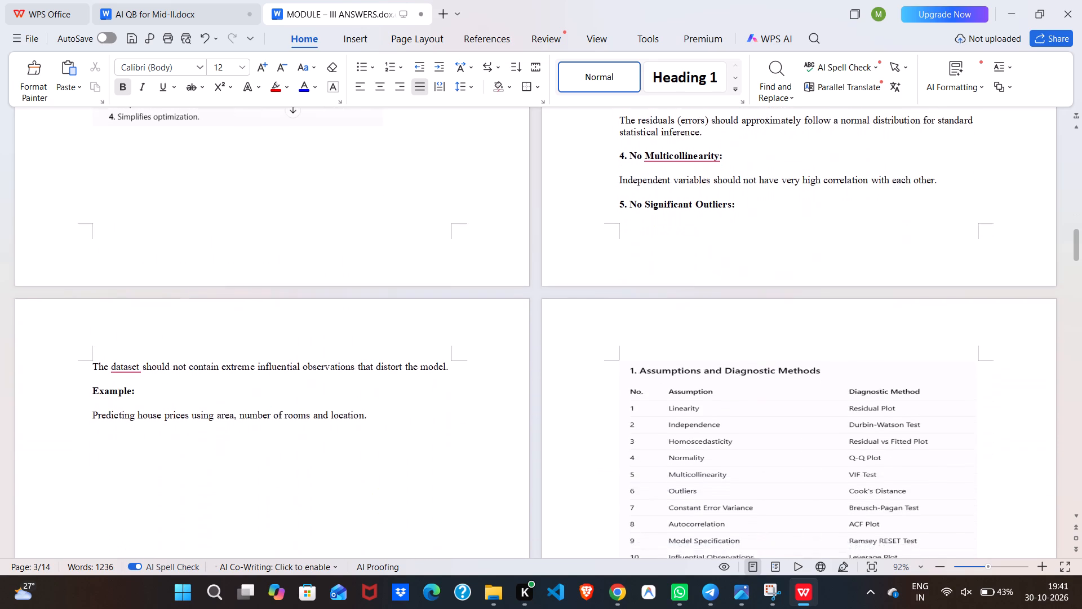
Skim the remaining answers from 3(b) through the MODULE – IV questions to the K-means Mathematical Formula.
scroll(305, 418, down, 7)
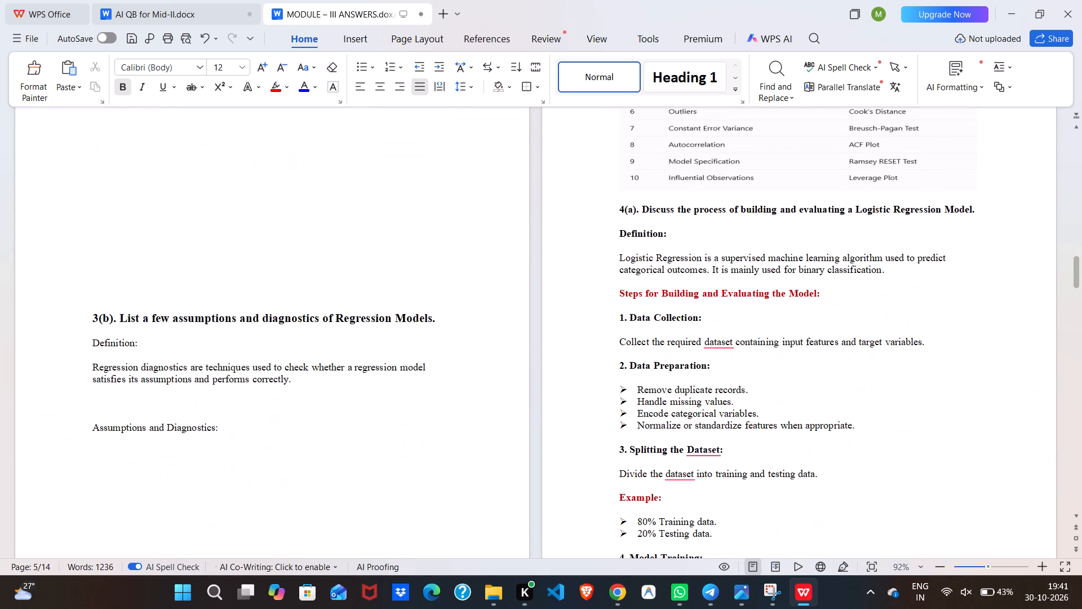
scroll(305, 418, down, 10)
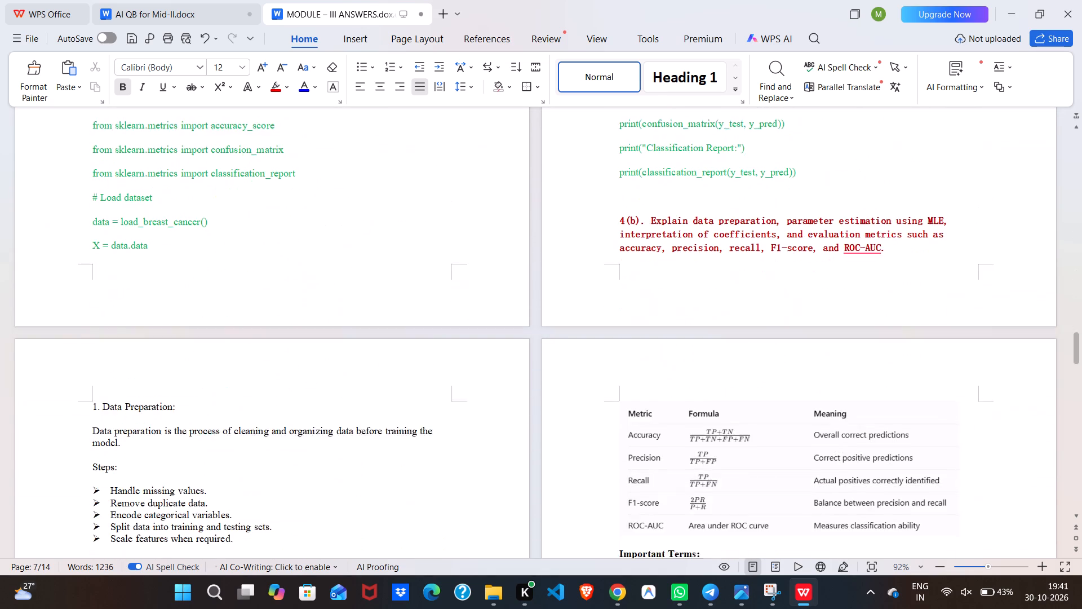
scroll(305, 418, down, 12)
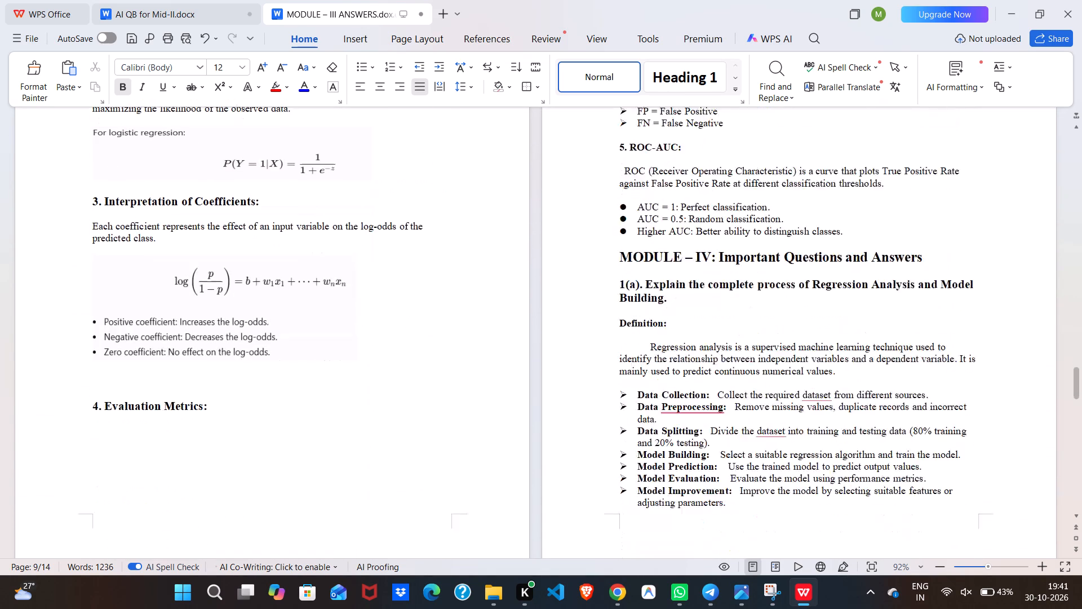
scroll(305, 418, down, 8)
scroll(305, 418, up, 1)
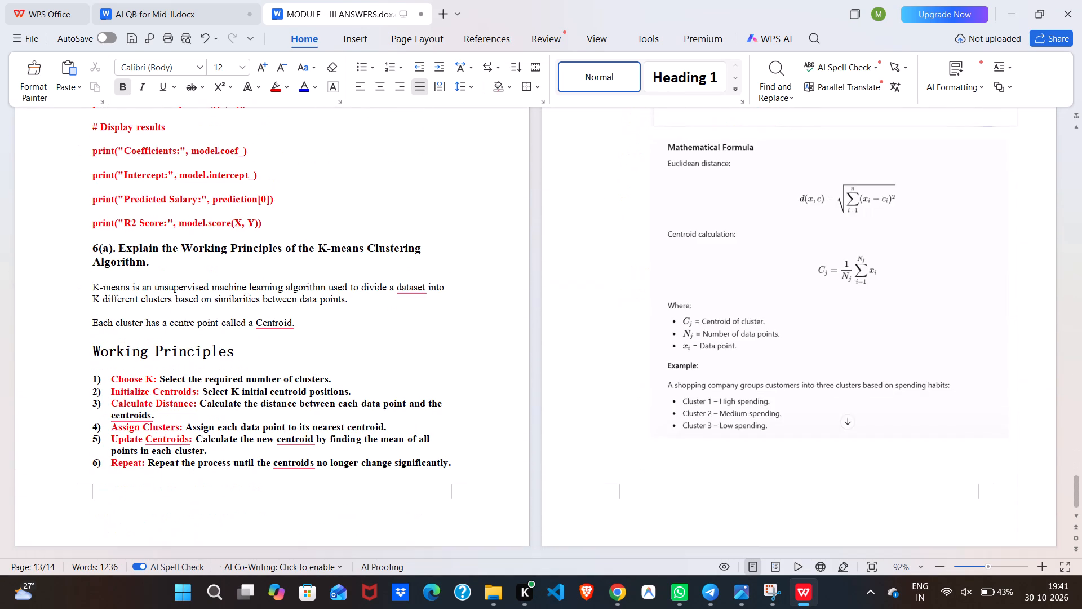
scroll(305, 418, up, 6)
Remove the surplus blank lines between the house-price Example of 3(a) and the 3(b) heading.
scroll(305, 418, down, 1)
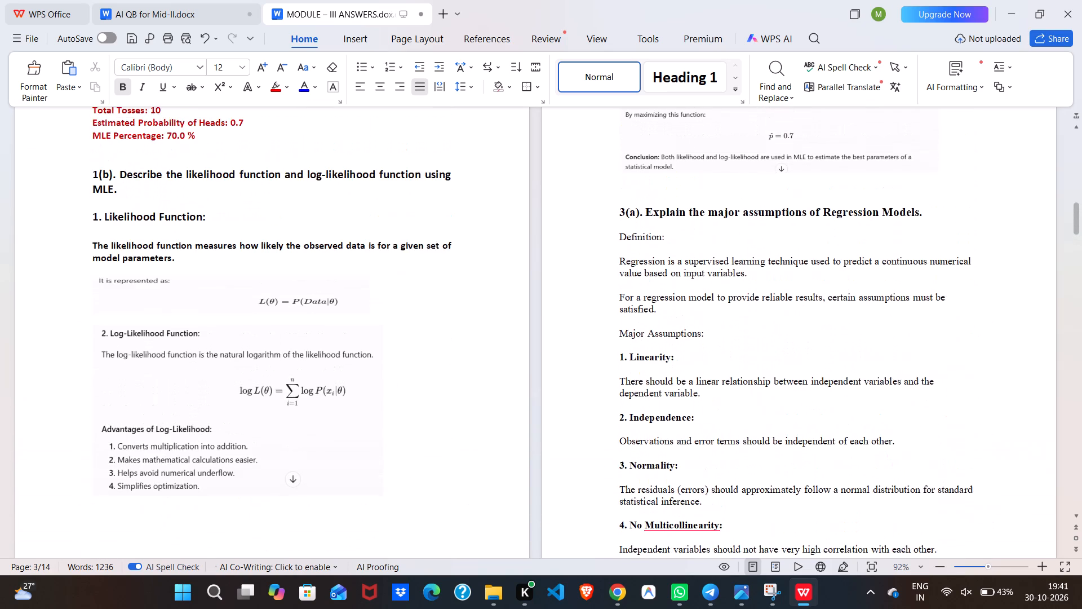
scroll(305, 418, down, 7)
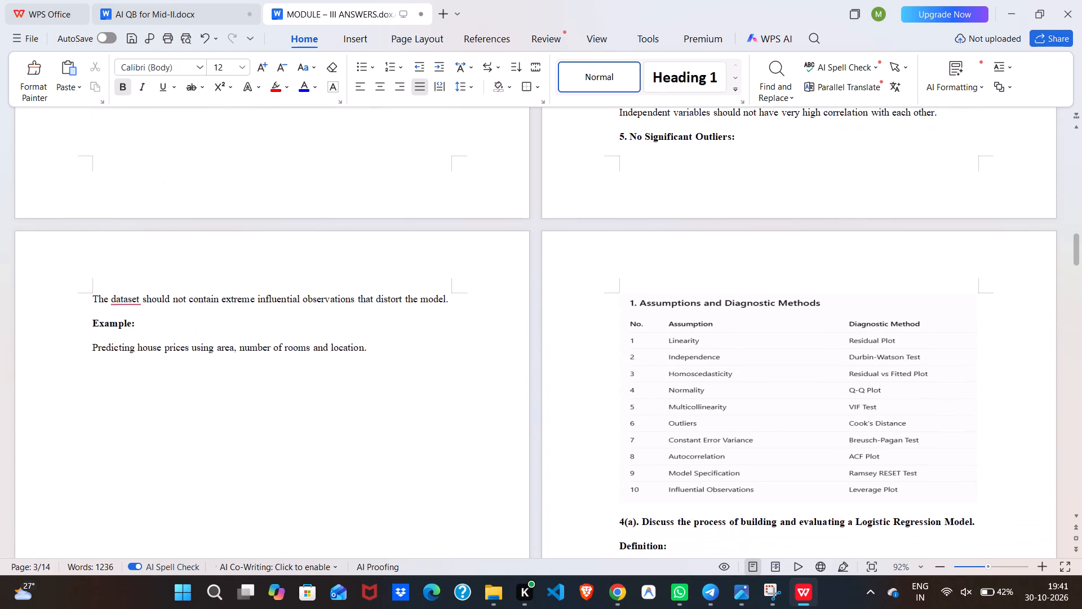
scroll(305, 418, down, 4)
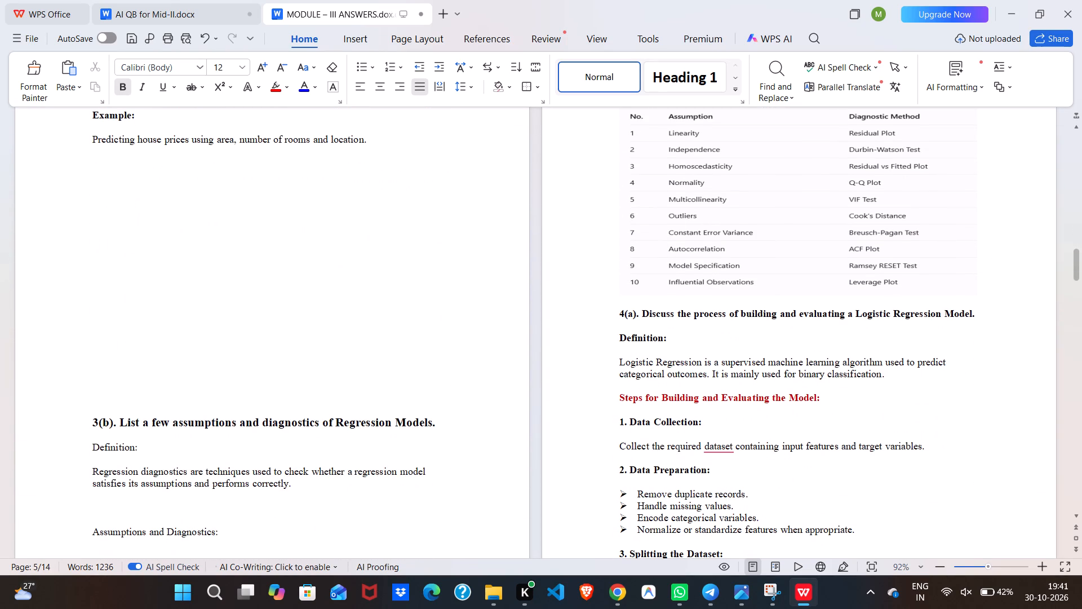
click(94, 418)
key(BackSpace)
key(BackSpace)
key(BackSpace)
key(BackSpace)
key(BackSpace)
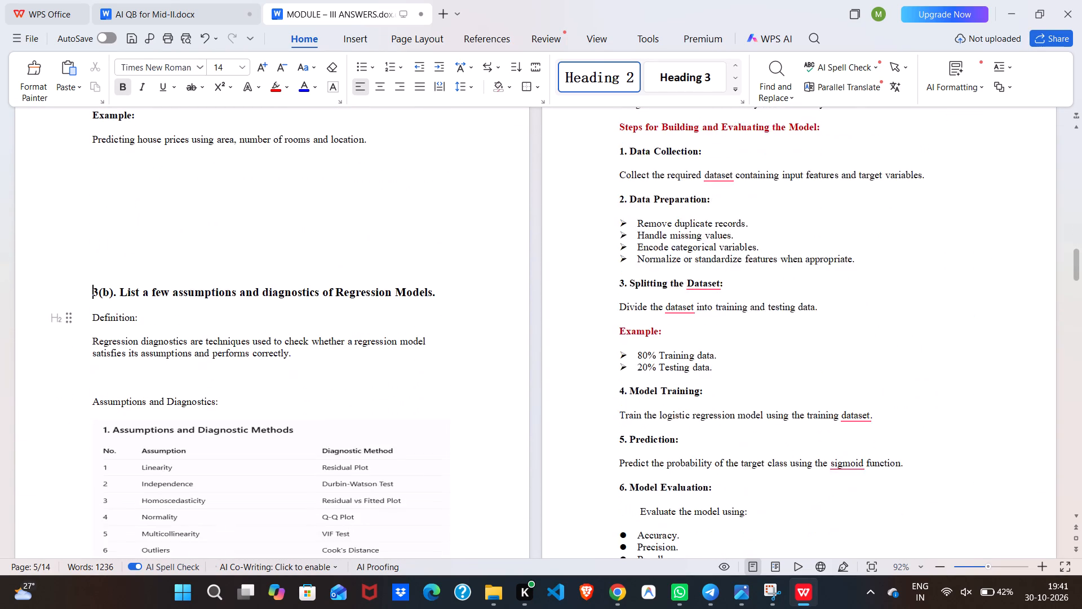
key(BackSpace)
key(BackSpace)
key(BackSpace)
key(BackSpace)
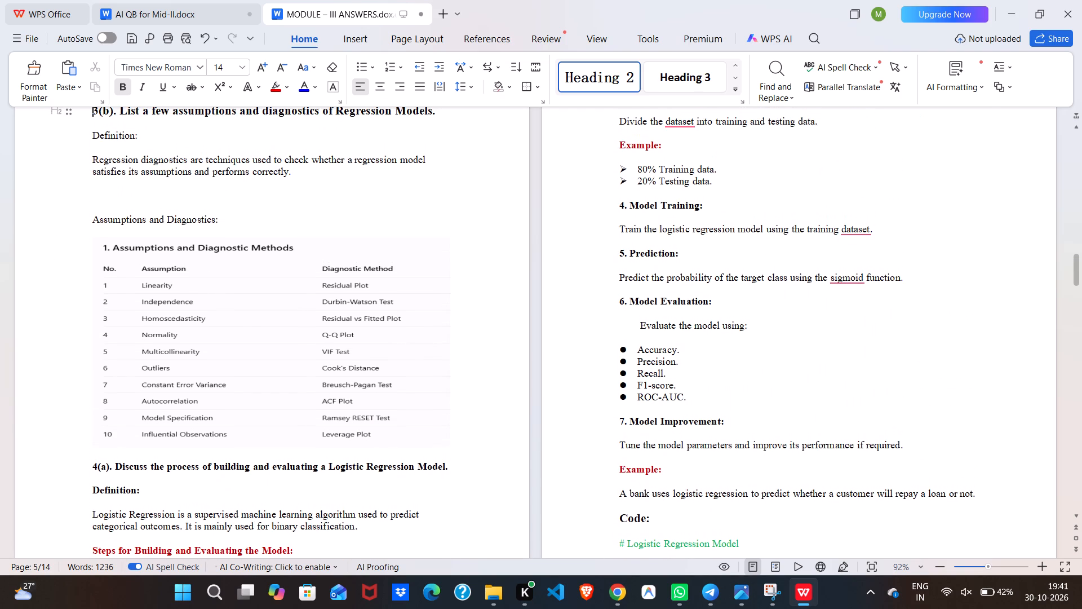
Examine the layout of answer 3(b), its Assumptions and Diagnostic Methods table, and answer 4(a) up to the start of its code.
scroll(265, 398, up, 3)
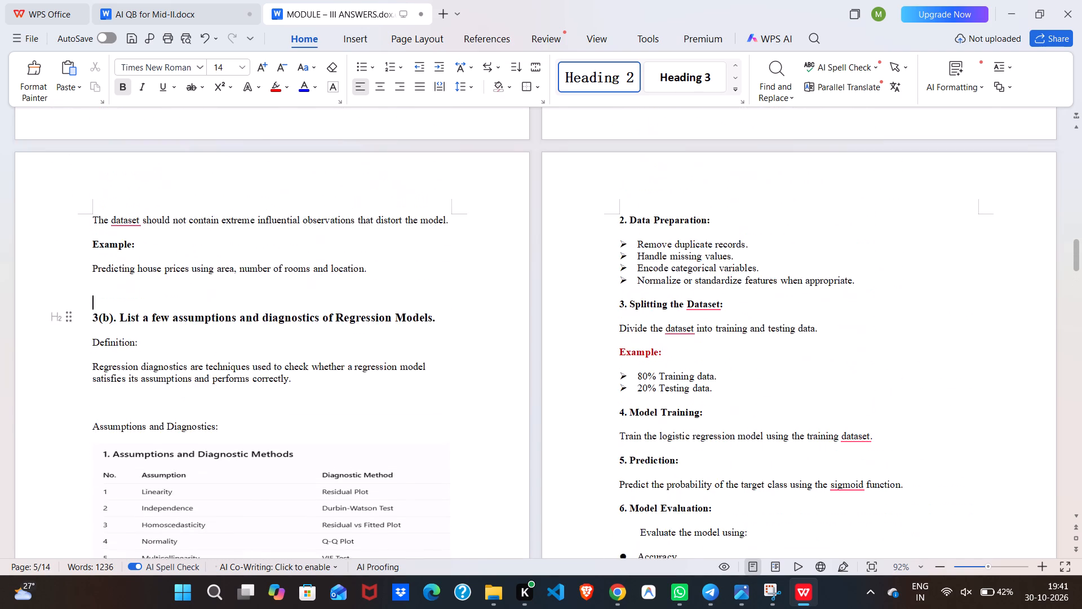
scroll(265, 398, up, 2)
scroll(265, 398, down, 2)
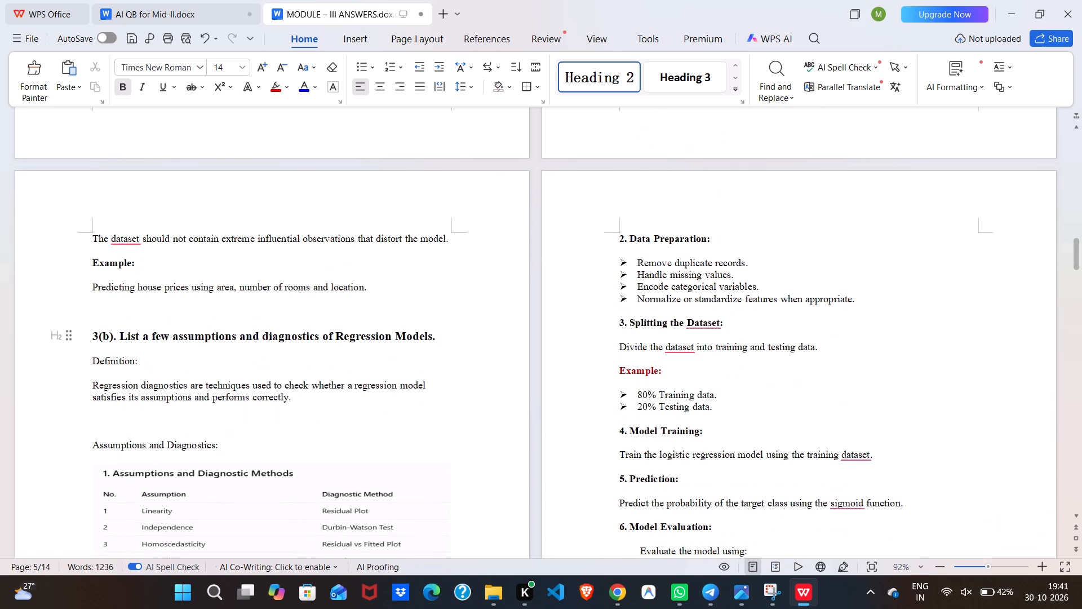
scroll(265, 398, down, 3)
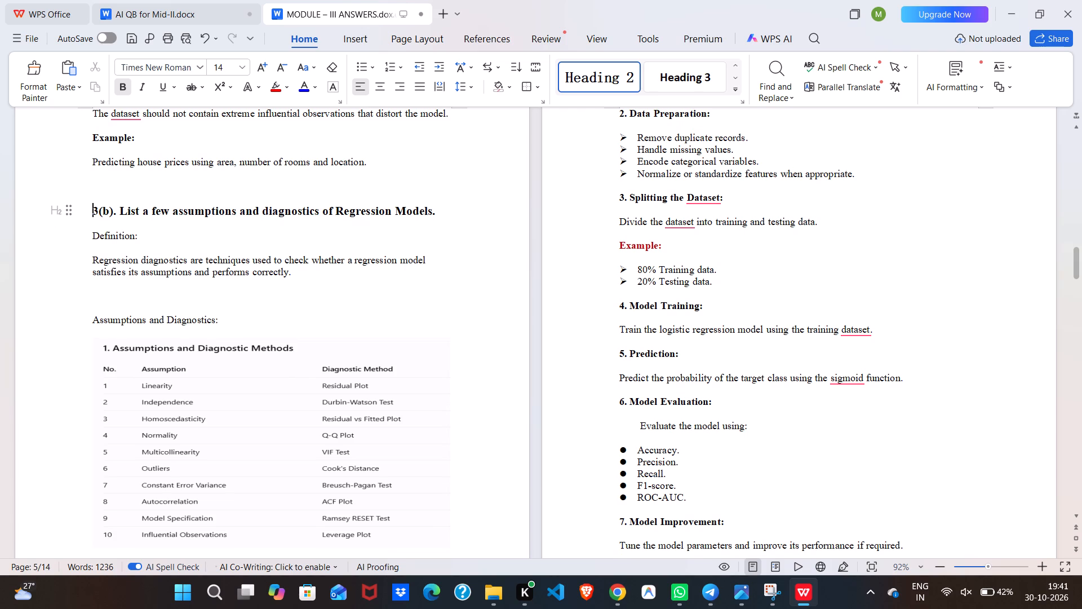
scroll(265, 398, down, 2)
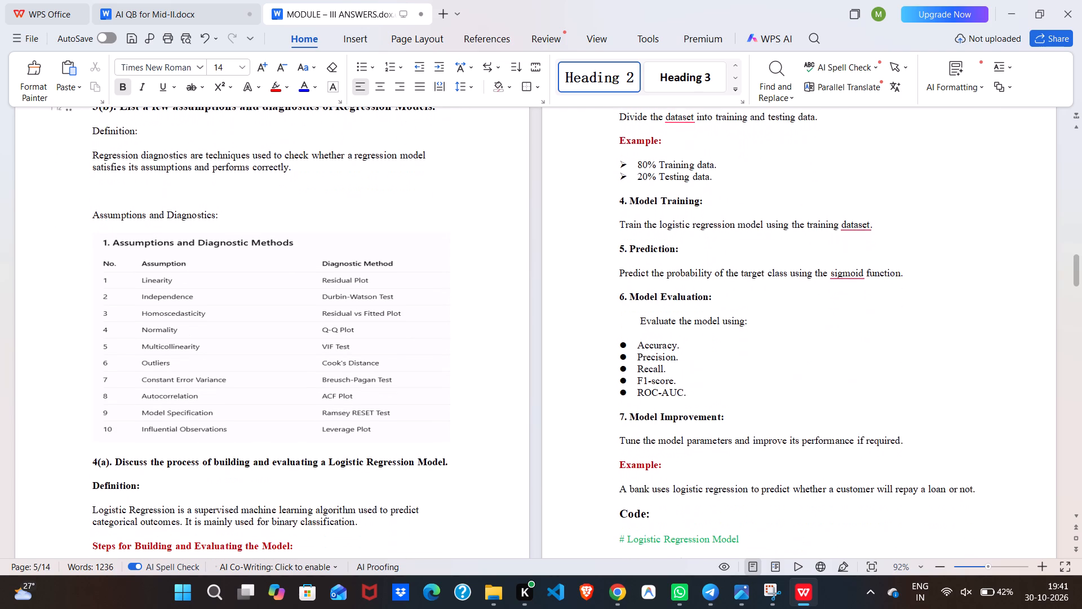
scroll(265, 398, down, 3)
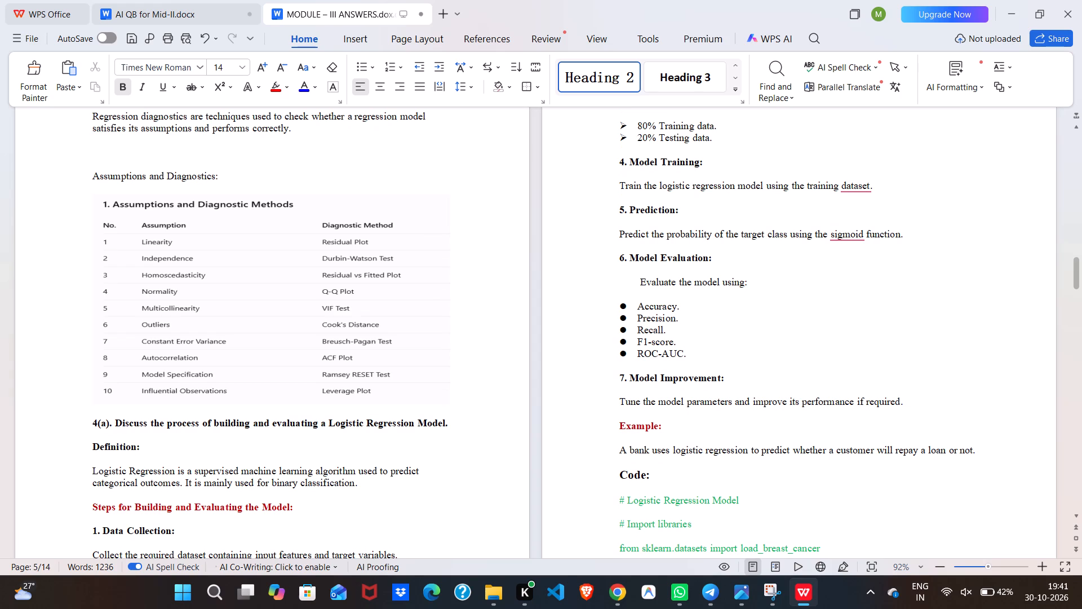
scroll(240, 457, down, 2)
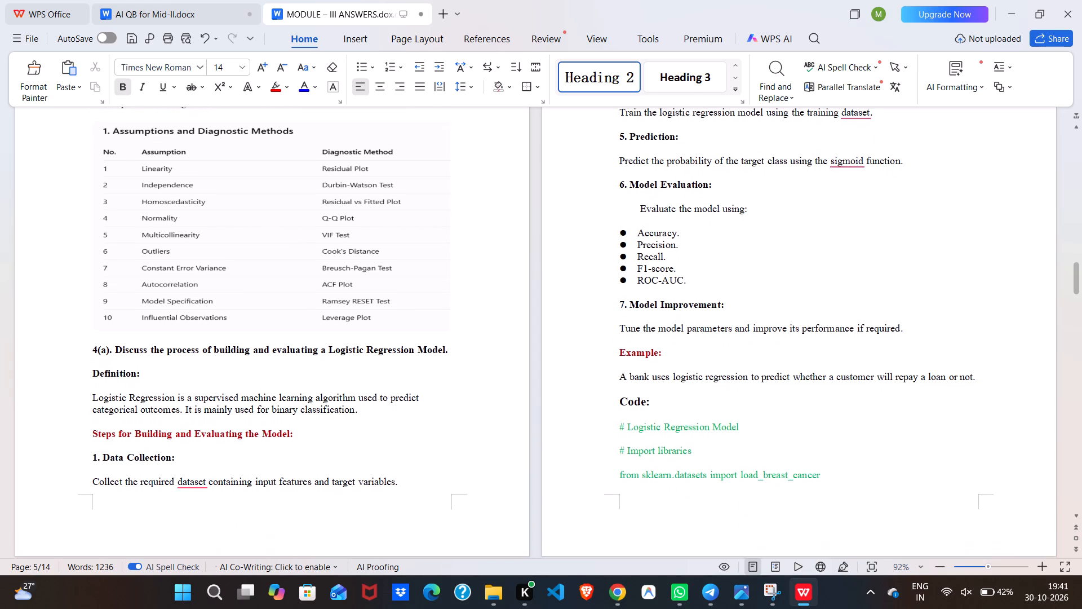
scroll(240, 457, down, 1)
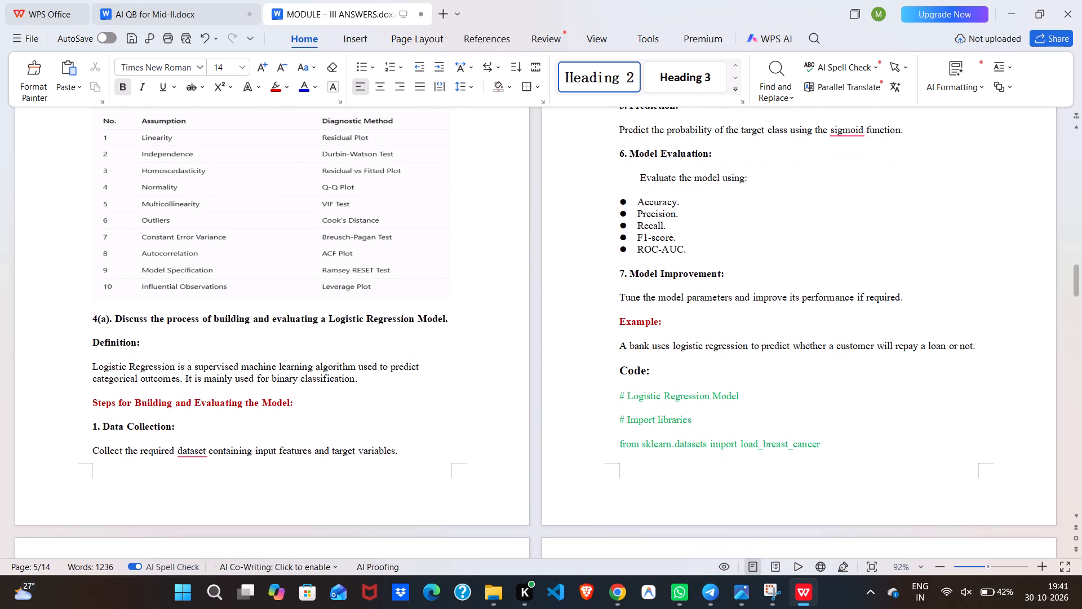
scroll(240, 457, up, 1)
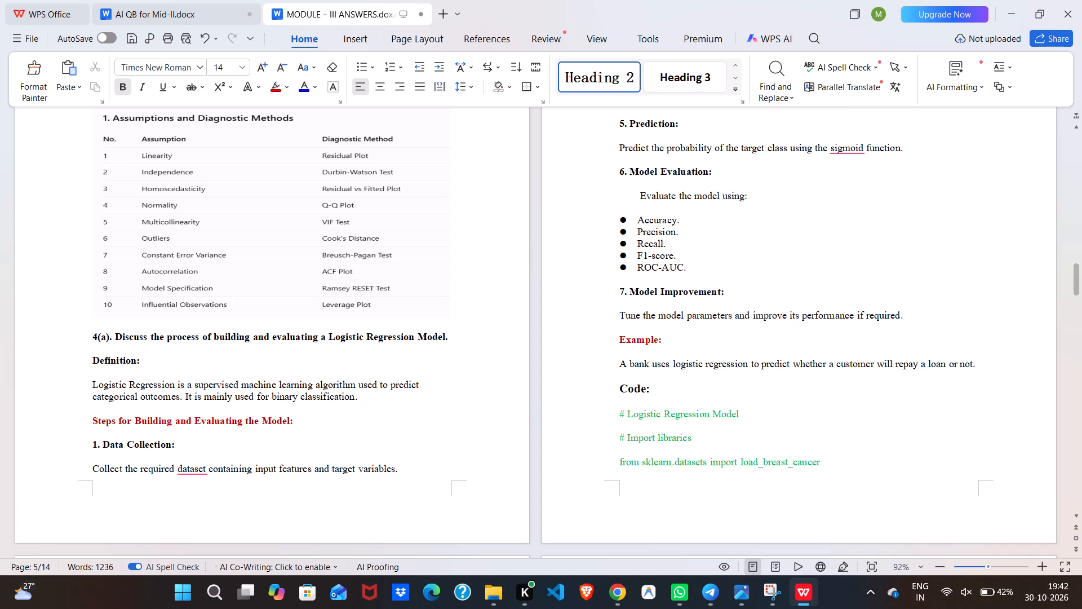
scroll(394, 348, up, 5)
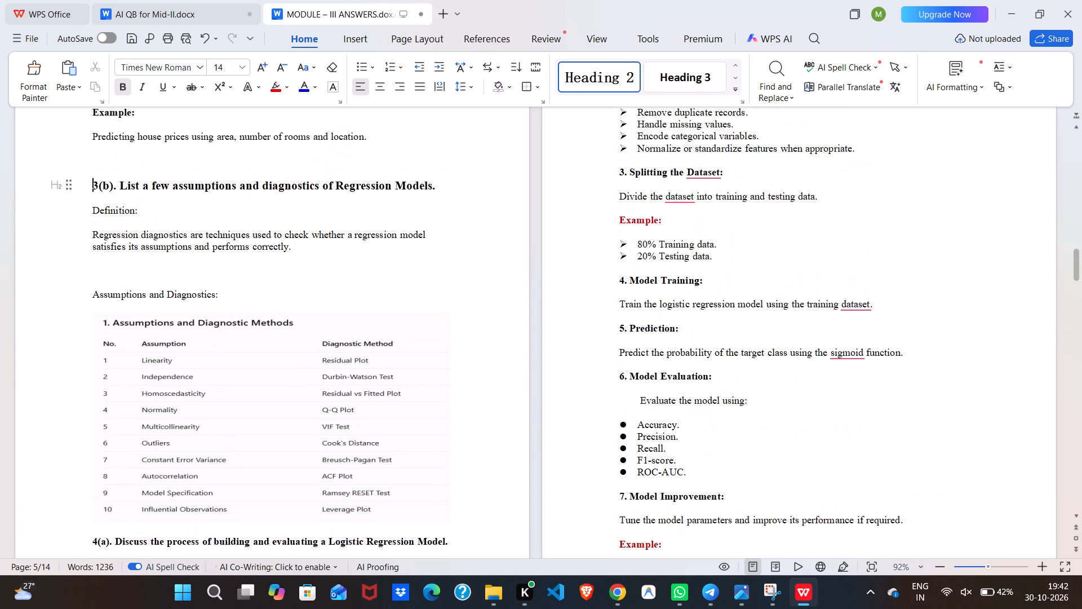
scroll(394, 348, up, 3)
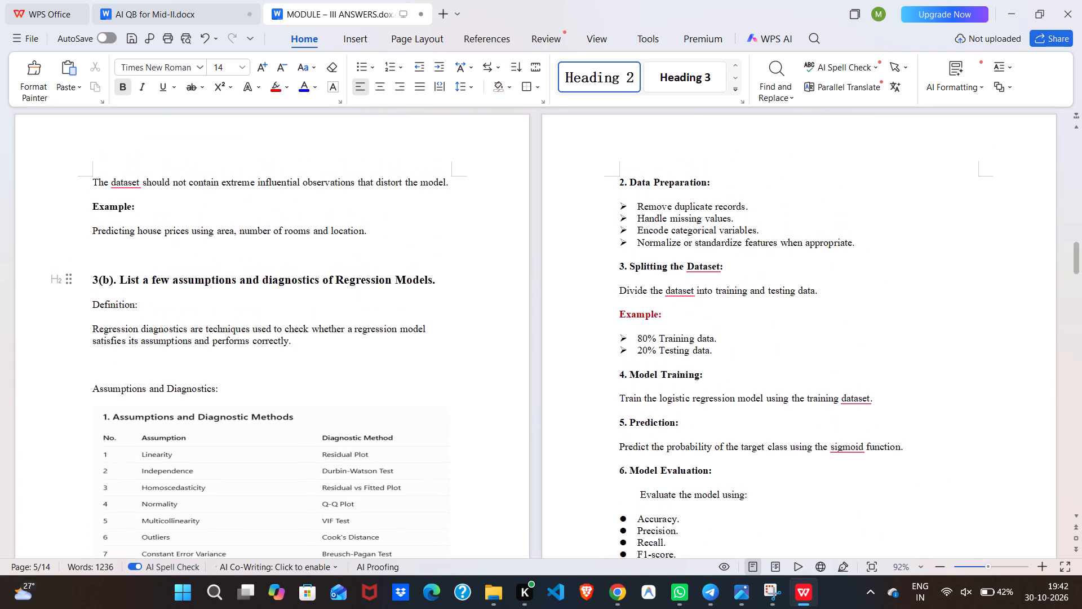
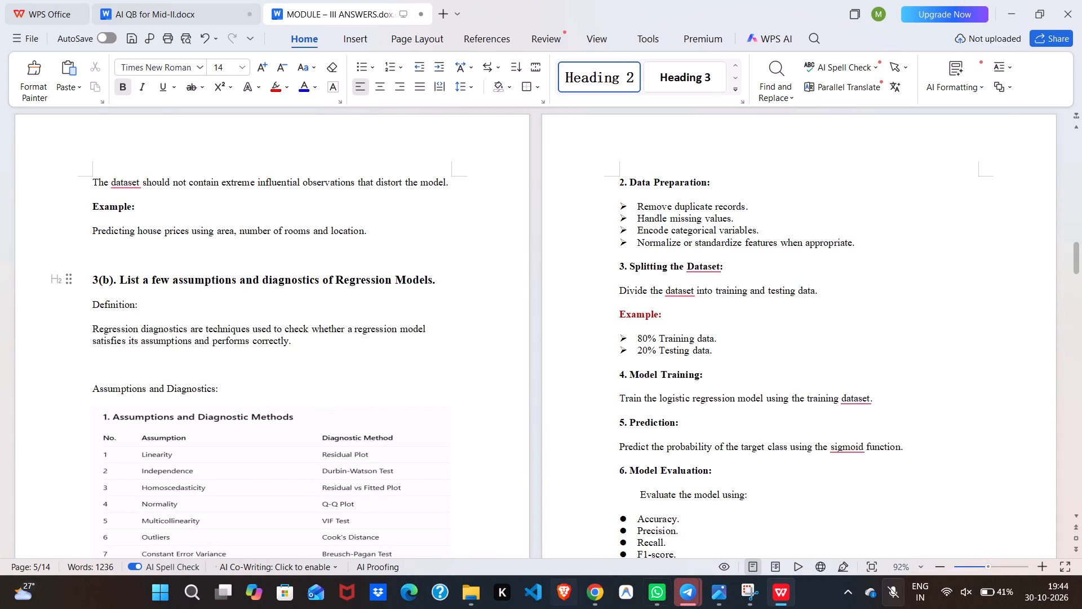
Bring up the open Unigram chat and video call windows to switch away from the document.
click(691, 593)
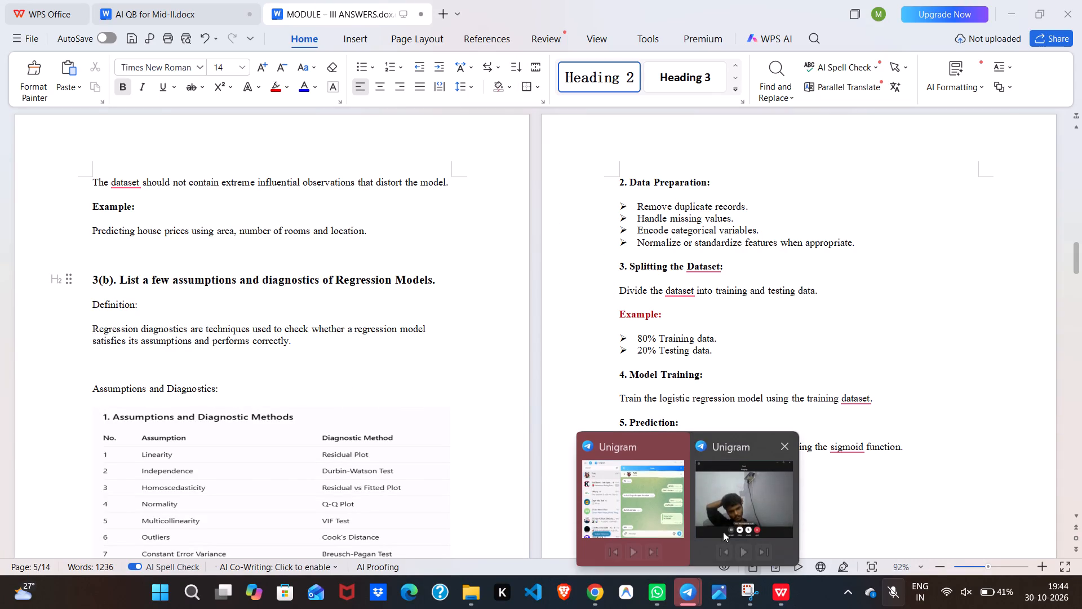
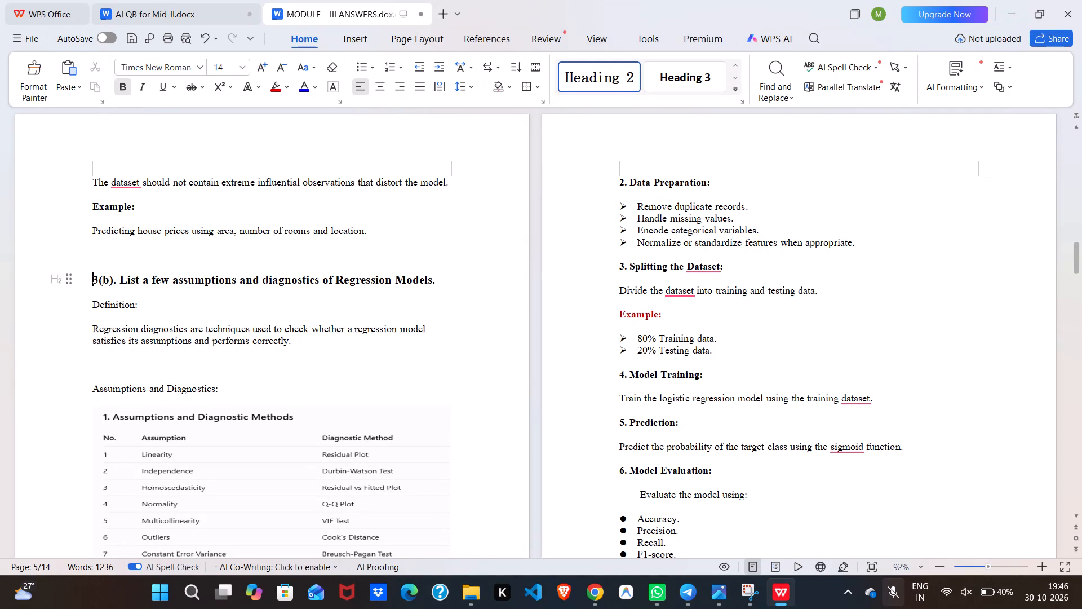
Bring up the open Unigram windows to switch from the document to the chat.
click(683, 589)
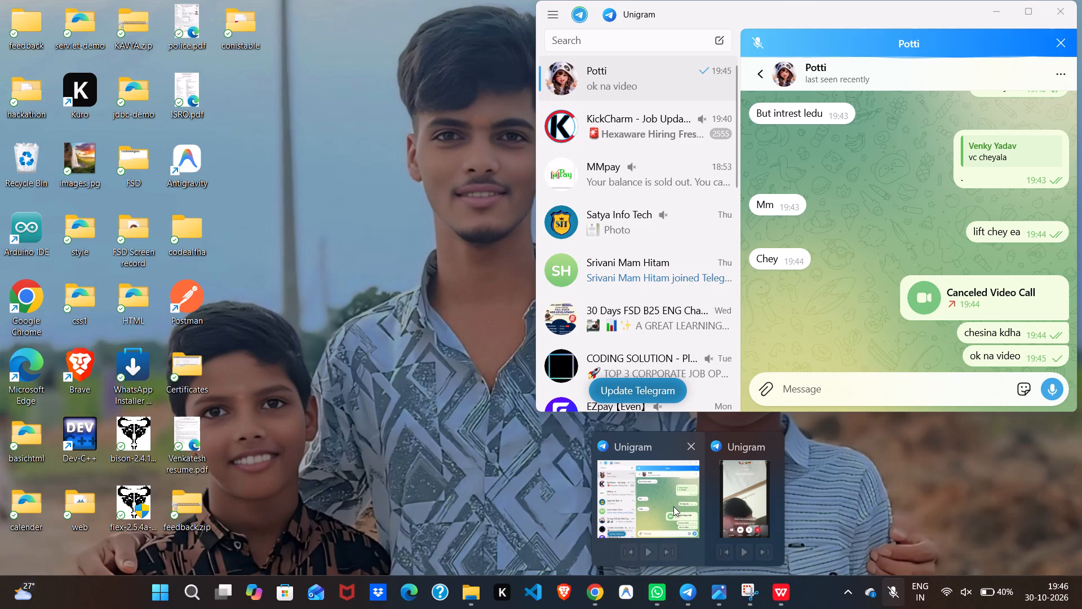
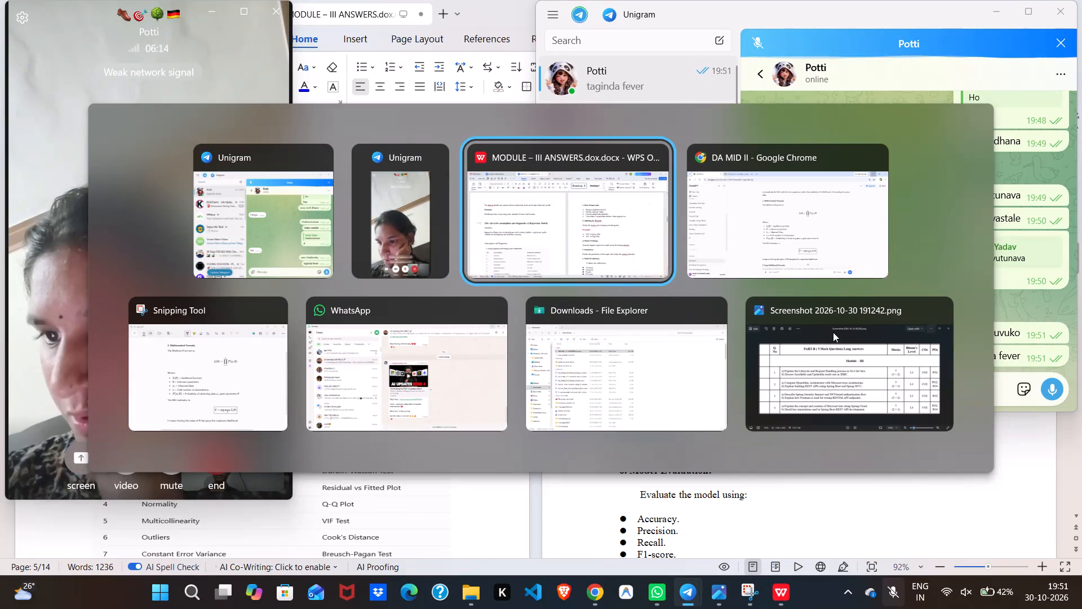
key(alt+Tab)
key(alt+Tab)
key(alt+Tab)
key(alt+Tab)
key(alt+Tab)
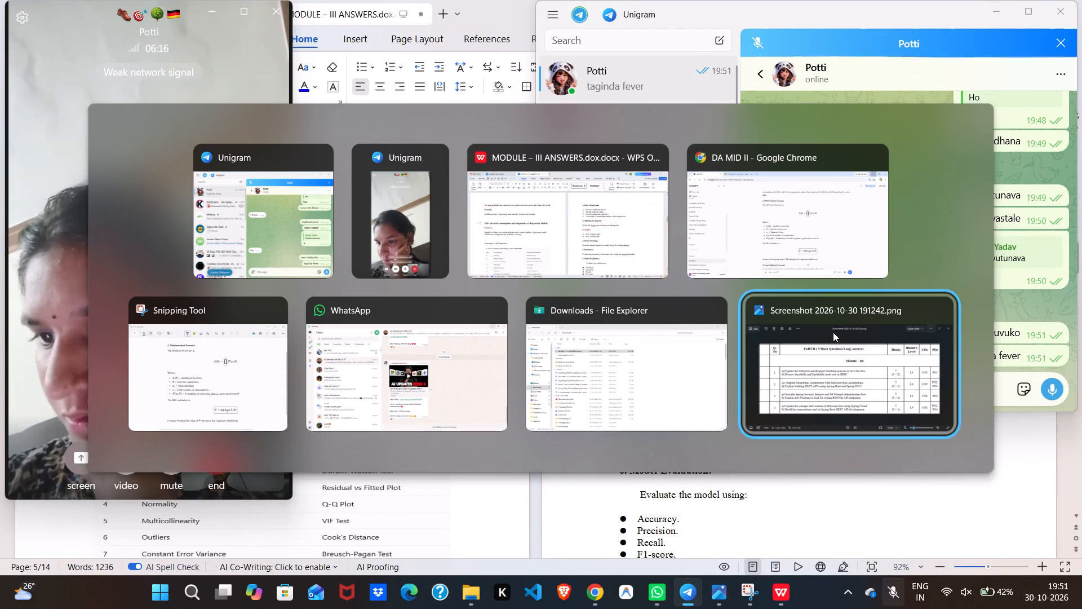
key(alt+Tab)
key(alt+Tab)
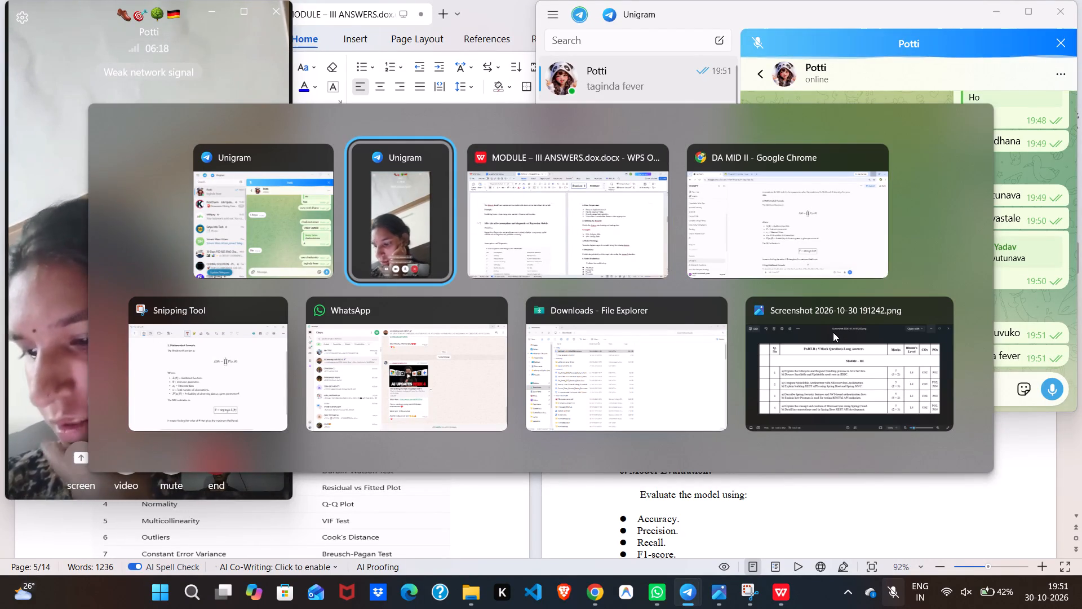
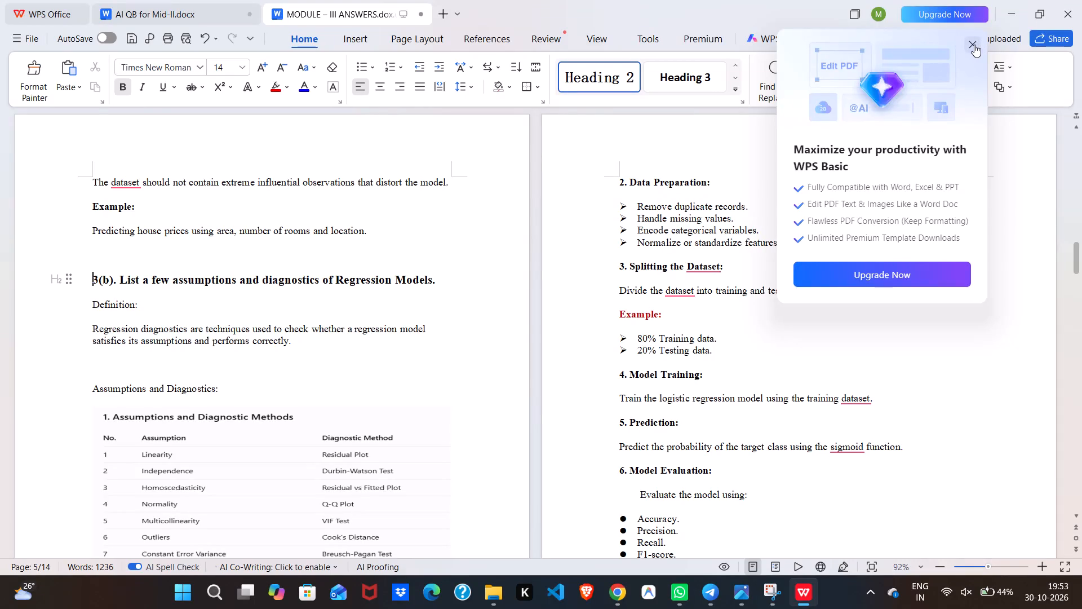
Dismiss the WPS Basic upgrade offer covering the document.
click(974, 44)
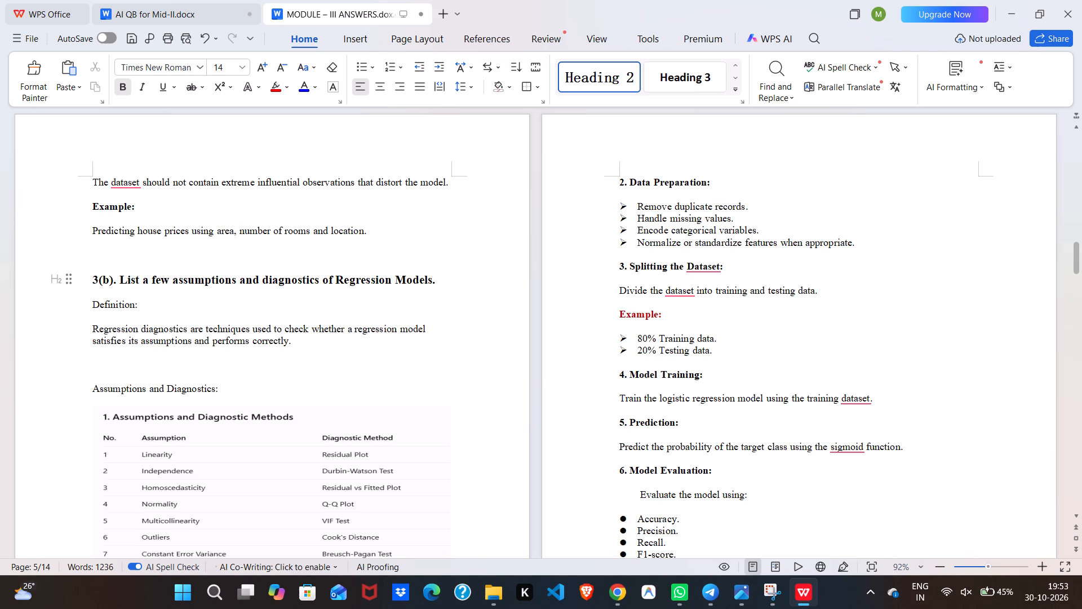
Look over the pages after 3(b), through the logistic regression code and the Parameter Estimation Using MLE and Interpretation of Coefficients sections.
scroll(853, 386, down, 11)
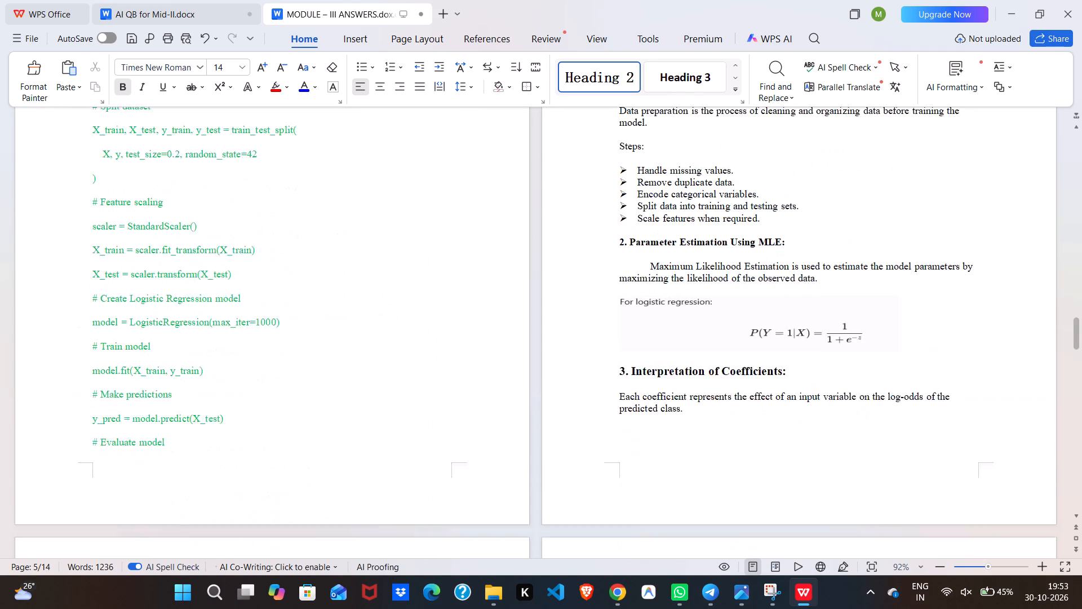
scroll(853, 386, down, 1)
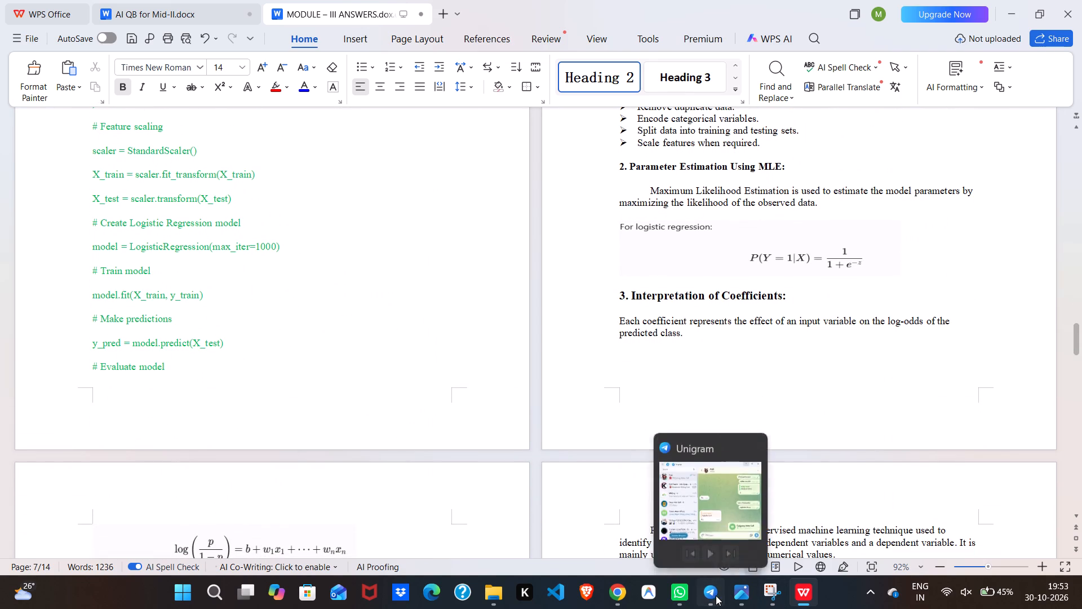
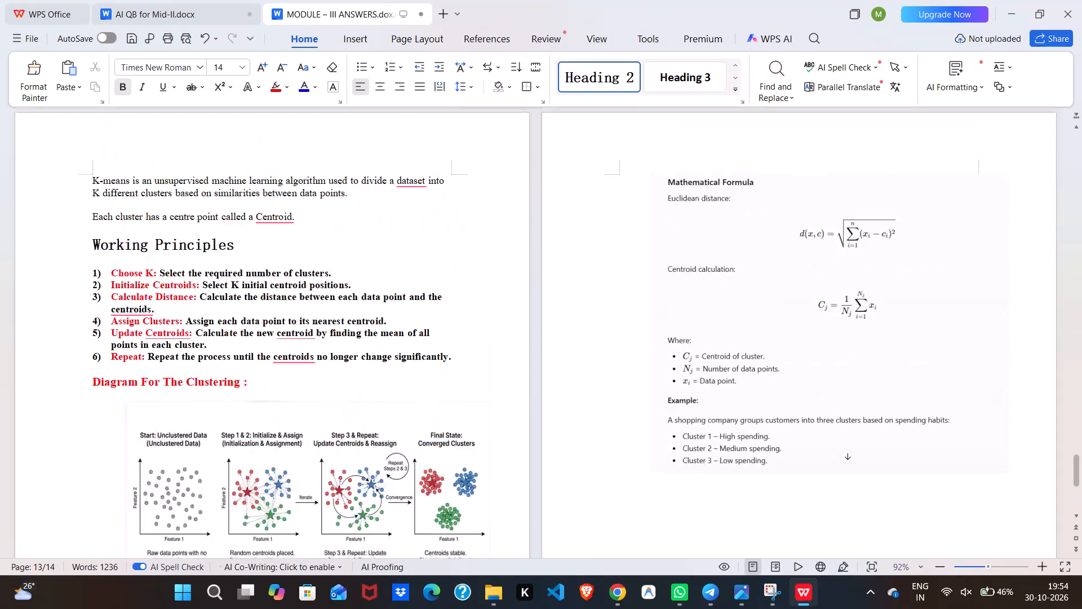
Remove the five blank lines above question 2(a) so it directly follows the R2 Score print line.
scroll(702, 370, up, 7)
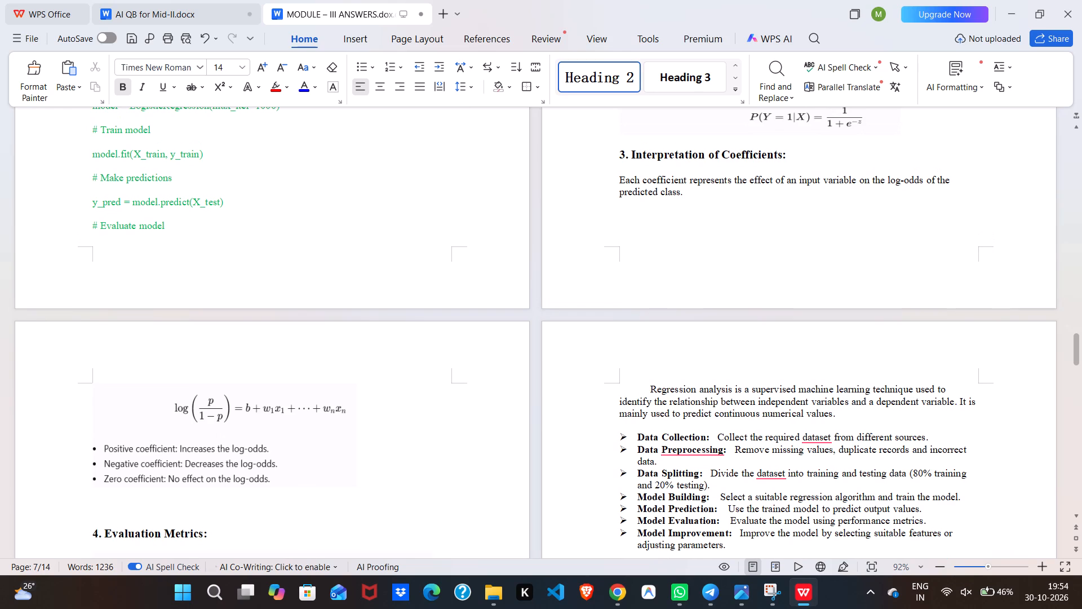
scroll(702, 370, down, 3)
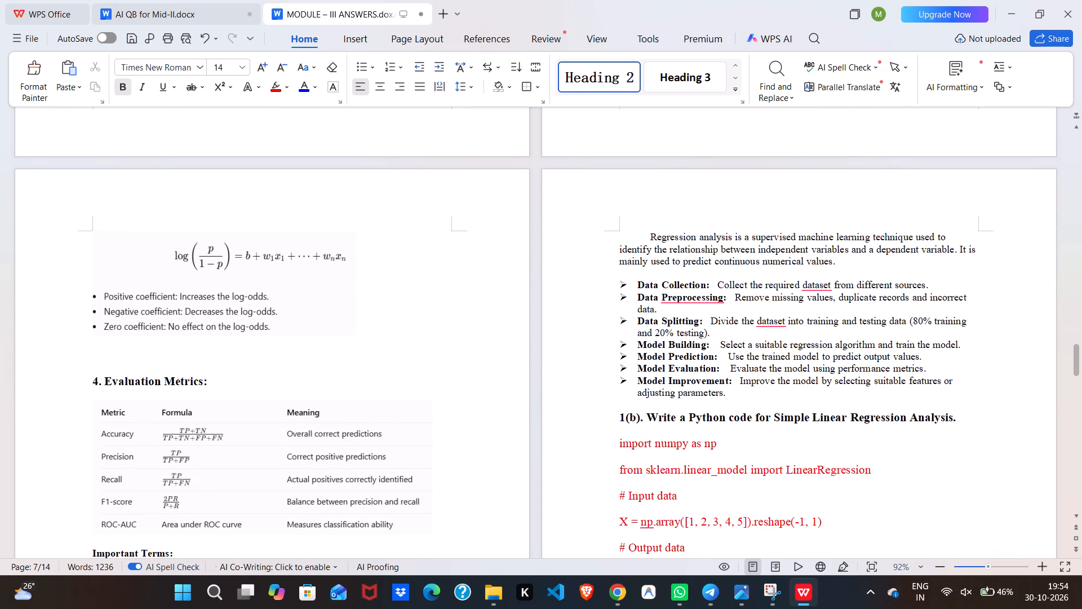
scroll(702, 370, down, 5)
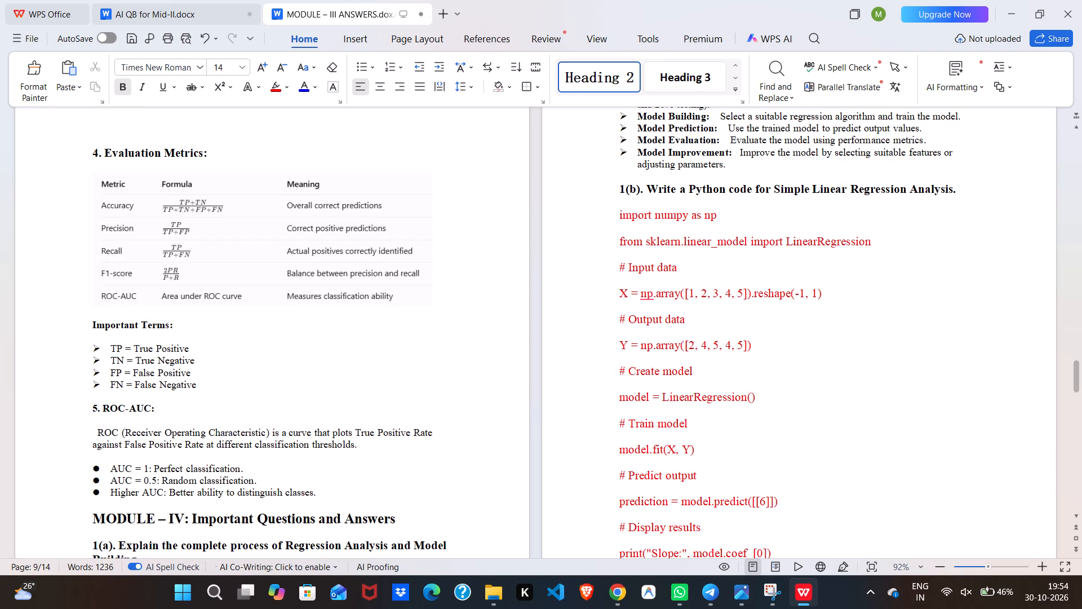
scroll(739, 423, down, 1)
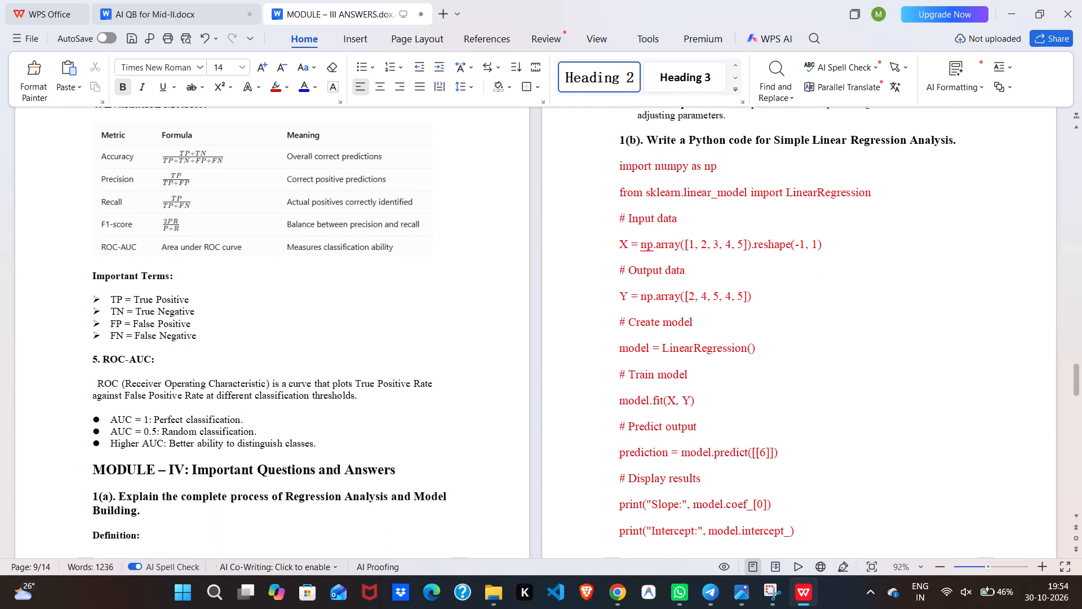
scroll(739, 423, down, 1)
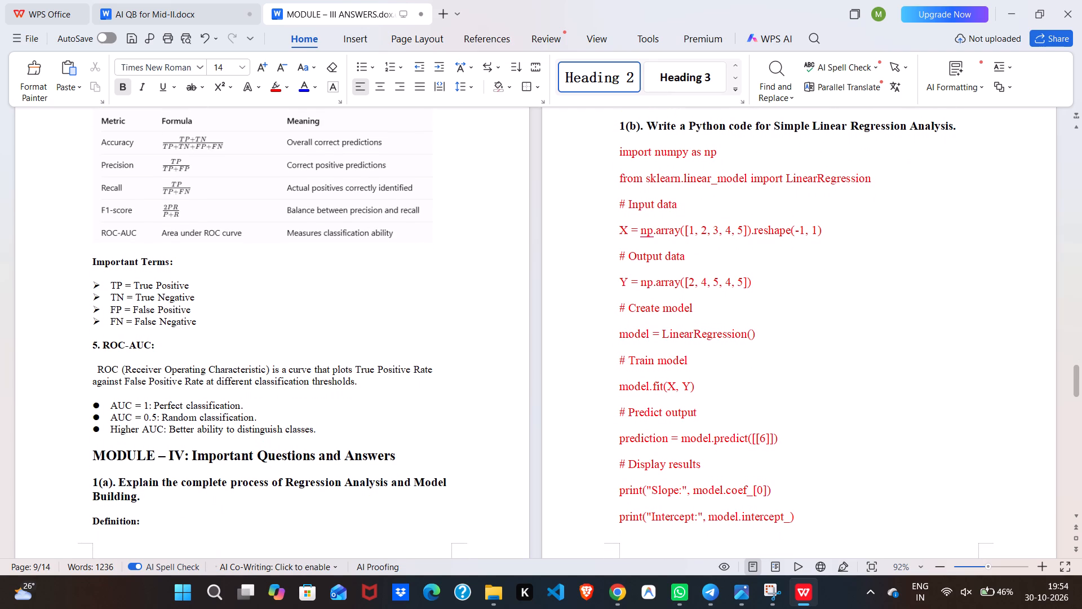
scroll(739, 423, down, 3)
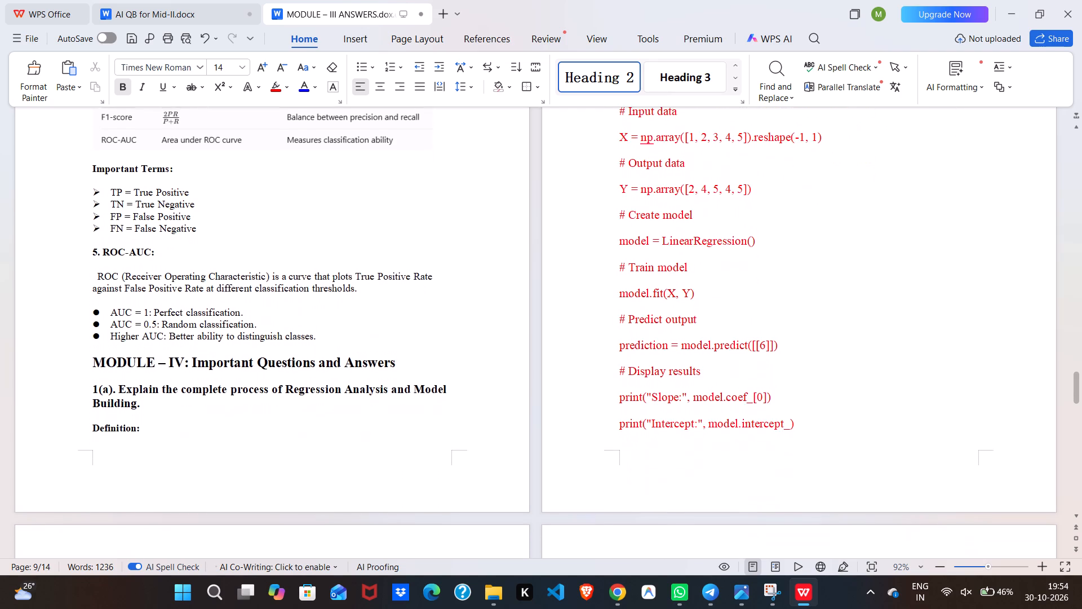
scroll(739, 423, down, 1)
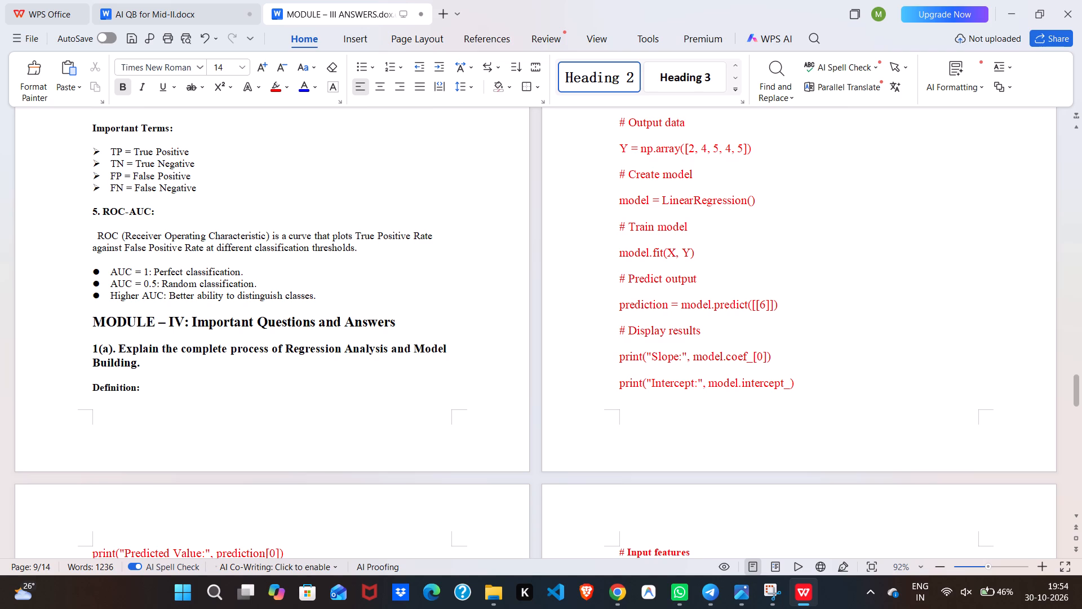
scroll(111, 351, down, 1)
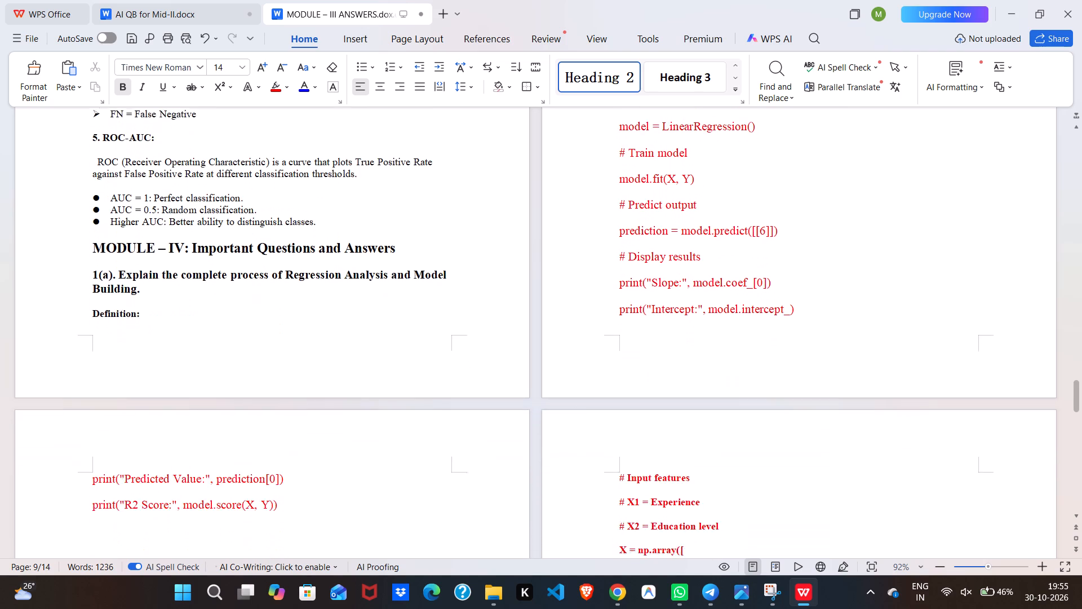
scroll(111, 351, down, 3)
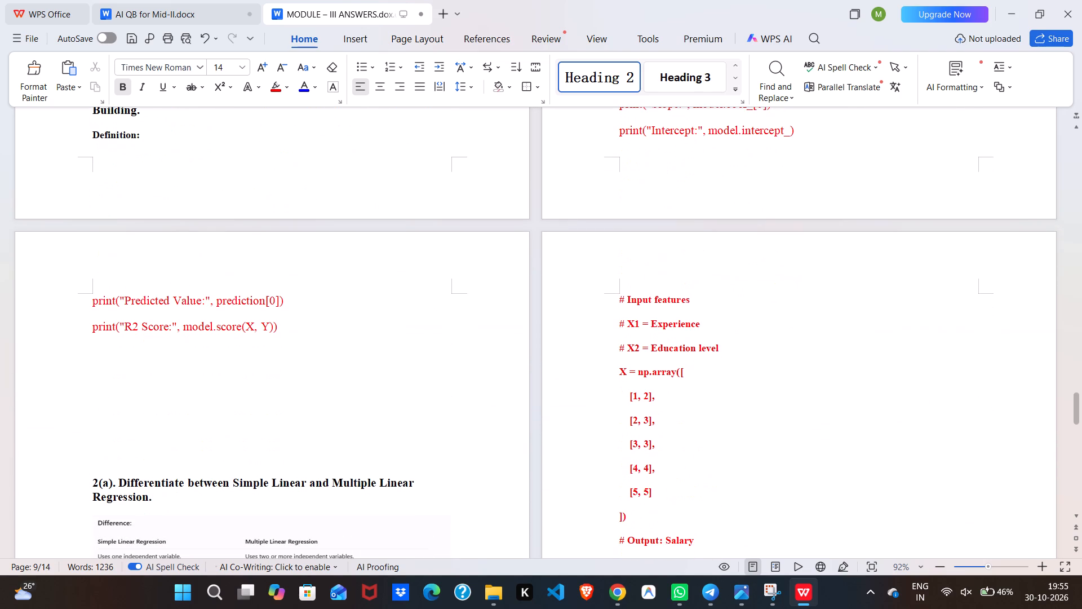
click(90, 484)
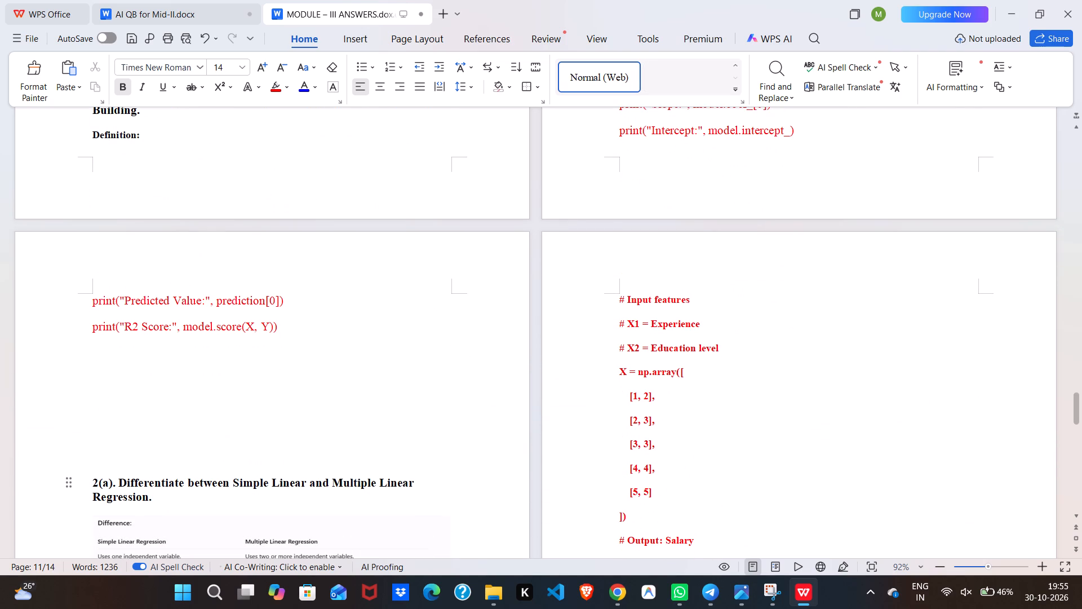
key(BackSpace)
key(BackSpace)
key(BackSpace)
key(BackSpace)
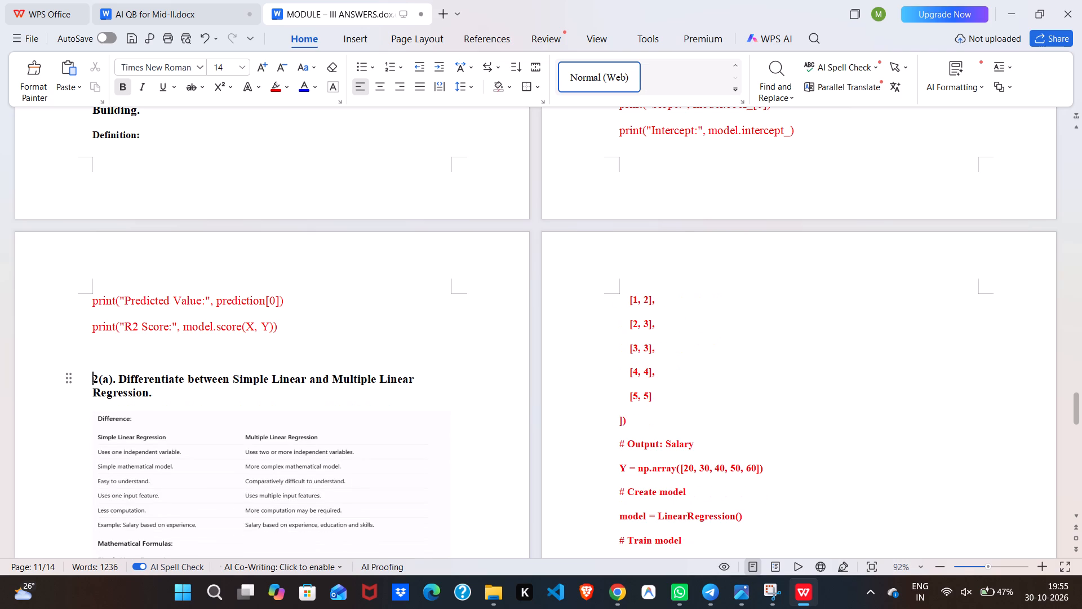
key(BackSpace)
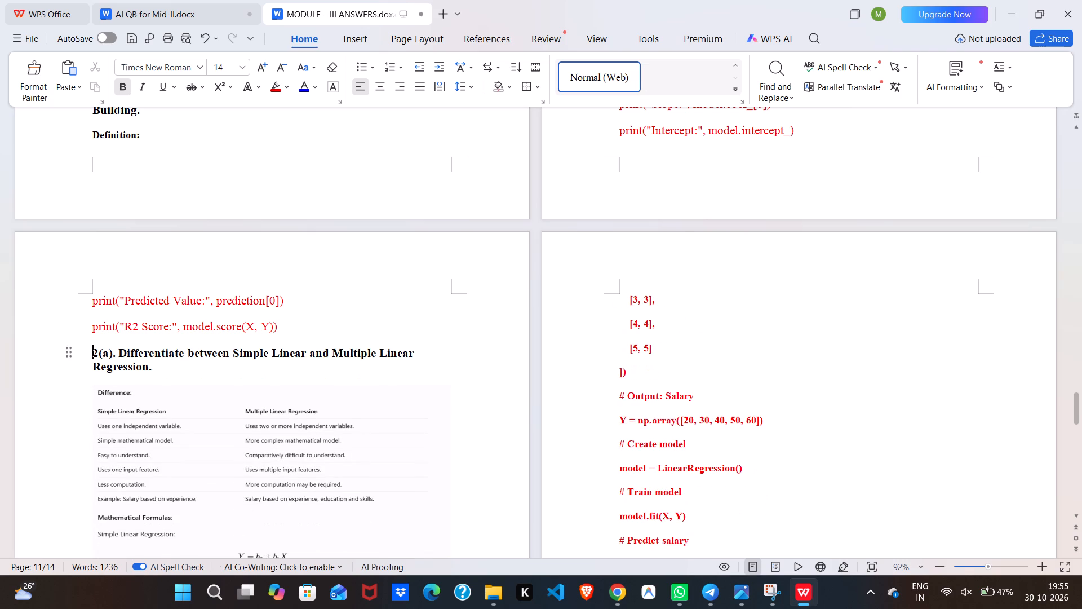
Insert three blank lines before the MODULE – IV: Important Questions and Answers heading to push it onto the next page.
scroll(215, 512, up, 3)
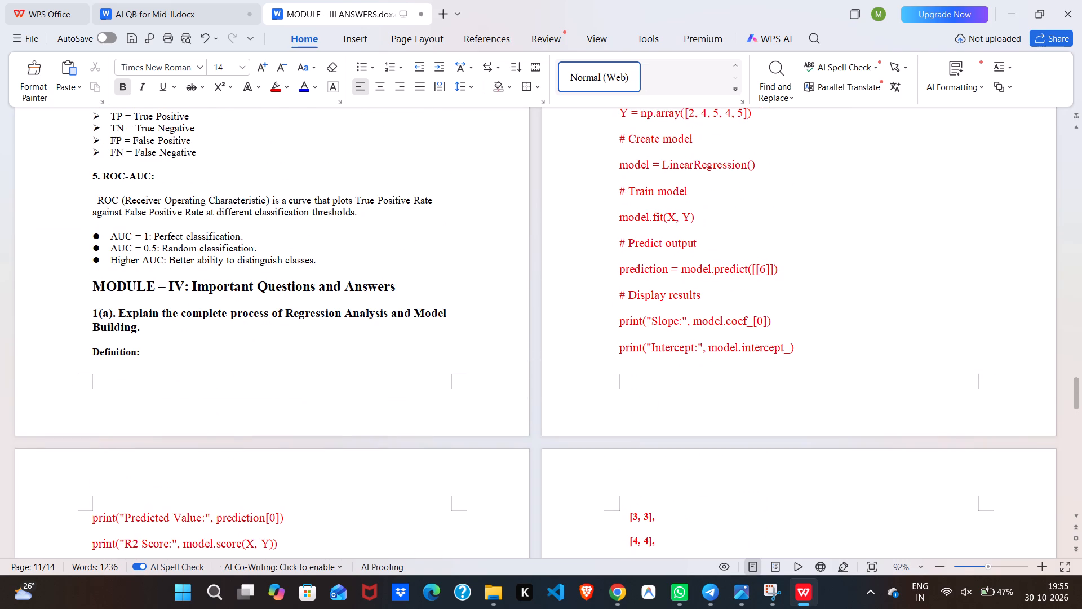
click(96, 291)
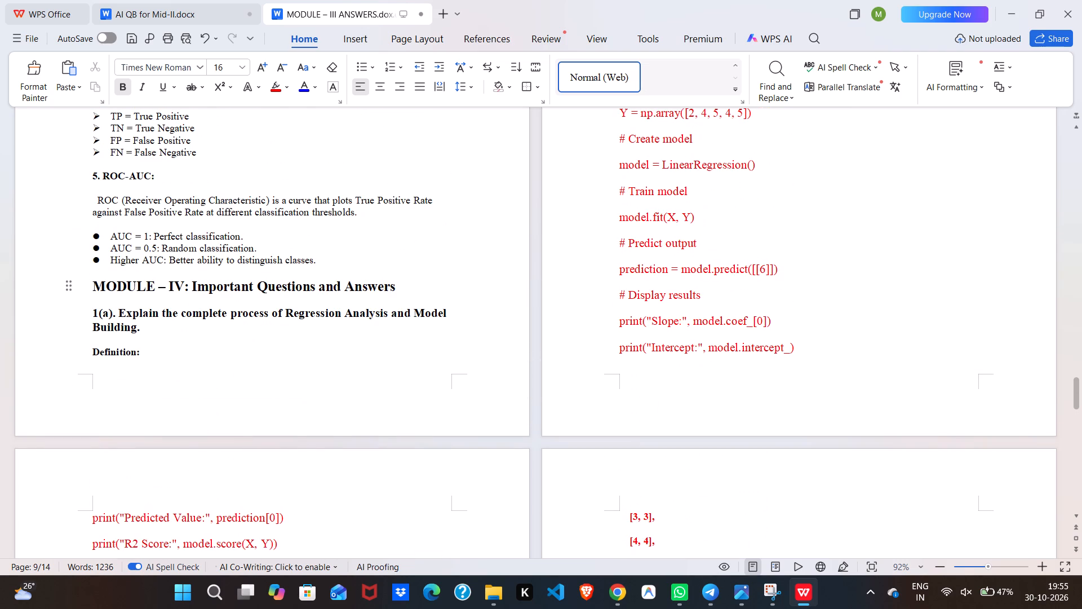
key(Return)
key(Return)
key(Return)
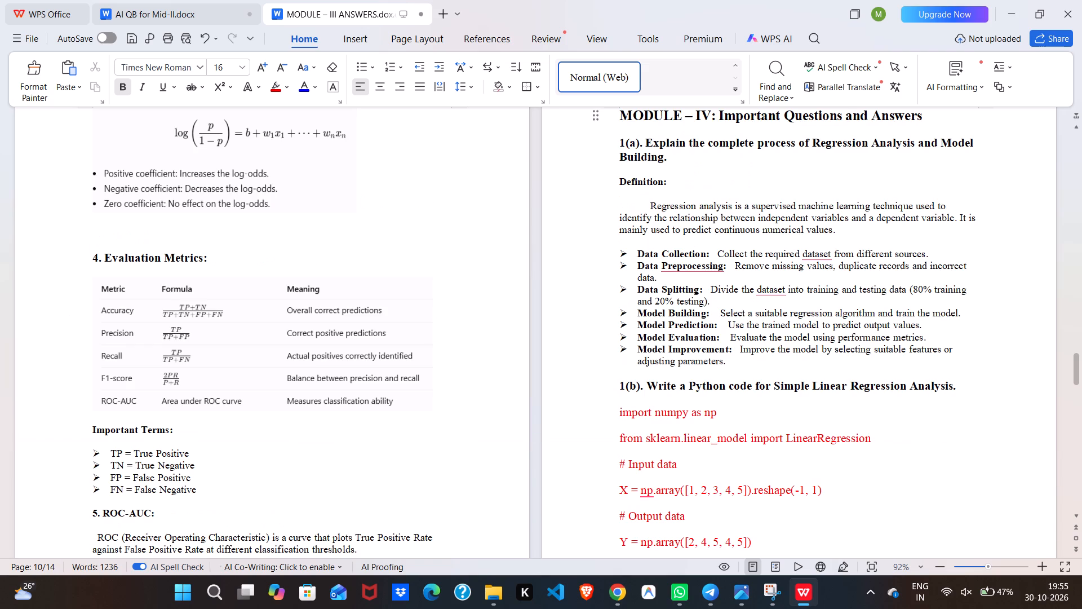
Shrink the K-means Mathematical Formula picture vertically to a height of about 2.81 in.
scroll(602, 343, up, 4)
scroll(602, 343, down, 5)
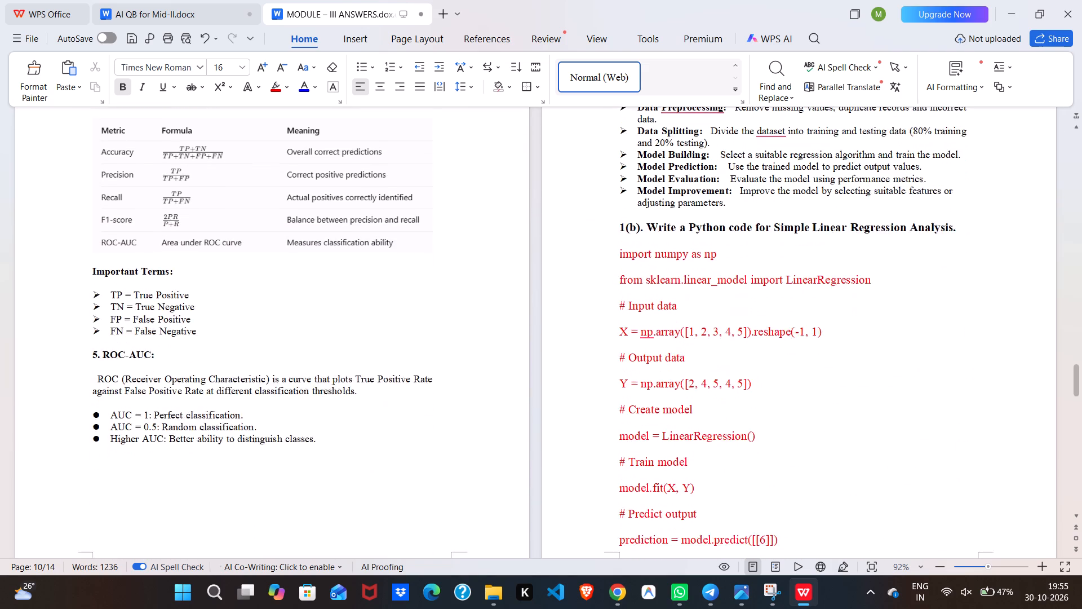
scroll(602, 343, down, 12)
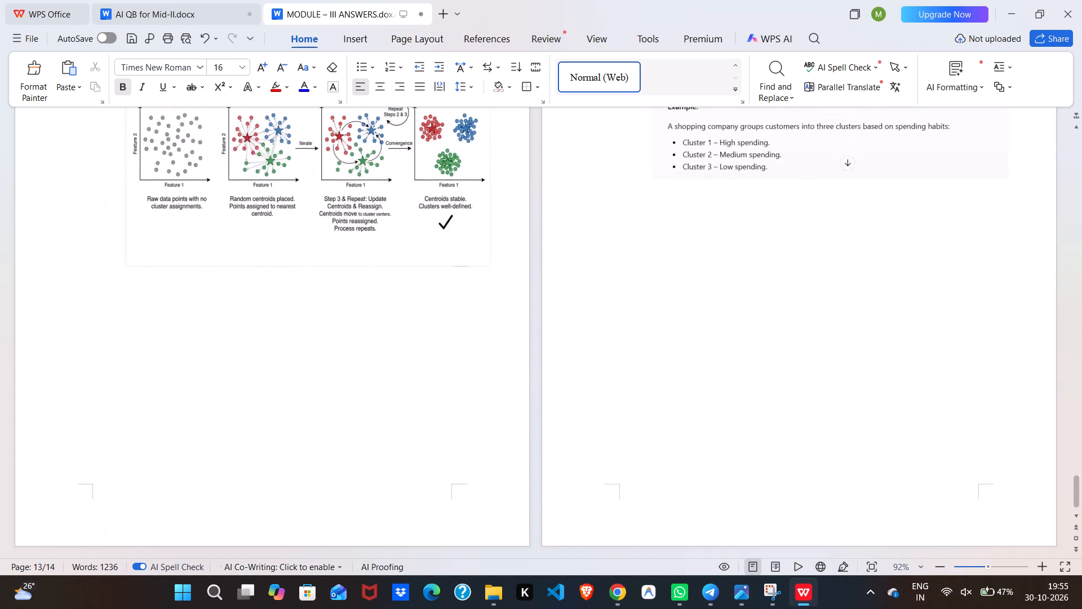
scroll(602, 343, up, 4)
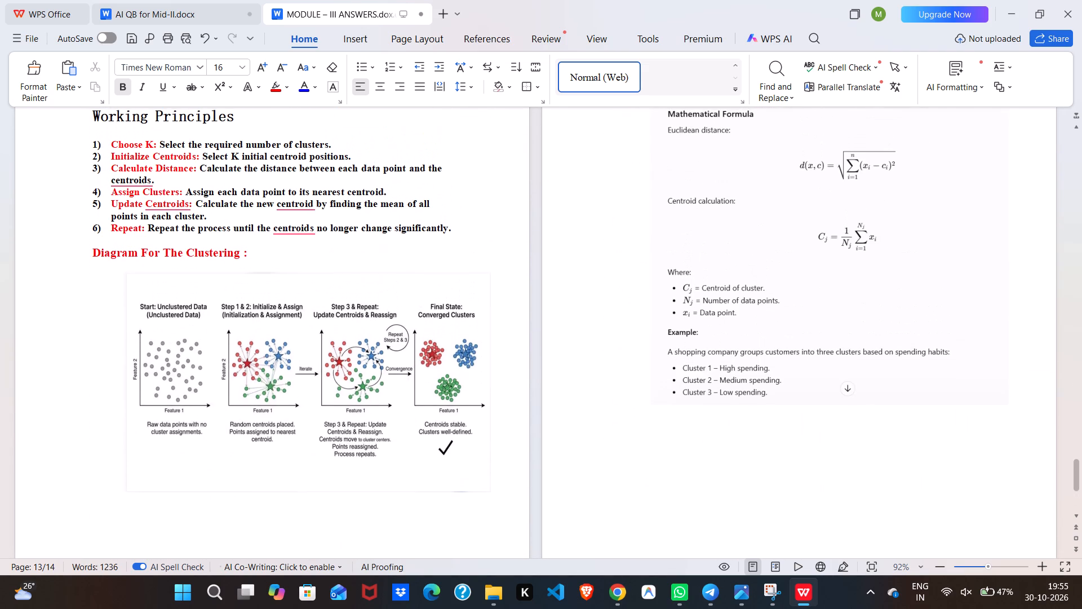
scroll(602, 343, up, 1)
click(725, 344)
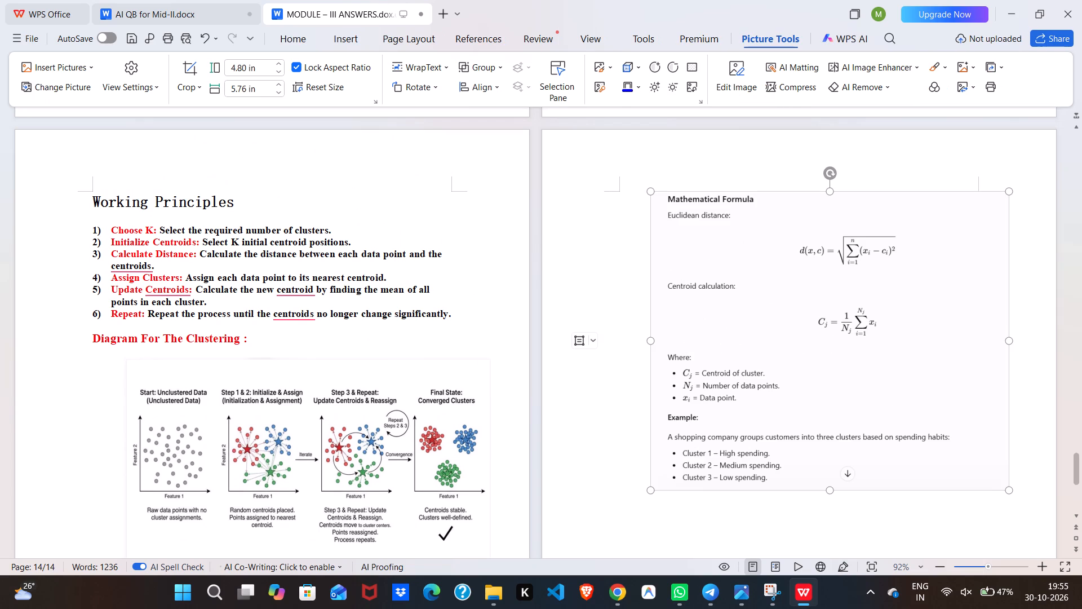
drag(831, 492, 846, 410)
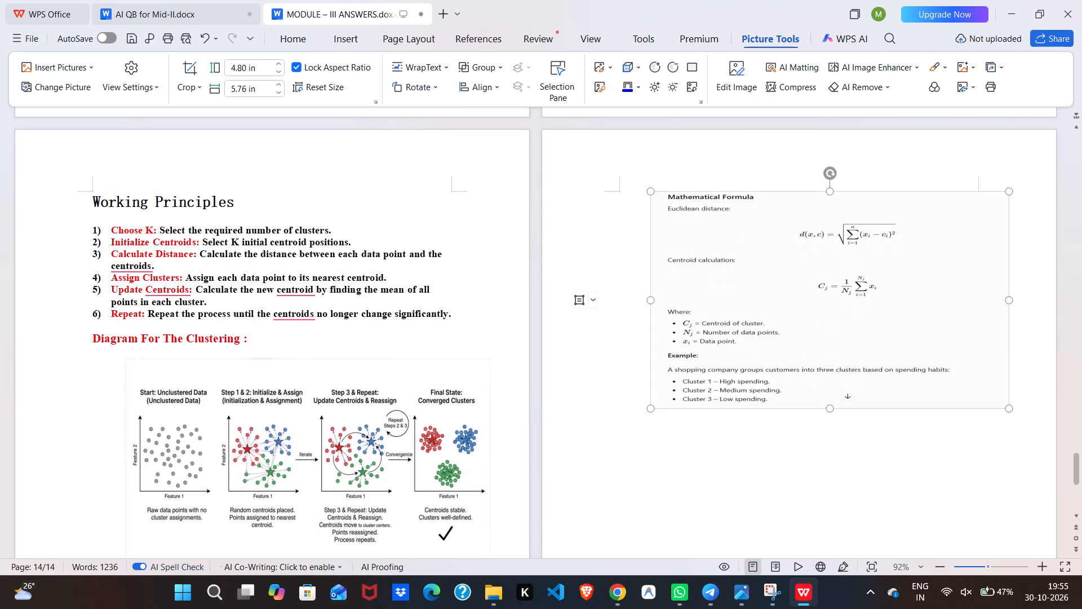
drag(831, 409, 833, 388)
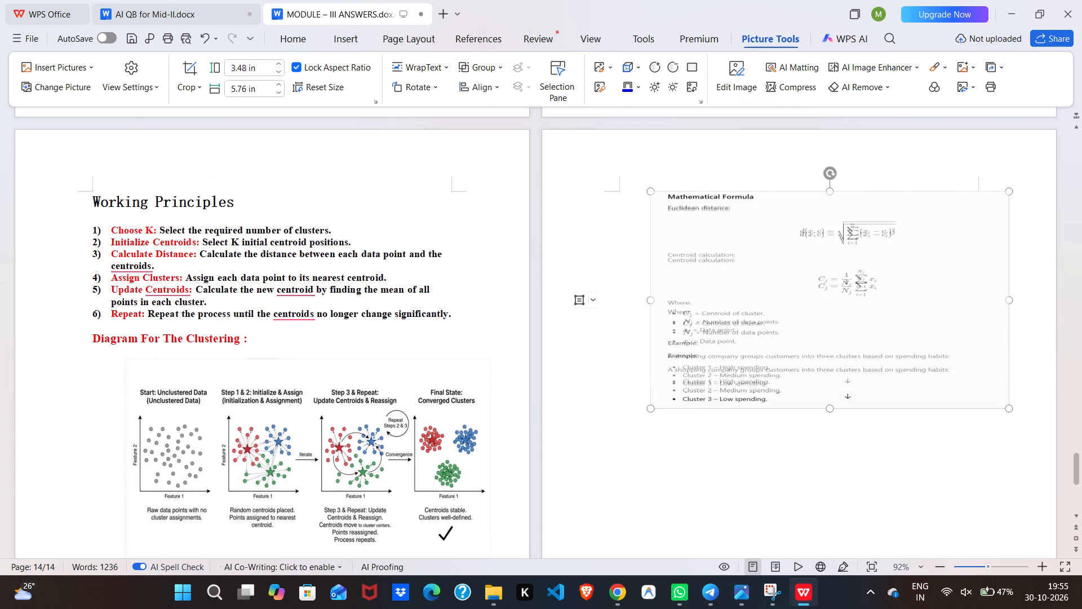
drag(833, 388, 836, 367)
Reduce the height of the K-means clustering diagram picture to about 3.00 in, keeping its width.
scroll(707, 417, down, 2)
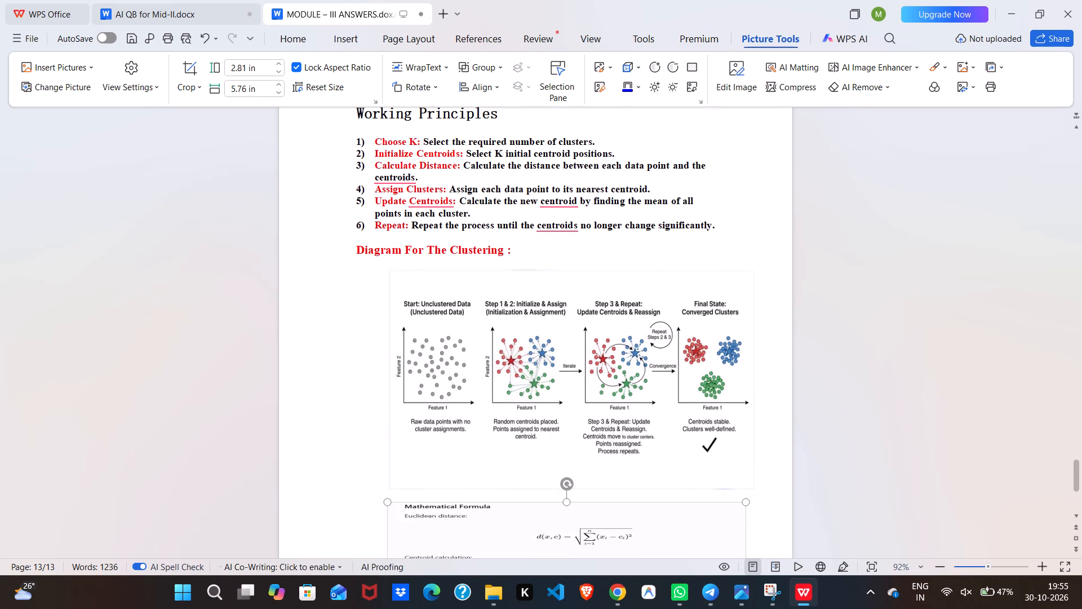
scroll(707, 417, down, 2)
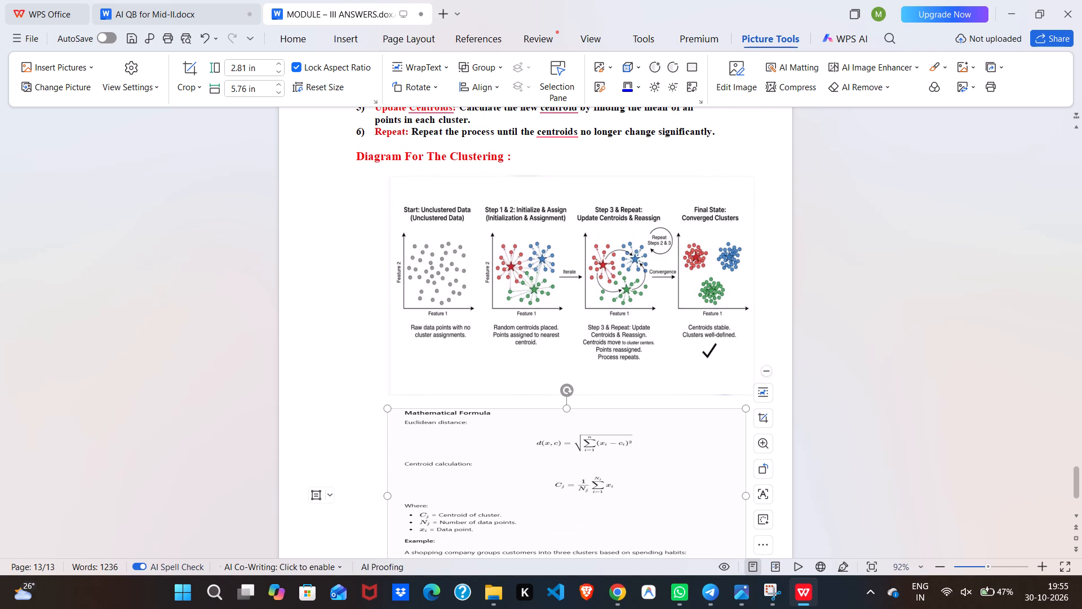
click(578, 332)
drag(570, 394, 576, 362)
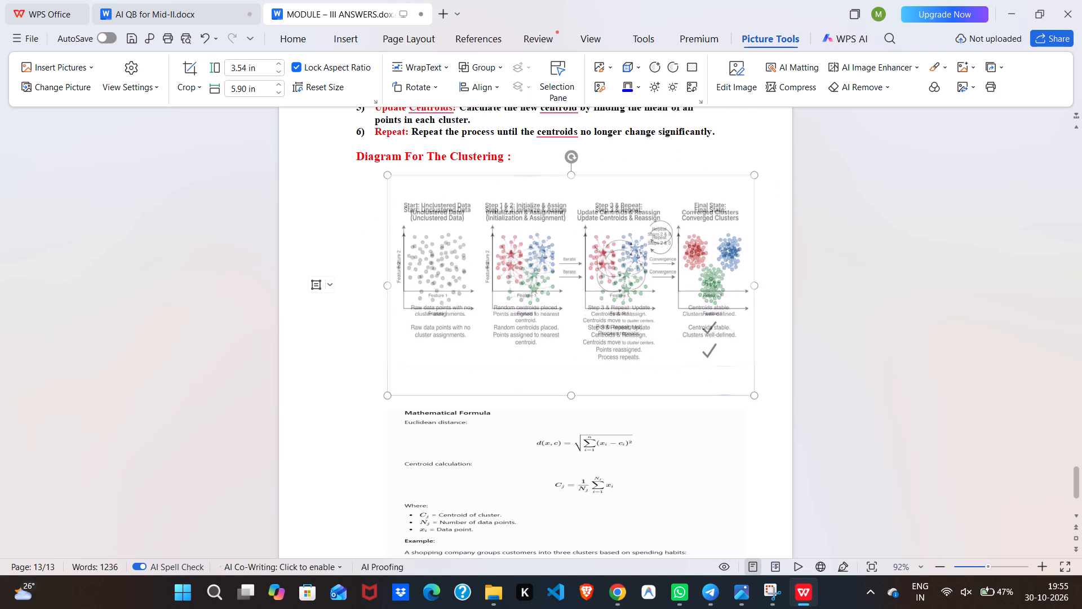
drag(576, 362, 576, 360)
scroll(592, 423, down, 3)
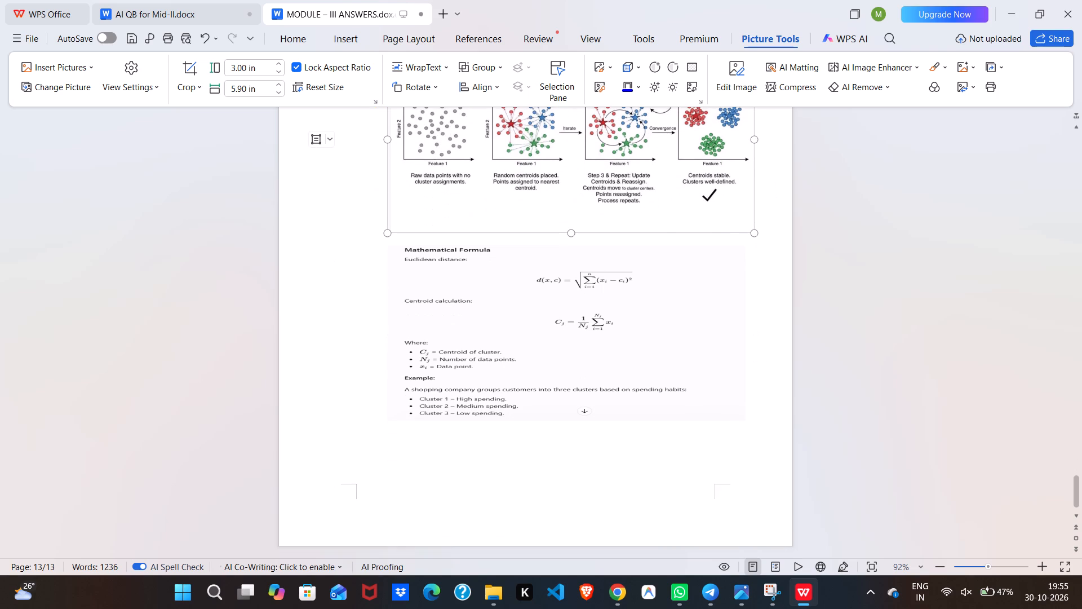
Adjust the Mathematical Formula picture's height to about 3.68 in so it fits below the clustering diagram on the same page.
click(593, 396)
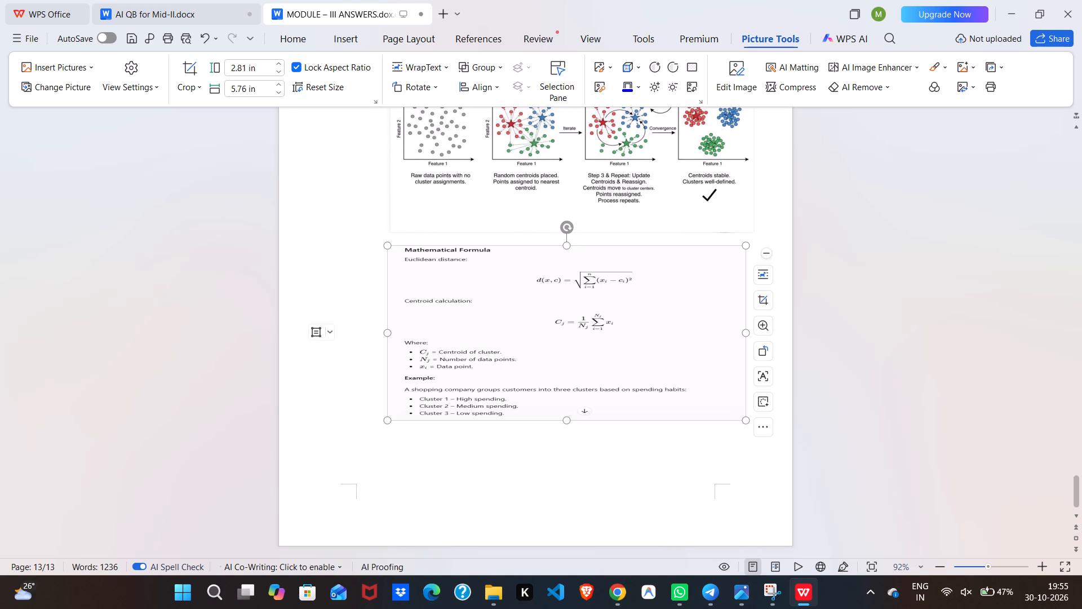
drag(566, 422, 565, 474)
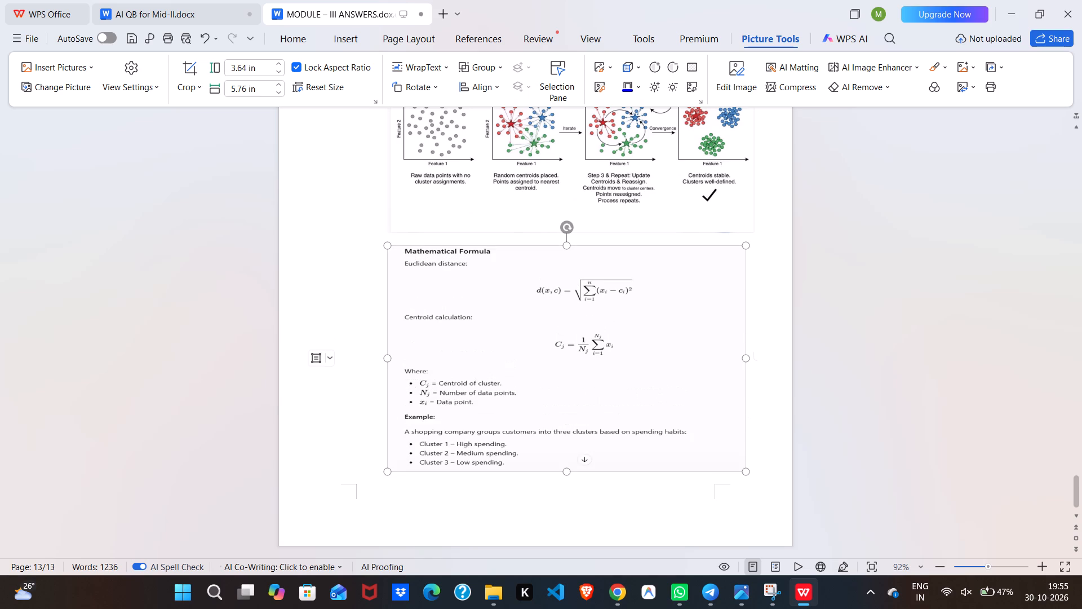
drag(565, 474, 565, 478)
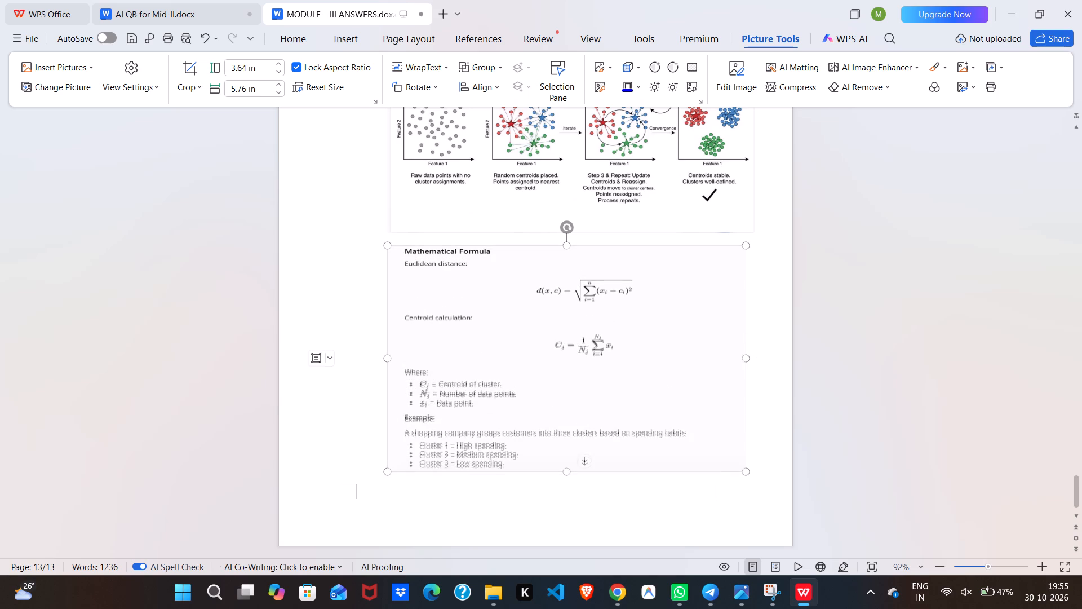
drag(565, 478, 567, 486)
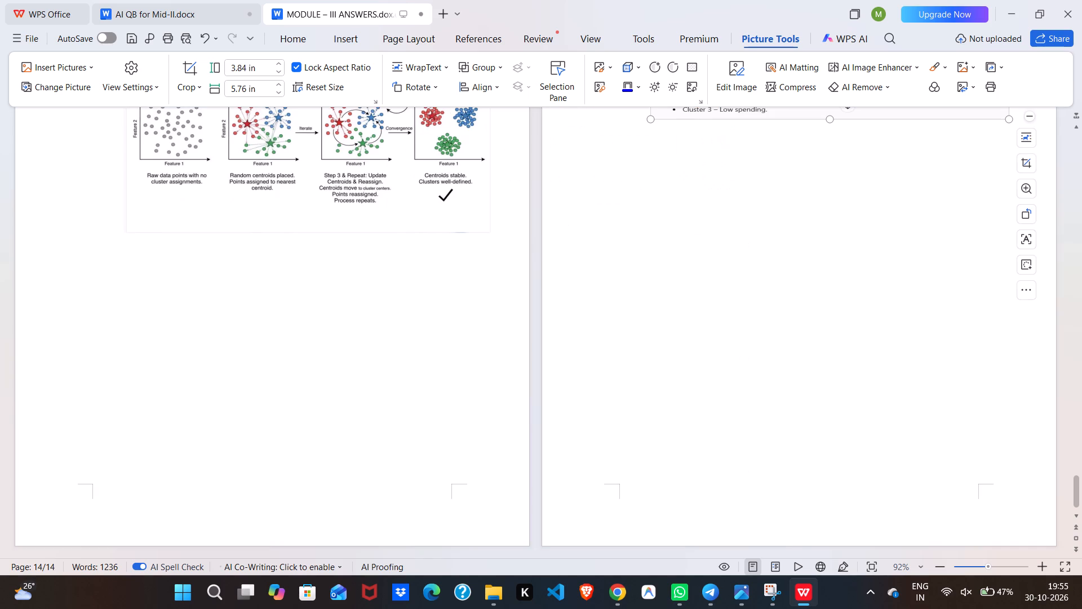
scroll(670, 319, up, 4)
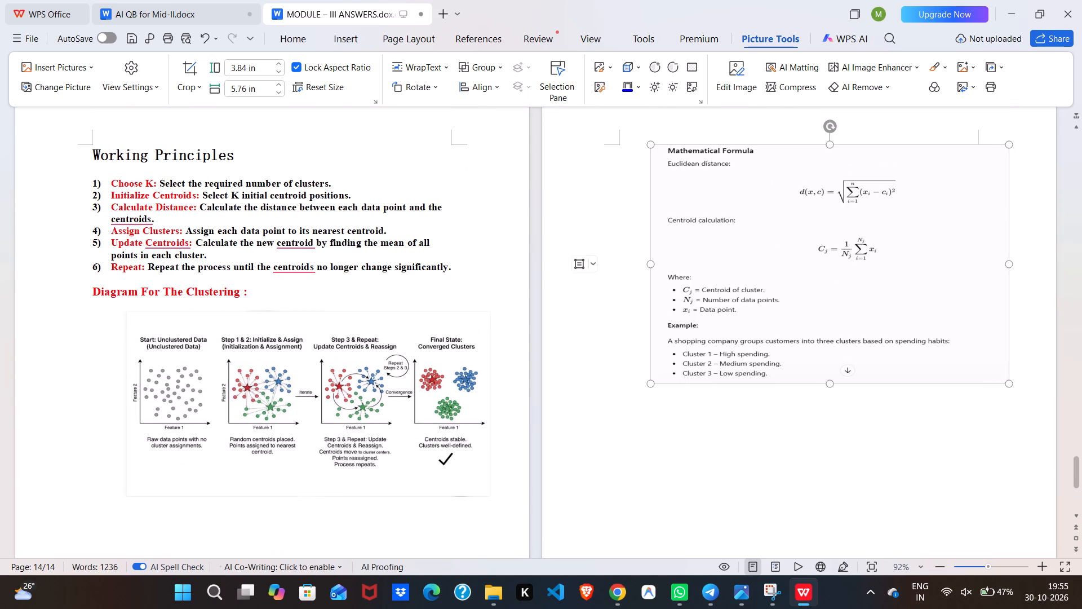
drag(828, 381, 828, 376)
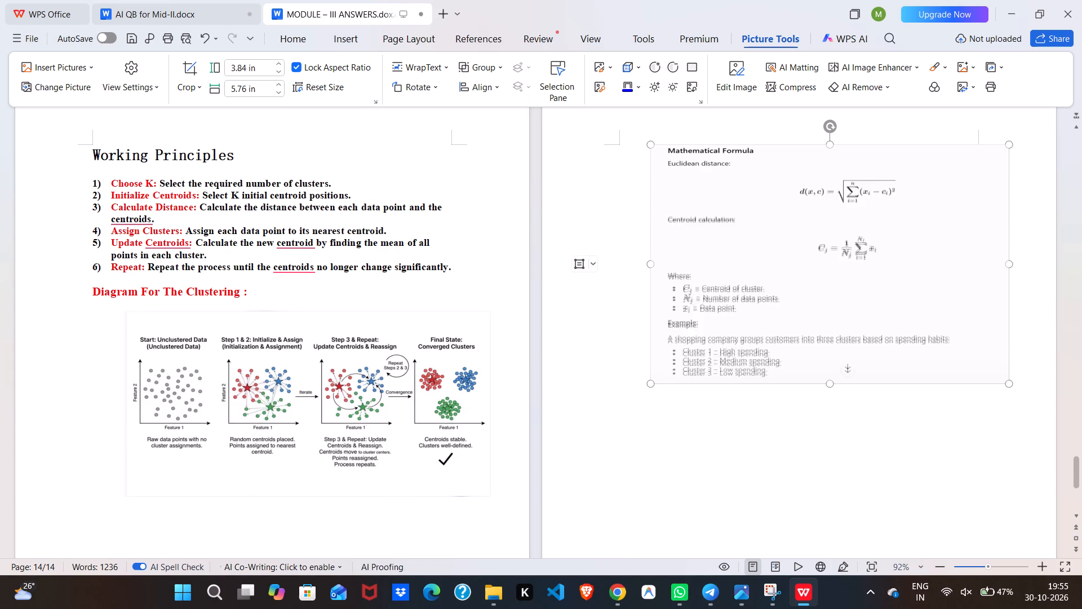
drag(828, 376, 828, 371)
Review the page layout and spacing of the answers from the K-means page back through the earlier pages.
scroll(693, 396, down, 2)
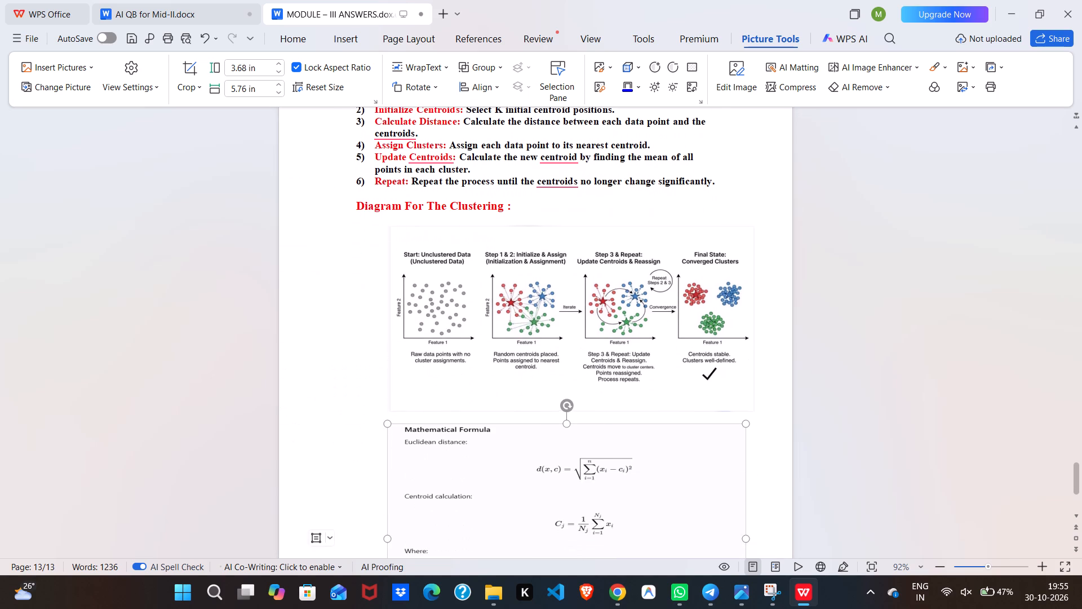
scroll(693, 396, down, 4)
scroll(693, 396, up, 3)
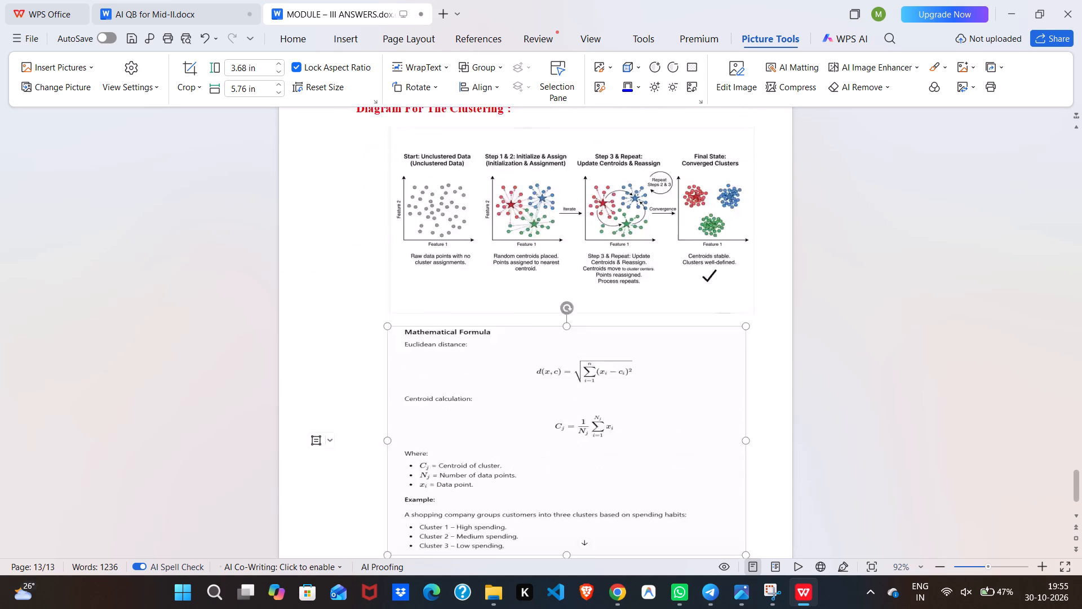
scroll(693, 396, up, 19)
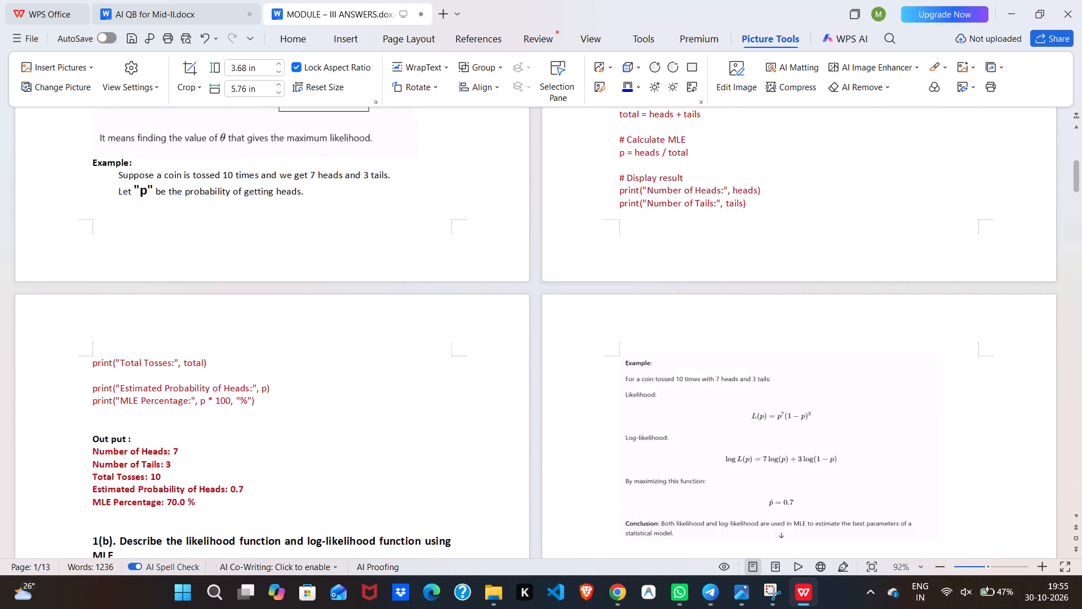
scroll(693, 396, up, 6)
scroll(693, 396, down, 17)
scroll(693, 396, down, 4)
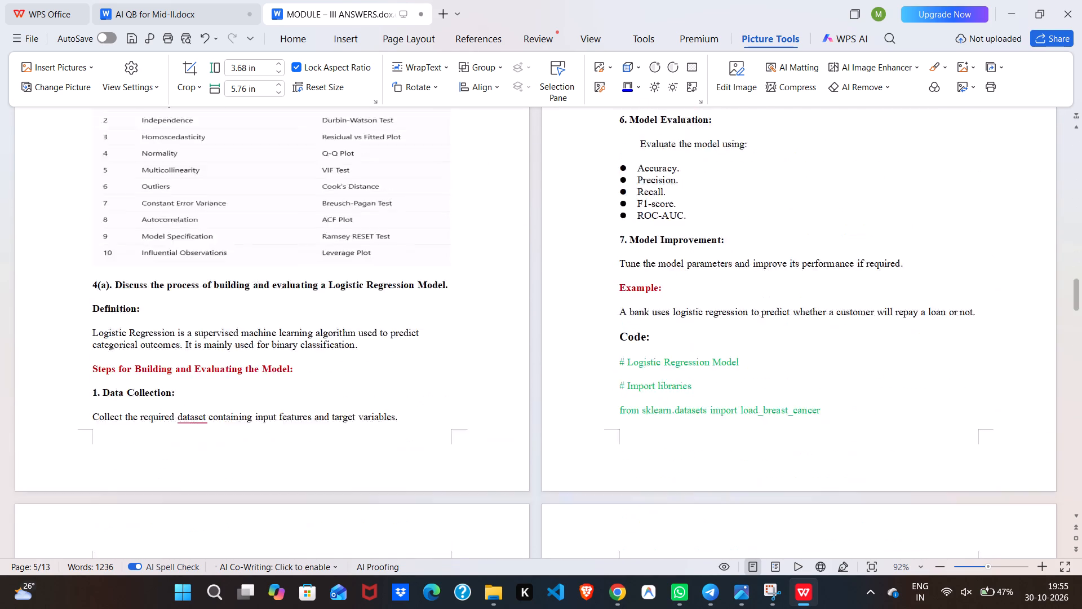
Save the MODULE – III ANSWERS document after a quick pass from its last page back to its first.
scroll(693, 396, down, 10)
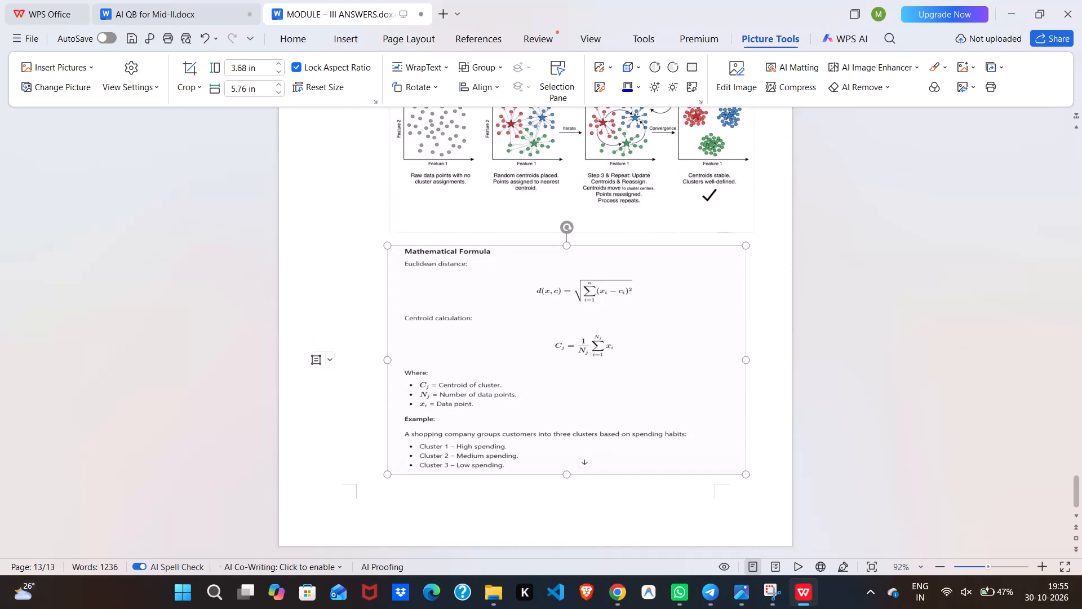
scroll(650, 277, up, 9)
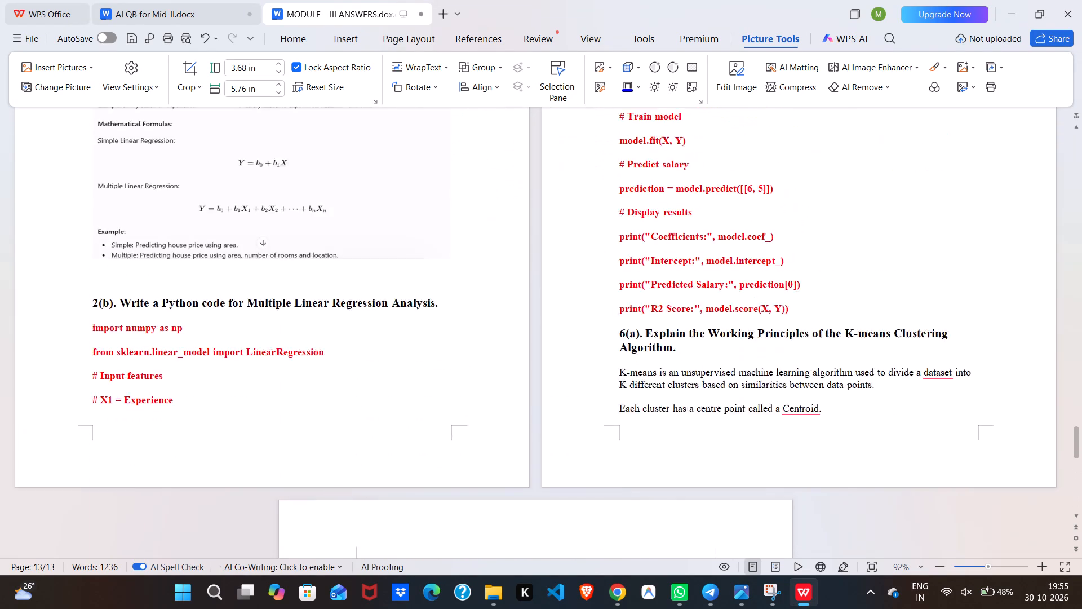
scroll(650, 277, up, 19)
scroll(650, 277, up, 8)
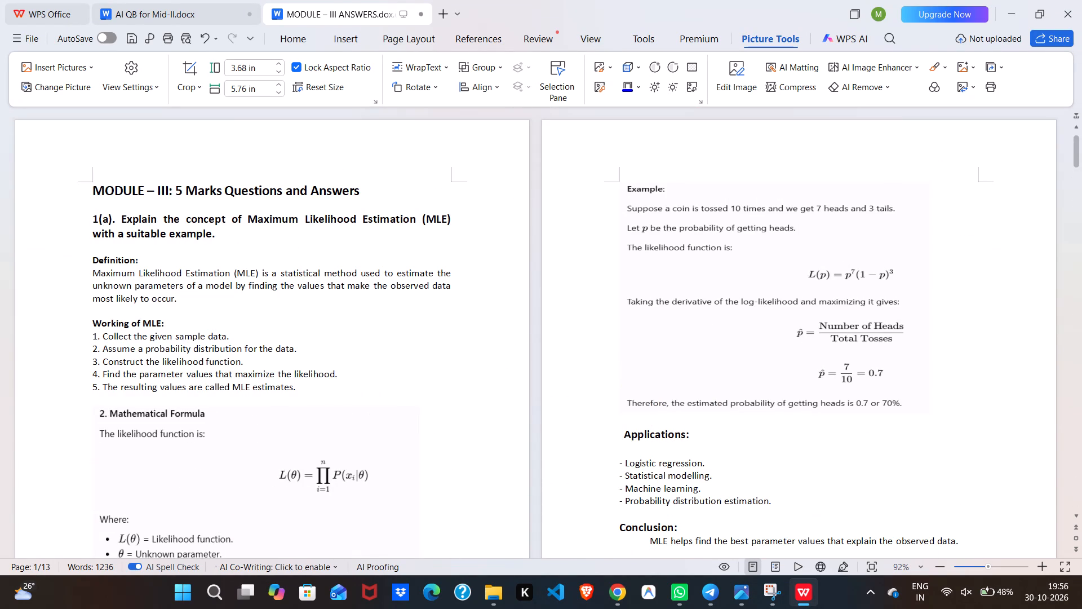
key(ctrl+s)
key(ctrl+s)
key(ctrl+s)
key(ctrl+s)
Review the opening pages, checking the layout of the MLE, likelihood function and regression assumptions answers 1(a), 1(b) and 3(a).
scroll(588, 303, up, 1)
scroll(588, 303, down, 5)
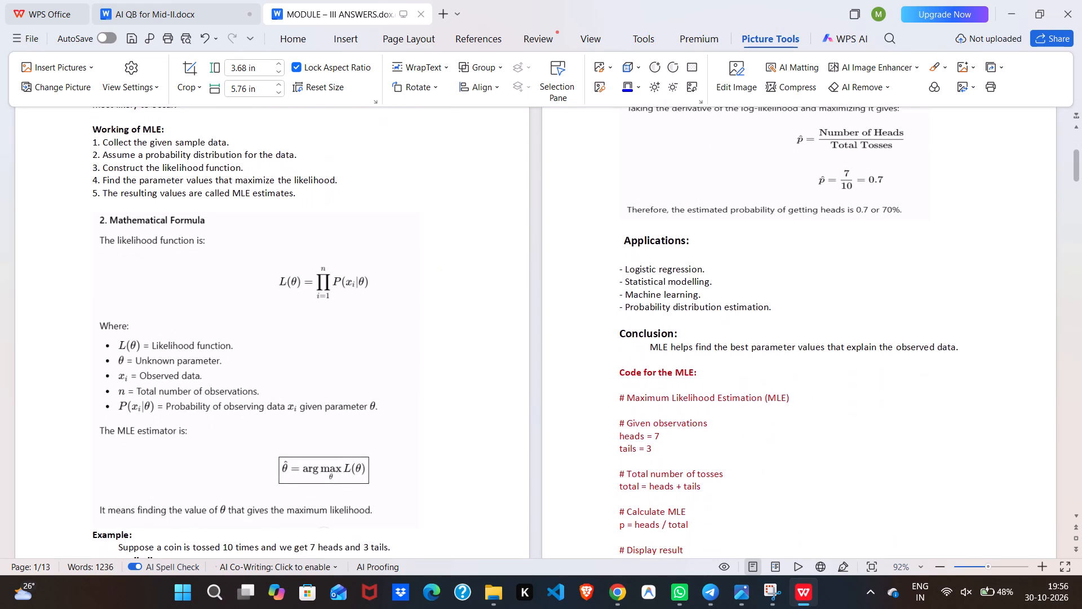
scroll(588, 303, down, 2)
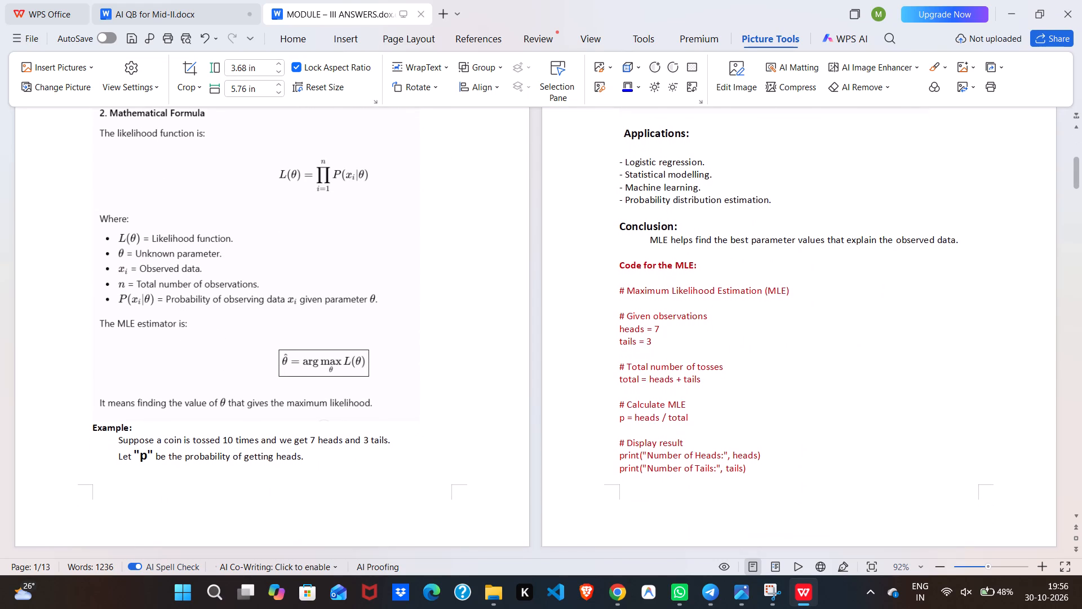
scroll(588, 303, down, 4)
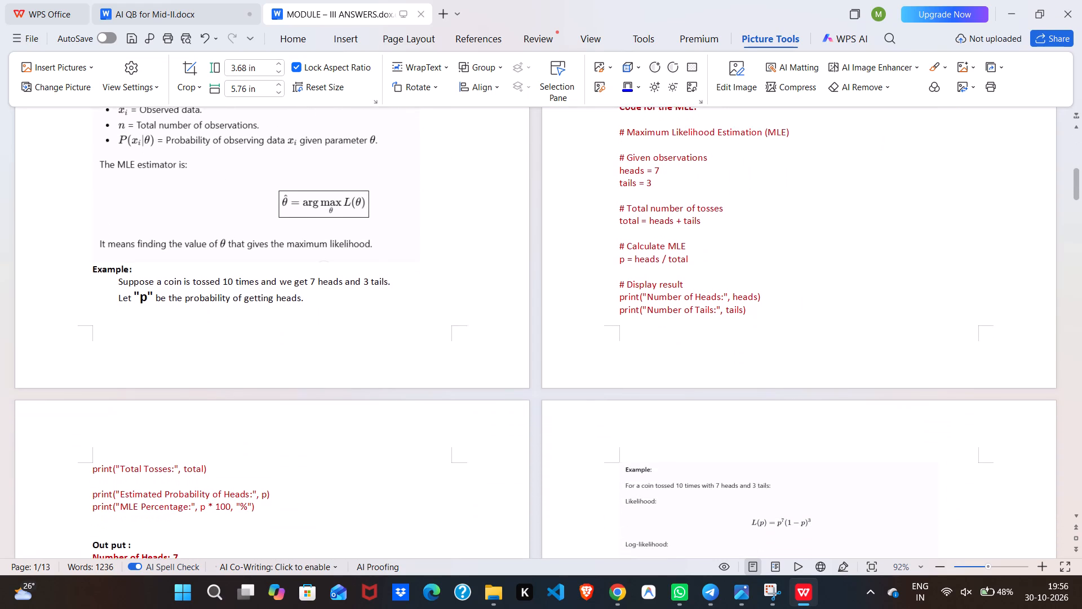
scroll(588, 303, down, 5)
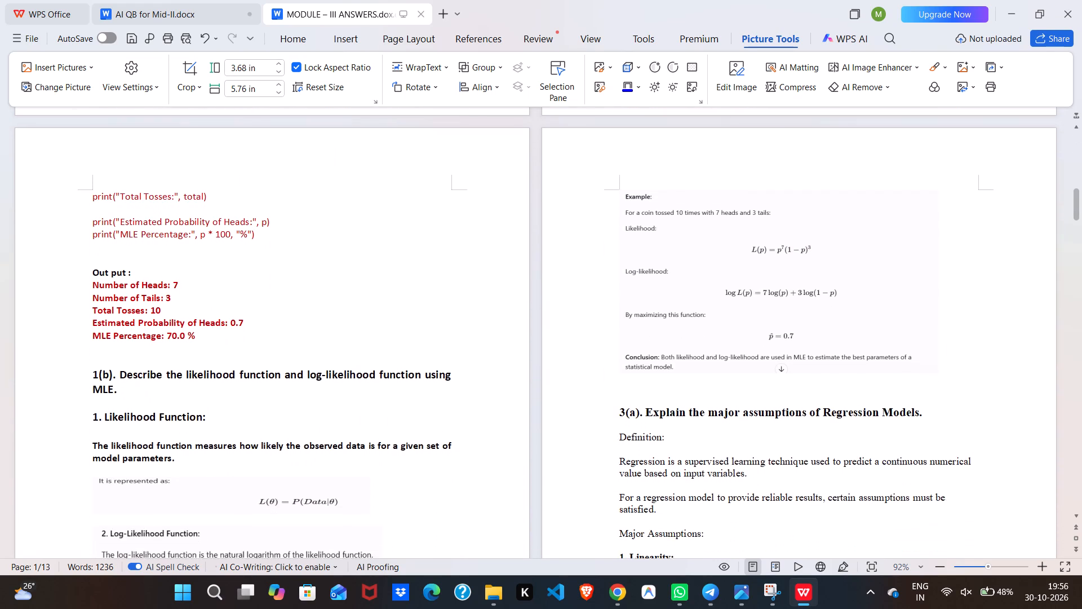
scroll(588, 303, down, 3)
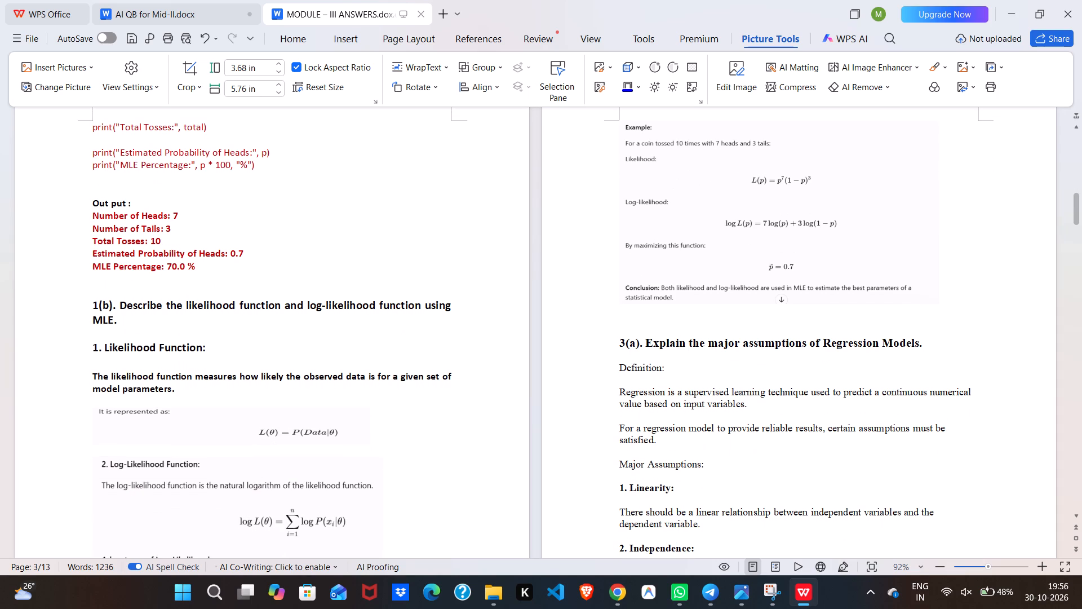
scroll(588, 303, up, 1)
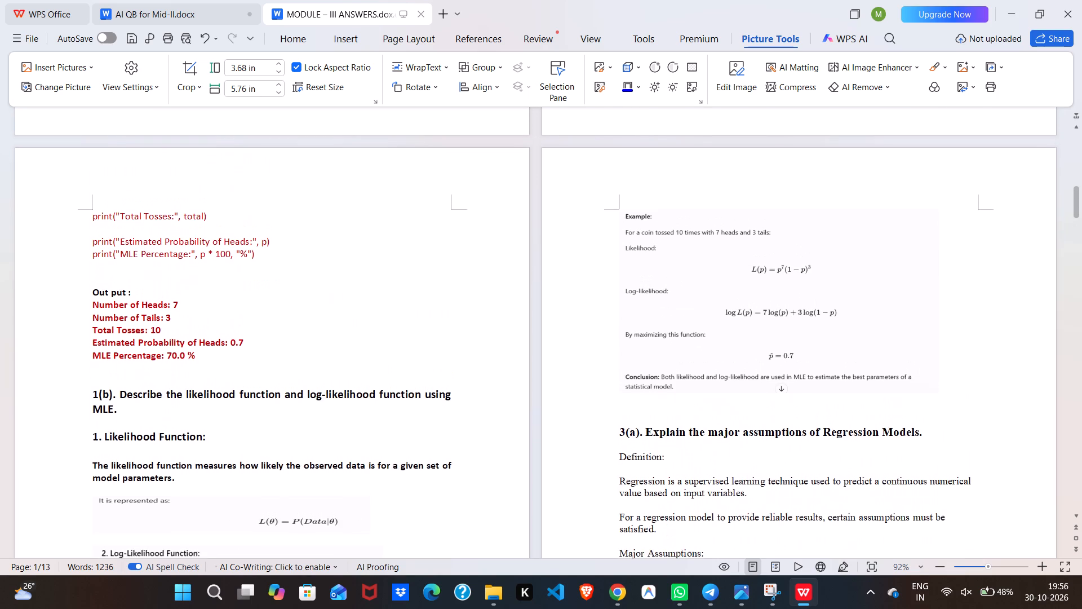
scroll(588, 303, down, 2)
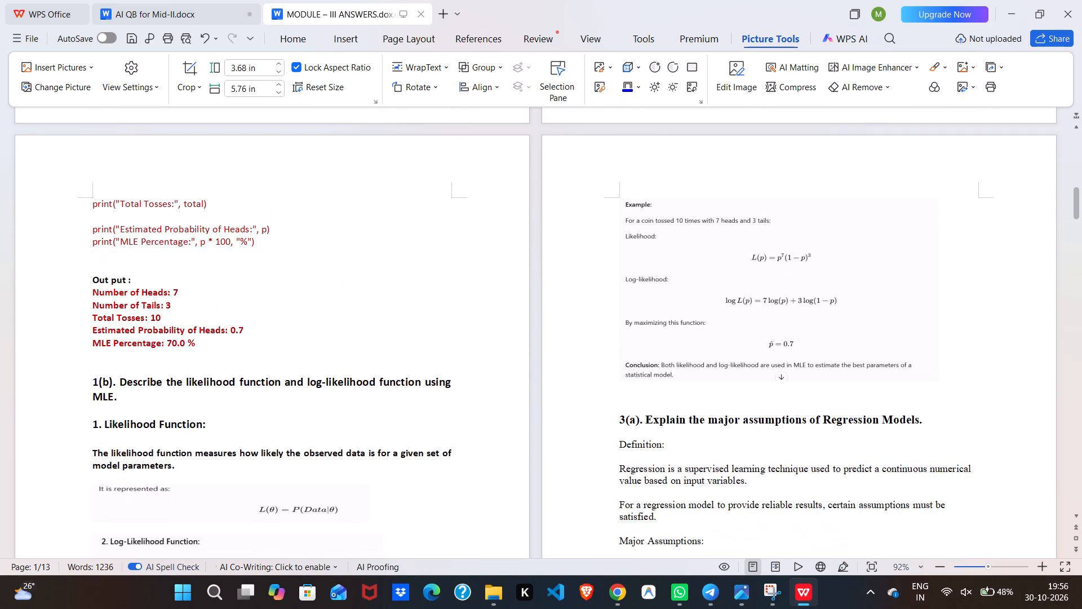
scroll(588, 303, down, 3)
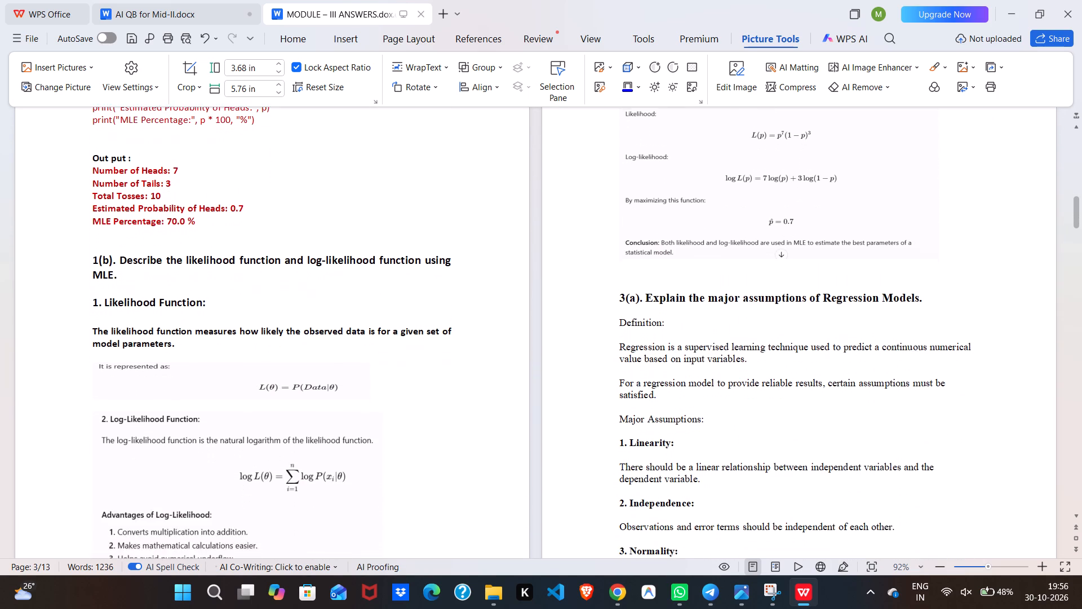
Examine the regression diagnostics answer 3(b) and the Logistic Regression answer 4(a), including the start of its code.
scroll(588, 303, down, 7)
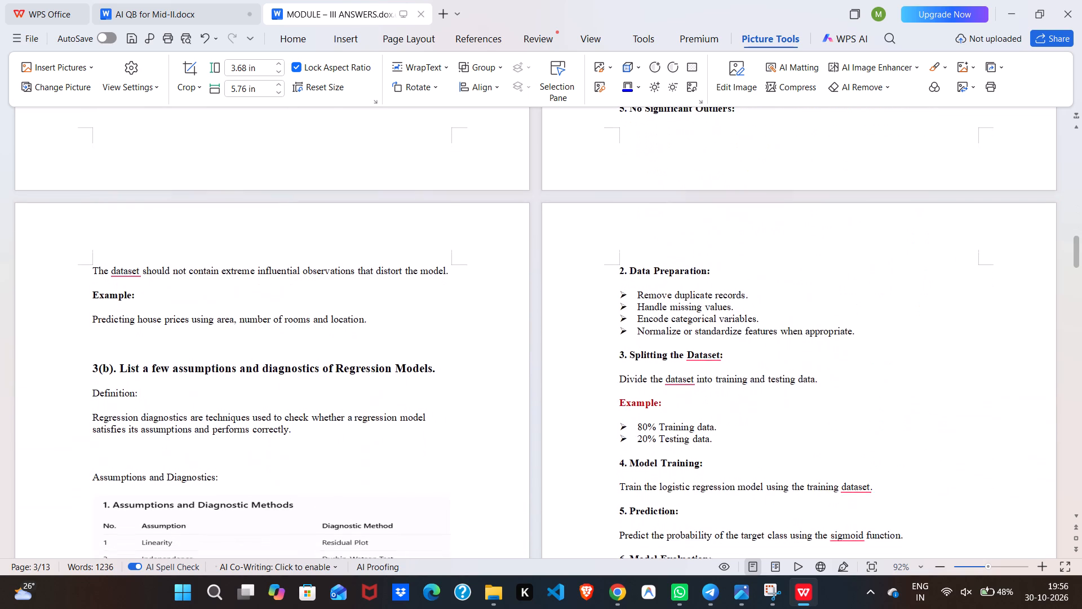
scroll(588, 303, down, 6)
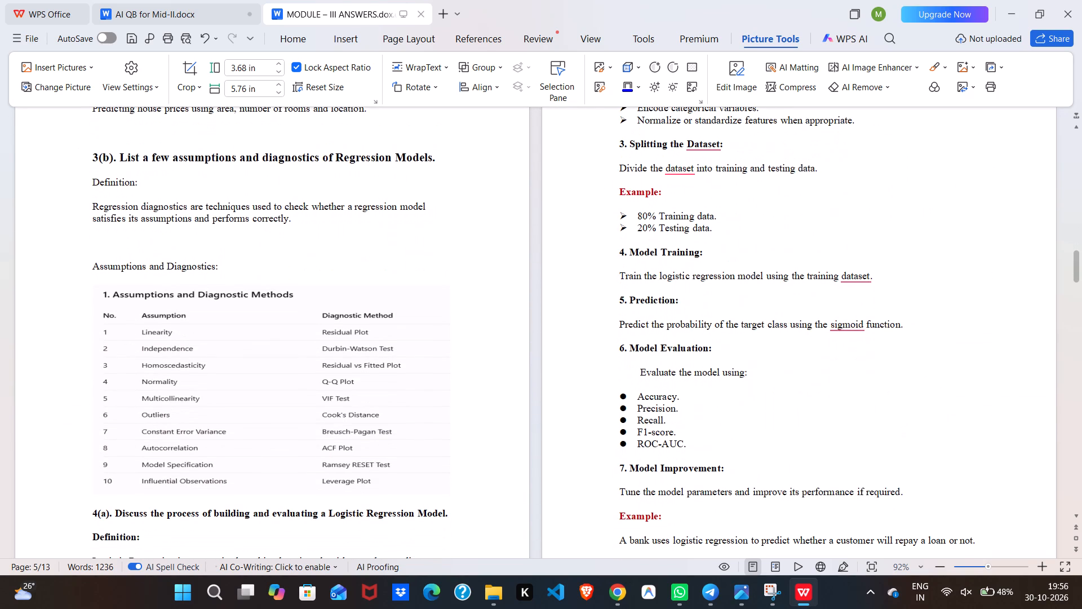
scroll(588, 303, down, 2)
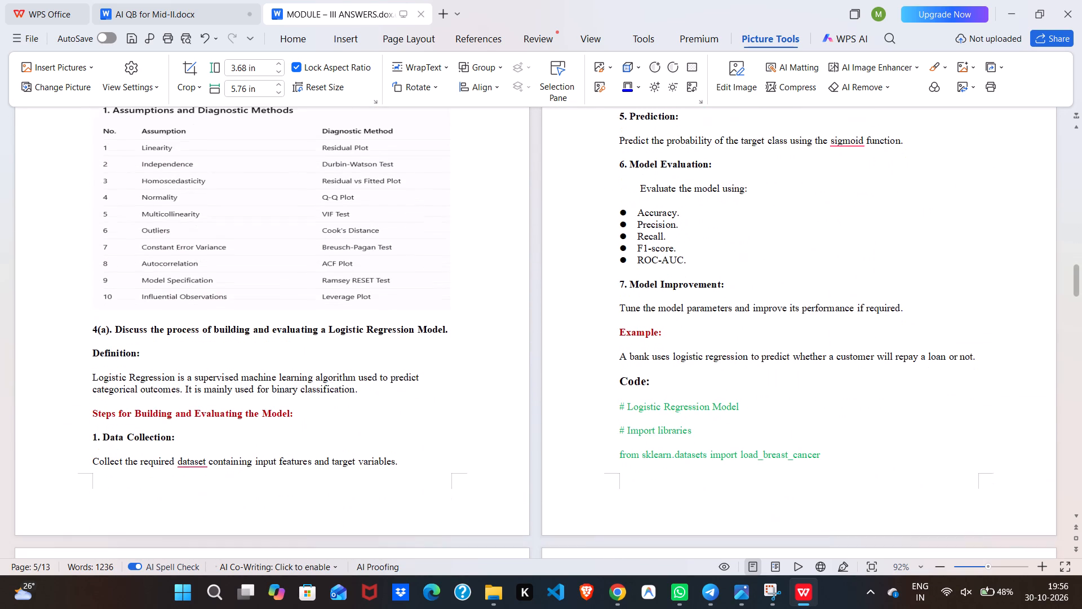
scroll(588, 303, down, 1)
scroll(588, 303, up, 3)
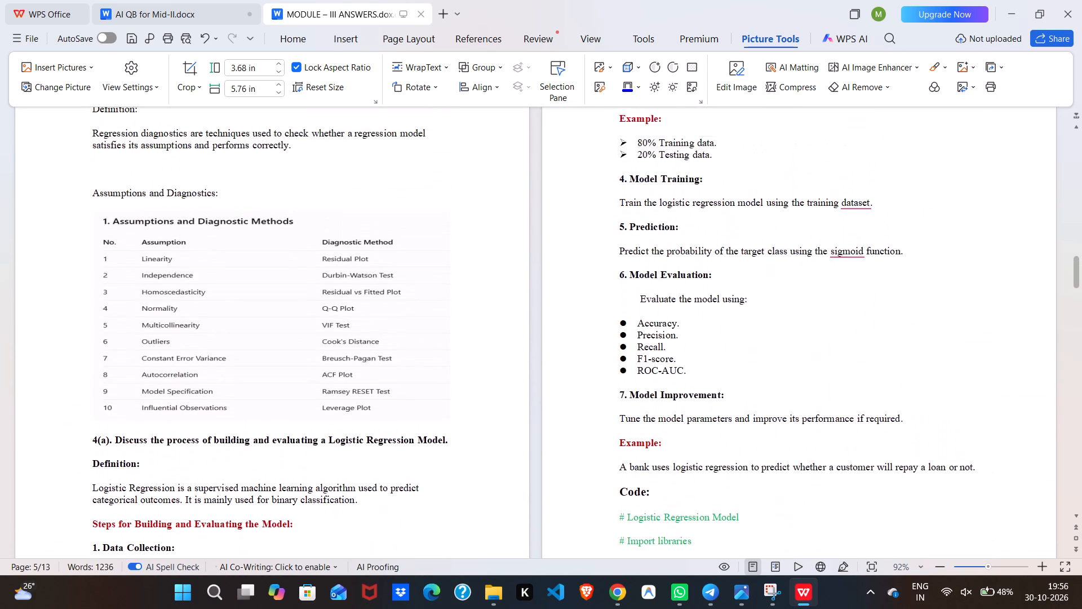
scroll(588, 303, up, 4)
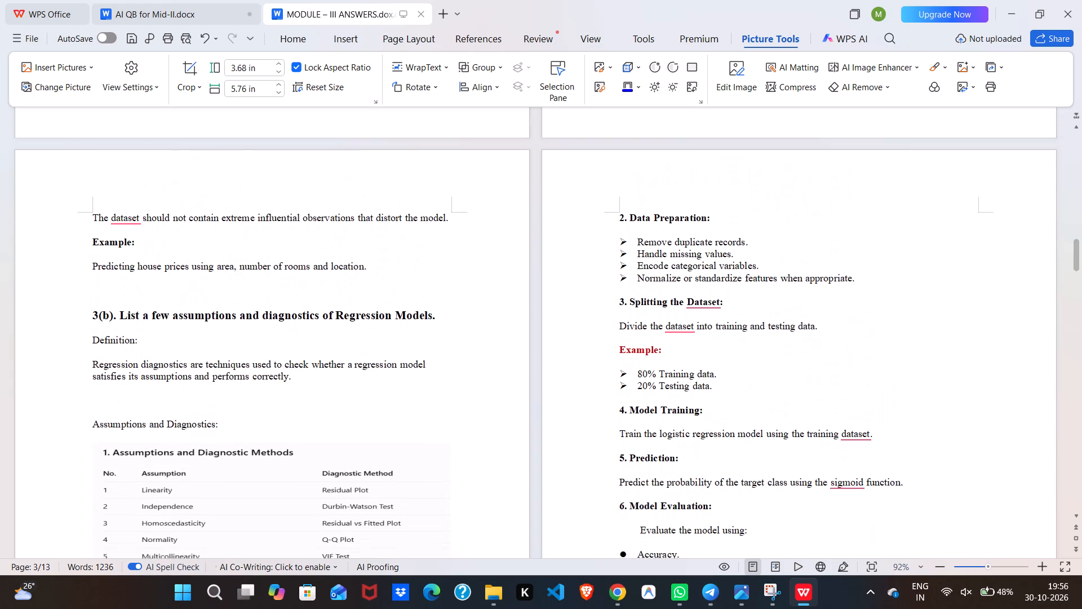
scroll(588, 303, down, 1)
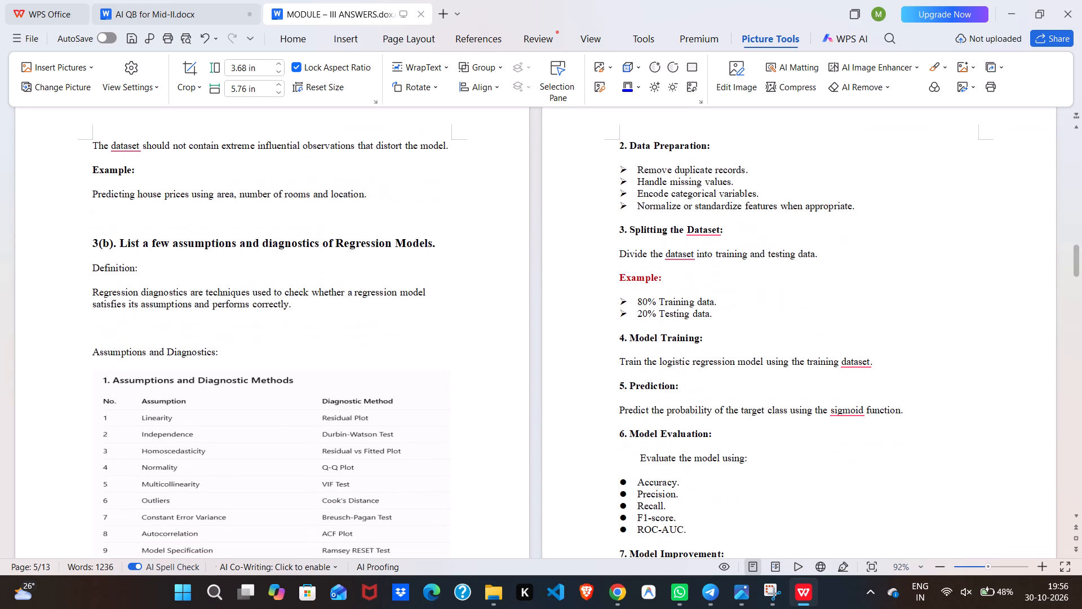
scroll(588, 303, down, 3)
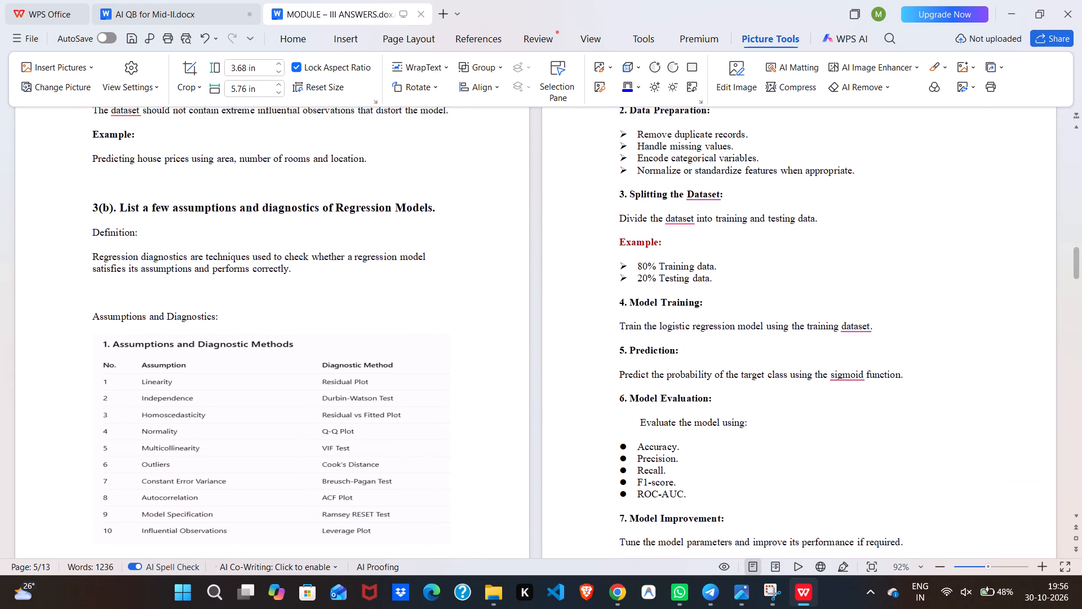
scroll(588, 303, down, 4)
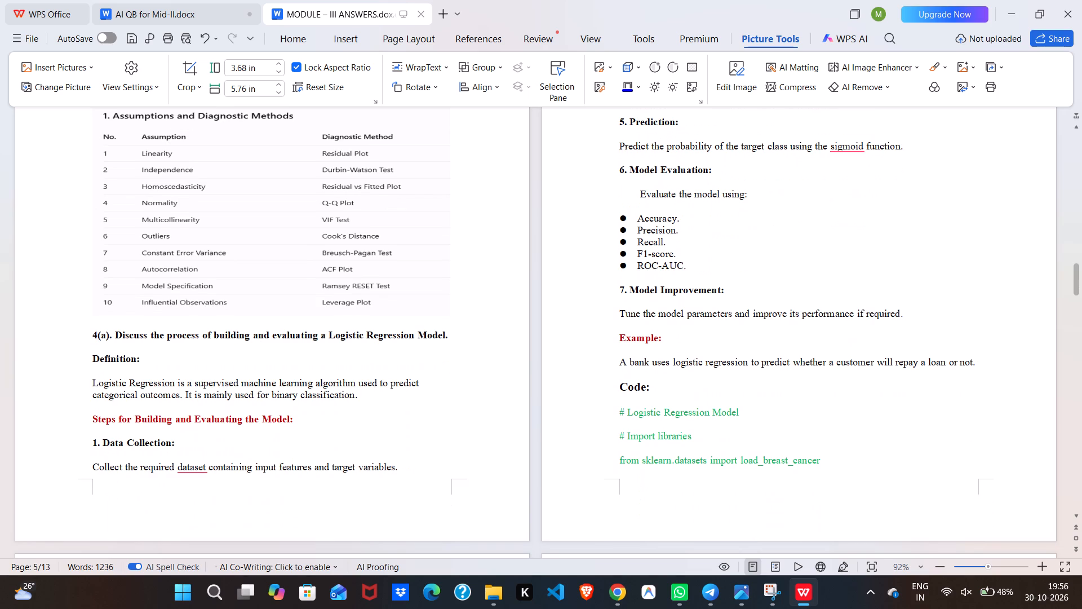
scroll(588, 303, down, 3)
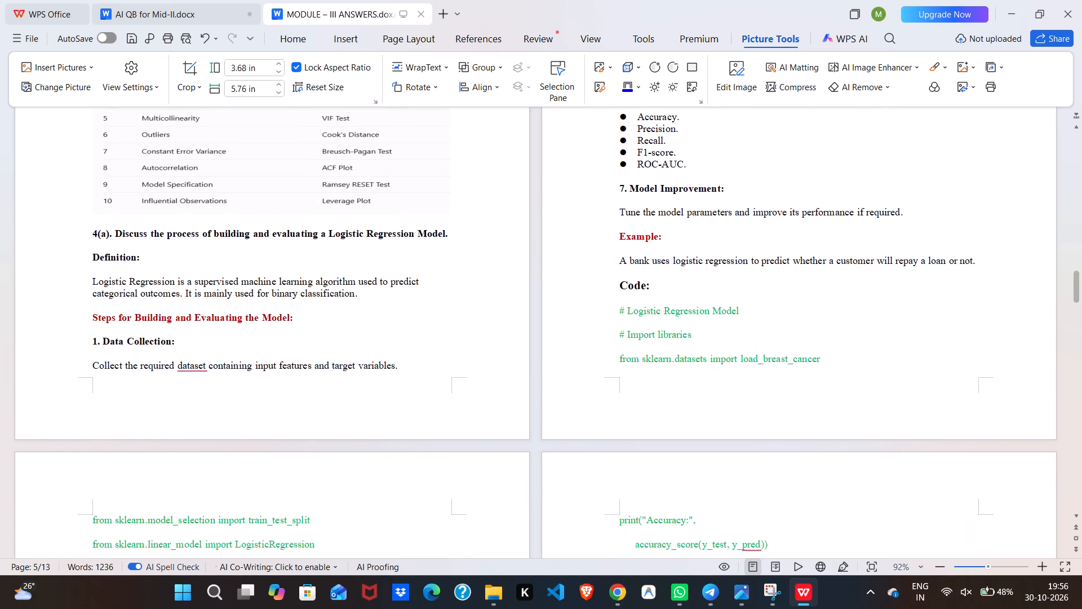
scroll(588, 303, down, 3)
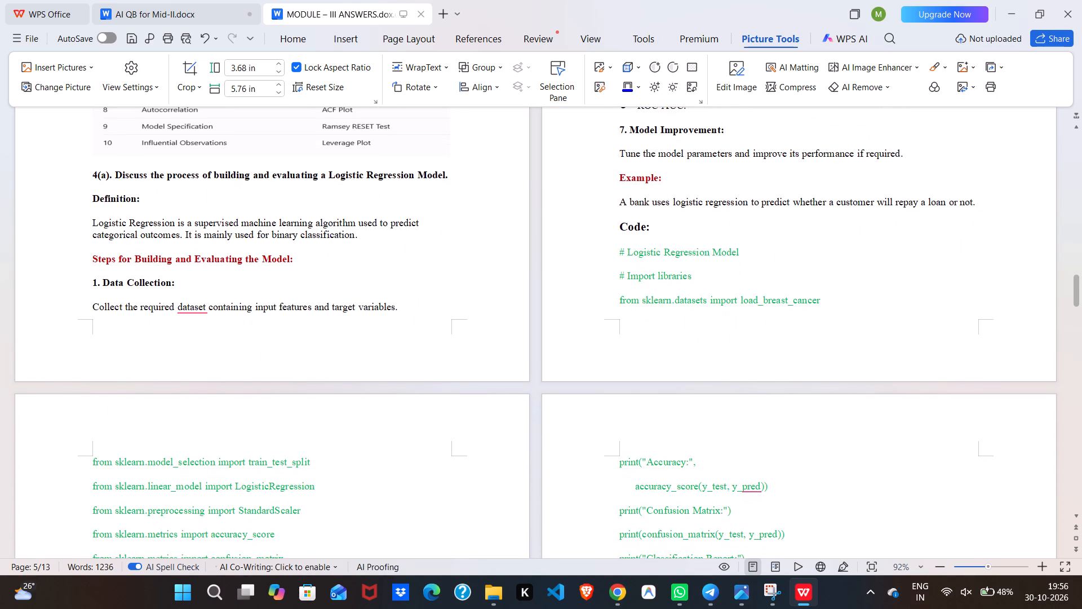
scroll(588, 303, down, 1)
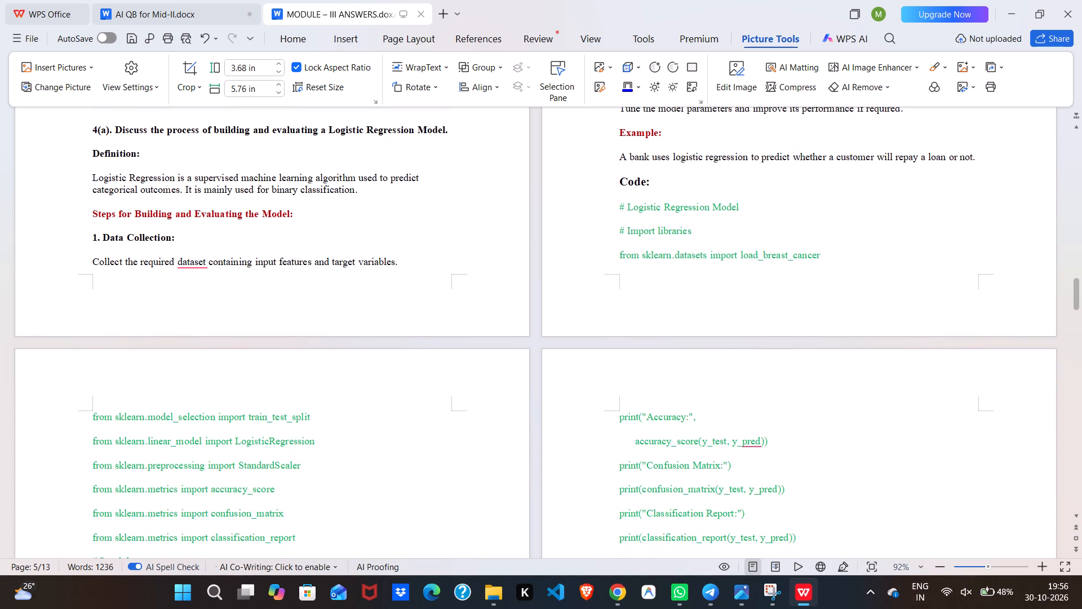
scroll(588, 303, down, 1)
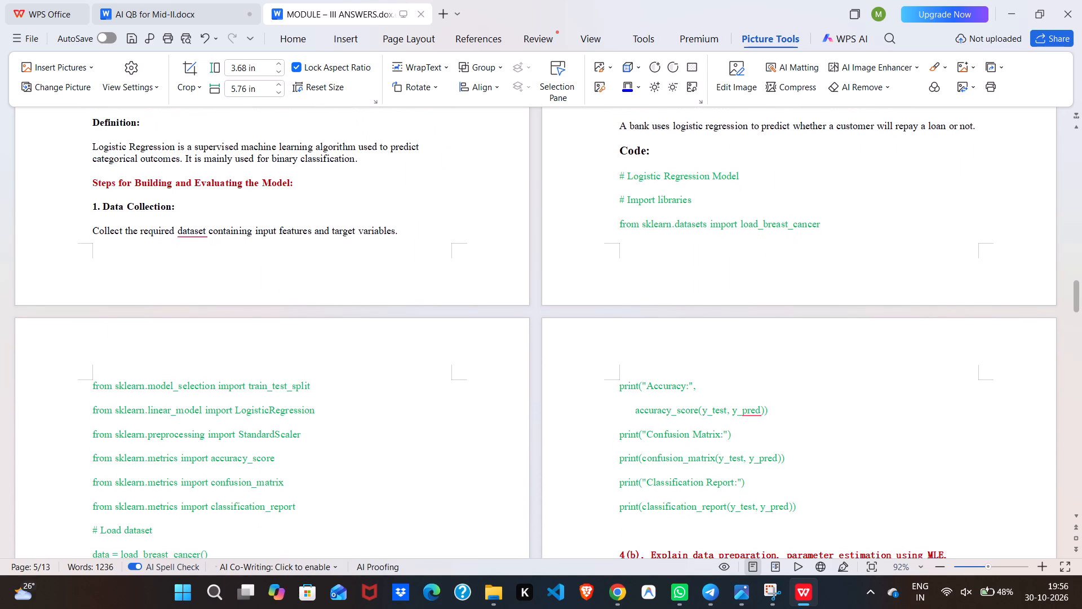
scroll(588, 303, down, 1)
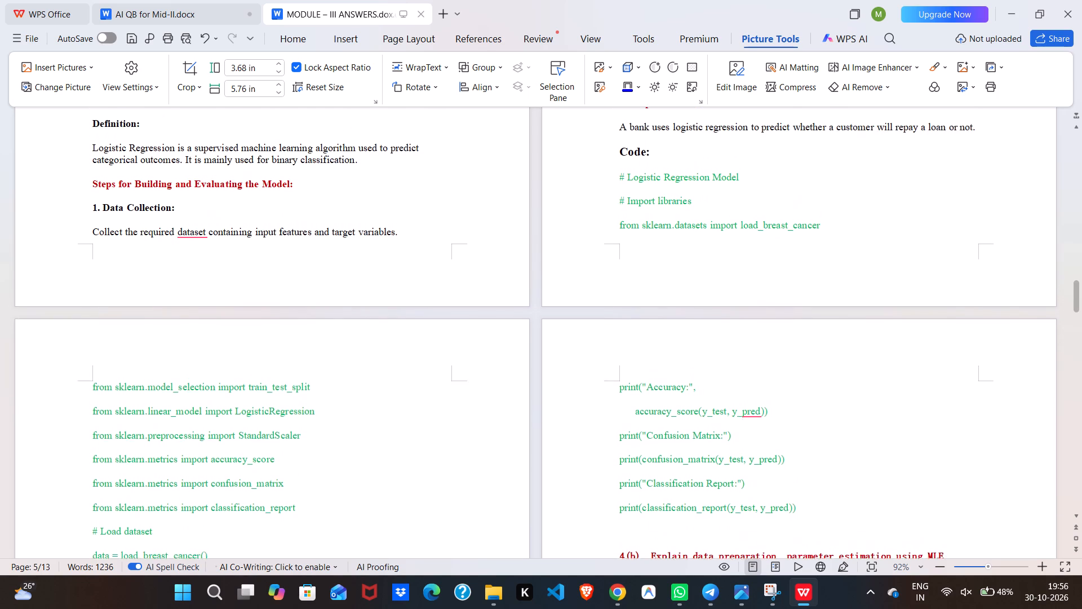
scroll(588, 303, down, 1)
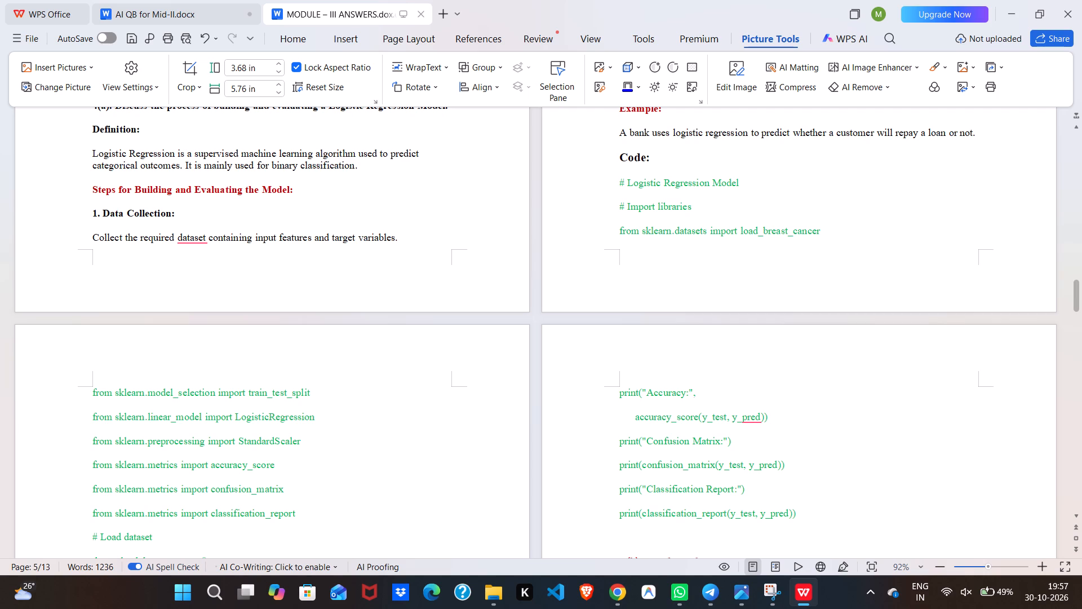
scroll(295, 478, down, 1)
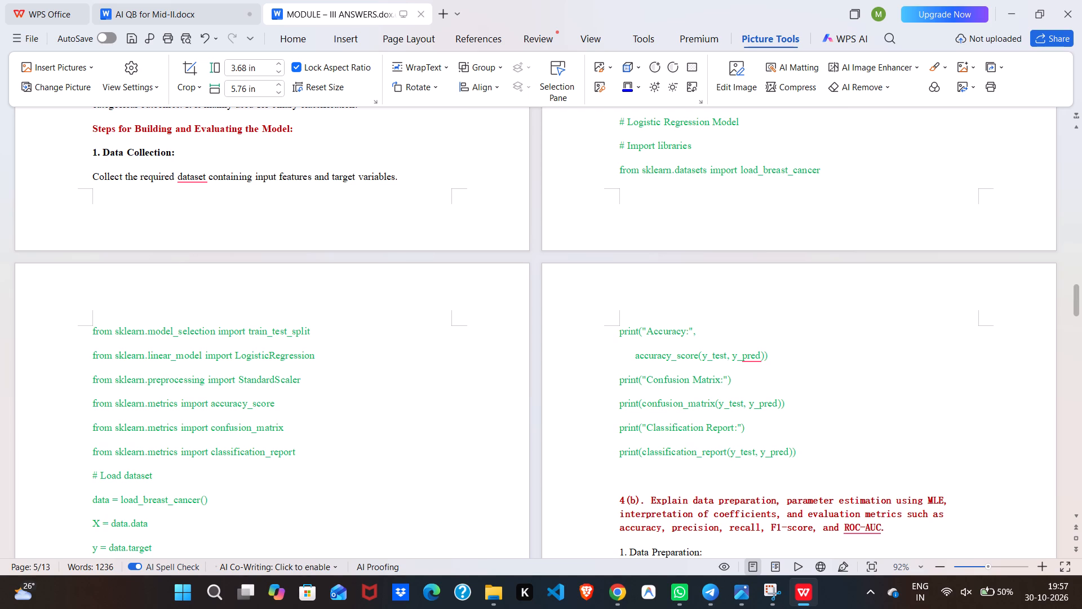
scroll(216, 363, up, 3)
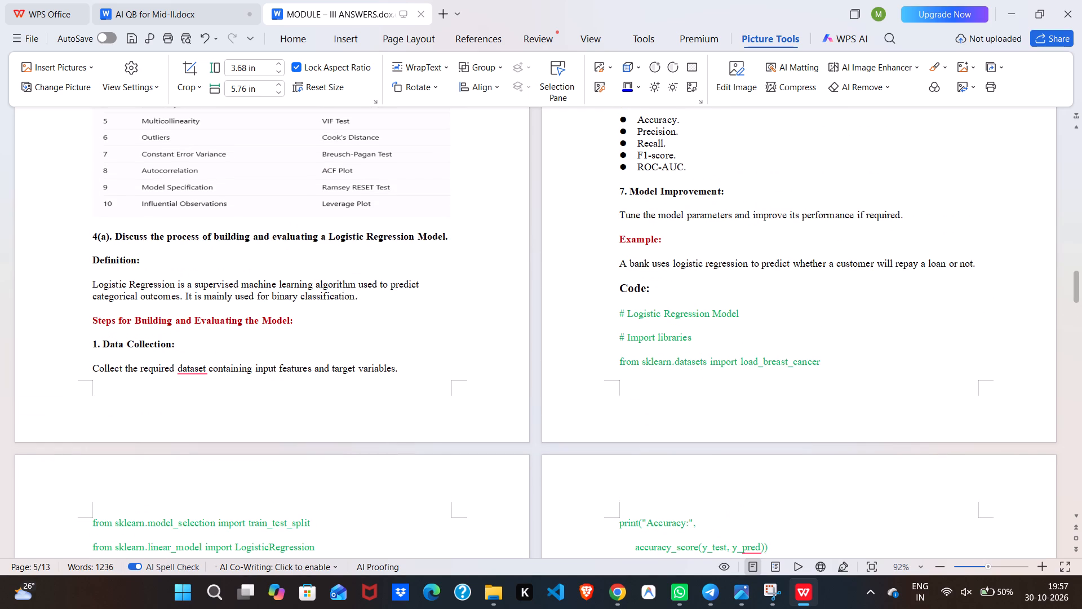
scroll(216, 363, up, 1)
Check the Logistic Regression code pages and answer 4(b) on data preparation, parameter estimation and interpretation of coefficients.
scroll(216, 363, down, 3)
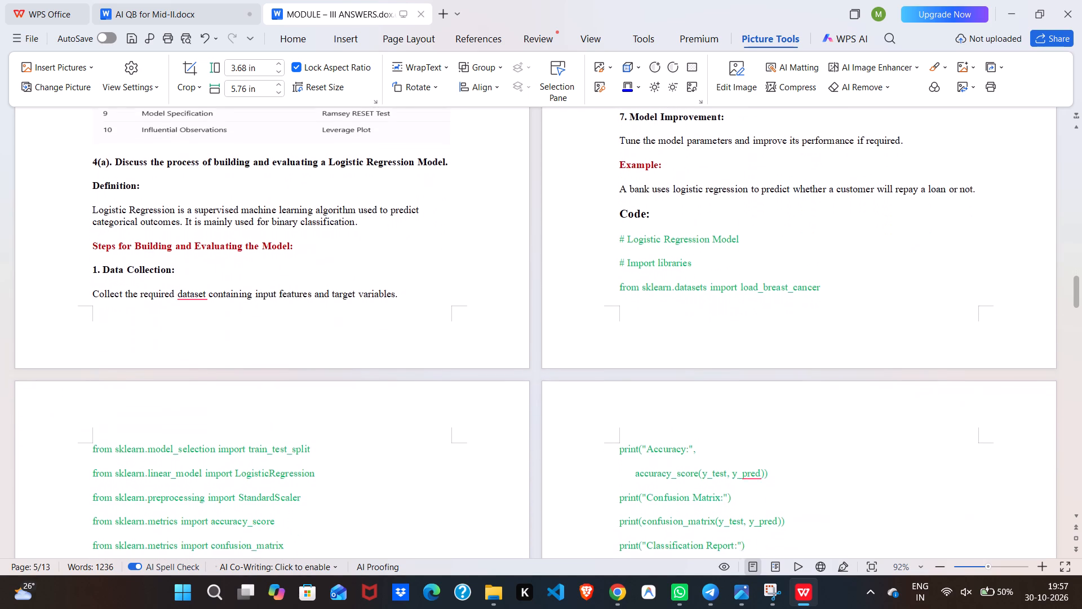
scroll(216, 363, down, 2)
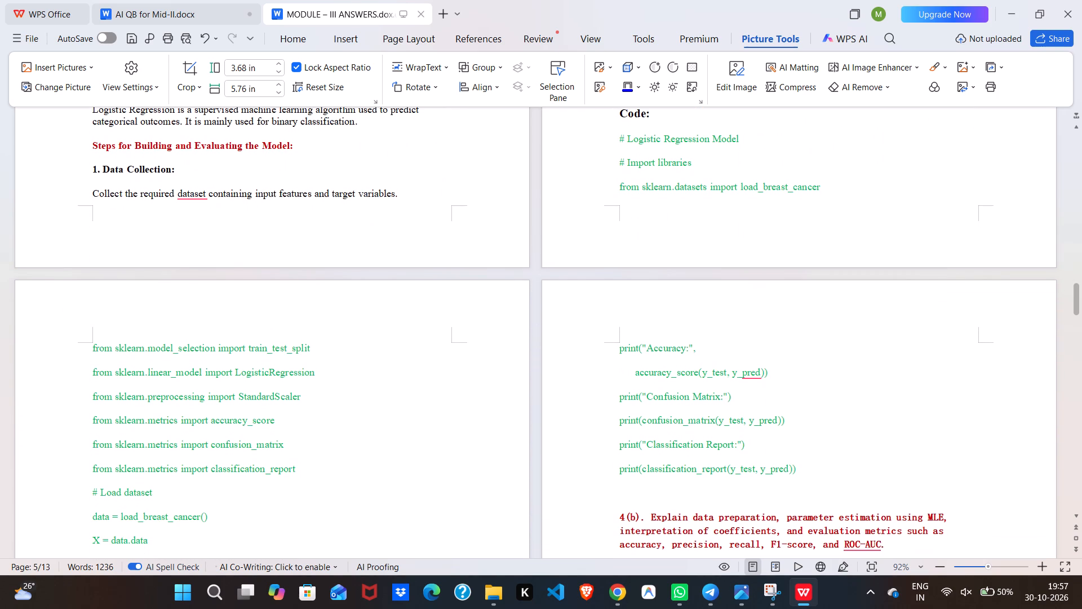
scroll(216, 363, down, 5)
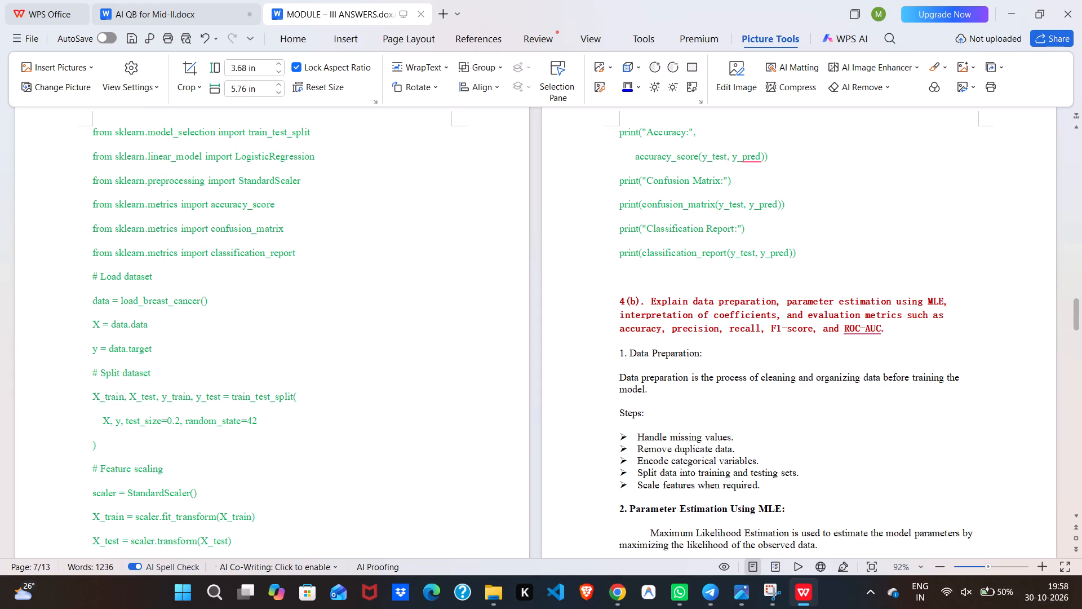
scroll(216, 363, down, 7)
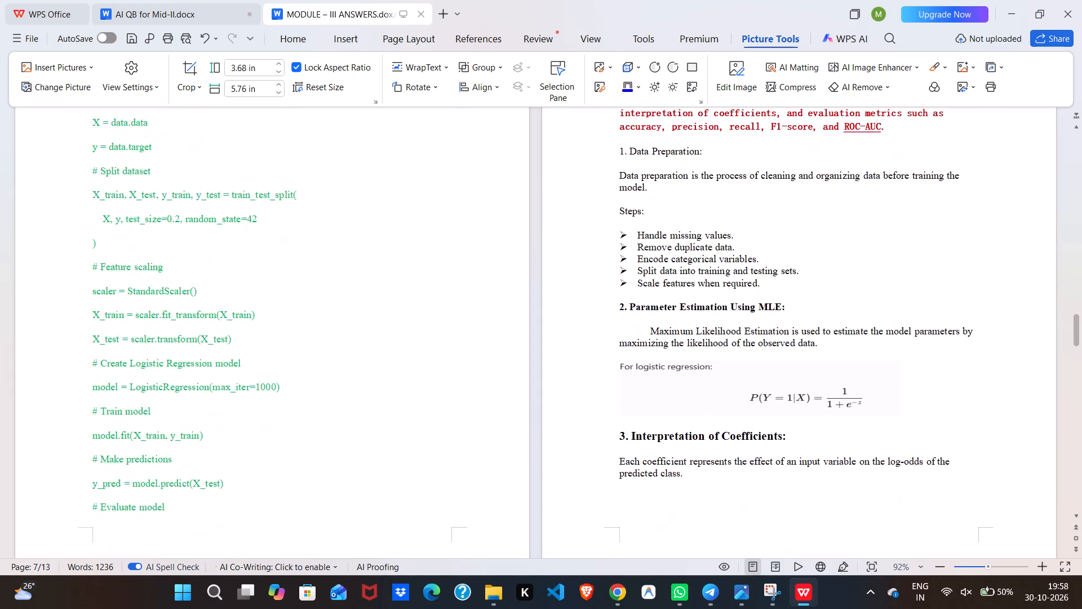
scroll(216, 363, down, 1)
scroll(216, 363, up, 3)
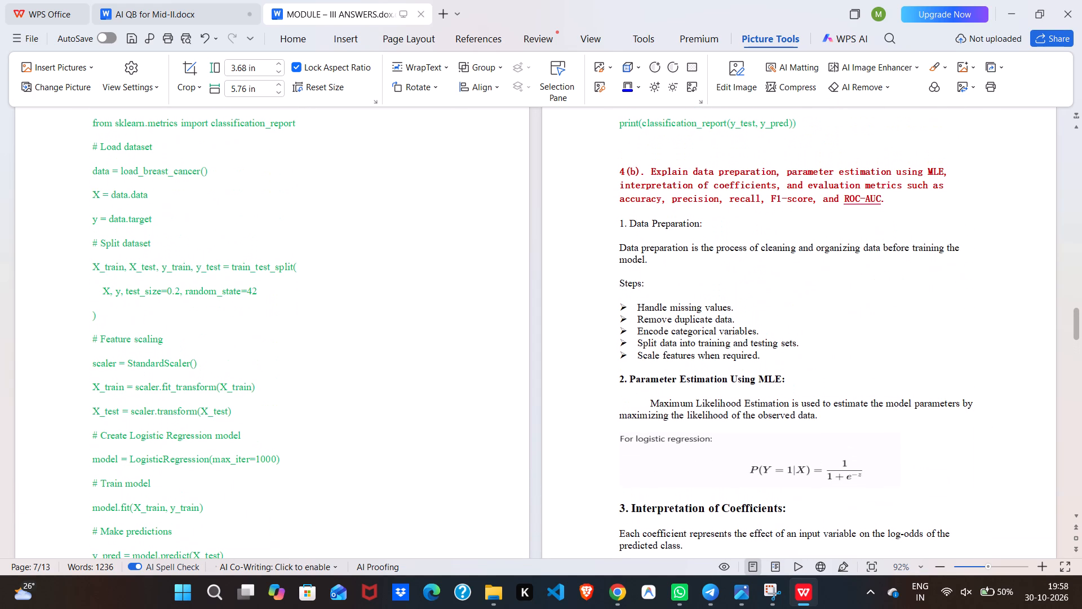
scroll(216, 363, up, 4)
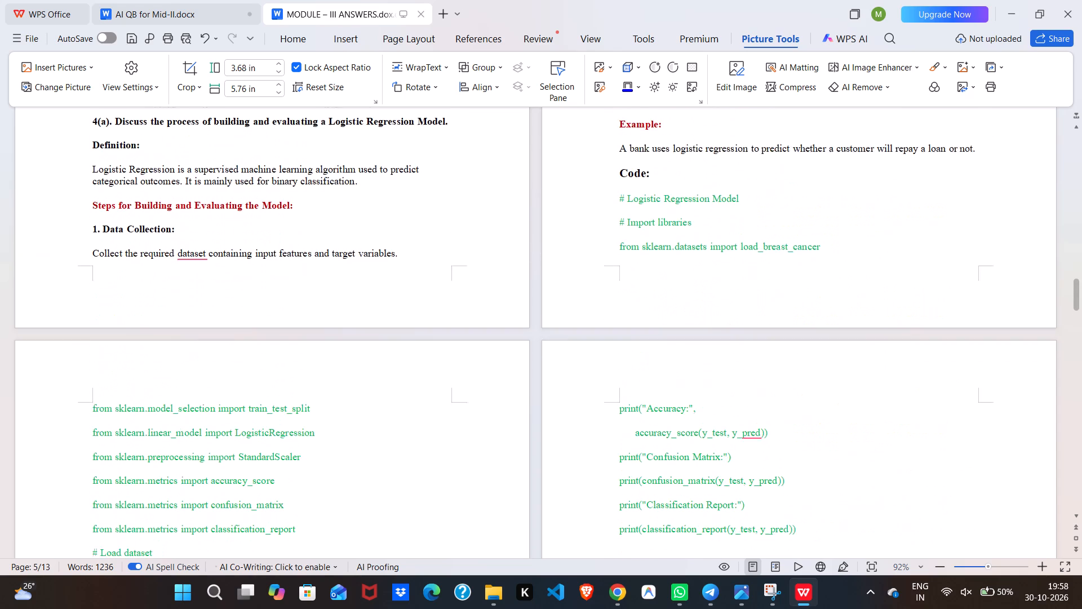
Review how far the Logistic Regression code runs across its pages, from the answer 4(a) example to the start of answer 4(b).
scroll(216, 363, up, 4)
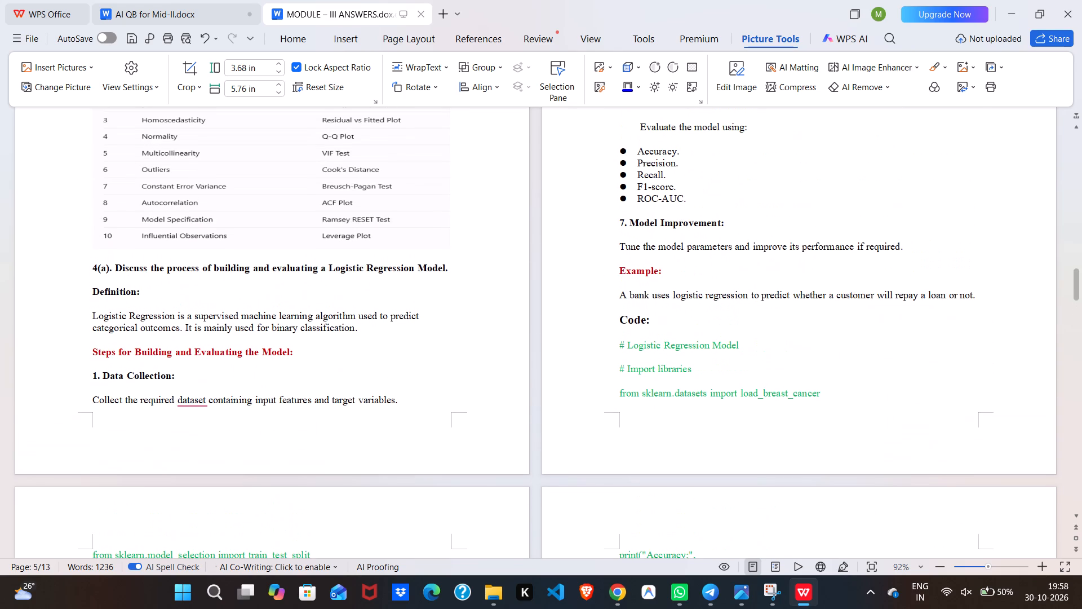
scroll(216, 363, down, 5)
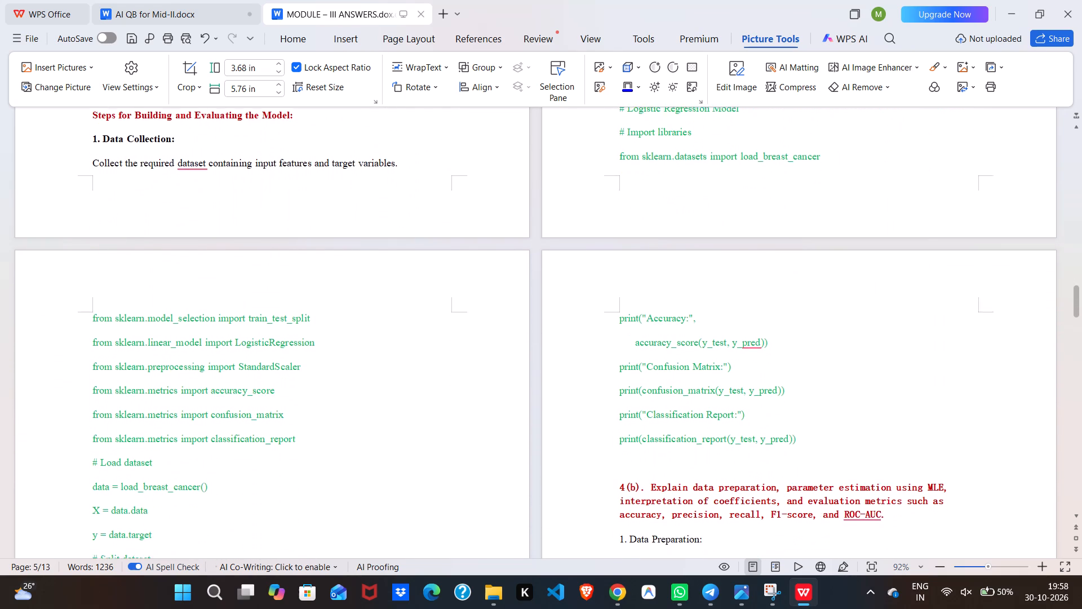
scroll(216, 363, down, 1)
scroll(317, 401, down, 1)
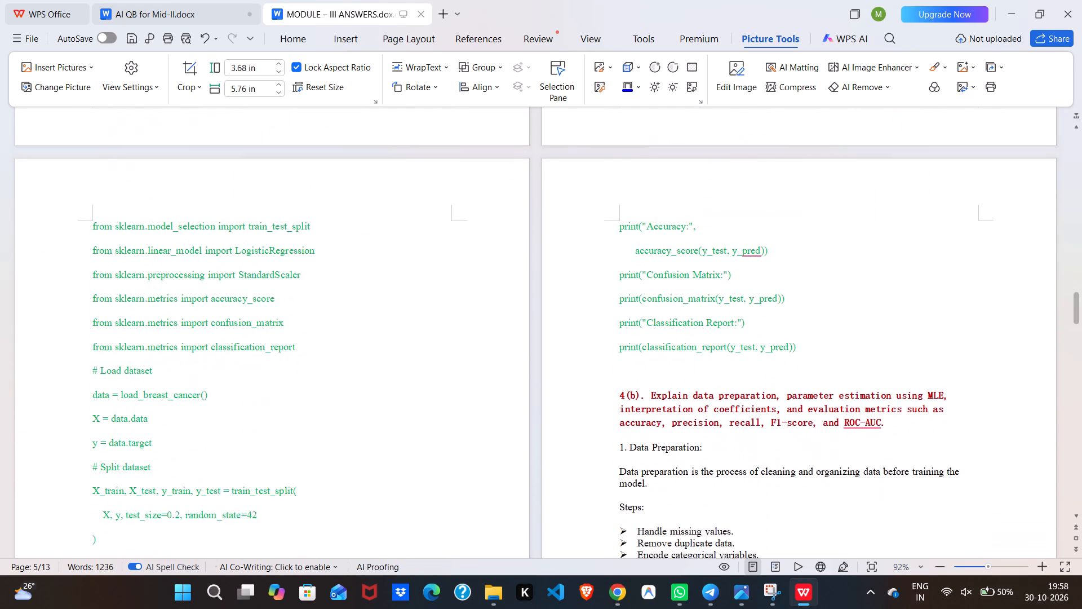
scroll(317, 401, down, 5)
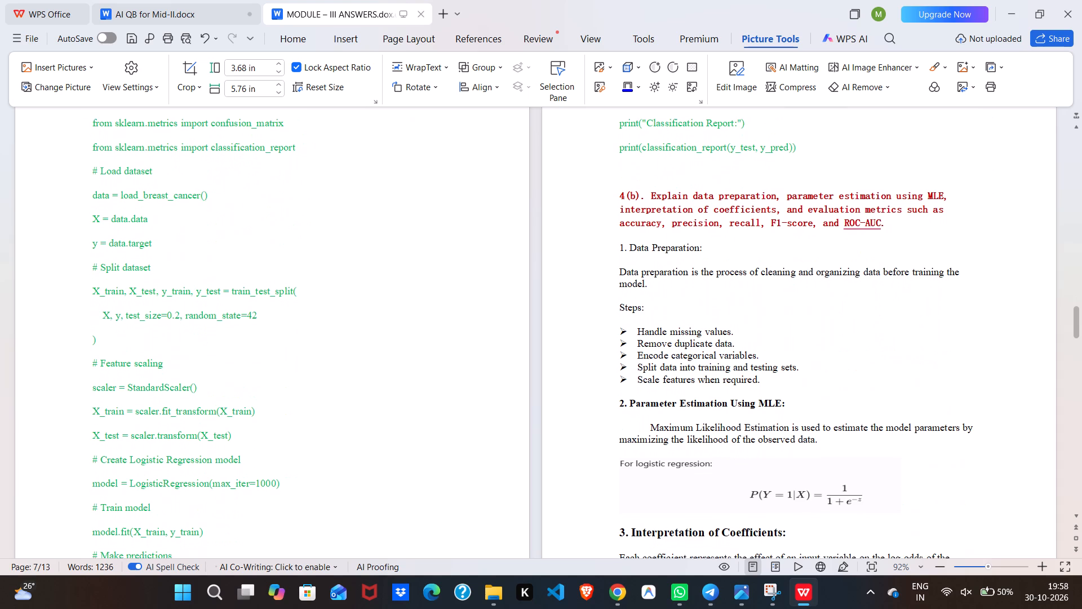
scroll(317, 401, down, 2)
Copy the whole Logistic Regression code, from the "# Logistic Regression Model" comment through the final classification_report print line.
scroll(317, 401, up, 5)
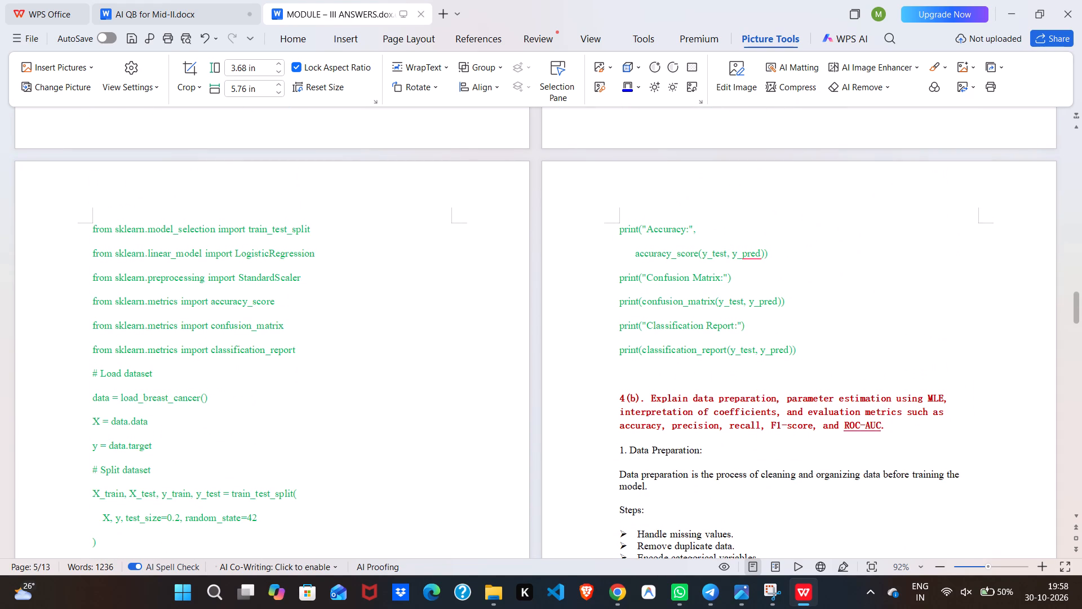
scroll(317, 401, up, 5)
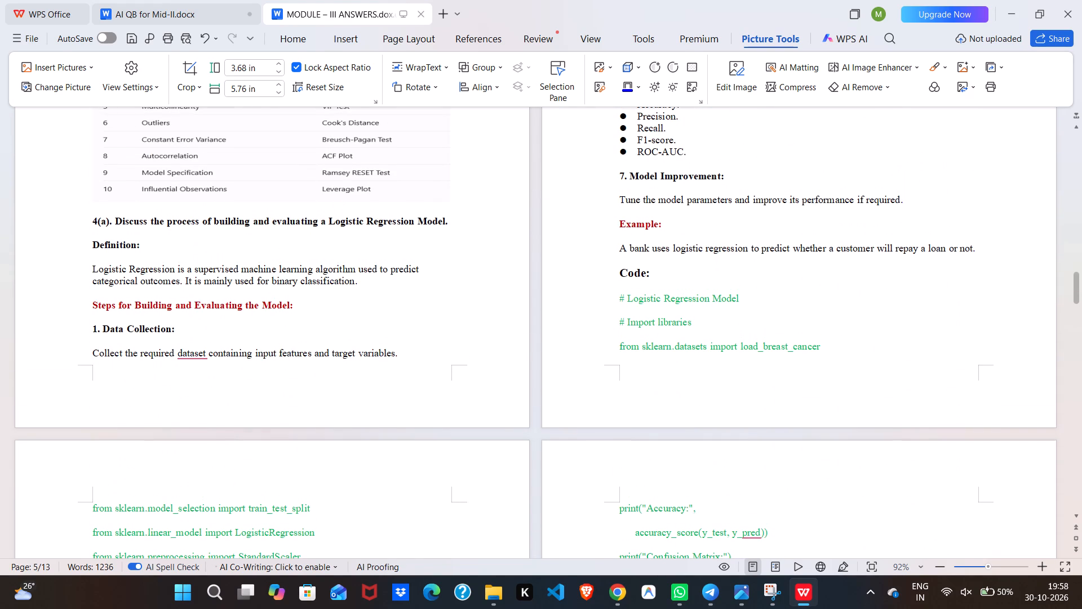
drag(619, 292, 779, 464)
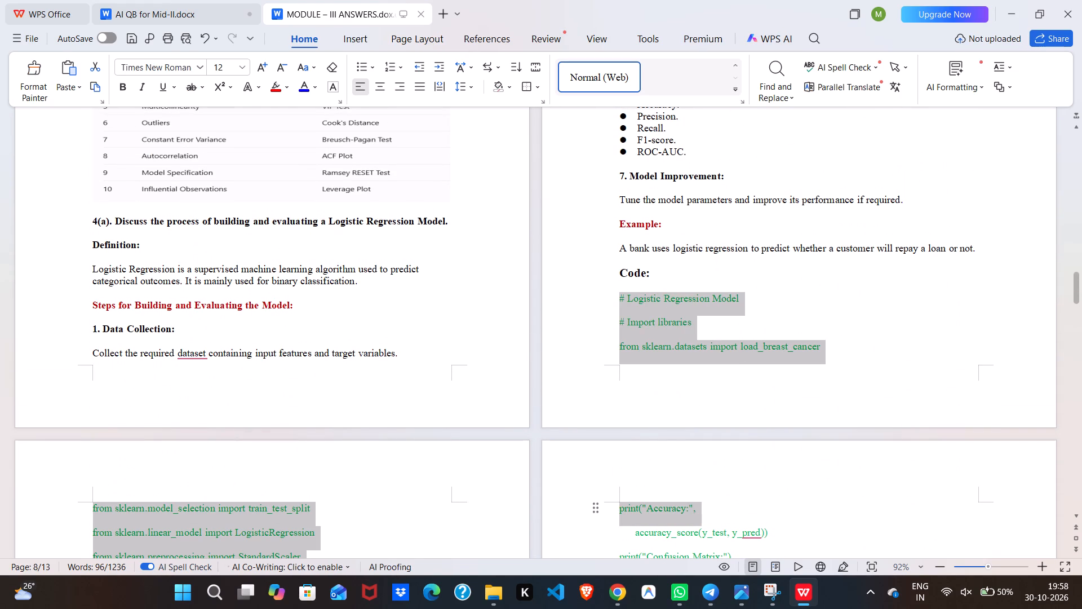
drag(779, 464, 777, 238)
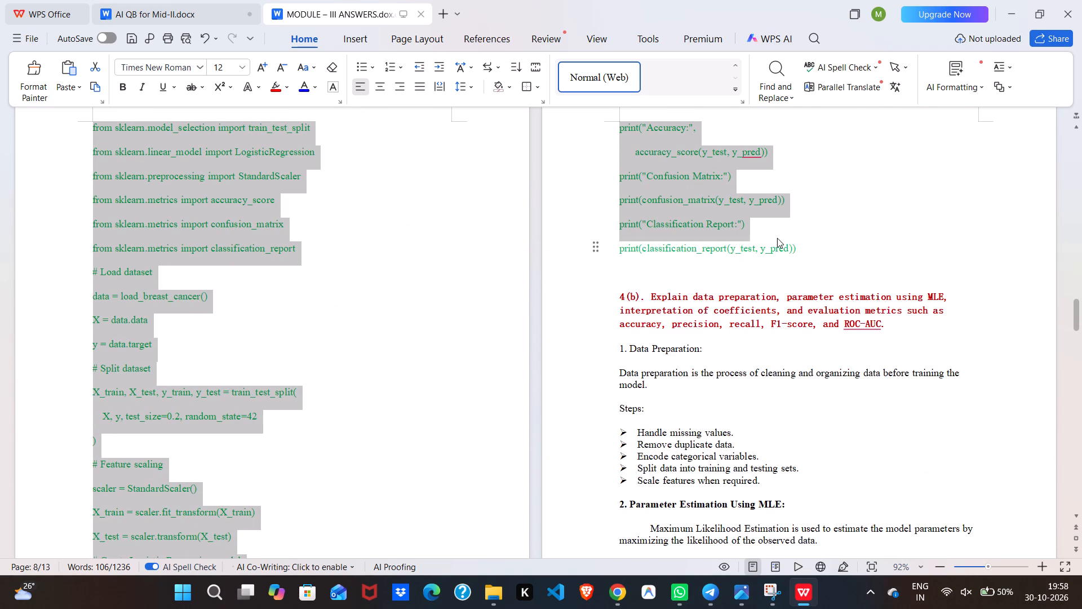
drag(777, 238, 866, 252)
key(ctrl+c)
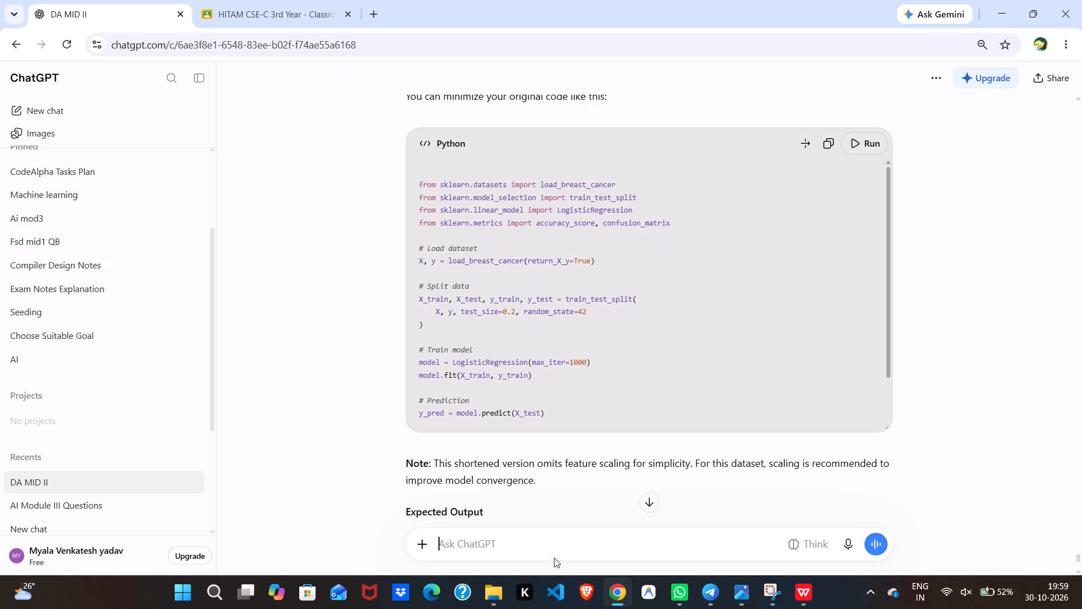
click(831, 142)
click(800, 593)
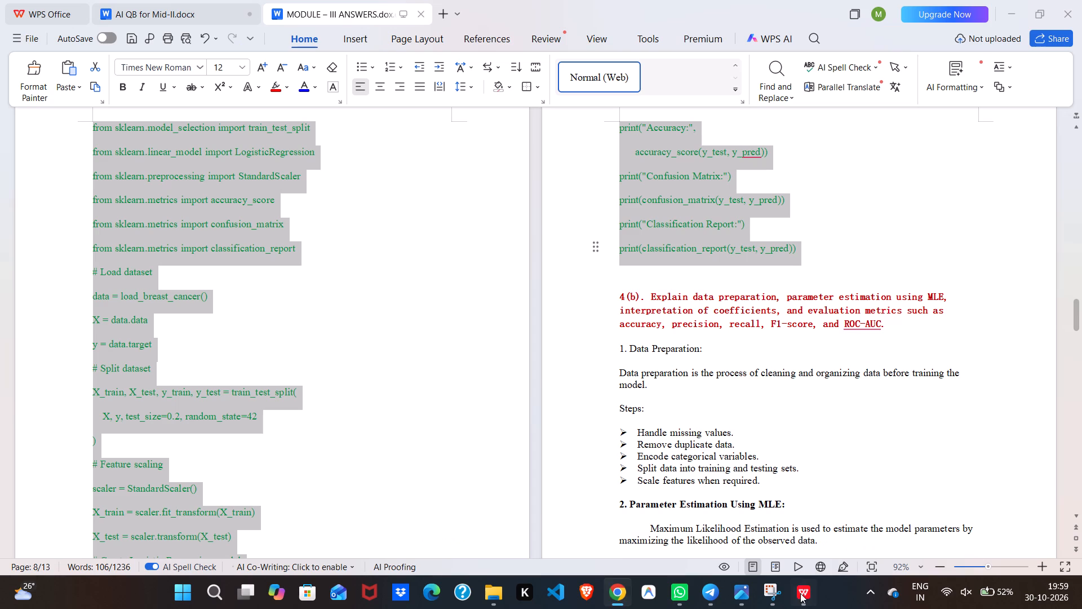
key(ctrl+v)
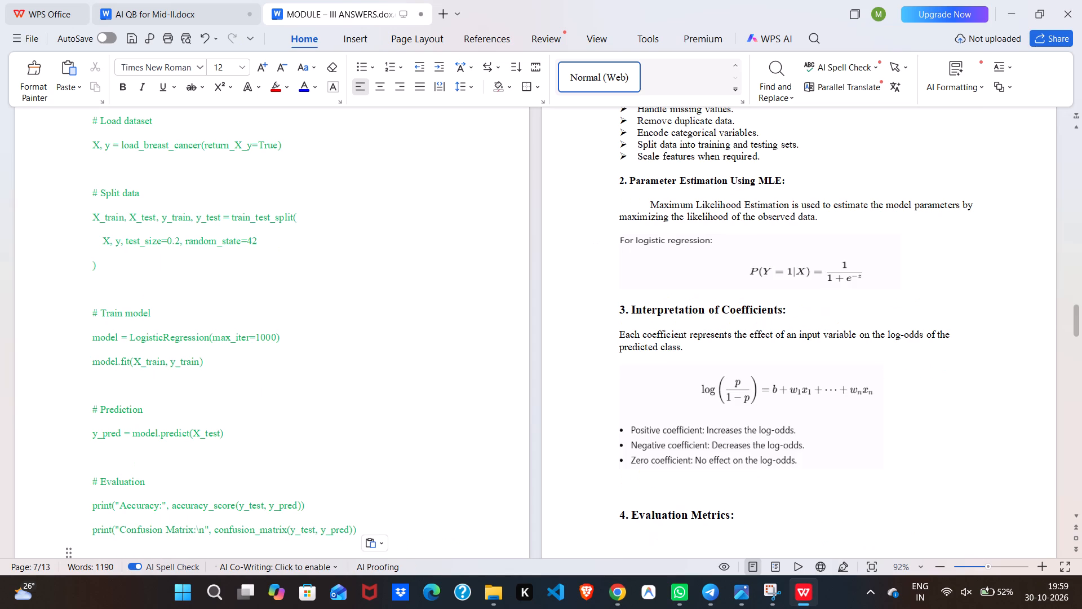
Remove the blank line between the "Code:" heading and the load_breast_cancer import line.
scroll(503, 304, up, 4)
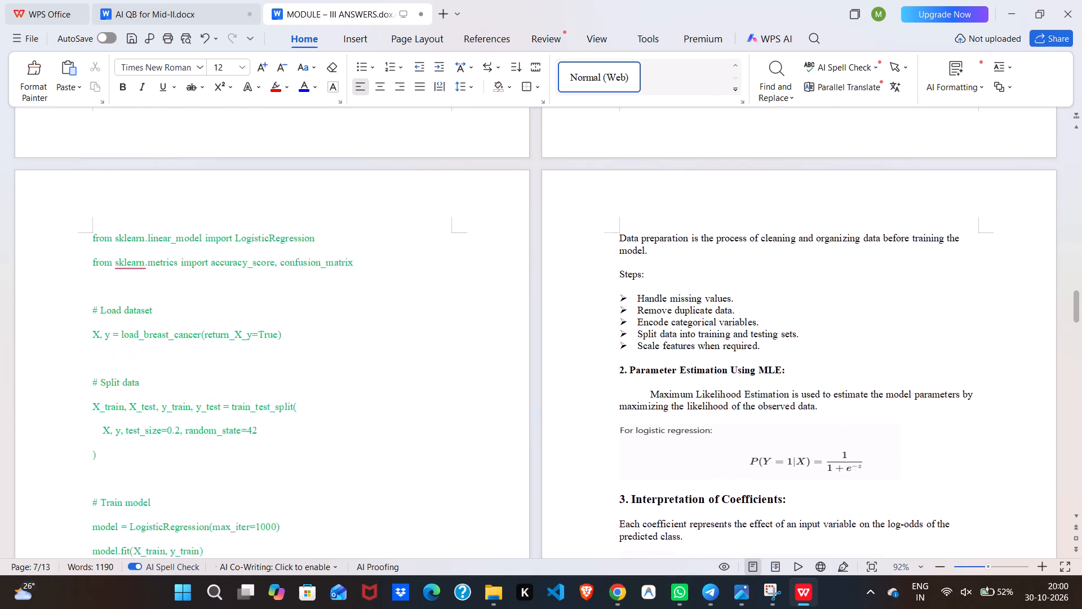
scroll(503, 304, up, 1)
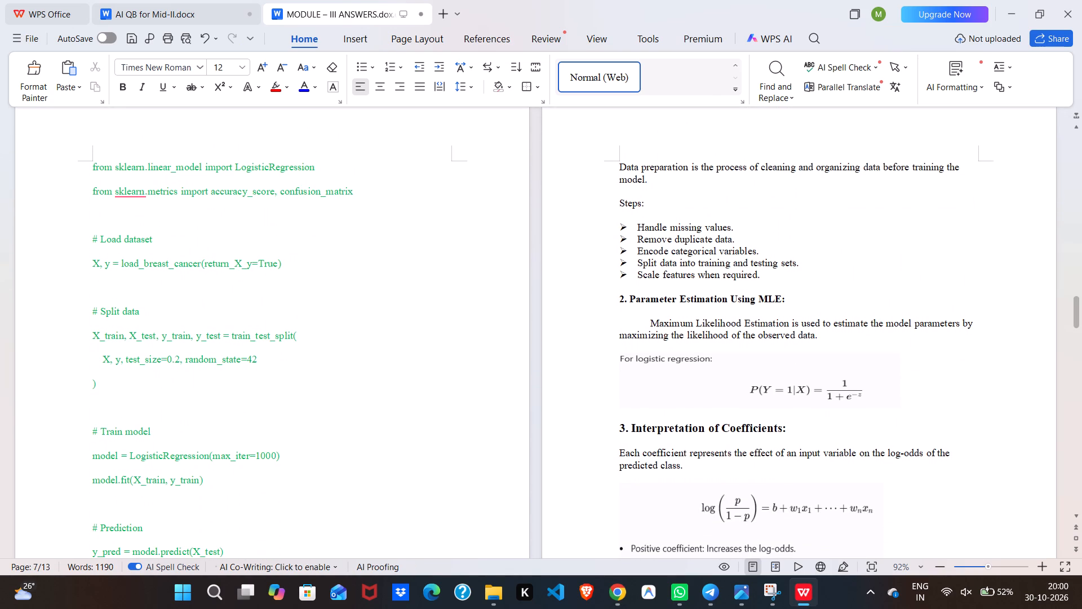
scroll(333, 245, up, 7)
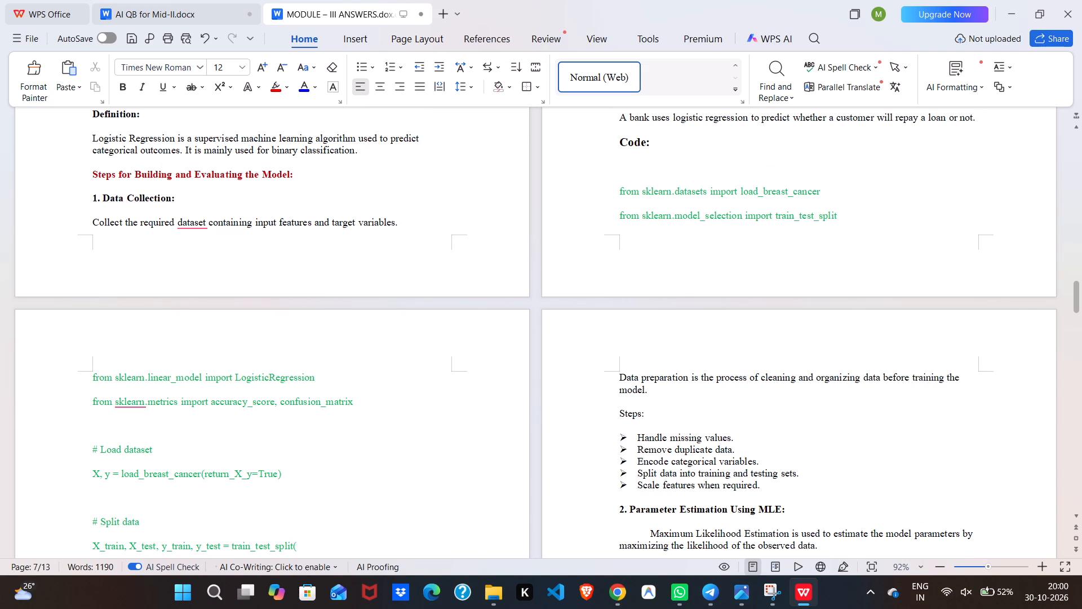
click(616, 191)
key(BackSpace)
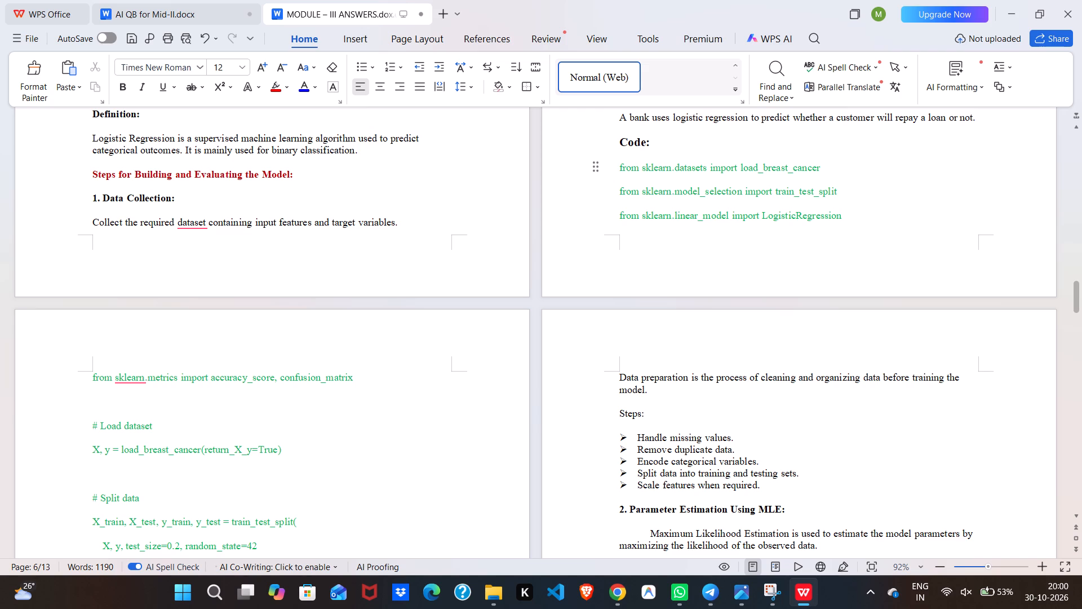
Set the line spacing of the whole pasted code, from the first import through the Confusion Matrix print line, to 1.0.
drag(616, 168, 723, 285)
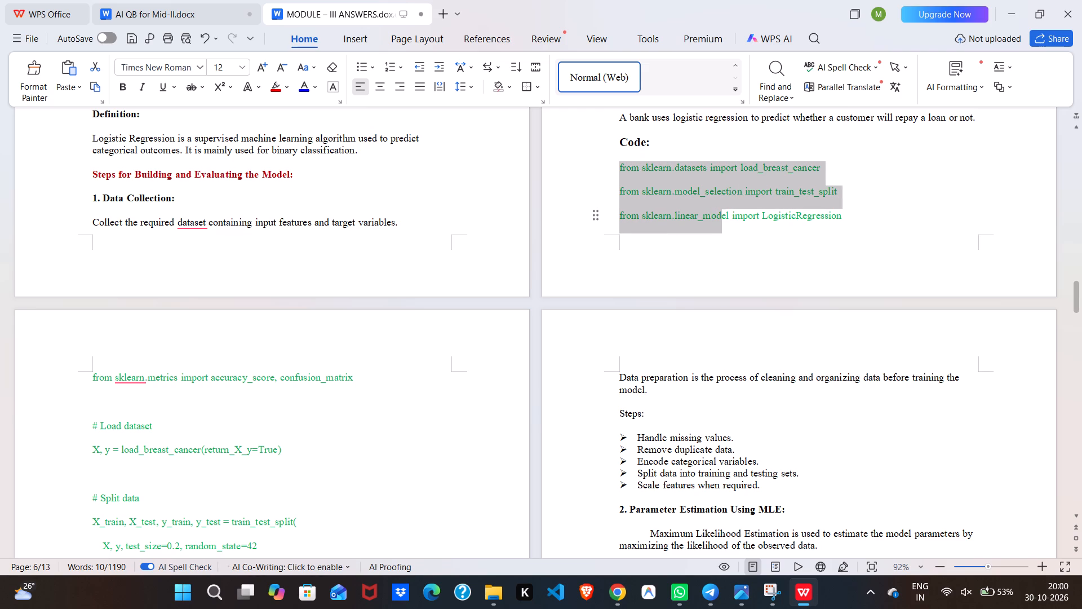
drag(723, 285, 500, 443)
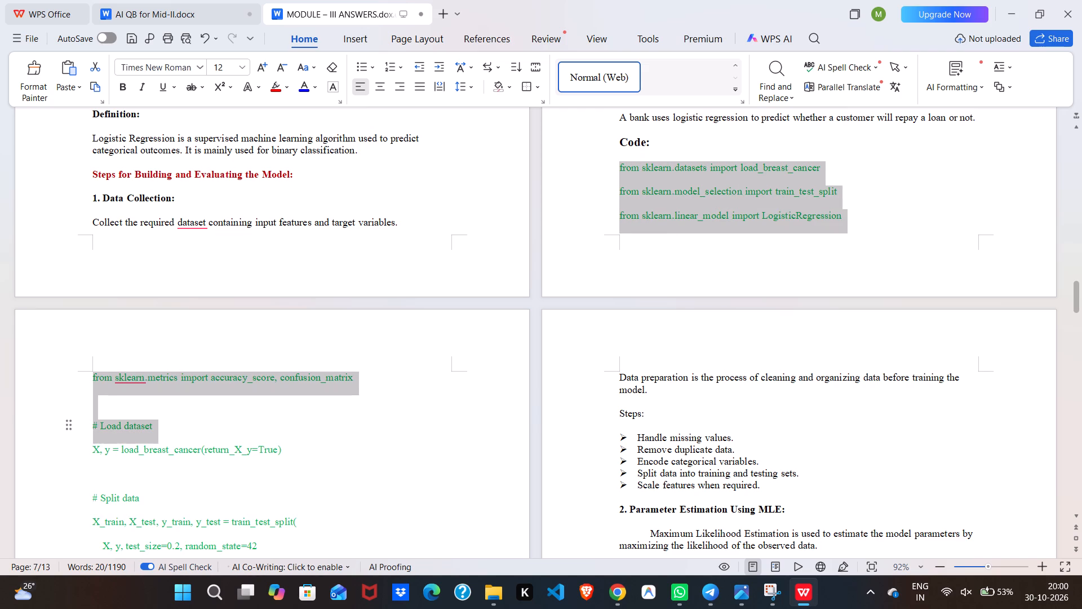
drag(500, 443, 635, 383)
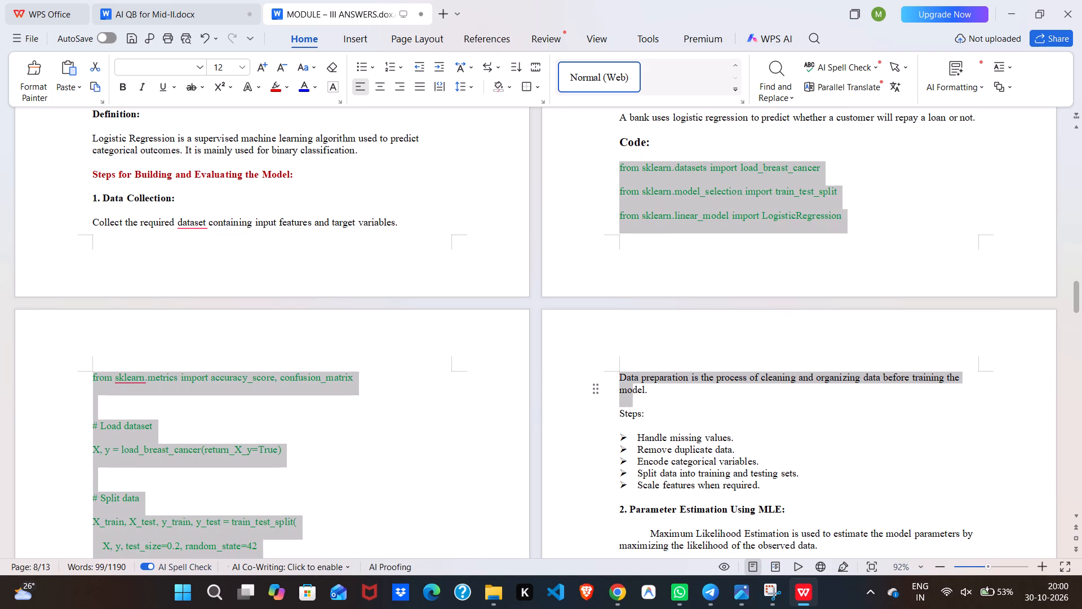
drag(635, 383, 625, 353)
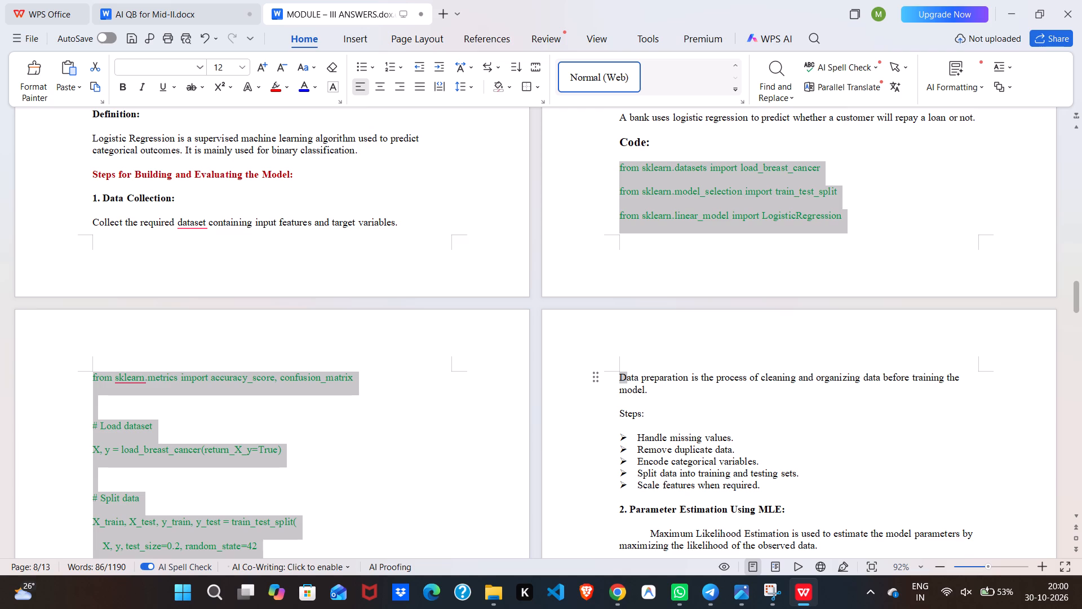
drag(625, 353, 617, 354)
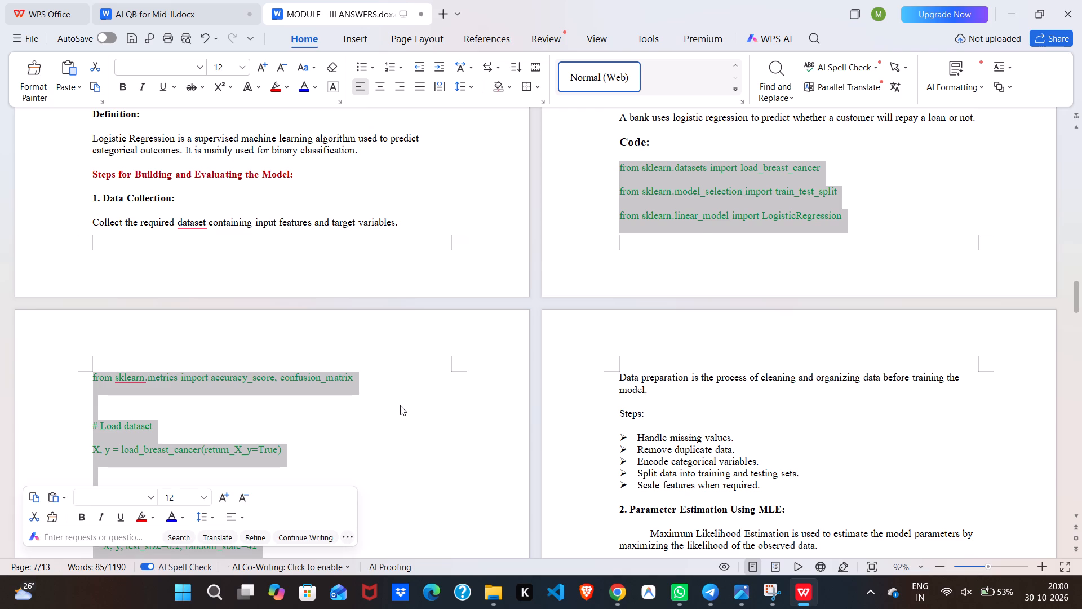
scroll(400, 405, down, 4)
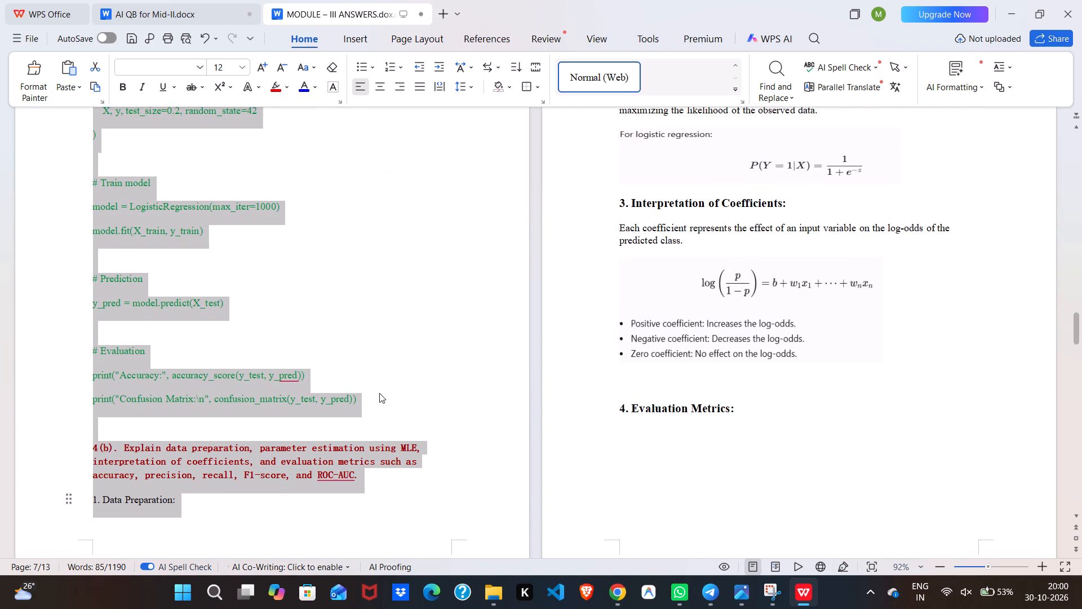
key(shift+Up)
key(shift+Up)
key(shift+Up)
key(shift+Up)
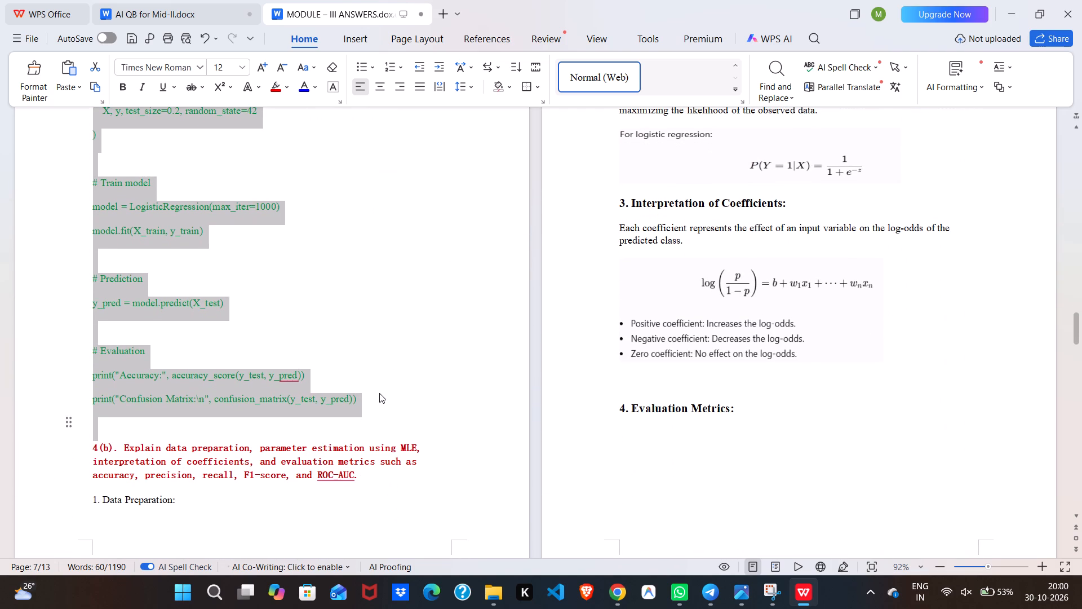
key(shift+Up)
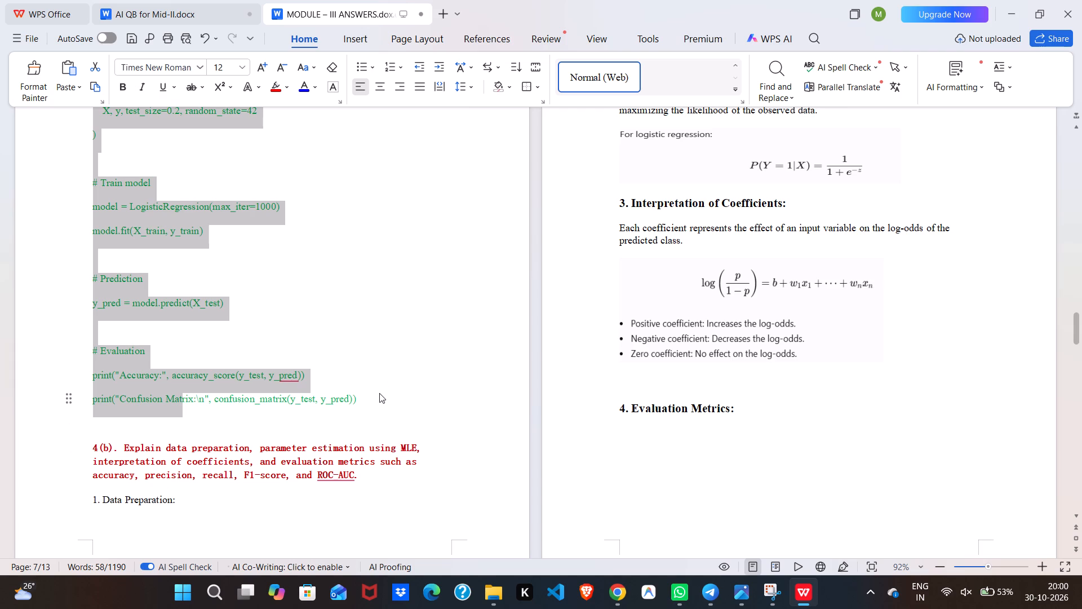
key(shift+Down)
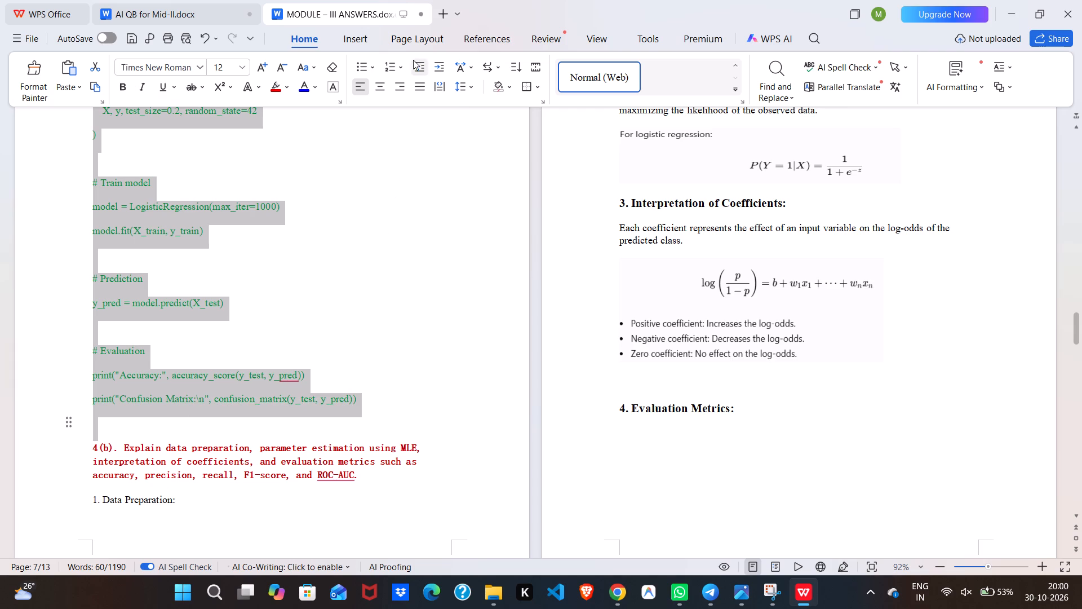
click(473, 86)
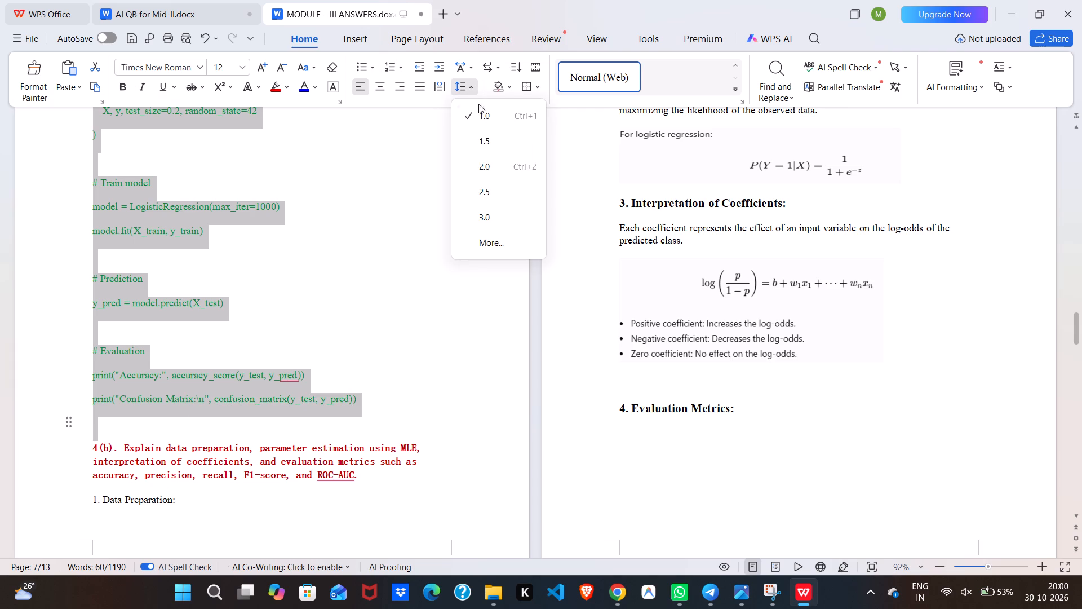
click(481, 114)
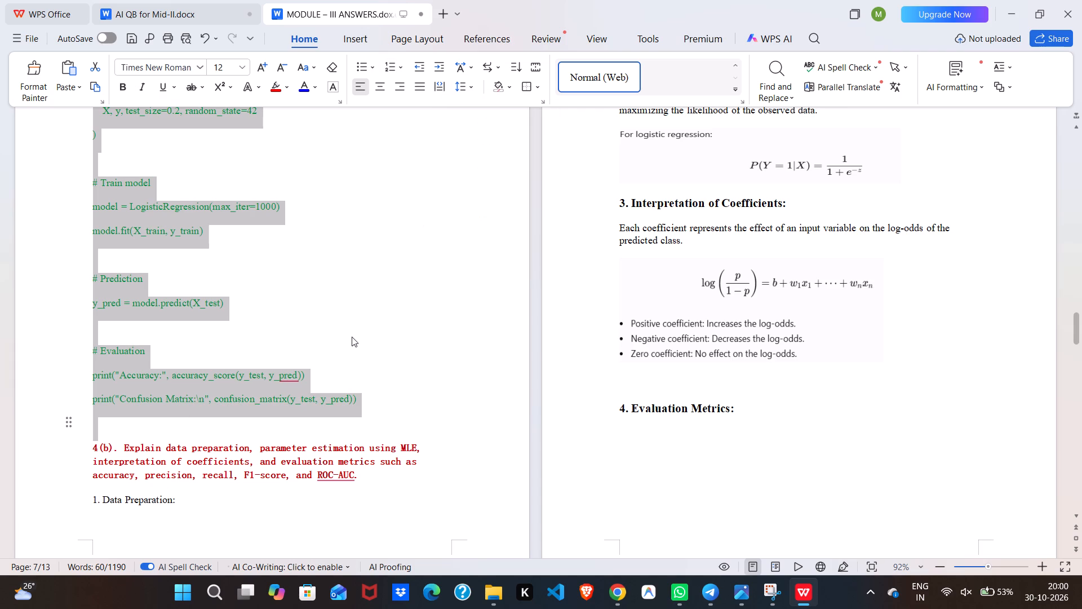
Delete the blank lines above the "# Evaluation", "# Prediction" and "# Train model" comments in the code.
click(102, 335)
key(BackSpace)
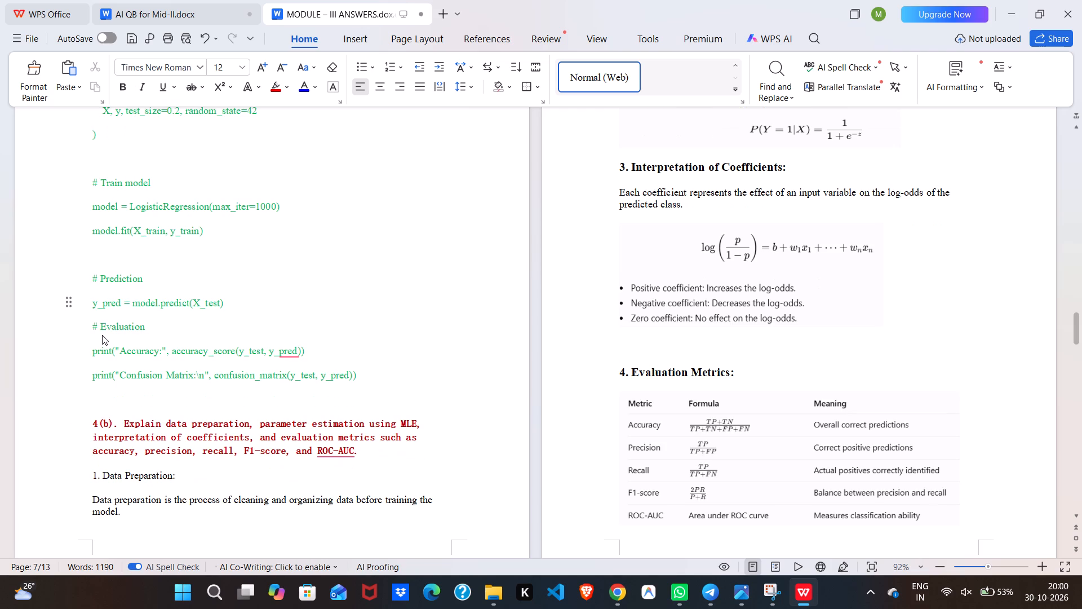
key(Up)
key(Up)
key(BackSpace)
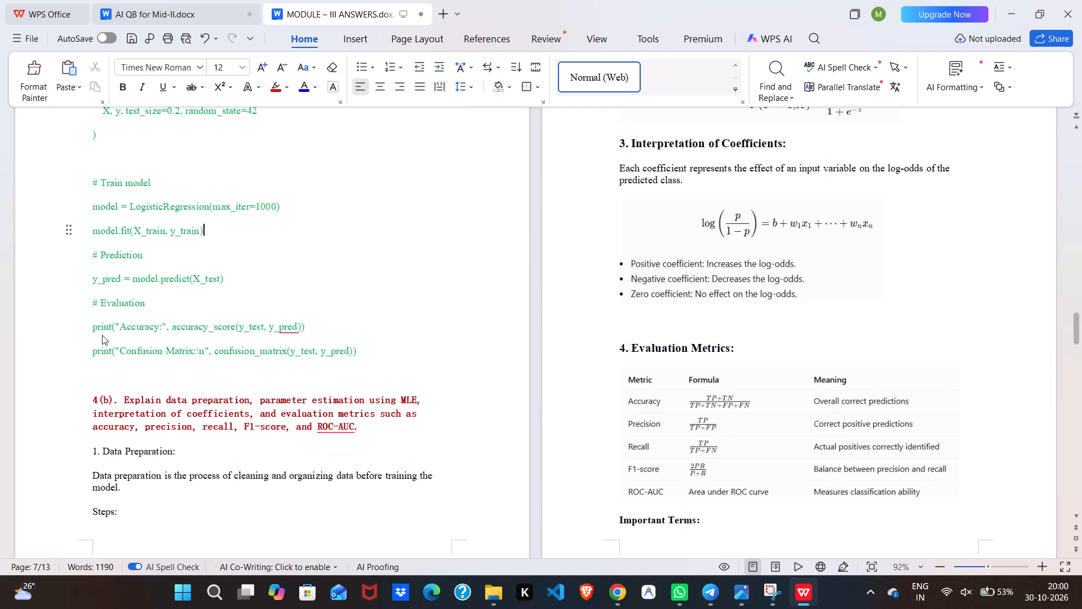
key(Up)
key(Up)
key(Up)
key(BackSpace)
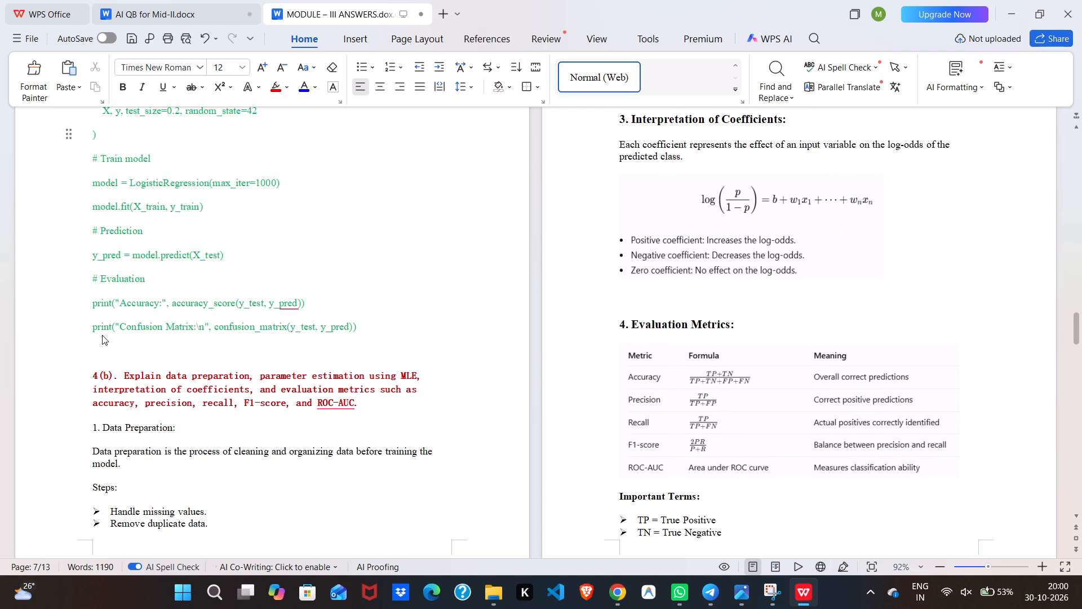
Delete the blank lines above the "# Split data" and "# Load dataset" comments in the code.
scroll(102, 335, up, 4)
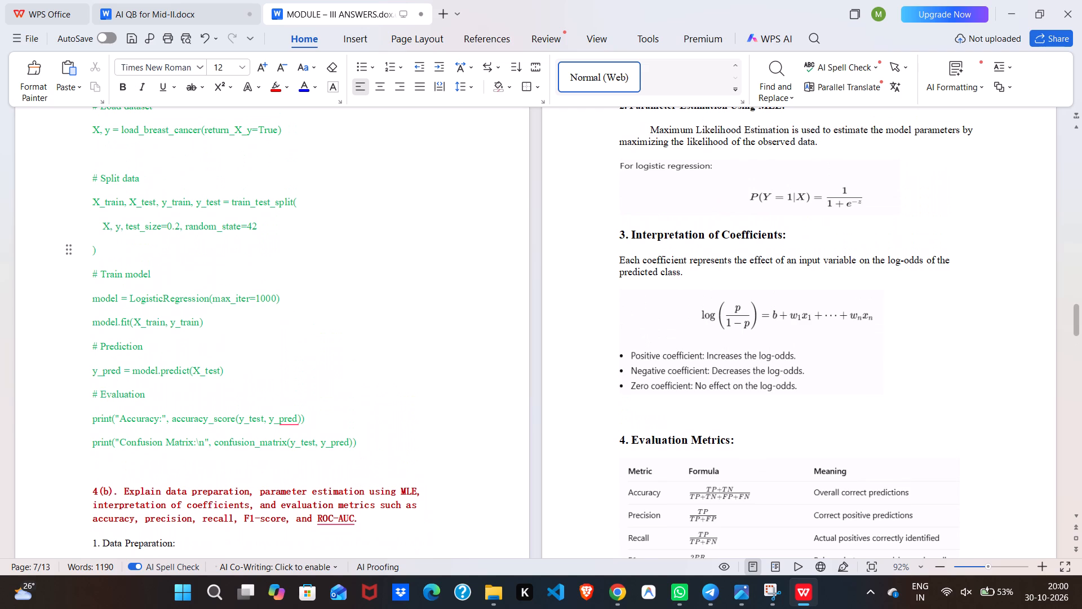
click(104, 151)
key(BackSpace)
scroll(104, 151, up, 5)
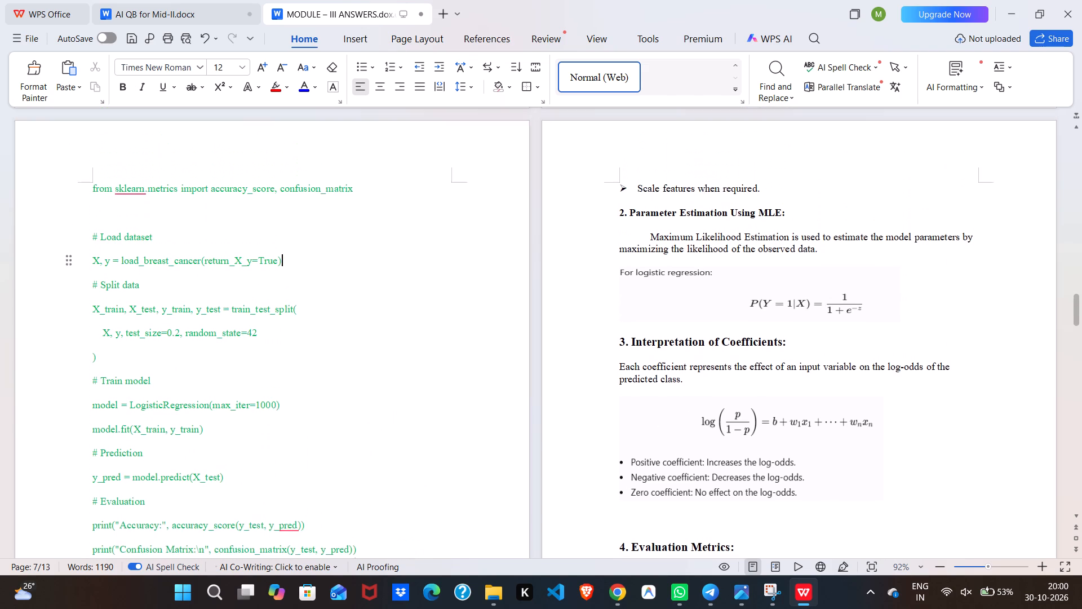
click(103, 243)
key(BackSpace)
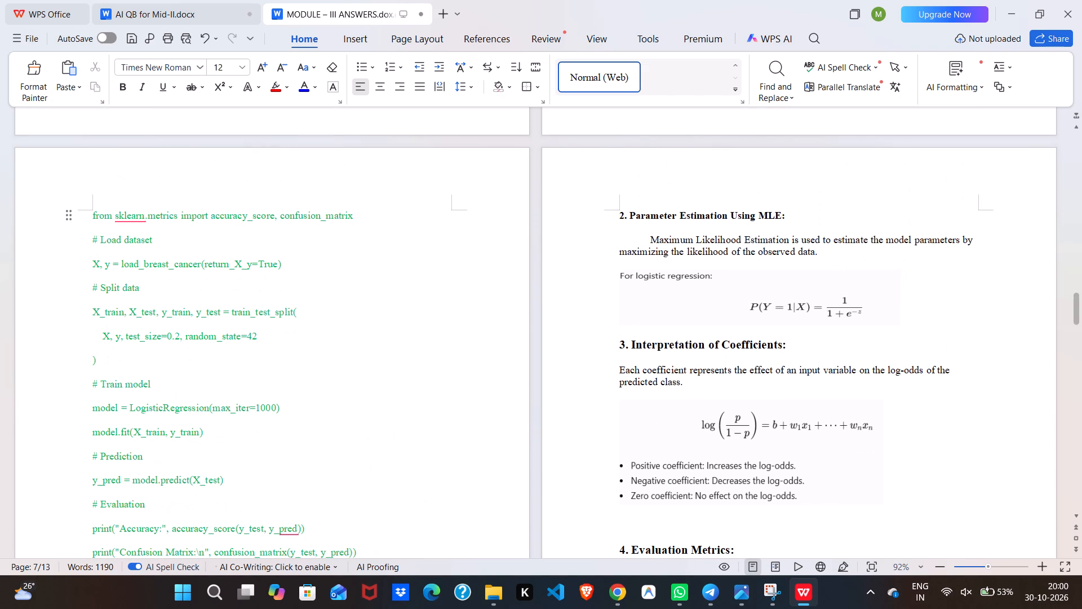
Review the compacted Logistic Regression code and the answer 4(b) content that follows it, including the model-training line.
scroll(109, 304, down, 2)
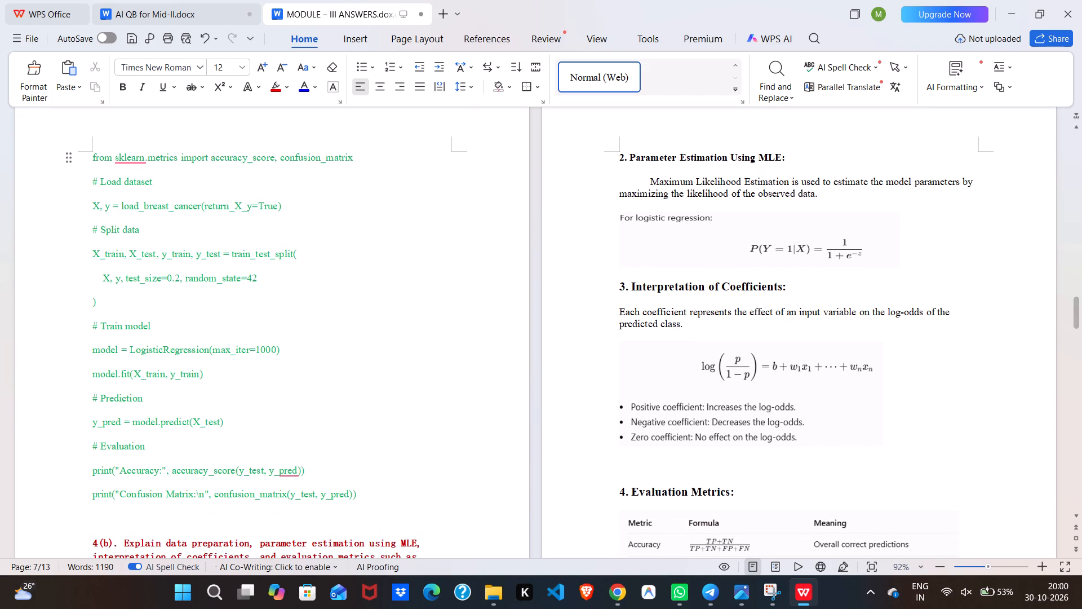
scroll(109, 304, down, 5)
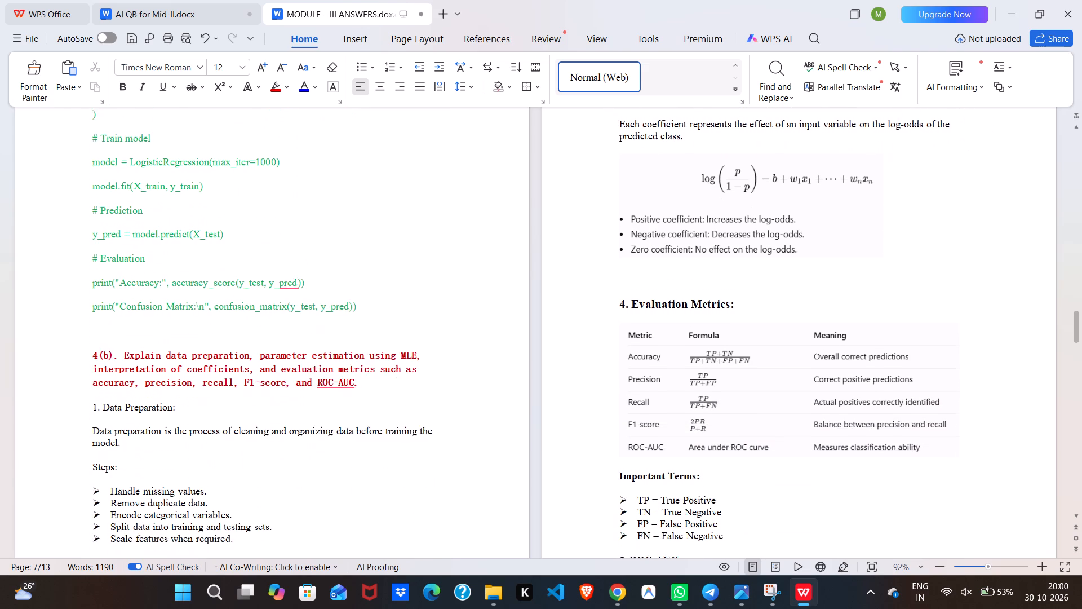
scroll(109, 304, down, 1)
scroll(109, 304, up, 4)
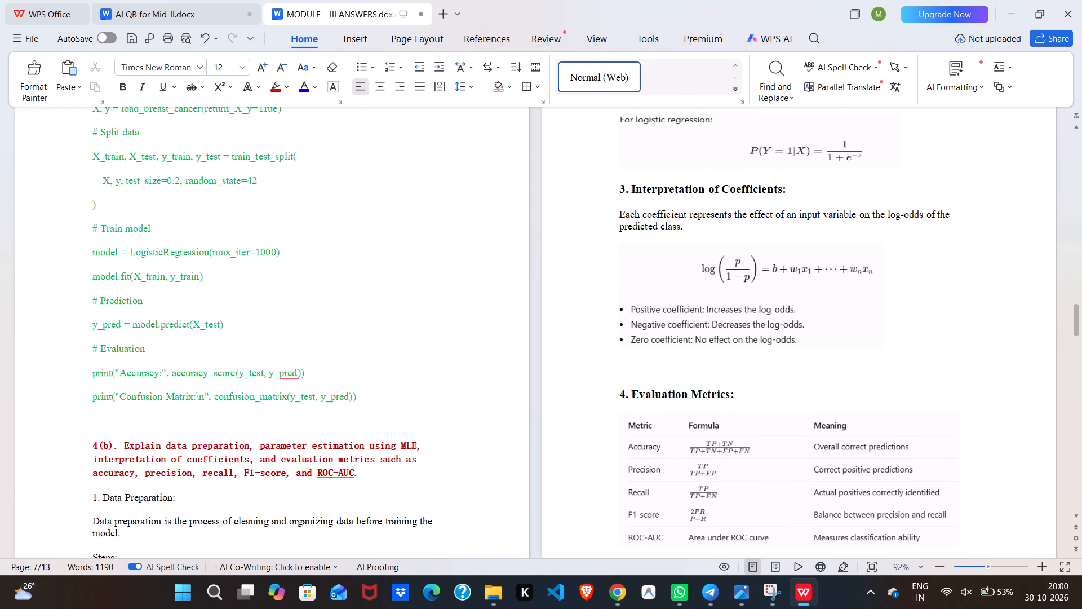
scroll(109, 304, up, 3)
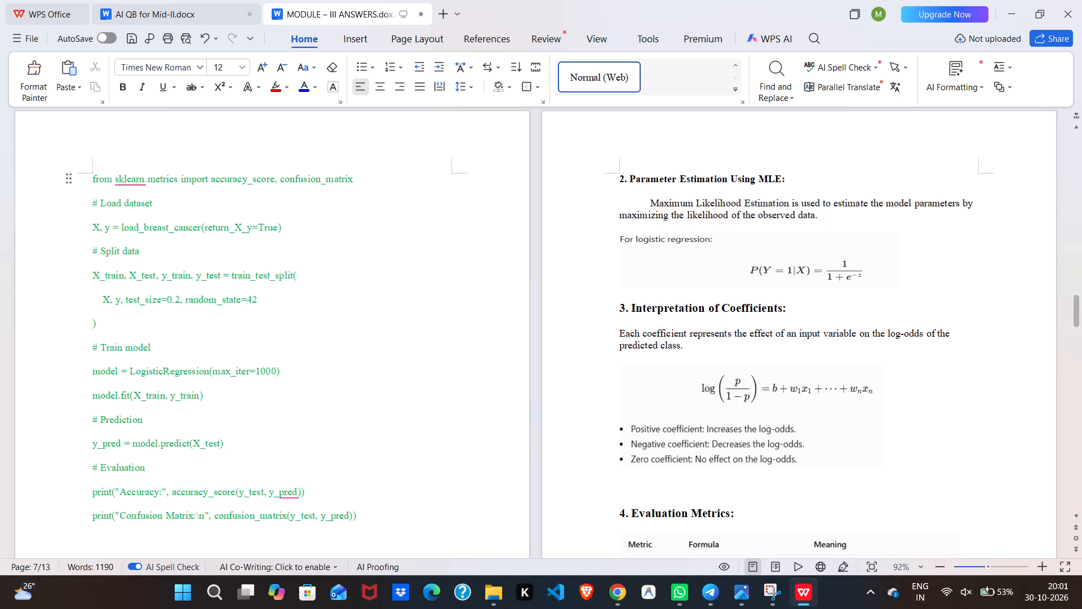
drag(277, 370, 88, 369)
click(462, 394)
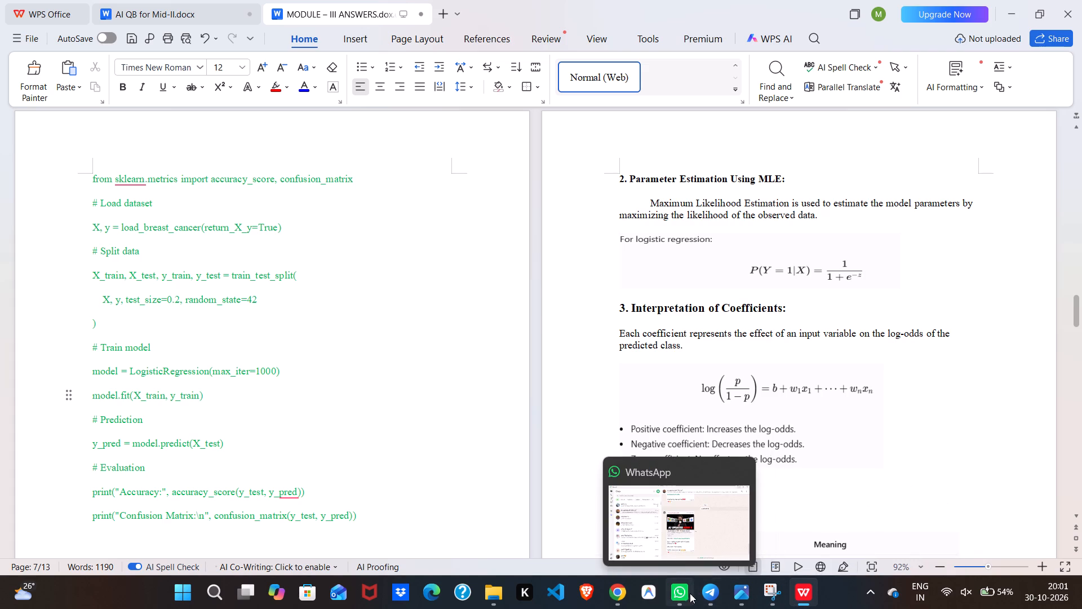
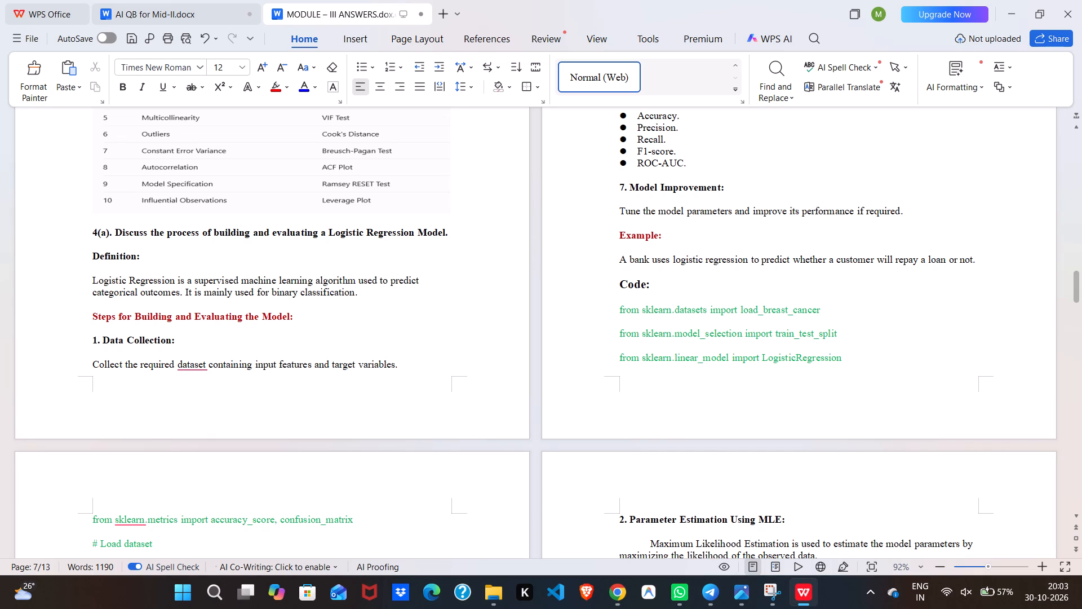
drag(449, 232, 196, 251)
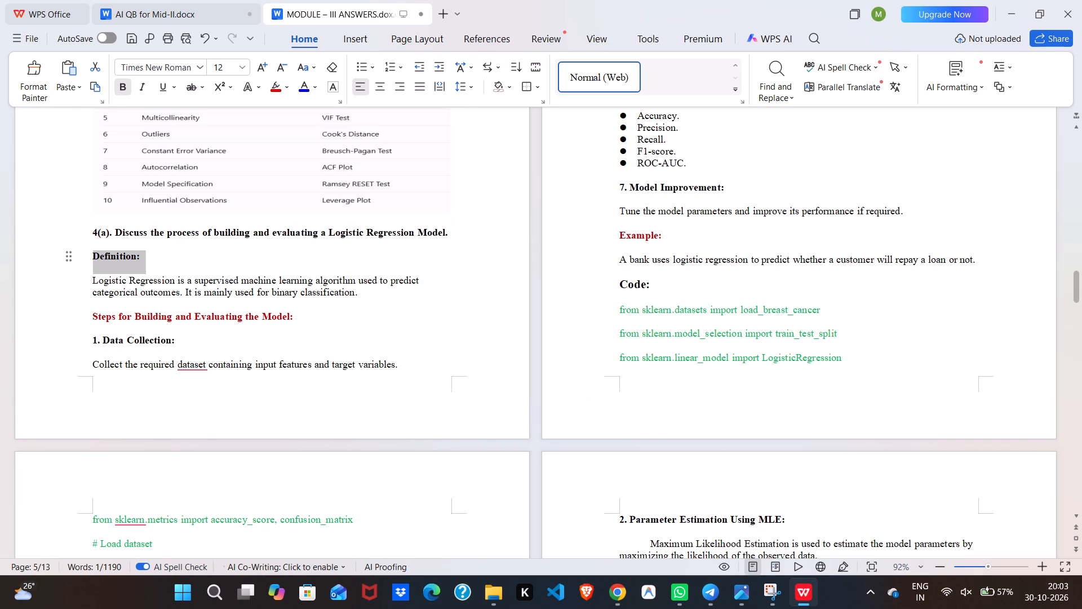
drag(196, 251, 209, 252)
click(445, 255)
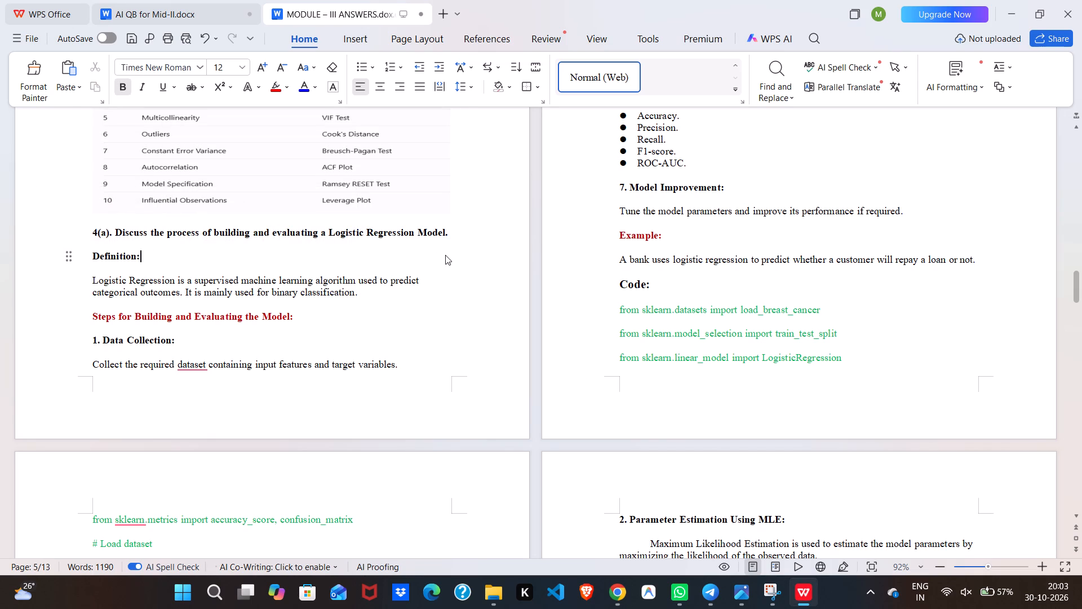
drag(451, 230, 233, 229)
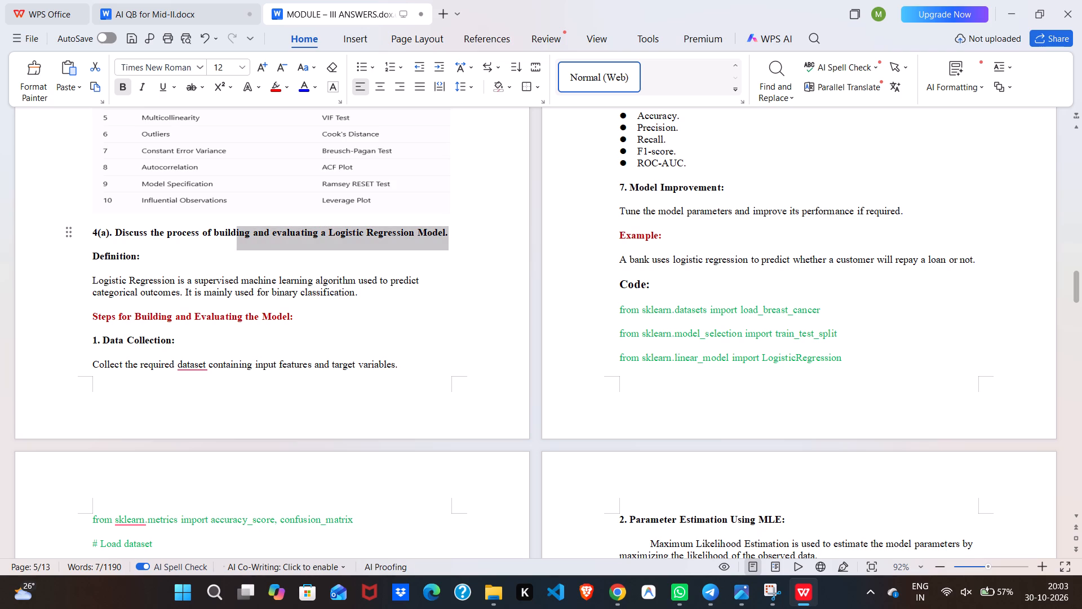
drag(233, 229, 168, 225)
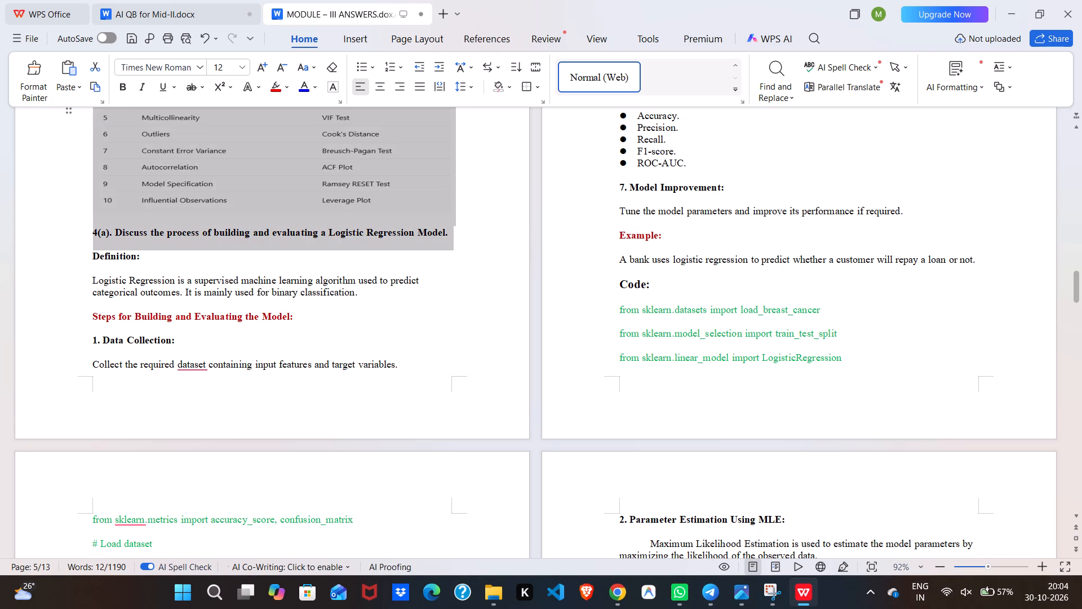
drag(168, 225, 166, 237)
key(ctrl+c)
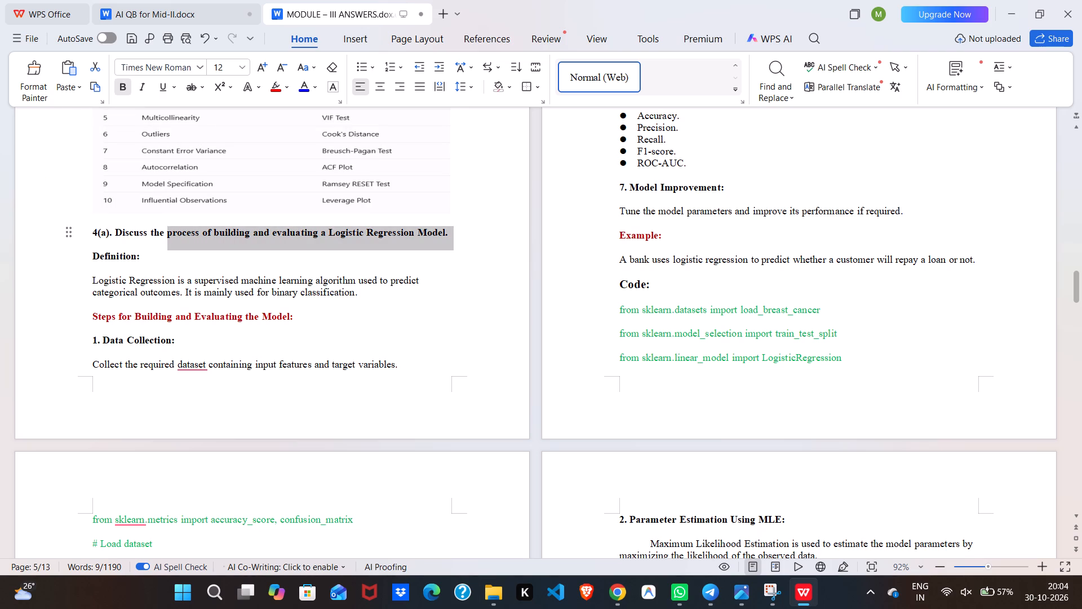
Search Google in Chrome for the copied question text followed by "code for it".
click(614, 594)
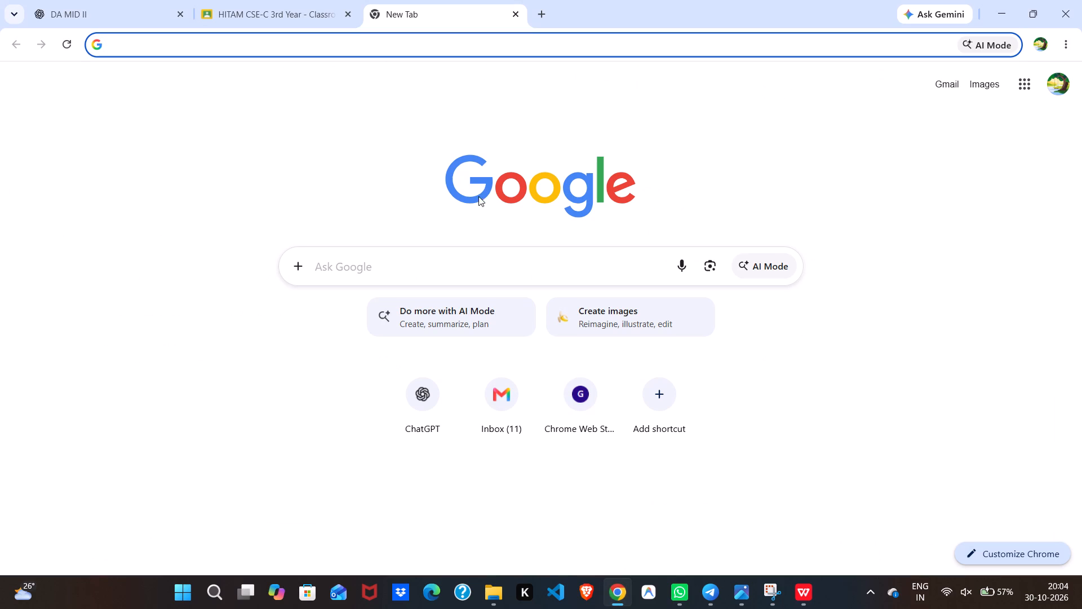
key(ctrl+v)
key(space)
key(space)
key(space)
text(code for it)
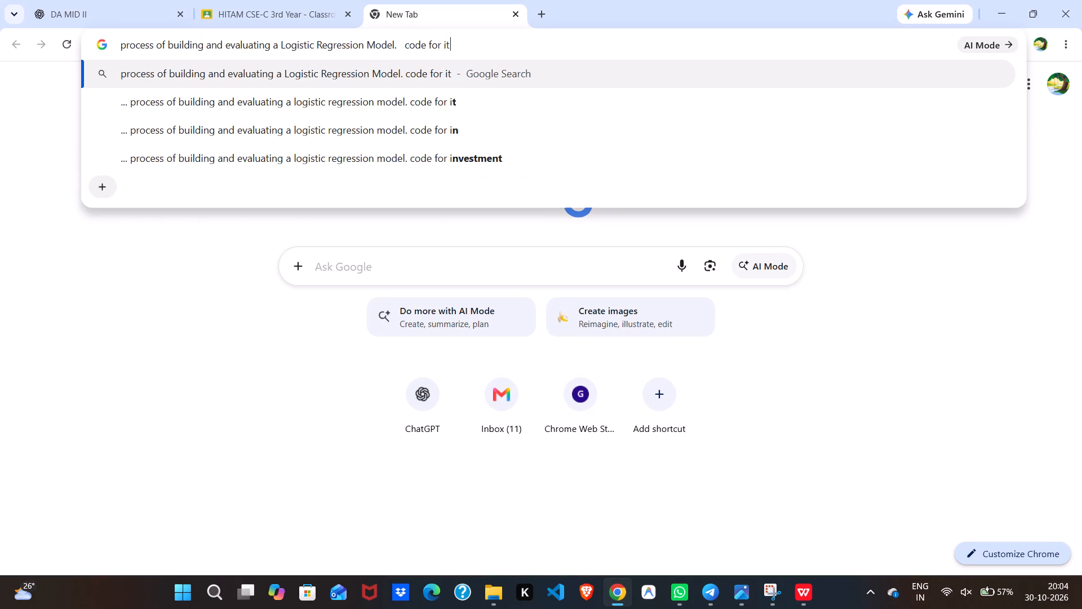
key(Return)
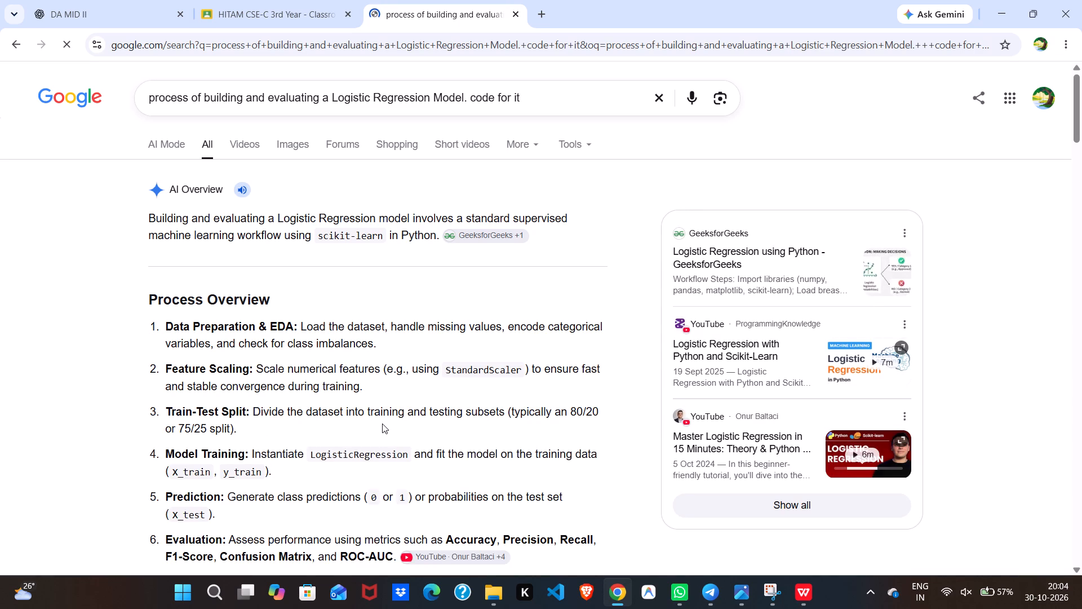
Read the AI Overview's Python Code Implementation from the imports through to the final print lines.
scroll(382, 423, down, 8)
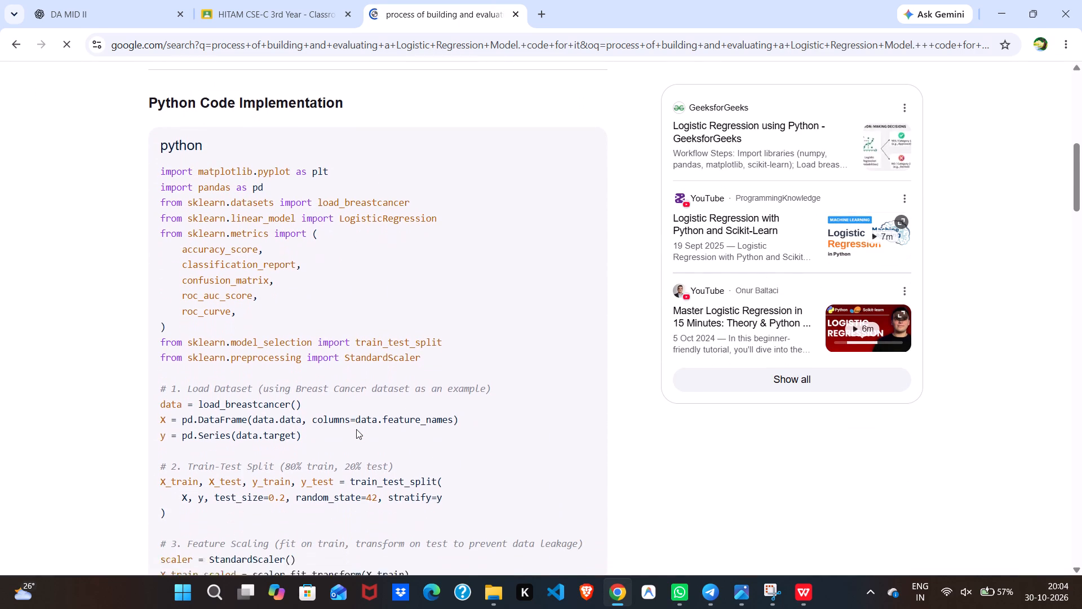
scroll(356, 429, down, 1)
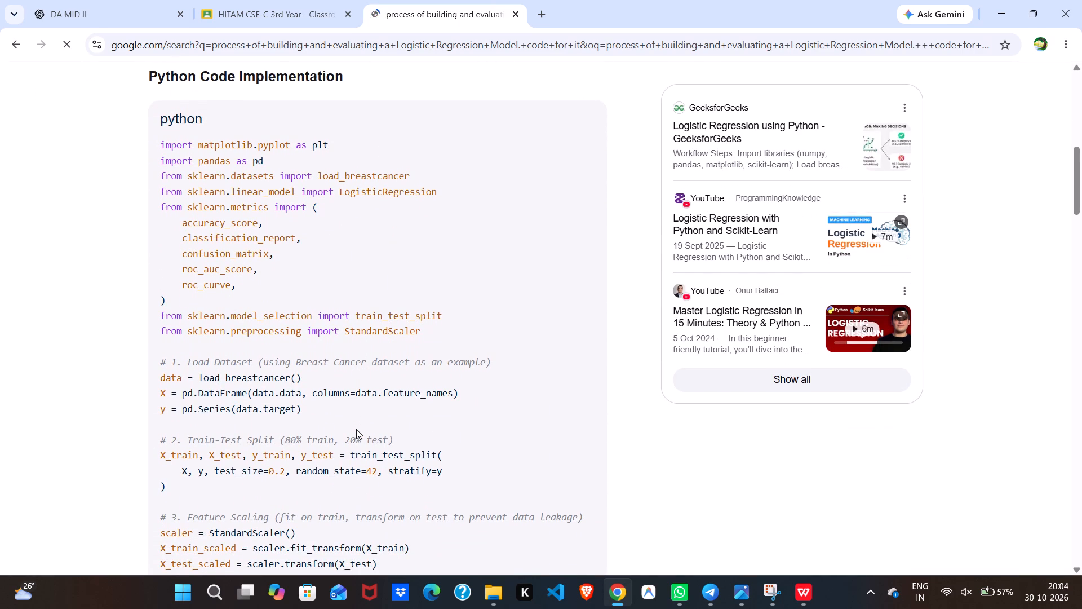
scroll(356, 429, down, 2)
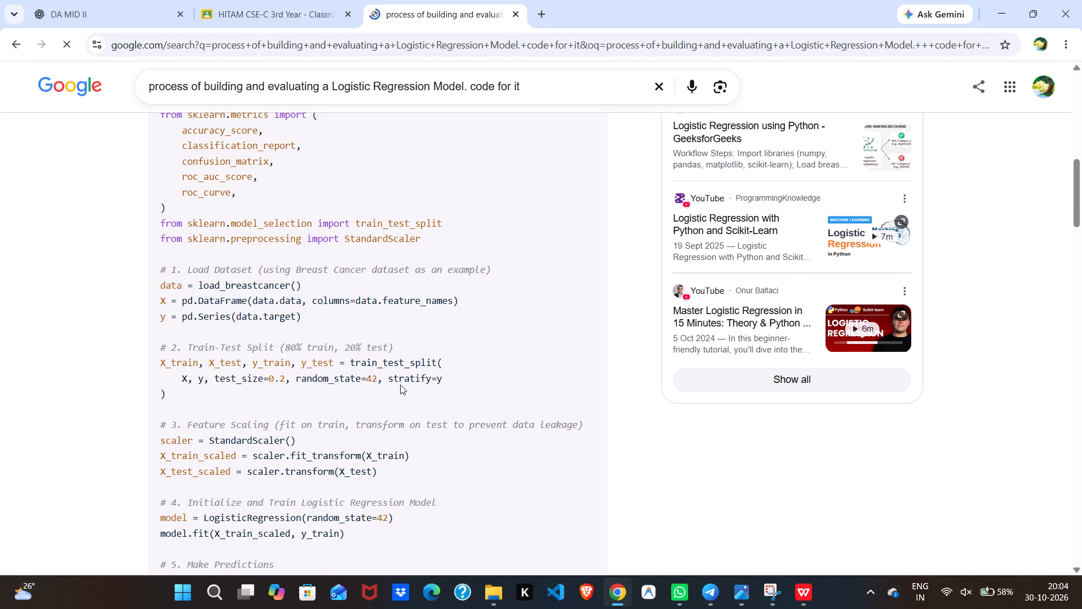
scroll(400, 385, down, 1)
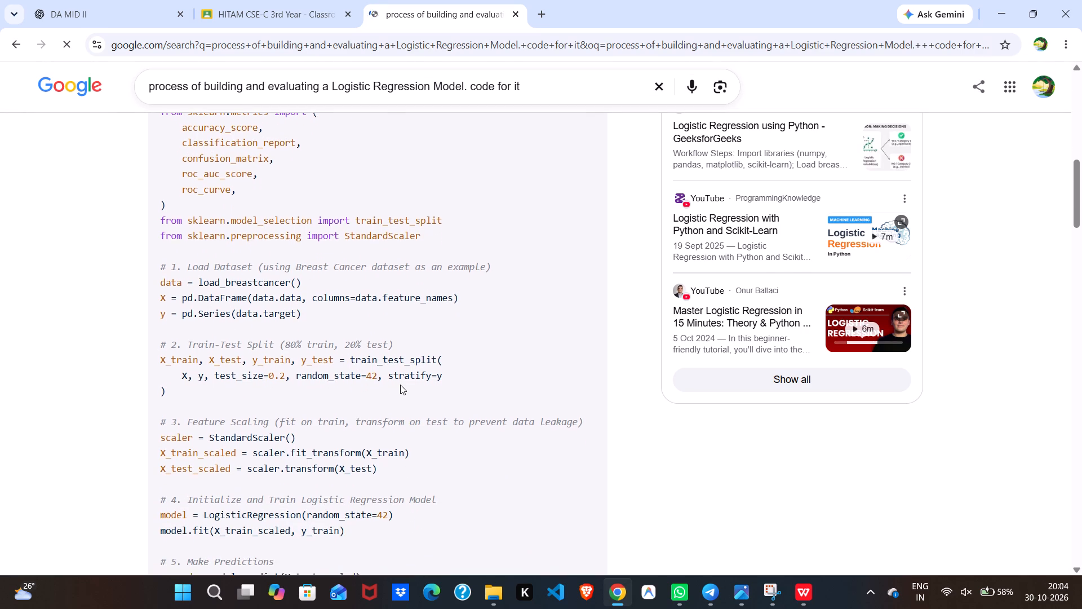
scroll(400, 385, down, 5)
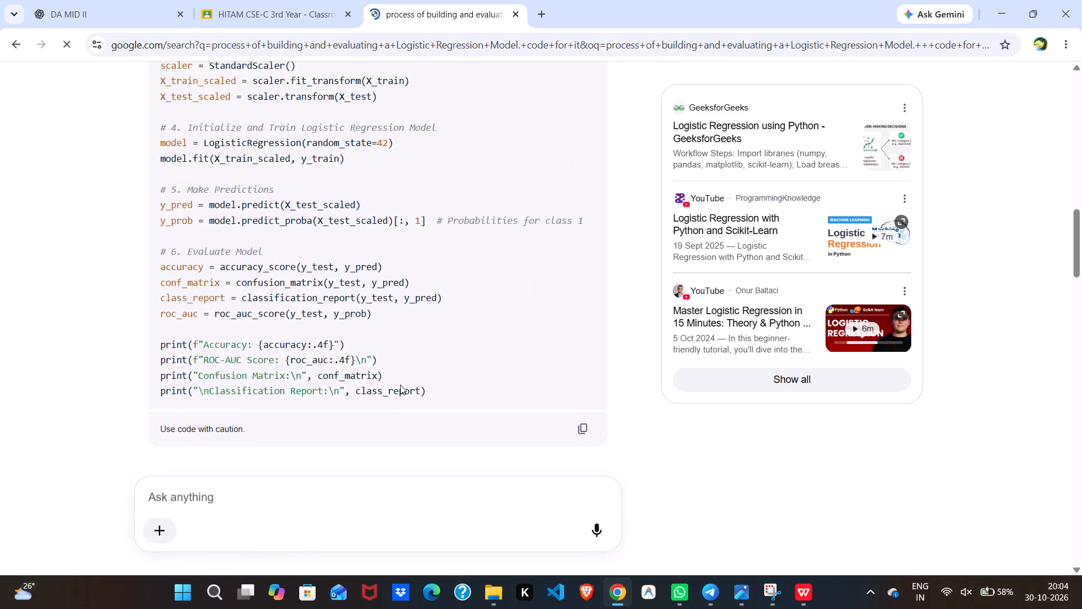
scroll(400, 385, down, 1)
Go back over the Python code from the evaluation section up to the import lines.
scroll(400, 385, up, 3)
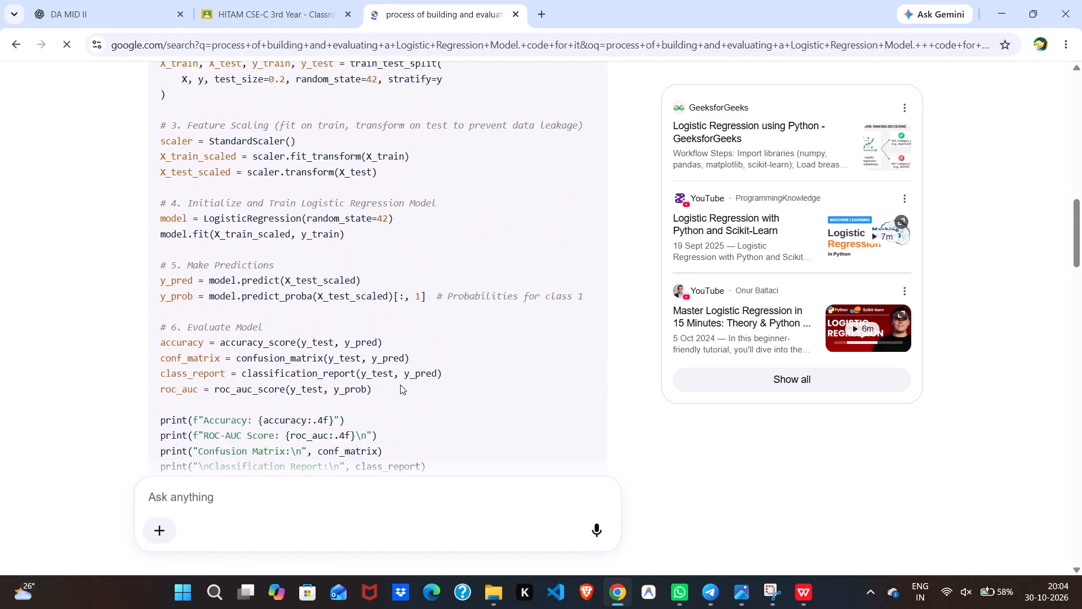
scroll(400, 385, up, 2)
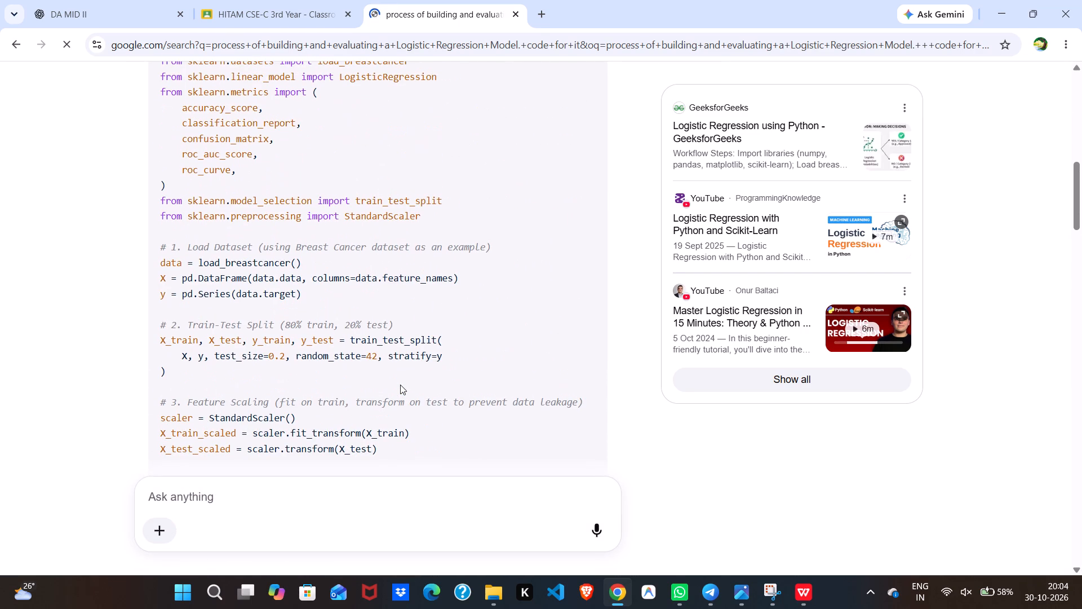
scroll(400, 385, down, 3)
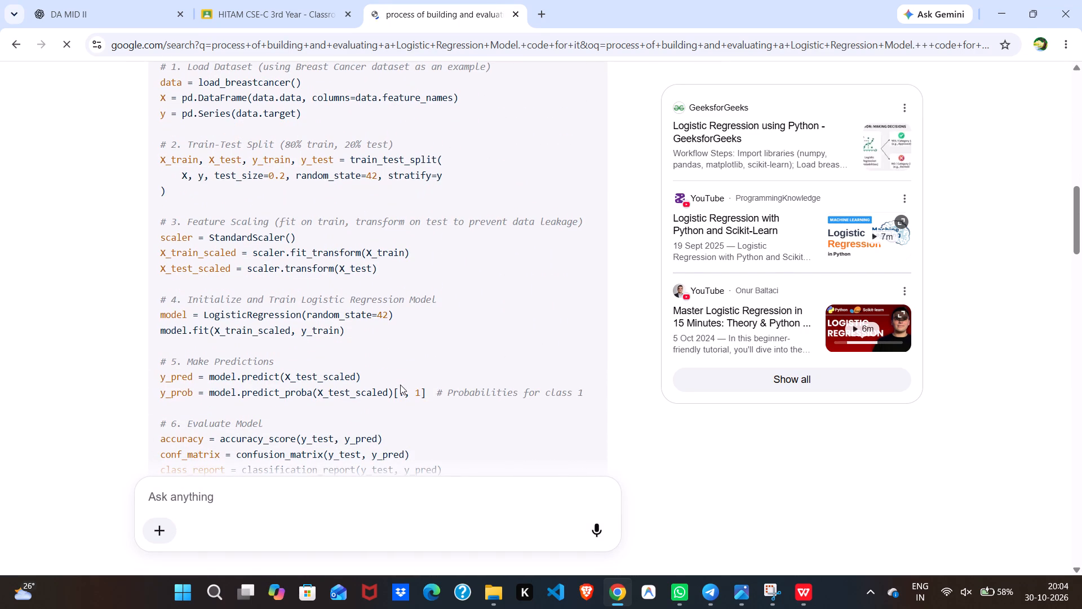
scroll(400, 385, down, 2)
scroll(400, 385, up, 1)
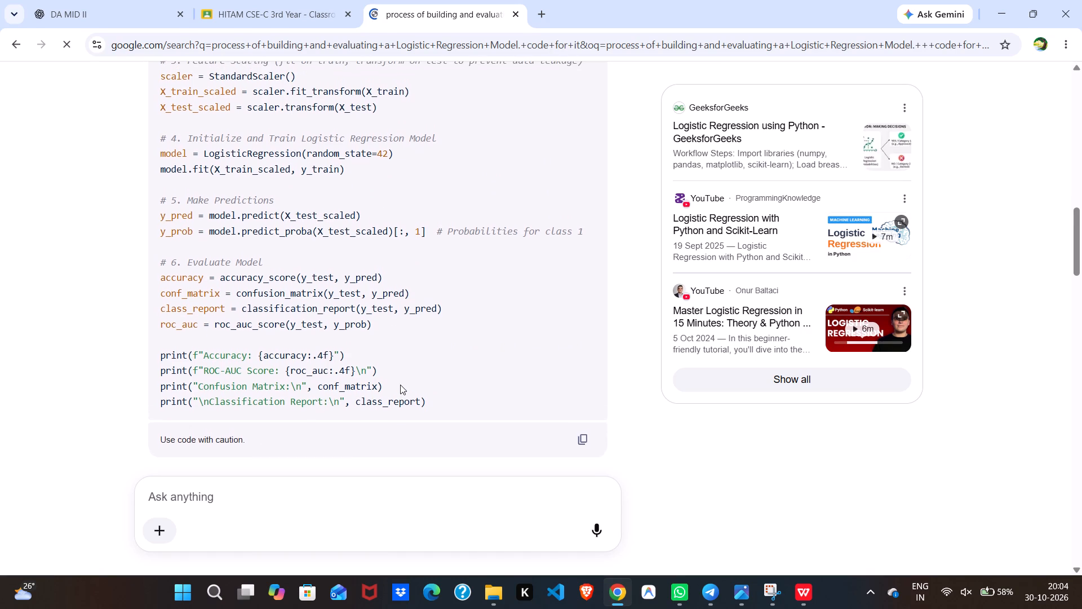
scroll(400, 385, up, 2)
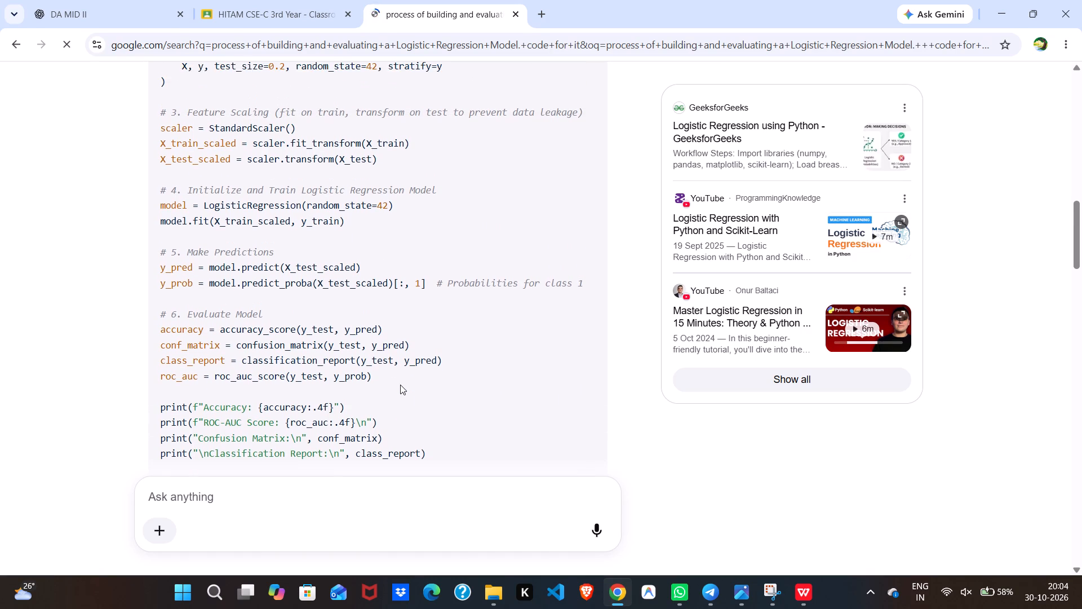
scroll(400, 385, up, 2)
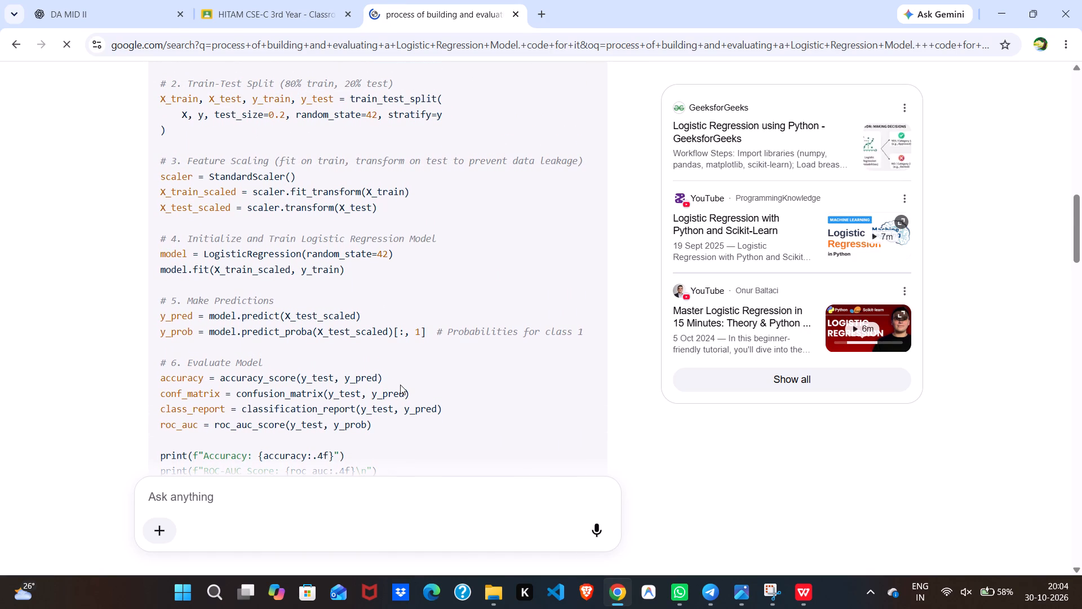
scroll(400, 385, up, 2)
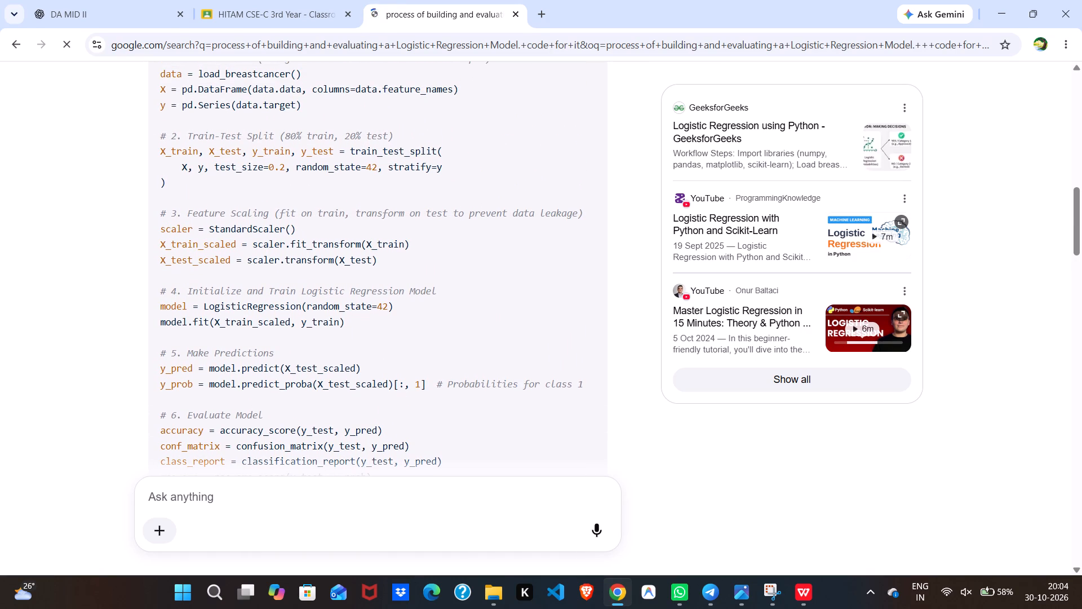
scroll(400, 385, up, 2)
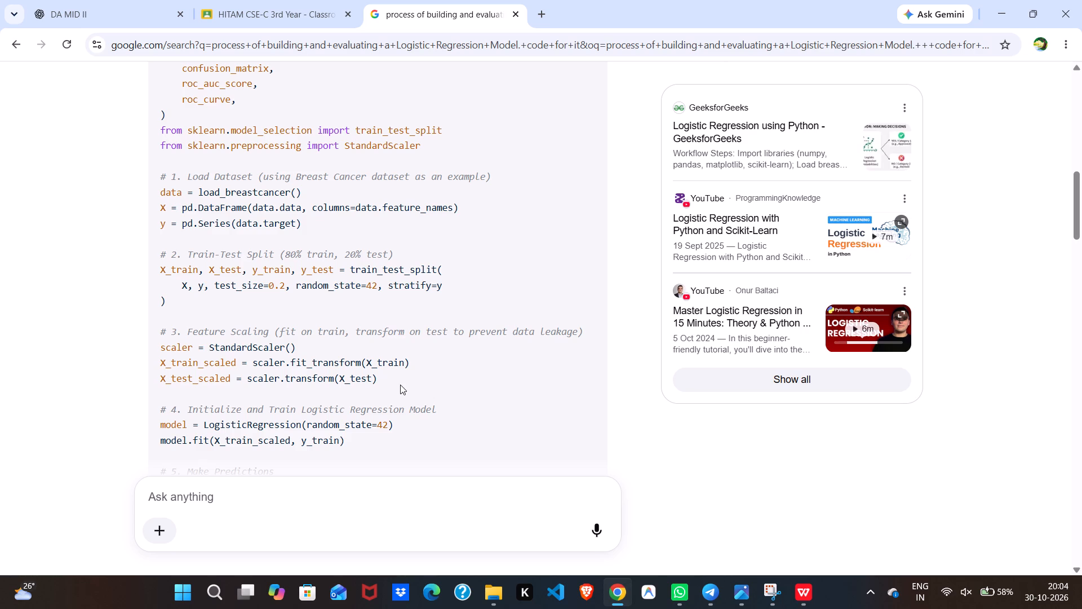
scroll(428, 300, up, 4)
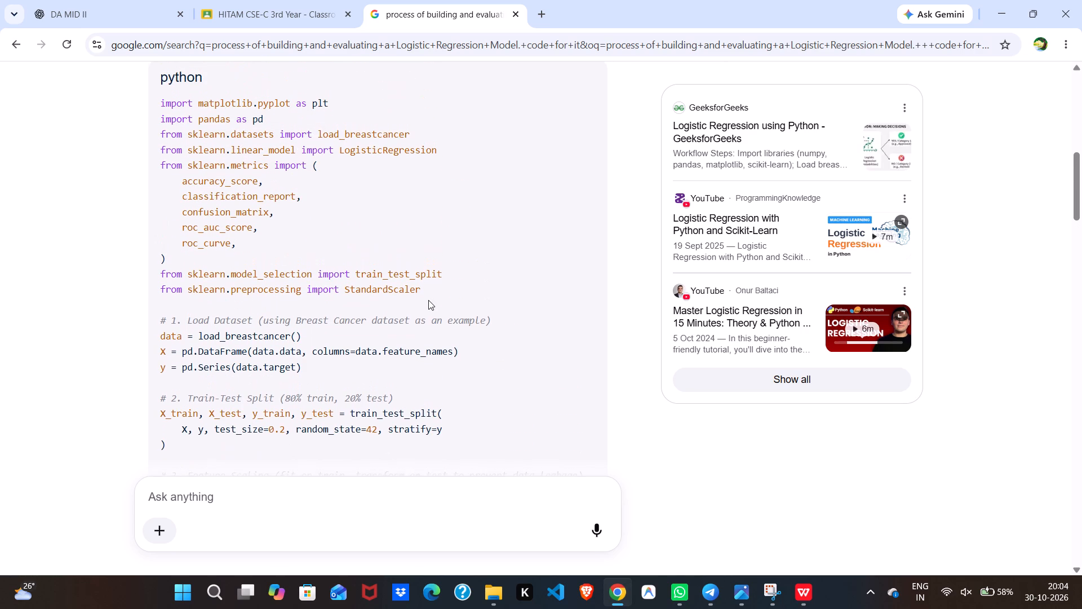
Examine the code's dataset loading, train-test split, feature scaling, model training and prediction sections once more.
scroll(428, 300, down, 1)
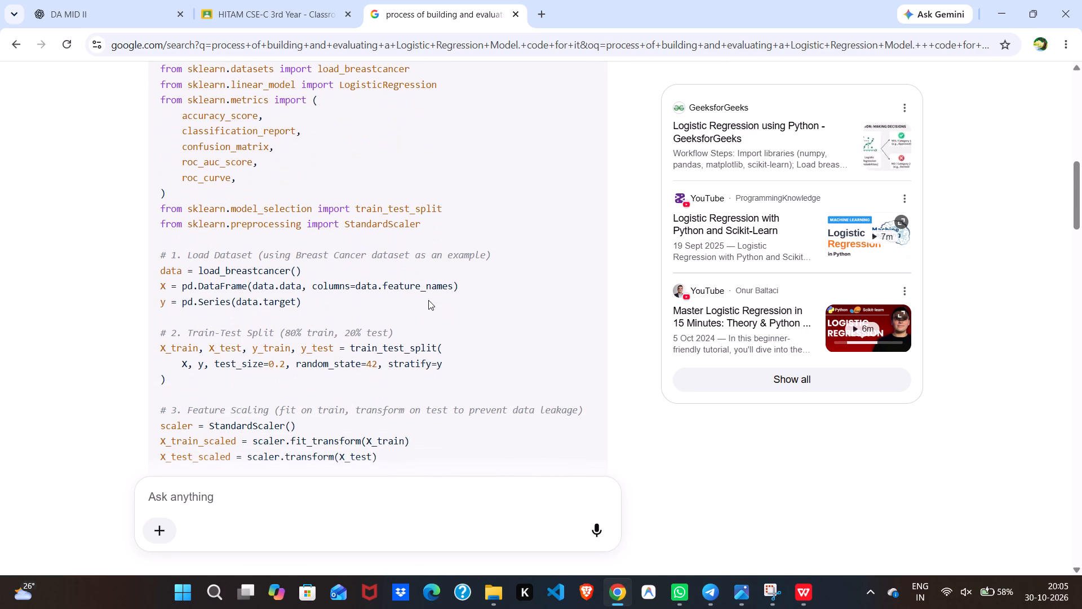
scroll(428, 300, down, 3)
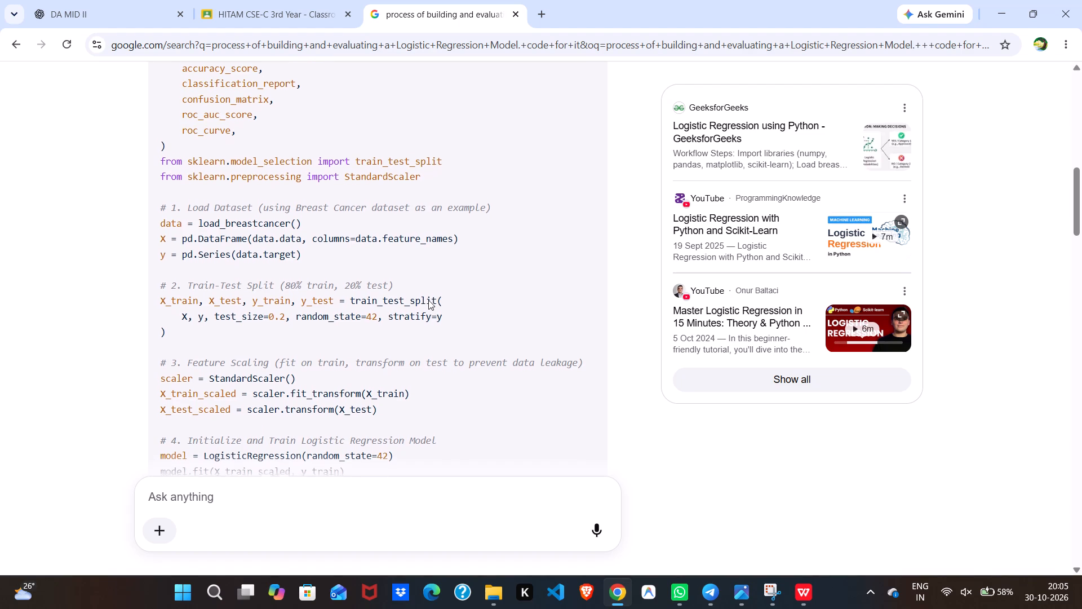
scroll(428, 300, down, 2)
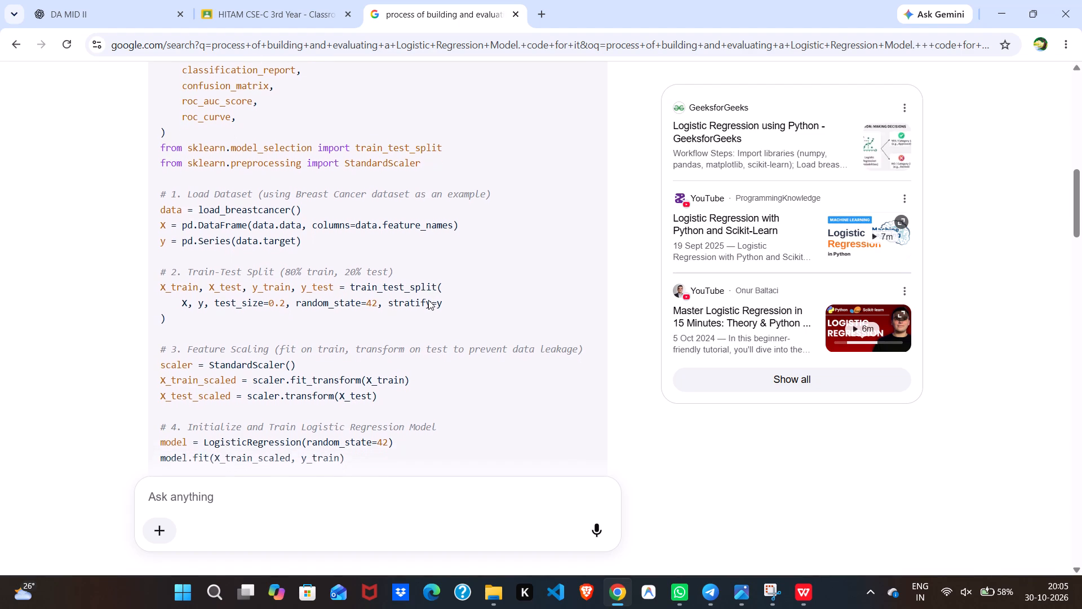
scroll(428, 300, down, 1)
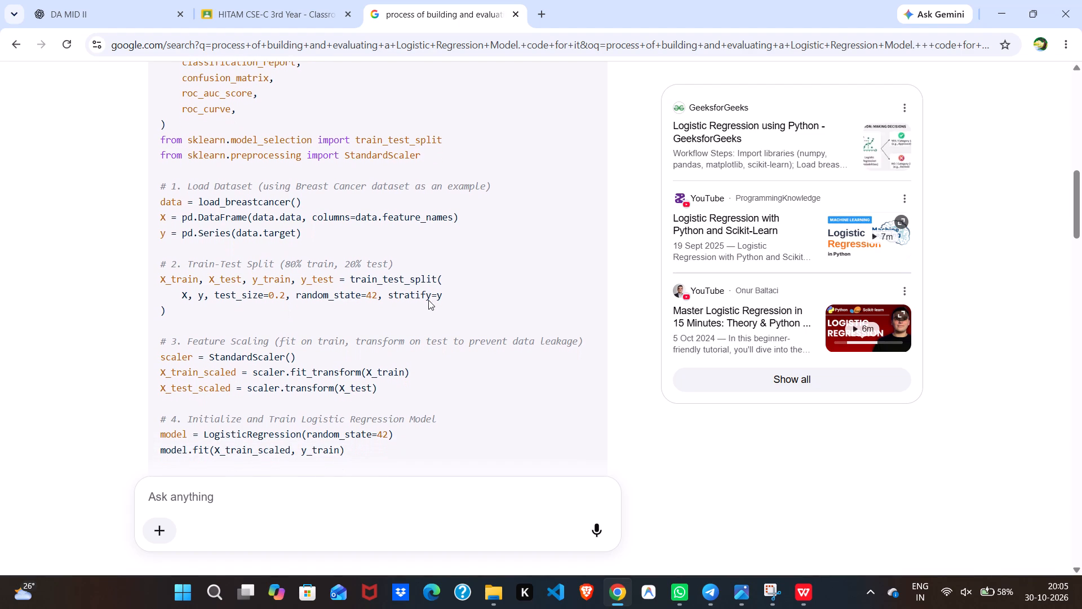
scroll(428, 300, down, 1)
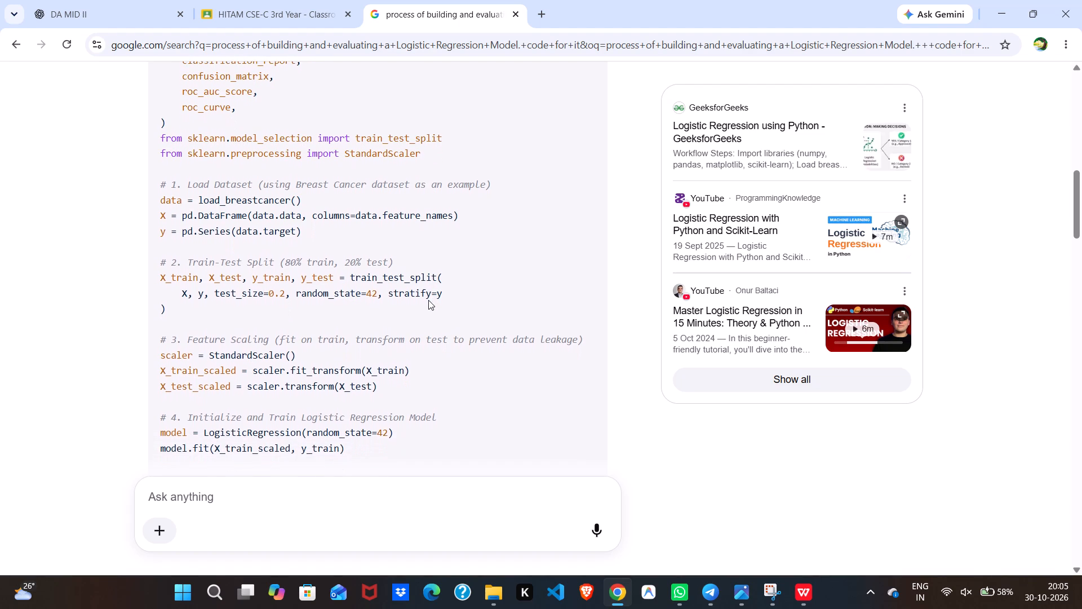
scroll(428, 300, down, 2)
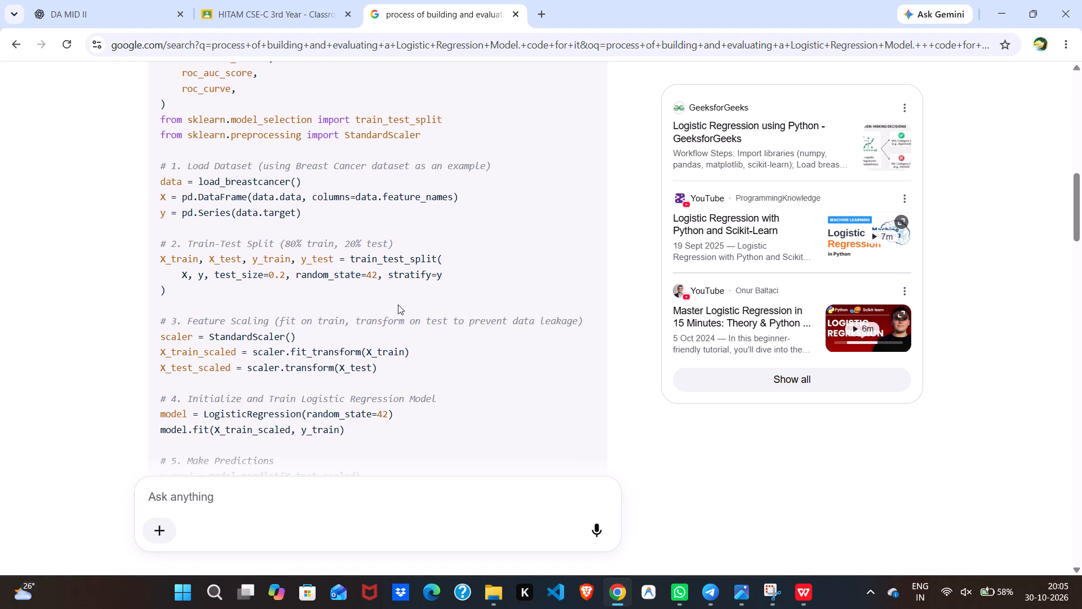
scroll(398, 304, down, 2)
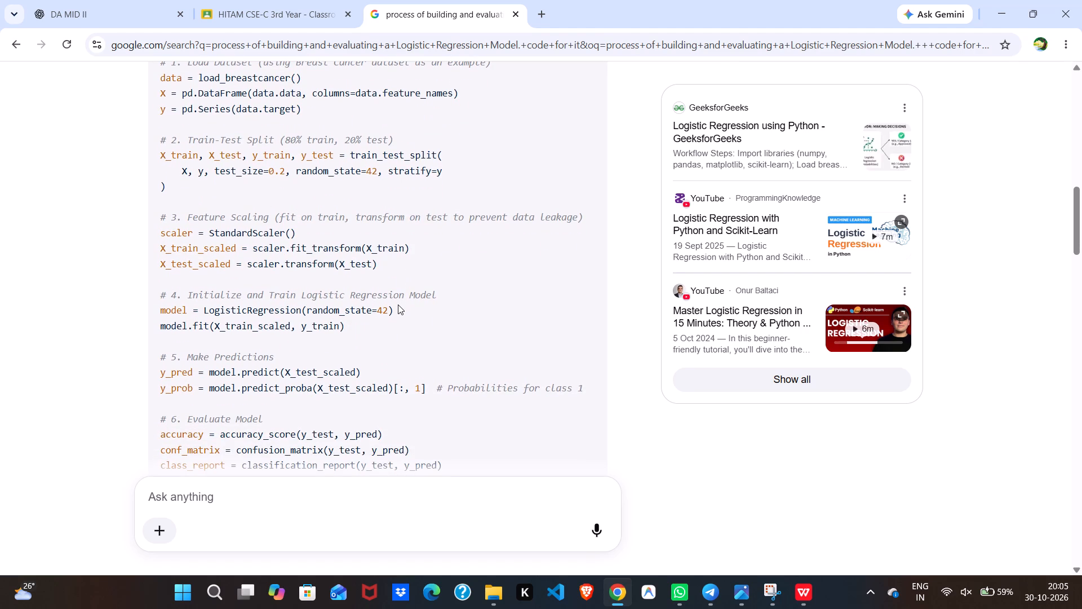
Arrange the Chrome search result and the MODULE – III document in WPS Office side by side, each filling half the screen.
scroll(398, 304, down, 4)
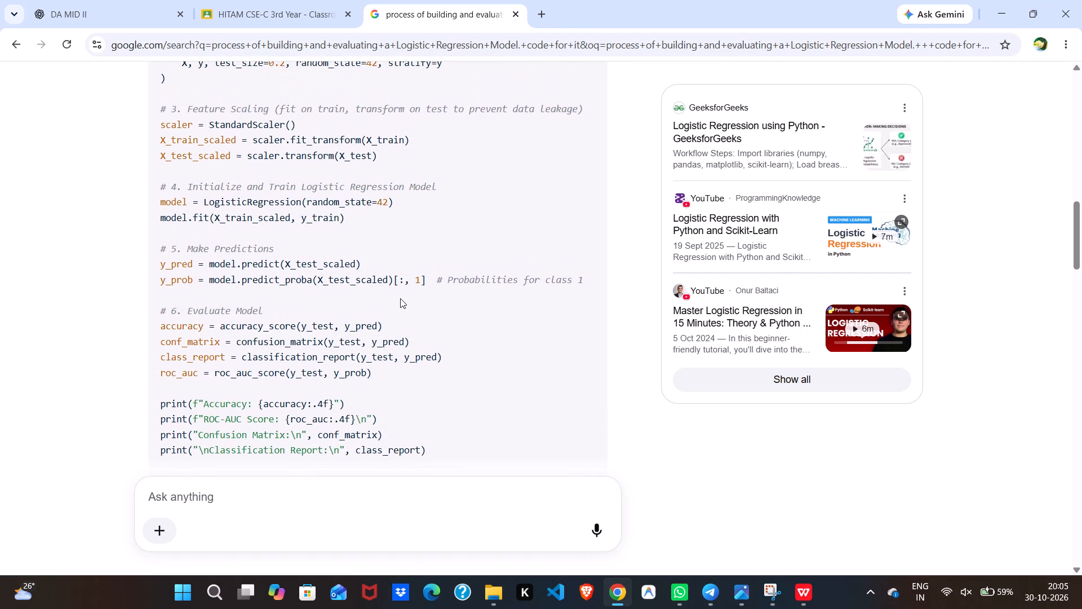
key(super+Left)
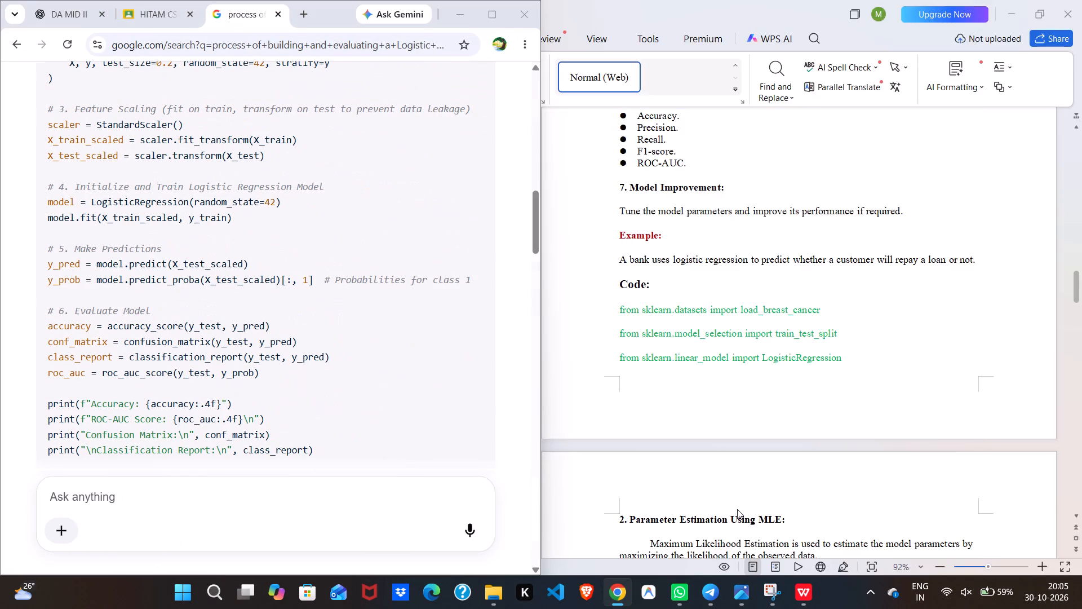
click(795, 242)
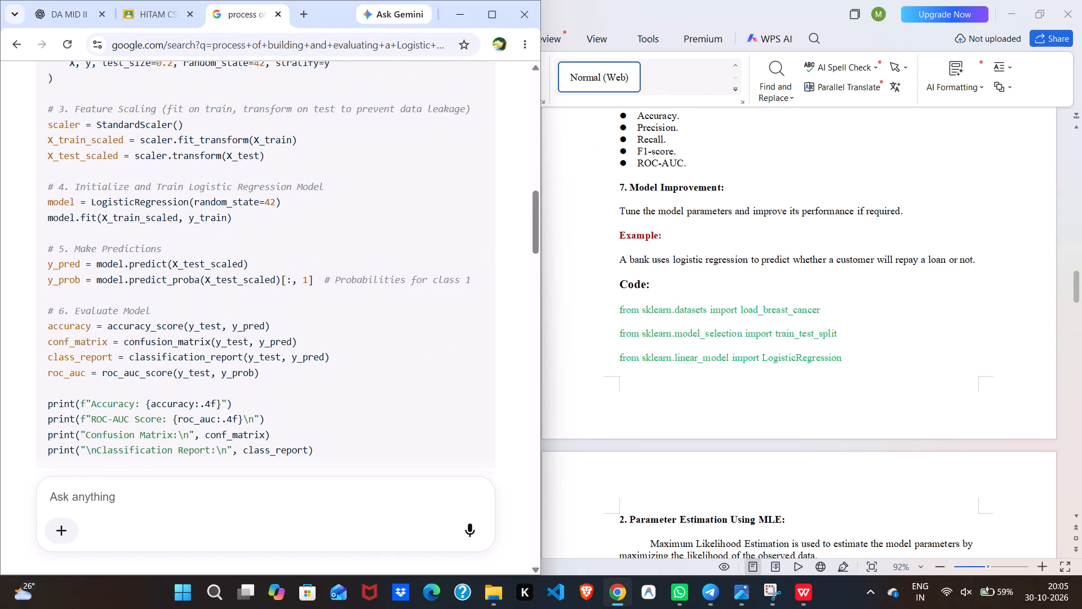
scroll(743, 270, down, 1)
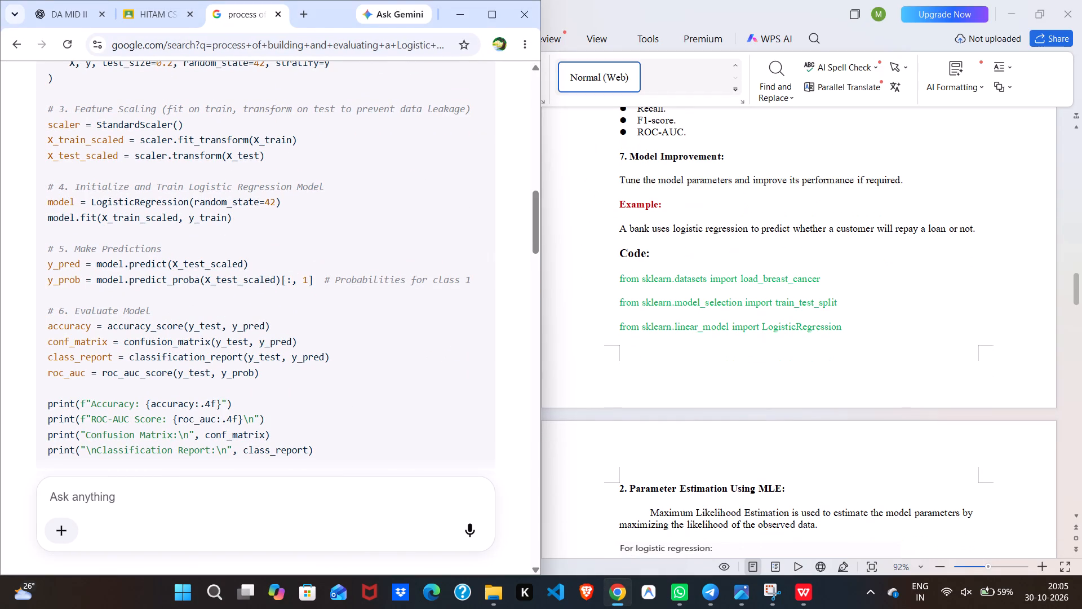
scroll(743, 270, down, 3)
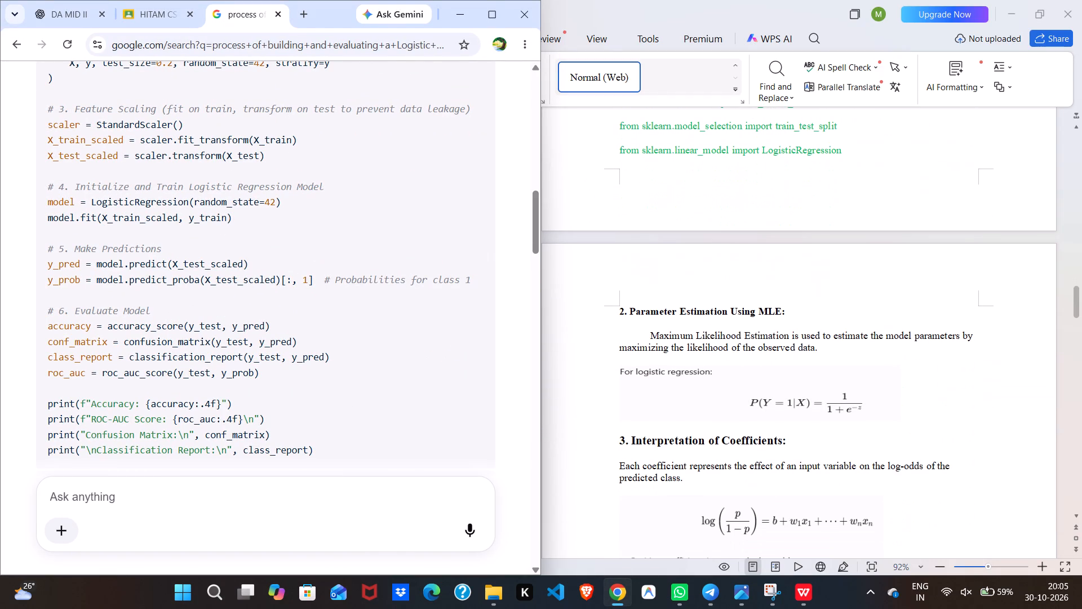
scroll(743, 270, right, 1)
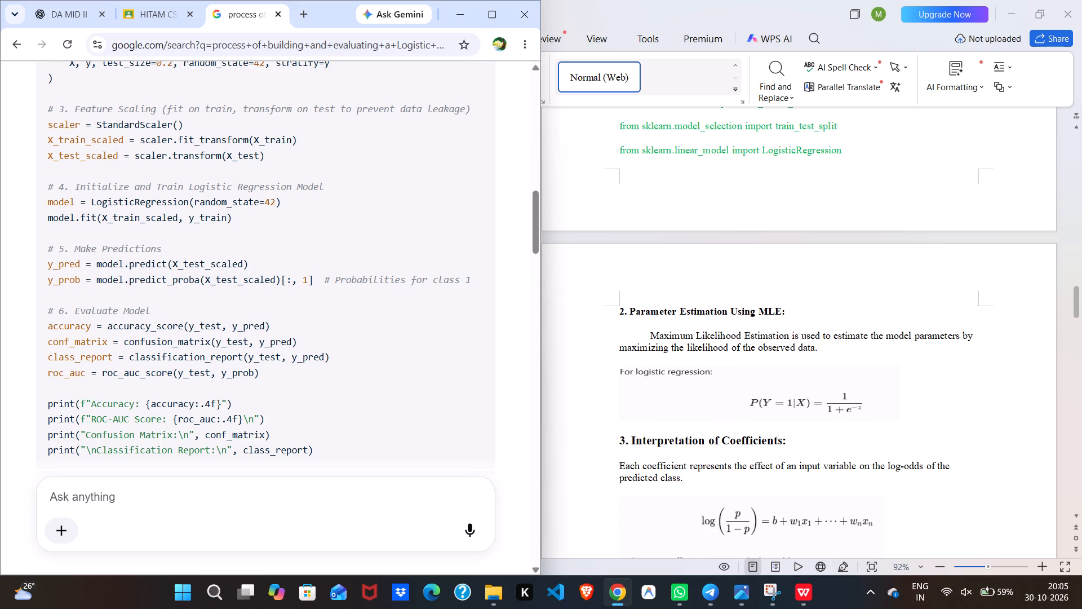
key(super+Right)
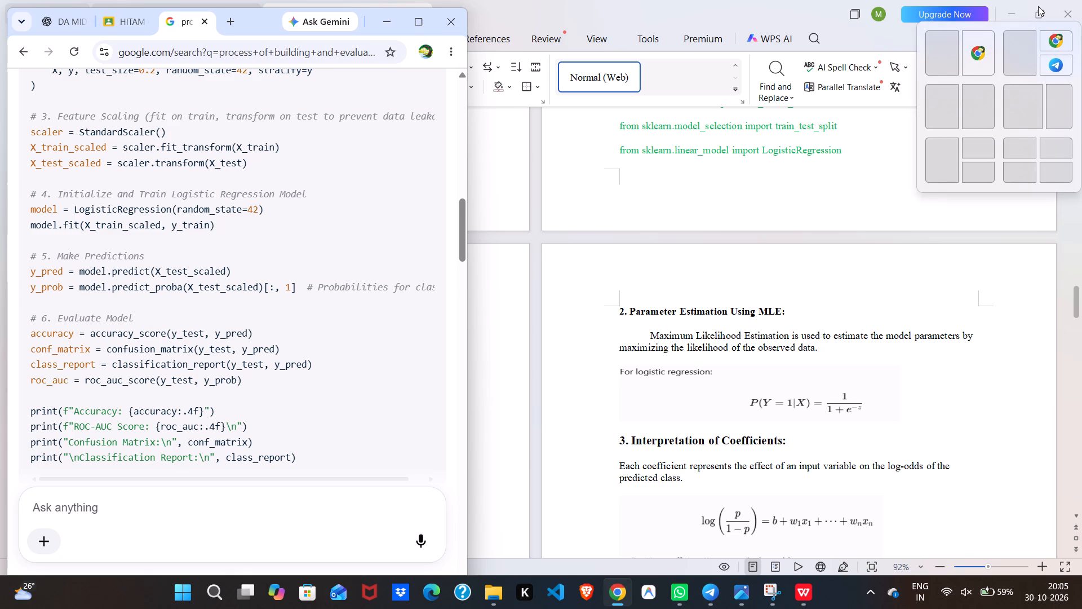
click(974, 42)
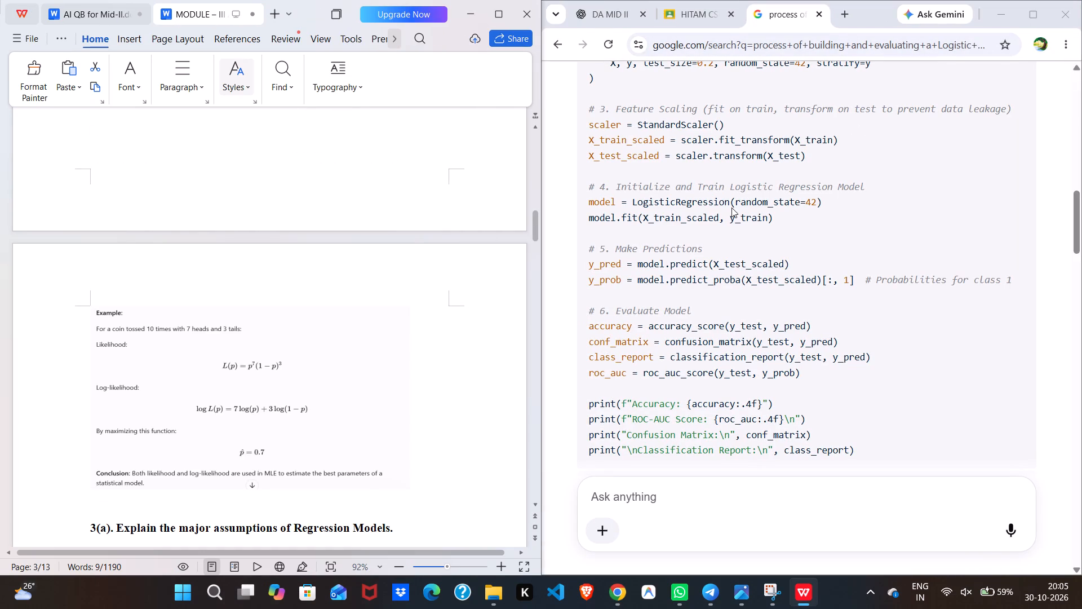
Find the 4(a) code in the document and examine it beside the import lines of the Google Python code.
scroll(442, 237, down, 1)
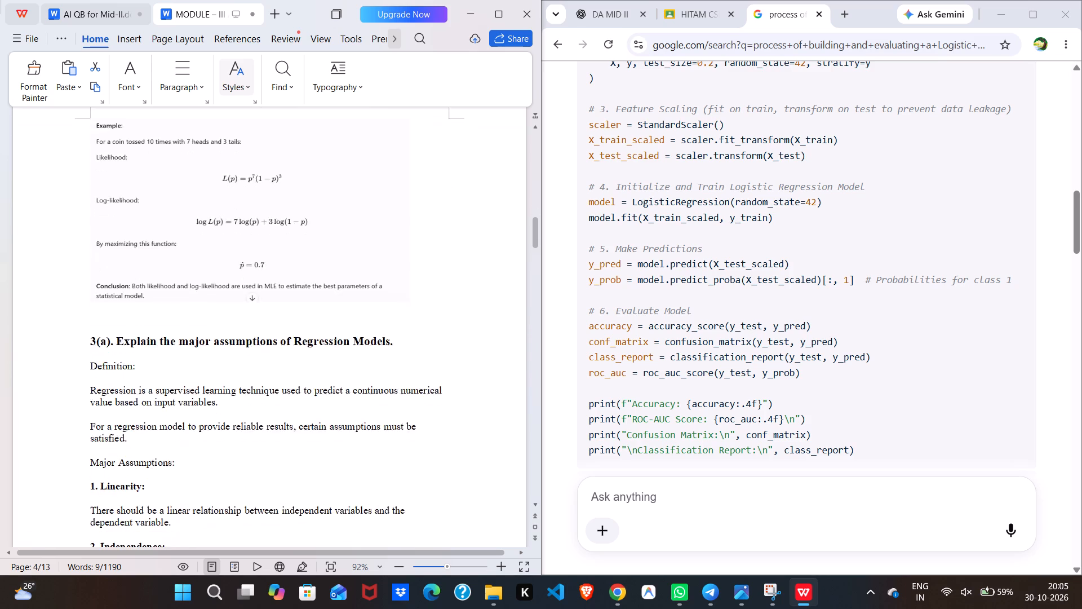
scroll(442, 237, down, 7)
scroll(438, 157, down, 2)
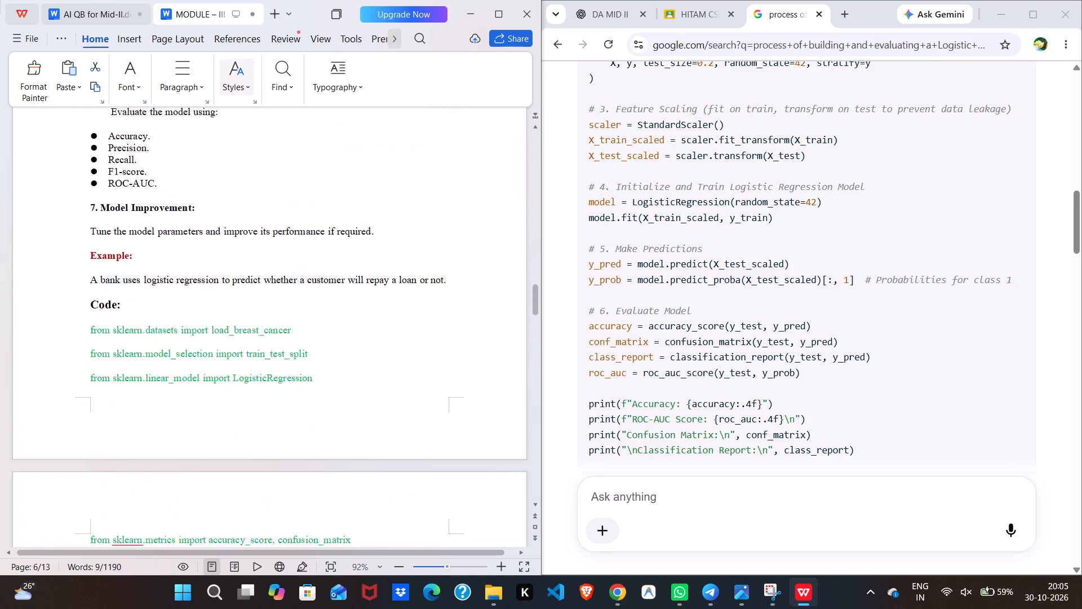
scroll(438, 157, down, 4)
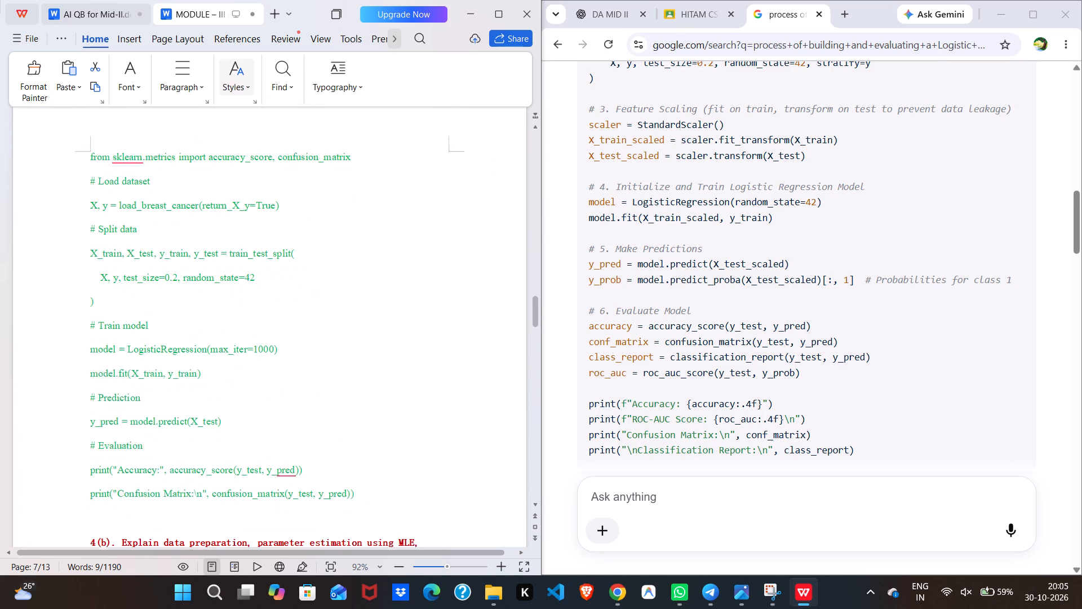
scroll(438, 157, down, 2)
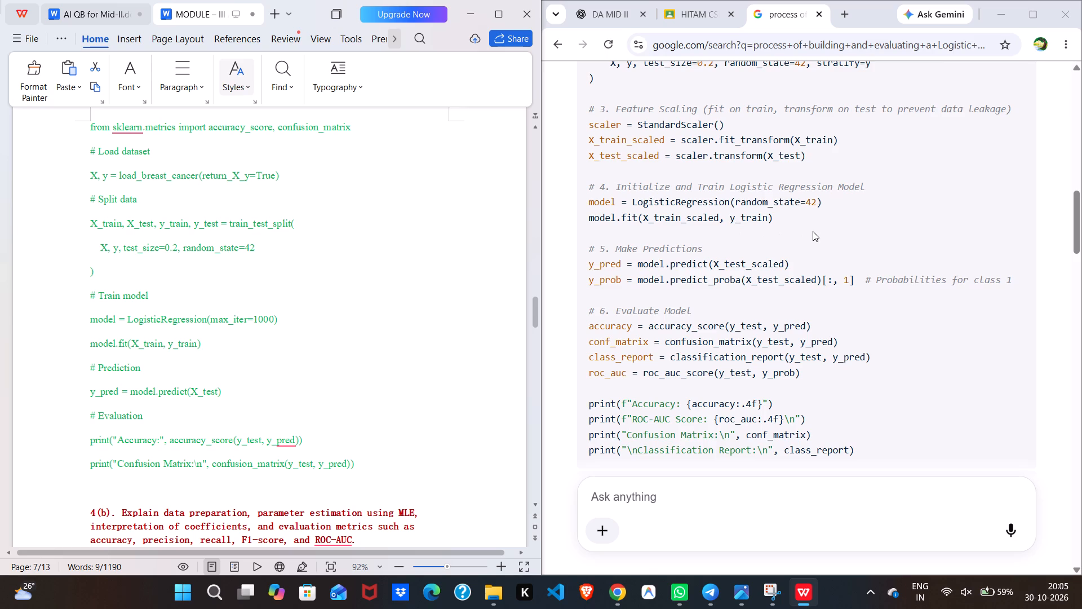
scroll(813, 231, up, 3)
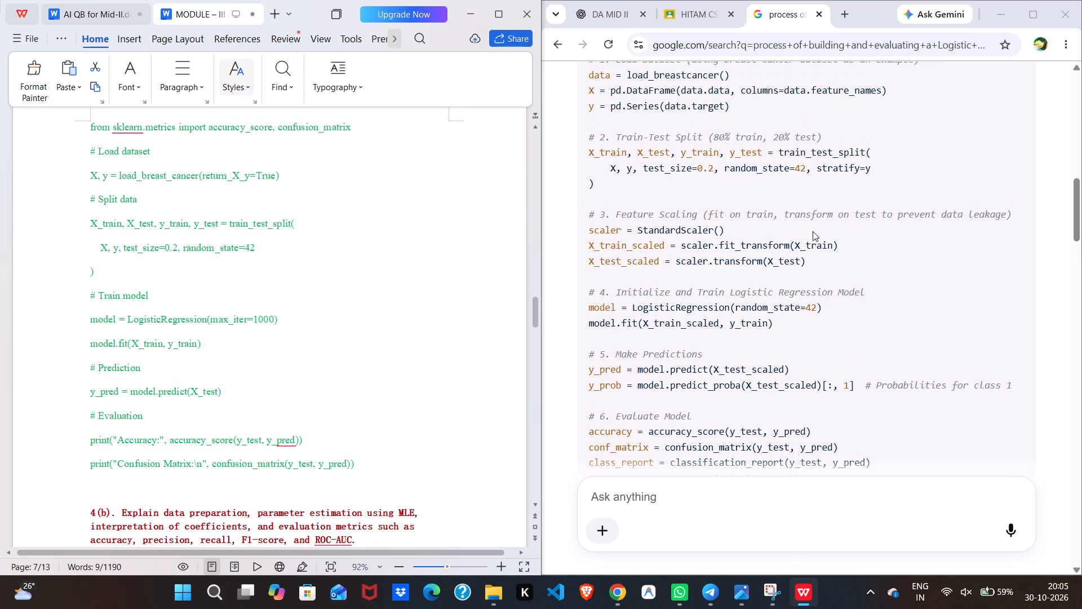
scroll(813, 231, up, 1)
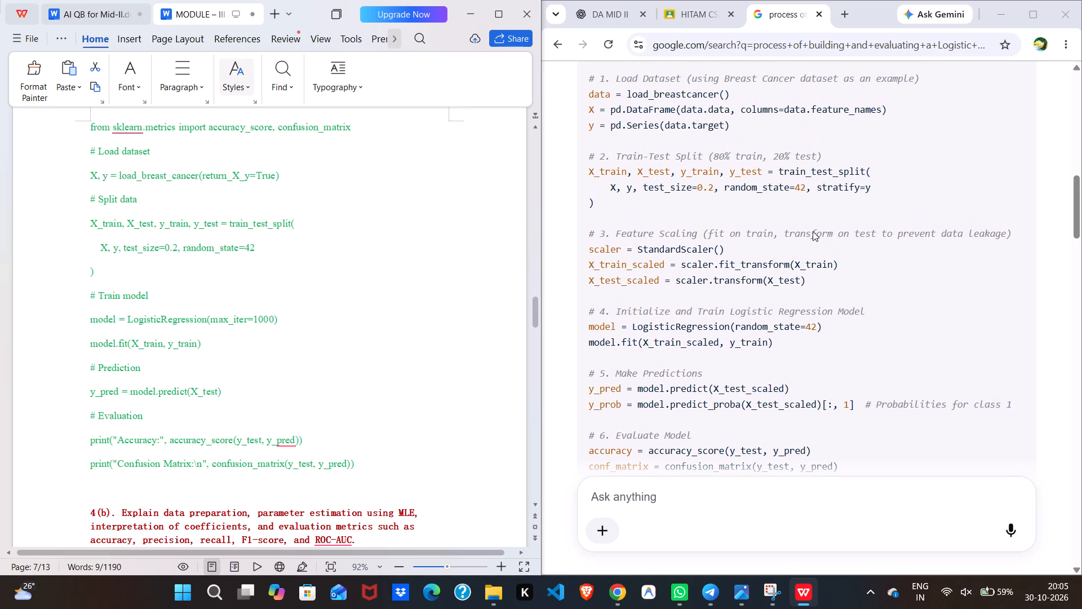
scroll(813, 231, up, 5)
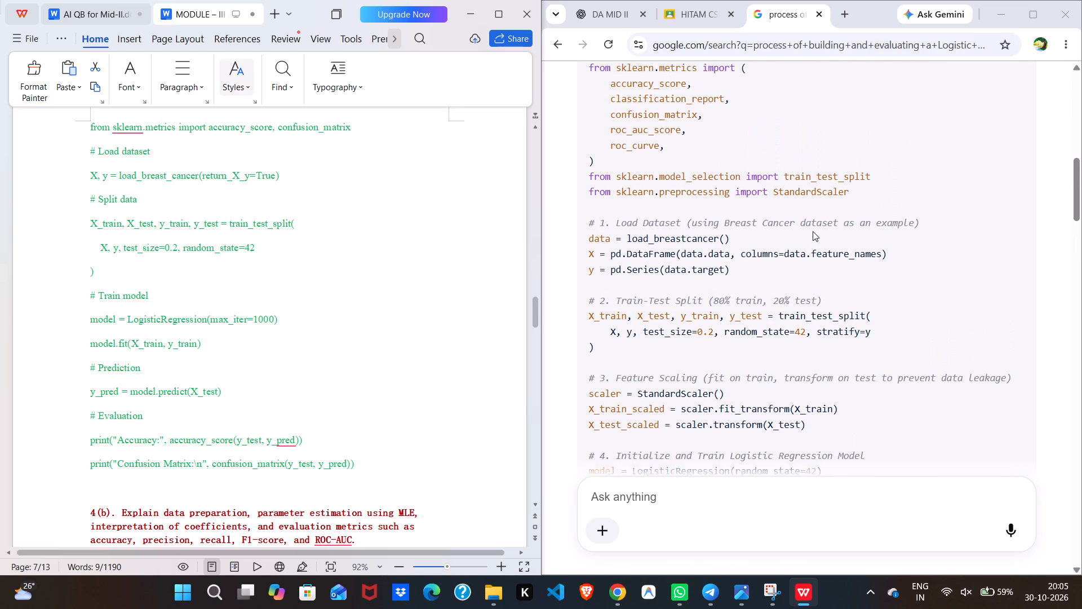
scroll(813, 231, up, 3)
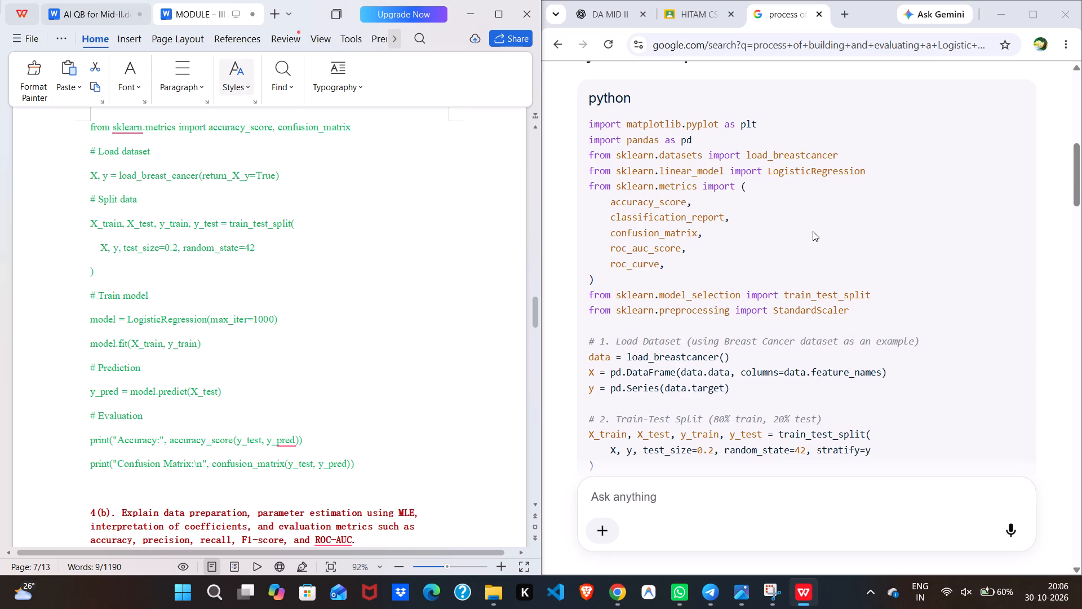
Compare the Google code with the document's code, from the dataset loading section through to the final print lines.
scroll(753, 331, down, 1)
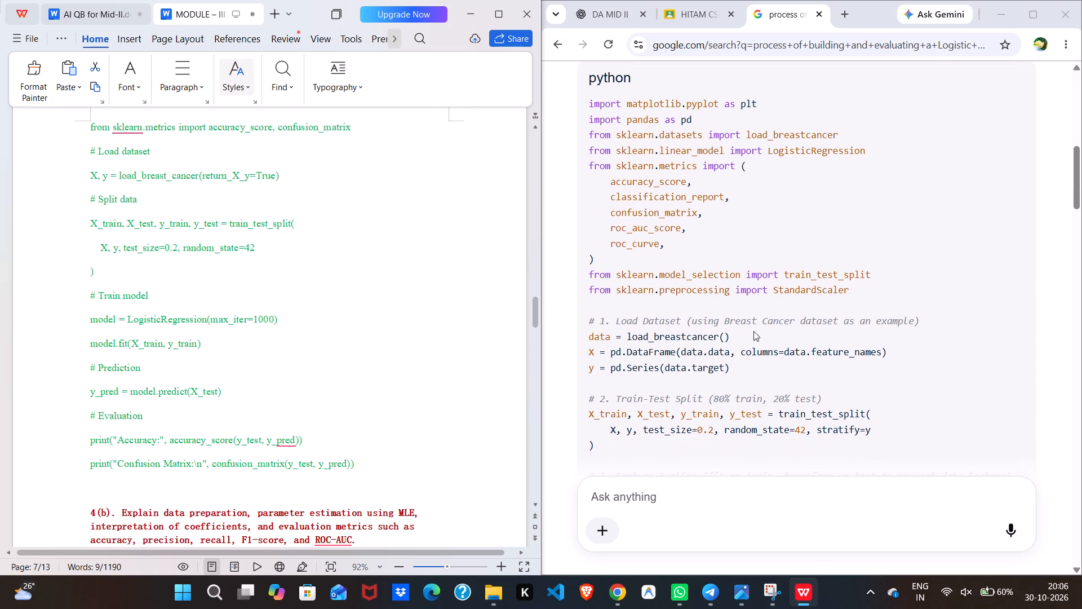
scroll(753, 331, down, 1)
scroll(402, 294, up, 1)
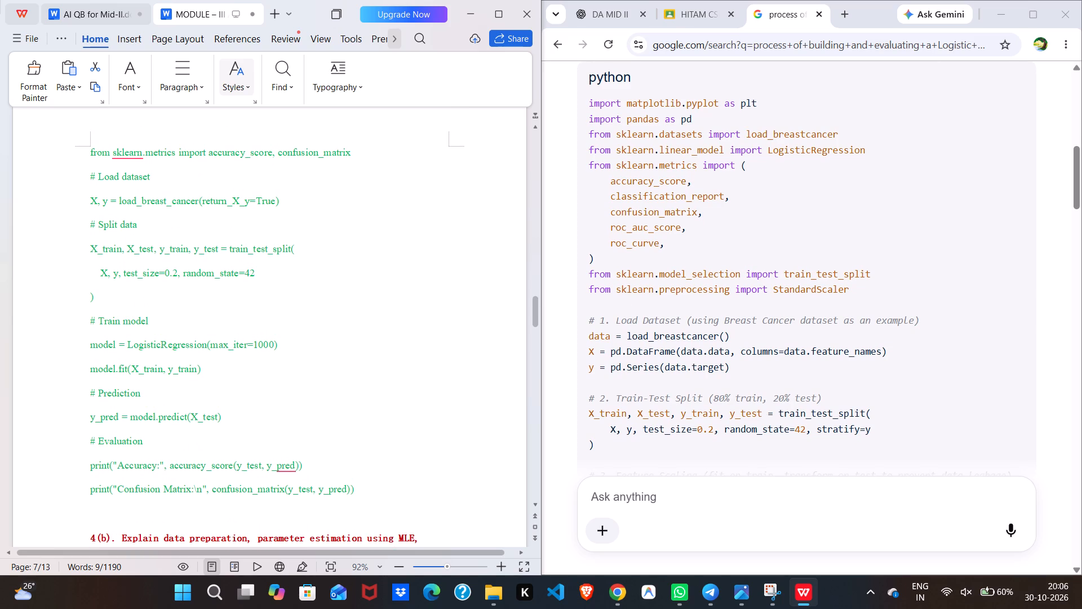
scroll(607, 369, down, 1)
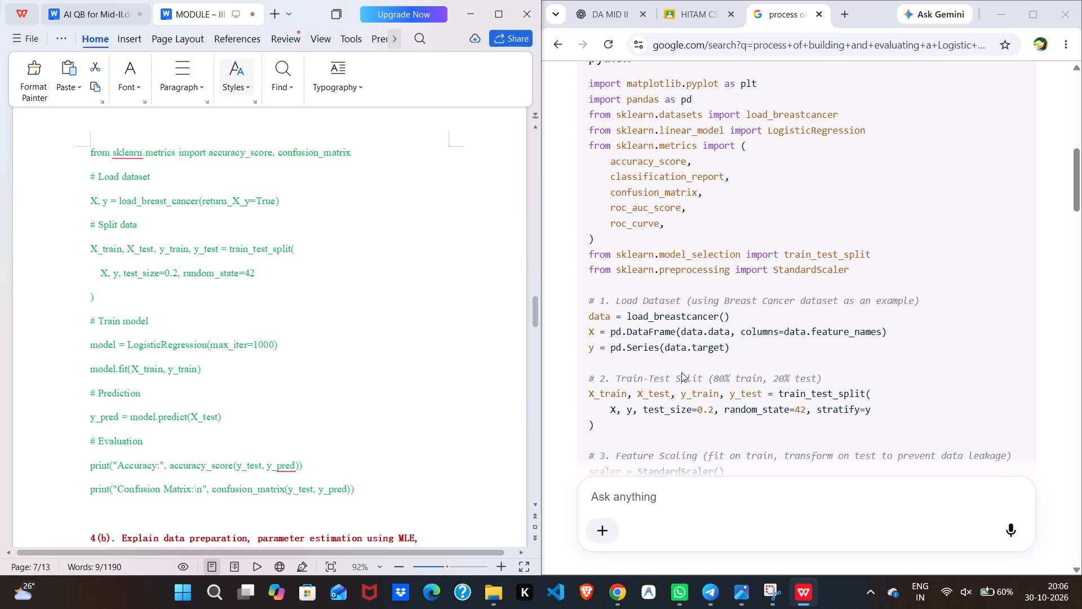
scroll(677, 377, down, 2)
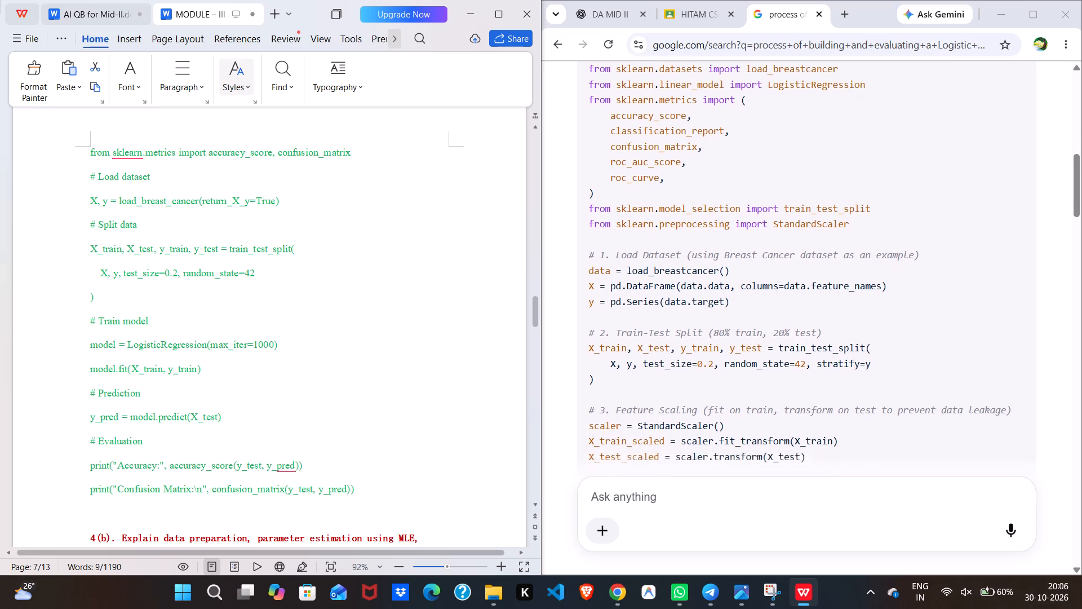
scroll(677, 377, down, 1)
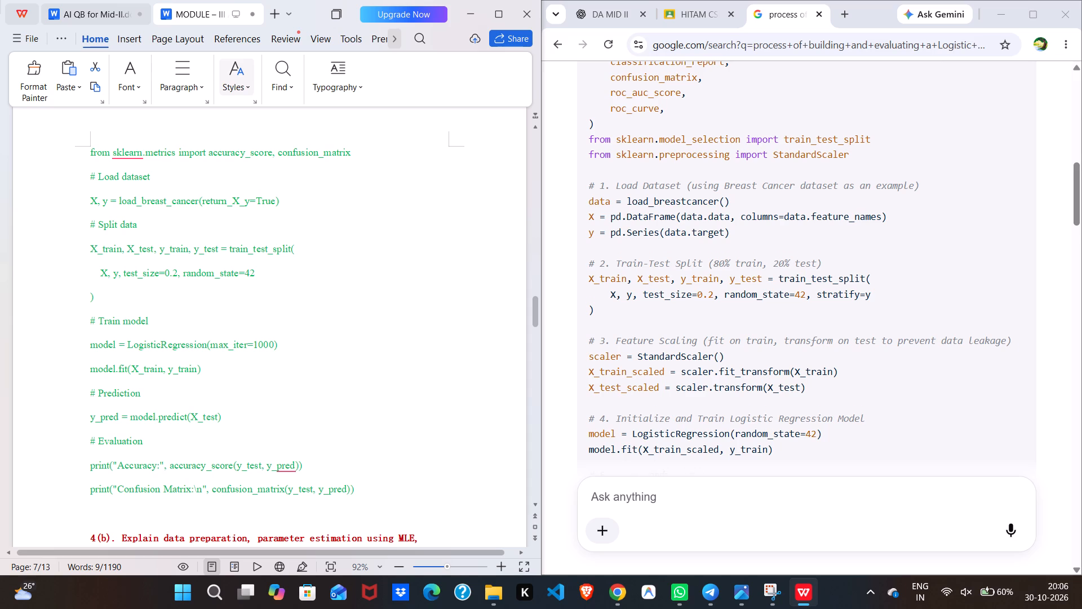
scroll(727, 337, down, 3)
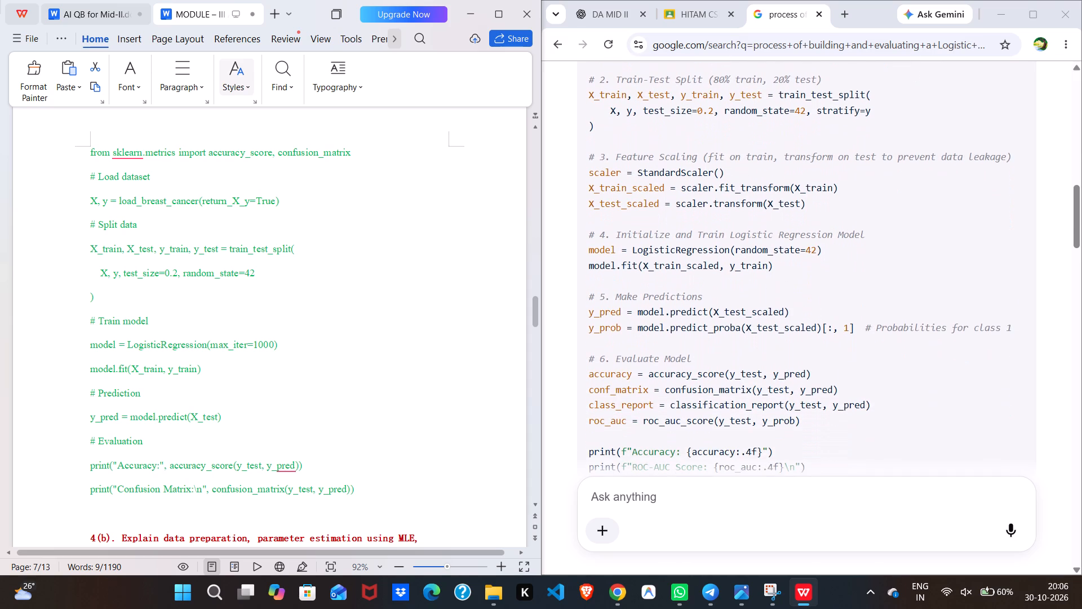
scroll(727, 337, down, 1)
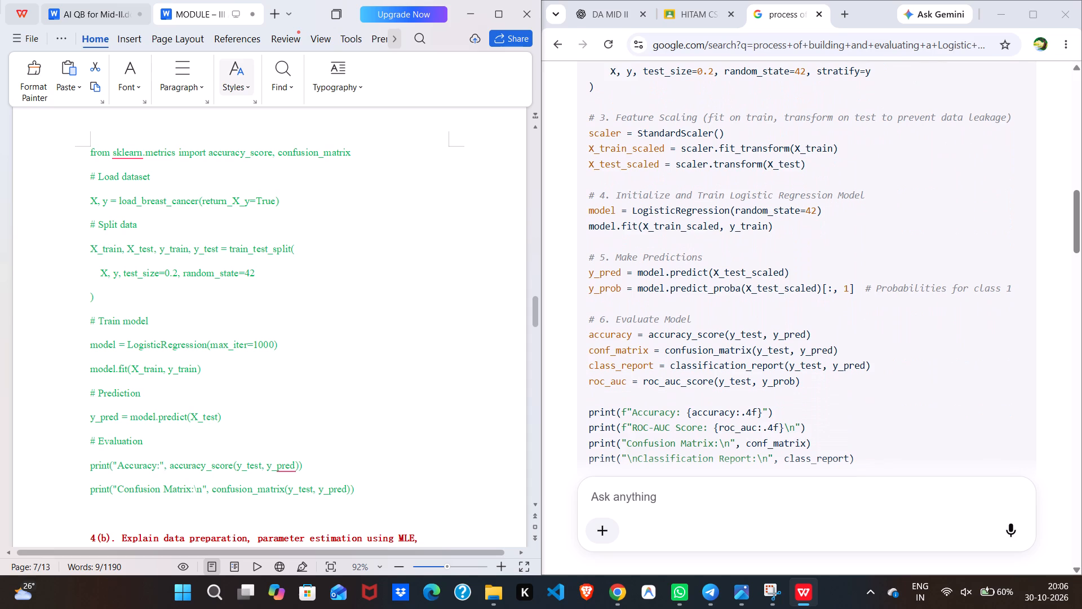
scroll(727, 337, down, 1)
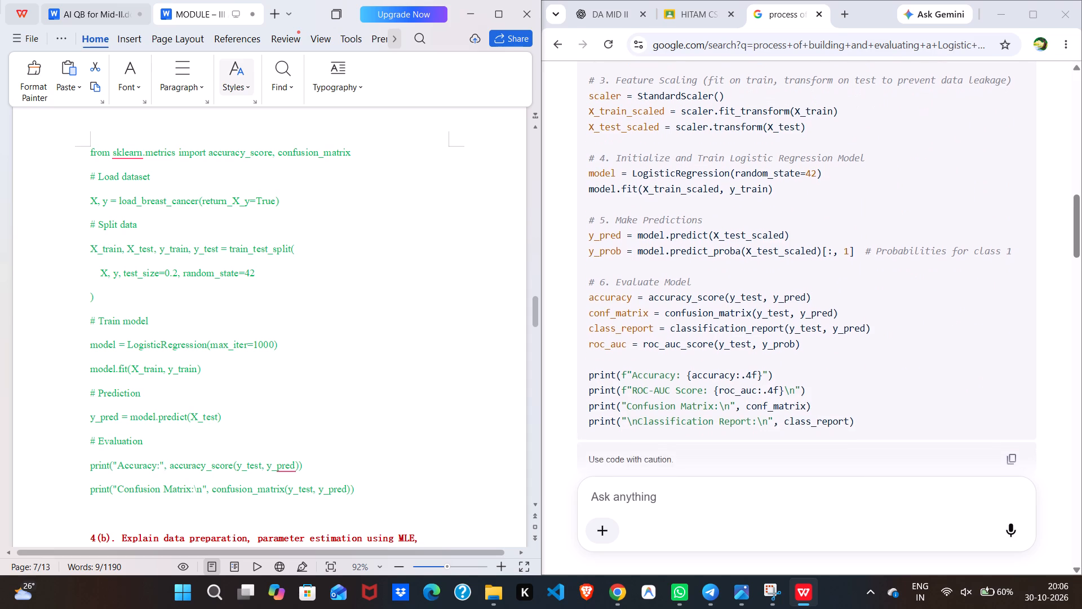
scroll(727, 337, up, 4)
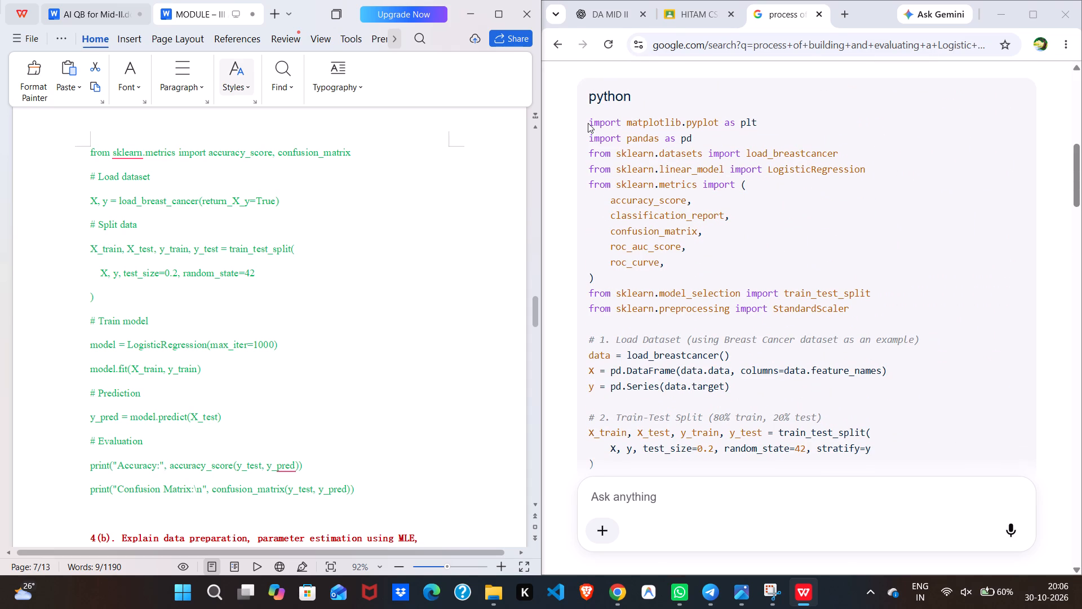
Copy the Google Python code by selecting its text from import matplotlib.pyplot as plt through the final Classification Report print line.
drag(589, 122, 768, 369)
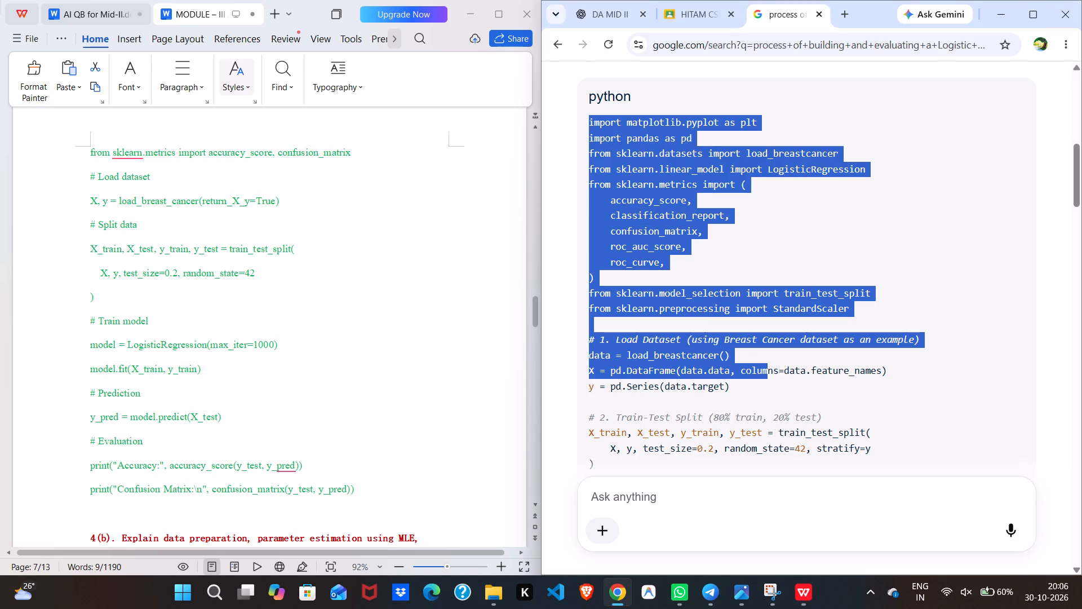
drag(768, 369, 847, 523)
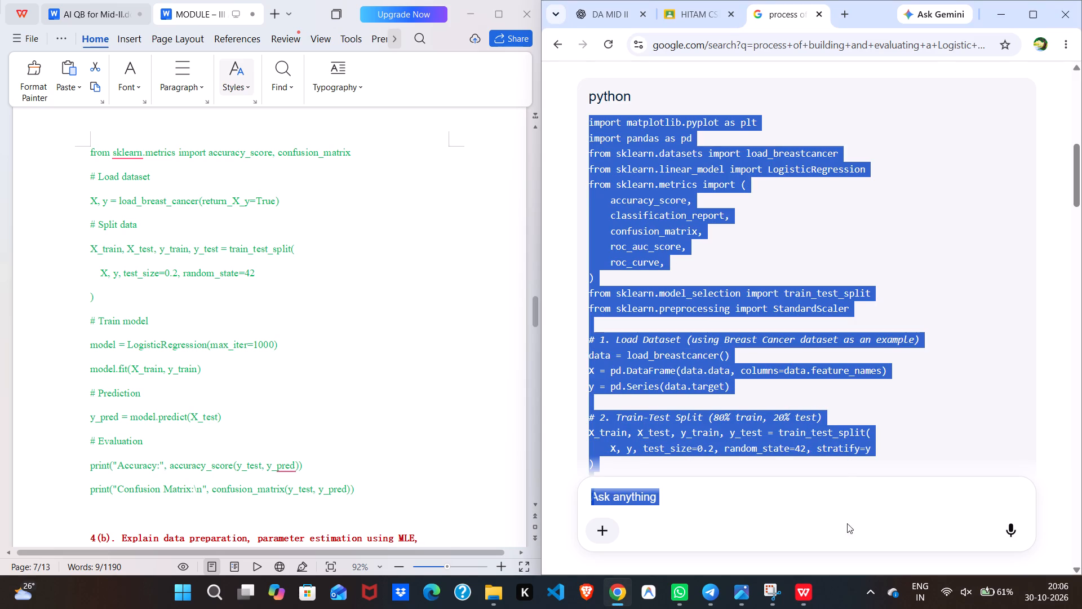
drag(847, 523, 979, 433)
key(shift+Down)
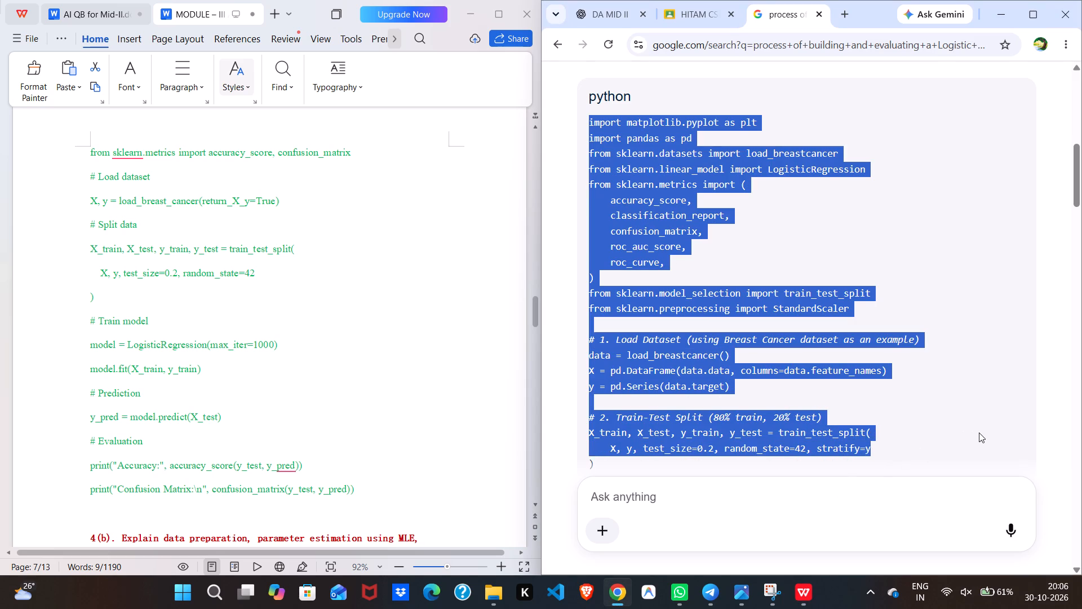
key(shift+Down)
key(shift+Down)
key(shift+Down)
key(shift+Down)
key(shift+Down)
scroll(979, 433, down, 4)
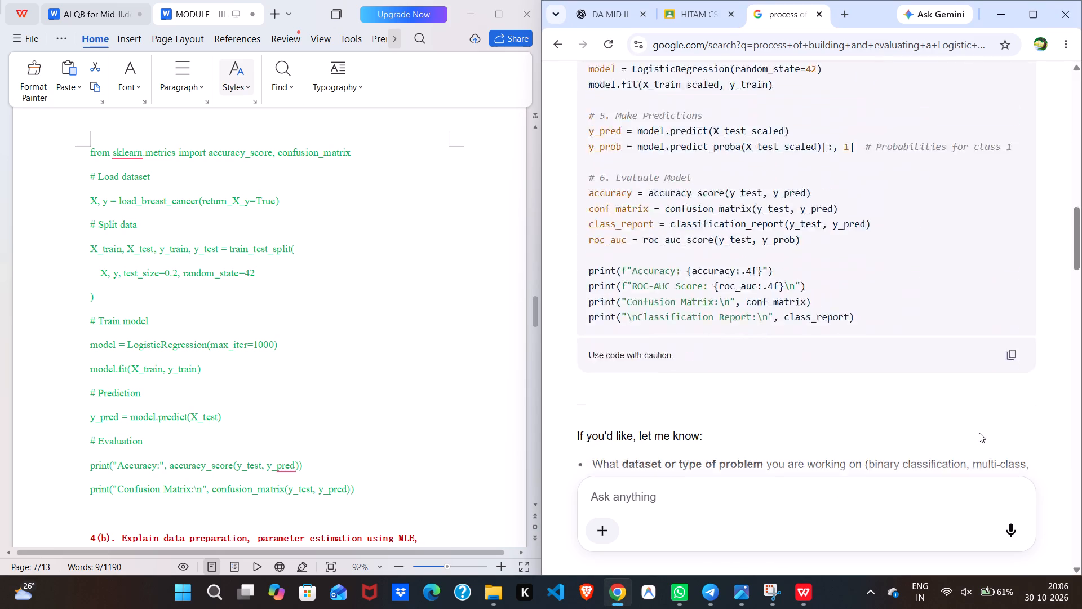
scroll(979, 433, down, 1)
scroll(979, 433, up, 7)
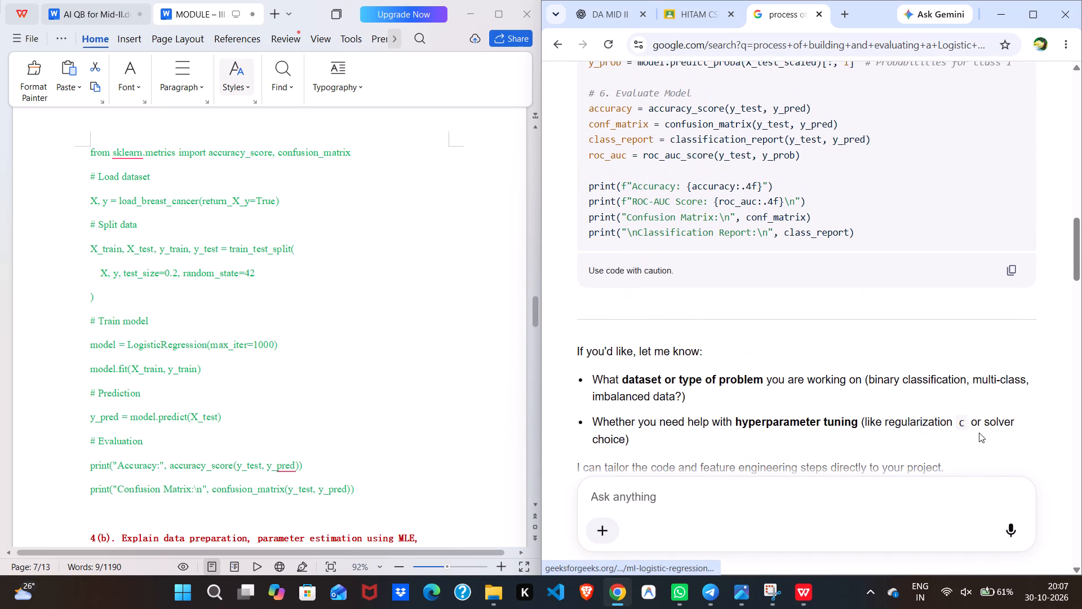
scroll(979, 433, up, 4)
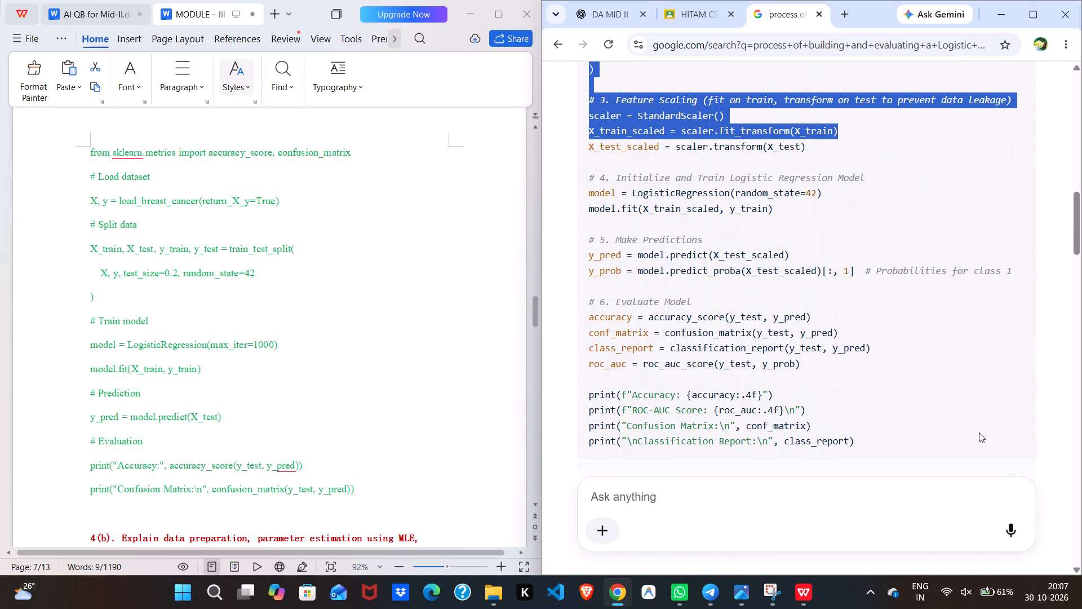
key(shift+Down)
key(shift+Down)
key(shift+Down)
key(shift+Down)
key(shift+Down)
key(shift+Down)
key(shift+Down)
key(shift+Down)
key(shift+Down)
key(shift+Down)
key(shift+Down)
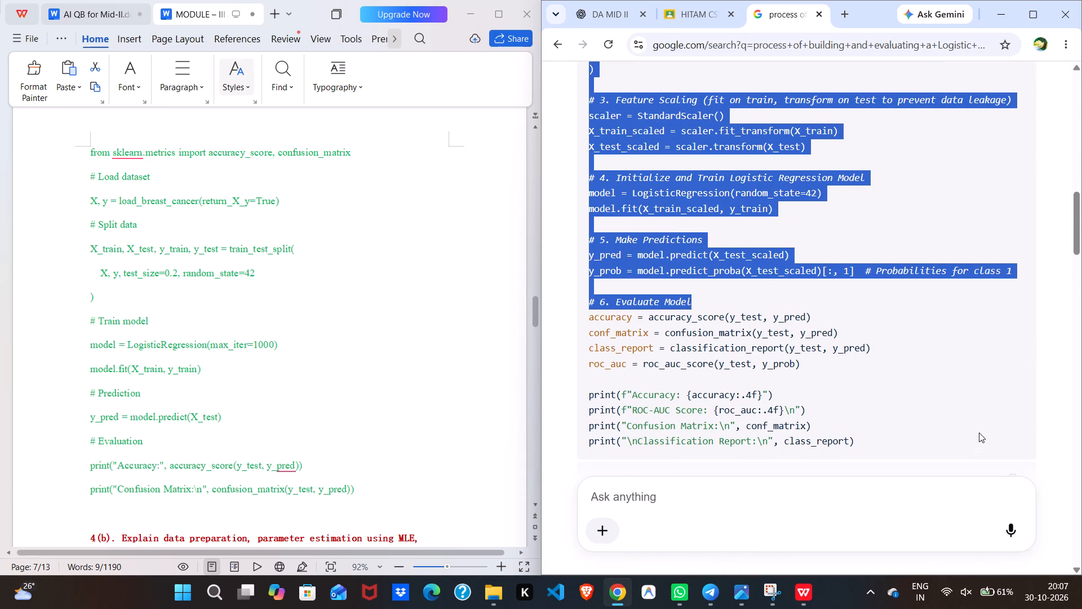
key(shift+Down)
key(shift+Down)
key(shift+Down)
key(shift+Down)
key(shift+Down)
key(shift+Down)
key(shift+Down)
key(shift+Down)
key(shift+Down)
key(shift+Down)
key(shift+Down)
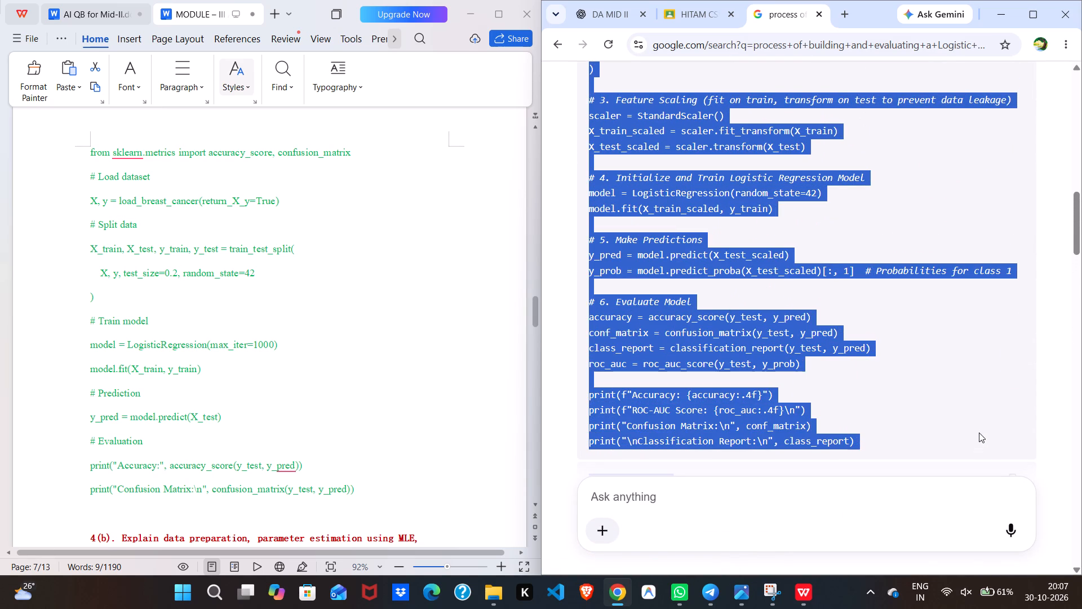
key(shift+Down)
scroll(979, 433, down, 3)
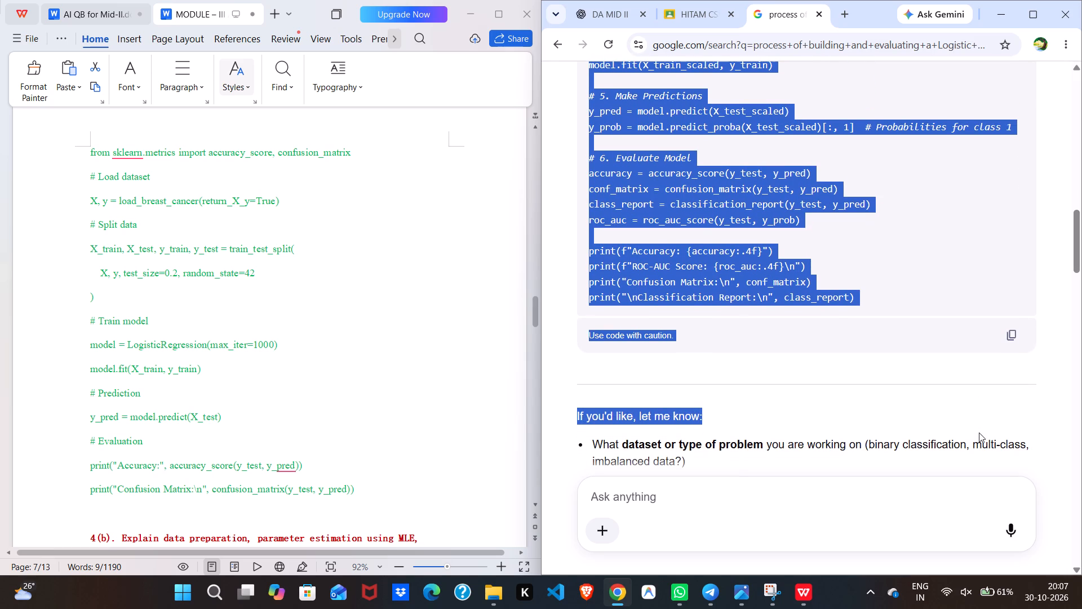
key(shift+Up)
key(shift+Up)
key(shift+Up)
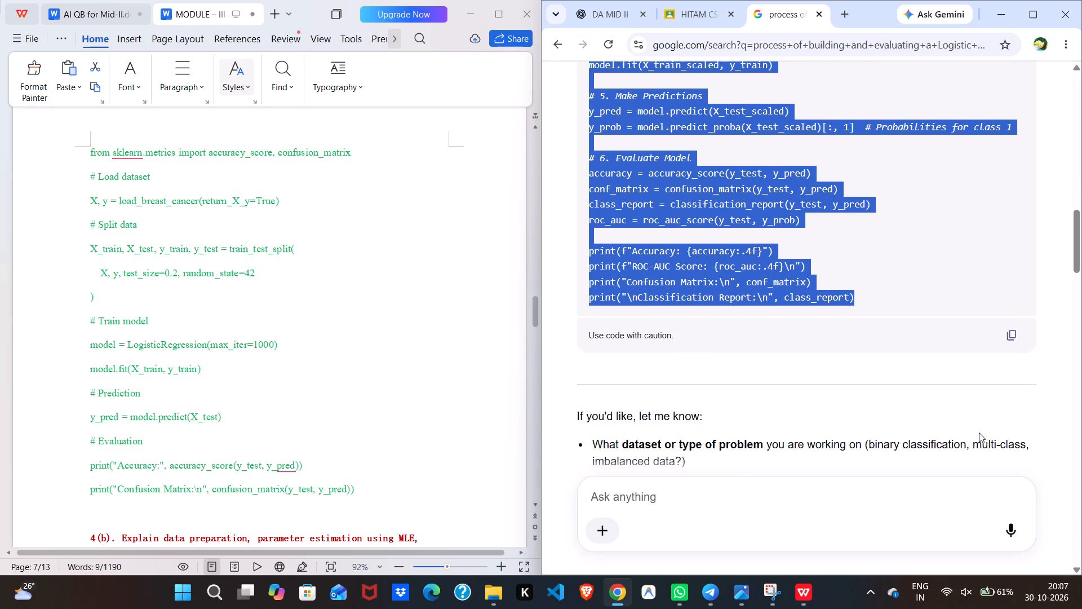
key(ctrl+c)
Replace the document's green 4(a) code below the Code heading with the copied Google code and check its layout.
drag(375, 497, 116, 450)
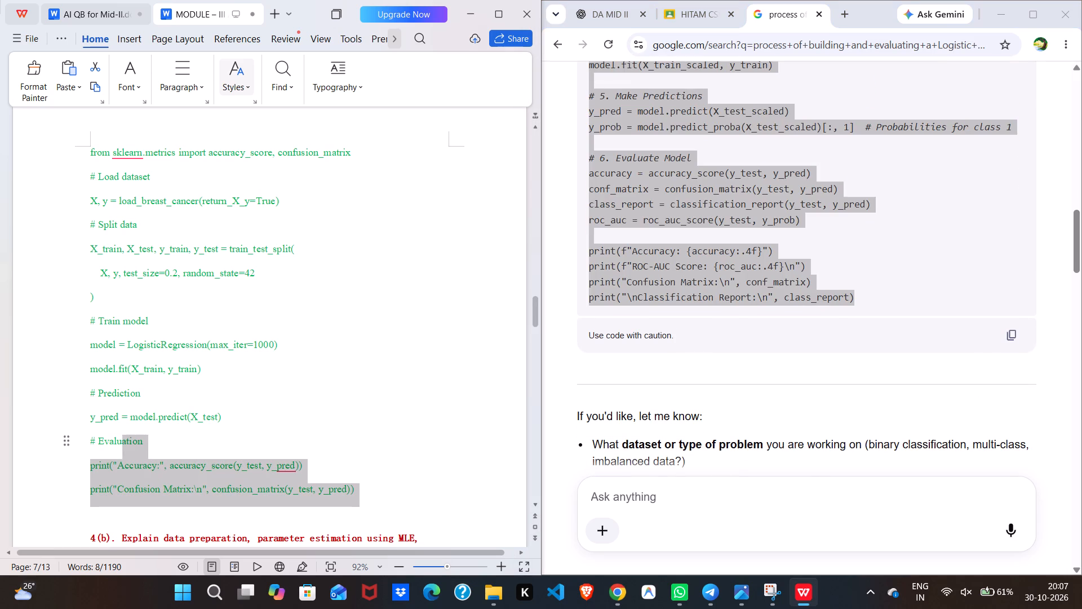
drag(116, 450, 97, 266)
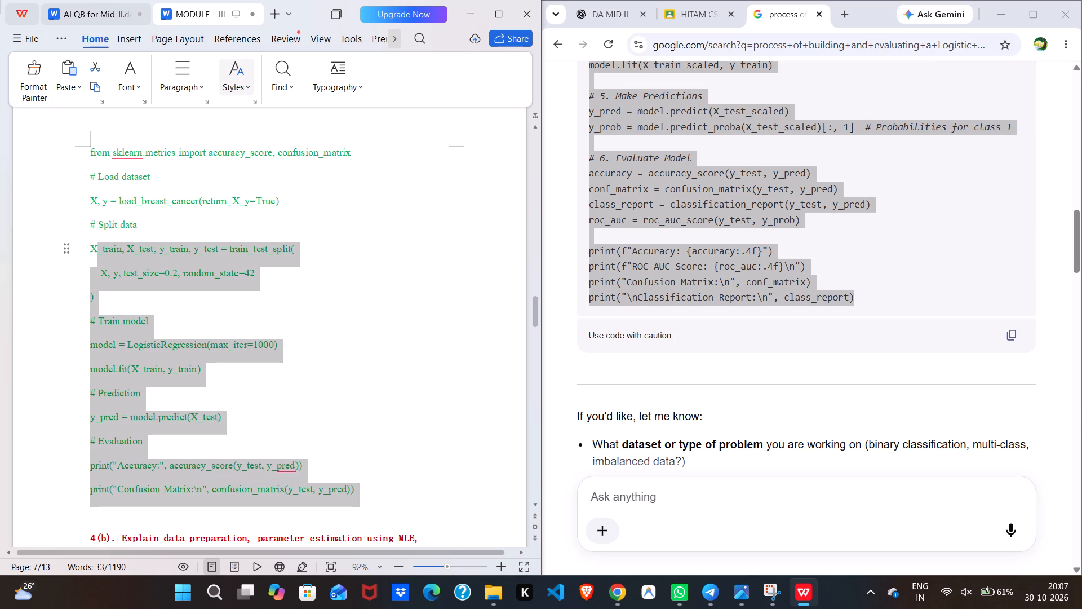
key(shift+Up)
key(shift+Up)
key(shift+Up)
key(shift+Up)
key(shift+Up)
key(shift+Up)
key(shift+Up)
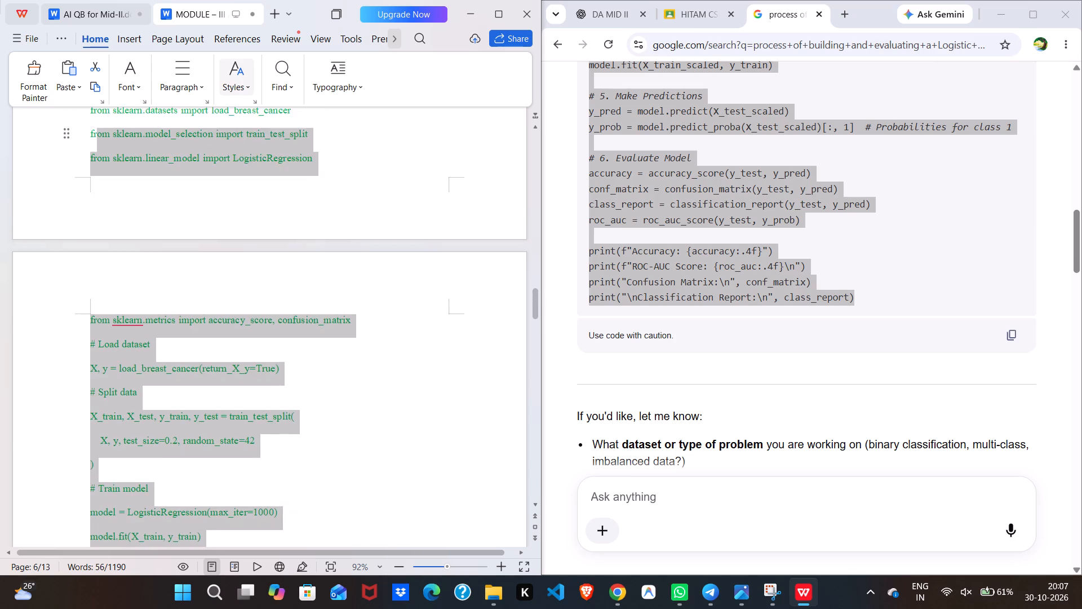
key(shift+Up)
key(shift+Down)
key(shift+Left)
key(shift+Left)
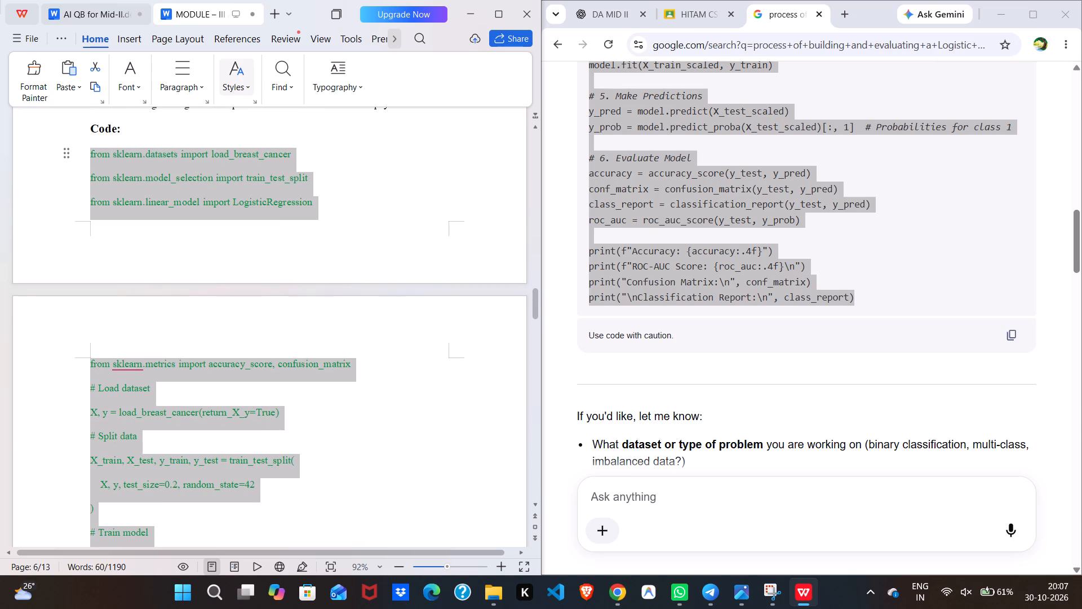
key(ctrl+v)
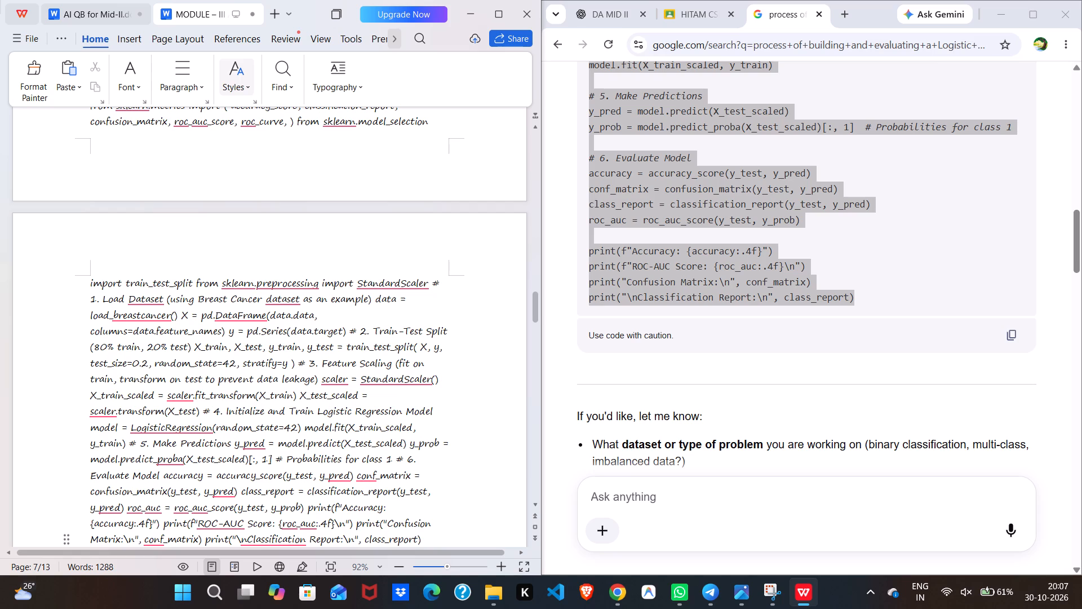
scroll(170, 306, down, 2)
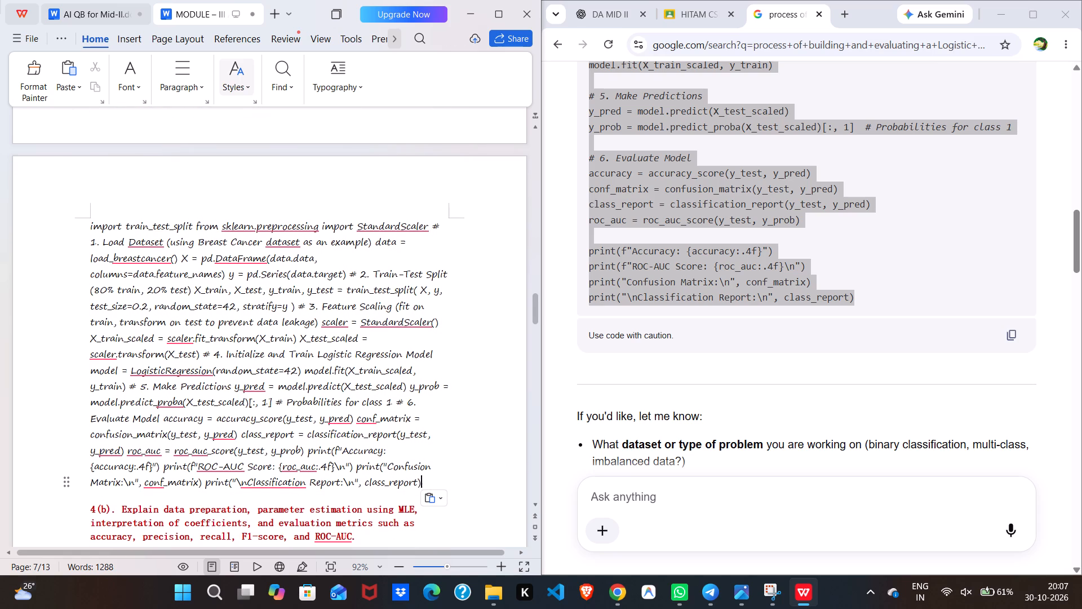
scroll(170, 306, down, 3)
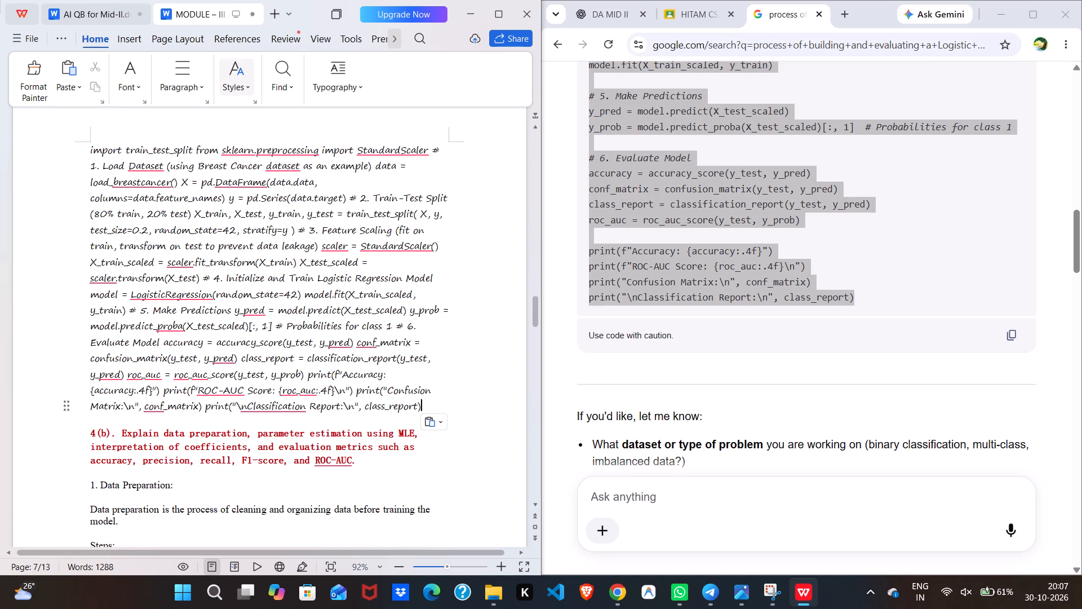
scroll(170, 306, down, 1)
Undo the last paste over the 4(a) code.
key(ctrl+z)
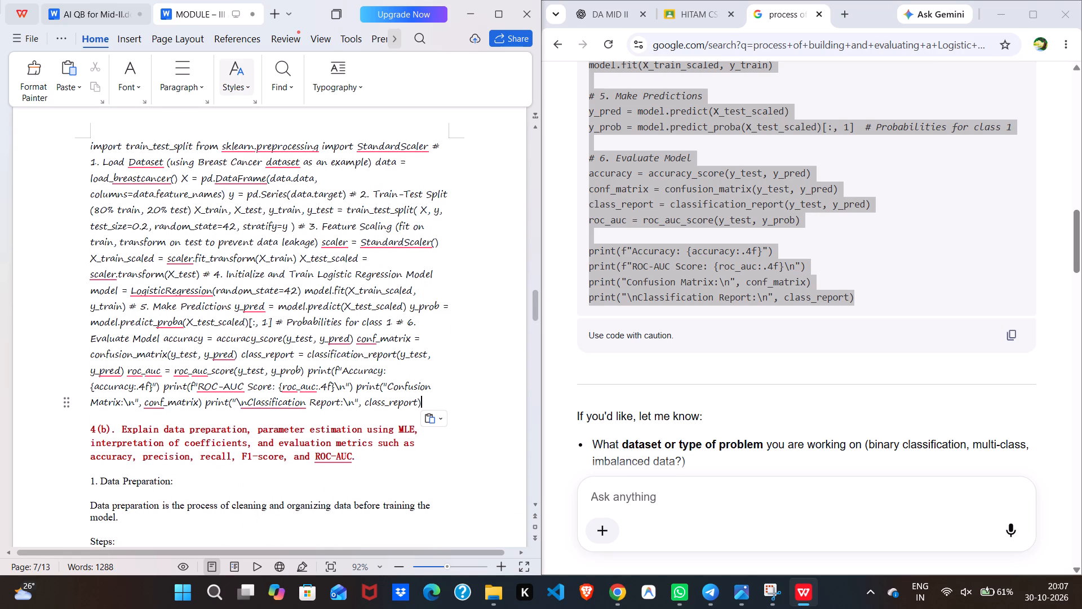
Copy the complete Google code block as a whole and paste it over the green 4(a) code below the Code heading.
click(1013, 333)
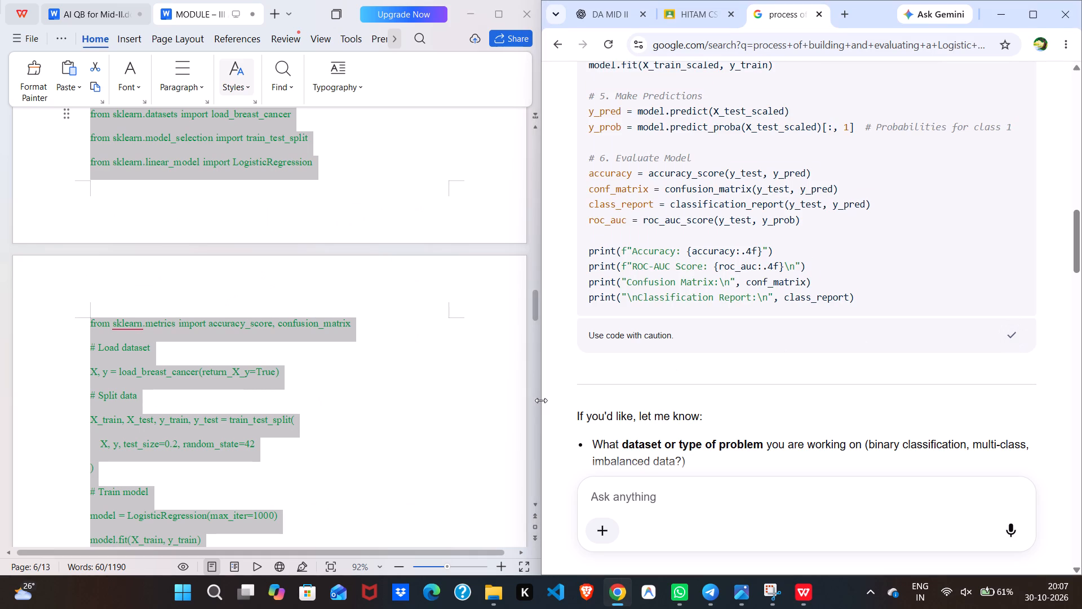
click(310, 162)
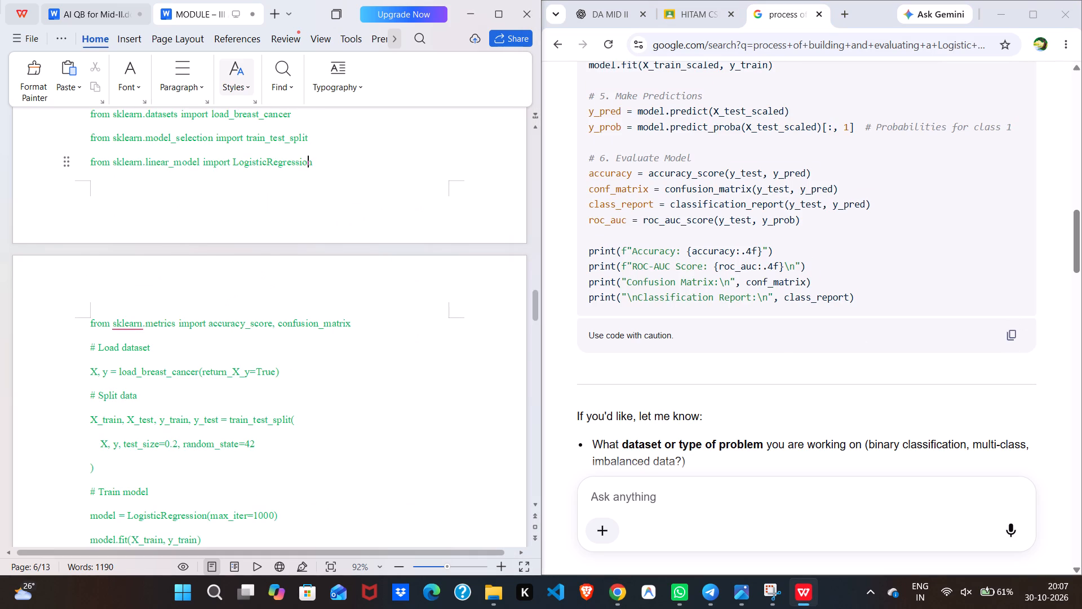
scroll(242, 141, up, 2)
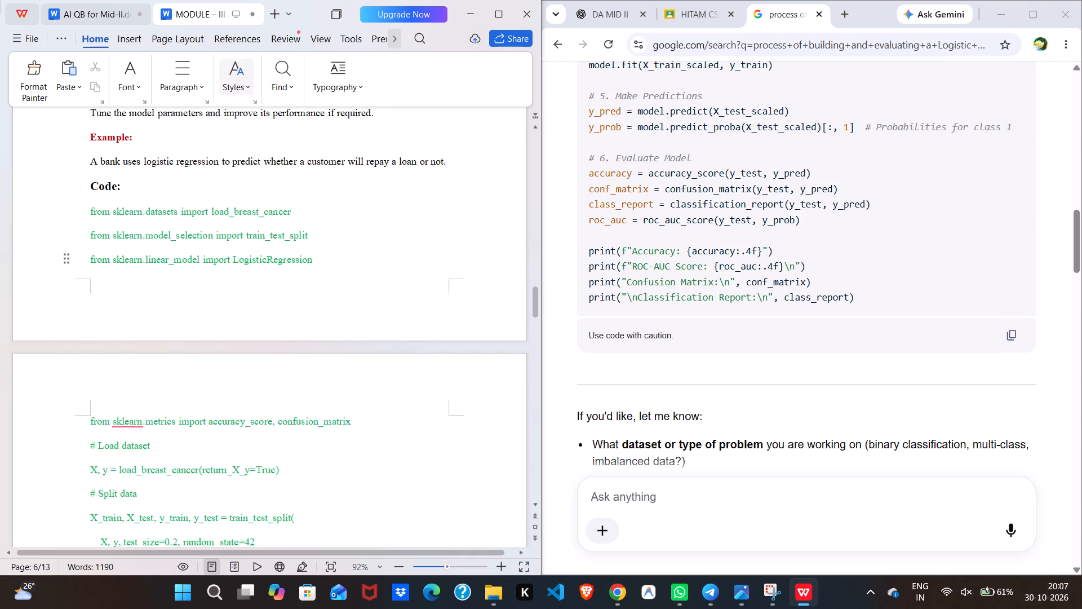
click(90, 211)
key(shift+Down)
key(shift+Down)
key(shift+Down)
key(shift+Down)
key(shift+Down)
key(shift+Down)
key(shift+Down)
key(shift+Down)
key(shift+Down)
key(shift+Down)
key(shift+Down)
key(shift+Down)
key(shift+Down)
key(shift+Down)
key(shift+Down)
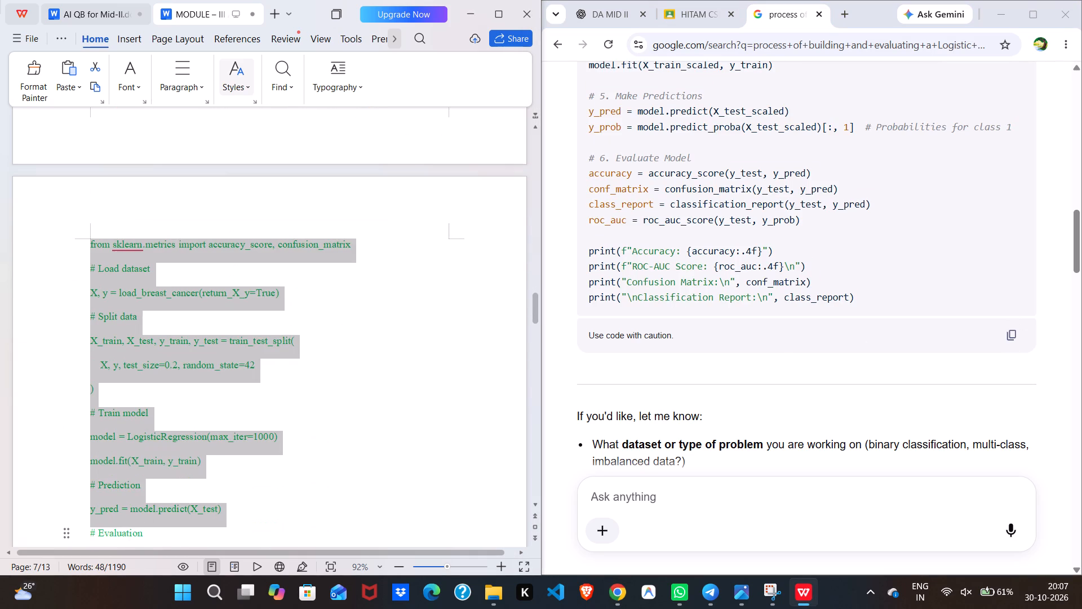
key(shift+Down)
key(shift+Down)
key(shift+Down)
key(shift+Down)
key(shift+Down)
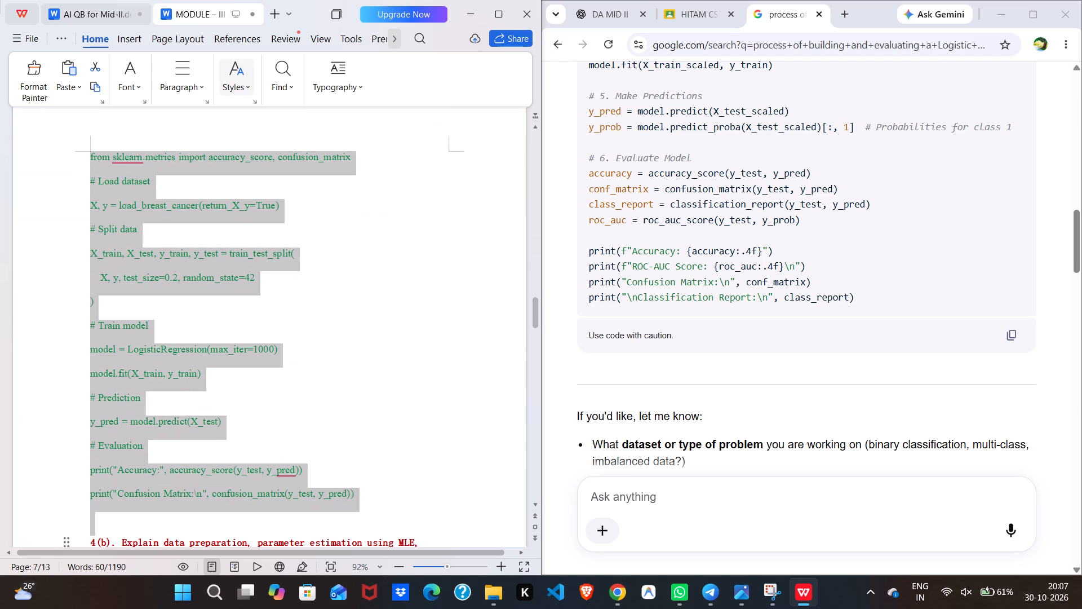
key(shift+Up)
key(shift+Up)
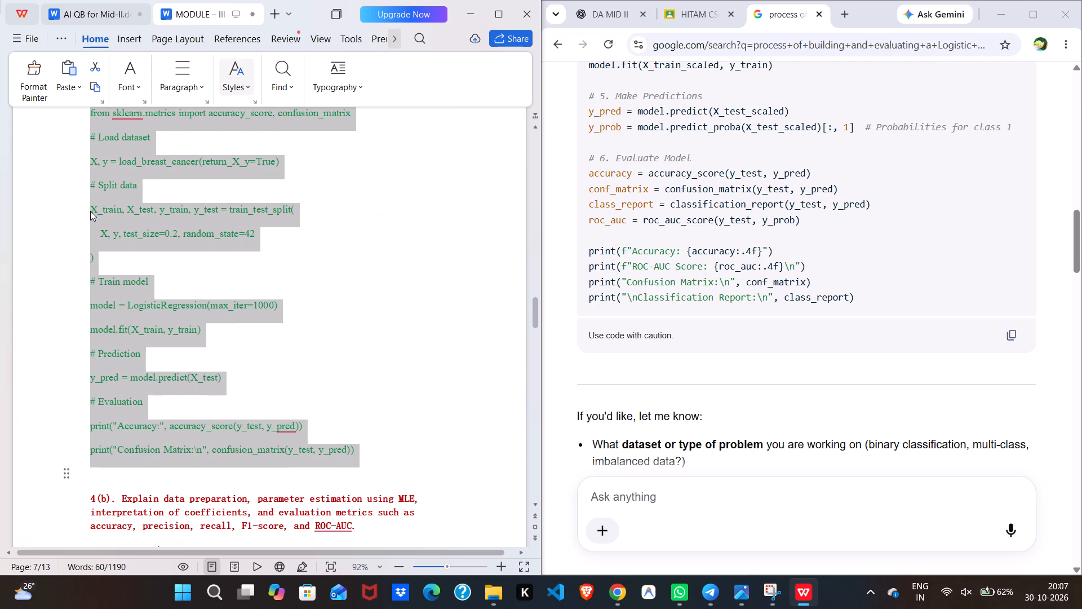
key(ctrl+v)
Examine the layout of the pasted 4(a) code from its end back up to the Code heading.
scroll(135, 294, up, 1)
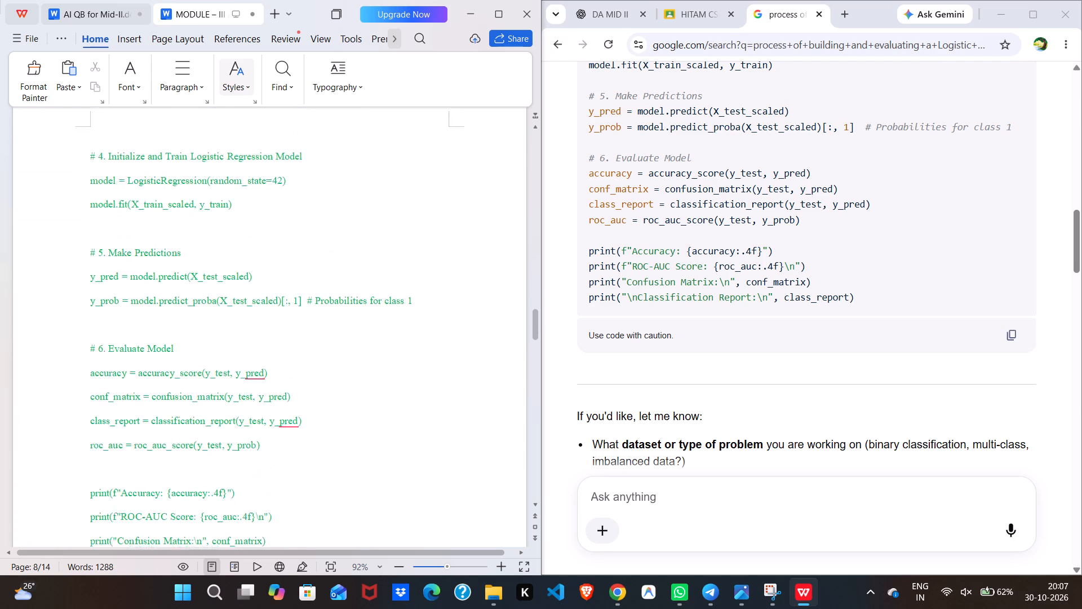
scroll(135, 294, up, 6)
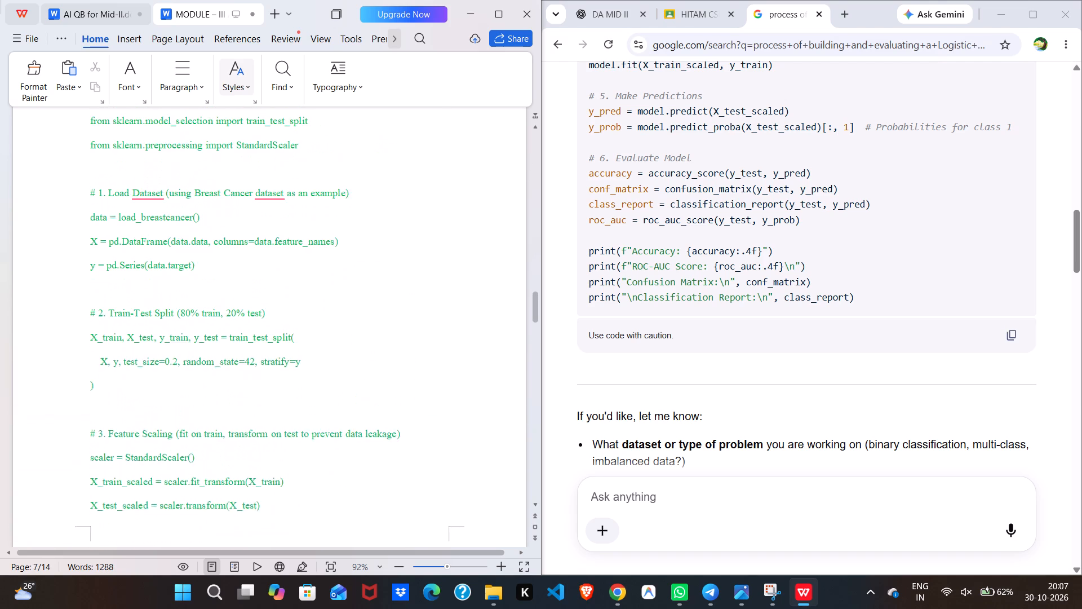
scroll(135, 294, up, 8)
Join the accuracy_score line onto the preceding "from sklearn.metrics import (" line, removing its indent and line break.
scroll(135, 294, down, 1)
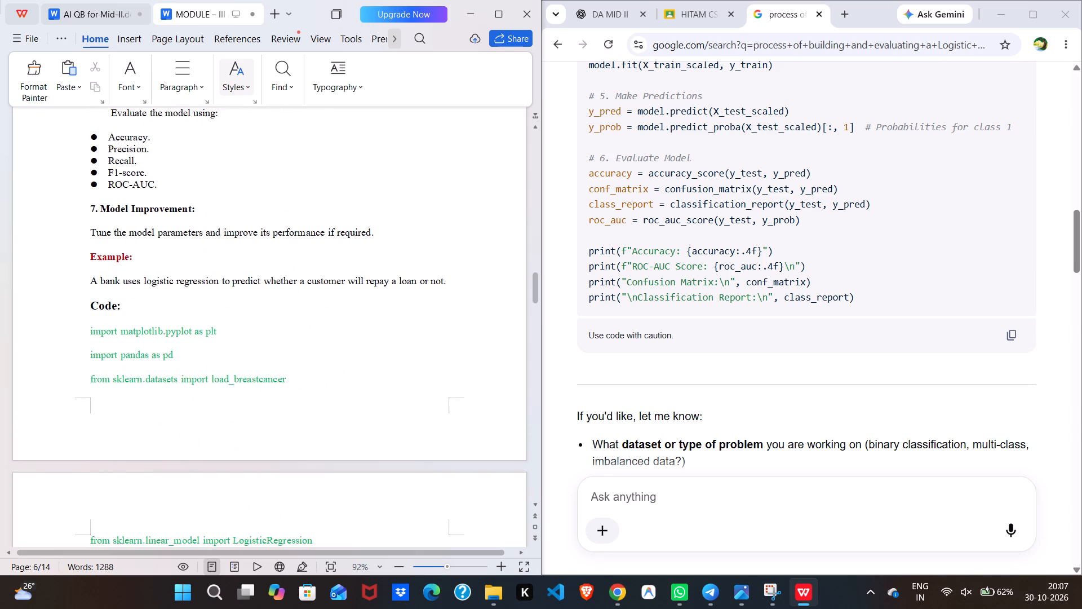
scroll(135, 294, down, 2)
scroll(114, 460, down, 3)
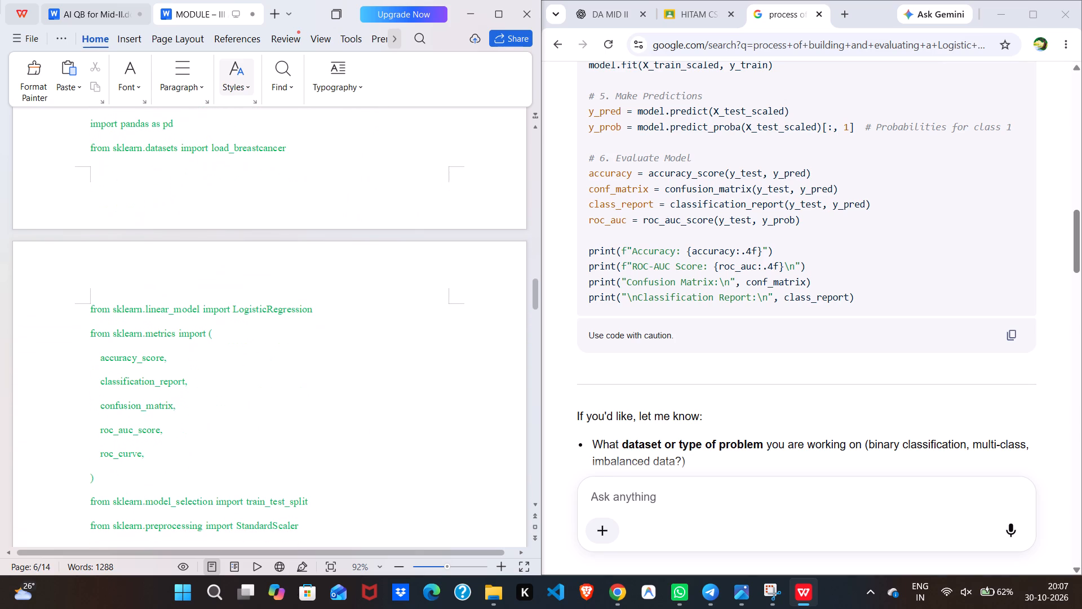
click(100, 360)
key(BackSpace)
key(BackSpace)
key(BackSpace)
key(BackSpace)
key(BackSpace)
Join the classification_report line onto the sklearn.metrics import line directly after "accuracy_score,", removing its indent and line break.
key(Down)
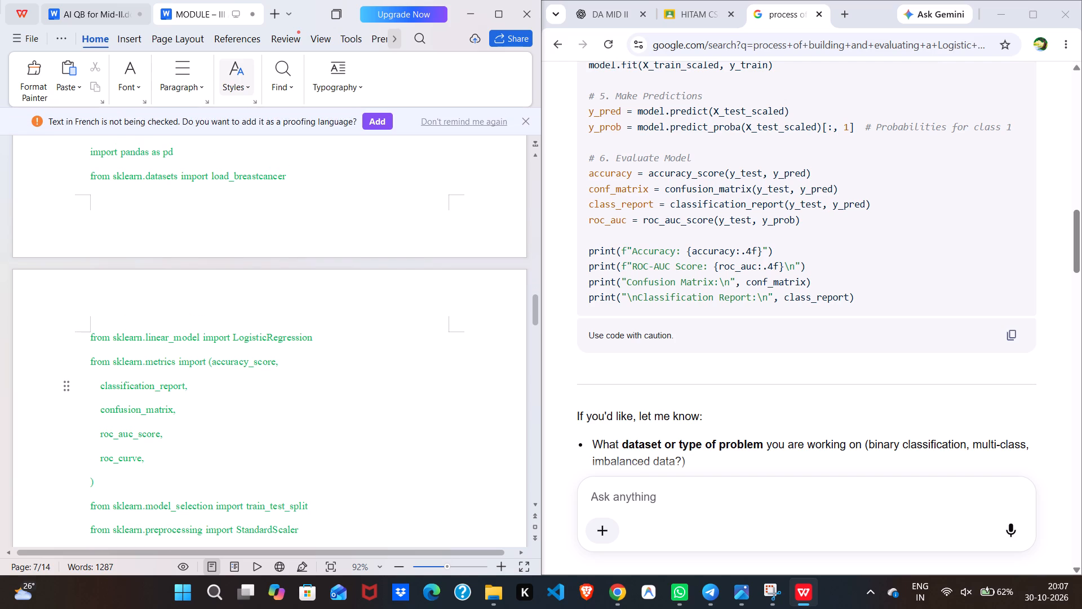
key(Left)
key(Left)
key(Left)
key(Left)
key(Left)
key(Left)
key(Left)
key(Left)
key(Left)
key(Left)
key(Left)
key(Left)
key(Left)
key(Left)
key(Left)
key(Left)
key(Left)
key(Left)
key(Left)
key(Left)
key(Left)
key(Left)
key(BackSpace)
key(BackSpace)
key(BackSpace)
key(BackSpace)
key(BackSpace)
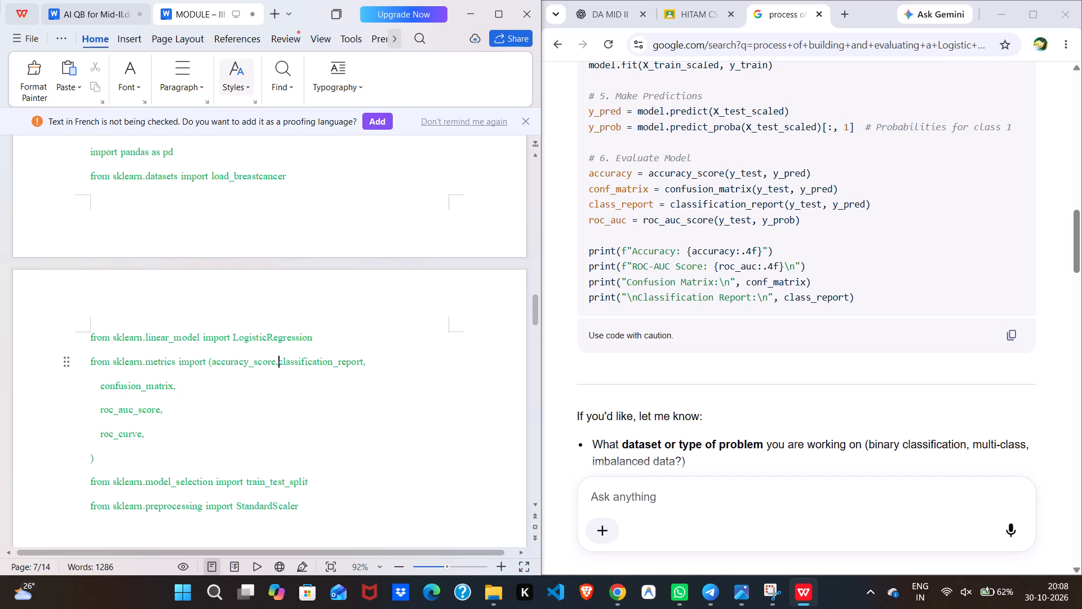
Insert a space between "accuracy_score," and "classification_report," in the sklearn.metrics import line.
key(space)
Join the confusion_matrix line onto the sklearn.metrics import line after "classification_report,", removing its line break and excess indent.
key(Down)
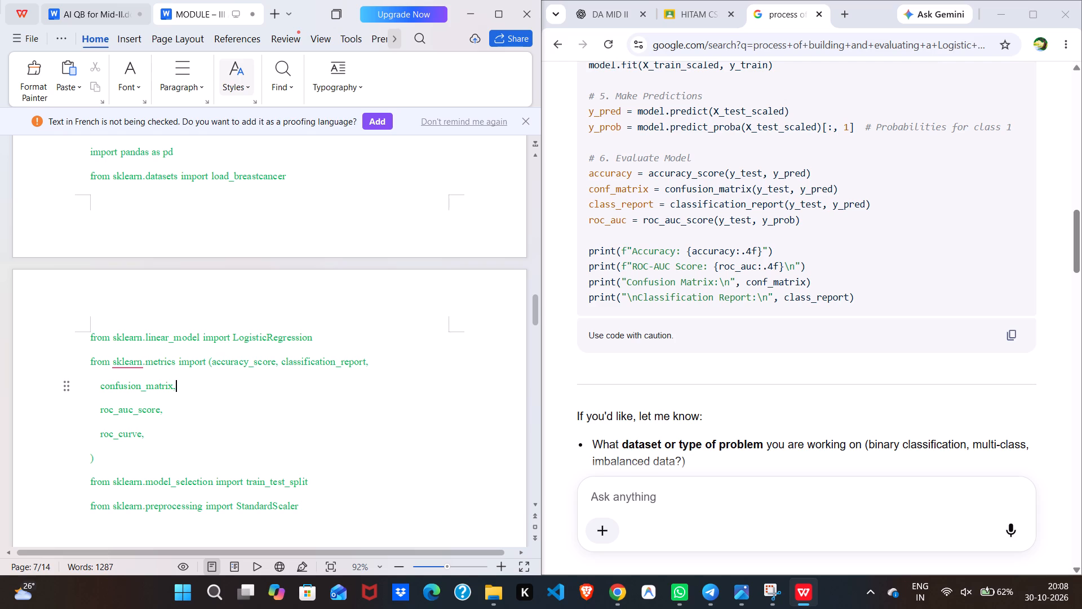
key(Right)
key(Right)
key(Up)
text(\\\)
key(BackSpace)
key(BackSpace)
key(BackSpace)
key(BackSpace)
key(BackSpace)
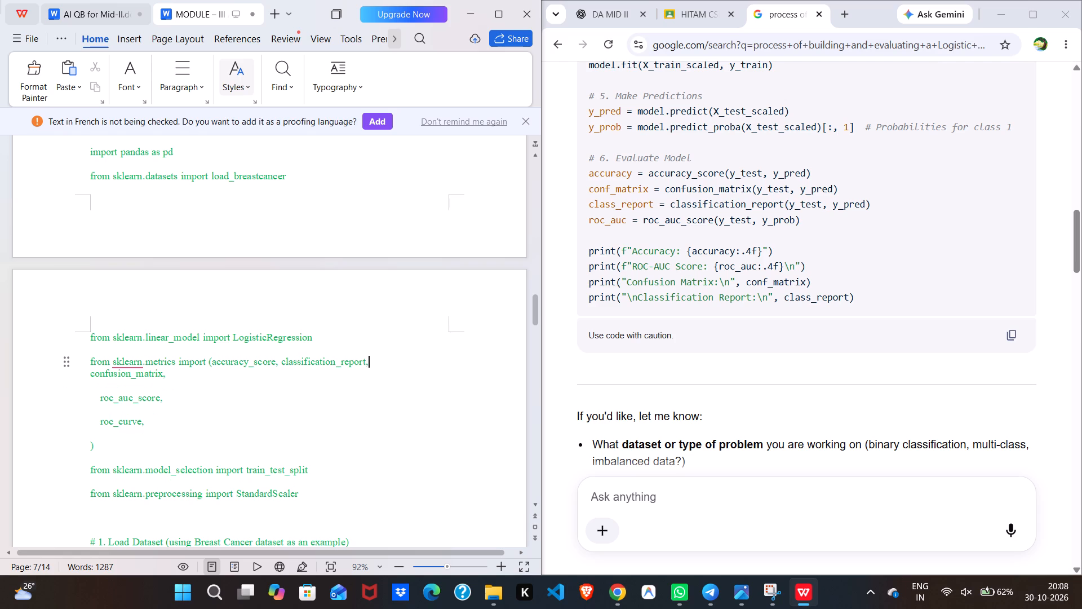
key(Down)
key(Left)
key(Left)
key(Left)
key(Left)
key(Left)
key(Left)
key(Left)
key(Left)
key(Left)
key(Left)
key(Left)
key(Left)
key(Left)
key(Left)
key(Left)
key(Left)
key(Left)
key(BackSpace)
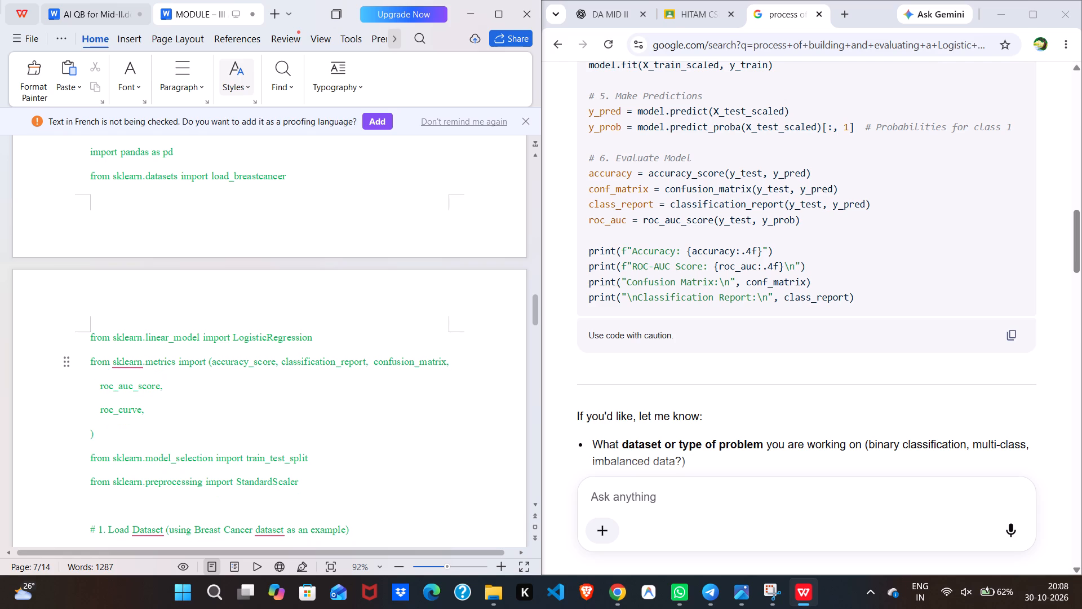
Join the roc_curve line onto the roc_auc_score line, keeping the comma and a single space between the two names.
click(102, 410)
key(BackSpace)
key(BackSpace)
key(BackSpace)
key(BackSpace)
key(BackSpace)
key(BackSpace)
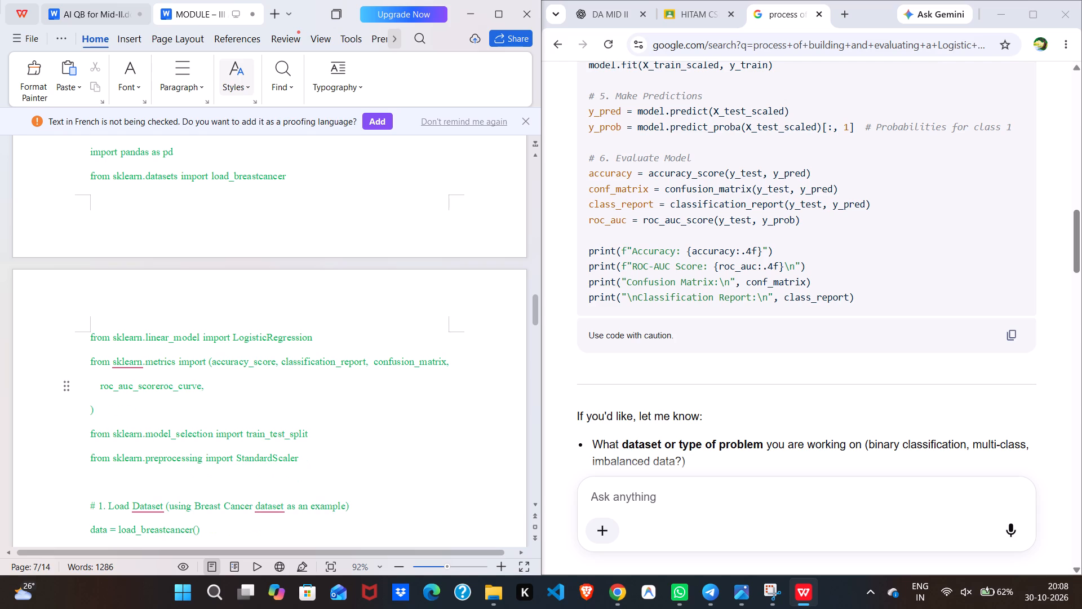
key(ctrl+z)
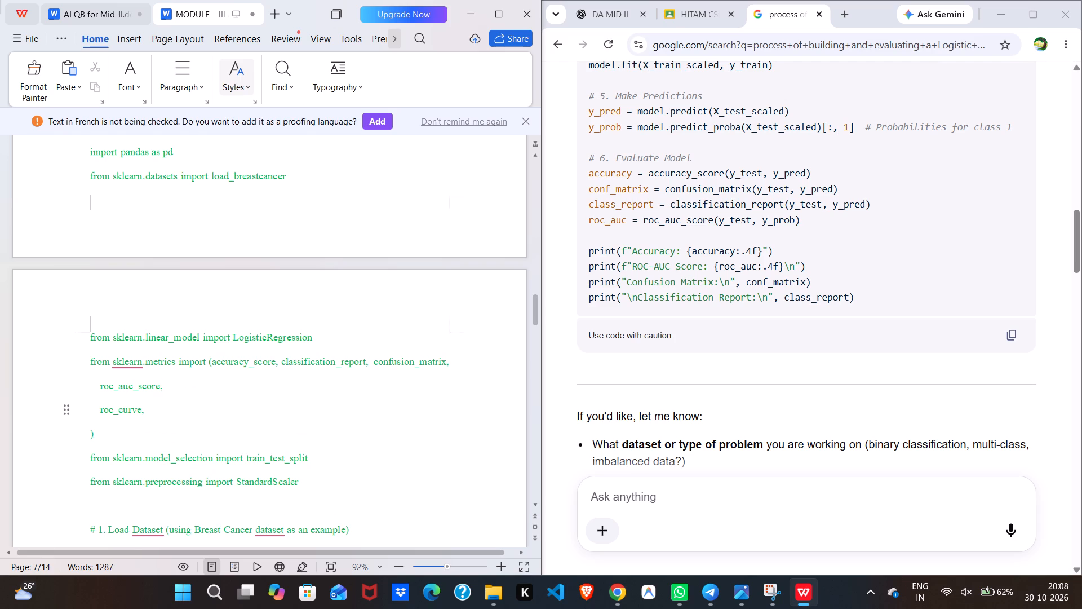
key(BackSpace)
key(BackSpace)
key(BackSpace)
key(BackSpace)
key(BackSpace)
key(space)
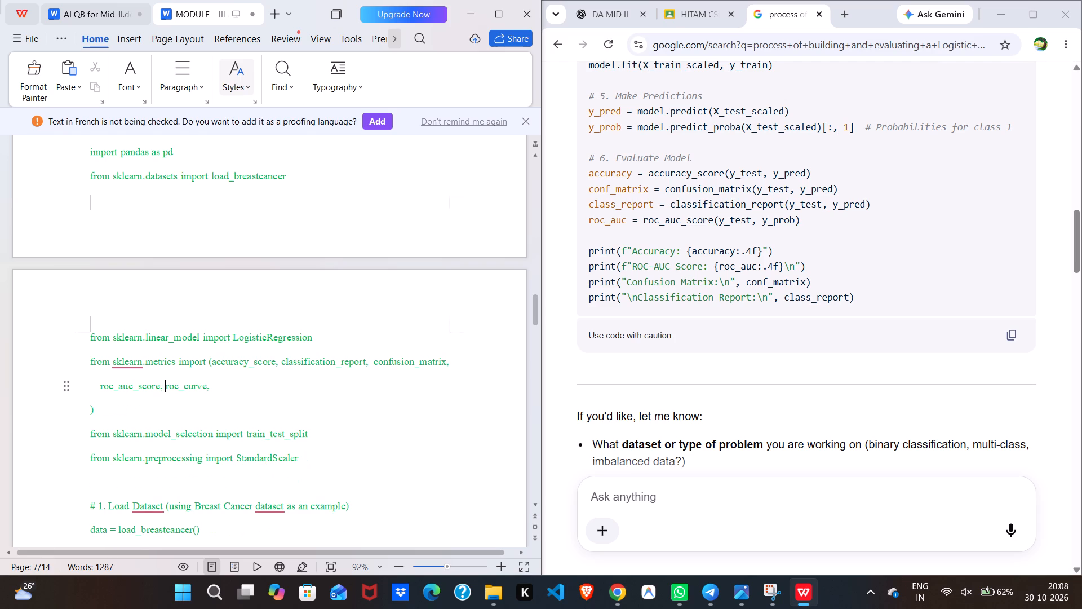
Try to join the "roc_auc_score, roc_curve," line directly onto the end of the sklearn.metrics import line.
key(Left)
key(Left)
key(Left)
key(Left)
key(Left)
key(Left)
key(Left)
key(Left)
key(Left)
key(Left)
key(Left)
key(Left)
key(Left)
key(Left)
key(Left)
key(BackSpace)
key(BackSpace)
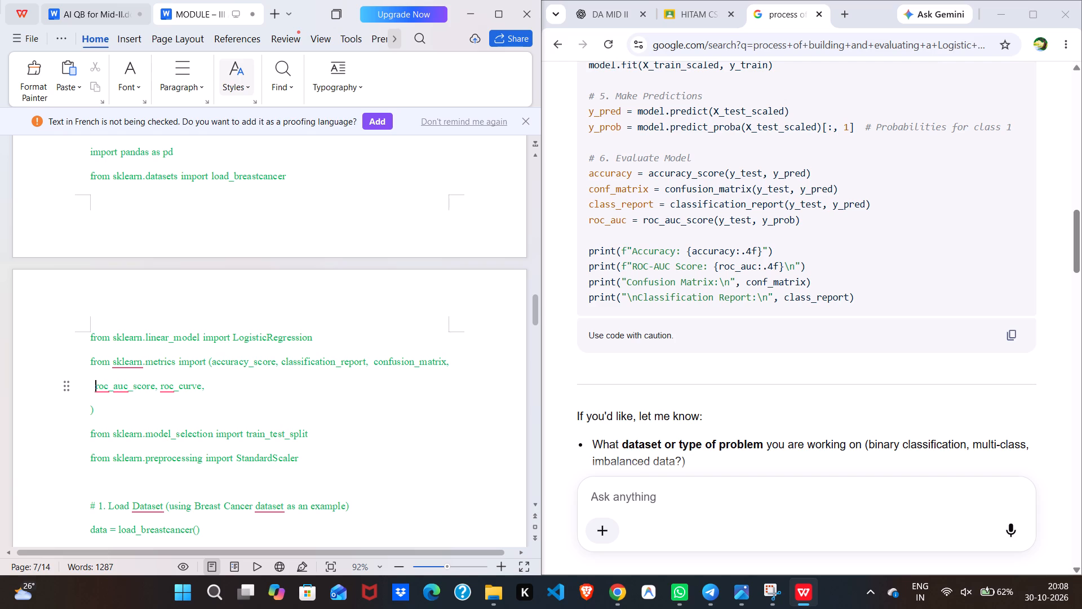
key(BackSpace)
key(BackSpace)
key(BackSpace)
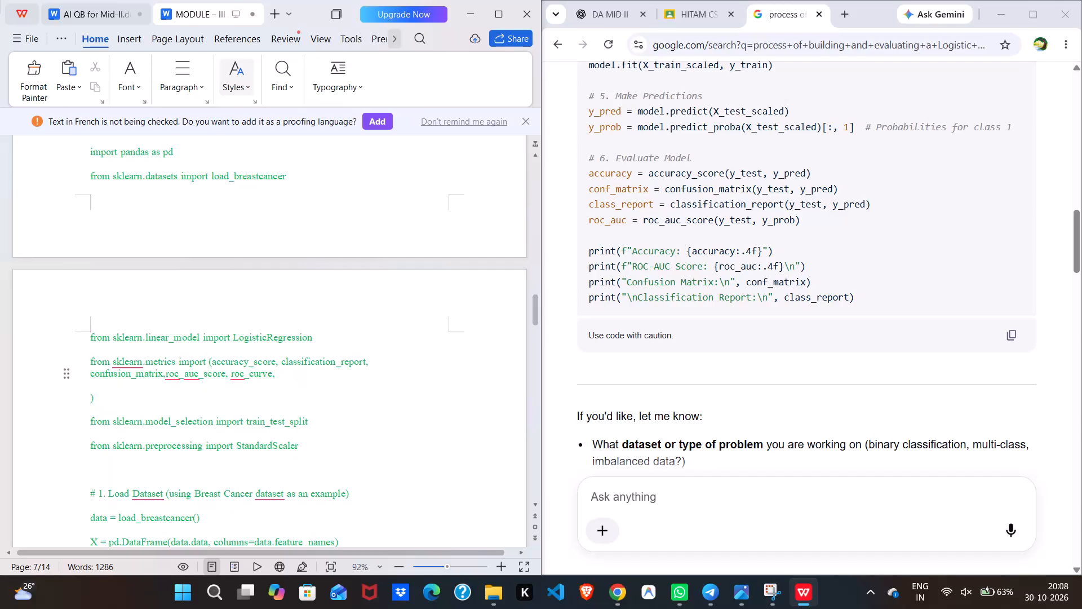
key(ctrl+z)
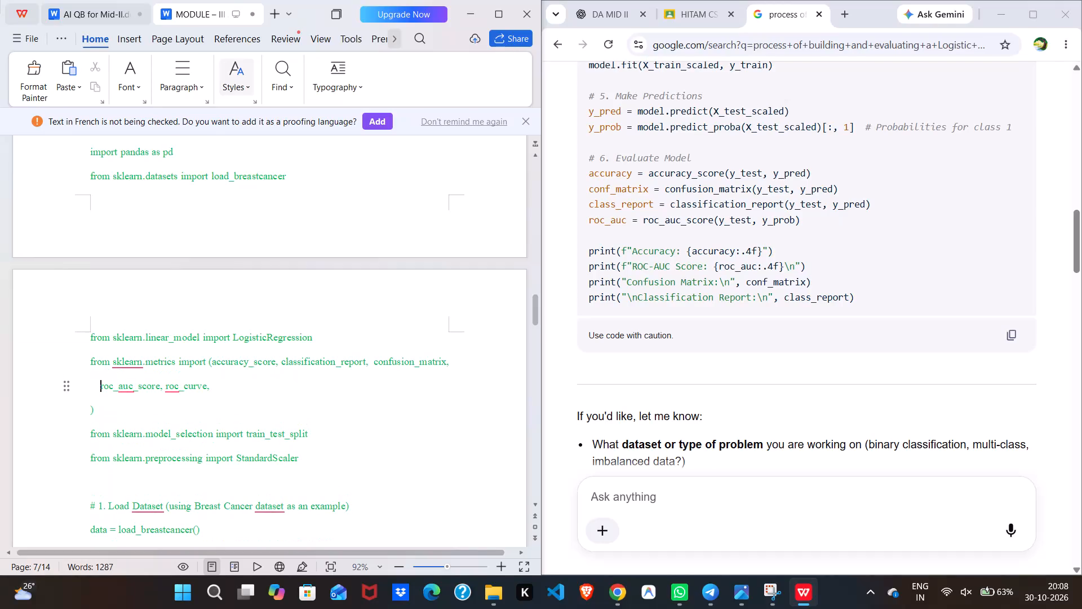
Reduce the indent of the "roc_auc_score, roc_curve," line to a single space.
key(BackSpace)
key(BackSpace)
key(BackSpace)
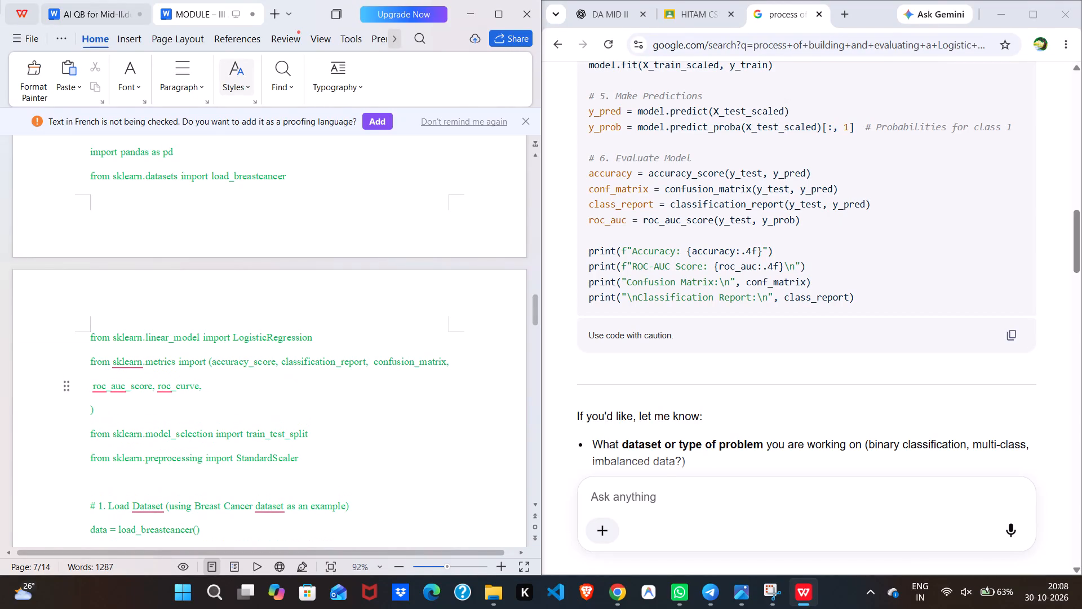
Move the import's closing parenthesis up to directly follow "roc_curve,".
click(303, 414)
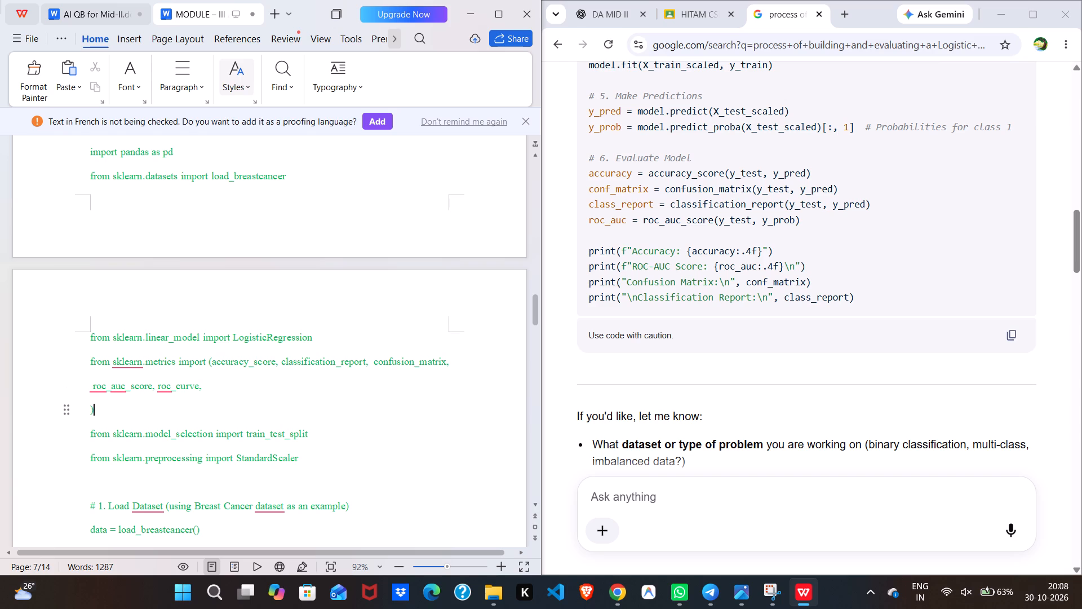
key(Left)
key(BackSpace)
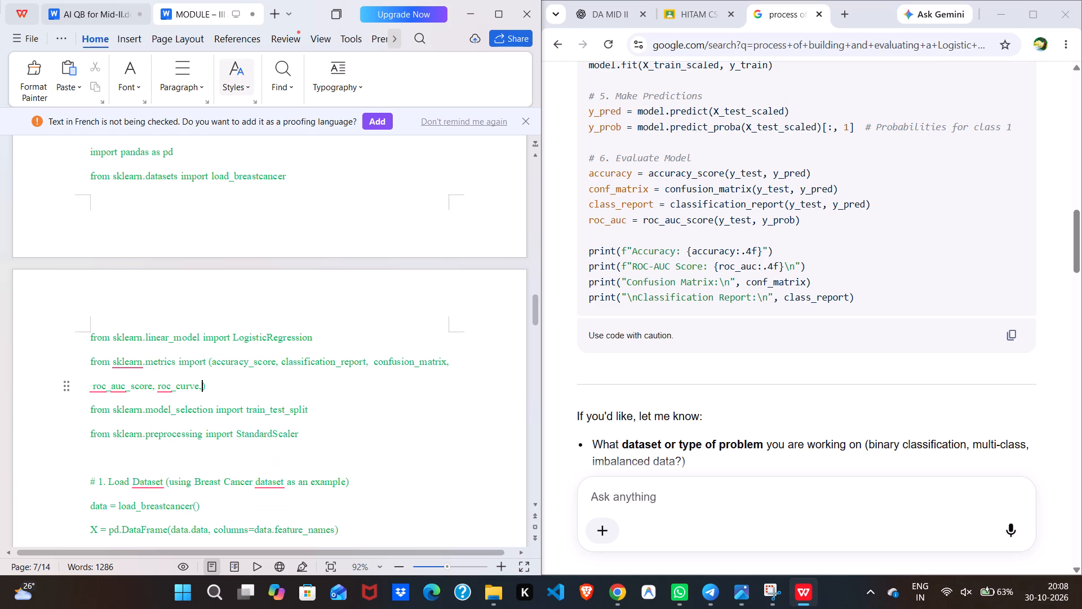
Remove the blank lines above the "# 1. Load Dataset" and "# 2. Train-Test Split" comments in the 4(a) code.
scroll(340, 444, down, 2)
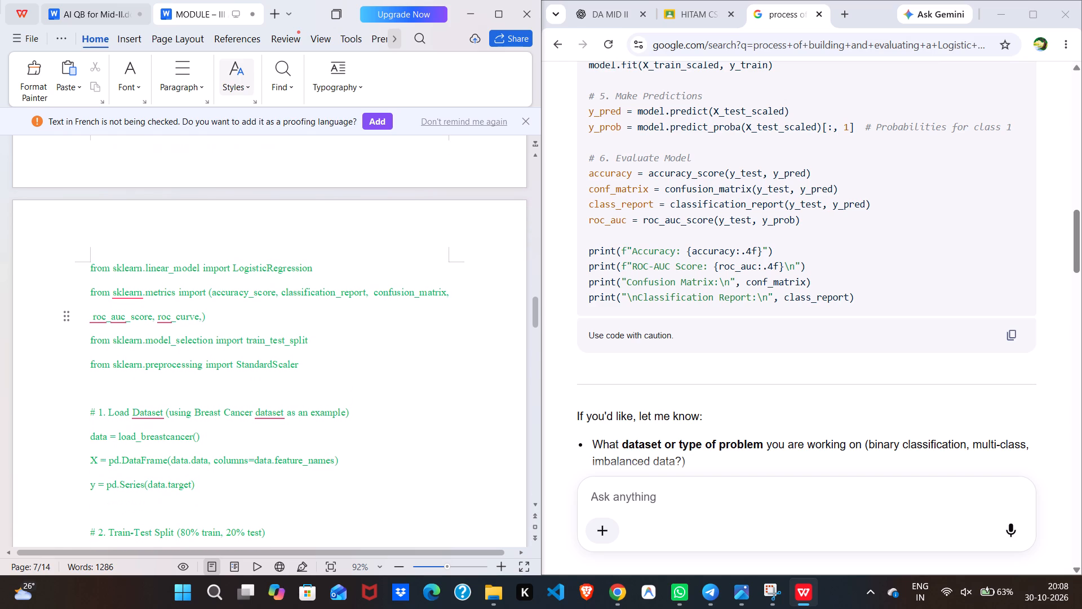
click(92, 411)
key(BackSpace)
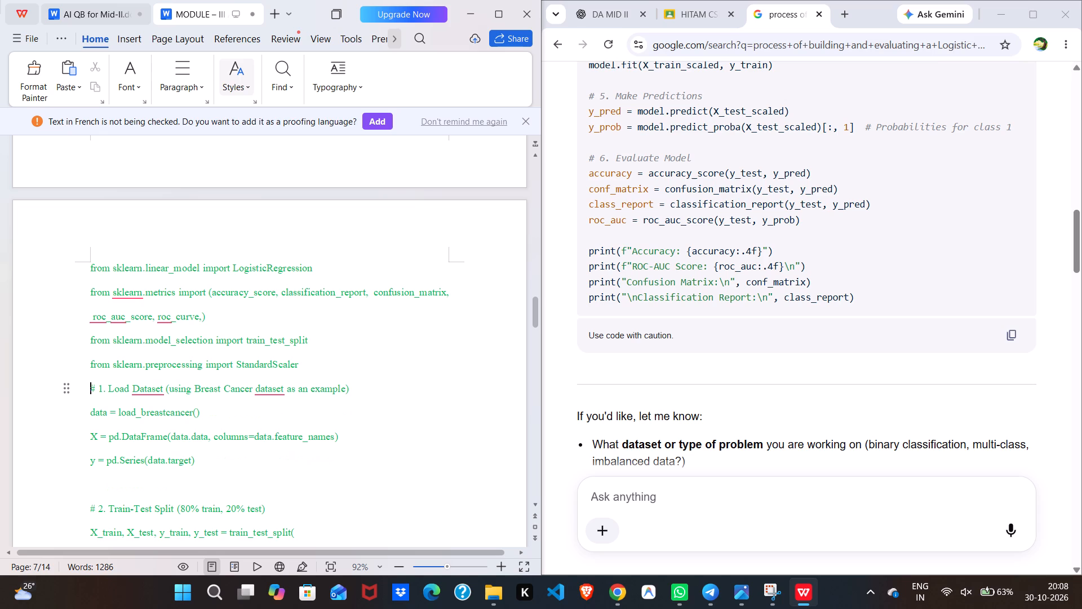
click(90, 506)
key(BackSpace)
Remove the blank lines above the "# 3. Feature Scaling" and "# 4. Initialize and Train Logistic Regression Model" comments.
scroll(90, 506, down, 4)
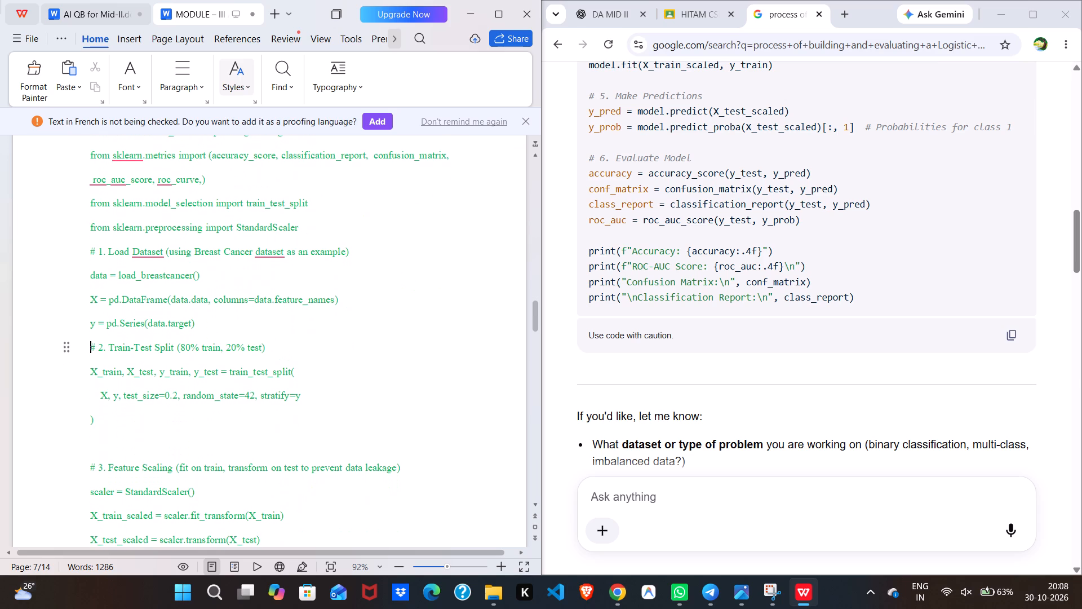
key(Down)
key(Down)
key(Down)
key(Down)
key(Down)
key(BackSpace)
key(Down)
key(Down)
key(Down)
key(Down)
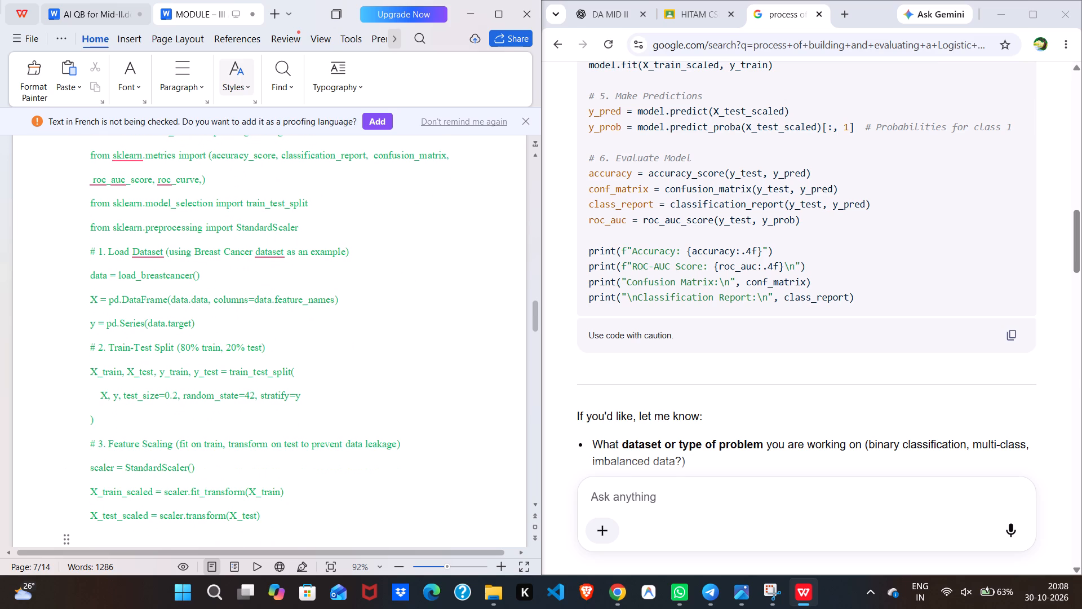
key(BackSpace)
Remove the blank line above the "# 5. Make Predictions" comment in the 4(a) code.
scroll(90, 506, down, 3)
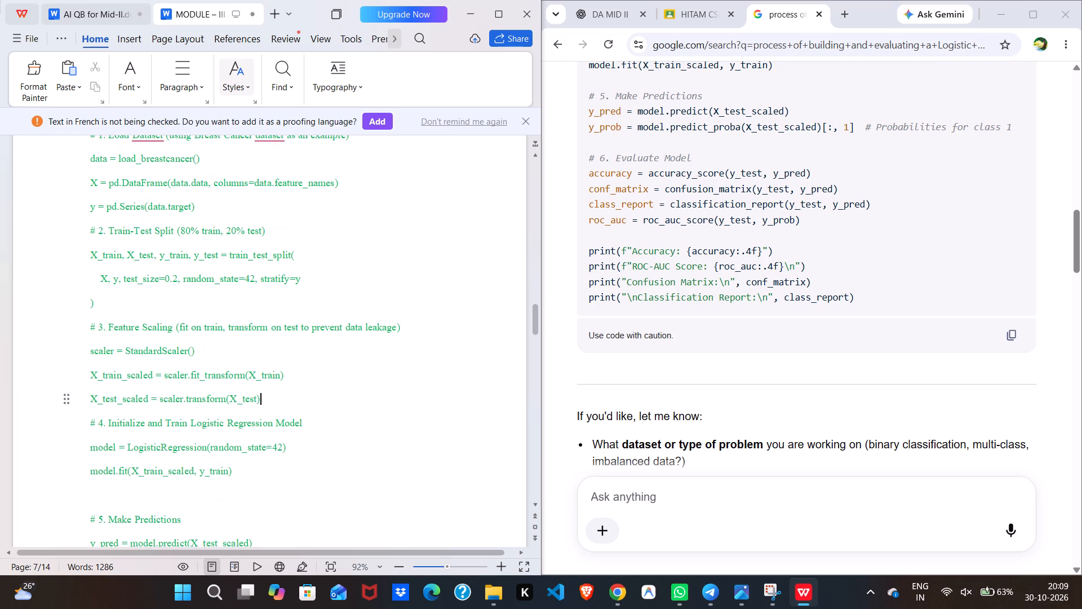
key(Down)
key(Left)
key(Left)
key(Left)
key(Left)
key(Left)
key(Left)
key(Left)
key(Left)
key(Left)
key(Left)
key(Left)
key(Left)
key(Left)
key(Left)
key(Left)
key(Left)
key(Left)
key(Left)
key(Left)
key(Left)
key(Left)
key(Left)
key(Left)
key(Left)
key(Left)
key(Left)
key(Down)
key(Down)
key(Down)
key(Down)
key(BackSpace)
Remove the blank line above the "# 6. Evaluate Model" comment in the 4(a) code.
scroll(90, 506, down, 3)
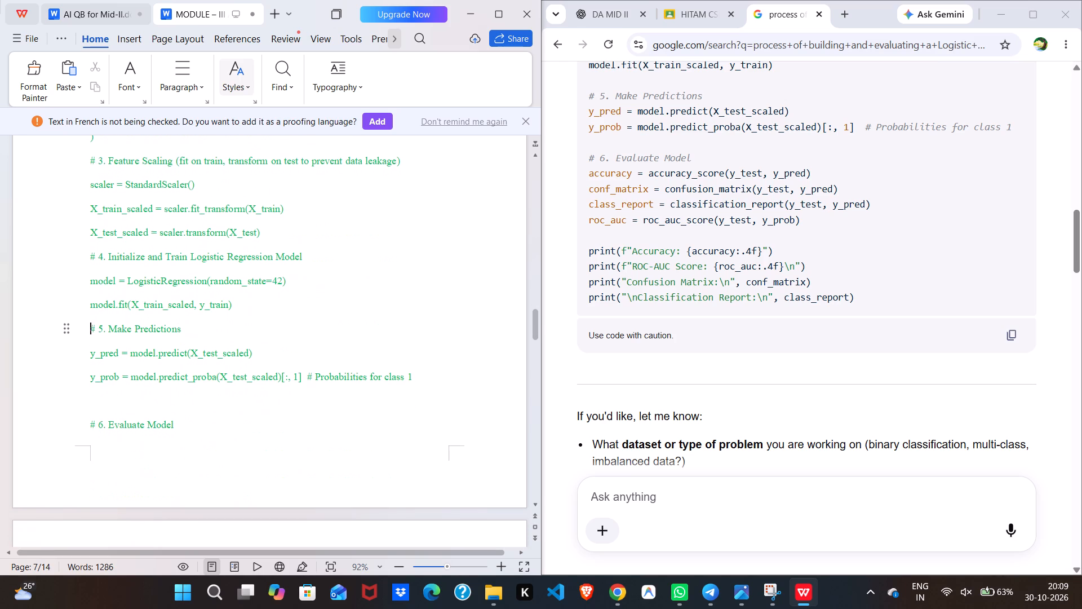
key(Down)
key(Down)
key(Down)
key(Down)
key(BackSpace)
Remove the blank line between the roc_auc assignment and the first print statement, which prints Accuracy.
scroll(90, 506, down, 2)
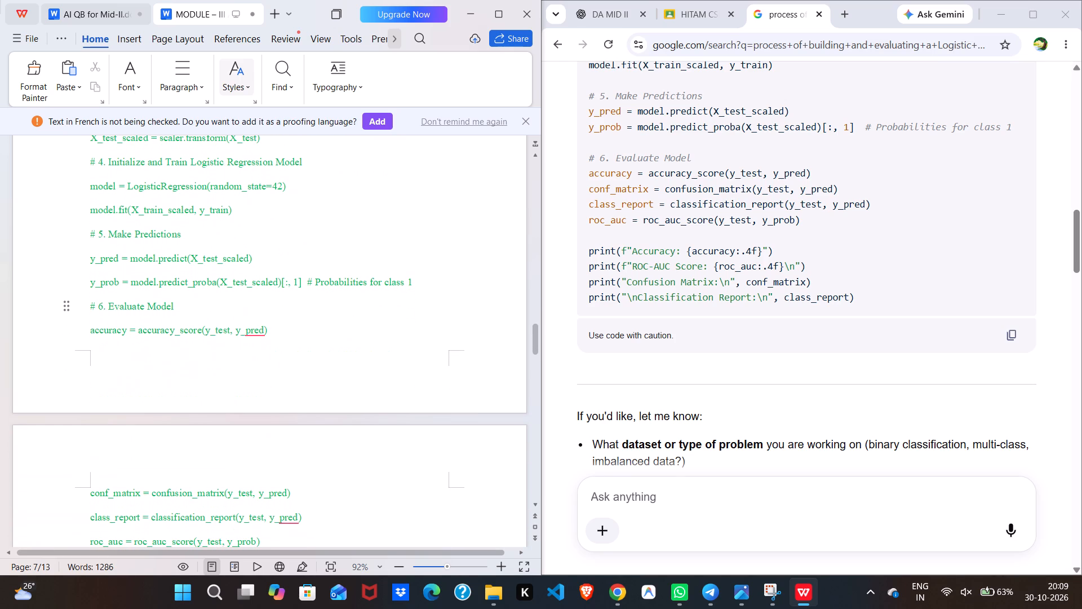
key(Down)
key(Down)
key(Down)
key(Down)
scroll(90, 506, down, 2)
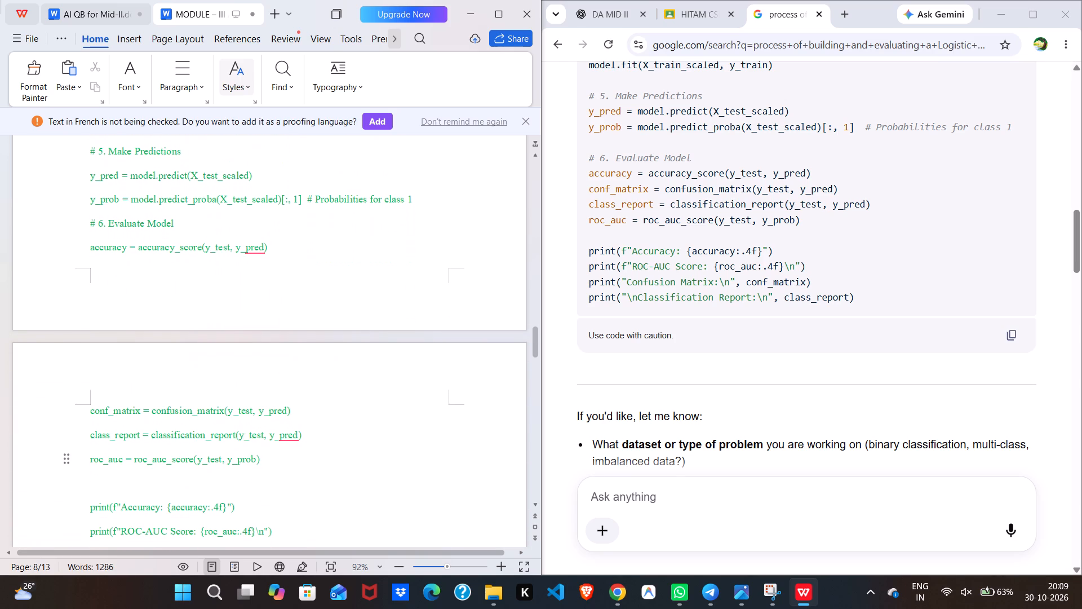
scroll(90, 506, down, 1)
key(Down)
key(Down)
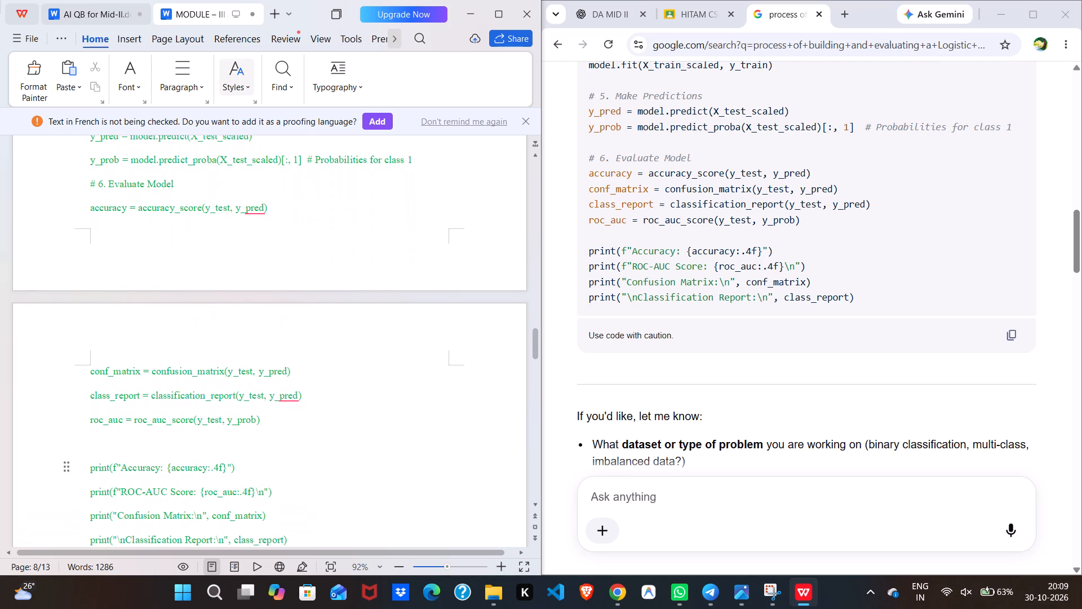
key(BackSpace)
Check the end of the tidied 4(a) code and save the MODULE – III document.
scroll(90, 506, down, 3)
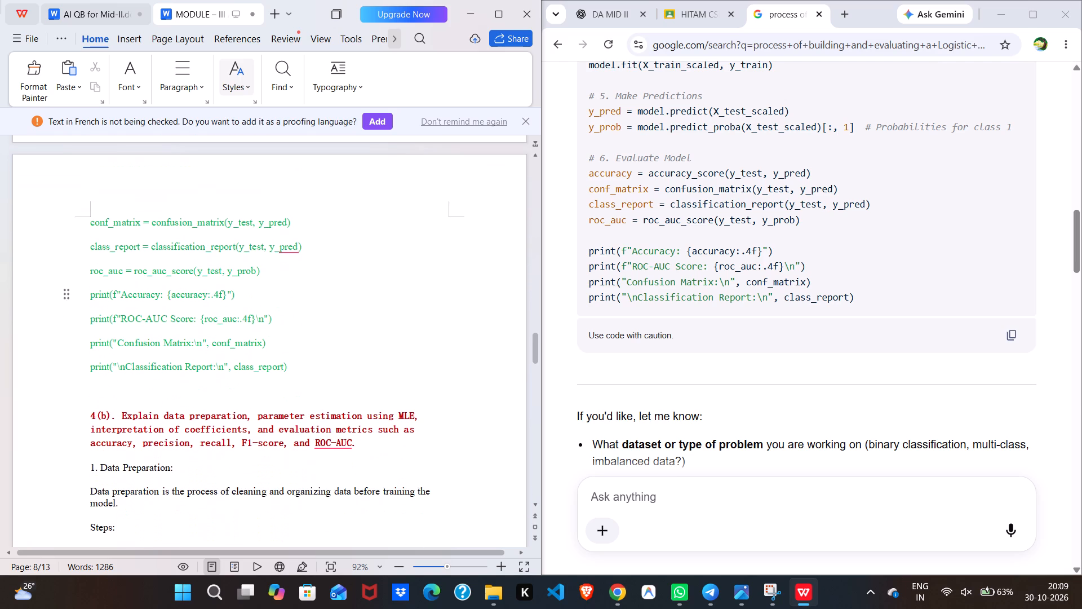
scroll(90, 506, down, 1)
scroll(90, 506, up, 5)
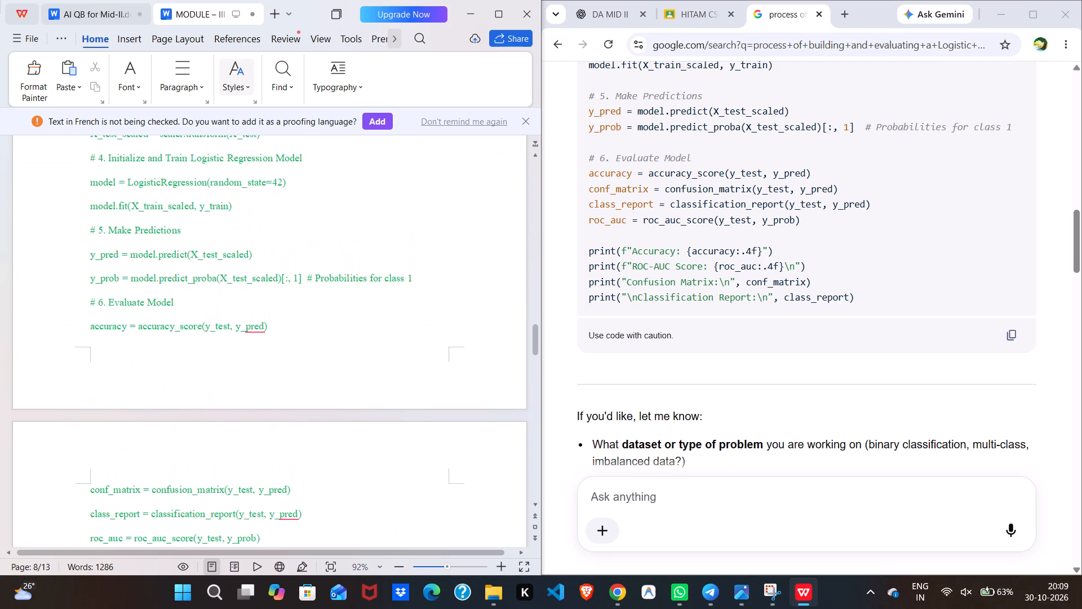
key(ctrl+s)
key(ctrl+s)
key(ctrl+s)
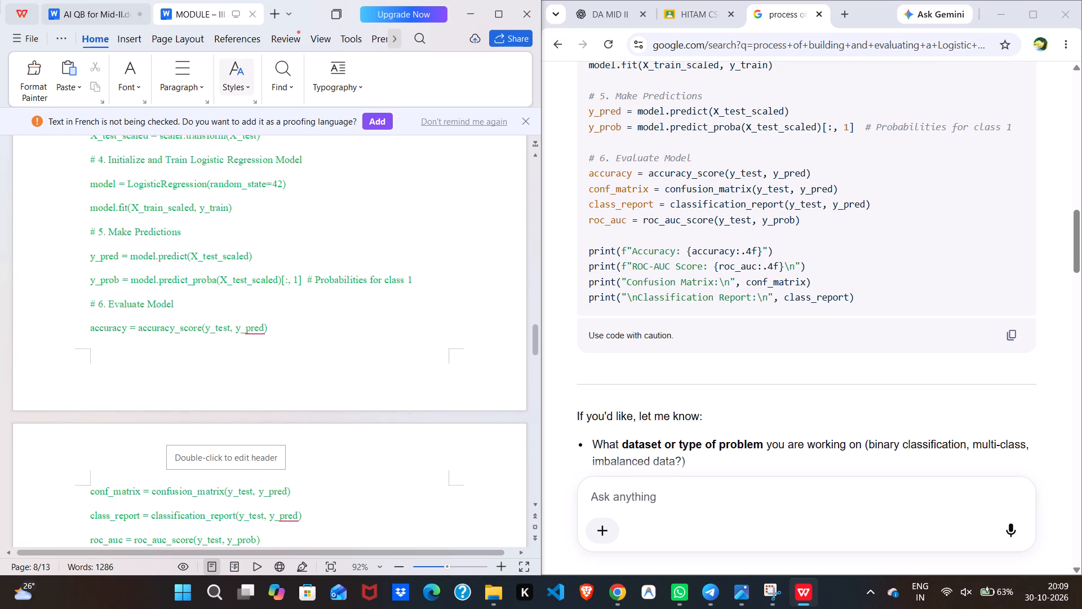
Switch to the Unigram messaging app.
click(716, 590)
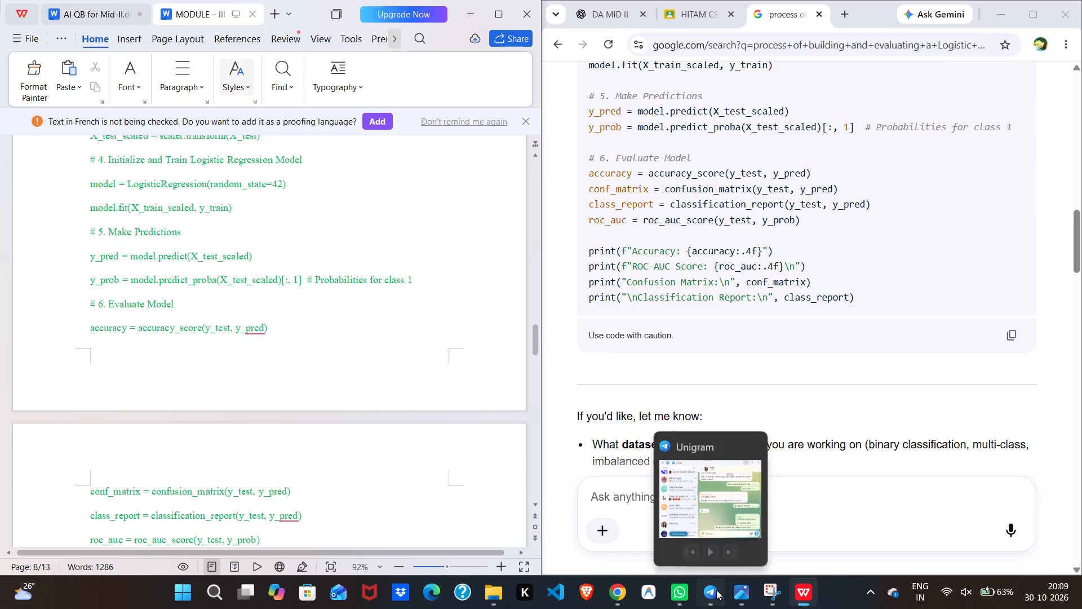
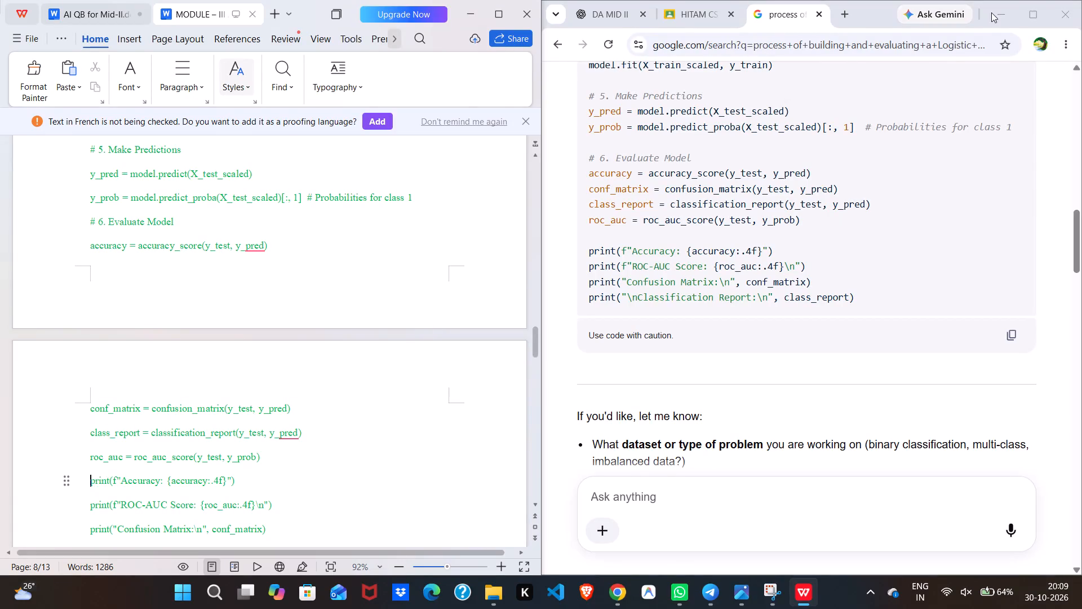
Minimize the browser window and maximize the MODULE – III ANSWERS document window.
click(995, 13)
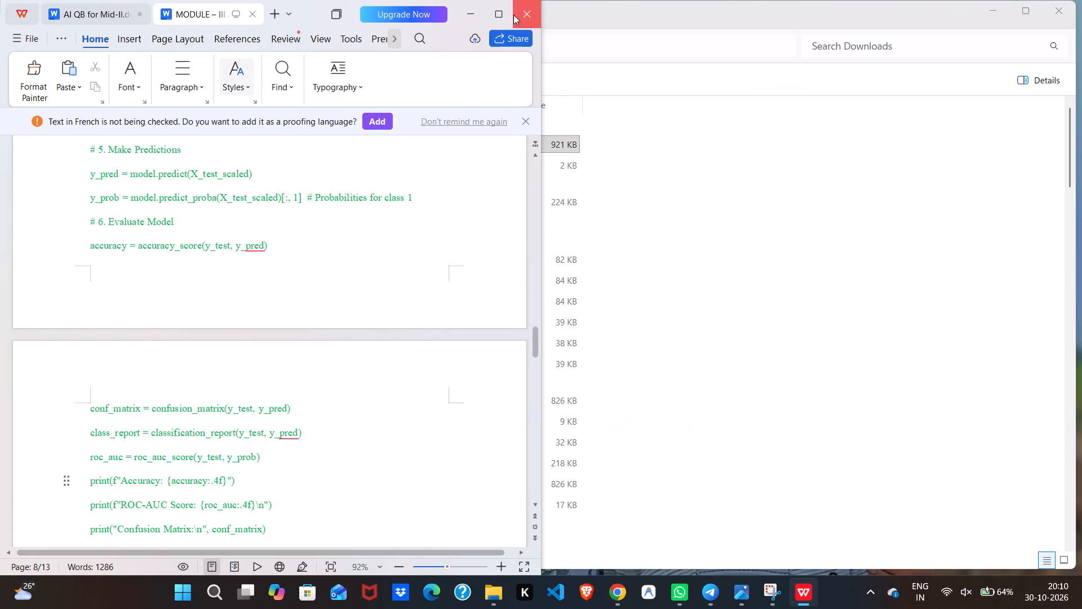
click(501, 11)
Review the MODULE – III ANSWERS pages around the 4(a) Logistic Regression code, from answer 3(b) through the start of answer 4(b).
scroll(507, 280, up, 9)
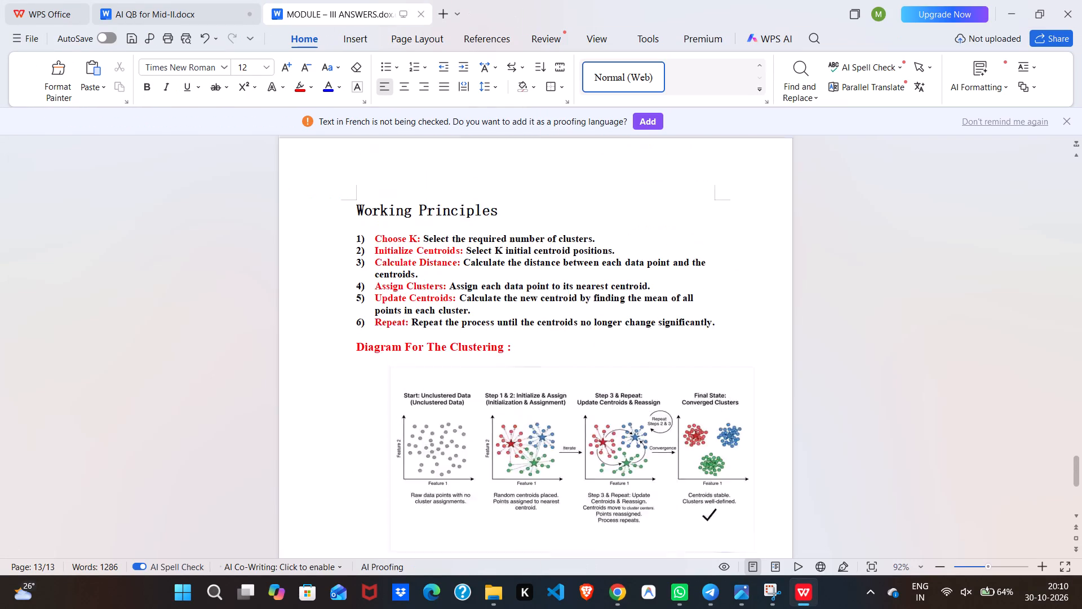
scroll(507, 280, up, 12)
scroll(507, 280, down, 10)
scroll(507, 280, up, 6)
scroll(507, 280, down, 4)
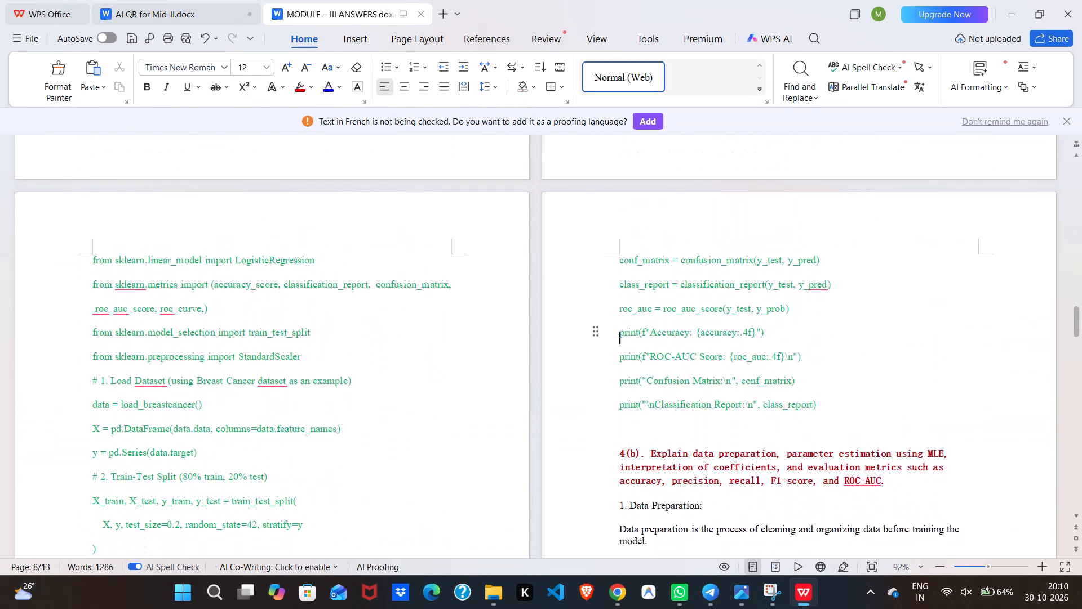
scroll(507, 280, down, 5)
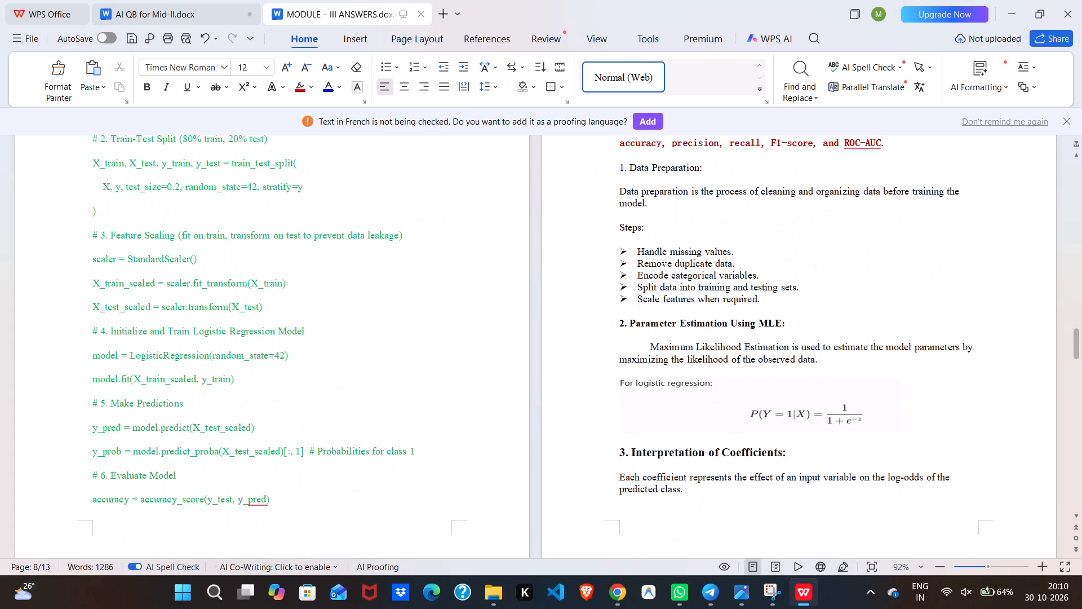
scroll(507, 280, down, 1)
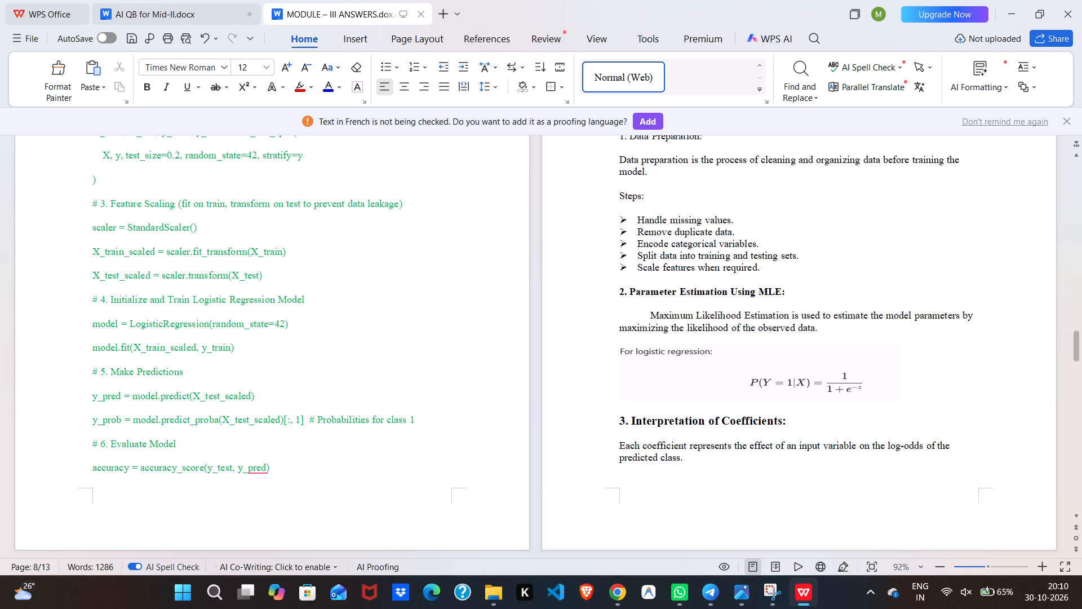
scroll(417, 396, up, 6)
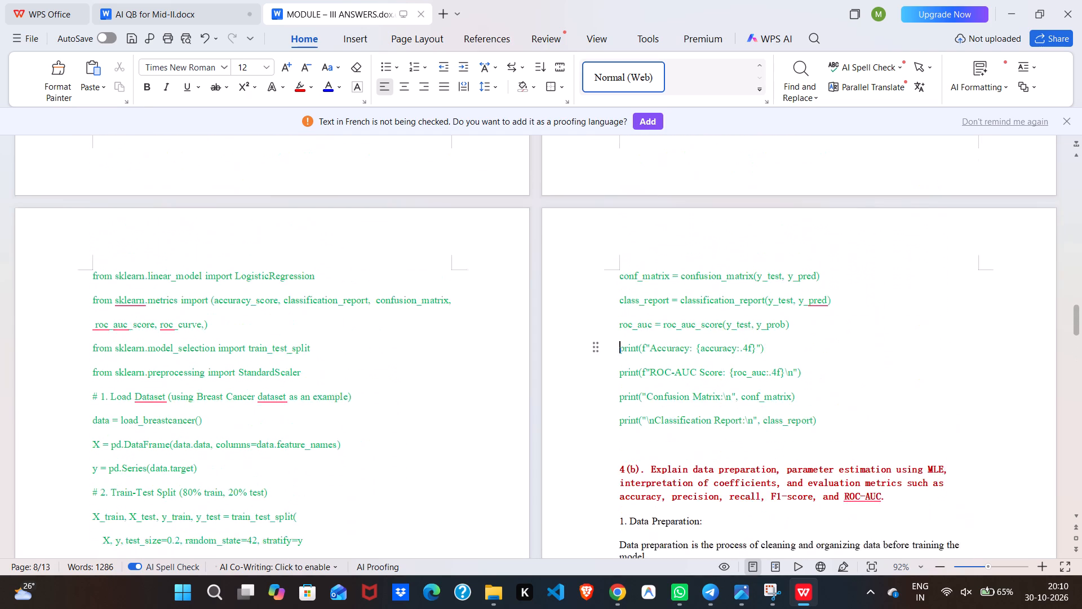
scroll(417, 396, up, 4)
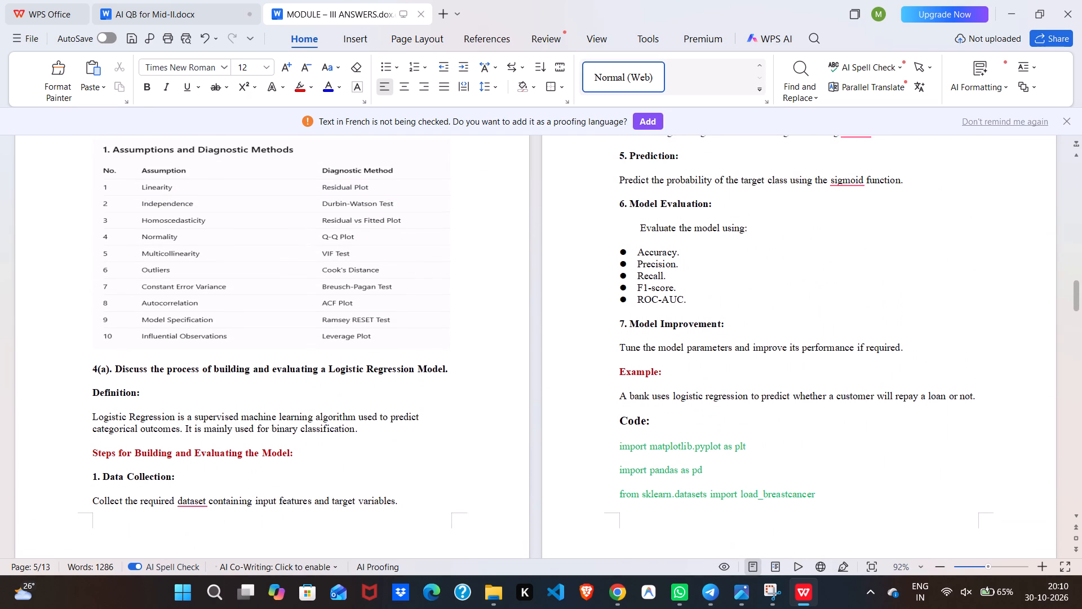
scroll(417, 396, up, 1)
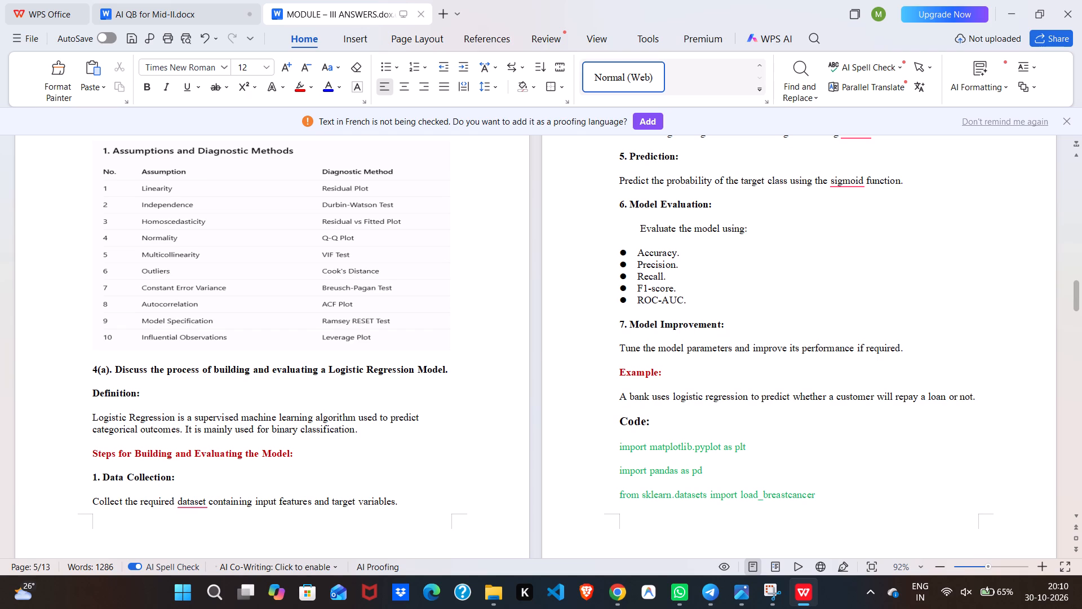
scroll(417, 396, up, 4)
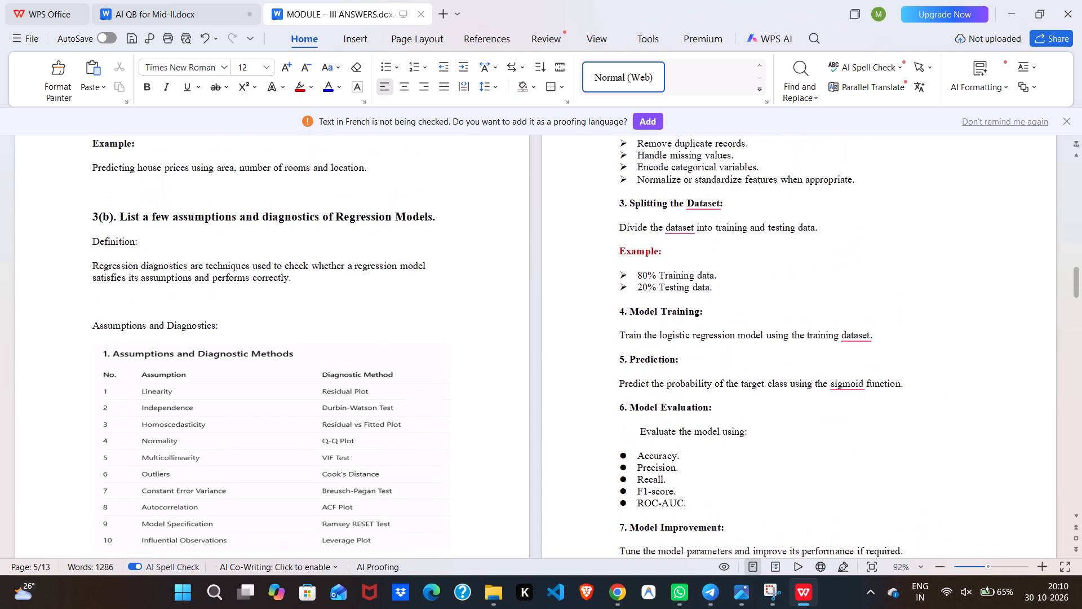
scroll(417, 396, up, 3)
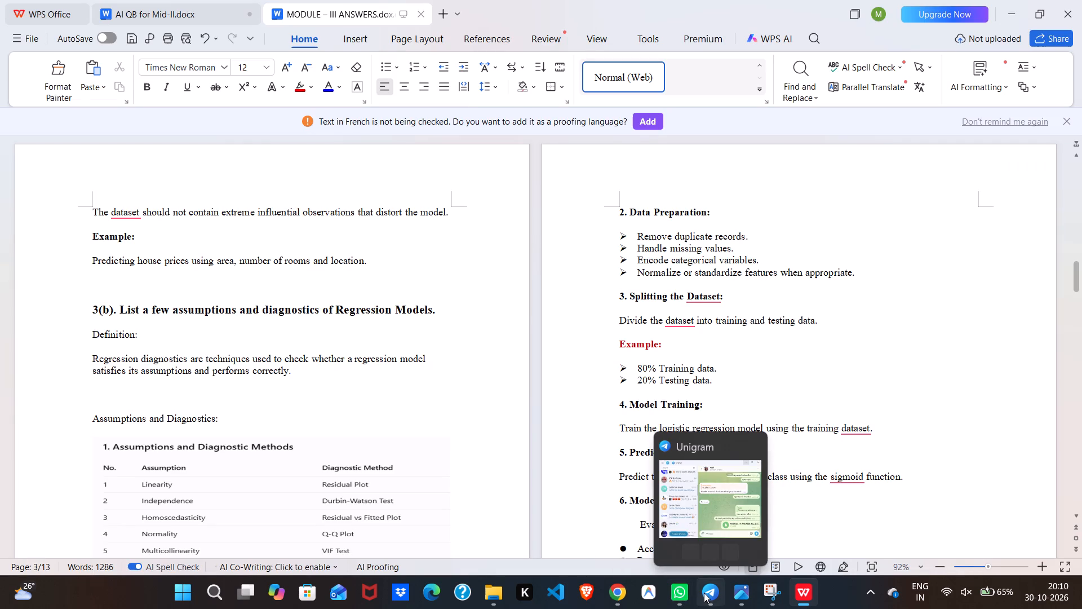
Switch to the Unigram messaging app.
click(704, 593)
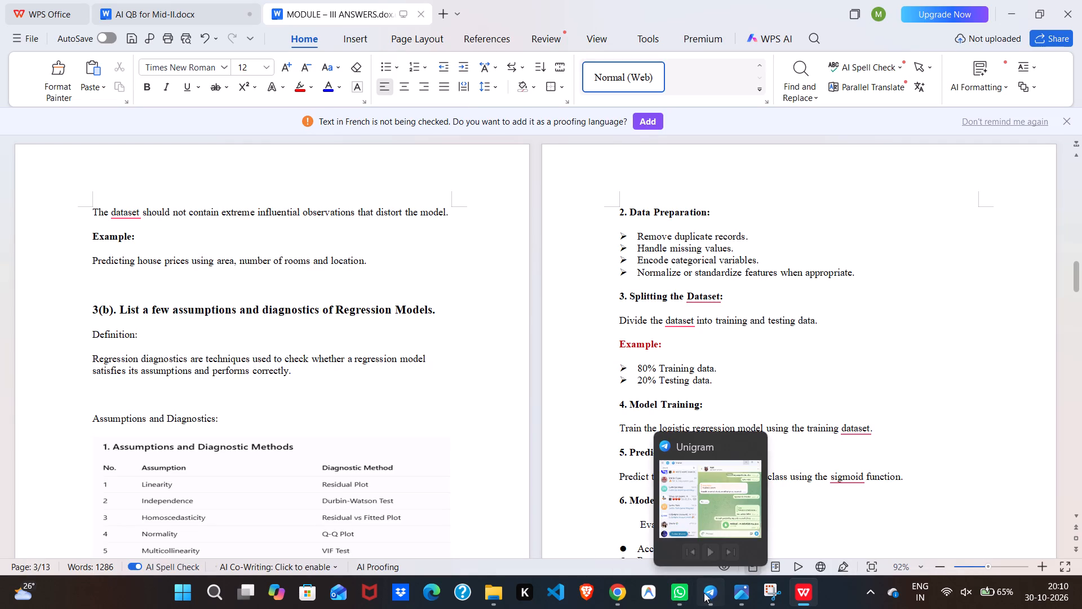
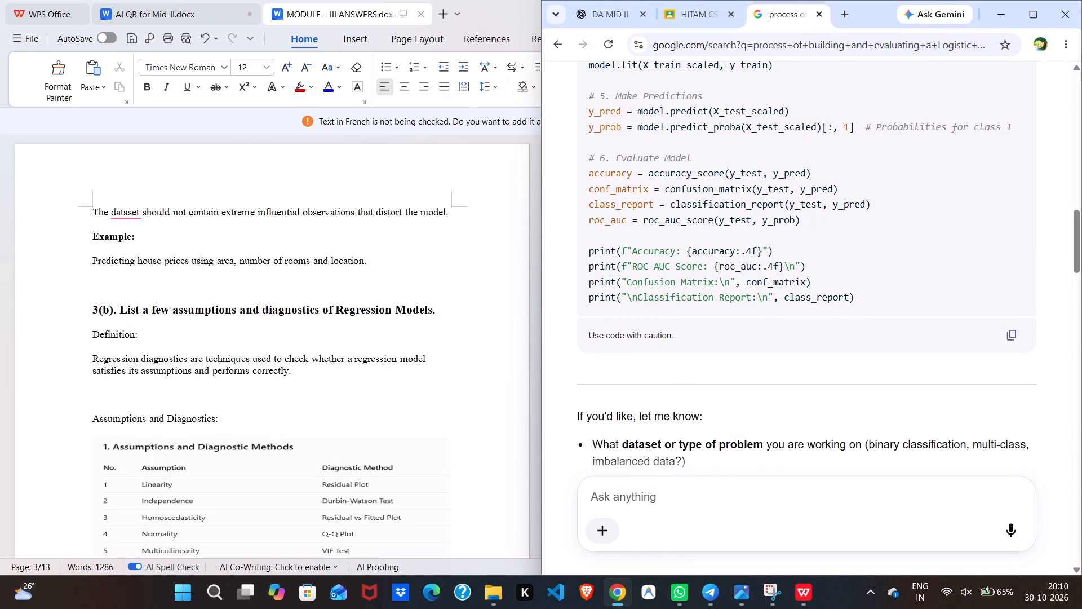
key(g)
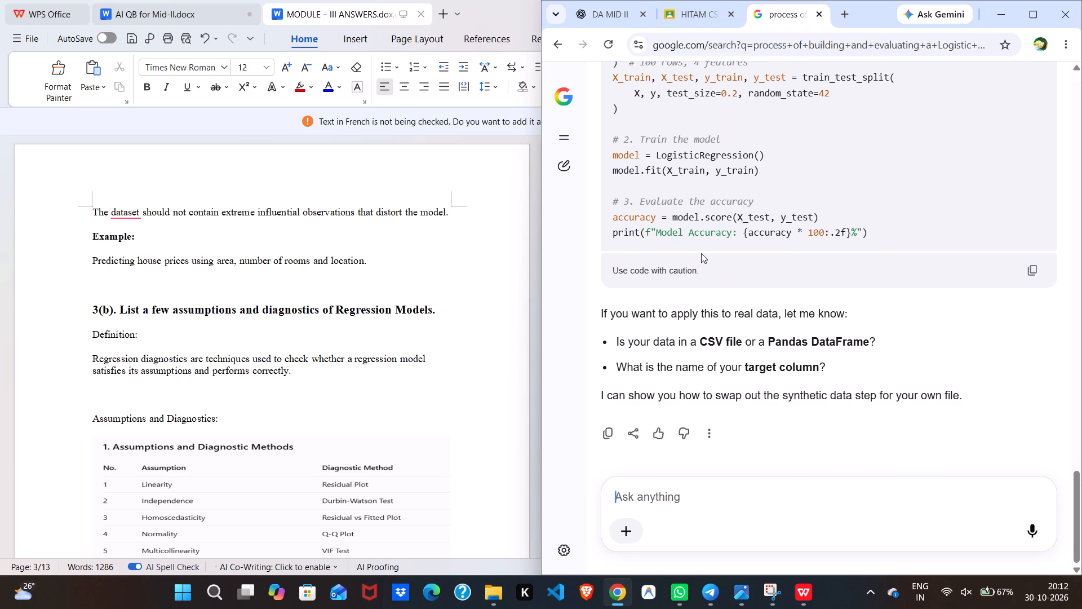
Minimize the browser window and review the 4(a) Logistic Regression code and surrounding pages in the MODULE – III ANSWERS document.
scroll(320, 397, down, 1)
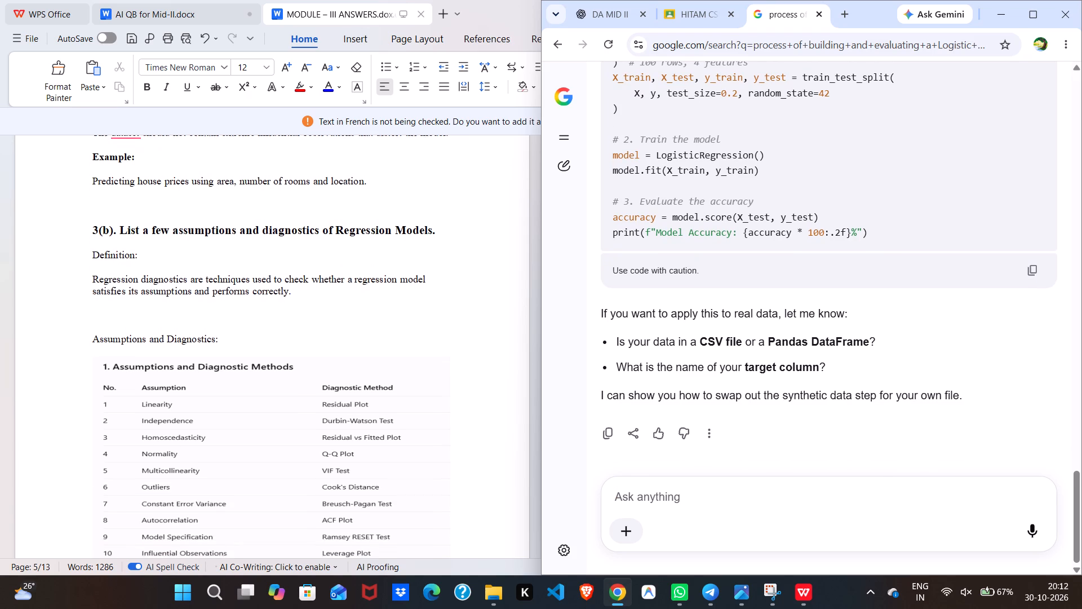
scroll(320, 397, down, 3)
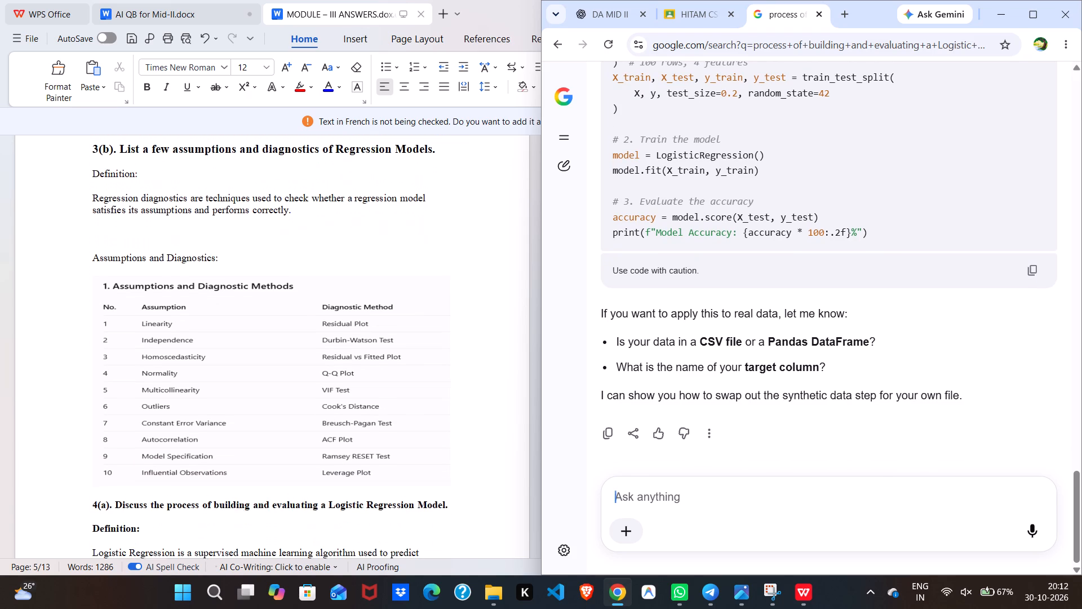
scroll(320, 397, up, 10)
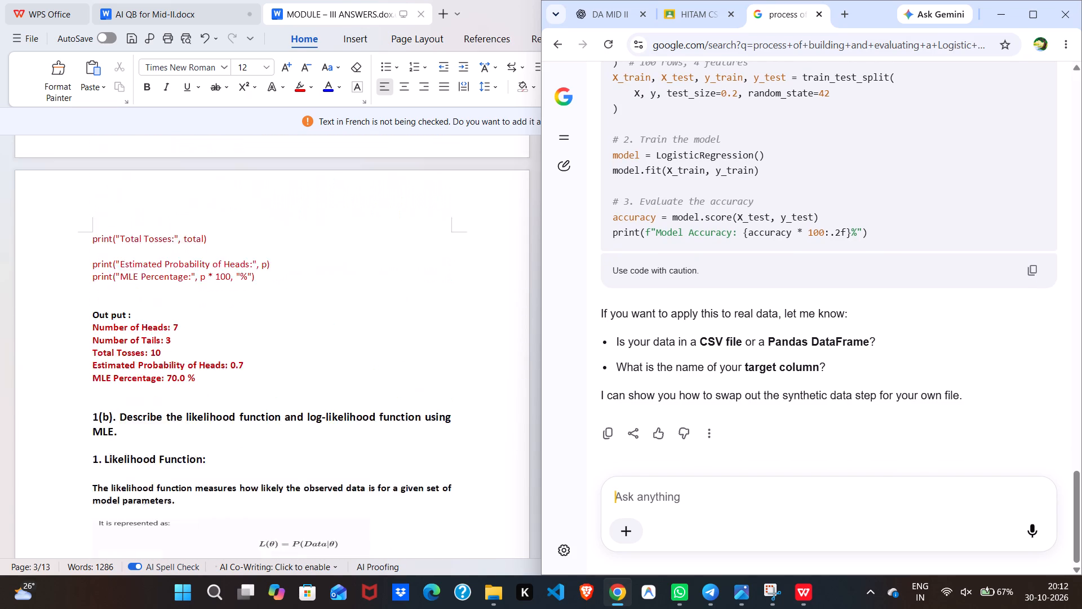
click(1016, 8)
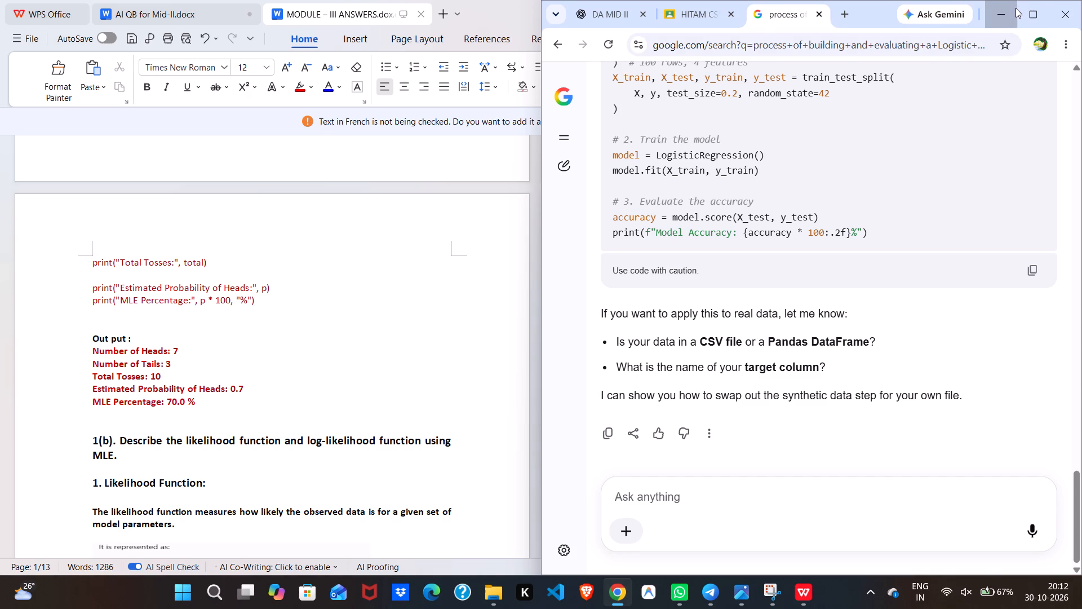
scroll(415, 451, up, 3)
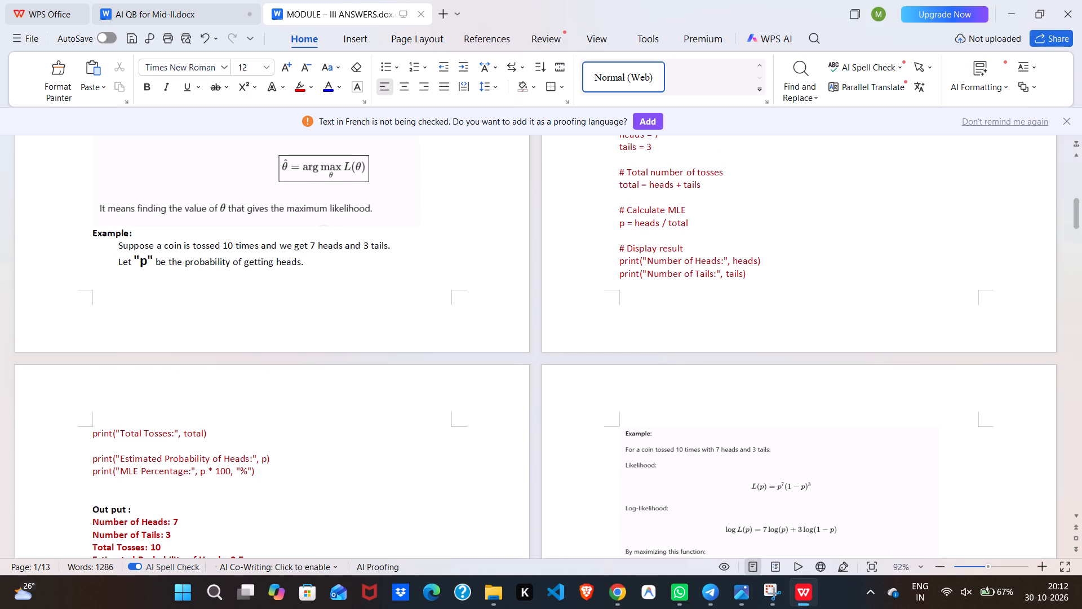
scroll(415, 451, down, 9)
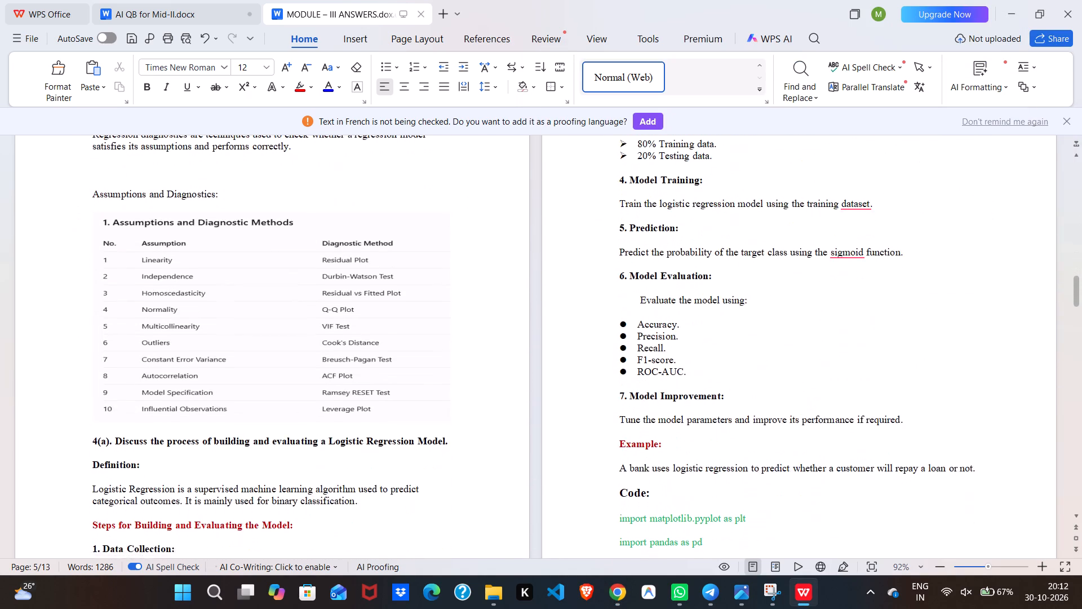
scroll(415, 451, down, 2)
scroll(415, 451, up, 2)
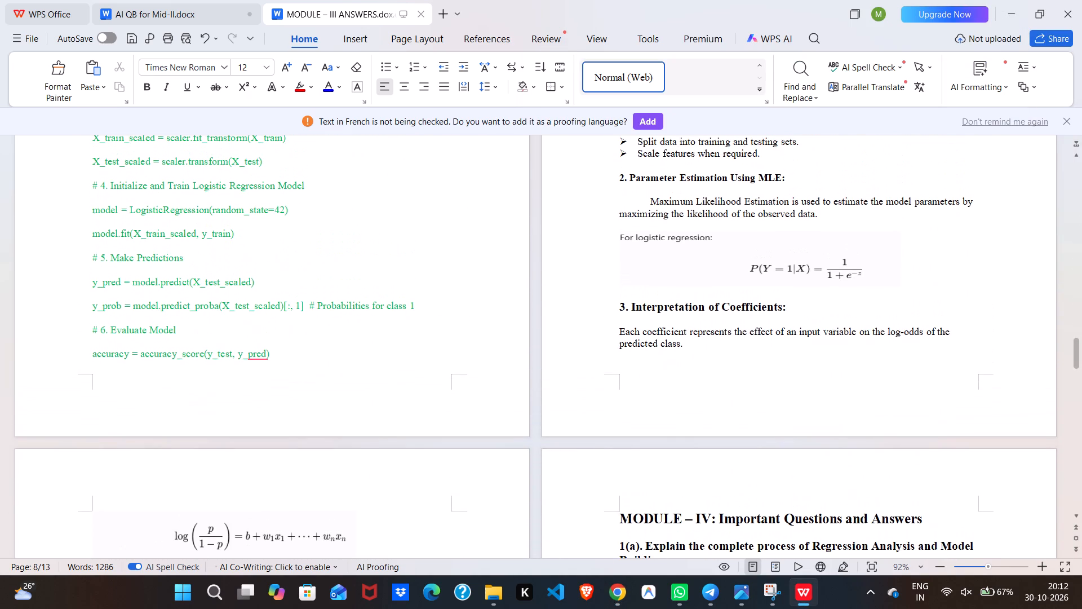
scroll(411, 468, up, 7)
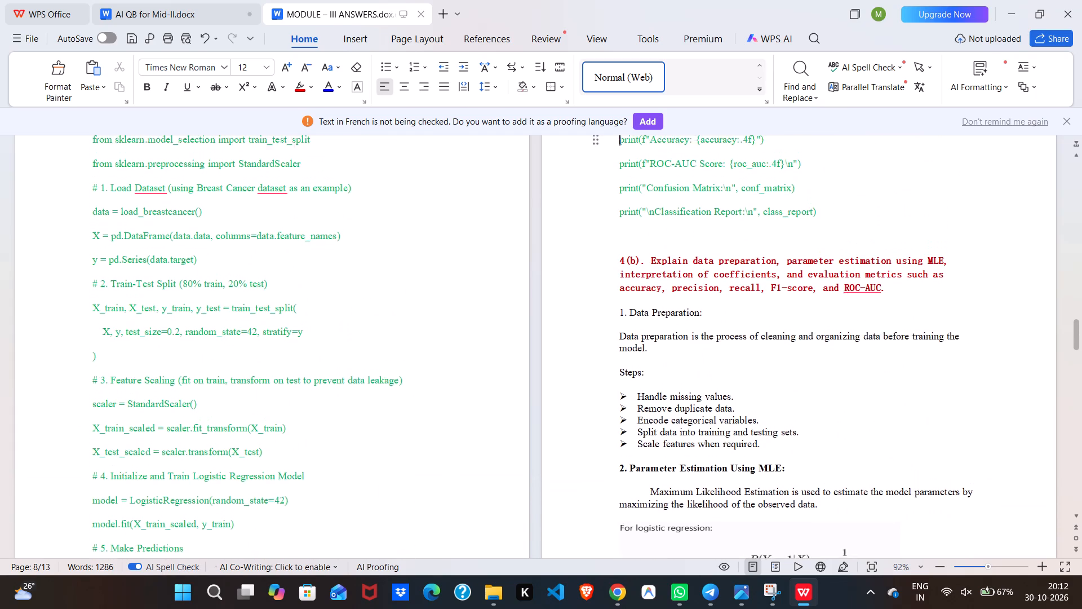
scroll(411, 468, up, 4)
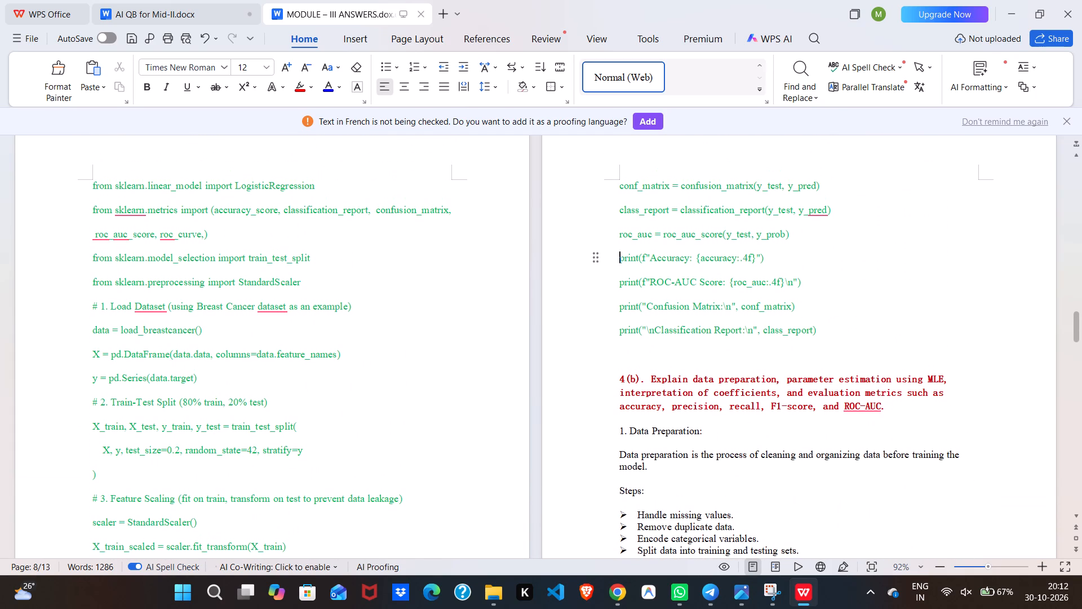
scroll(411, 468, up, 4)
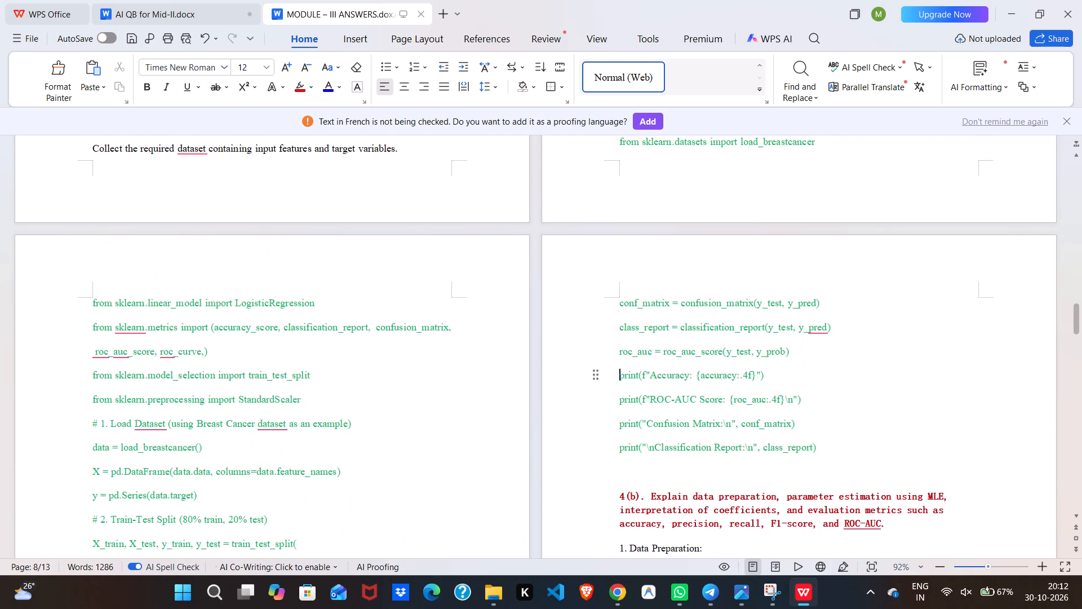
scroll(411, 468, up, 3)
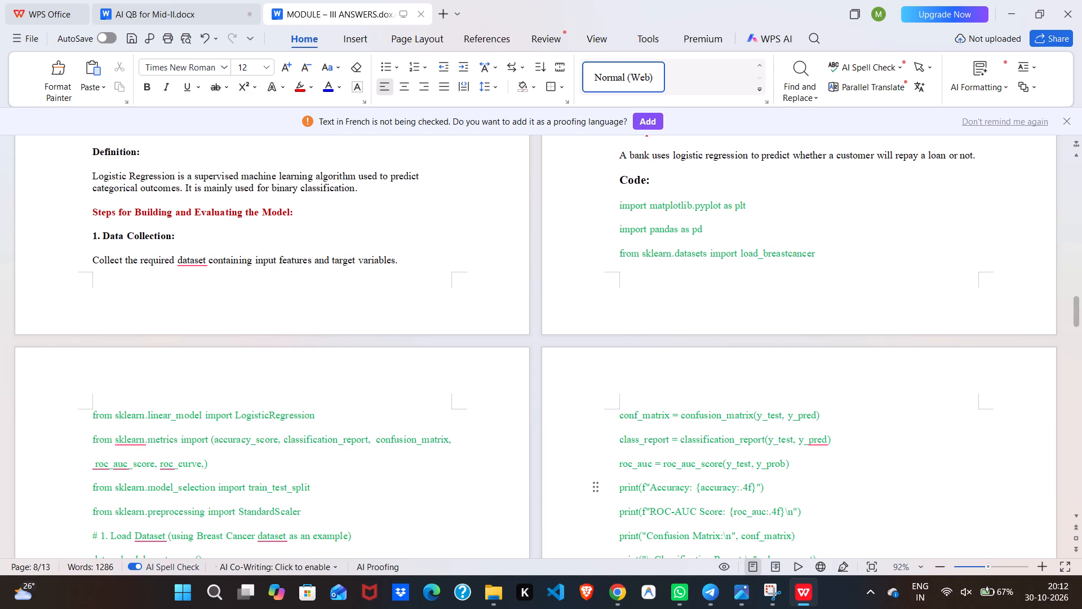
scroll(411, 468, down, 6)
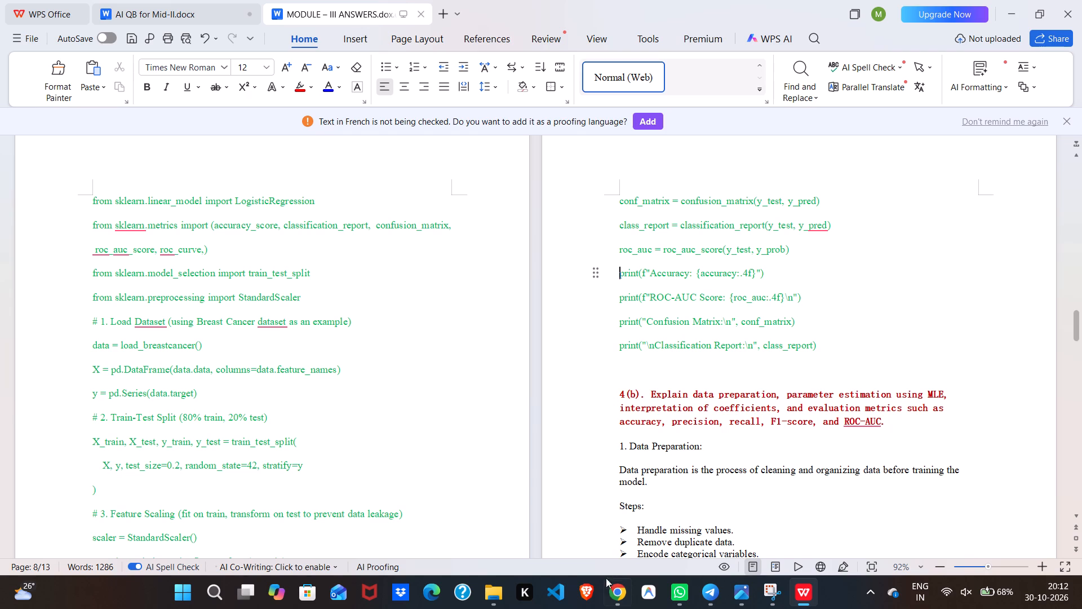
Switch back to Chrome with Google's short Logistic Regression code and maximize the browser window.
click(629, 524)
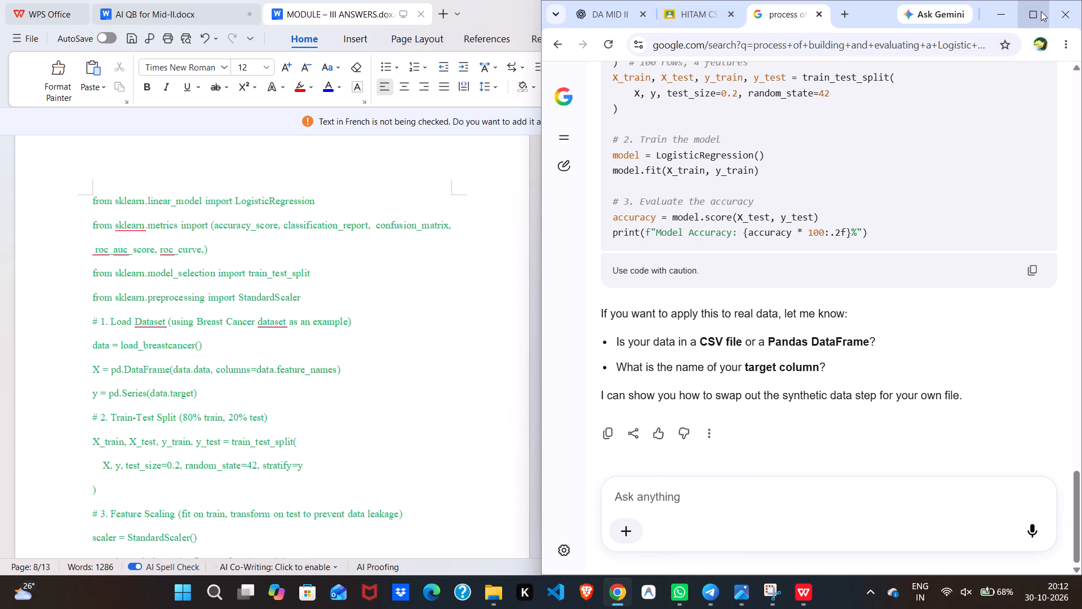
click(1030, 11)
Examine the full Python Code Implementation for Logistic Regression, from its imports to the model evaluation, in the Google answer.
scroll(638, 156, up, 9)
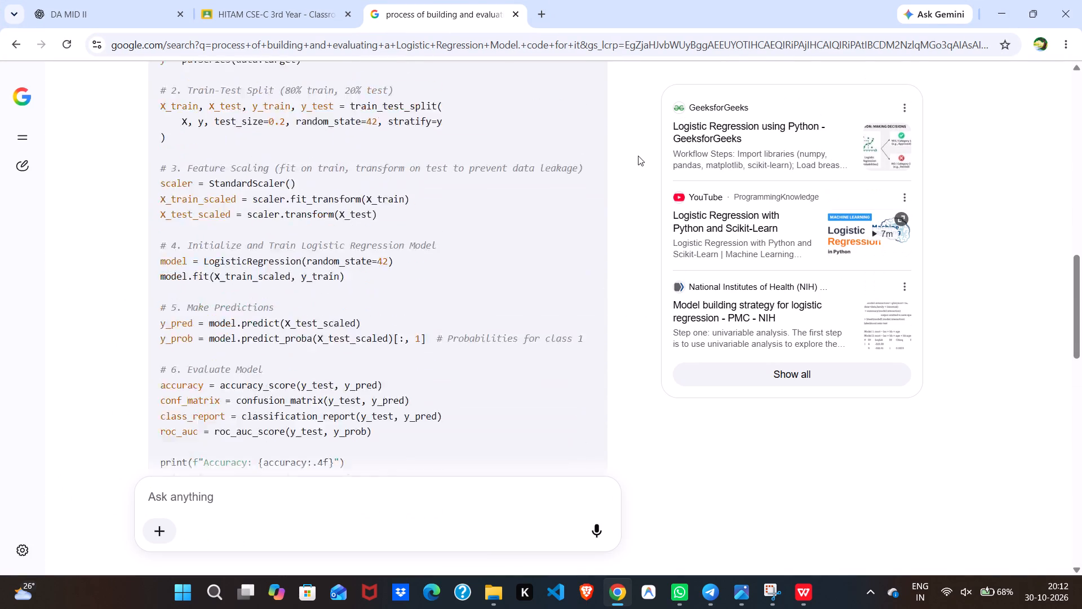
scroll(638, 156, up, 2)
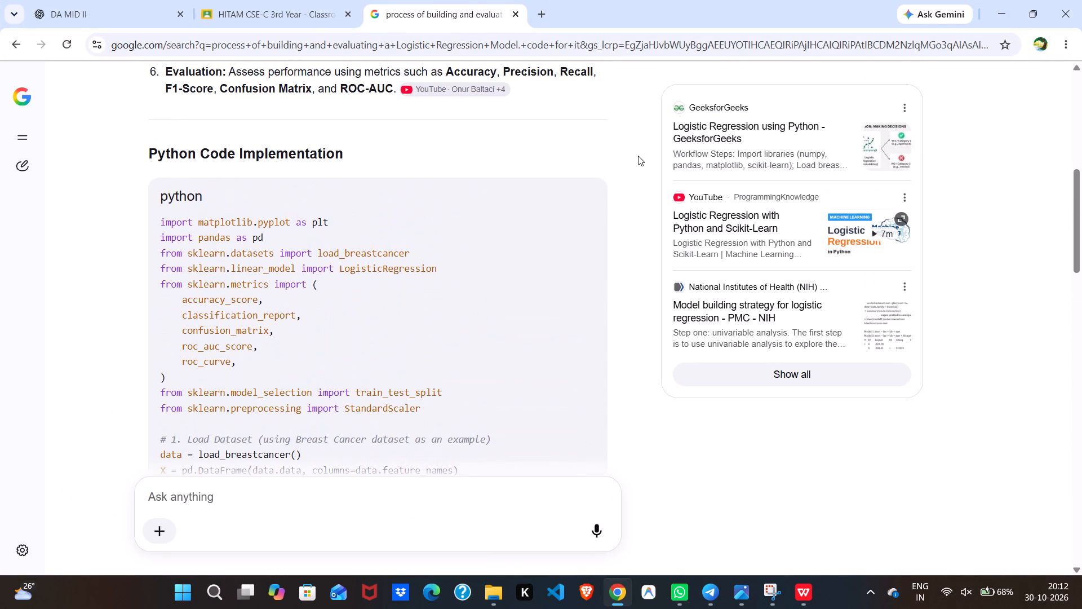
scroll(638, 156, up, 1)
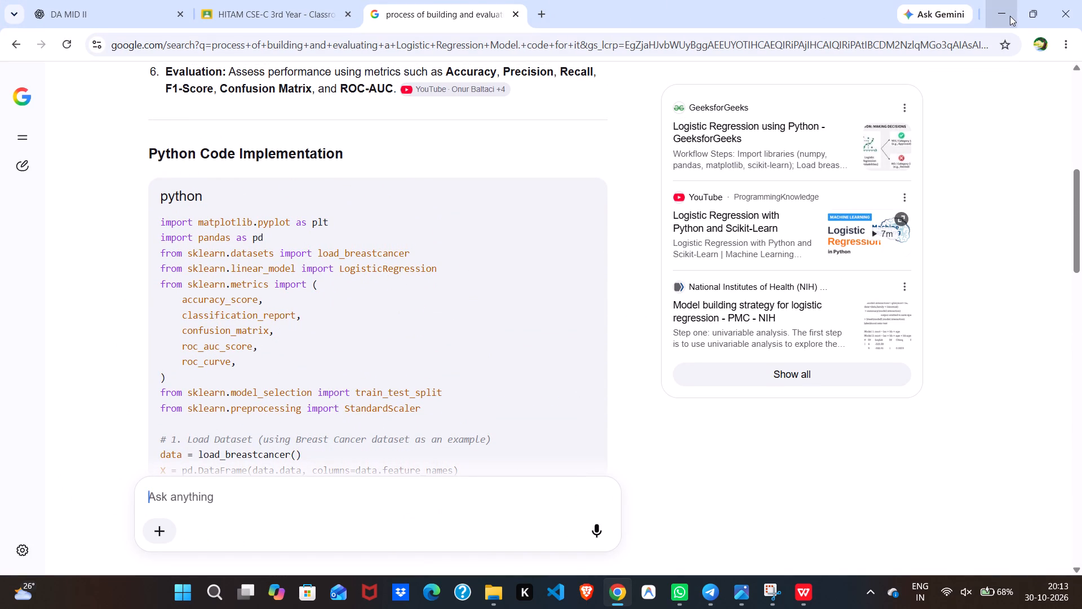
Return to the MODULE – III ANSWERS document and read through the 4(a) Logistic Regression code from its imports to the Evaluate Model section.
click(1010, 16)
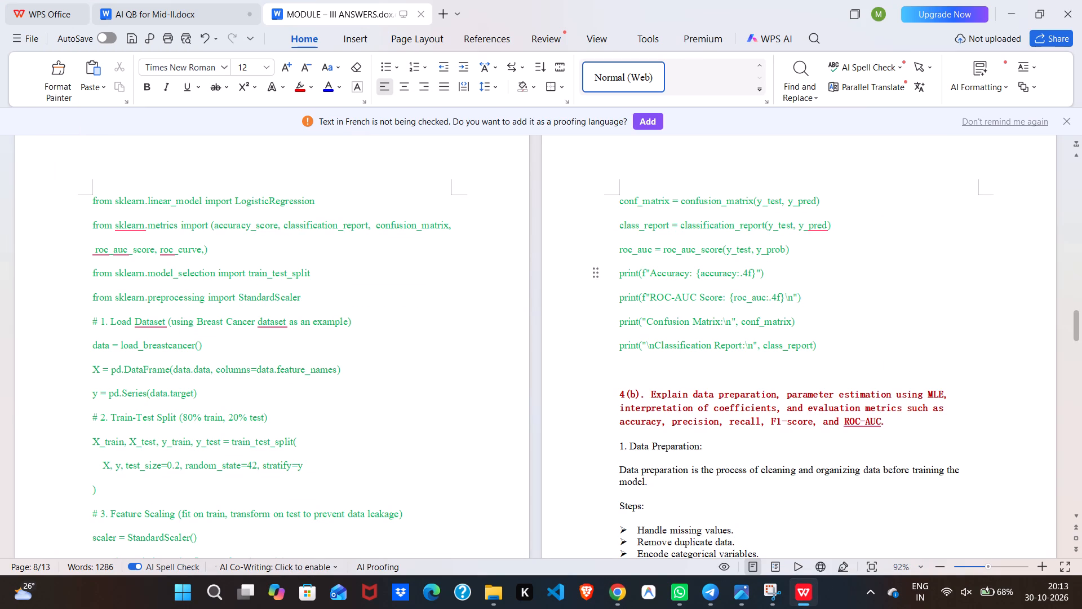
scroll(374, 314, up, 3)
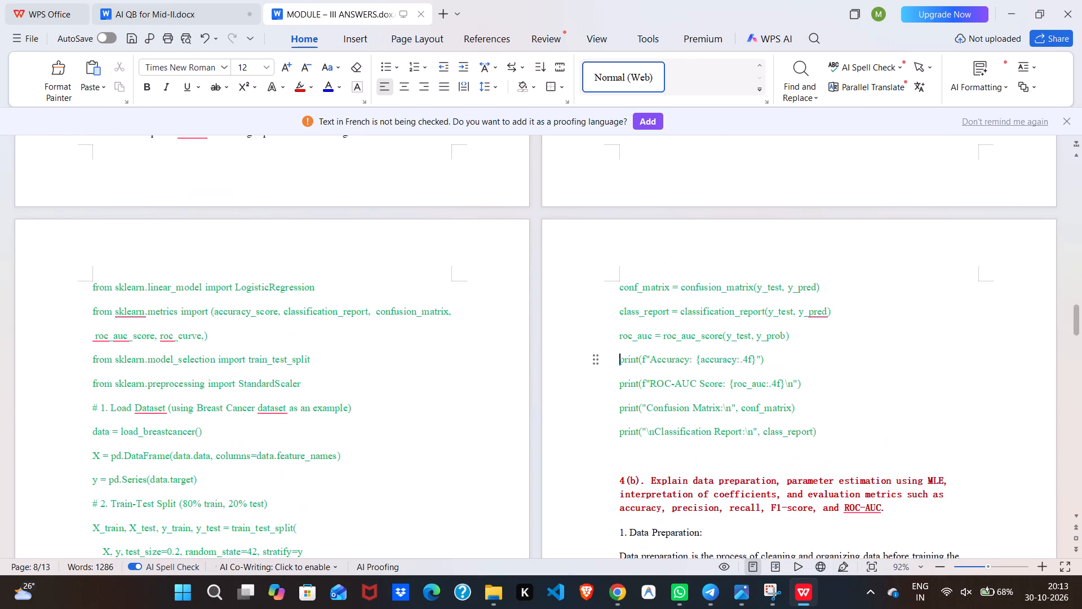
scroll(374, 314, up, 3)
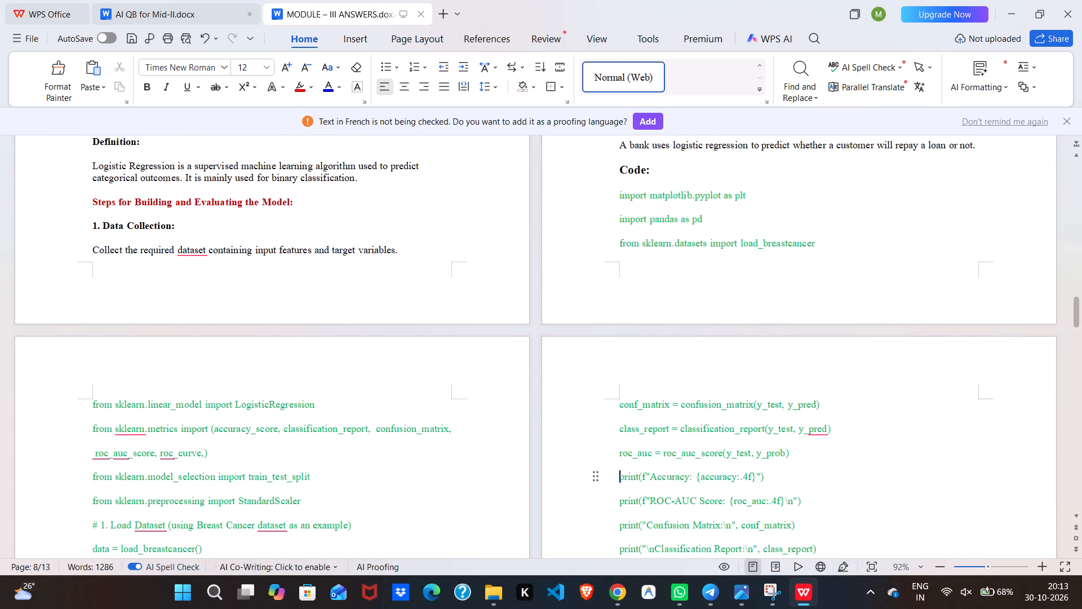
scroll(374, 314, down, 1)
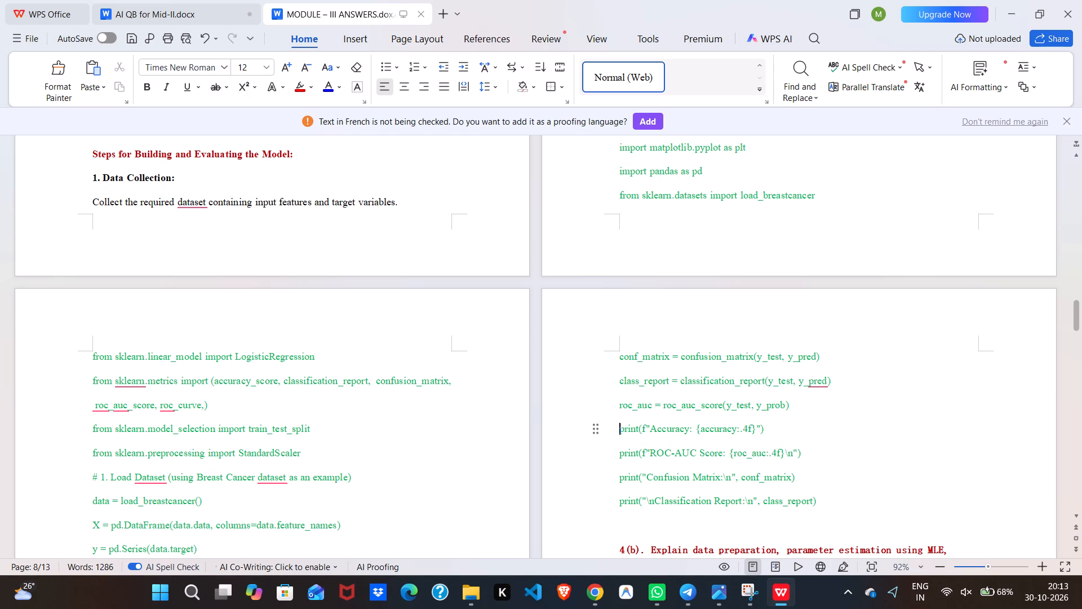
scroll(374, 314, down, 1)
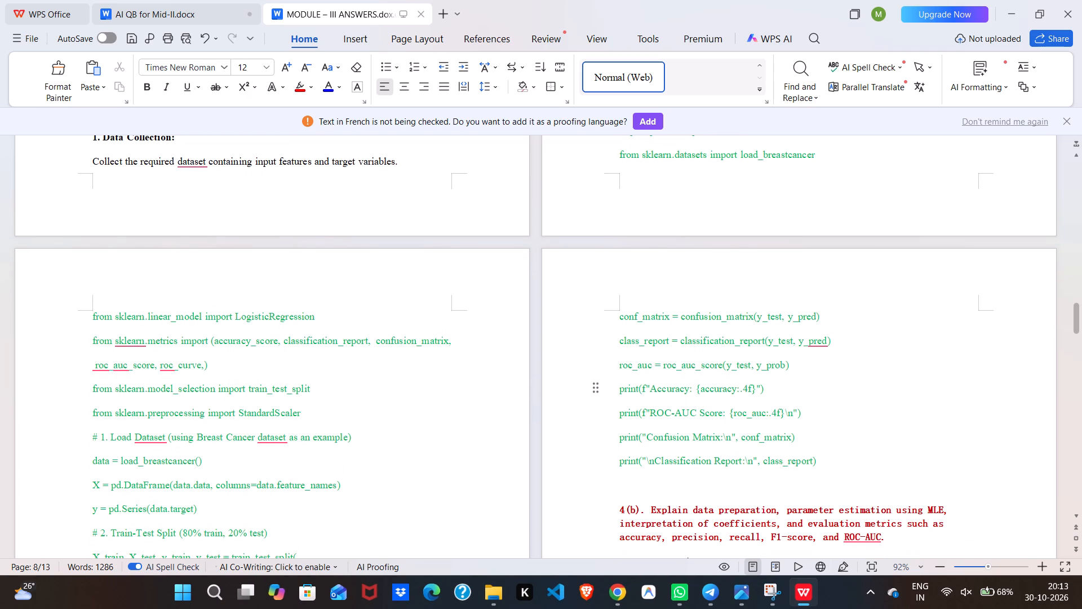
scroll(374, 314, down, 1)
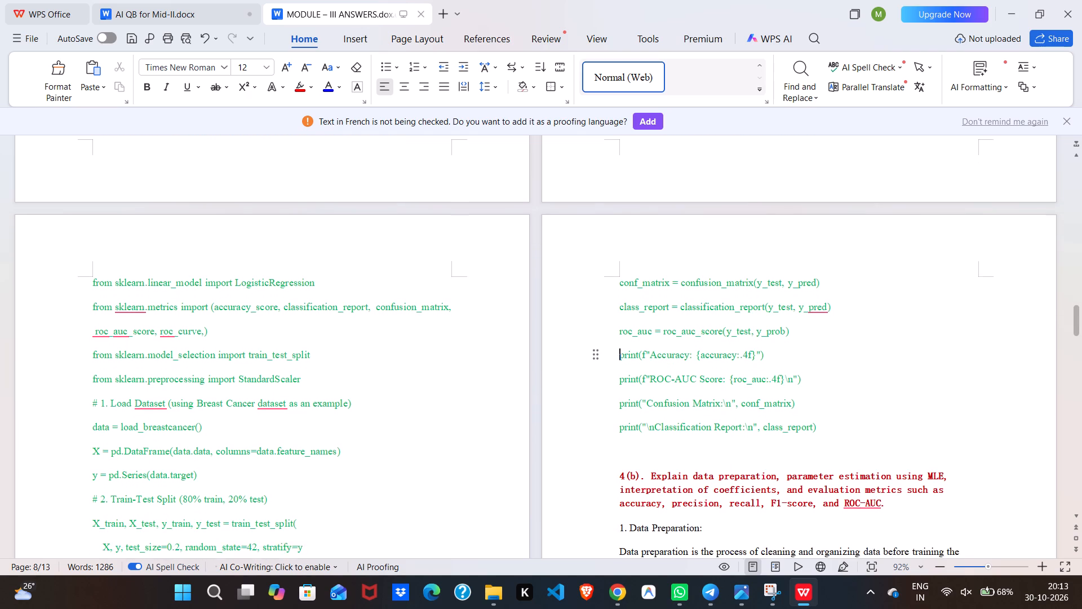
scroll(374, 314, down, 2)
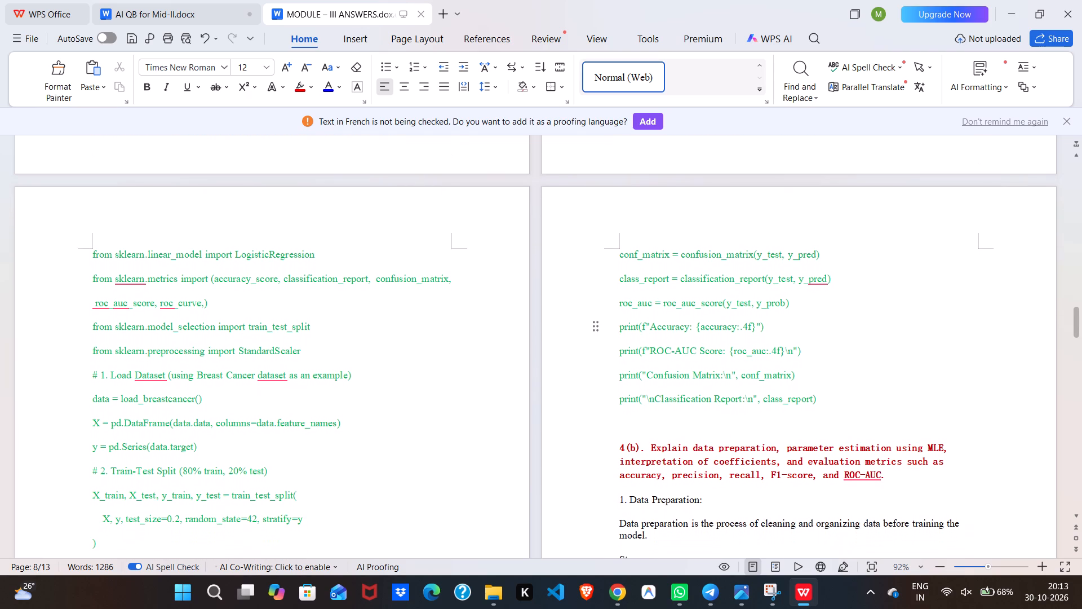
scroll(374, 314, down, 1)
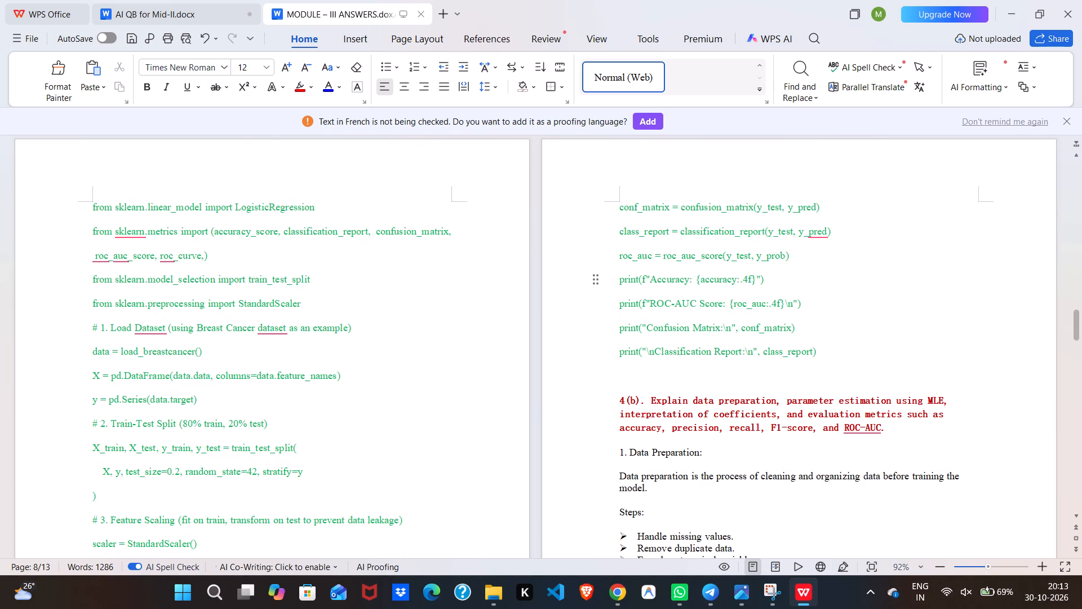
scroll(374, 314, down, 1)
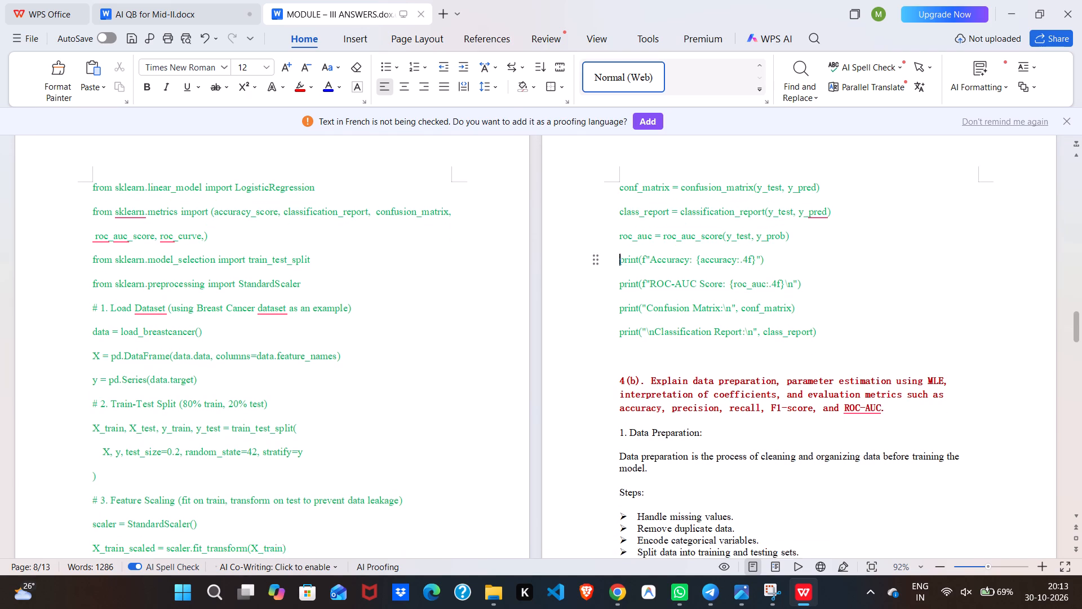
scroll(374, 314, down, 1)
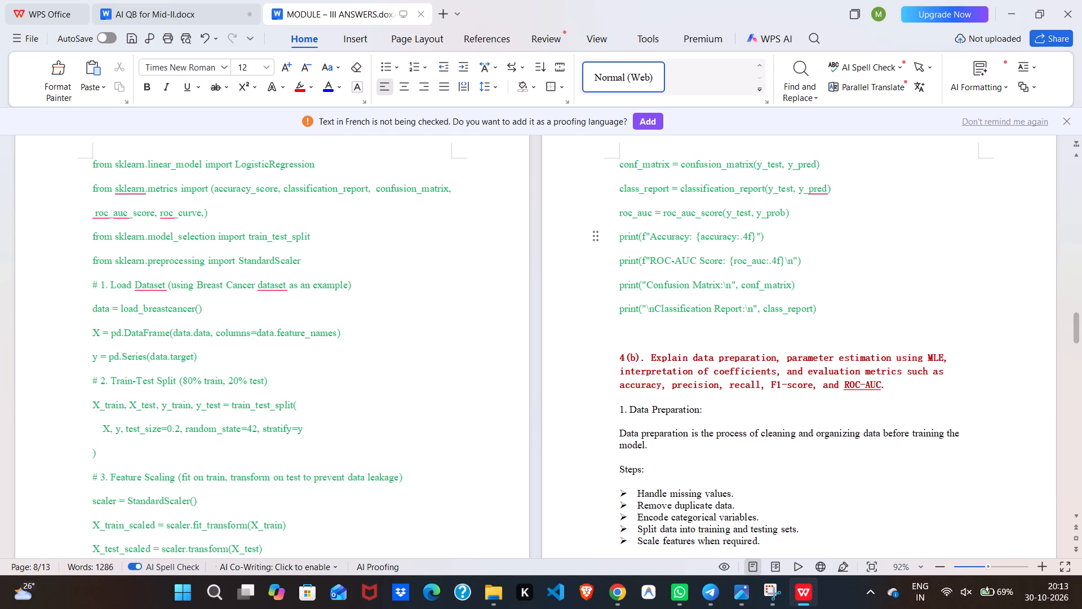
scroll(374, 314, down, 1)
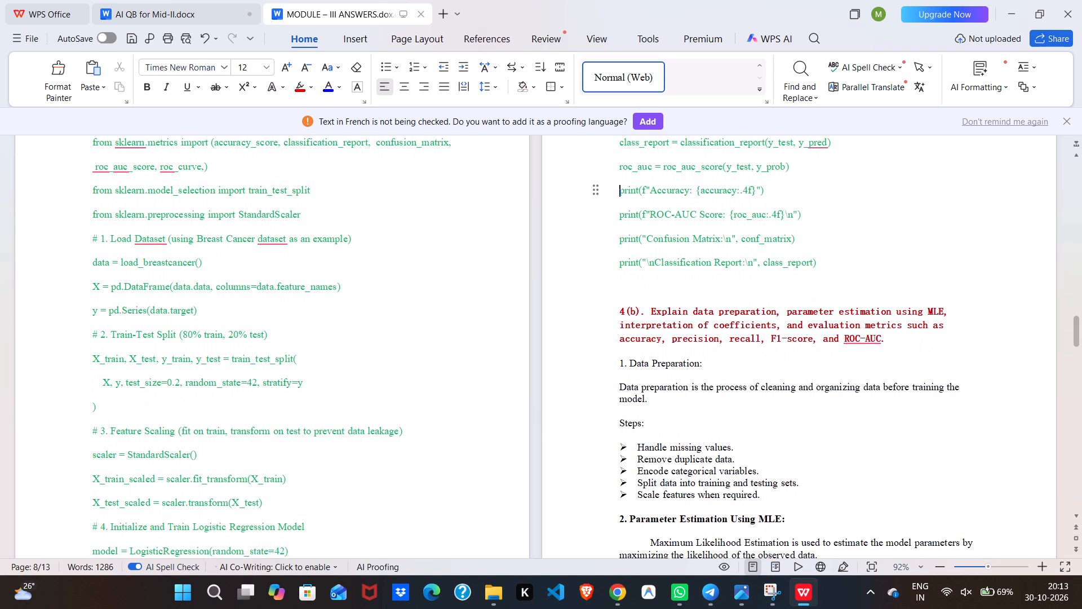
scroll(374, 314, down, 1)
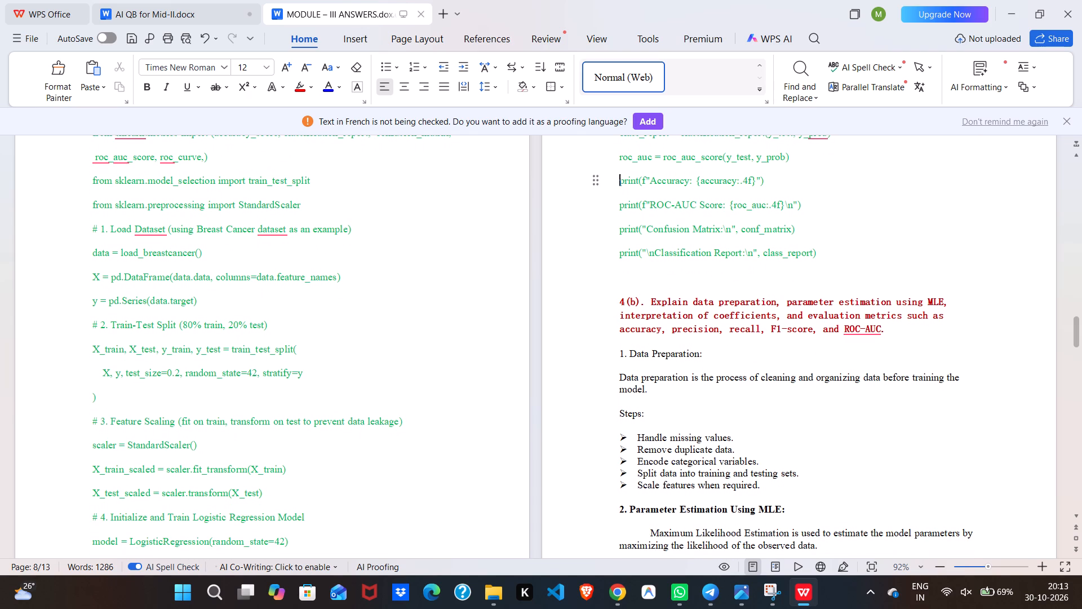
scroll(374, 314, down, 1)
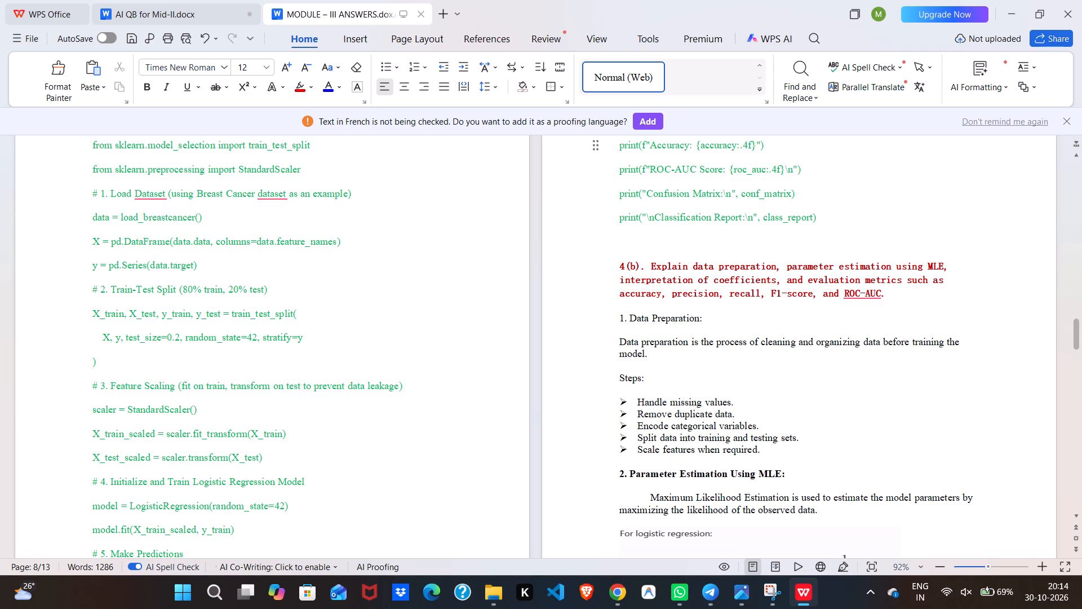
scroll(374, 314, down, 3)
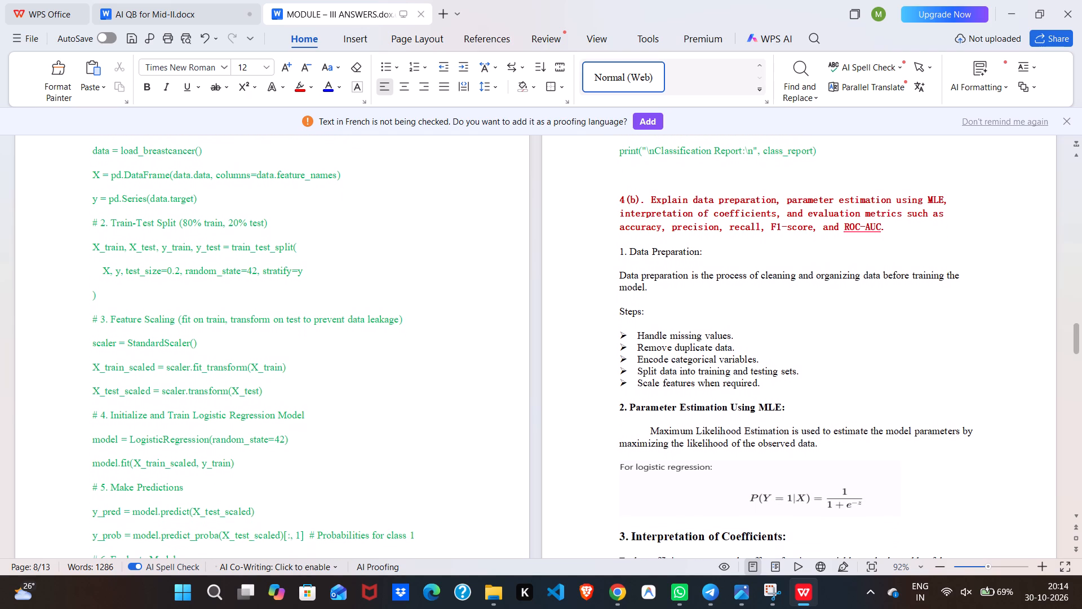
scroll(374, 314, down, 2)
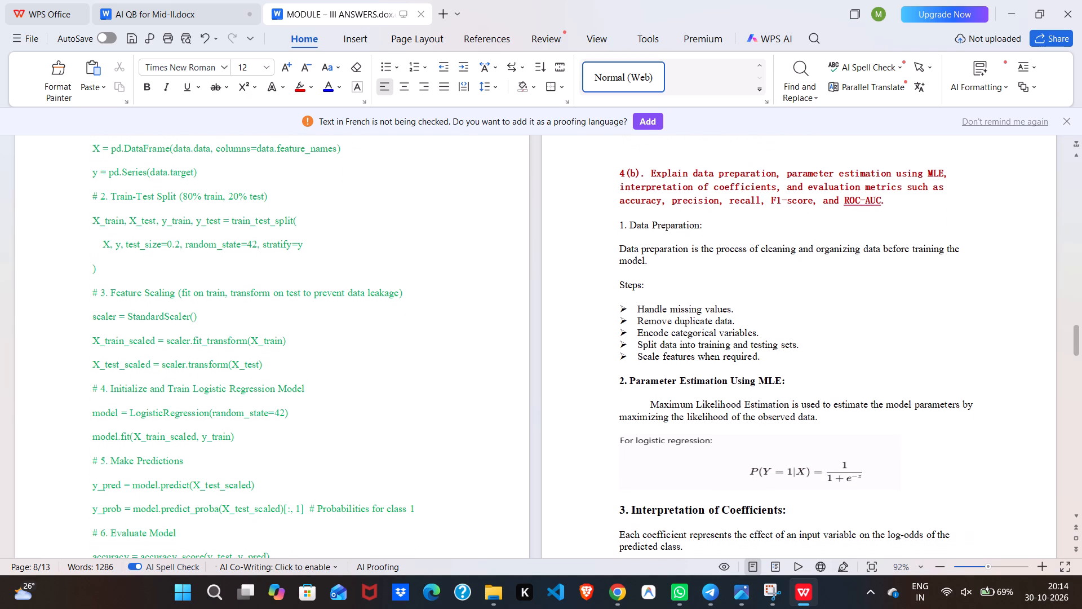
scroll(105, 309, down, 1)
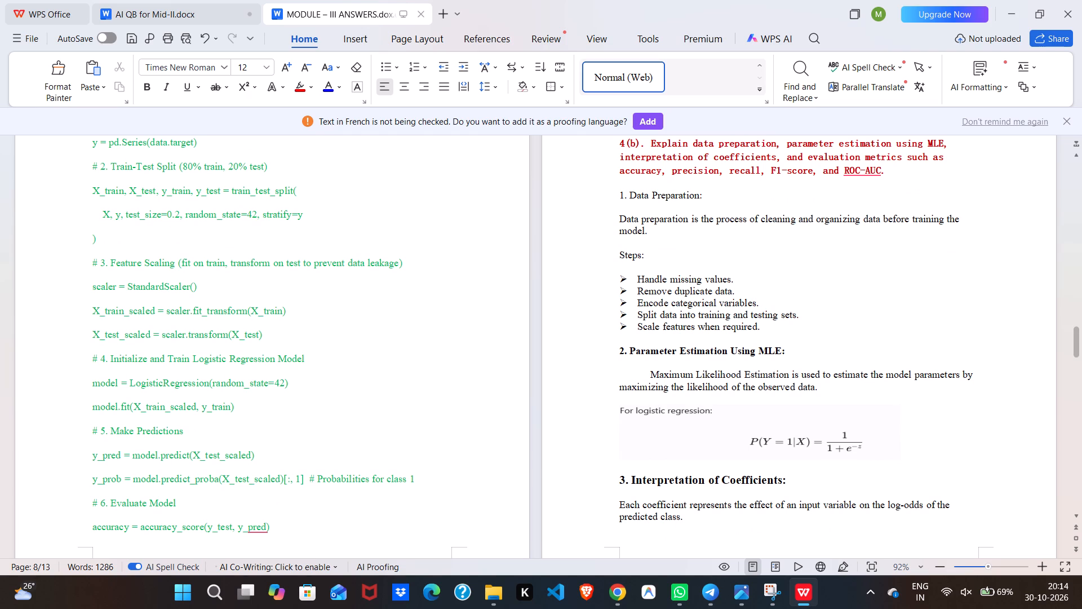
scroll(205, 328, down, 1)
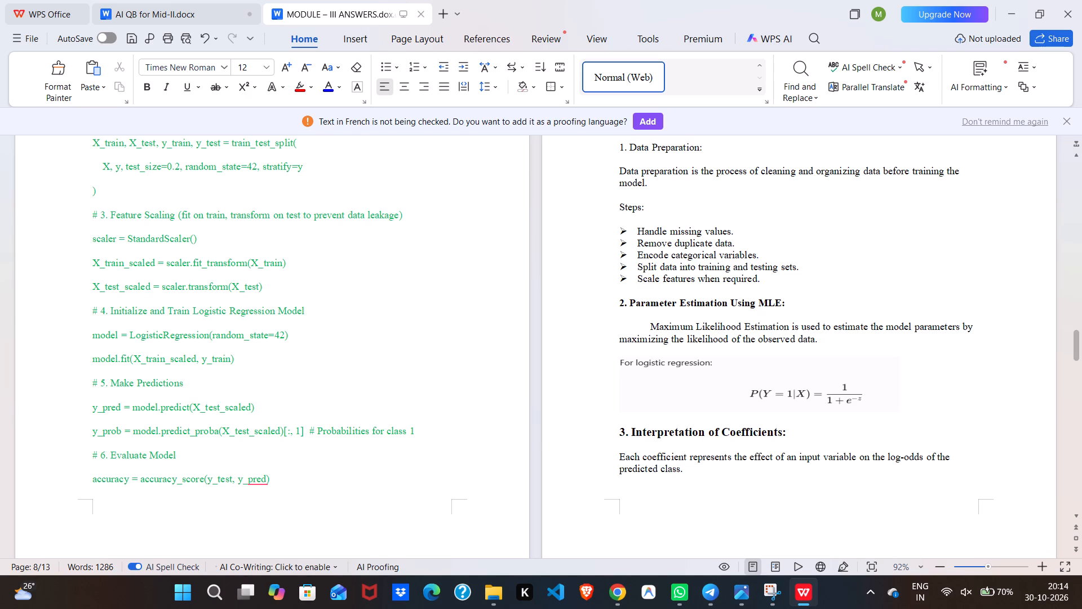
Recheck the 4(a) code alongside answer 4(b) on data preparation, MLE parameter estimation and interpretation of coefficients.
scroll(205, 328, up, 3)
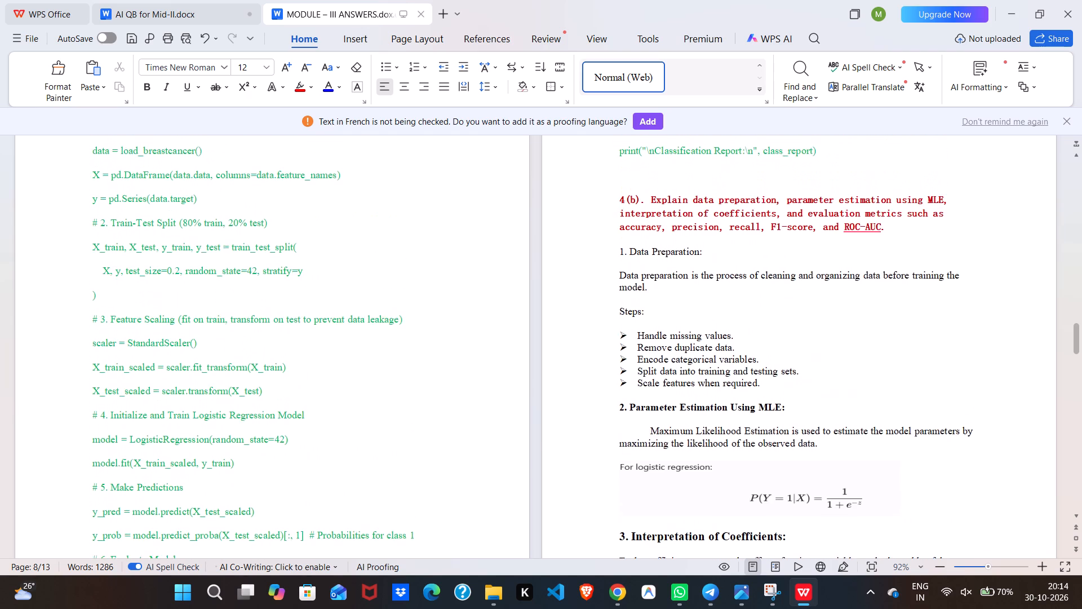
scroll(205, 328, up, 5)
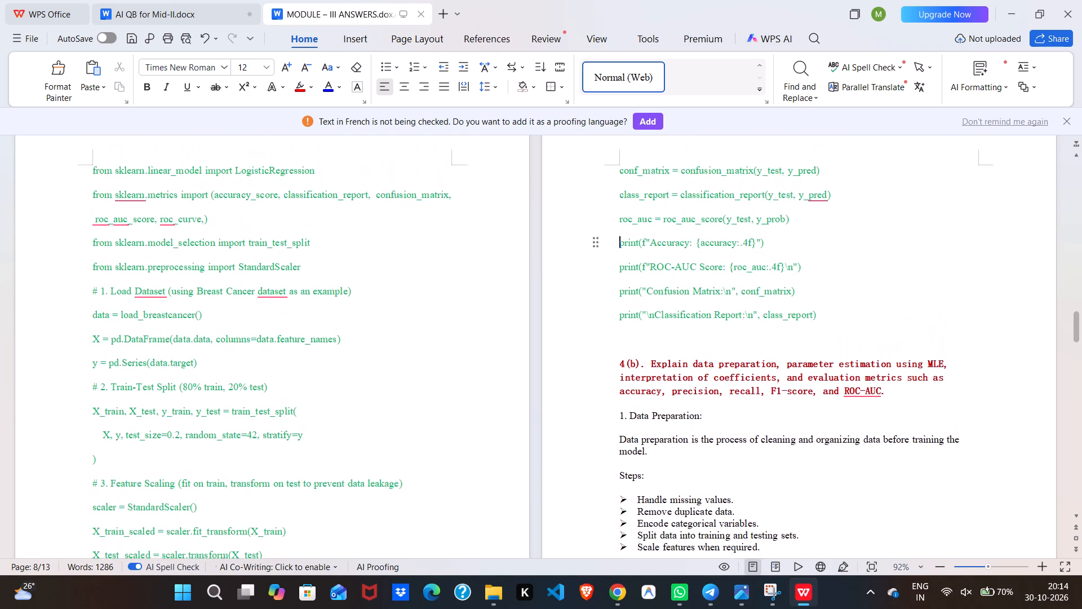
scroll(205, 328, up, 1)
scroll(205, 328, down, 5)
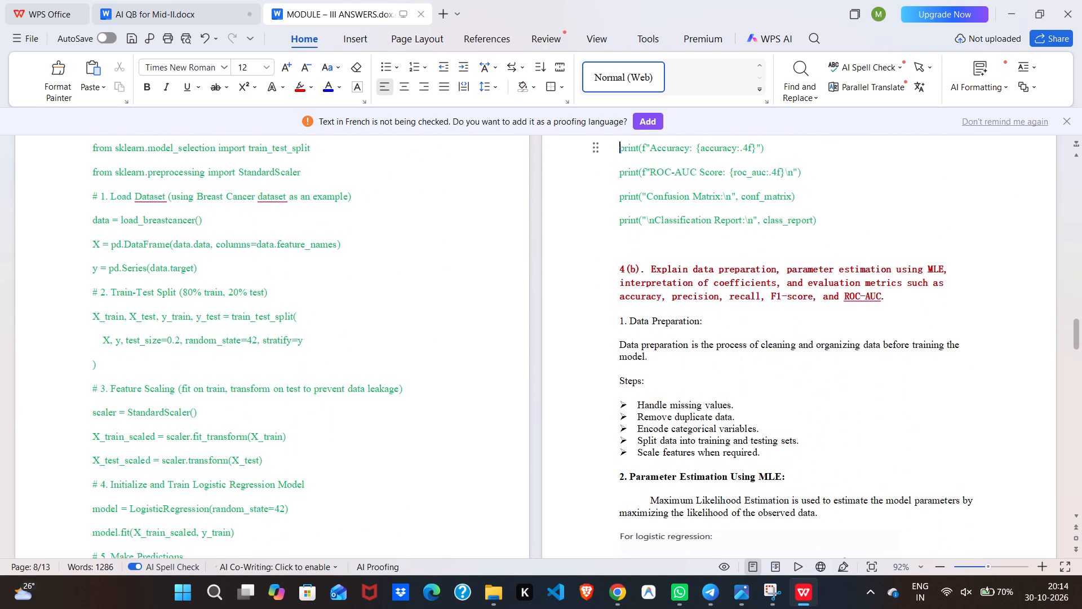
scroll(205, 328, down, 2)
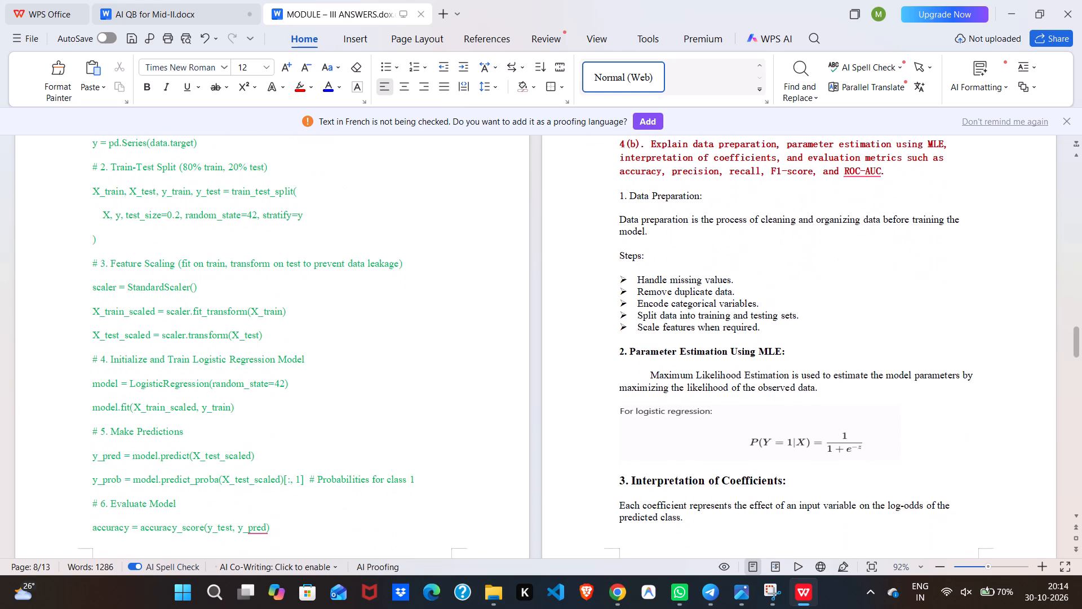
scroll(205, 328, down, 2)
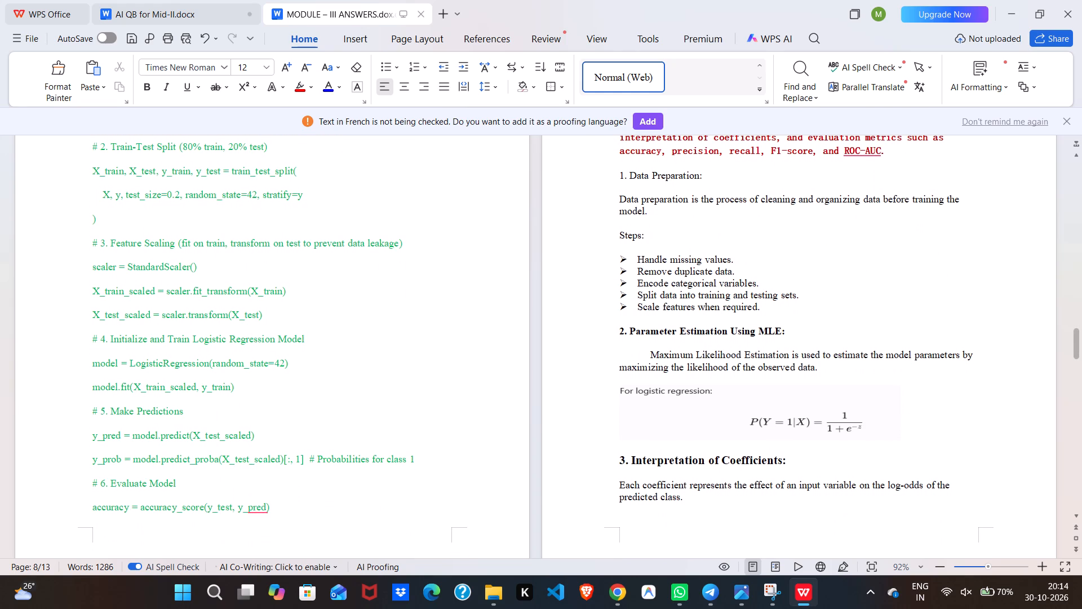
scroll(205, 328, down, 1)
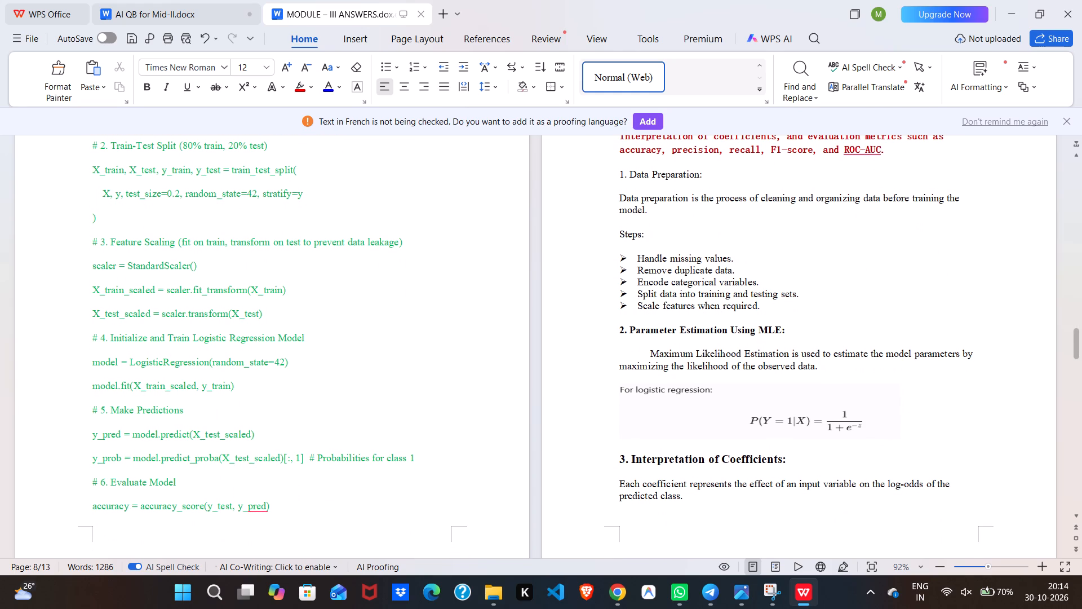
scroll(205, 328, down, 1)
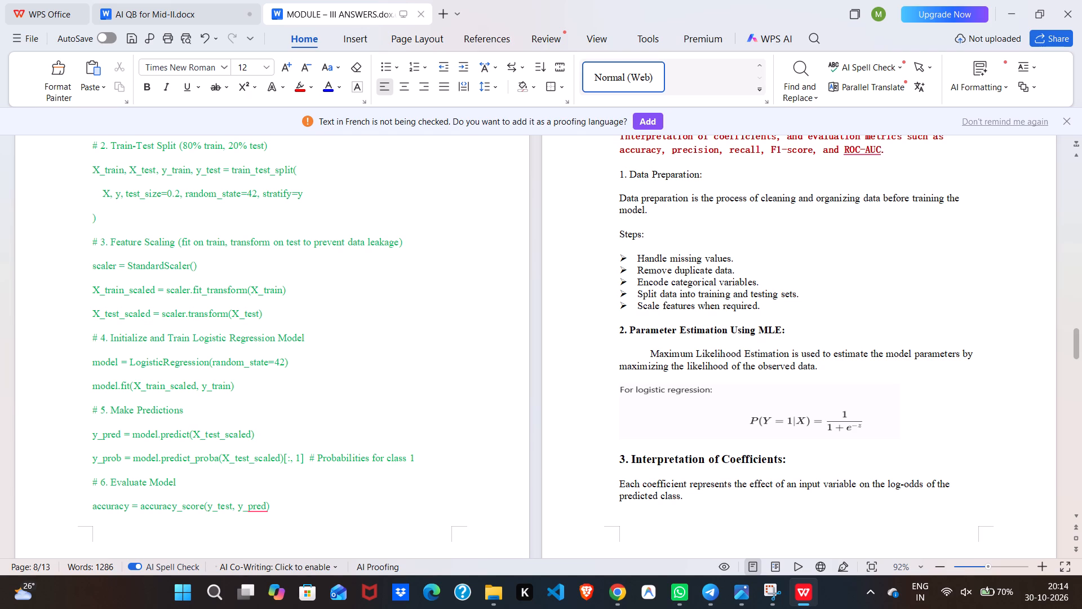
scroll(231, 386, down, 2)
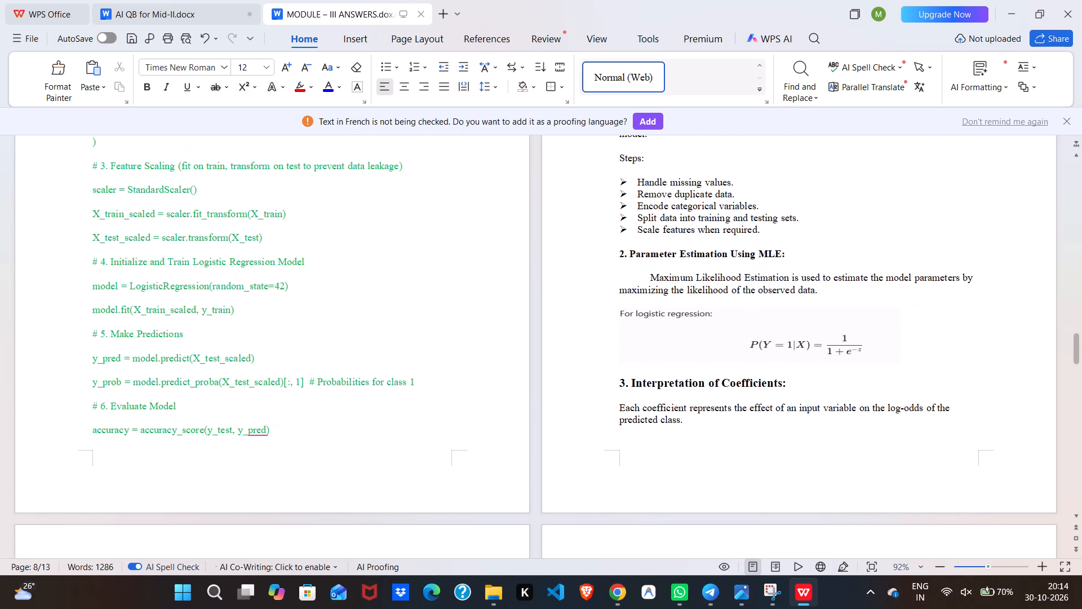
Review the layout of the MODULE – IV pages, from the regression answers and Python code to the clustering diagram and formulas.
scroll(496, 384, down, 1)
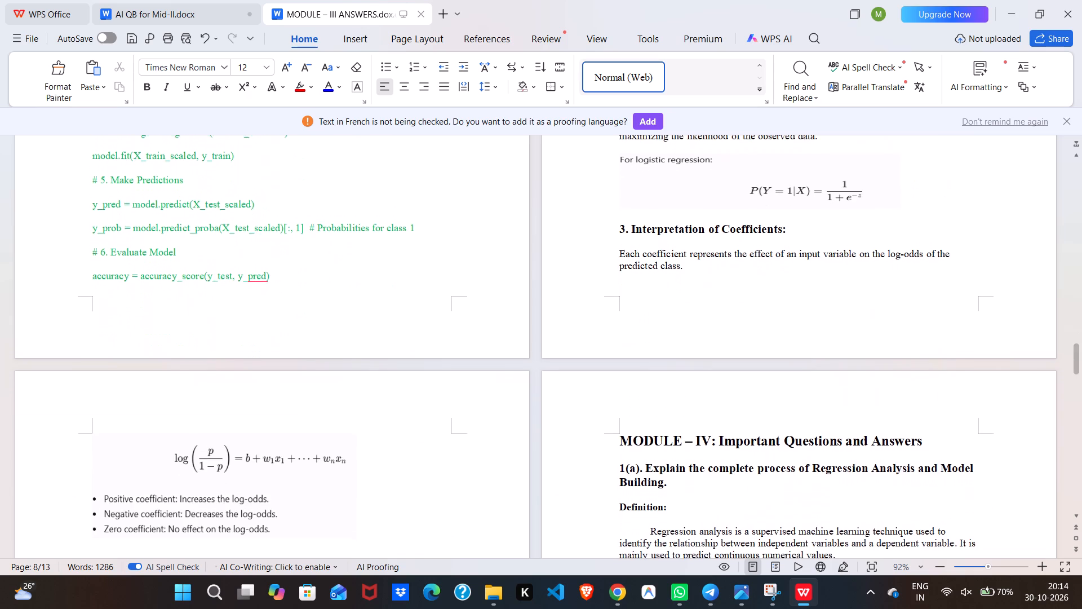
scroll(496, 384, down, 7)
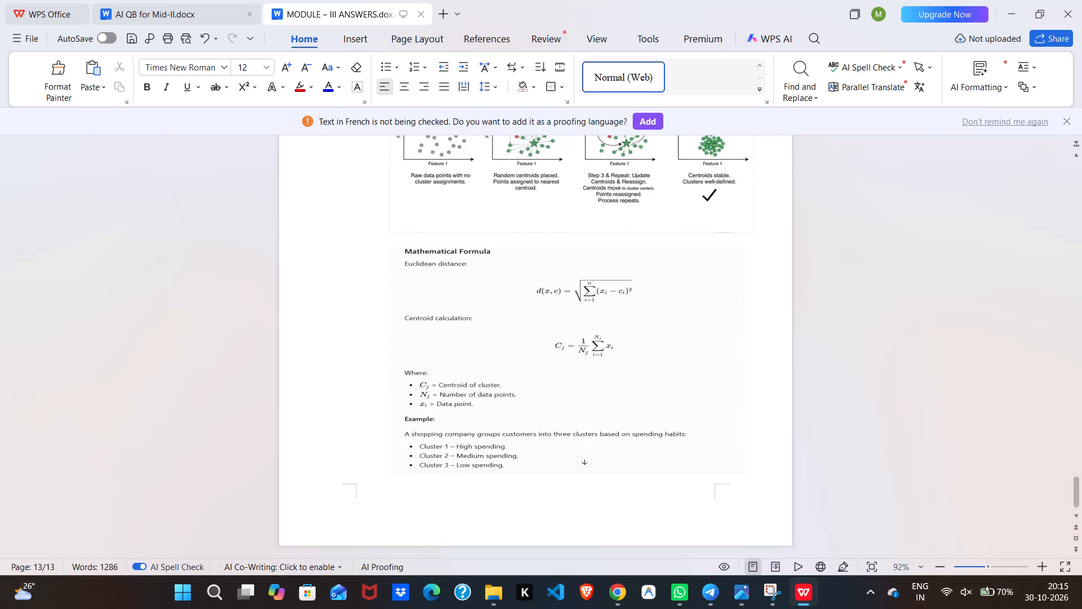
scroll(496, 384, up, 7)
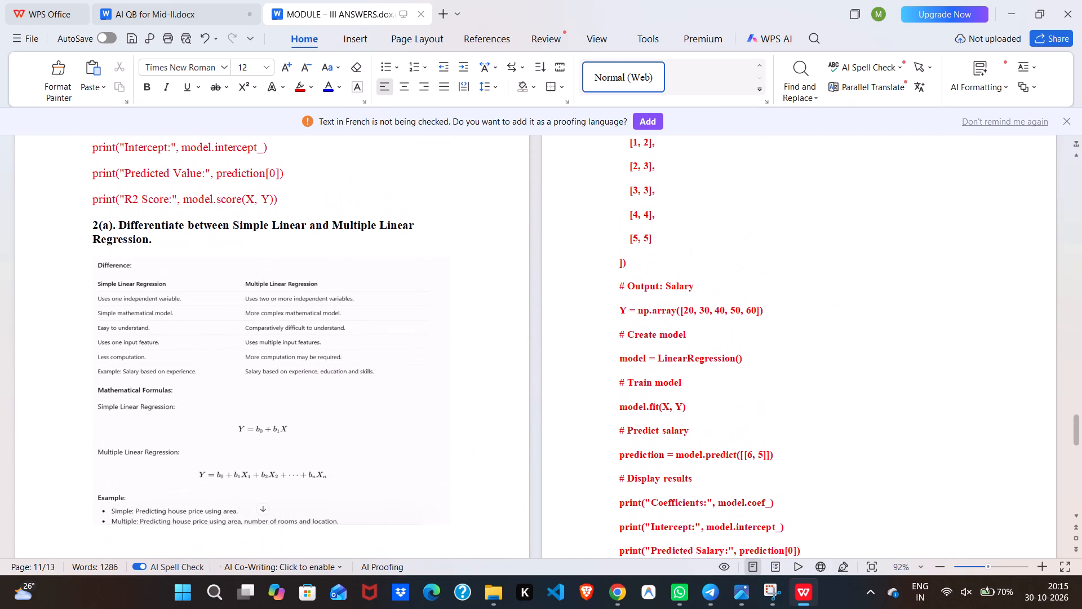
scroll(496, 384, up, 2)
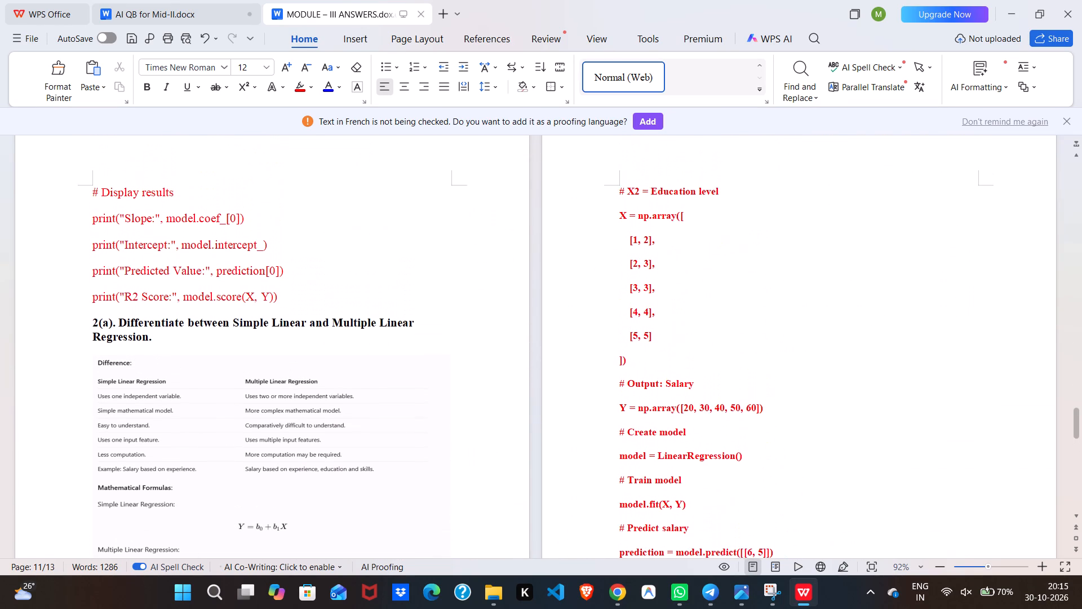
scroll(496, 384, up, 2)
scroll(496, 384, down, 1)
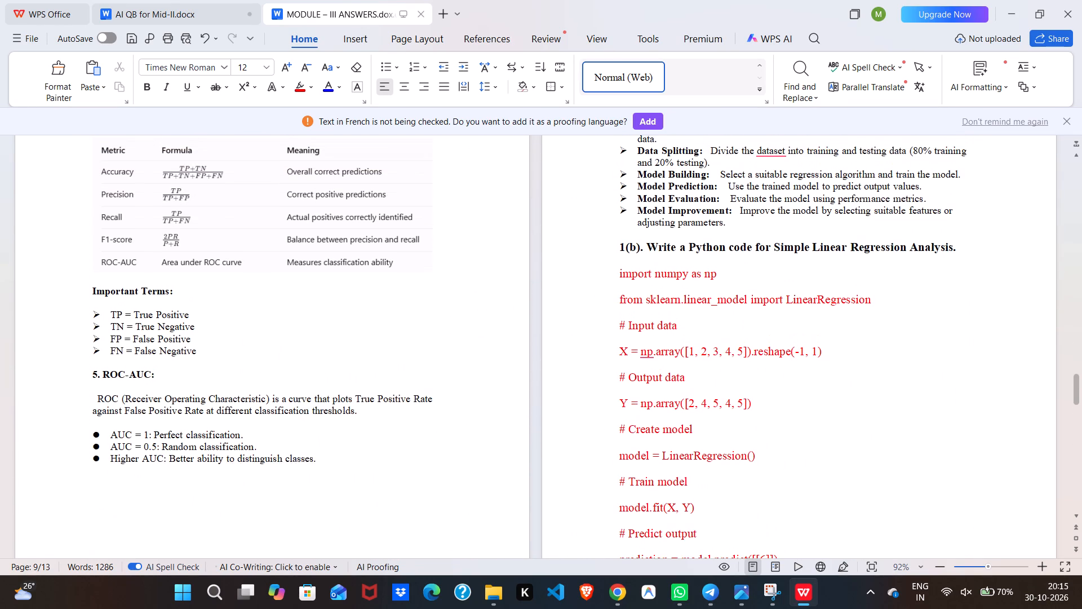
scroll(496, 384, down, 1)
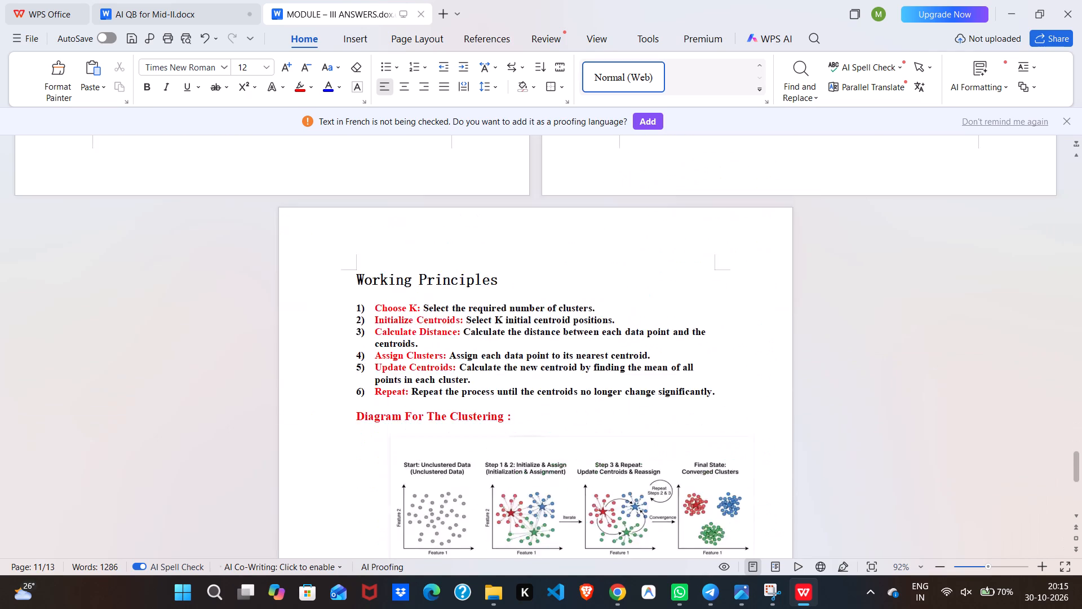
scroll(496, 384, up, 2)
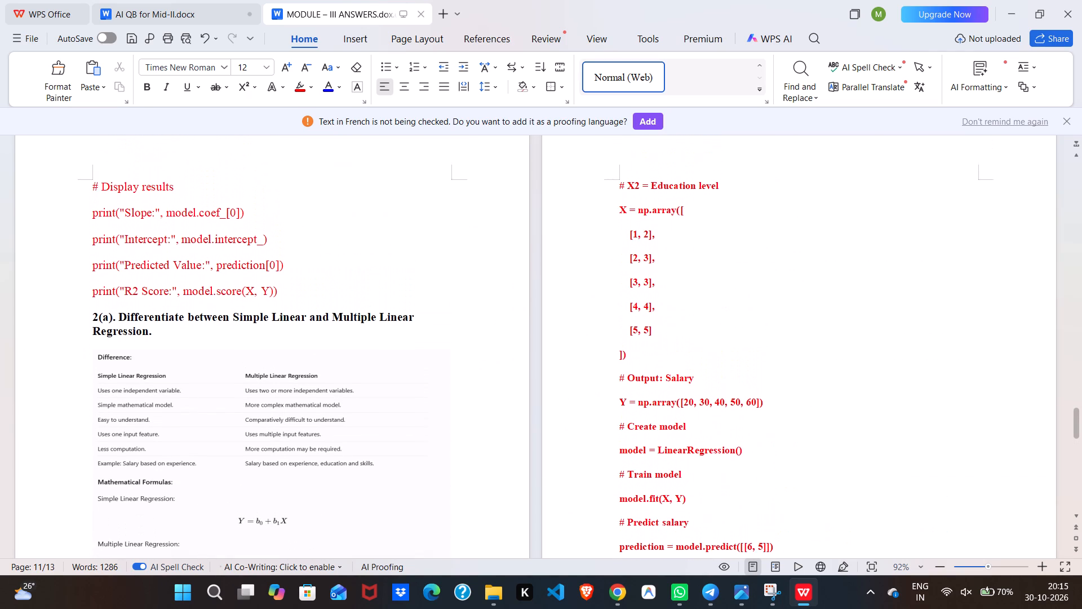
Look back from the regression code to the log-odds formula, Evaluation Metrics table and the start of MODULE – IV.
scroll(496, 384, up, 6)
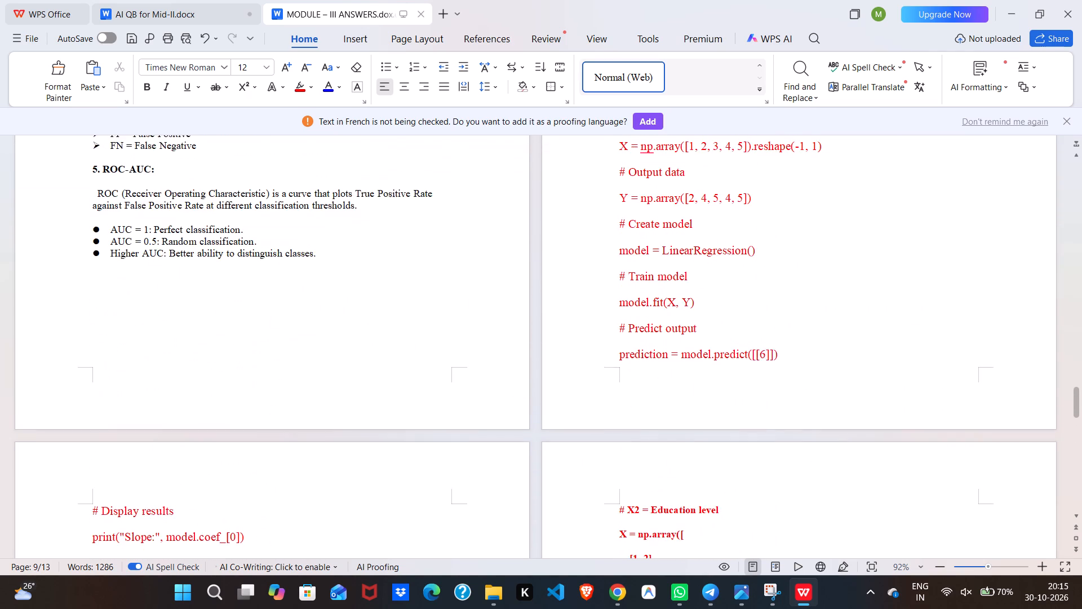
scroll(496, 384, up, 2)
scroll(496, 384, right, 1)
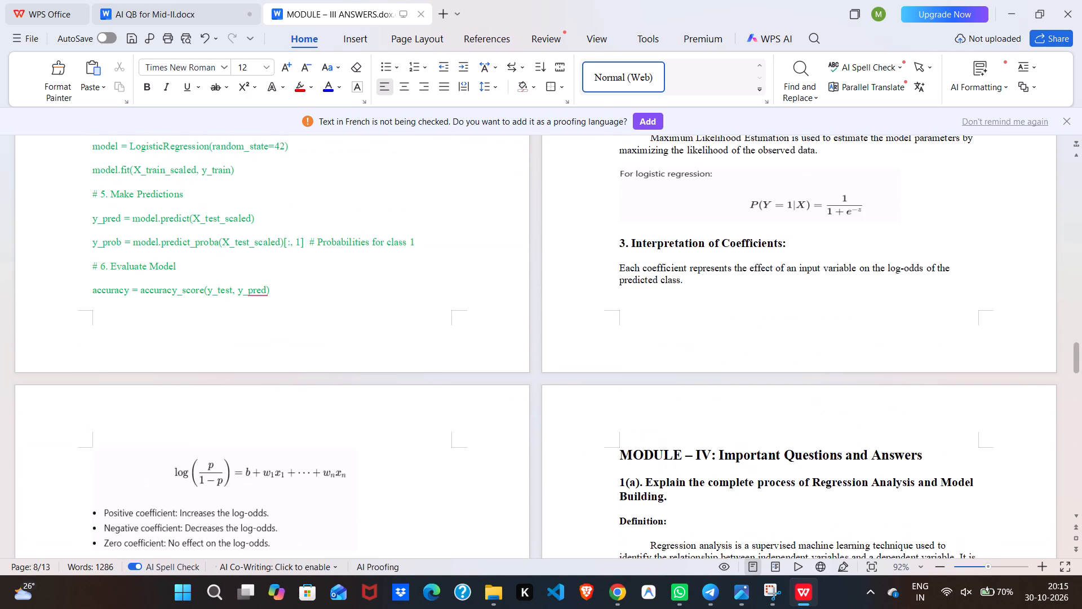
scroll(496, 384, right, 1)
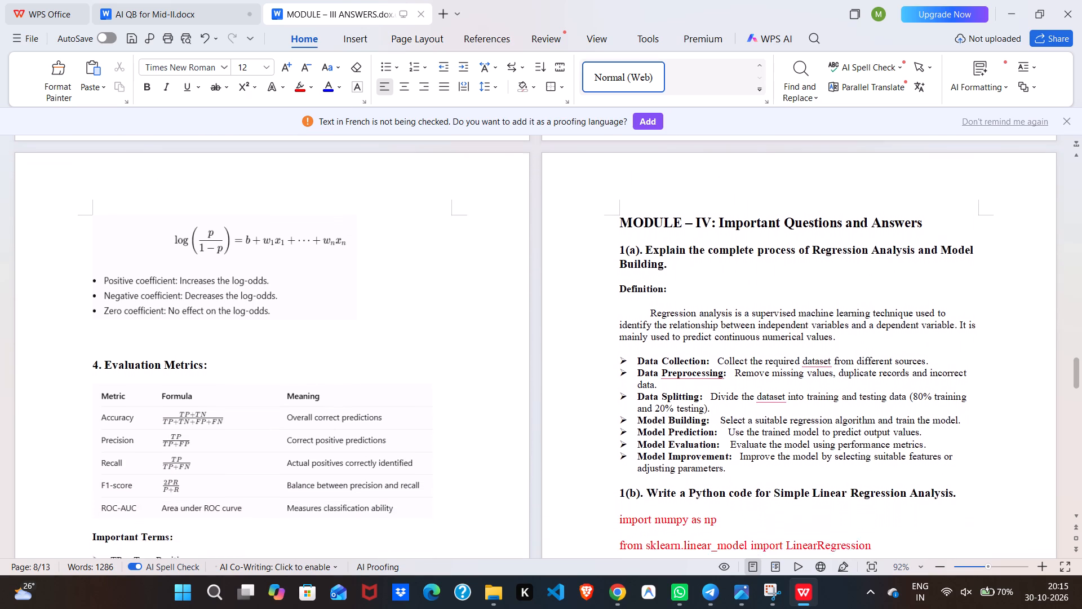
scroll(496, 384, right, 1)
scroll(496, 384, down, 2)
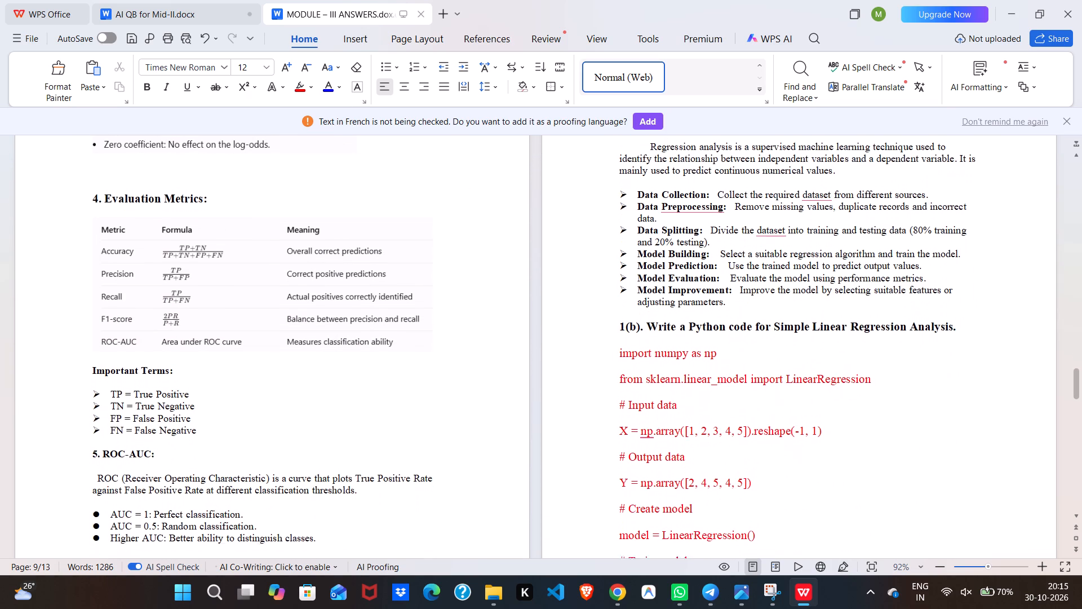
scroll(496, 384, down, 2)
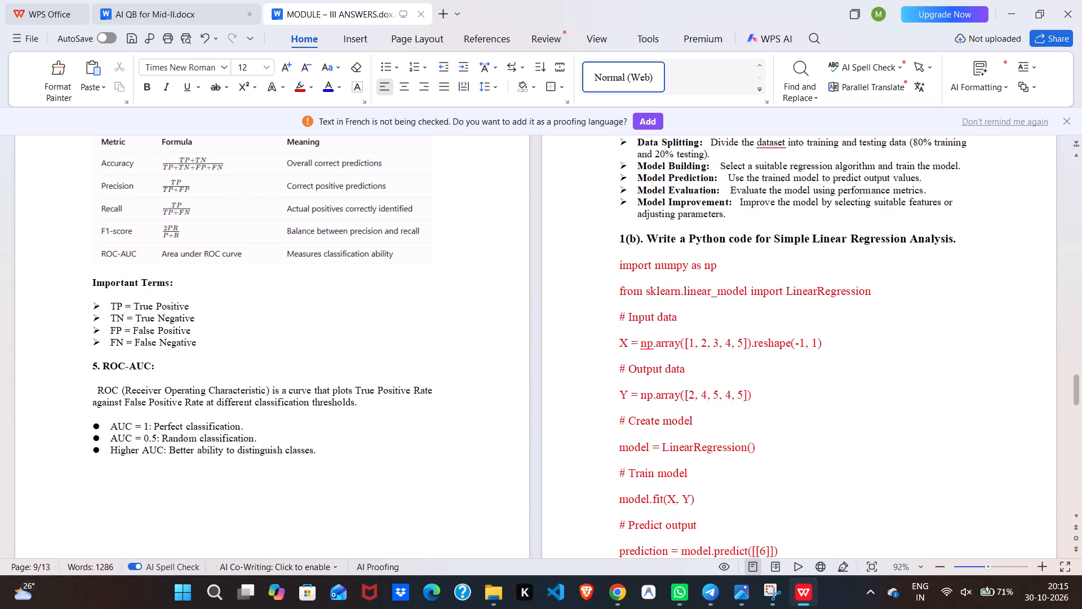
scroll(496, 382, down, 5)
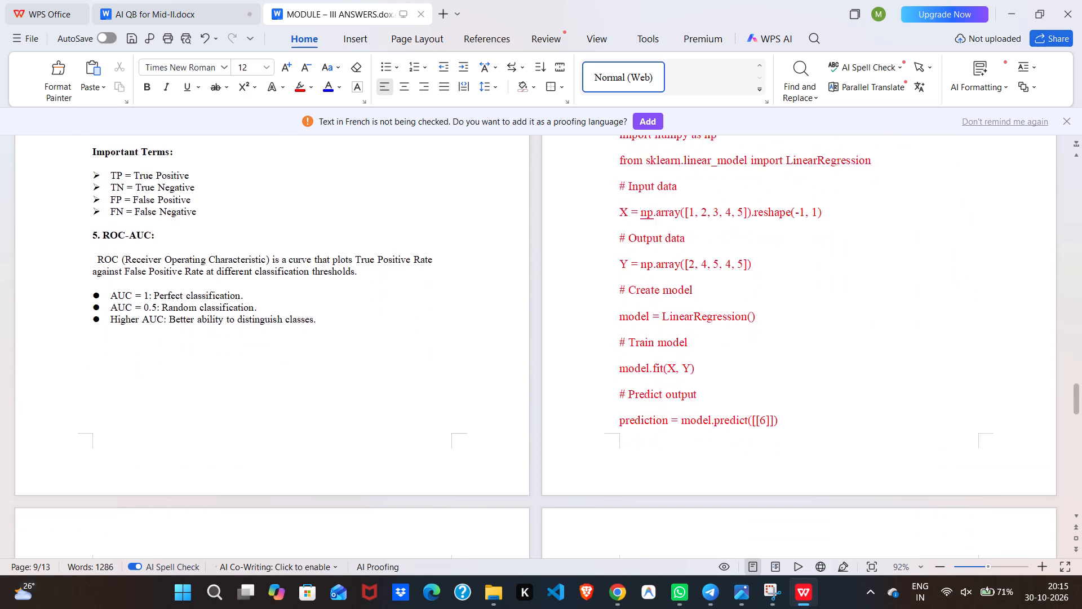
scroll(496, 382, down, 6)
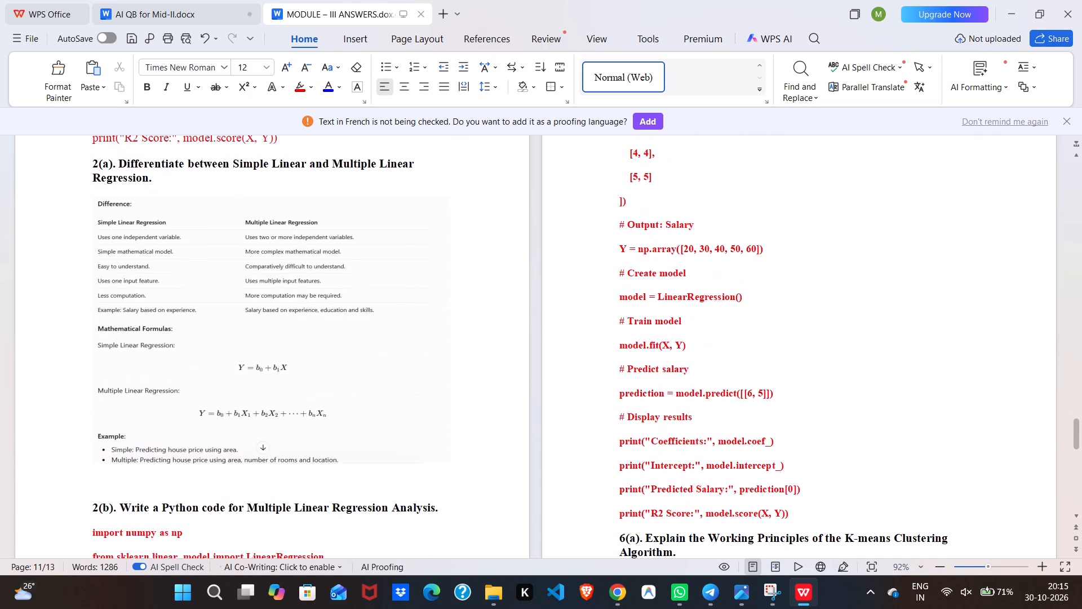
scroll(496, 382, down, 1)
scroll(496, 382, up, 1)
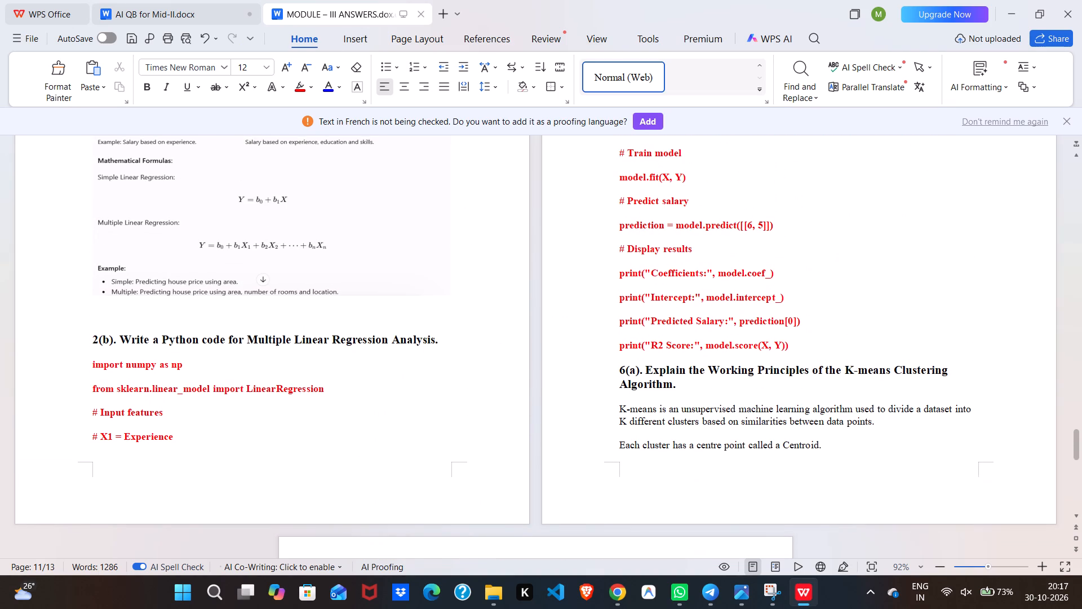
click(796, 350)
key(Return)
key(ctrl+v)
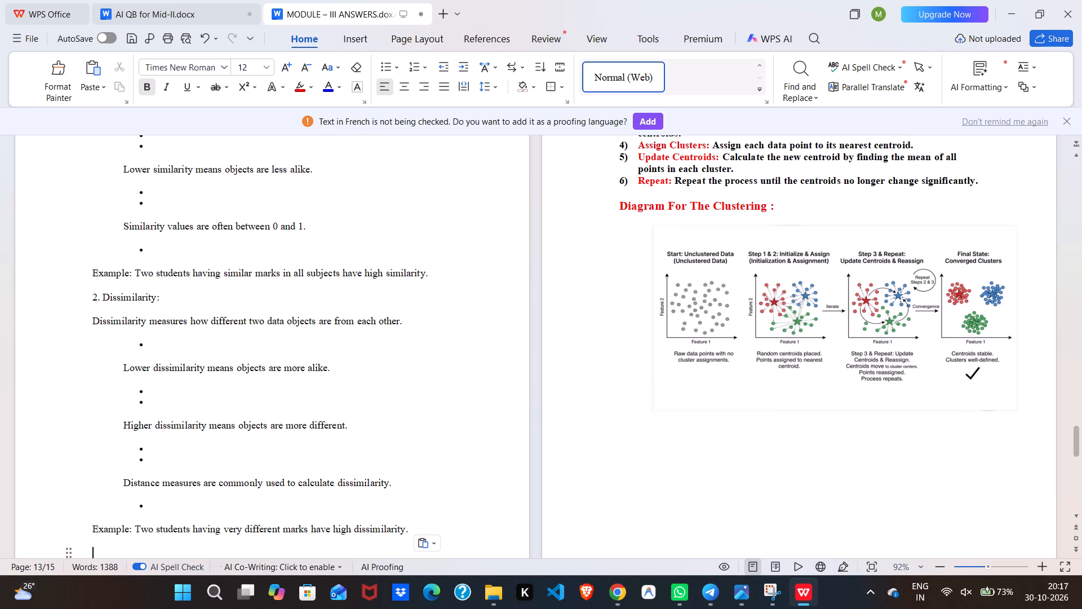
Remove the stray empty bullets and indents from the Dissimilarity points of the pasted answer 4(a), working up from its final example.
scroll(182, 519, down, 3)
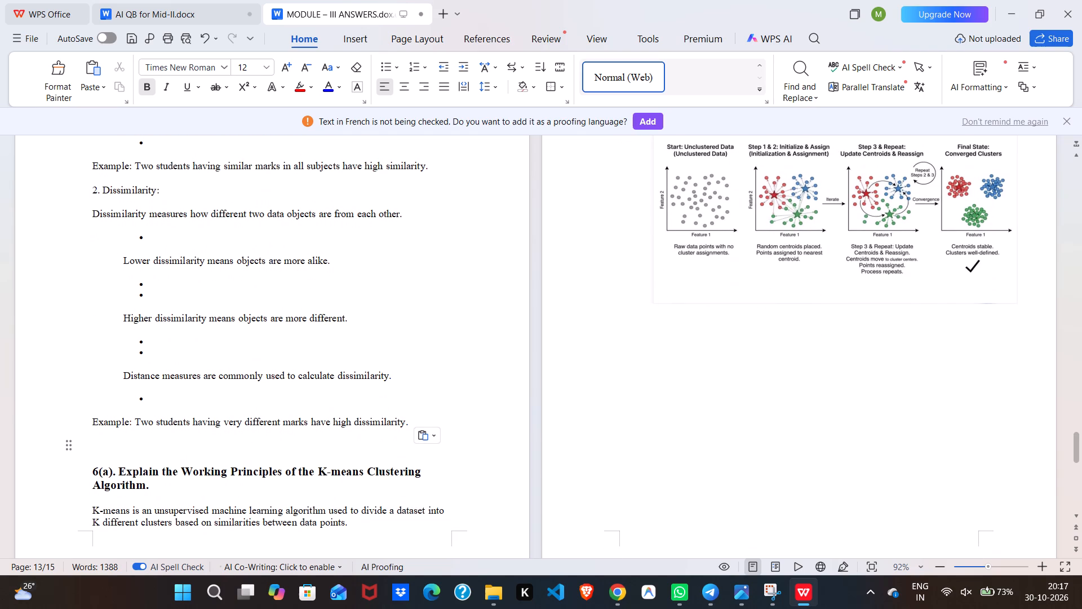
key(Up)
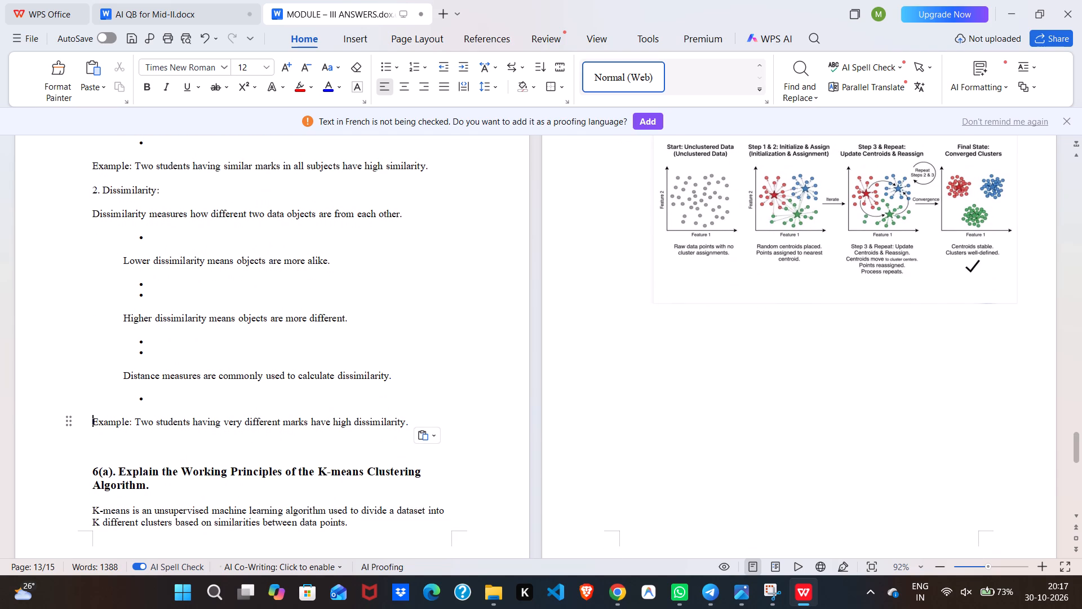
key(BackSpace)
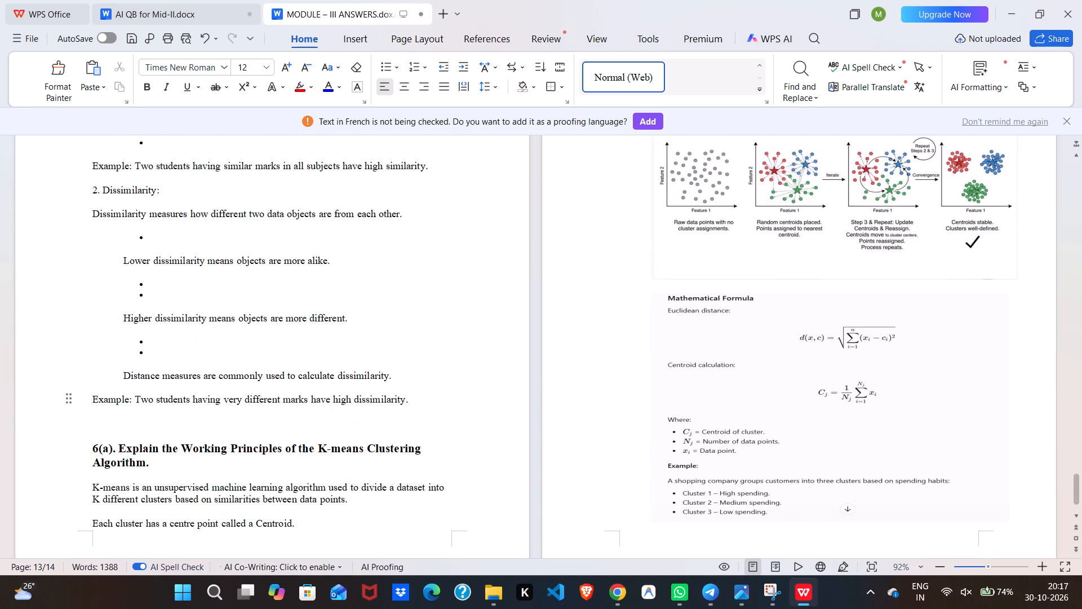
key(Up)
key(BackSpace)
key(BackSpace)
key(BackSpace)
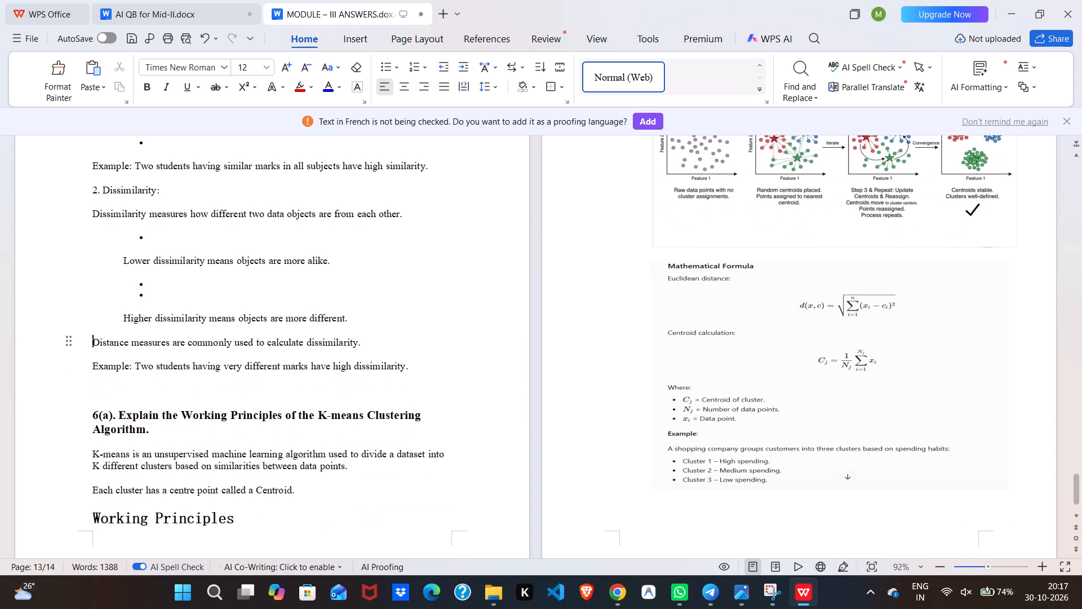
key(Up)
key(BackSpace)
key(BackSpace)
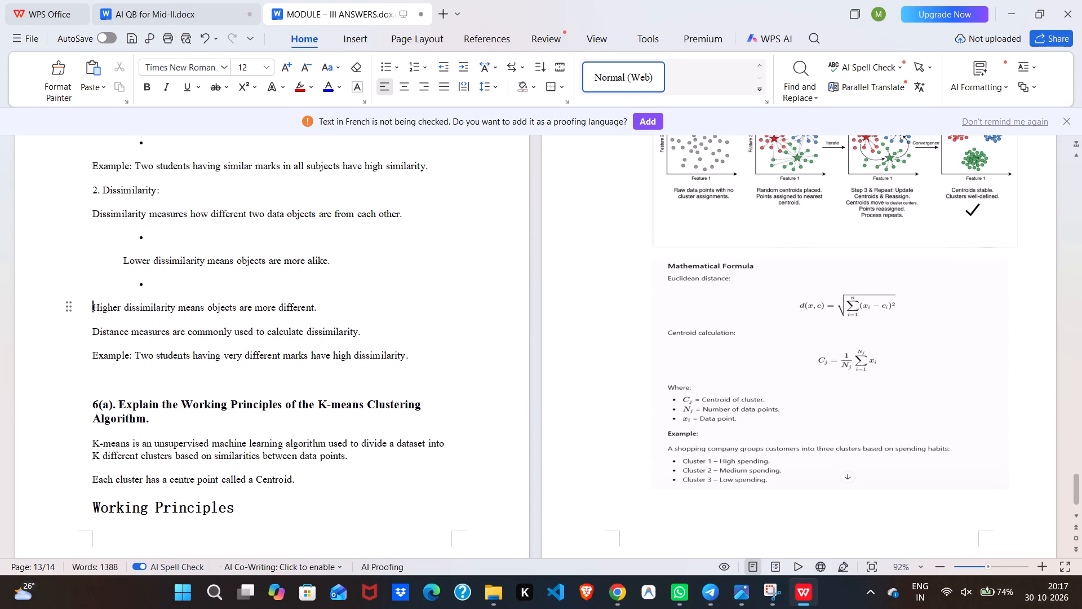
key(BackSpace)
key(Up)
key(BackSpace)
key(BackSpace)
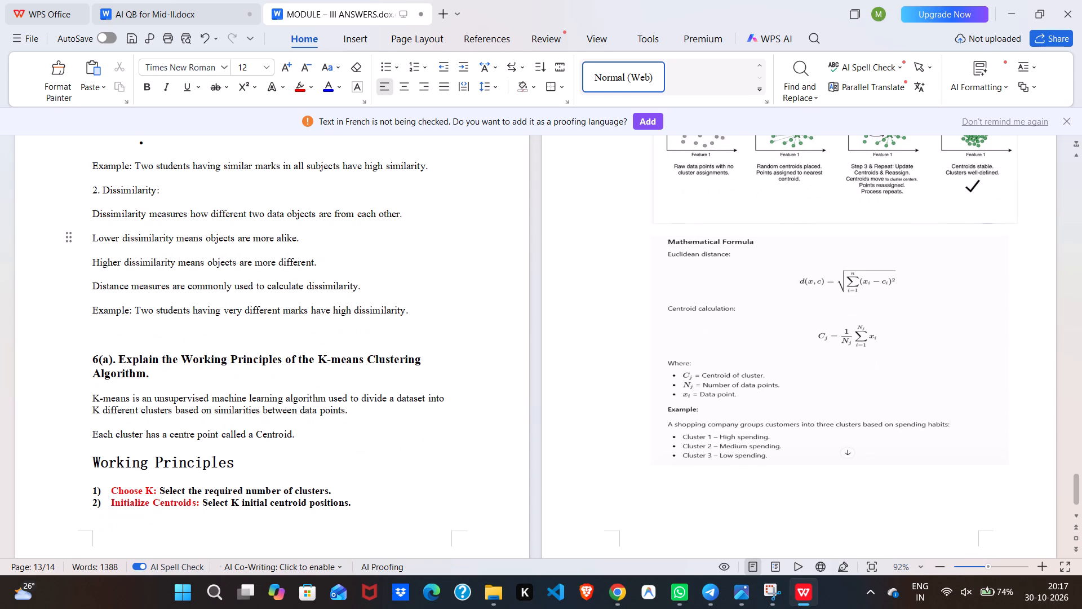
Remove the stray empty bullets and indents from the Similarity points of answer 4(a), working up from the similar-marks example.
key(Up)
key(Up)
key(Up)
key(Up)
key(Down)
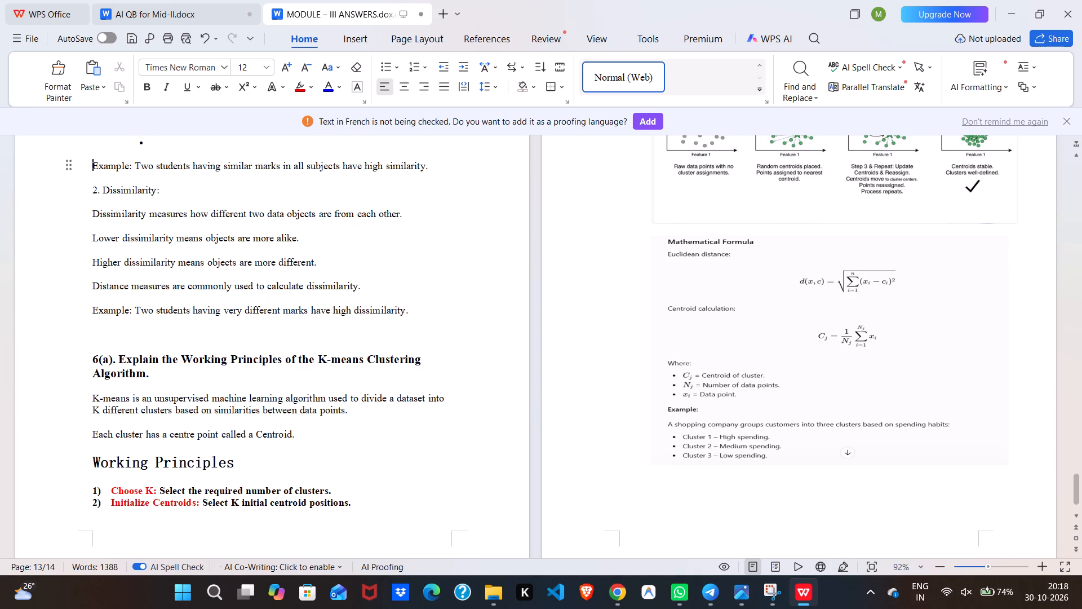
key(BackSpace)
scroll(182, 519, up, 3)
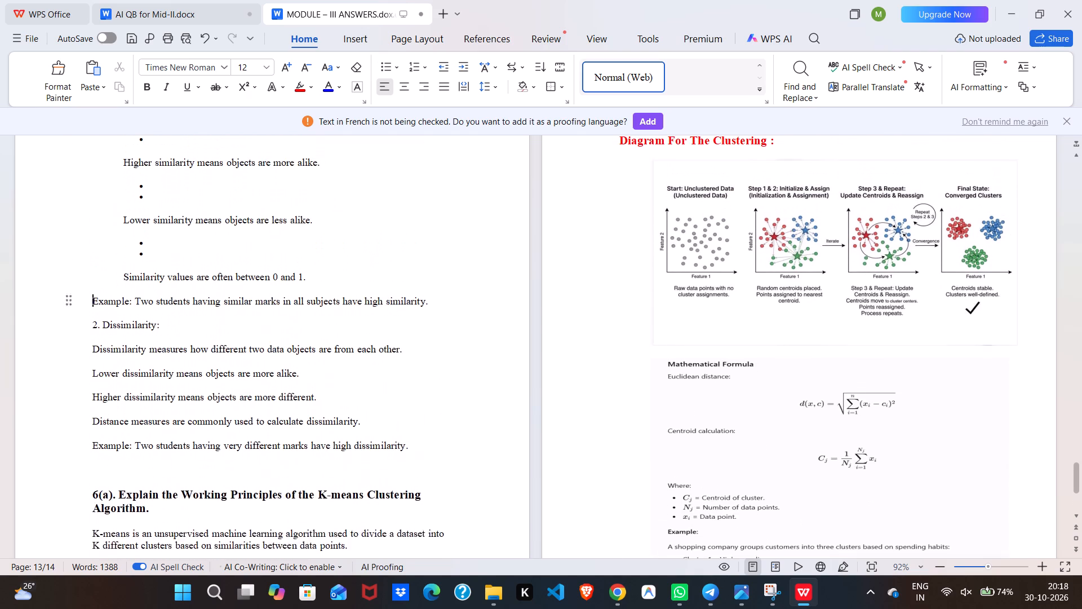
scroll(182, 519, up, 2)
key(Up)
key(BackSpace)
key(BackSpace)
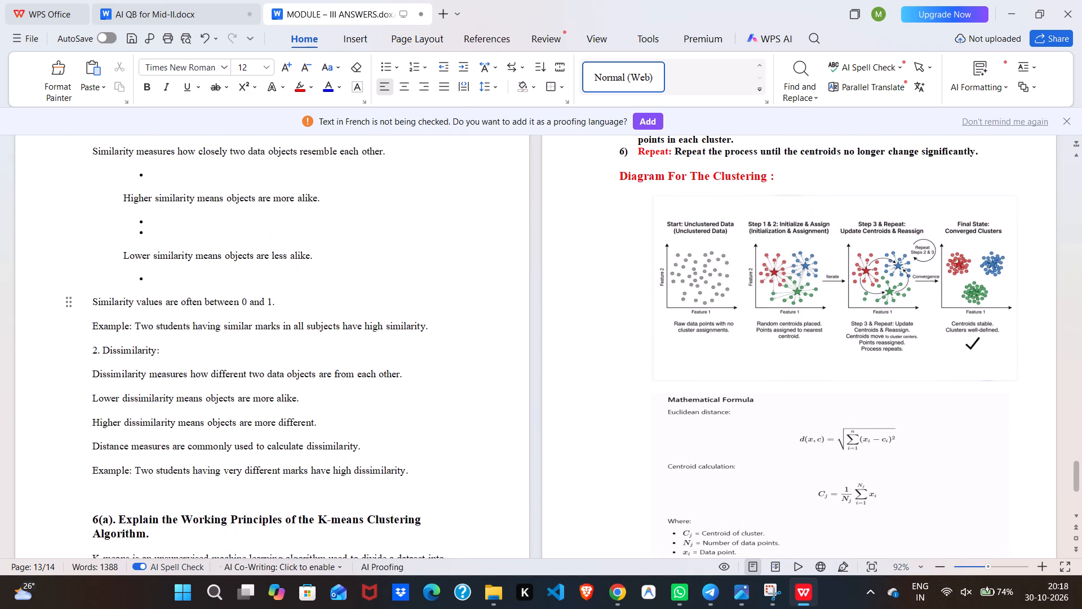
key(BackSpace)
key(Up)
key(BackSpace)
key(BackSpace)
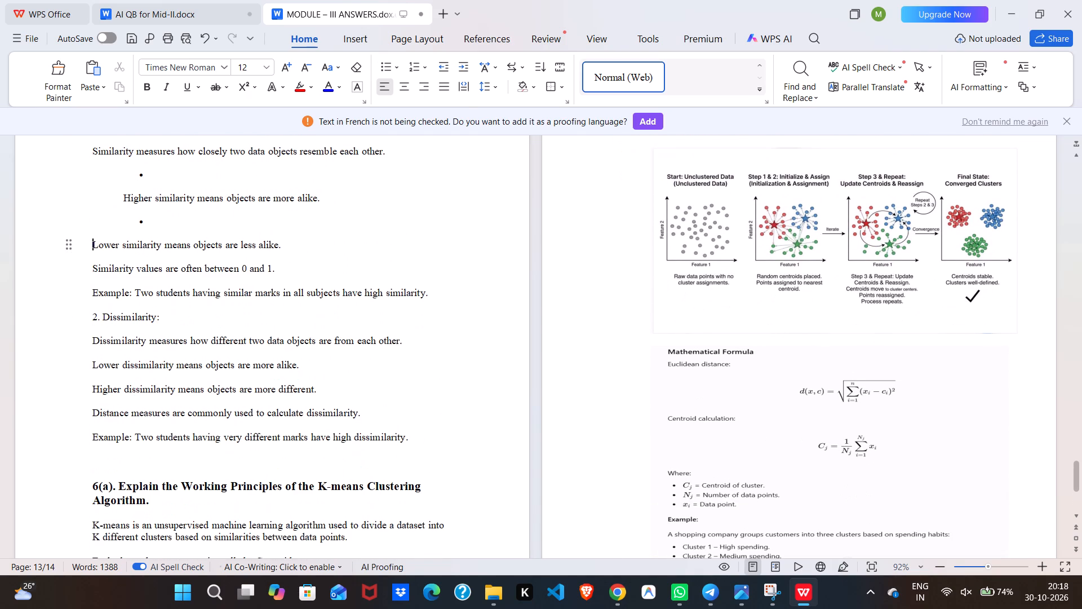
key(BackSpace)
key(Up)
key(BackSpace)
key(BackSpace)
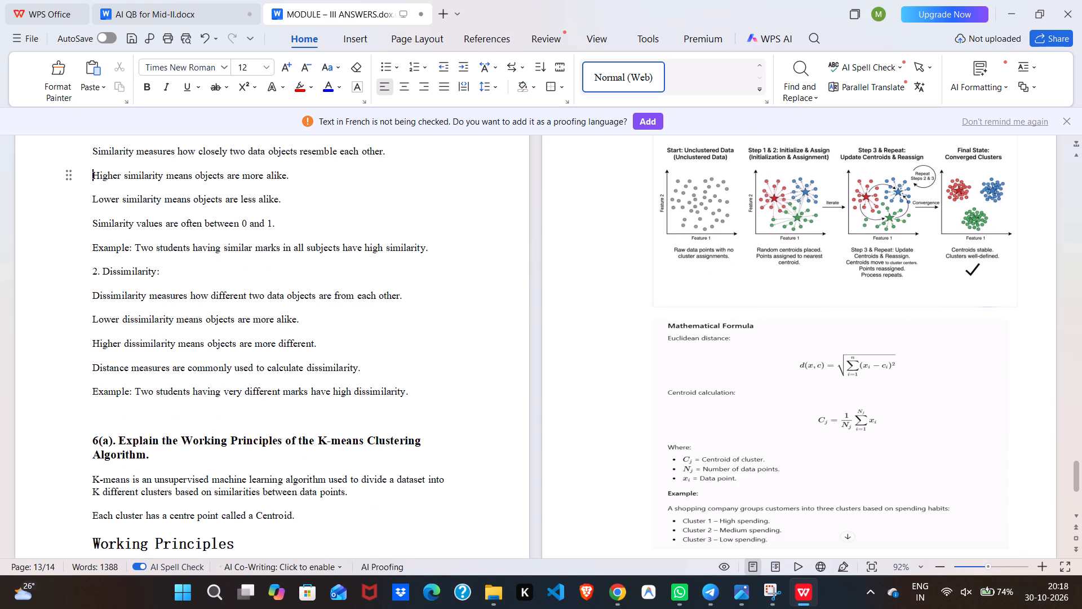
Format the 4(a) question heading on Similarity and Dissimilarity in Times New Roman at size 14.
scroll(182, 519, up, 4)
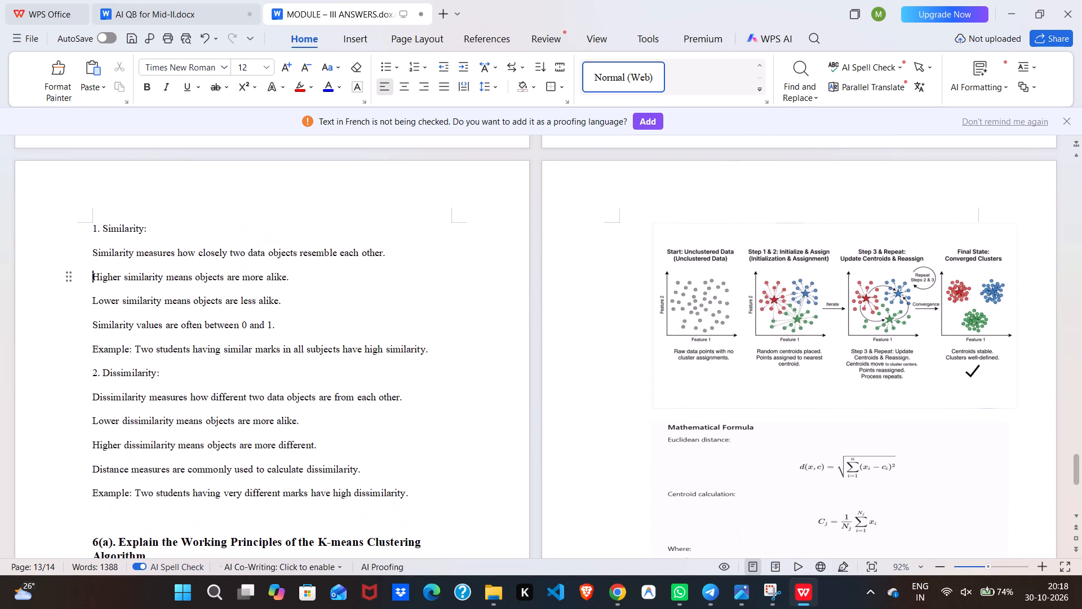
scroll(192, 551, up, 3)
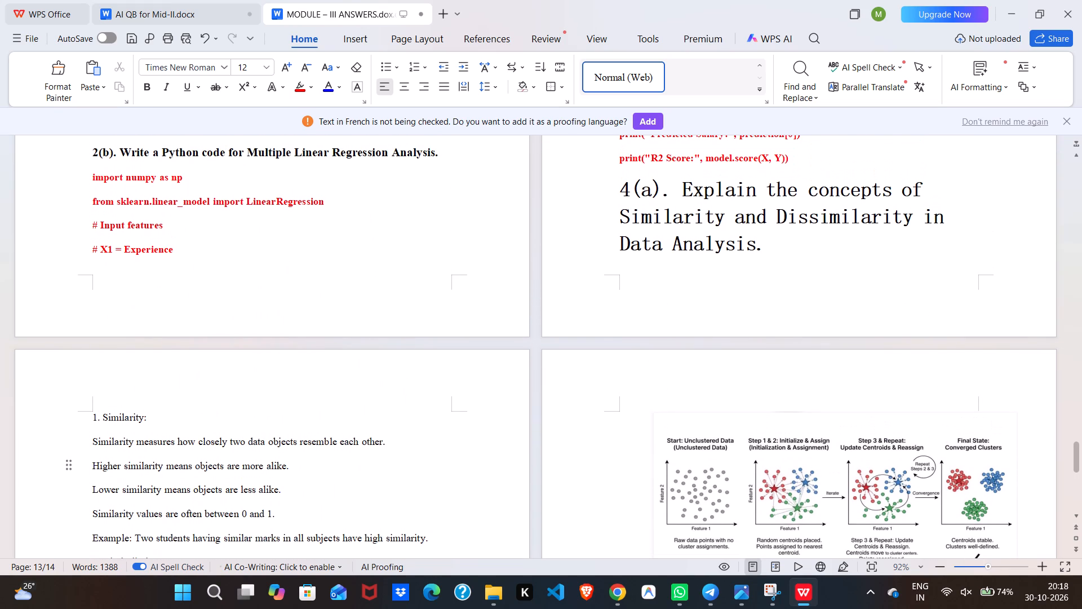
drag(774, 245, 642, 218)
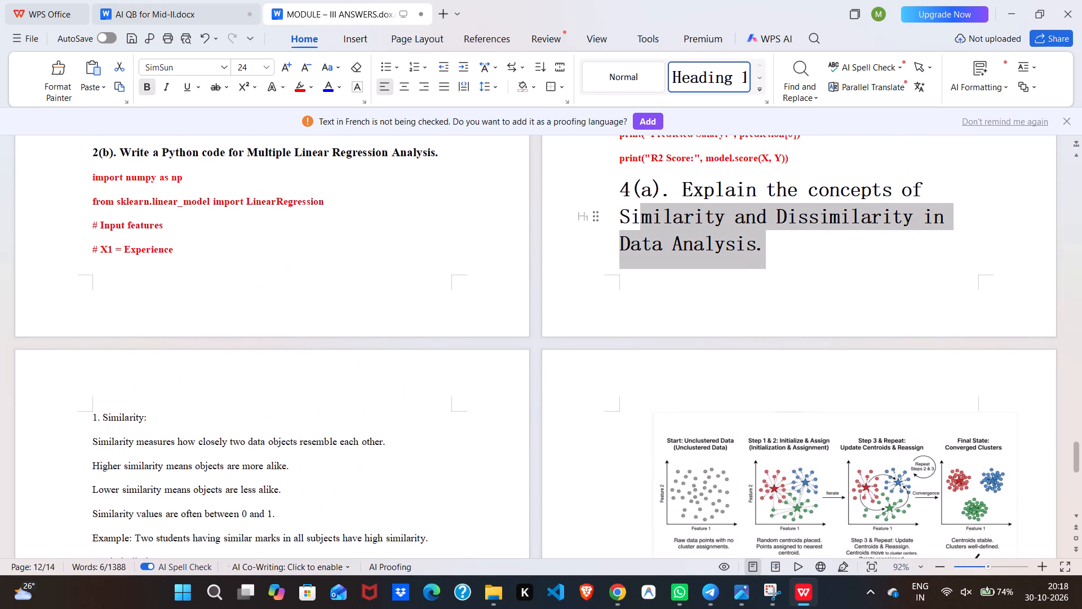
drag(642, 218, 621, 193)
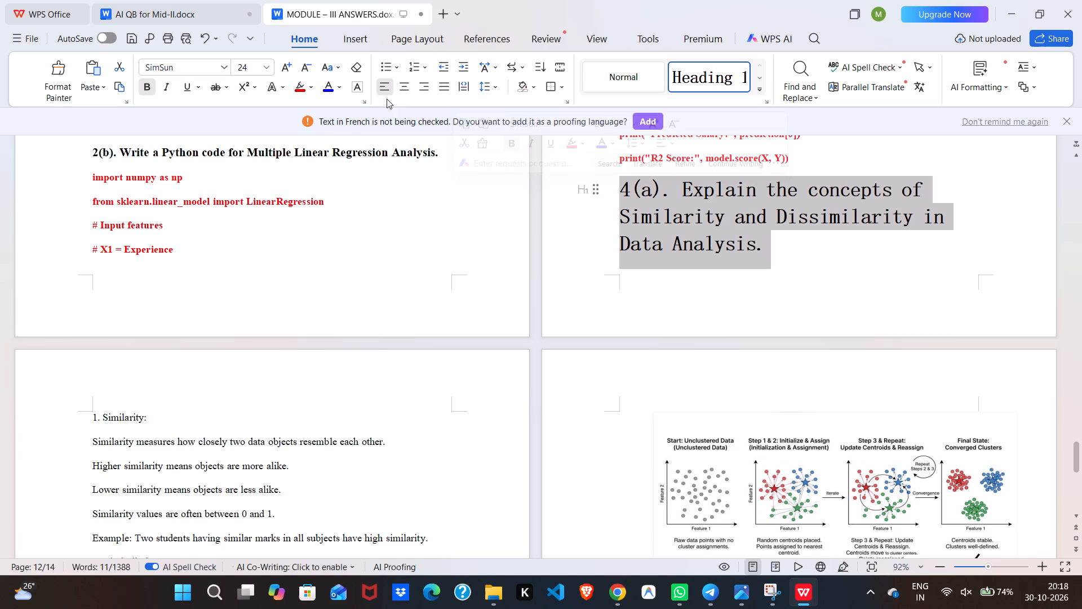
click(253, 66)
key(BackSpace)
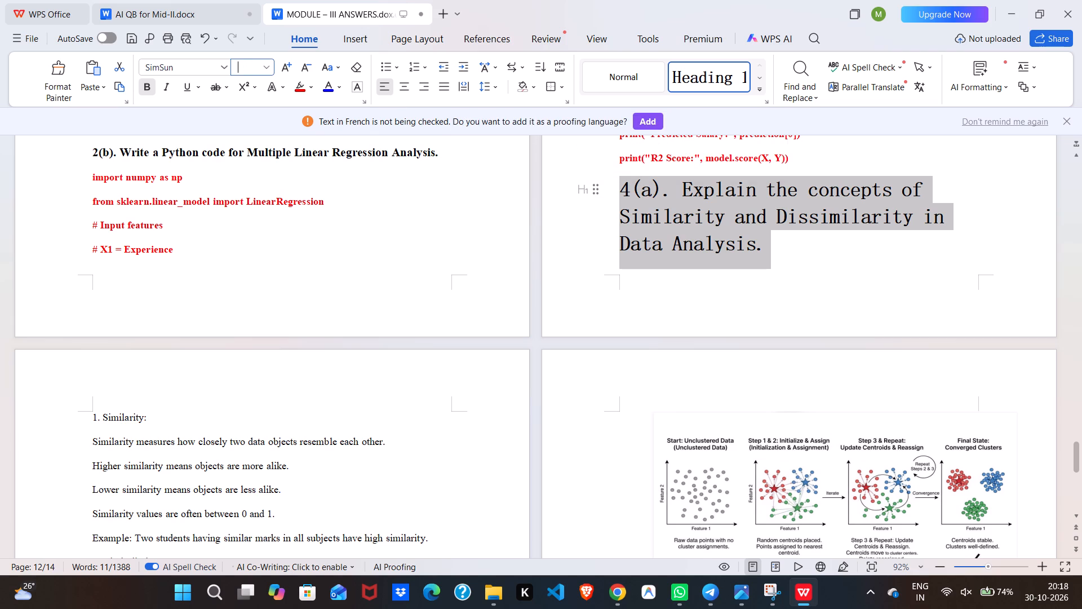
text(14)
key(Return)
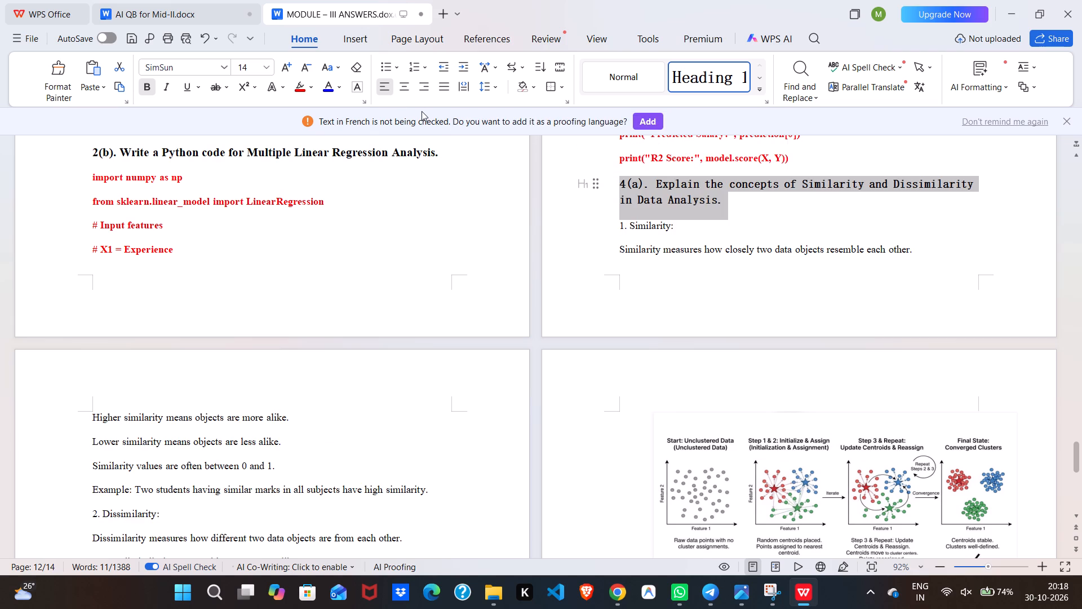
key(ctrl+b)
key(ctrl+b)
click(219, 71)
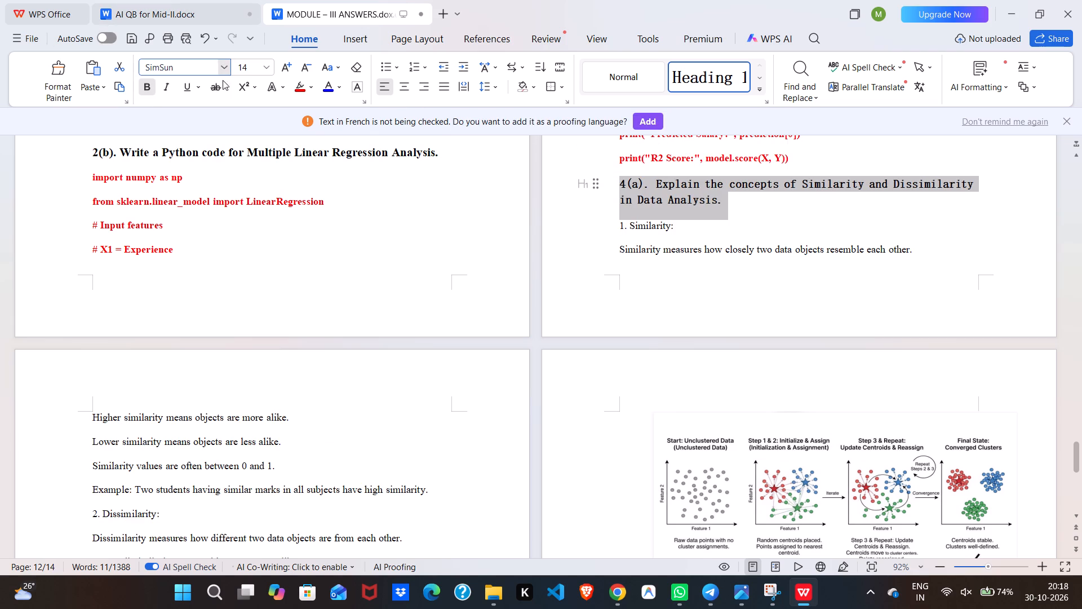
click(227, 199)
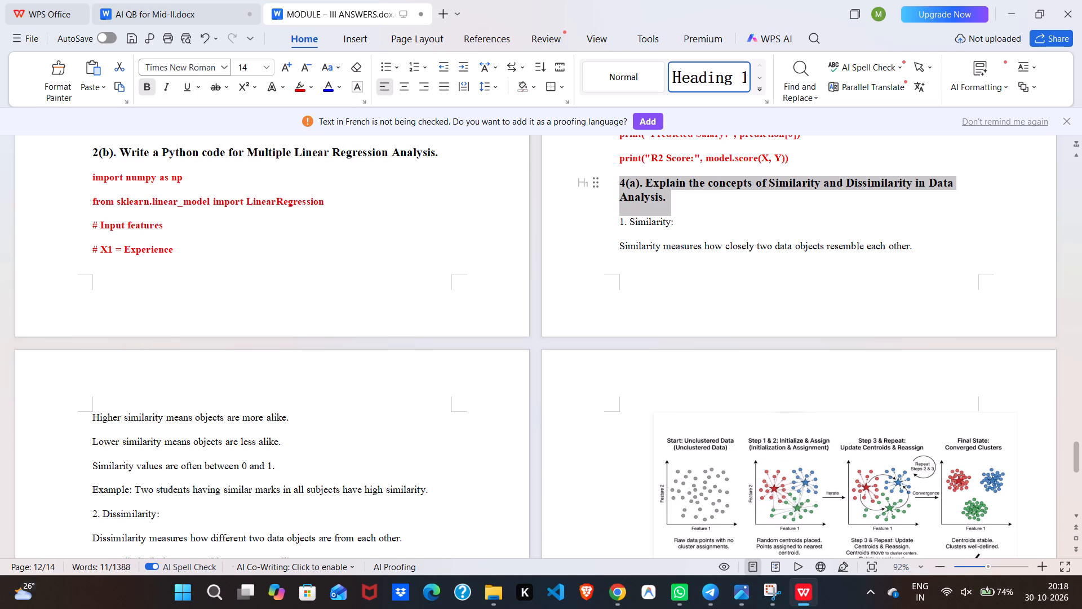
click(708, 299)
Turn the four Dissimilarity points before the example into an arrowhead bullet list with 1.5 line spacing.
scroll(601, 315, down, 1)
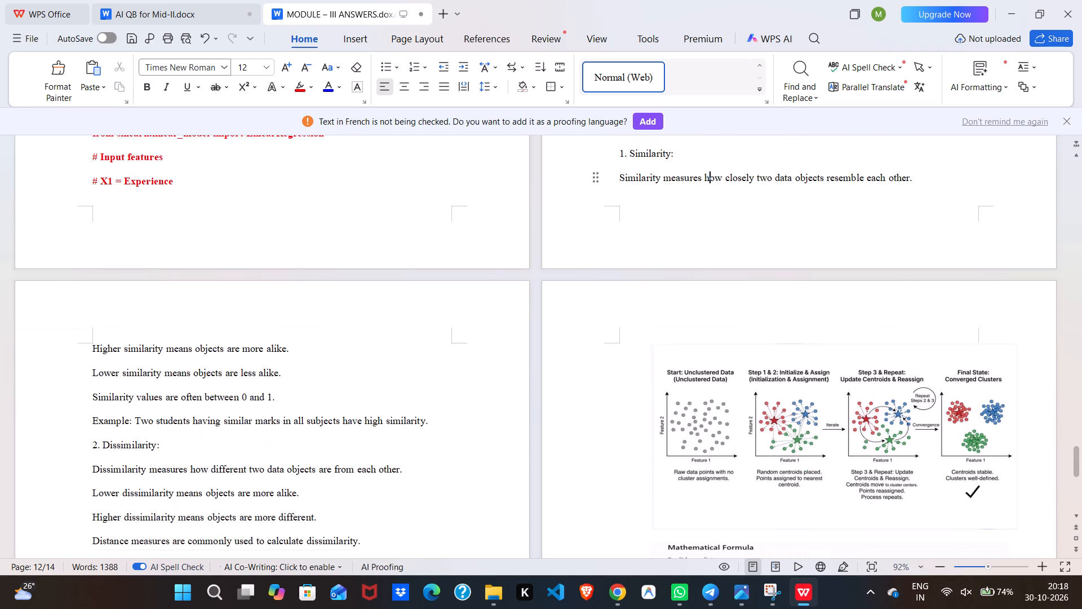
scroll(601, 315, down, 1)
scroll(321, 358, down, 1)
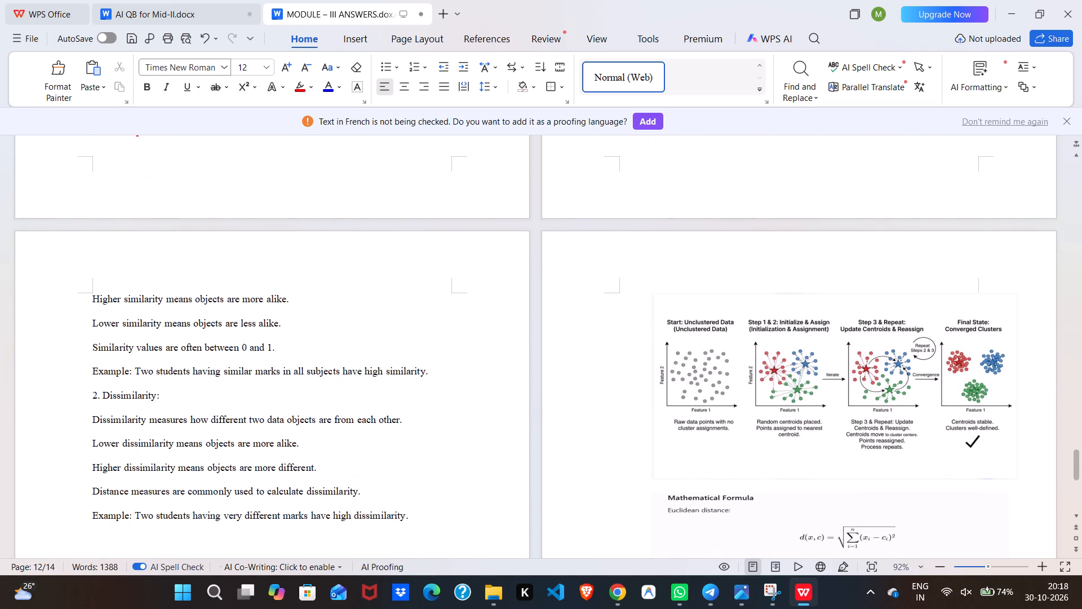
scroll(226, 378, down, 1)
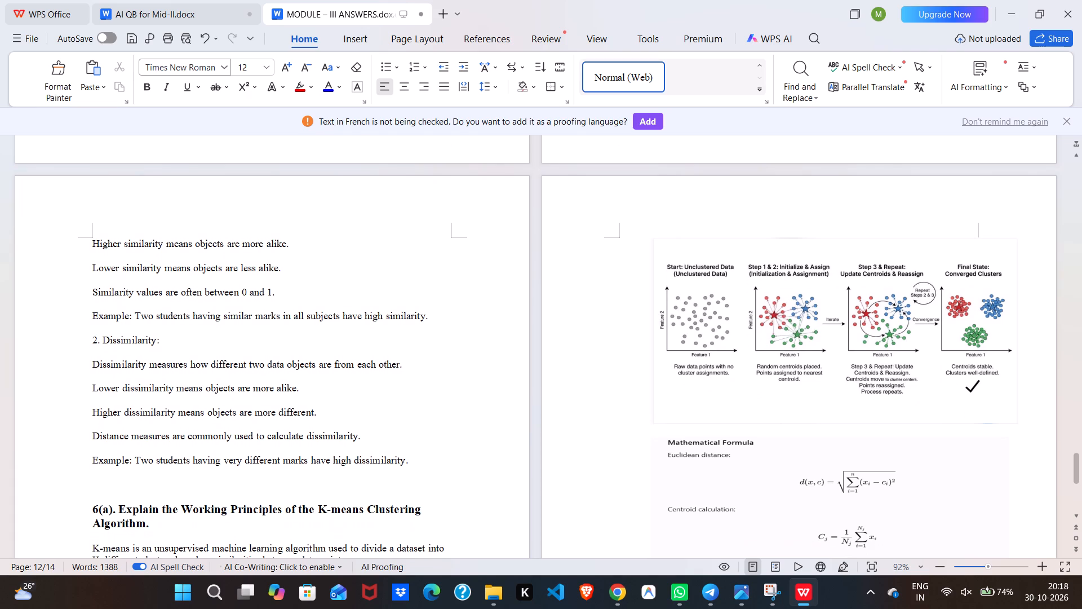
drag(368, 443, 92, 357)
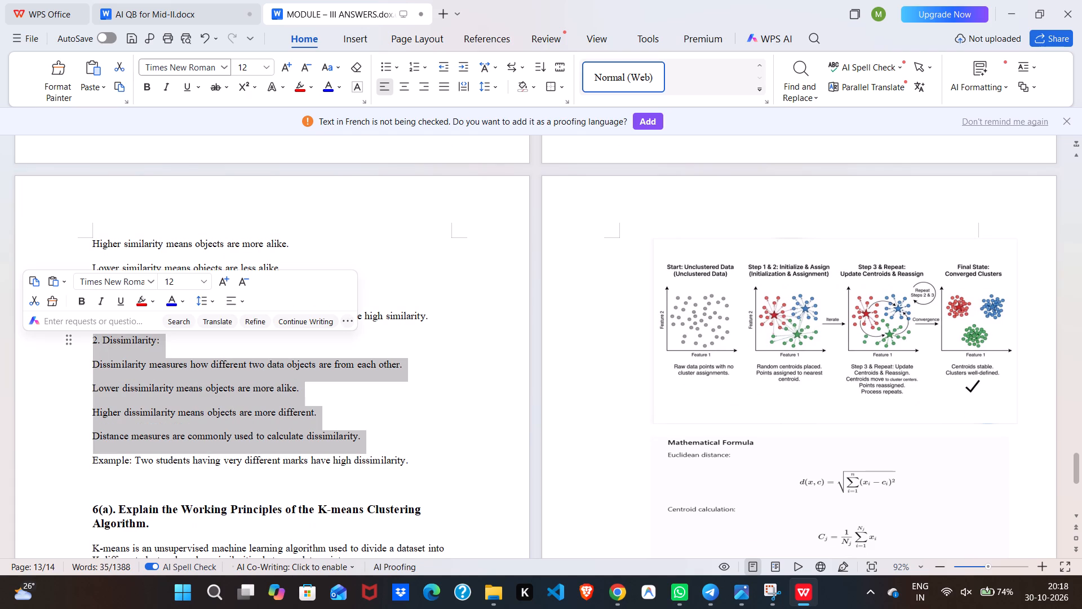
key(shift+Down)
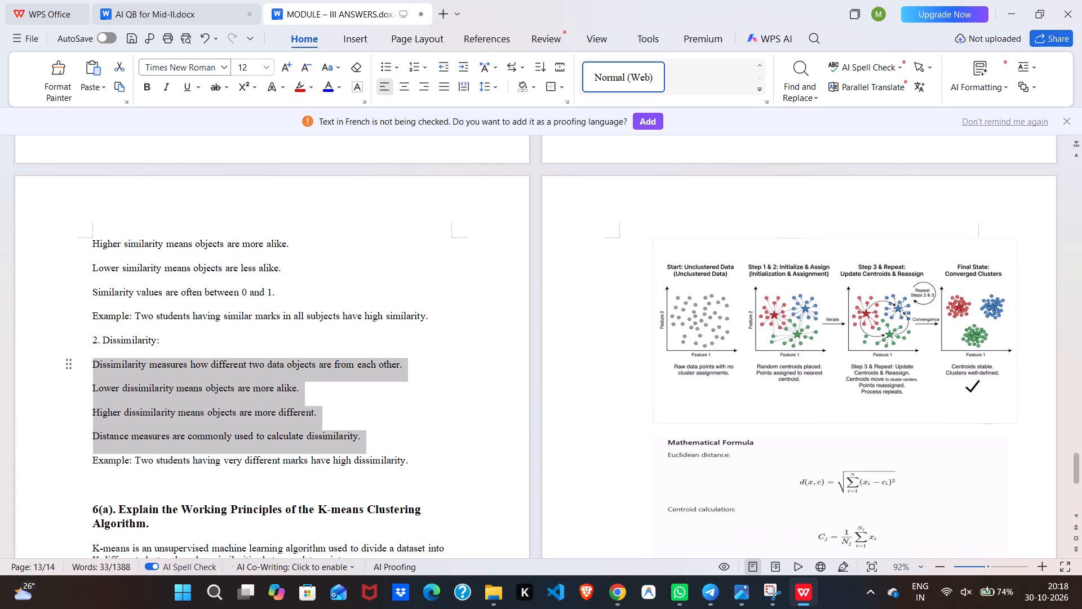
click(400, 69)
click(428, 195)
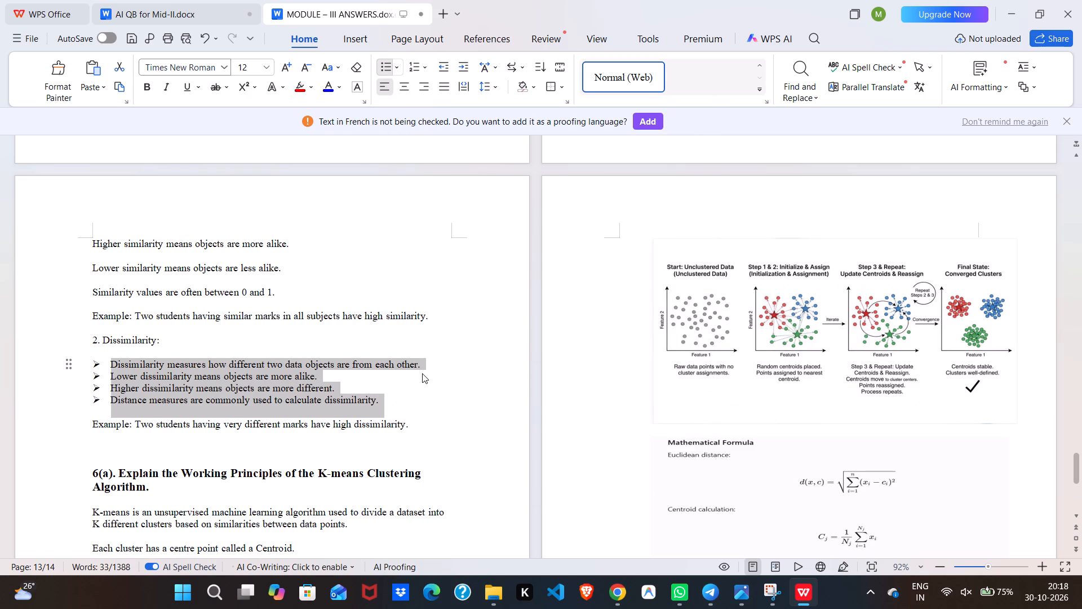
click(254, 67)
key(BackSpace)
click(493, 84)
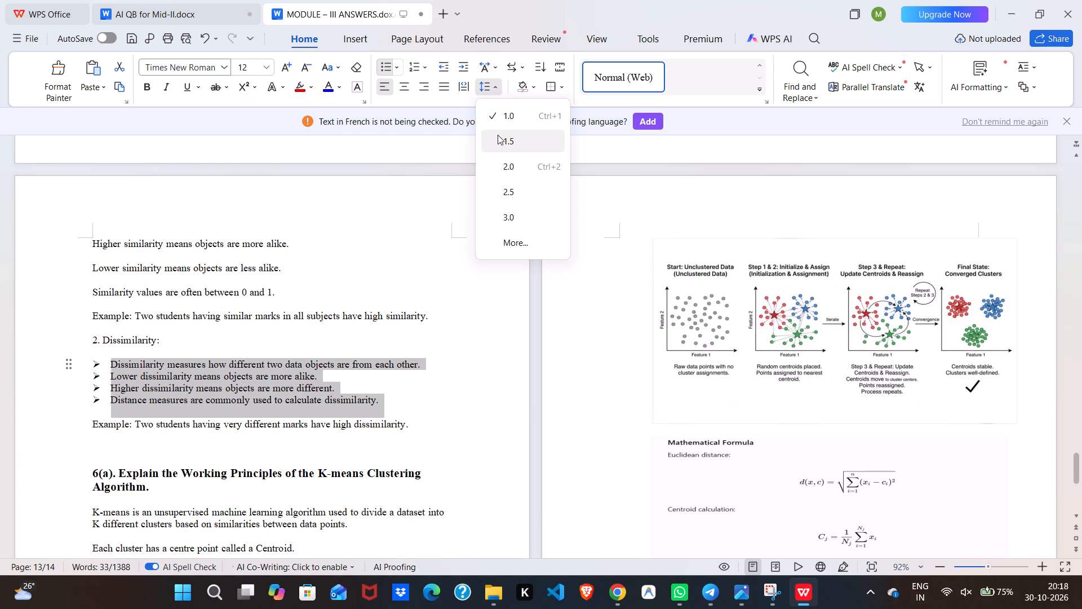
click(498, 135)
click(423, 264)
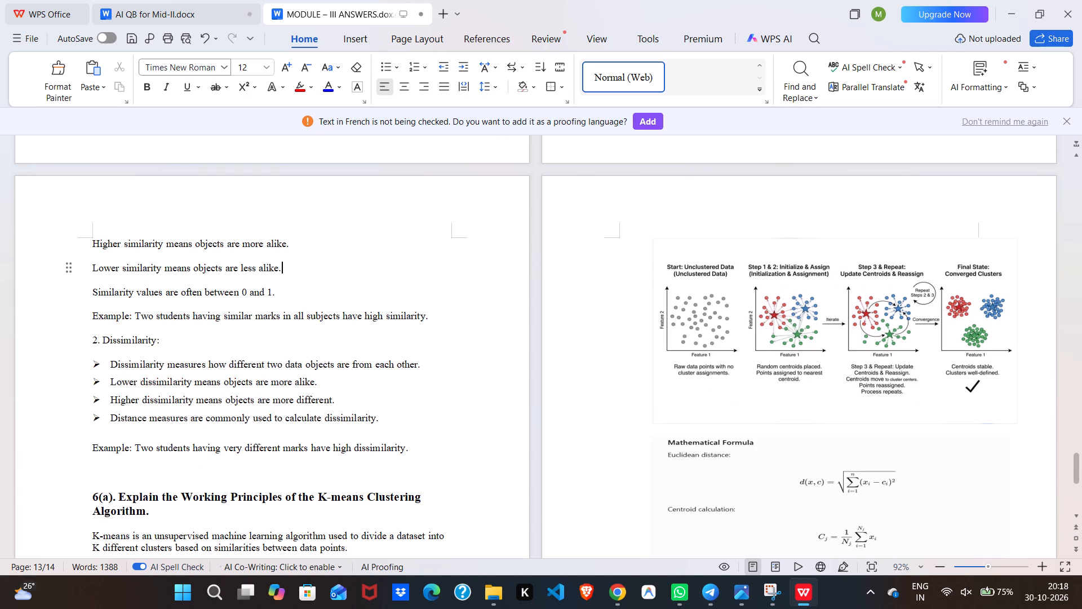
Turn the four Similarity points before the example into a matching arrowhead bullet list with 1.5 line spacing.
scroll(291, 297, up, 4)
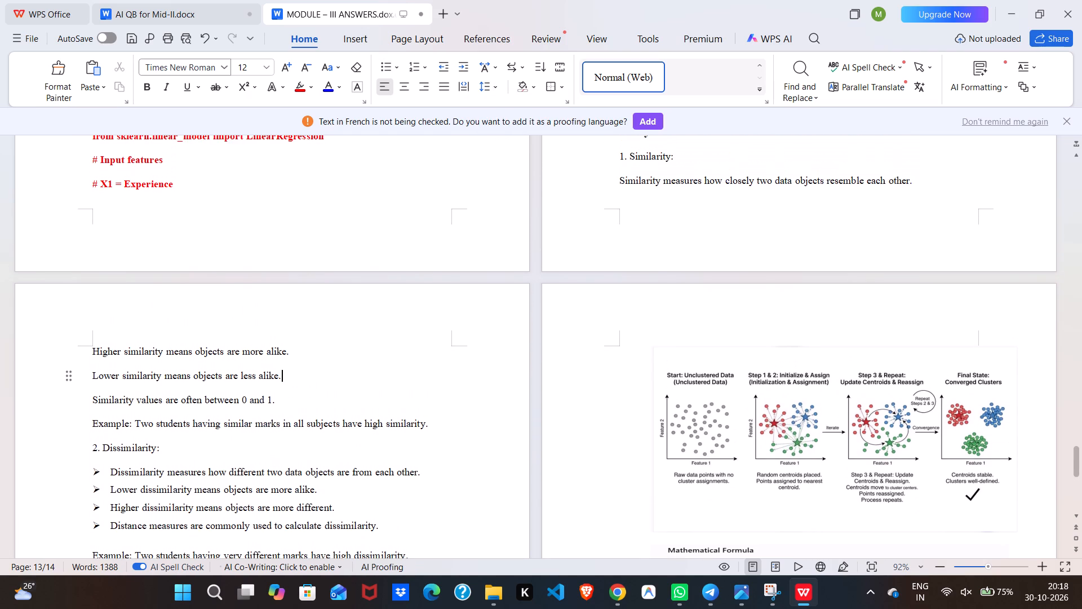
drag(280, 401, 141, 352)
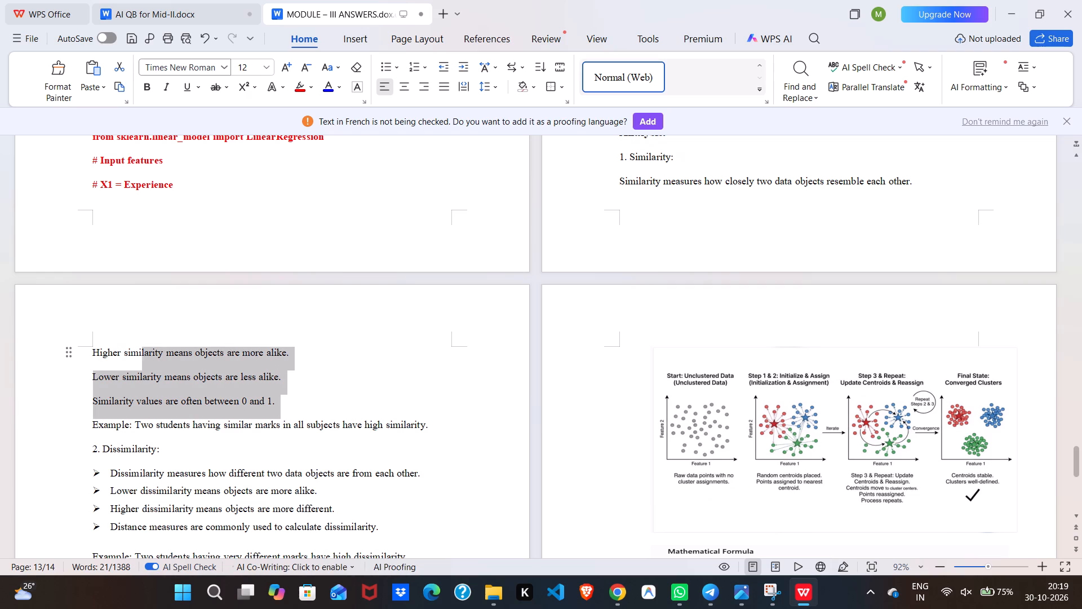
drag(141, 352, 562, 210)
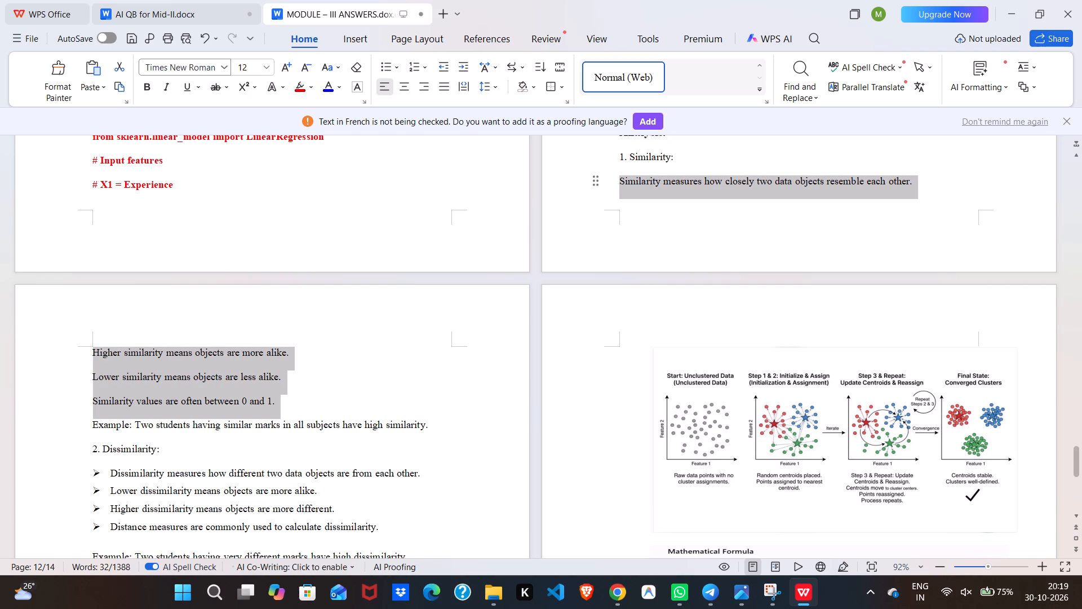
drag(562, 210, 574, 206)
click(383, 68)
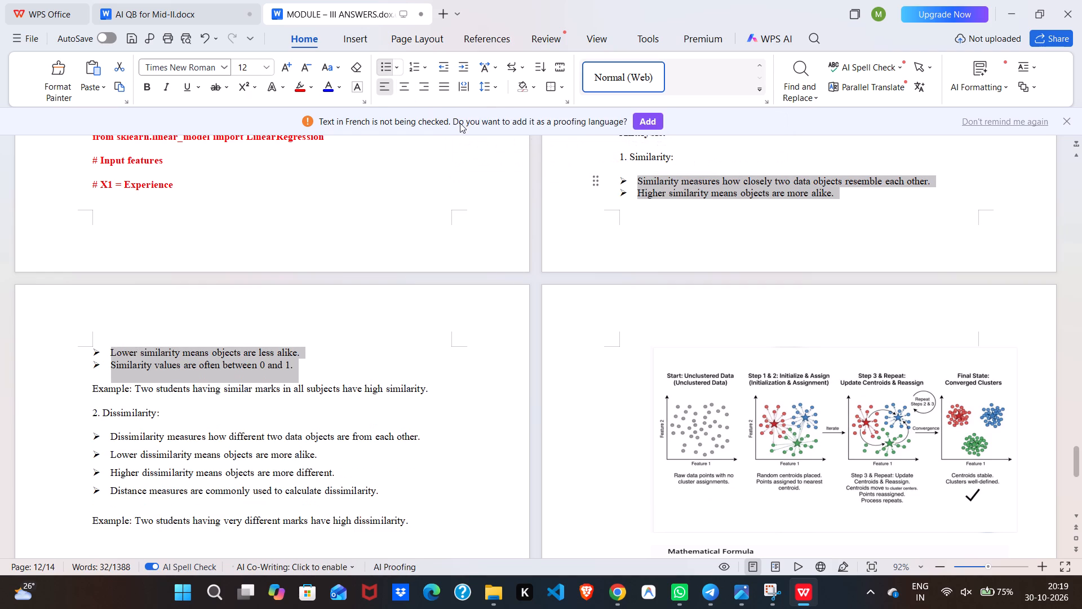
click(495, 85)
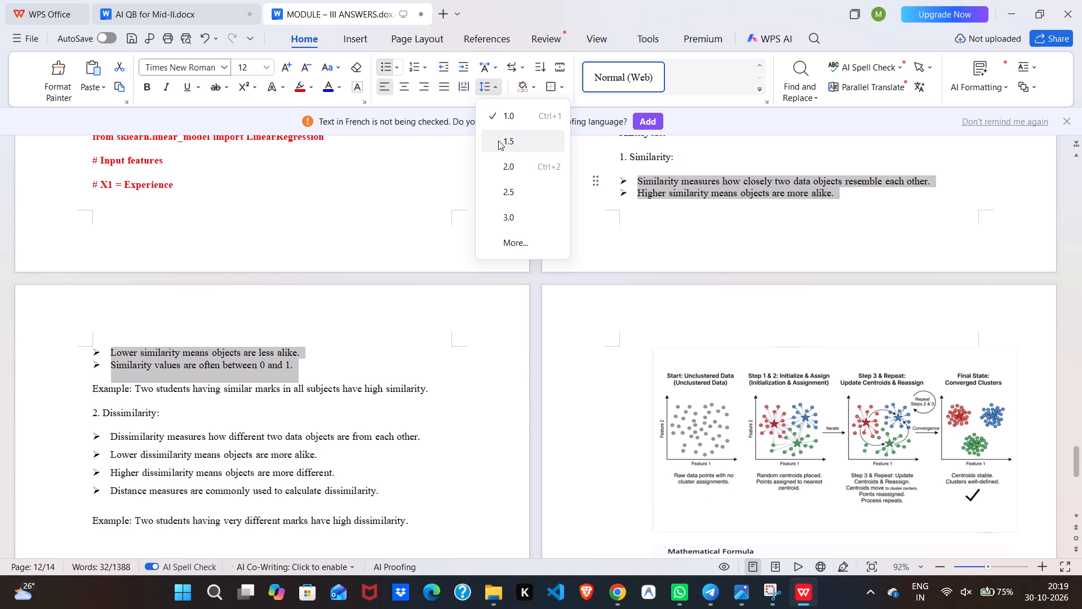
click(500, 144)
click(658, 240)
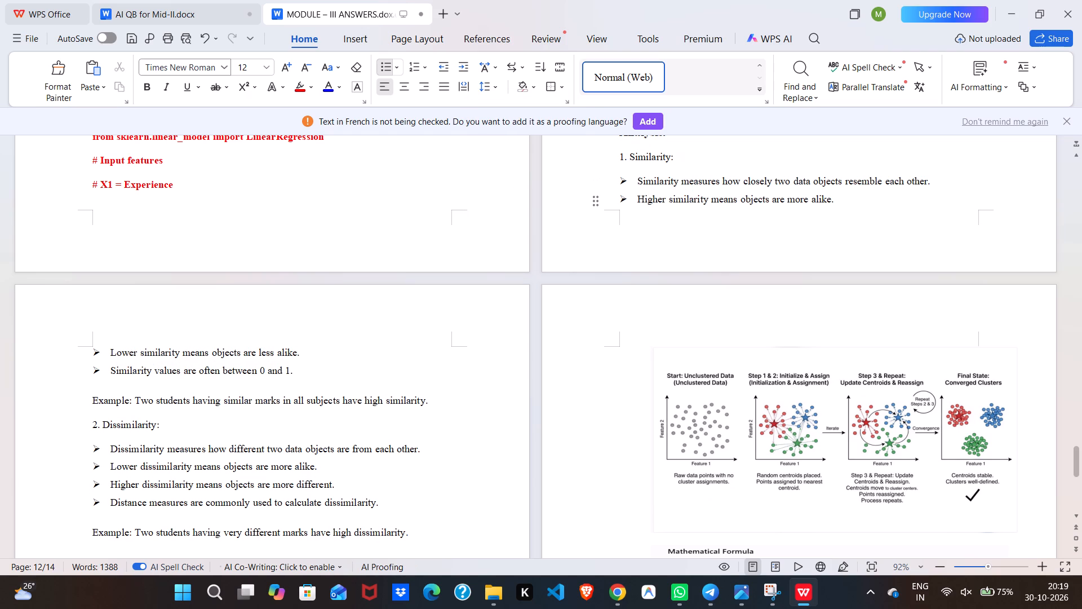
Make the "2. Dissimilarity:" subheading bold at size 14.
drag(165, 423, 91, 432)
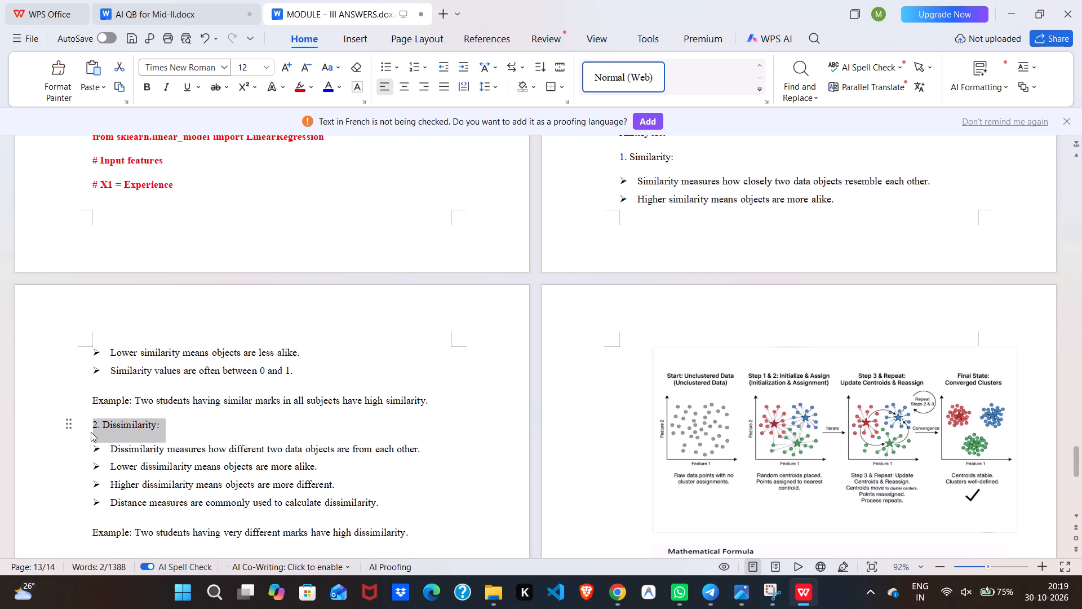
key(ctrl+b)
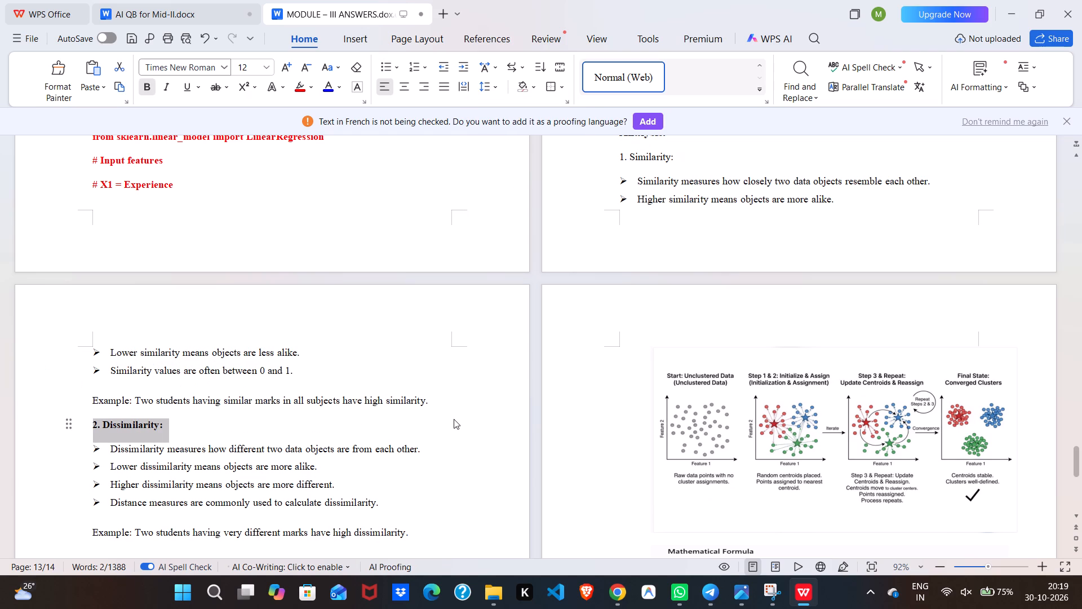
click(255, 71)
key(BackSpace)
key(4)
key(Return)
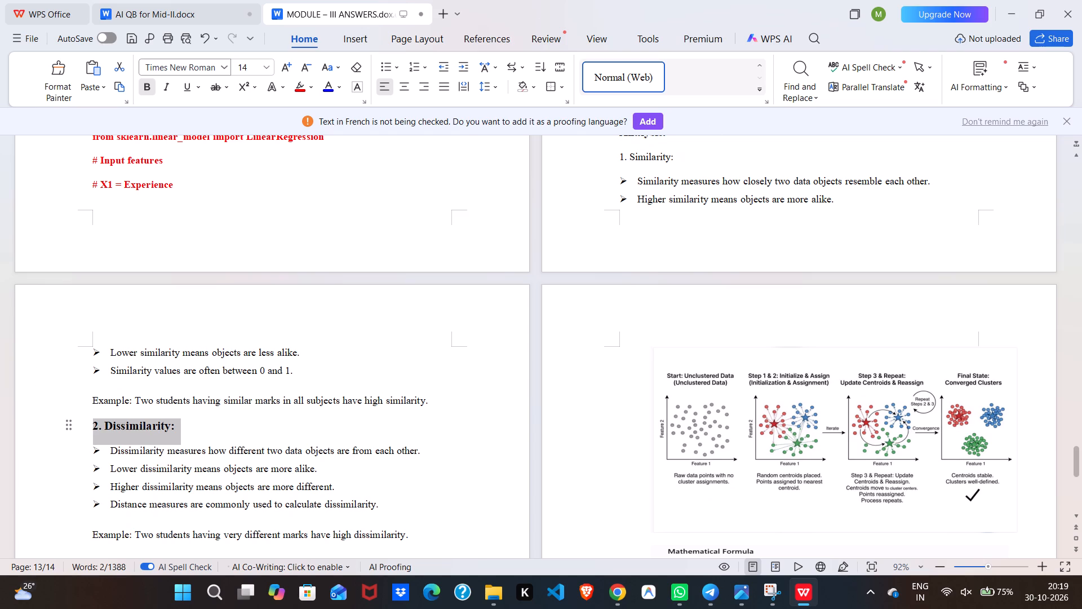
Make the "1. Similarity:" subheading under question 4(a) bold at size 14.
drag(685, 158, 616, 151)
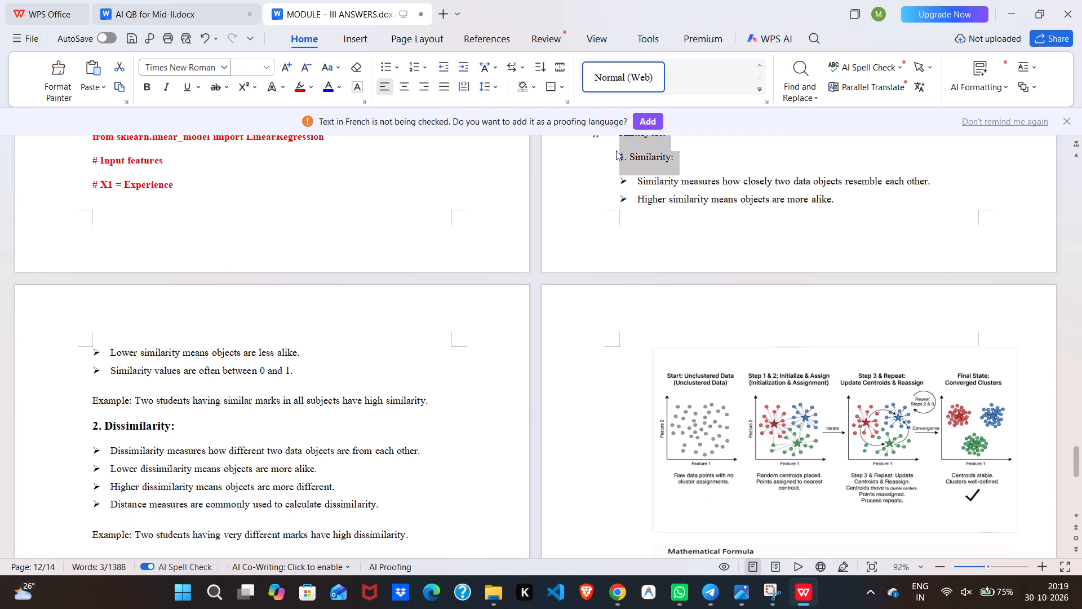
key(shift+Down)
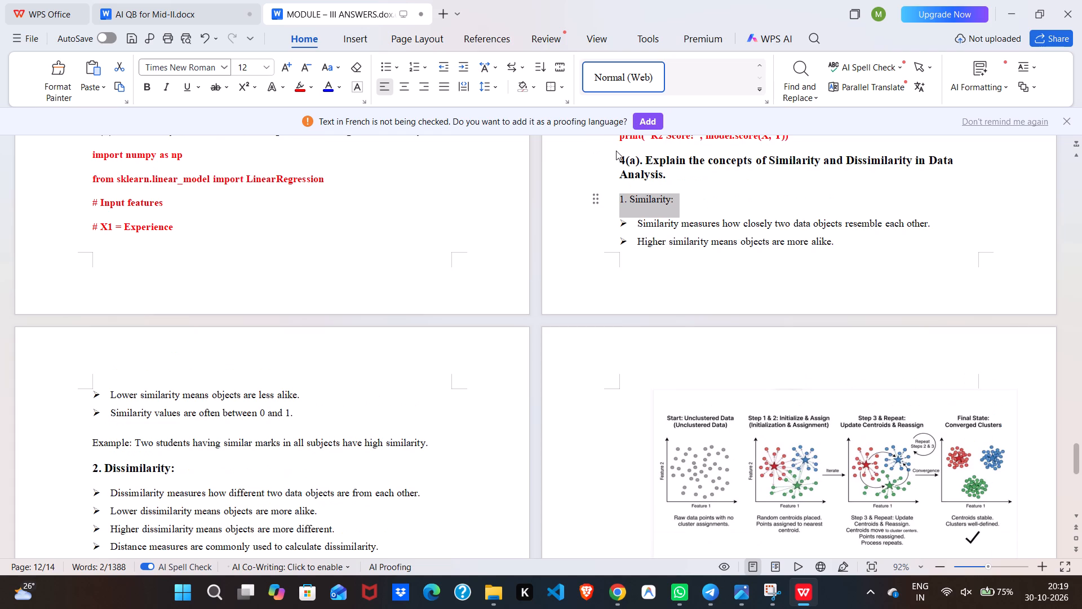
key(ctrl+b)
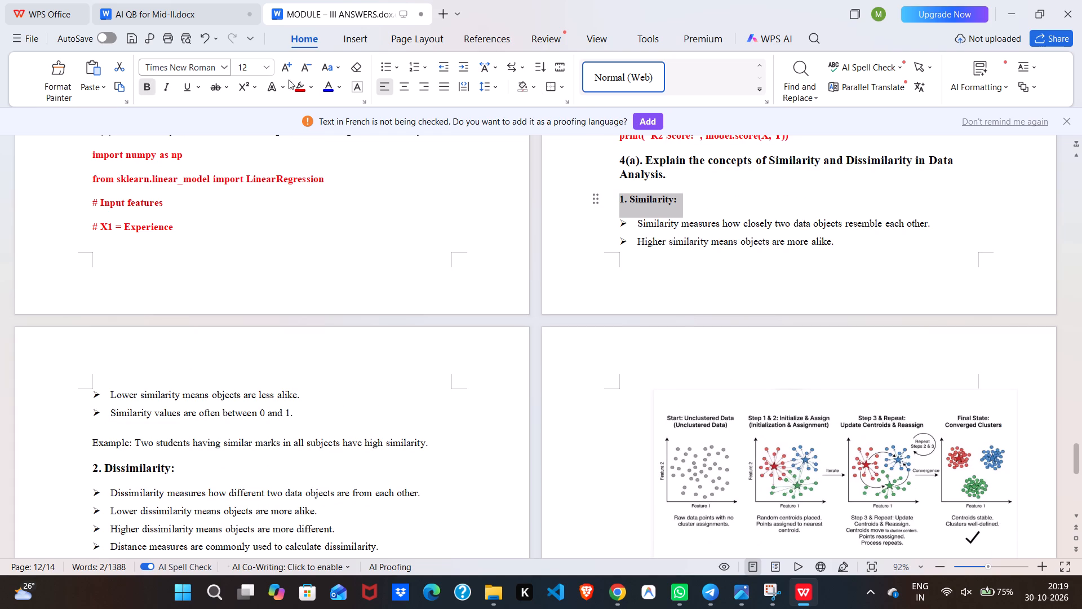
click(243, 65)
key(BackSpace)
text(14)
key(Return)
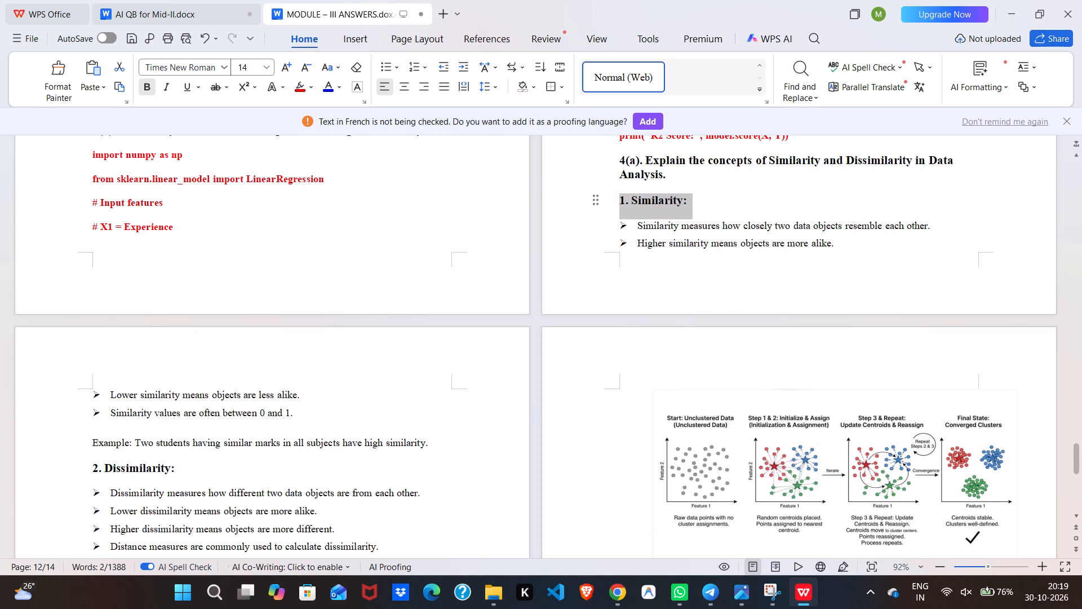
click(671, 288)
Insert five blank lines before the "Diagram For The Clustering :" heading to push it onto the next page above its diagram.
scroll(671, 288, down, 6)
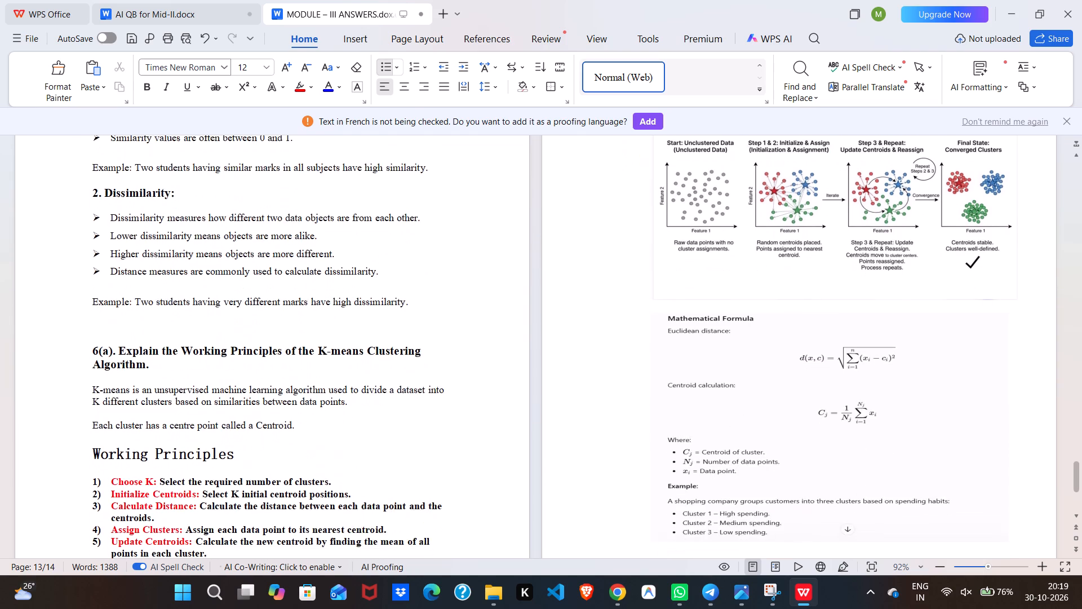
scroll(671, 288, down, 8)
scroll(671, 288, up, 2)
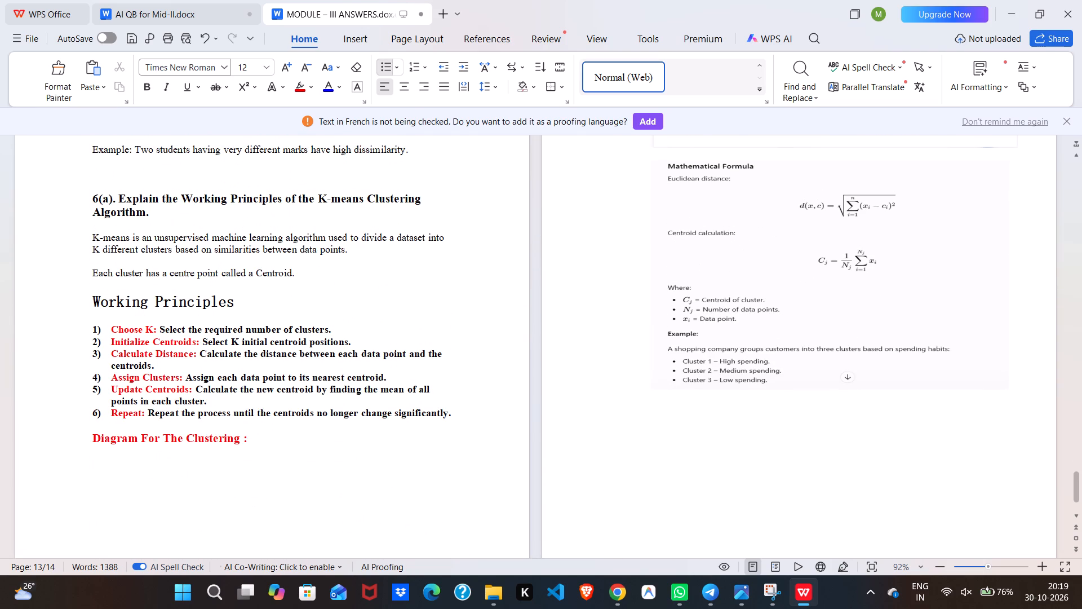
scroll(343, 423, up, 4)
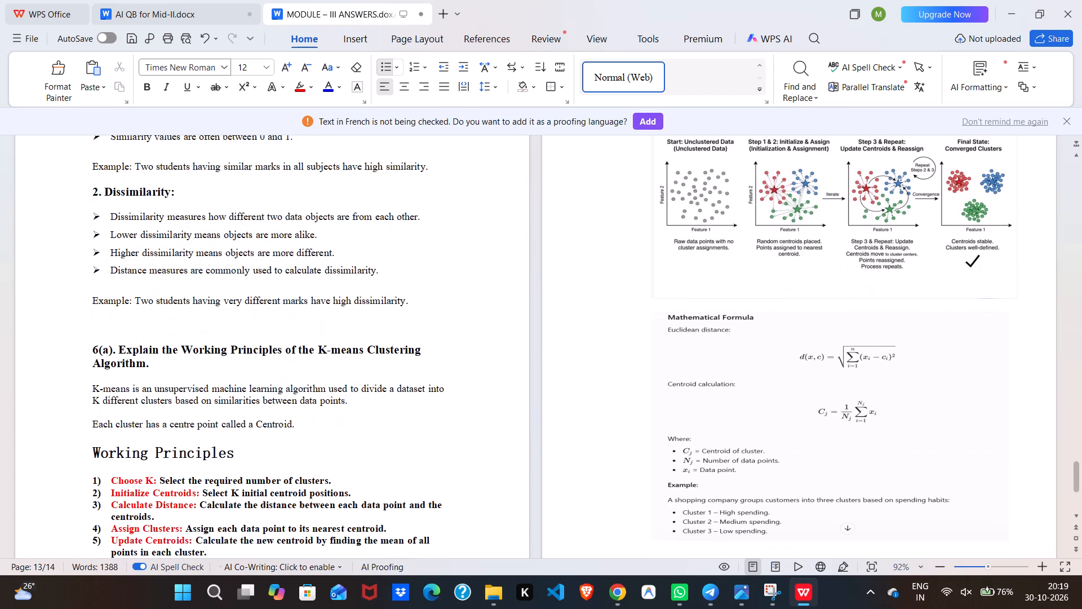
scroll(110, 535, down, 3)
click(89, 397)
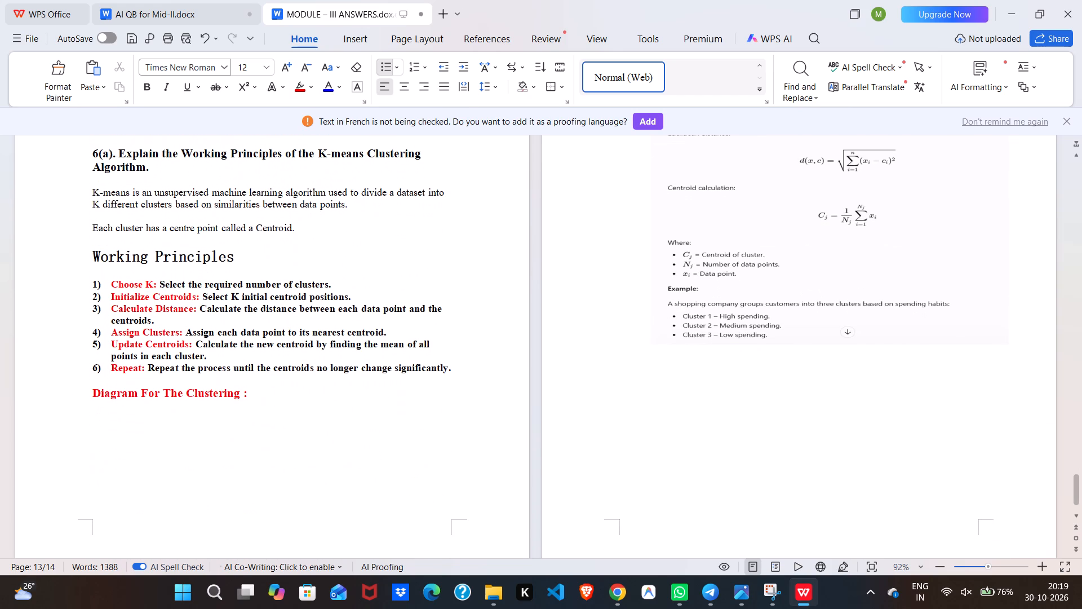
key(Return)
key(Return)
key(Return)
key(Return)
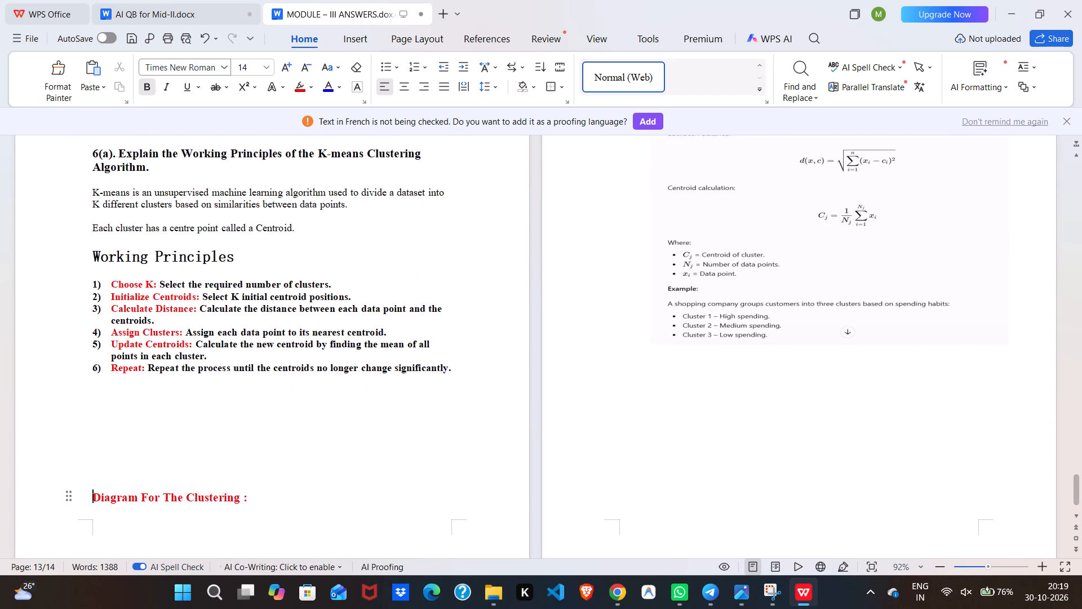
key(Return)
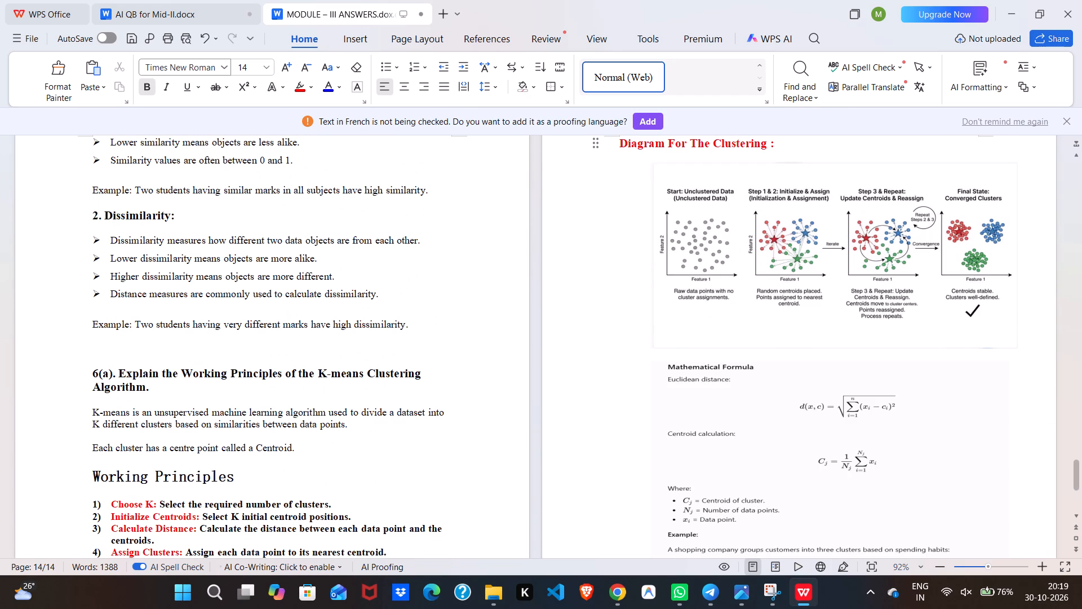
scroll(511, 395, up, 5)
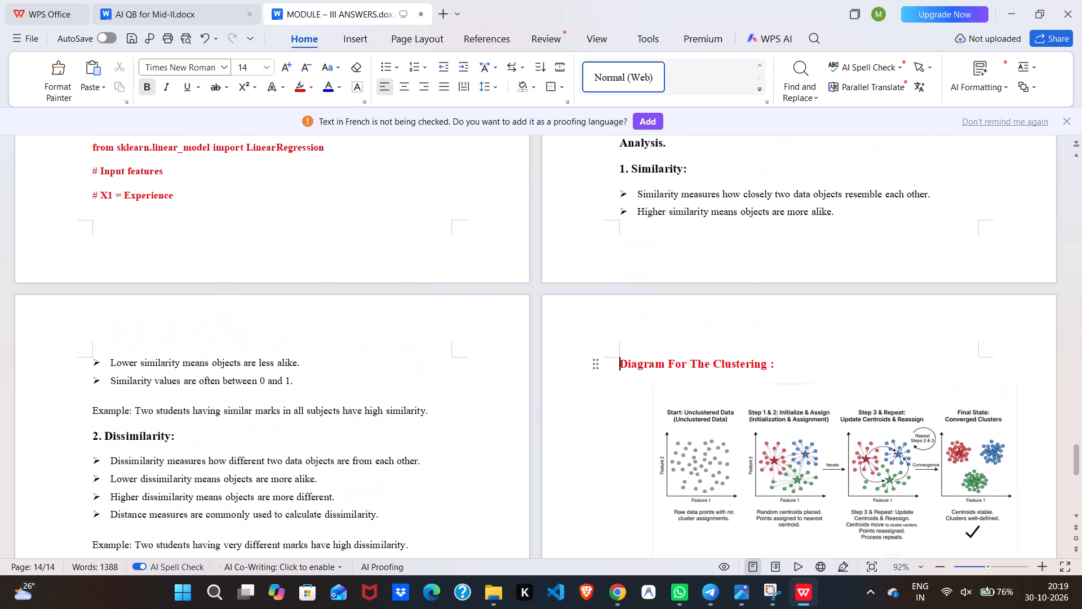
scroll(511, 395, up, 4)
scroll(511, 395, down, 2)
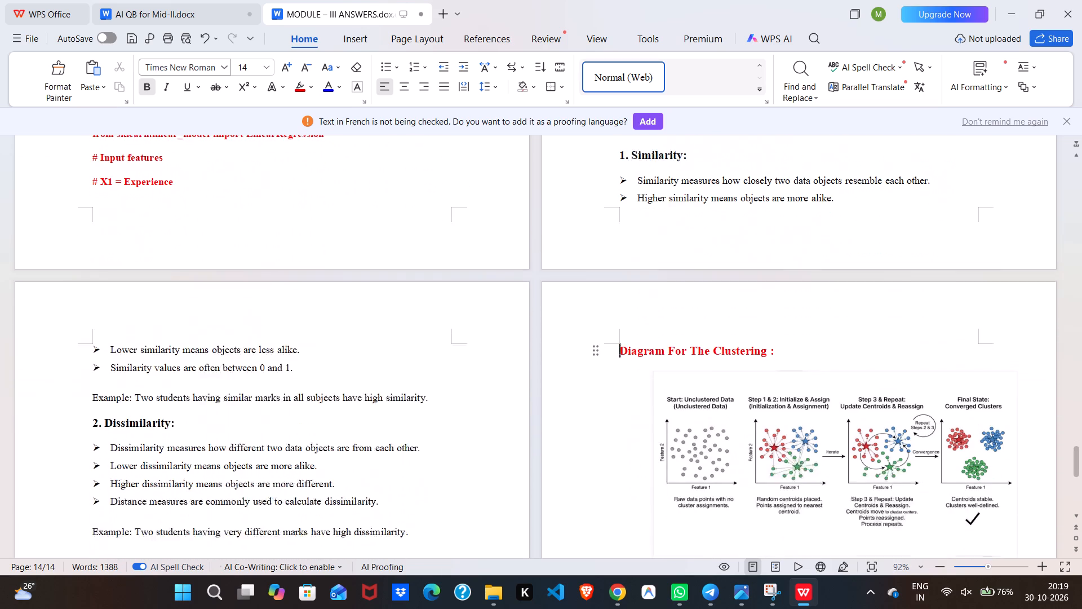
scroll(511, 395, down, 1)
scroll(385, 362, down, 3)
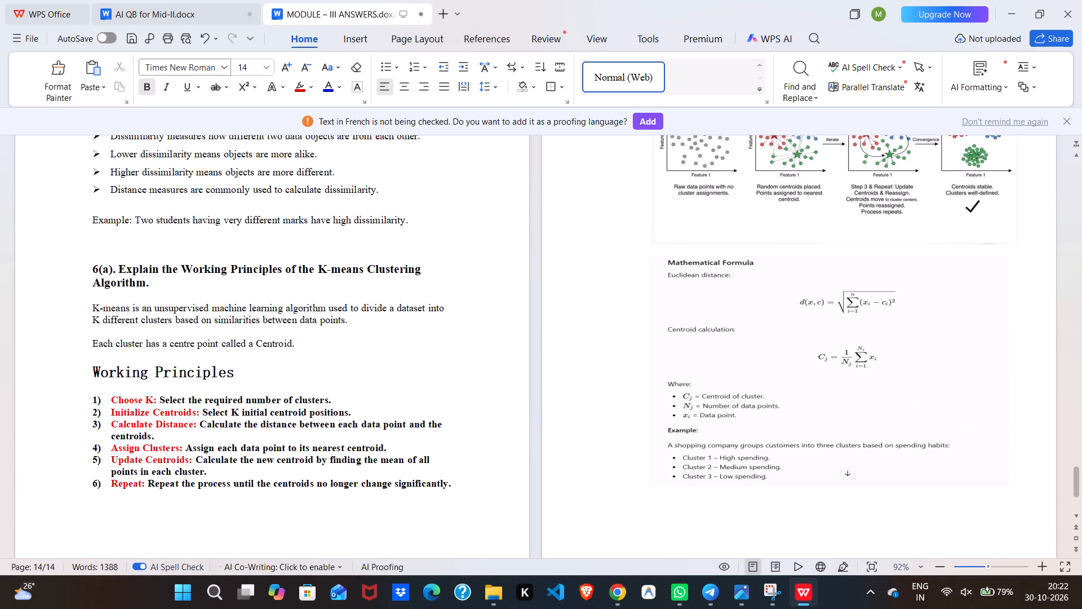
click(424, 223)
key(Return)
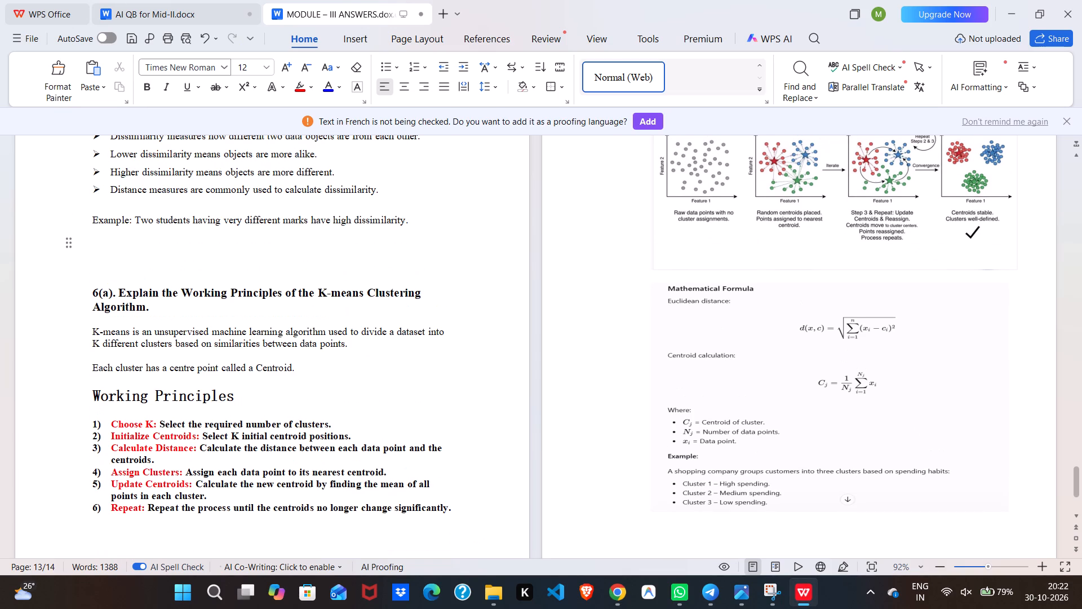
key(ctrl+v)
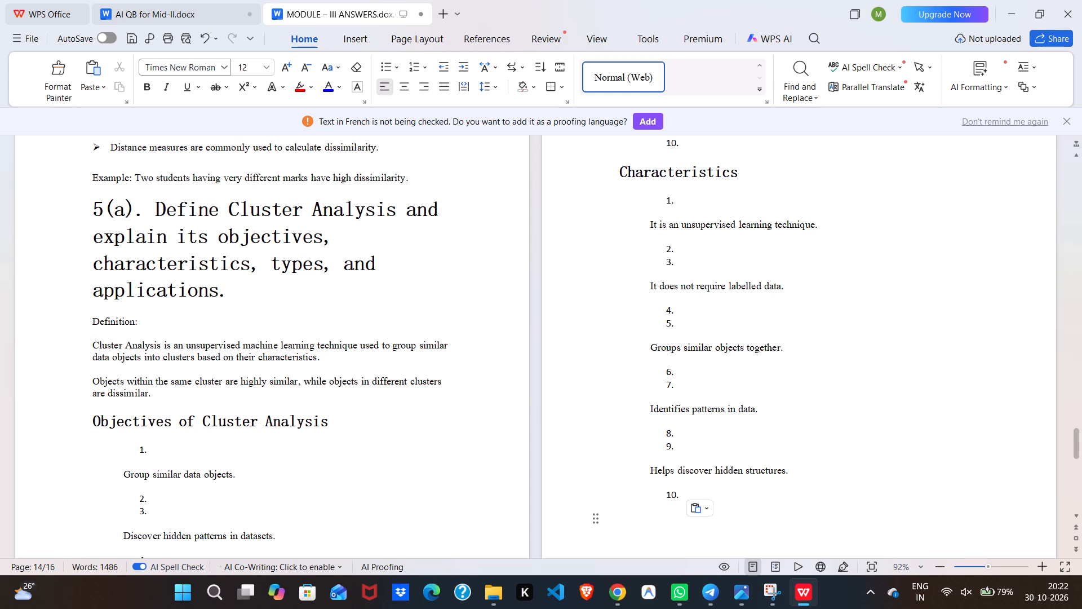
Format the pasted 5(a) question heading as Times New Roman, size 14.
drag(234, 295, 97, 205)
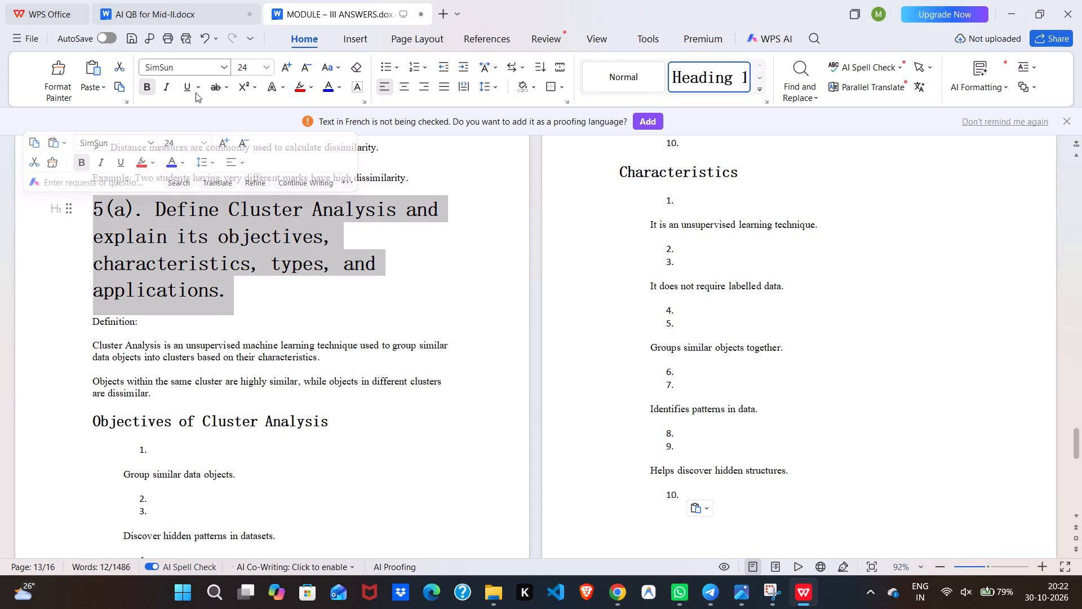
click(254, 65)
key(BackSpace)
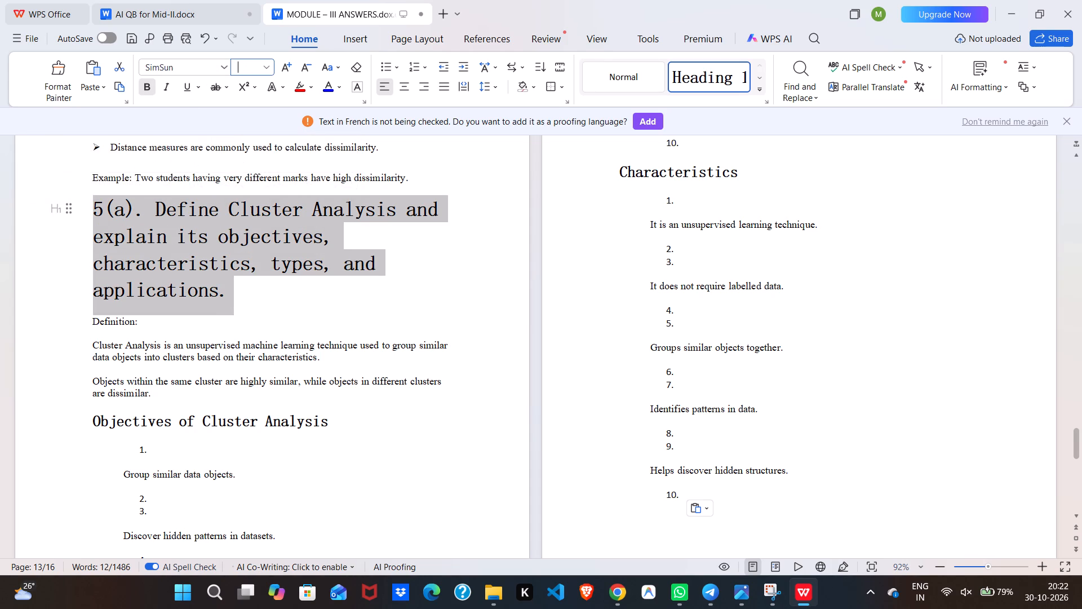
text(14)
key(Return)
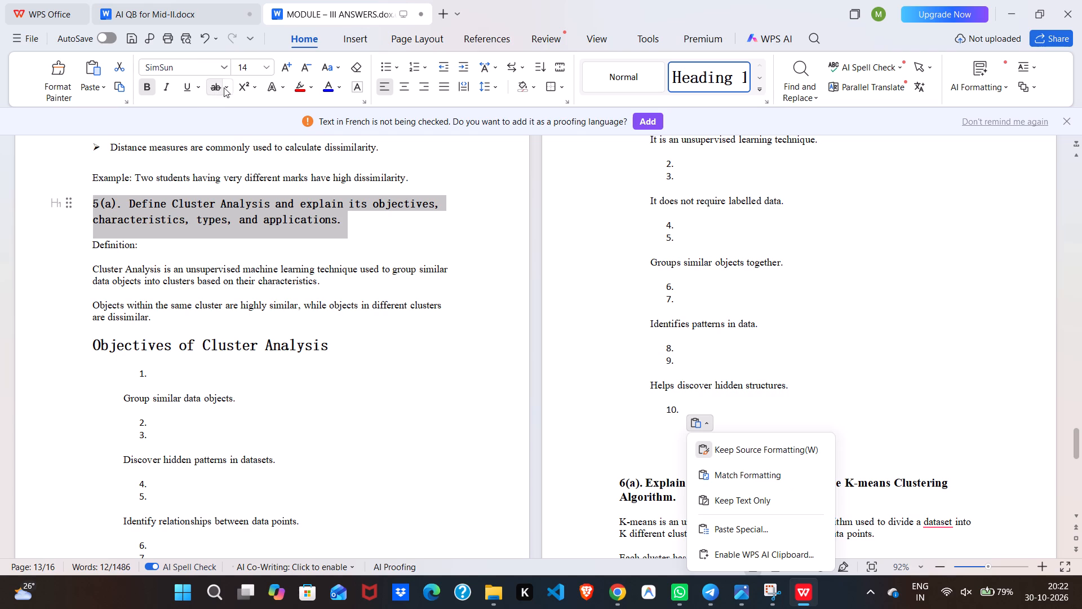
click(227, 72)
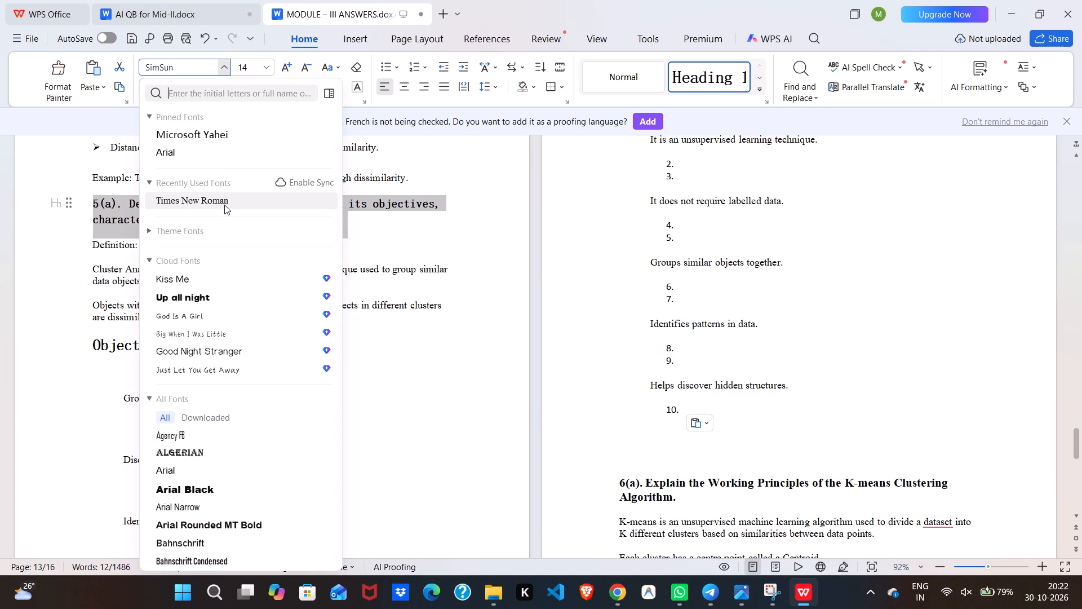
click(224, 205)
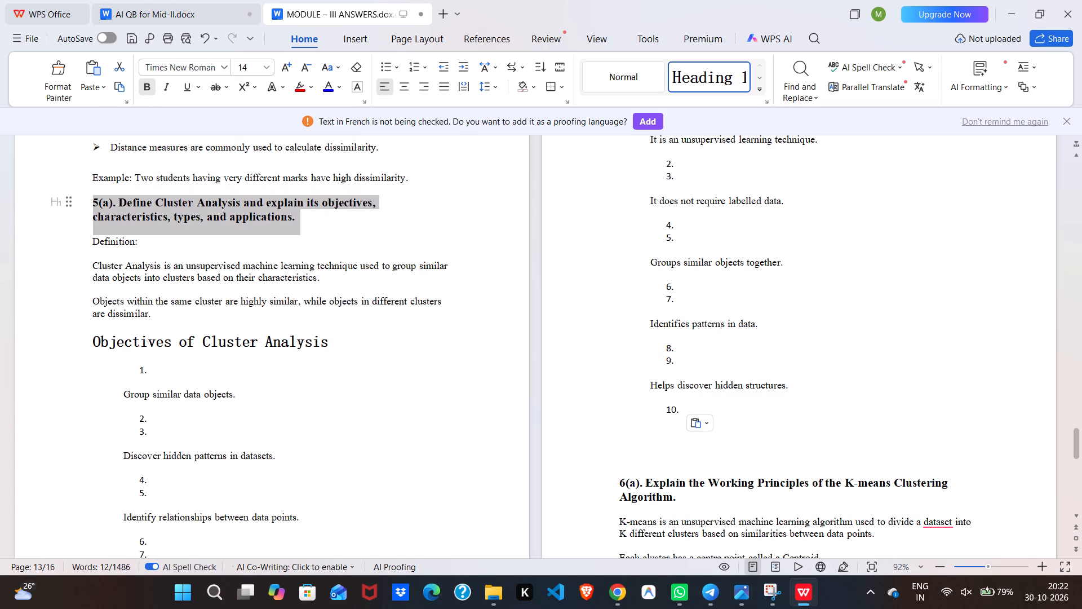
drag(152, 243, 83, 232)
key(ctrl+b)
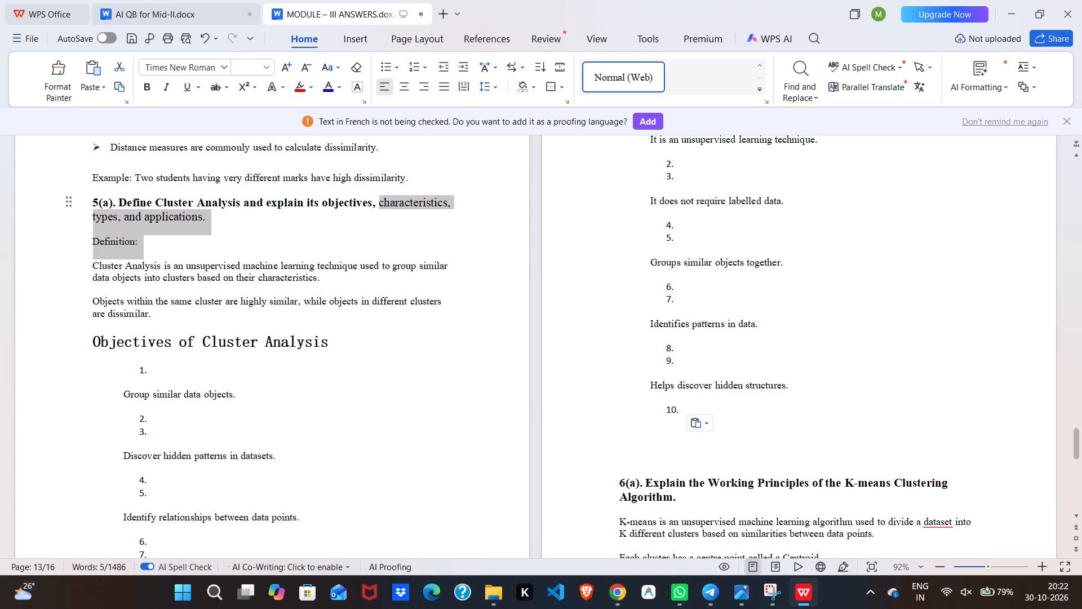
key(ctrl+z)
Make the "Definition:" subheading under question 5(a) bold at size 14.
click(163, 239)
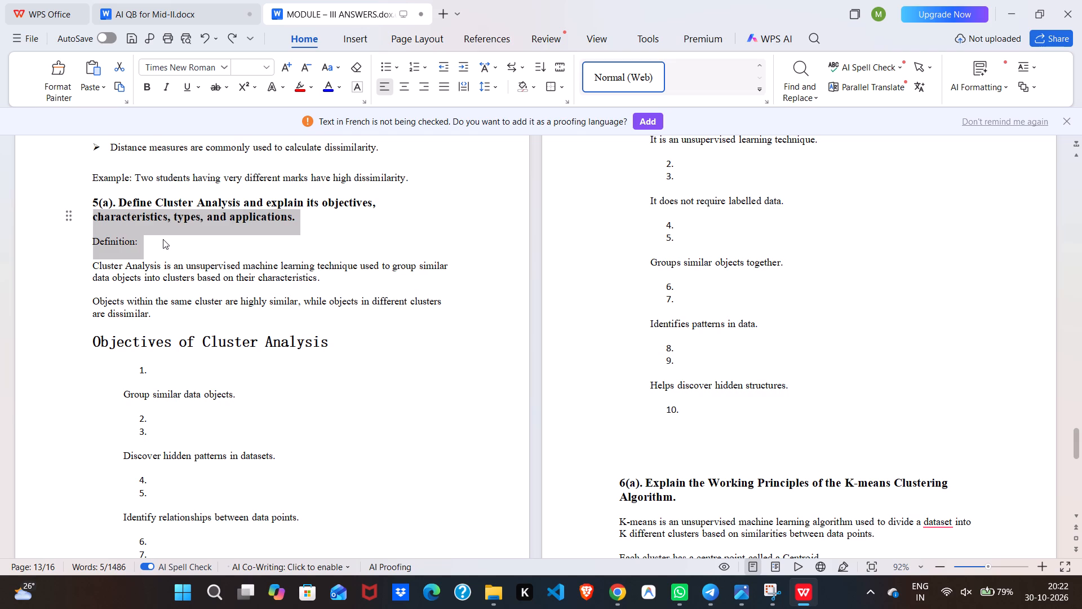
drag(163, 239, 95, 240)
key(ctrl+b)
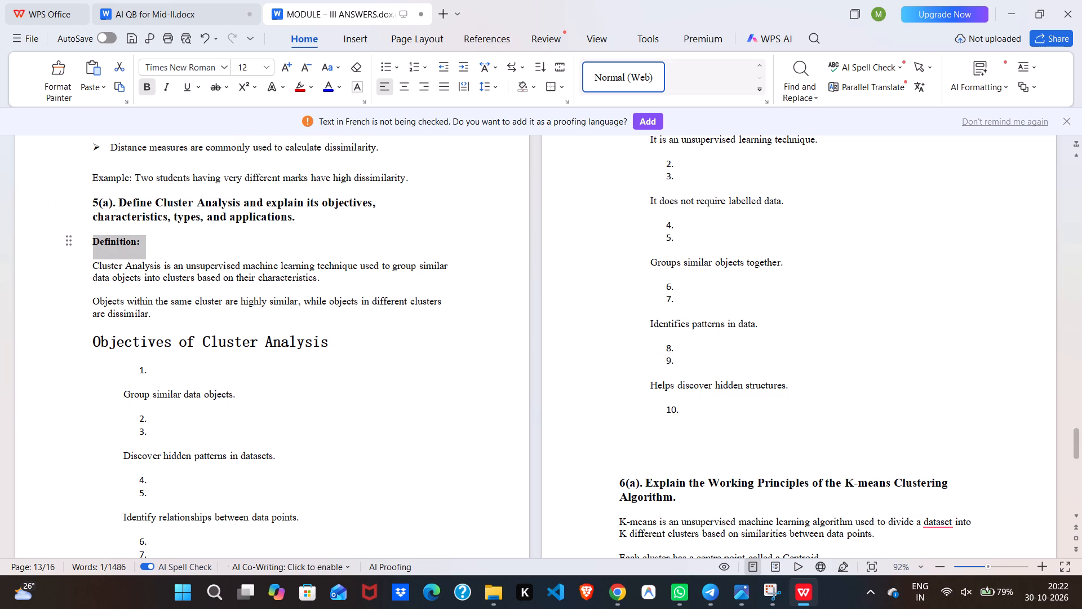
click(254, 67)
key(BackSpace)
text(14)
key(Return)
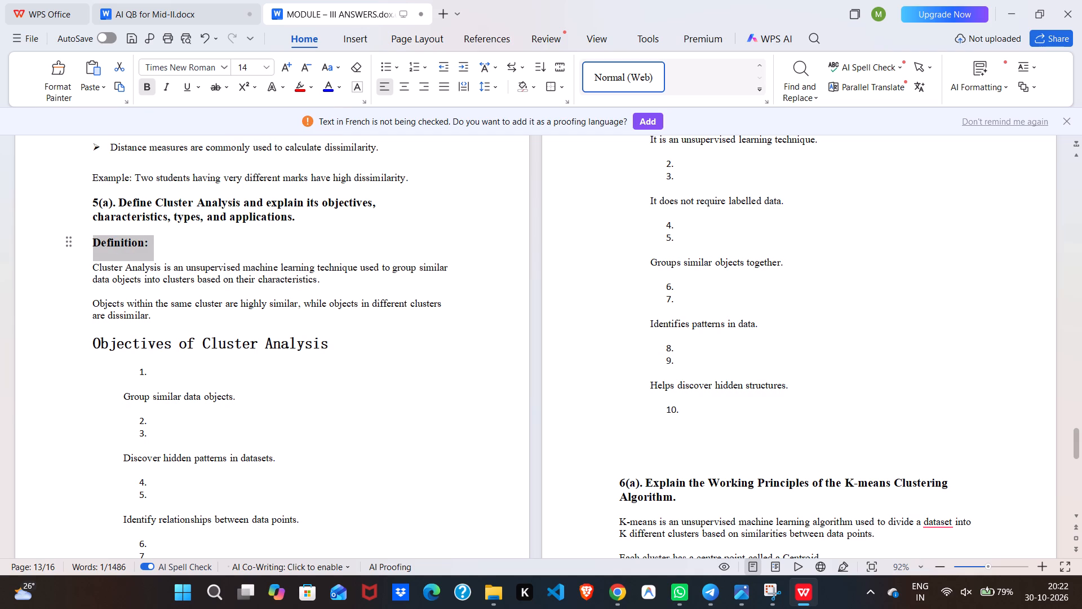
Change the pasted 5(a) answer from "Definition:" through the last Characteristics item to Times New Roman.
scroll(212, 314, down, 1)
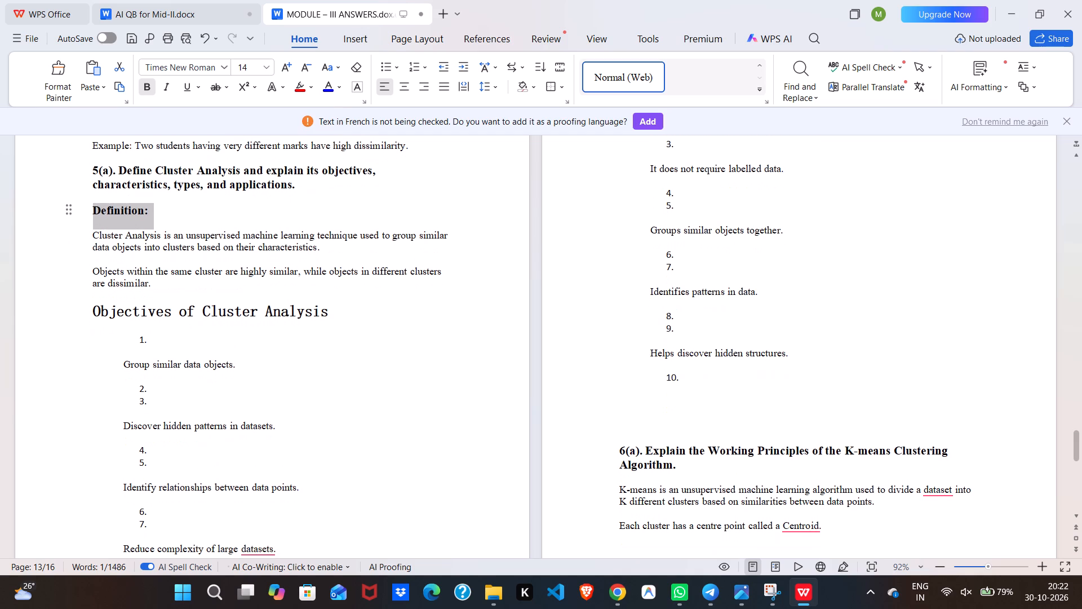
scroll(254, 373, down, 1)
drag(732, 364, 491, 413)
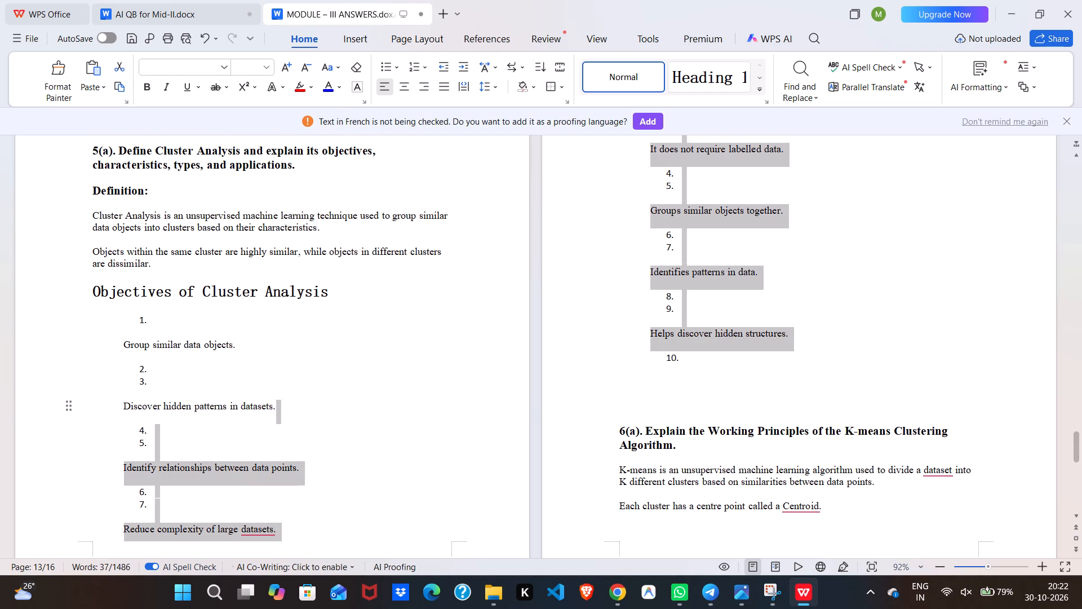
drag(491, 413, 112, 214)
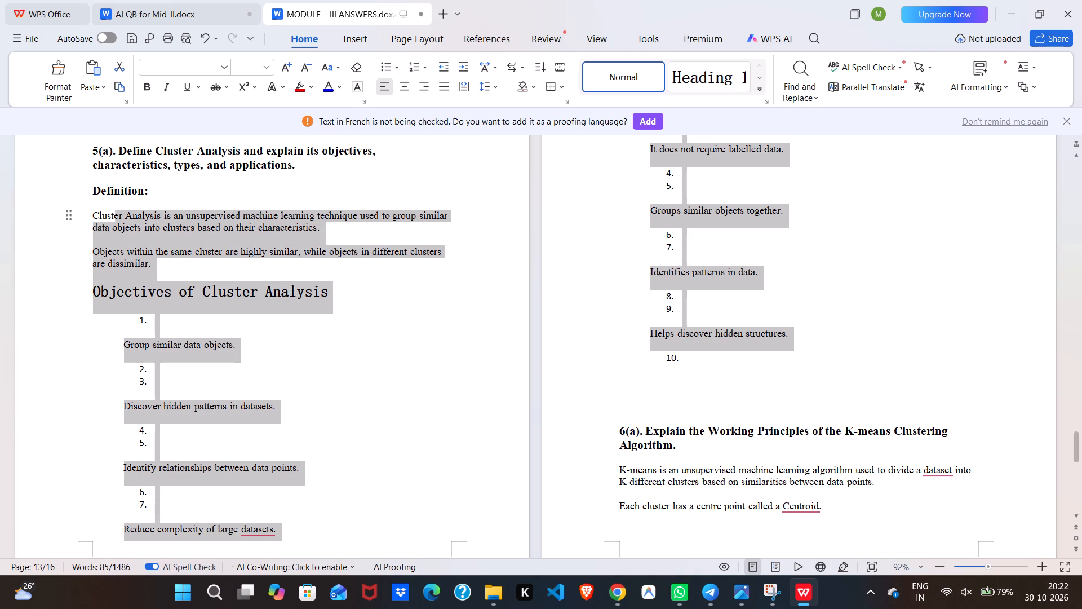
drag(112, 214, 12, 197)
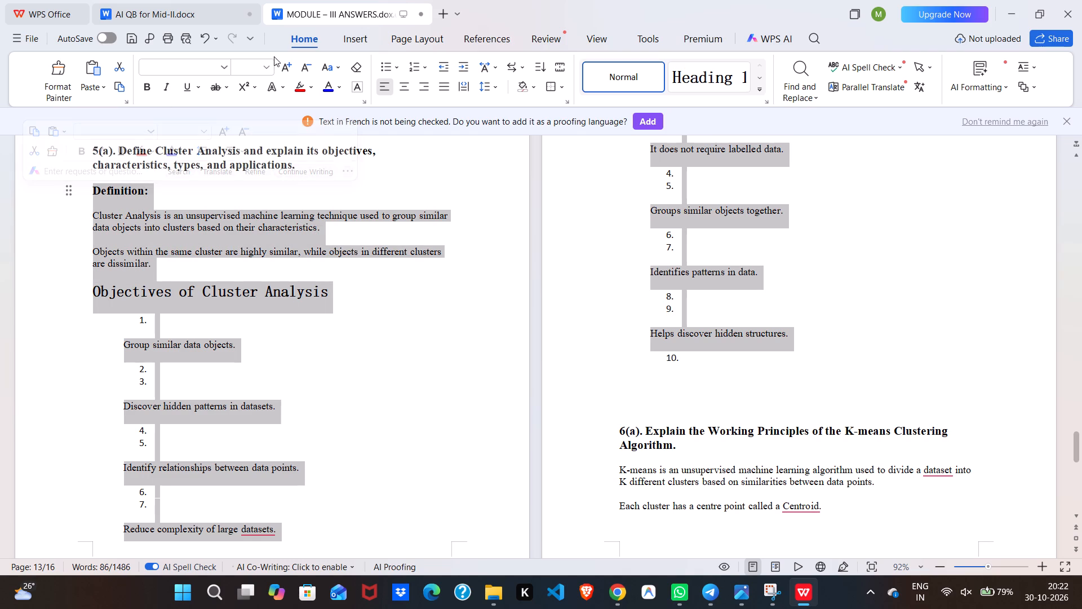
click(225, 68)
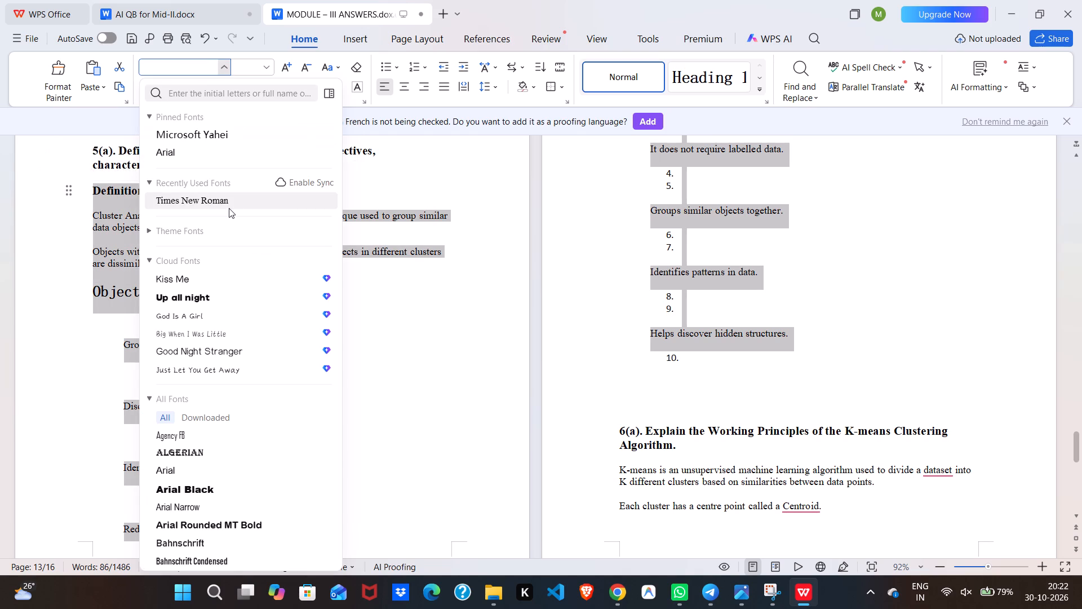
click(229, 205)
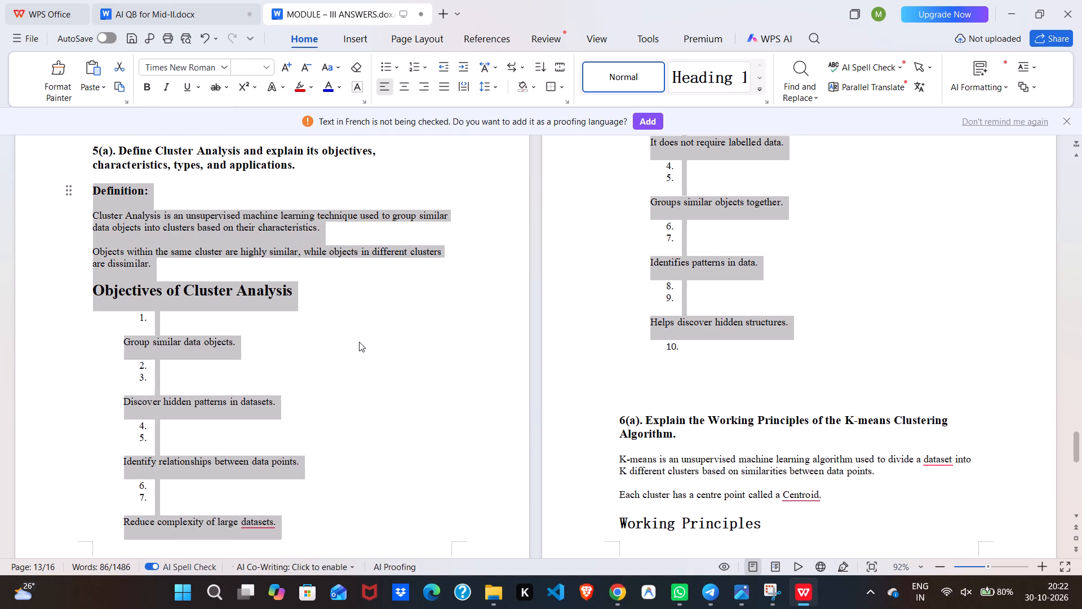
right_click(359, 342)
click(326, 345)
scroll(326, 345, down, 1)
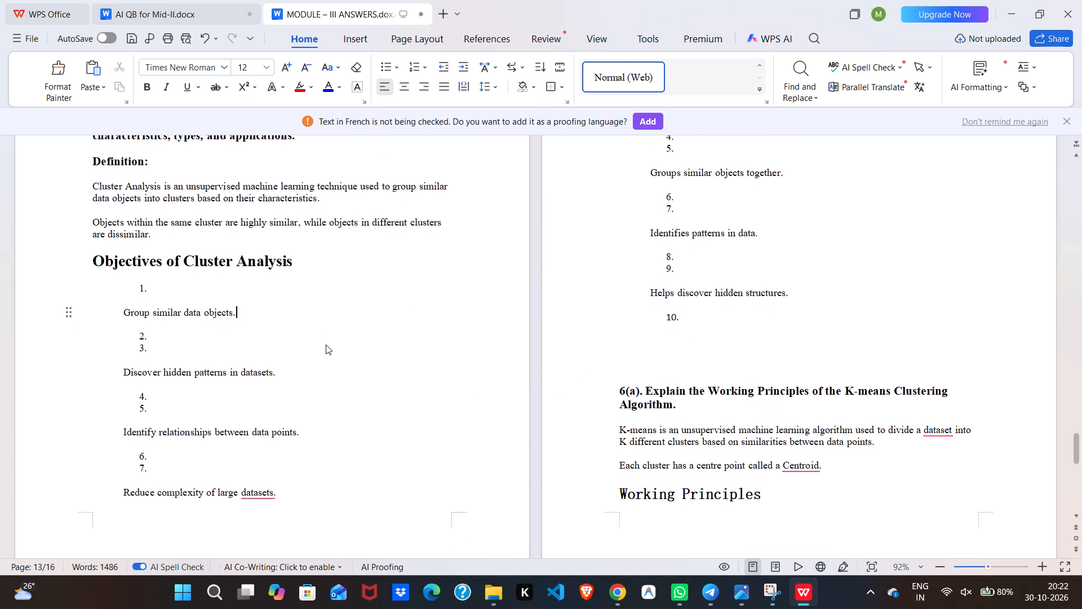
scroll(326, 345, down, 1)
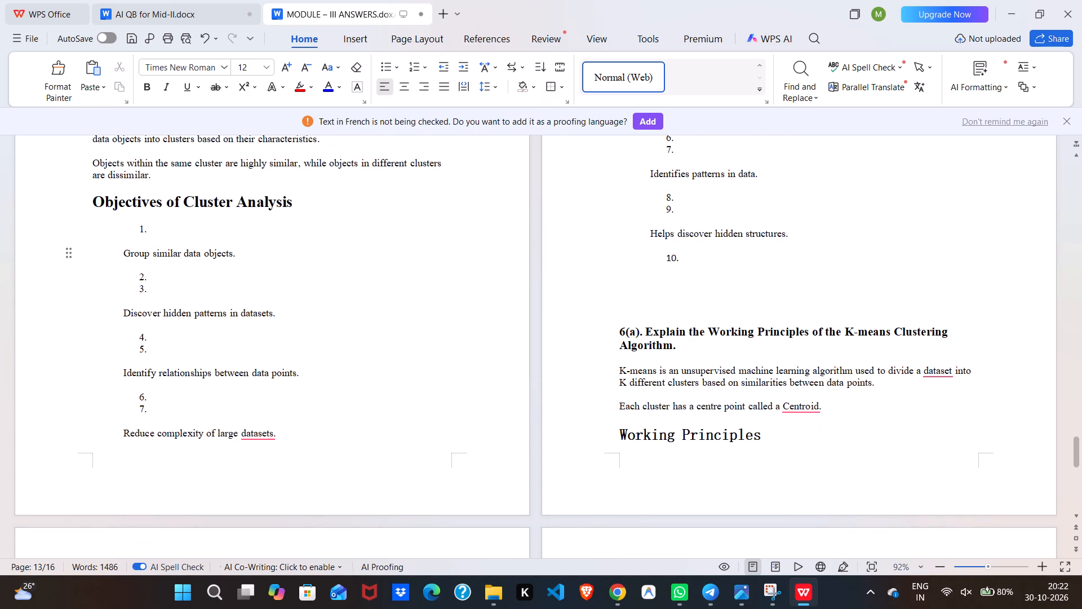
Delete the empty numbered item 10 and the blank lines between "Helps discover hidden structures." and the 6(a) question heading.
click(637, 311)
key(BackSpace)
key(BackSpace)
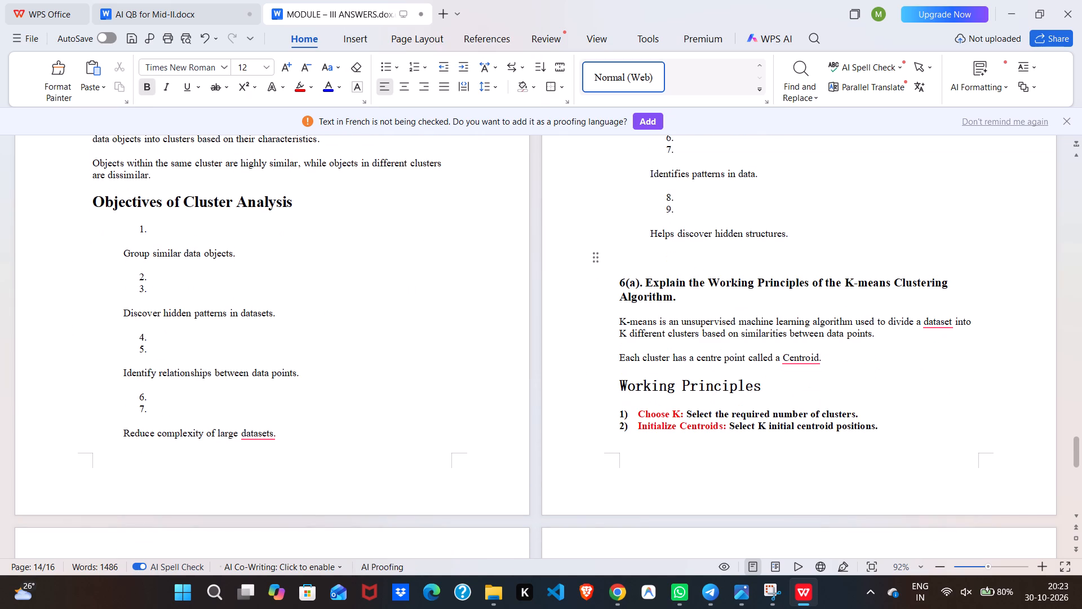
key(BackSpace)
Remove the indent of "Helps discover hidden structures." and delete the empty numbered lines 8 and 9 above it.
key(Left)
key(Left)
key(Left)
key(Left)
key(Left)
key(Left)
key(Left)
key(Left)
key(Left)
key(Left)
key(Left)
key(Left)
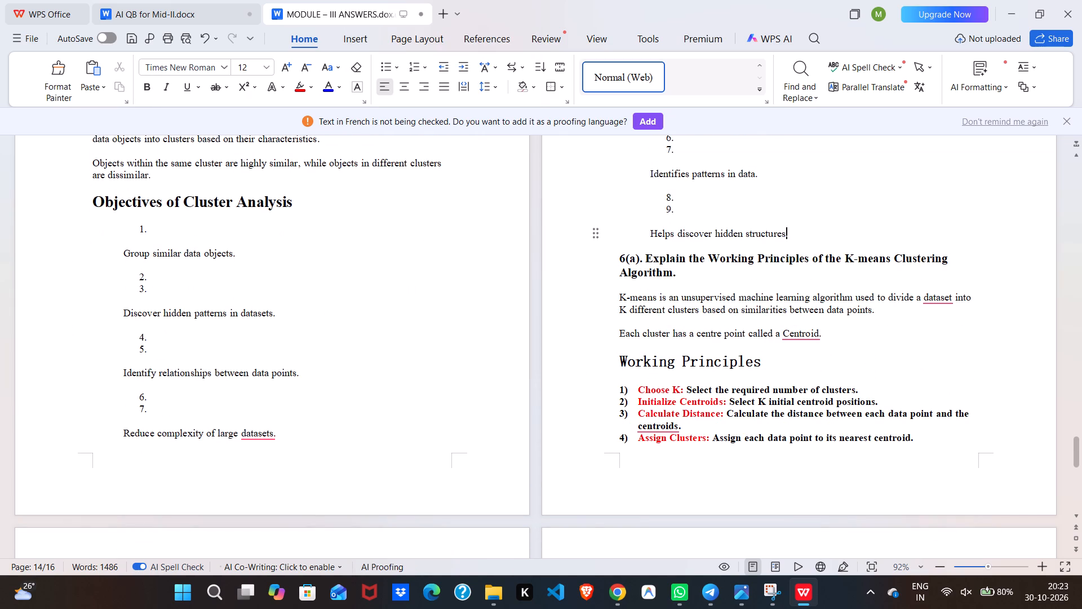
key(Left)
key(Left)
key(Left)
key(Left)
key(Left)
key(Left)
key(Left)
key(Left)
key(Left)
key(Left)
key(Left)
key(Left)
key(Left)
key(Left)
key(Left)
key(Left)
key(Left)
key(Left)
key(Left)
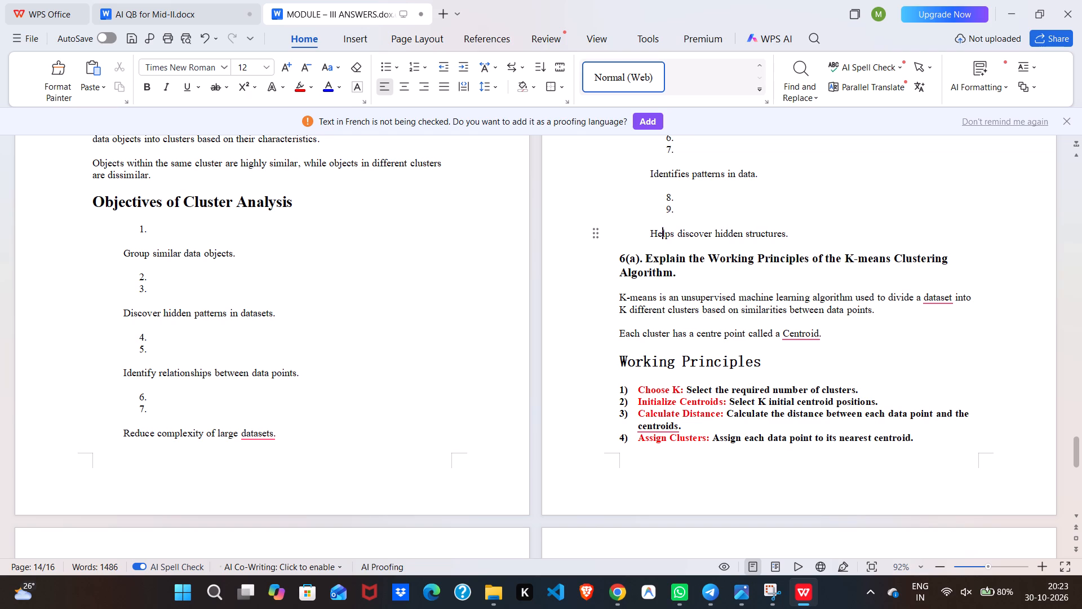
key(Left)
key(Left)
key(BackSpace)
key(BackSpace)
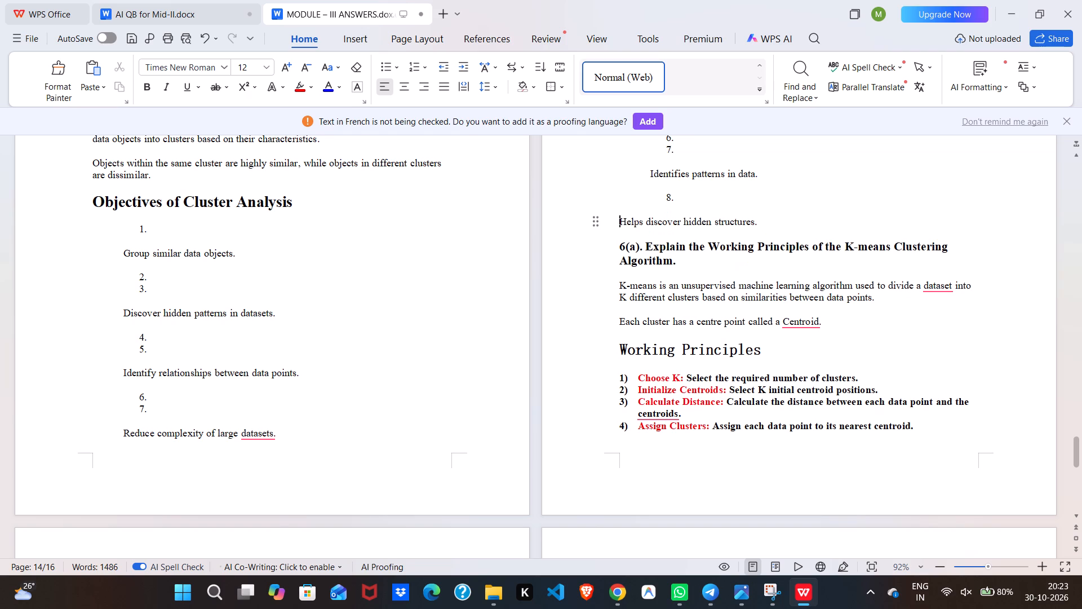
key(BackSpace)
Remove the indent of "Identifies patterns in data." and delete the empty numbered lines 6 and 7 above it.
key(Up)
key(BackSpace)
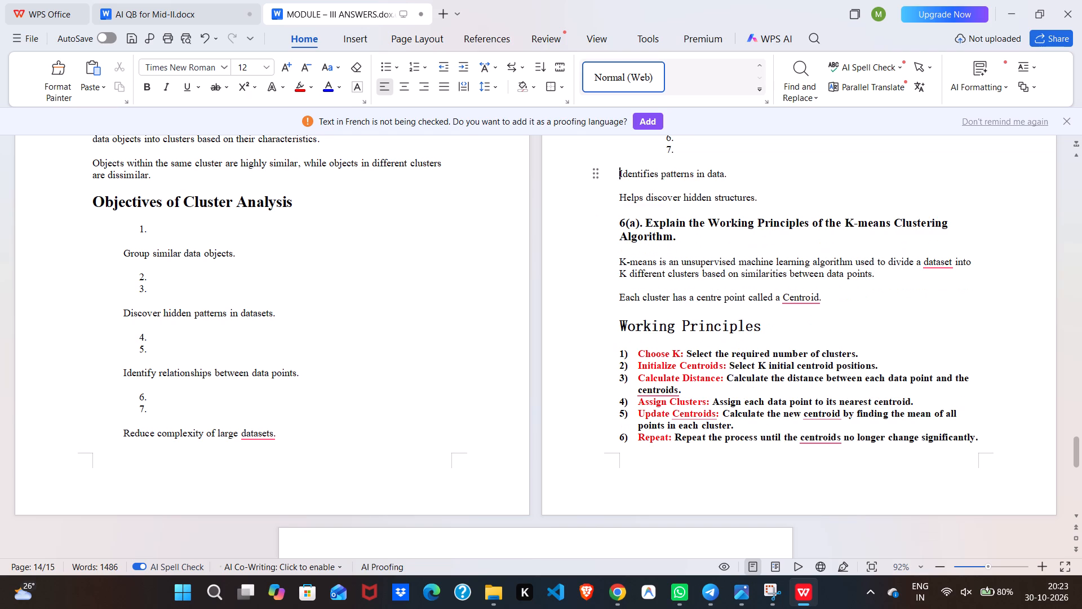
key(BackSpace)
key(BackSpace)
Remove the indents and the empty numbered lines 1 to 5 from the first three items under Characteristics.
scroll(637, 311, up, 1)
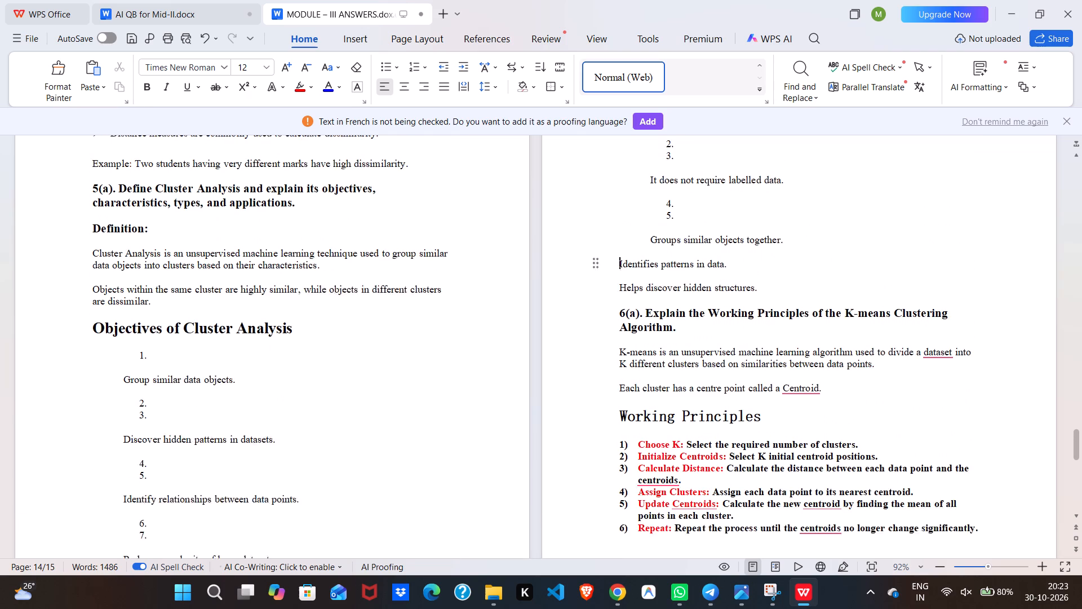
scroll(637, 311, up, 2)
key(Up)
key(BackSpace)
key(BackSpace)
key(BackSpace)
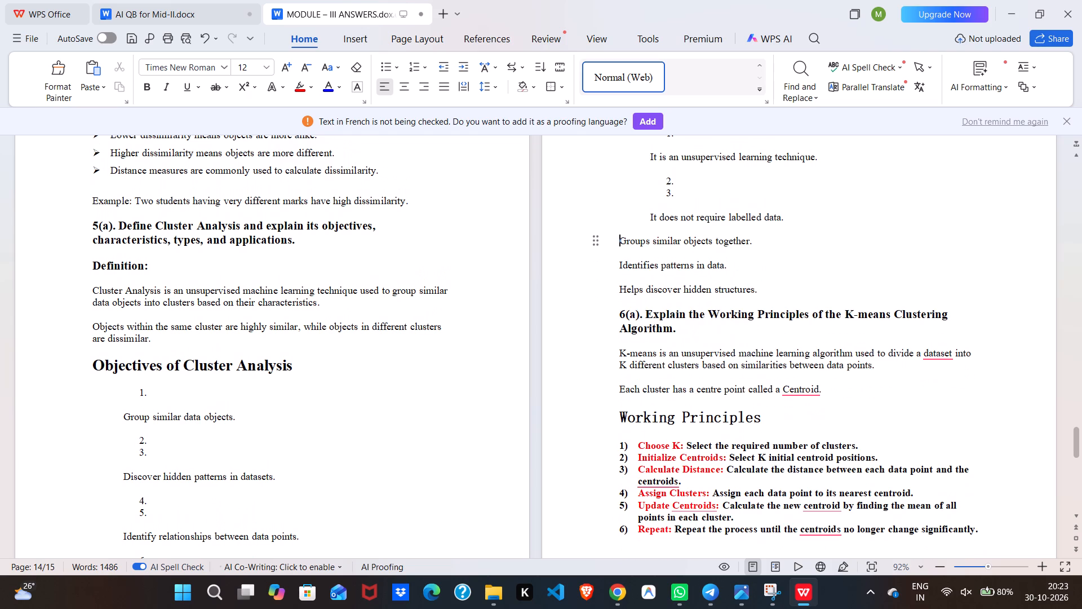
key(Up)
key(BackSpace)
key(BackSpace)
key(BackSpace)
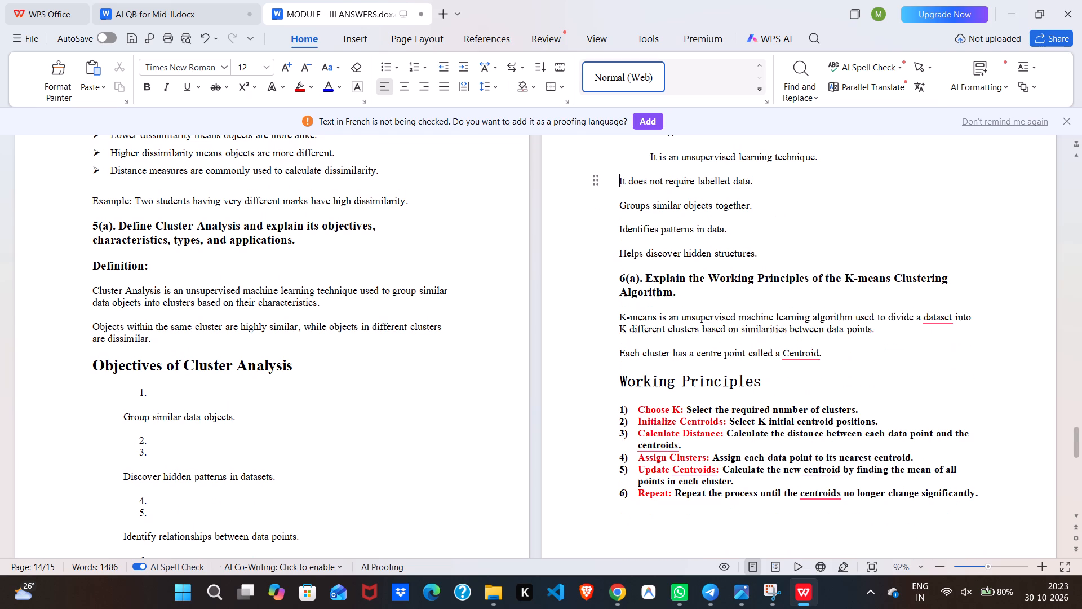
scroll(637, 311, up, 3)
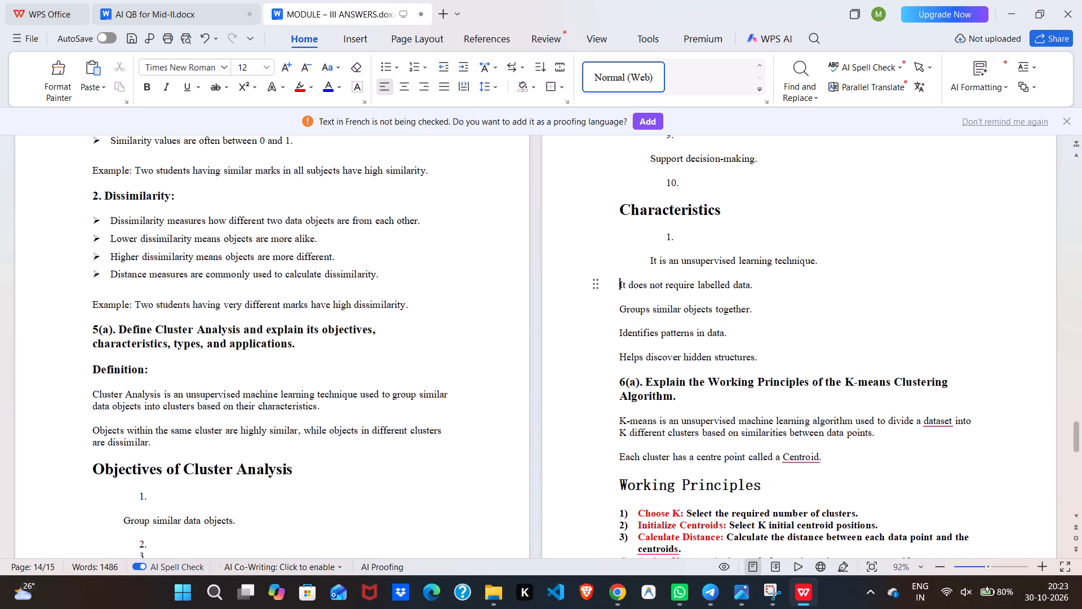
key(Up)
key(BackSpace)
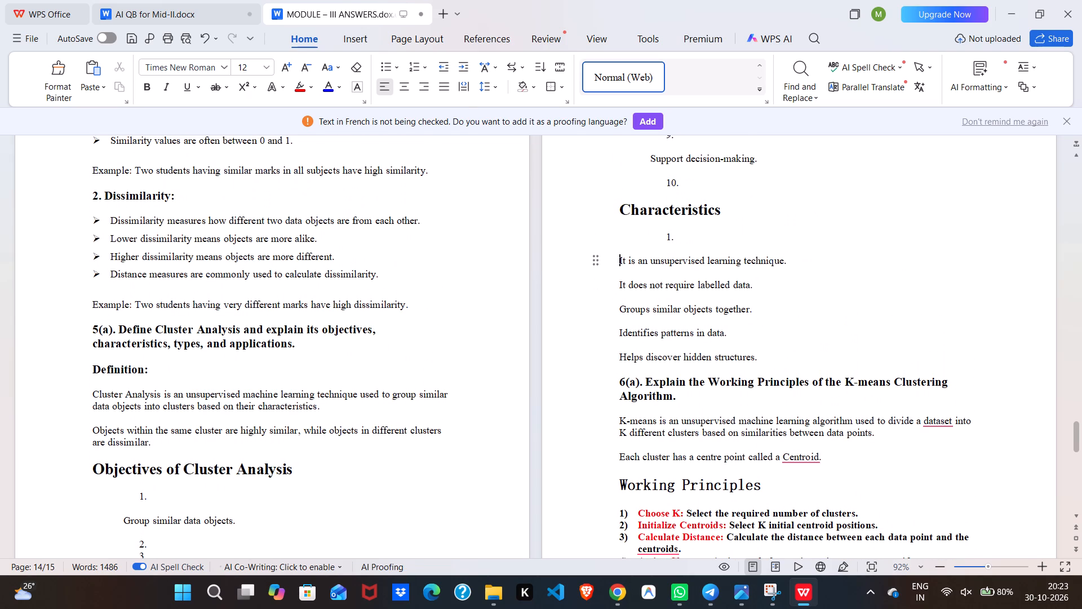
key(BackSpace)
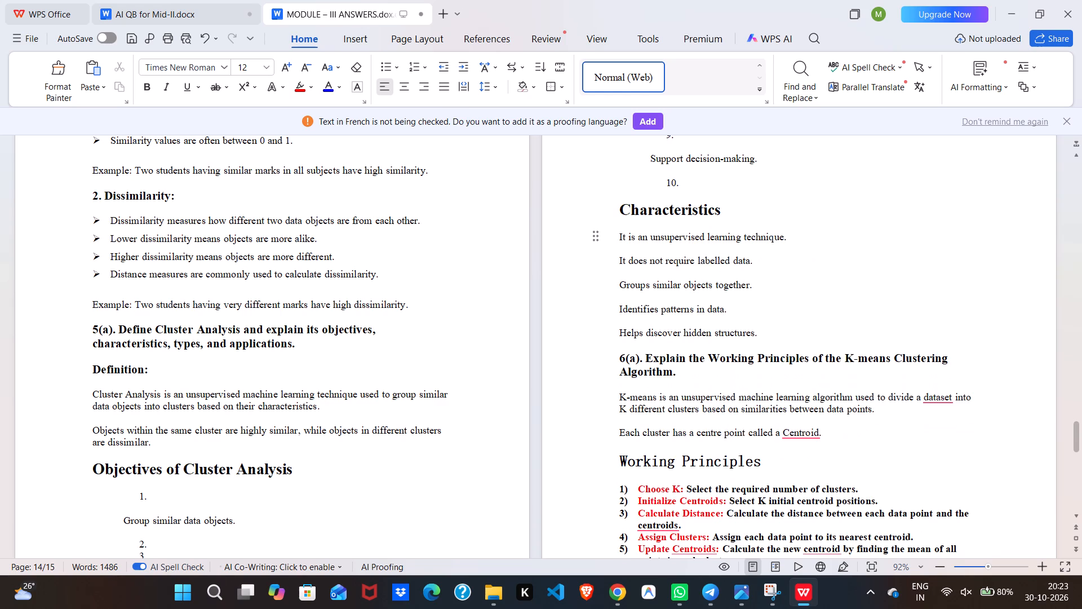
Format the five Characteristics items as an arrow-bulleted list with 1.5 line spacing.
drag(769, 337, 622, 244)
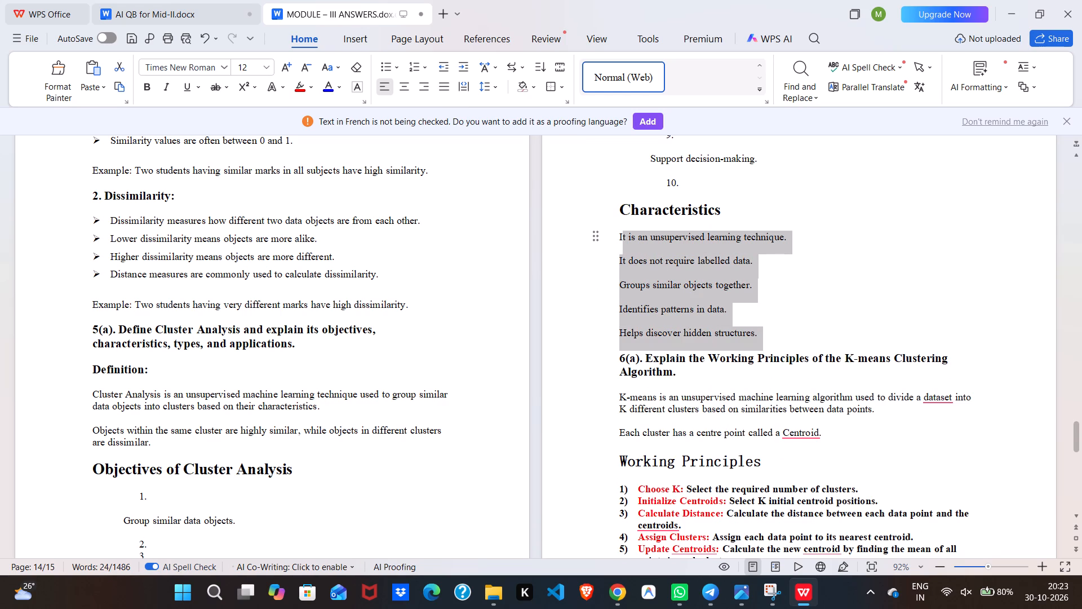
drag(622, 244, 617, 240)
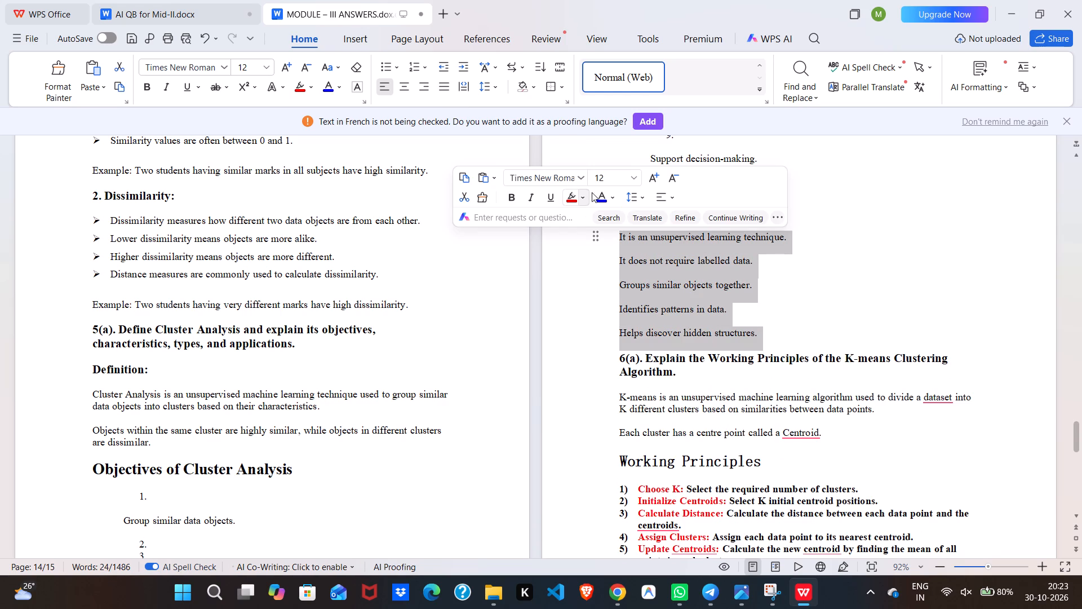
click(396, 65)
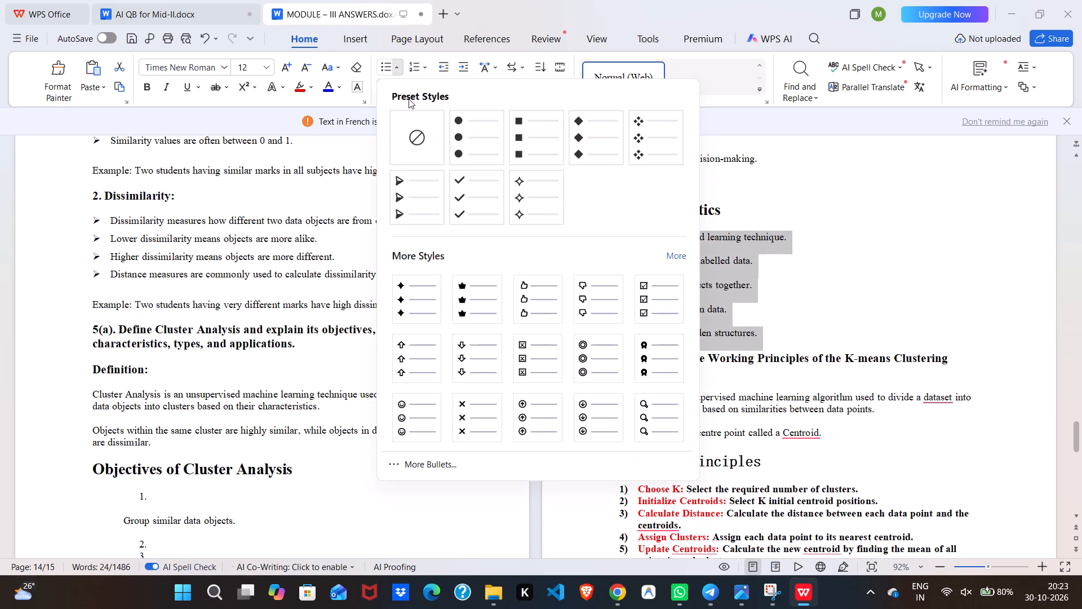
click(420, 195)
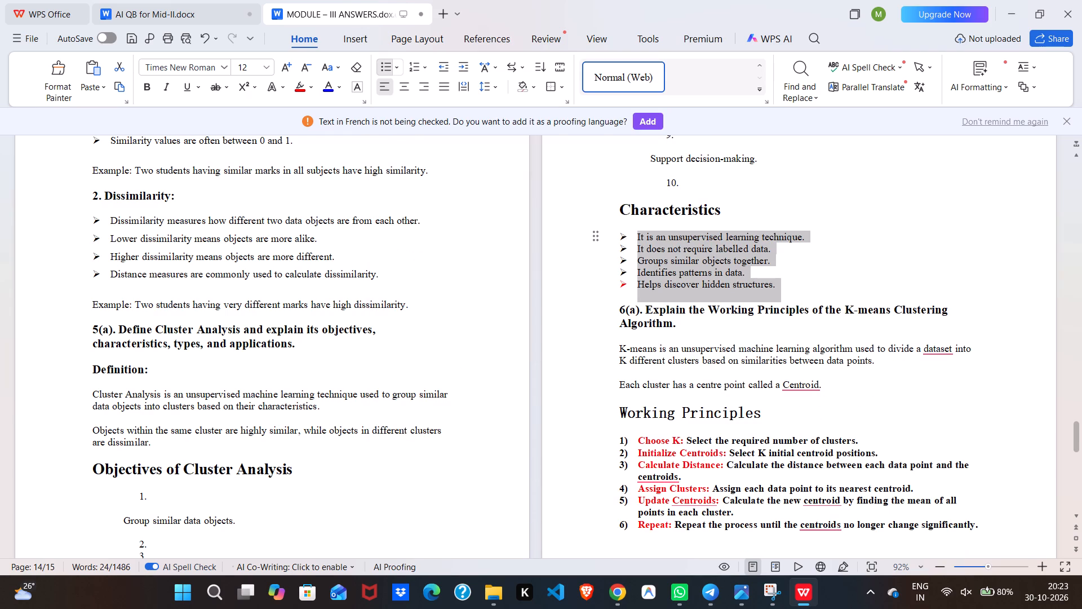
click(495, 89)
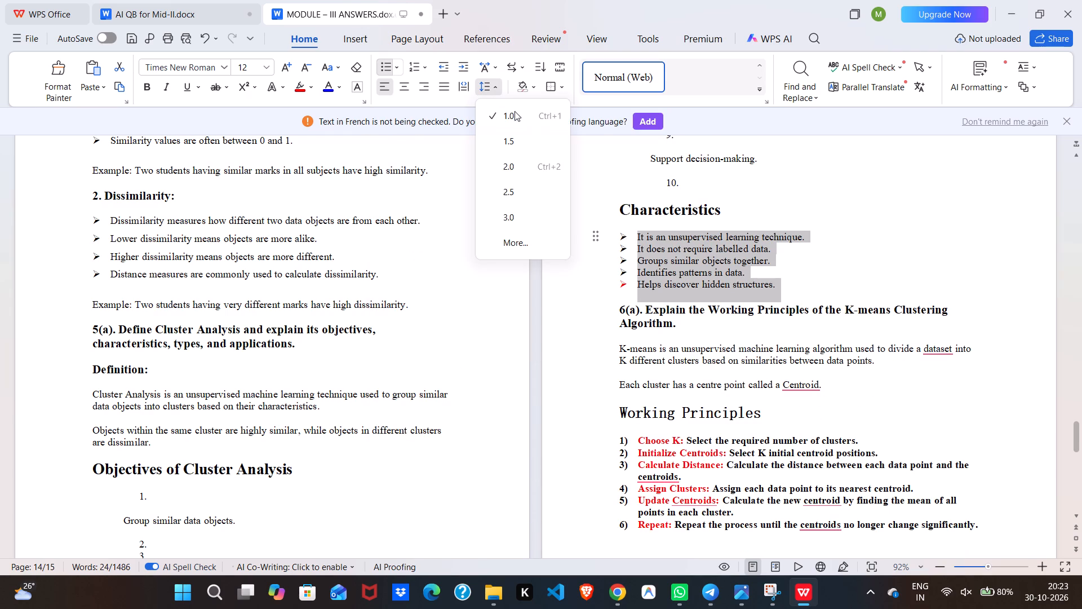
click(529, 138)
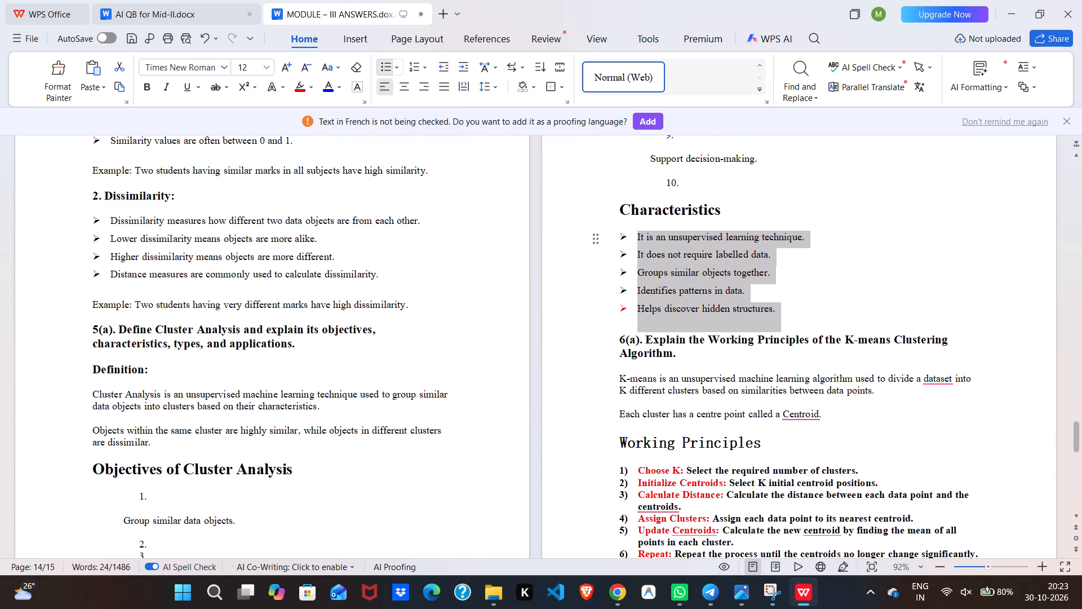
click(897, 209)
Delete the empty numbered lines 8 to 10 around "Support decision-making.", keeping that item on its own line.
scroll(800, 223, up, 2)
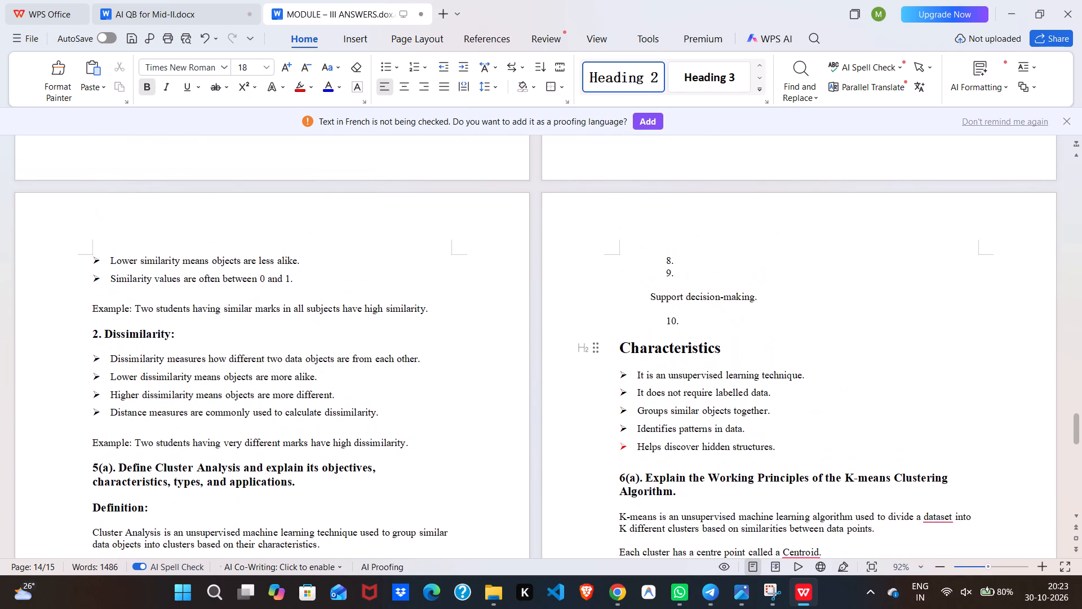
click(706, 319)
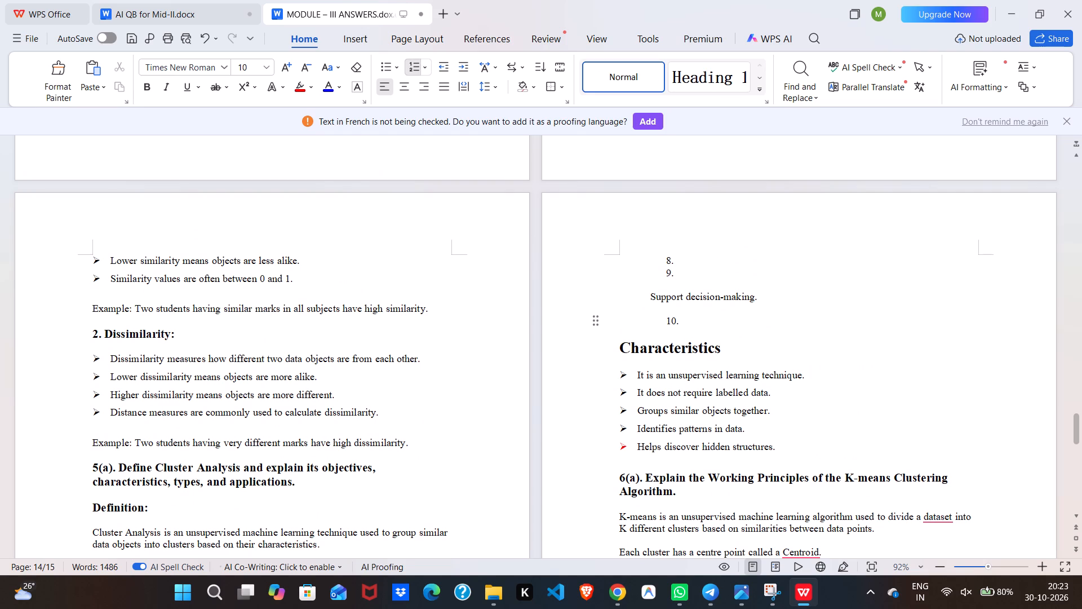
key(BackSpace)
key(BackSpace)
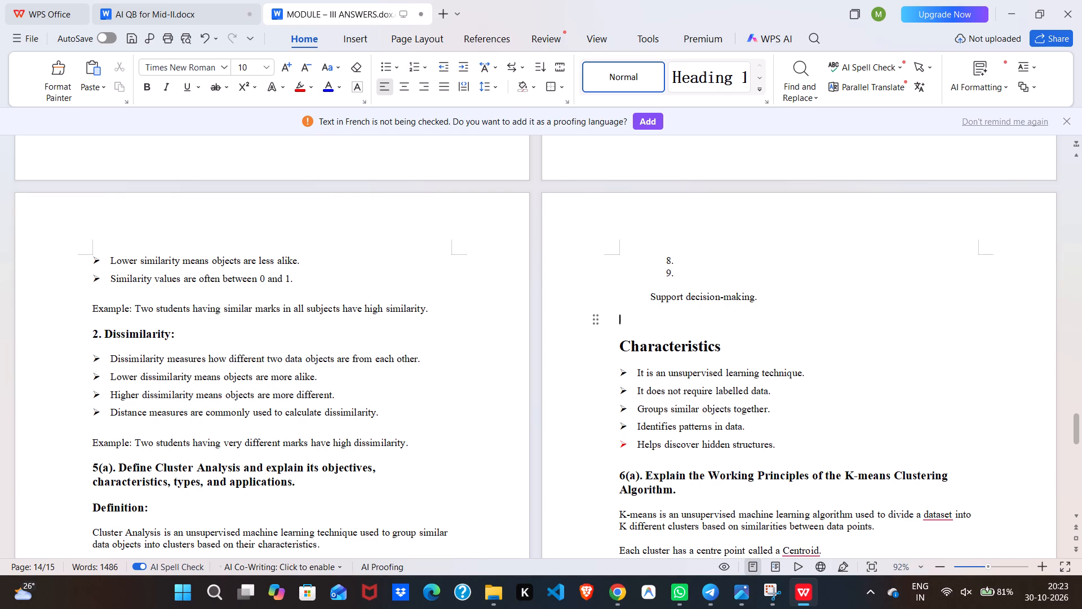
key(Up)
key(BackSpace)
key(BackSpace)
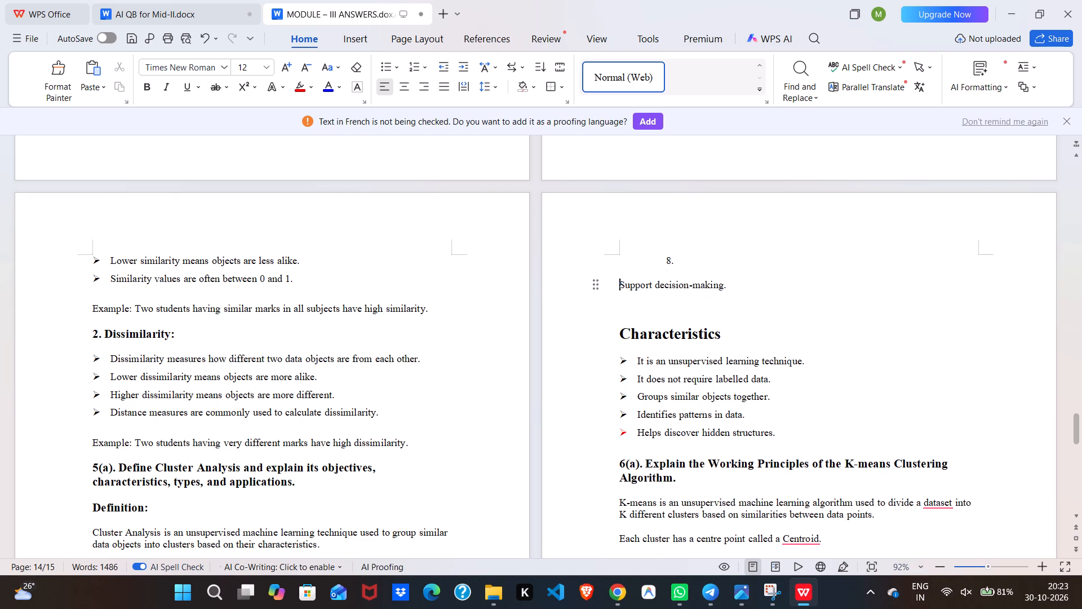
key(BackSpace)
key(BackSpace)
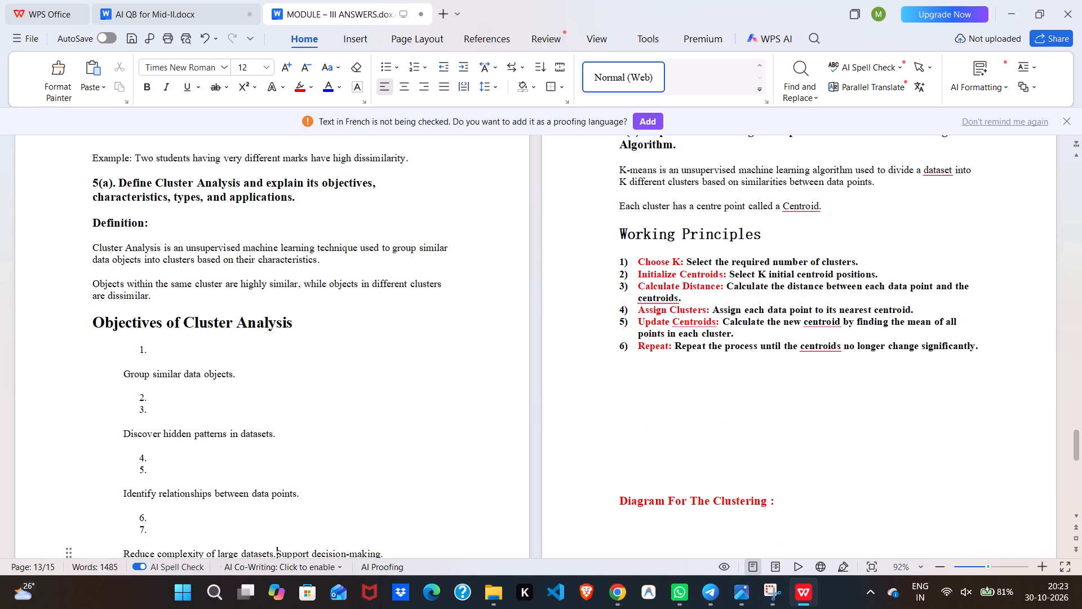
scroll(706, 319, down, 3)
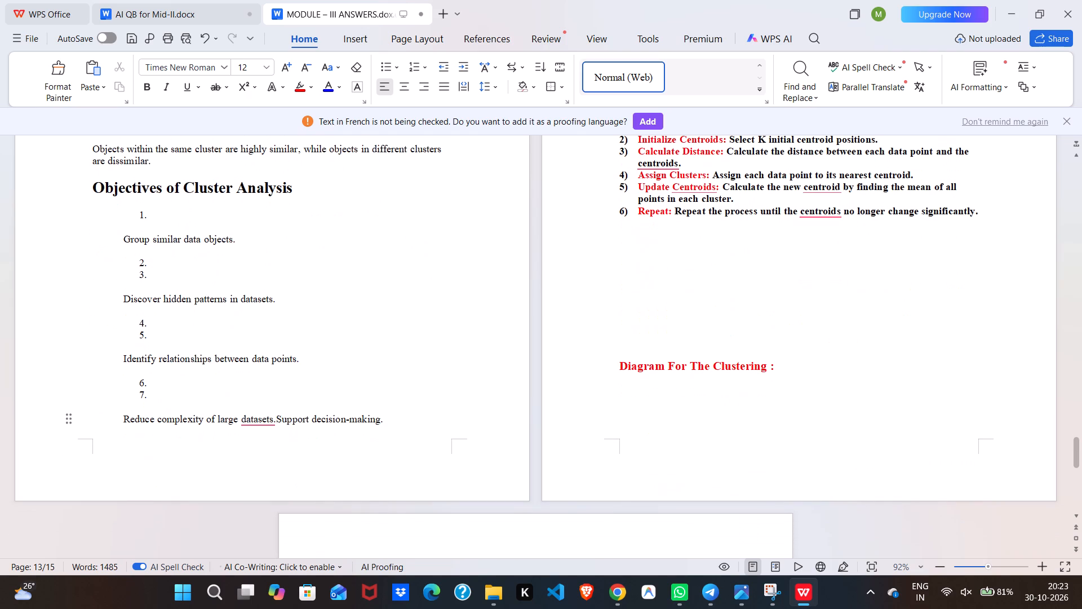
key(Return)
key(Up)
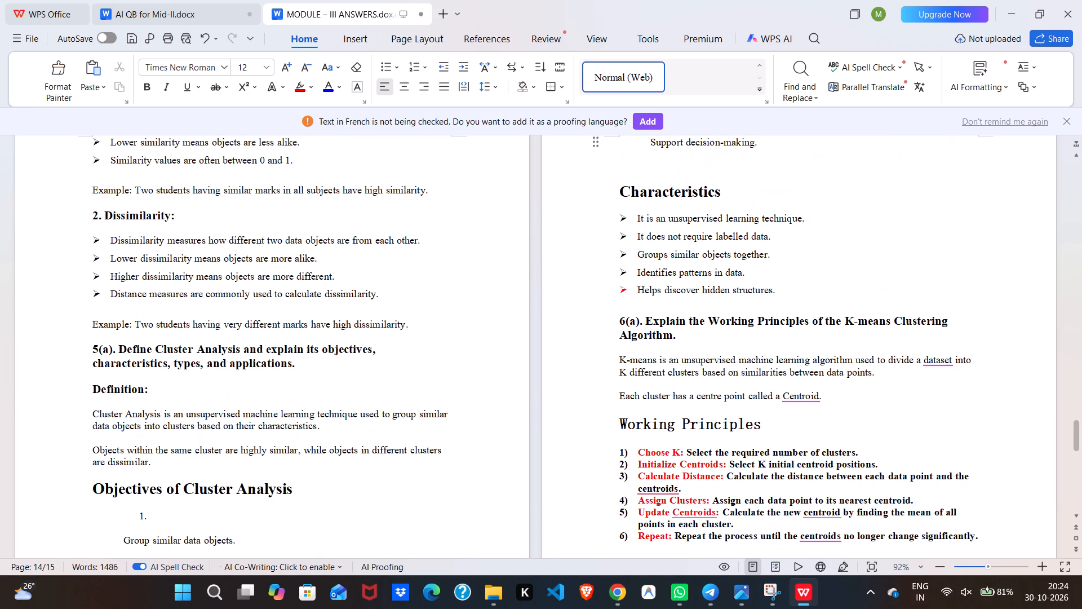
Remove the indents of "Reduce complexity of large datasets." and "Support decision-making." and delete the empty numbered lines 6 and 7.
scroll(706, 319, down, 7)
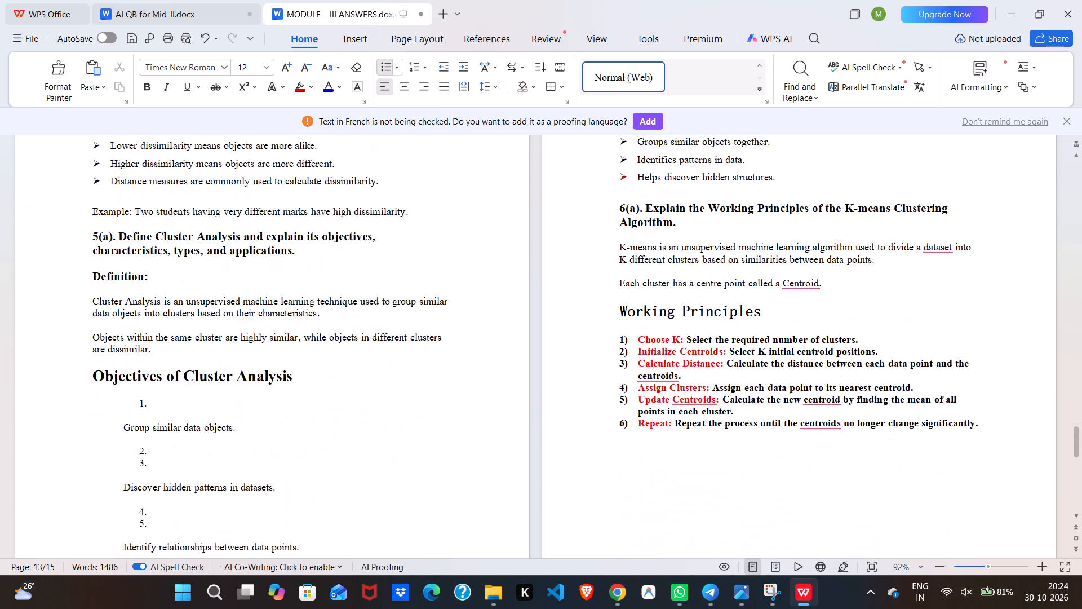
scroll(706, 319, down, 3)
key(Up)
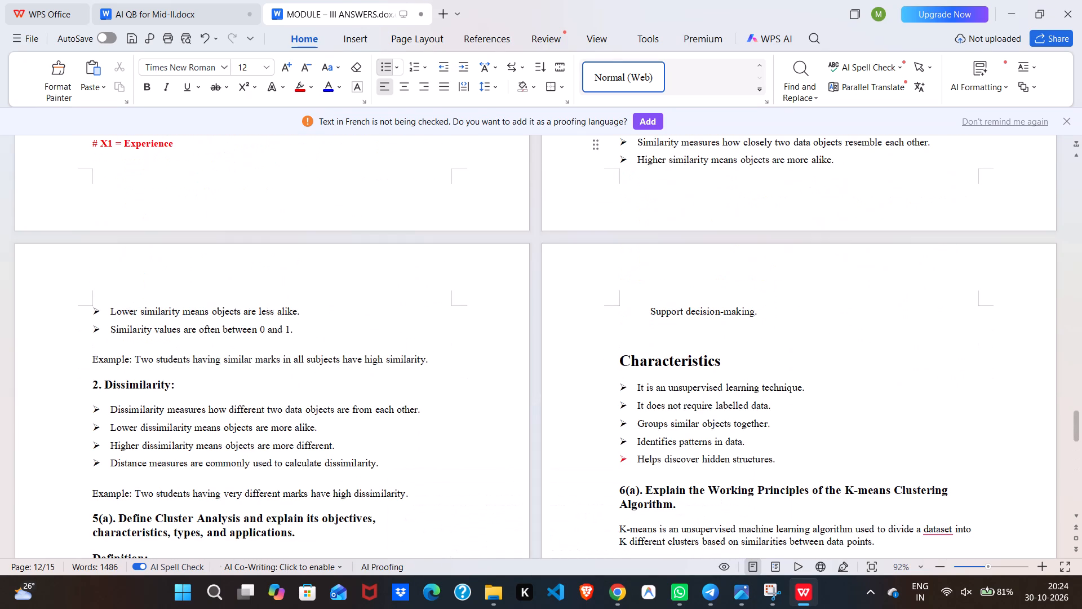
scroll(401, 427, down, 2)
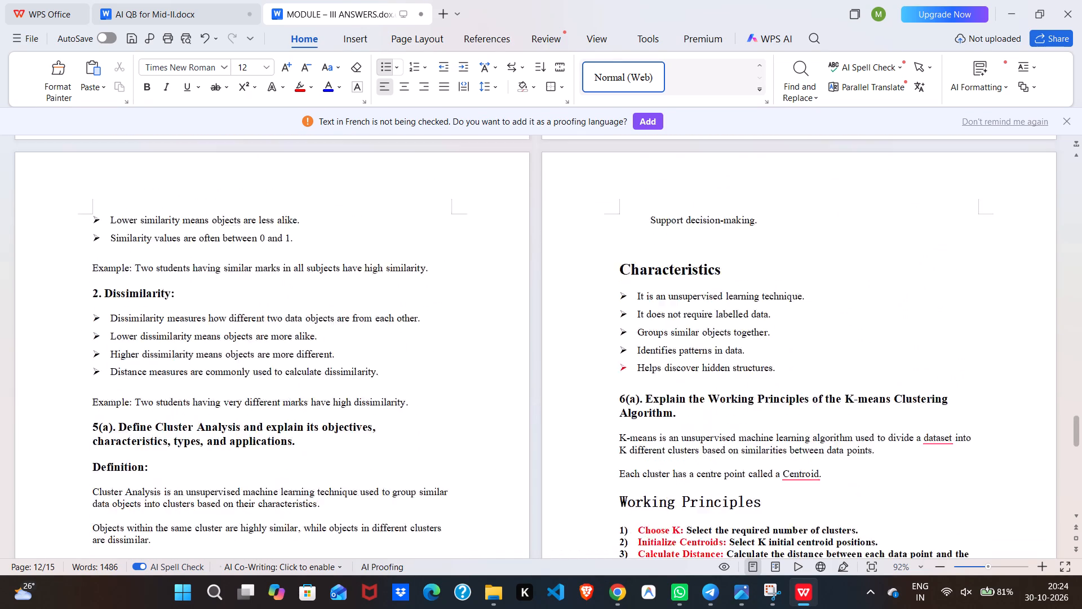
scroll(401, 427, down, 6)
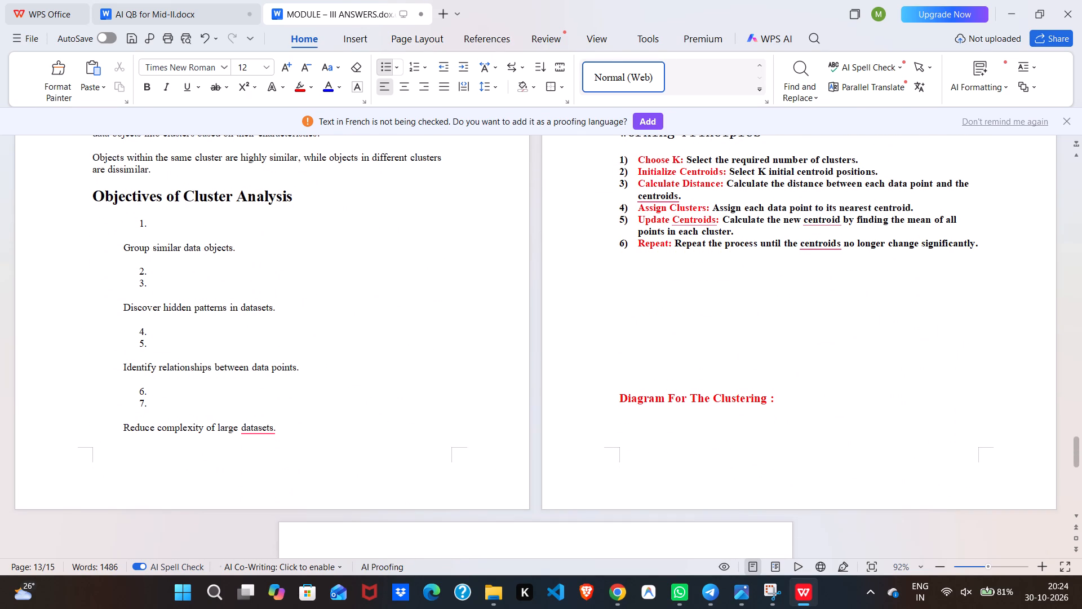
click(123, 427)
key(BackSpace)
key(BackSpace)
key(BackSpace)
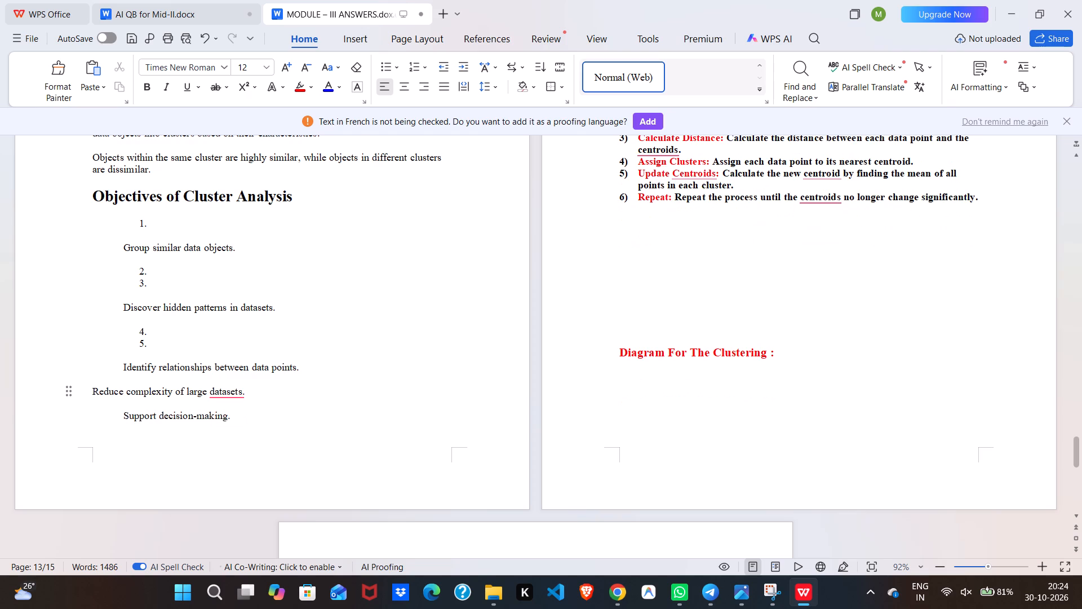
key(Down)
key(BackSpace)
Remove the indents of "Identify relationships between data points." and "Discover hidden patterns in datasets." and delete the empty numbered lines 2 to 5.
key(Up)
key(Up)
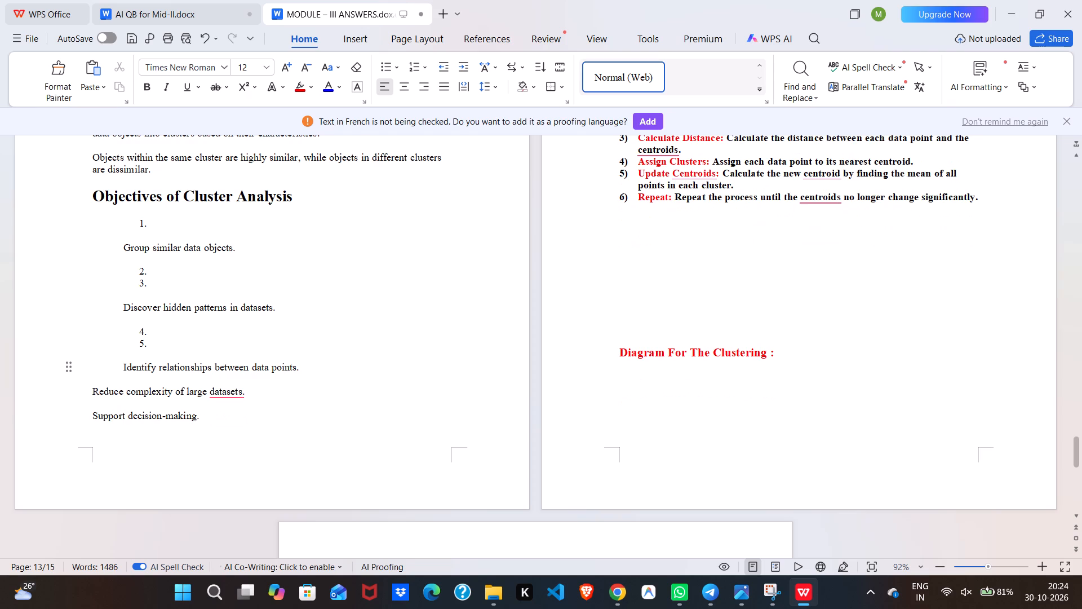
key(BackSpace)
key(BackSpace)
key(BackSpace)
key(Up)
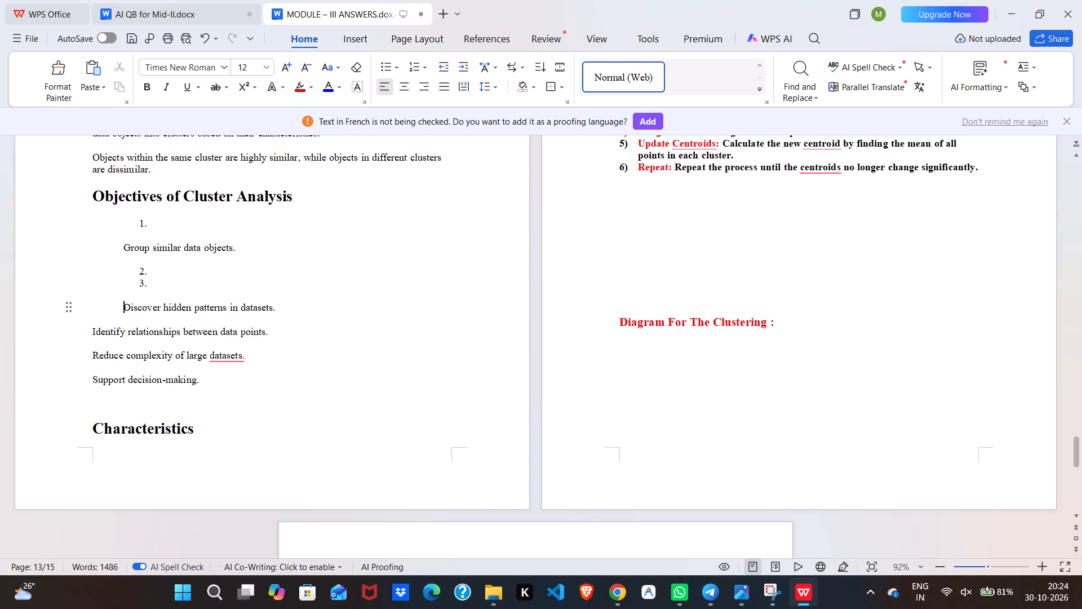
key(BackSpace)
key(Up)
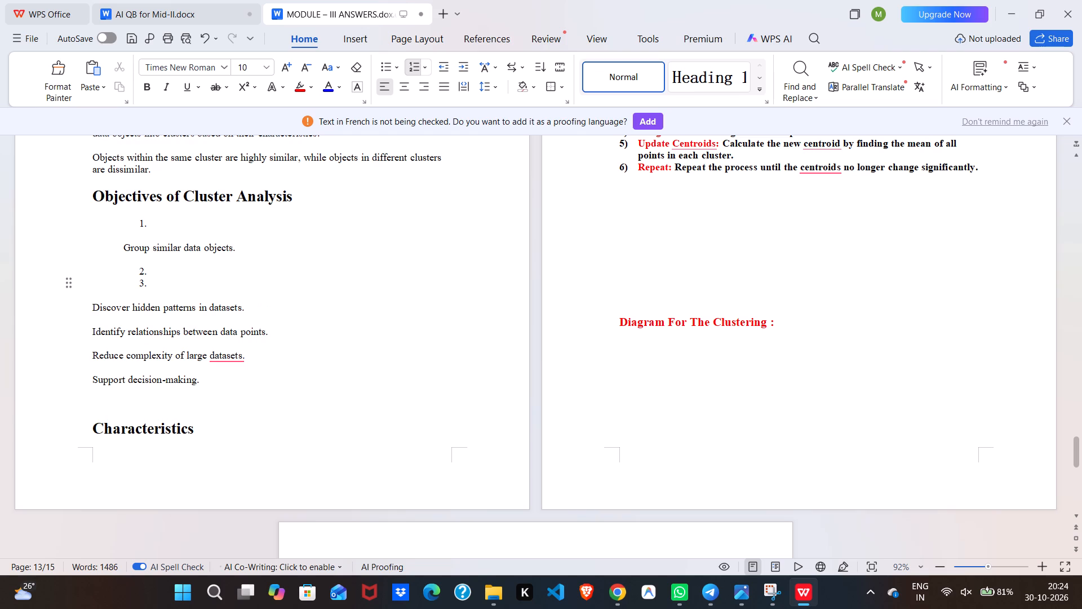
key(BackSpace)
key(BackSpace)
key(BackSpace)
key(BackSpace)
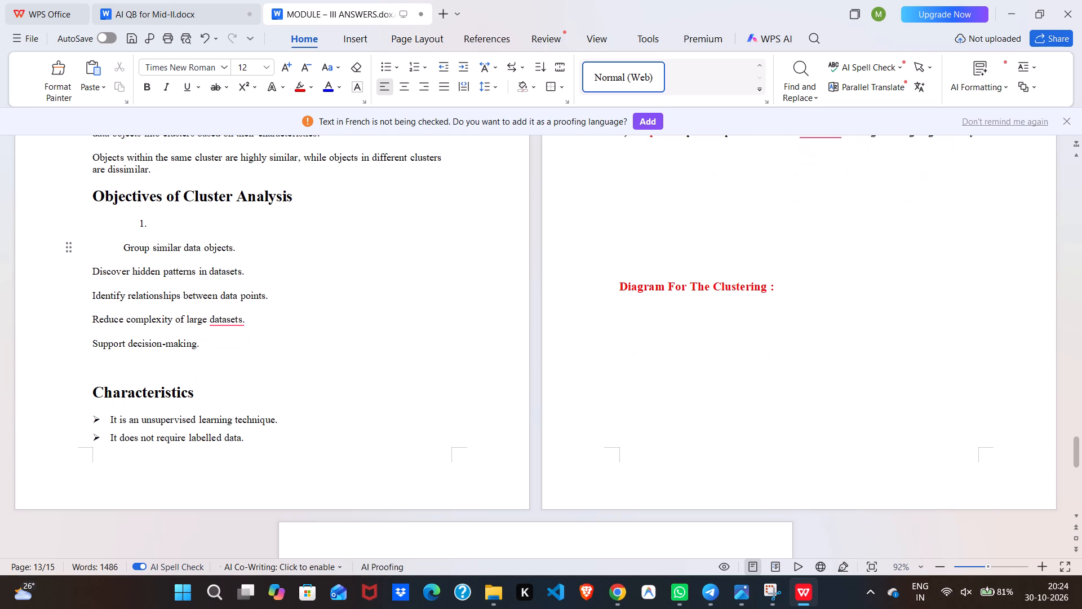
Remove the indent of "Group similar data objects." and delete the empty numbered line 1 above it.
key(Left)
key(Left)
key(Left)
key(Left)
key(Left)
key(Left)
key(Left)
key(Left)
key(Left)
key(Left)
key(Left)
key(Left)
key(Left)
key(Left)
key(Left)
key(Left)
key(Left)
key(Left)
key(Left)
key(Left)
key(Left)
key(Left)
key(Left)
key(Left)
key(Left)
key(Left)
key(Left)
key(BackSpace)
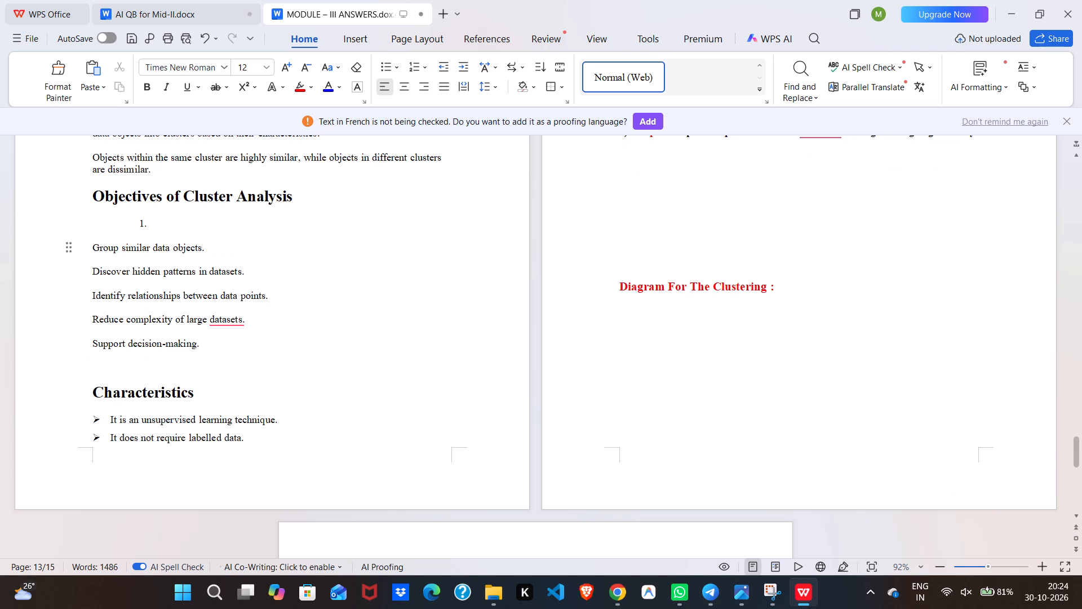
key(Up)
key(BackSpace)
key(BackSpace)
key(BackSpace)
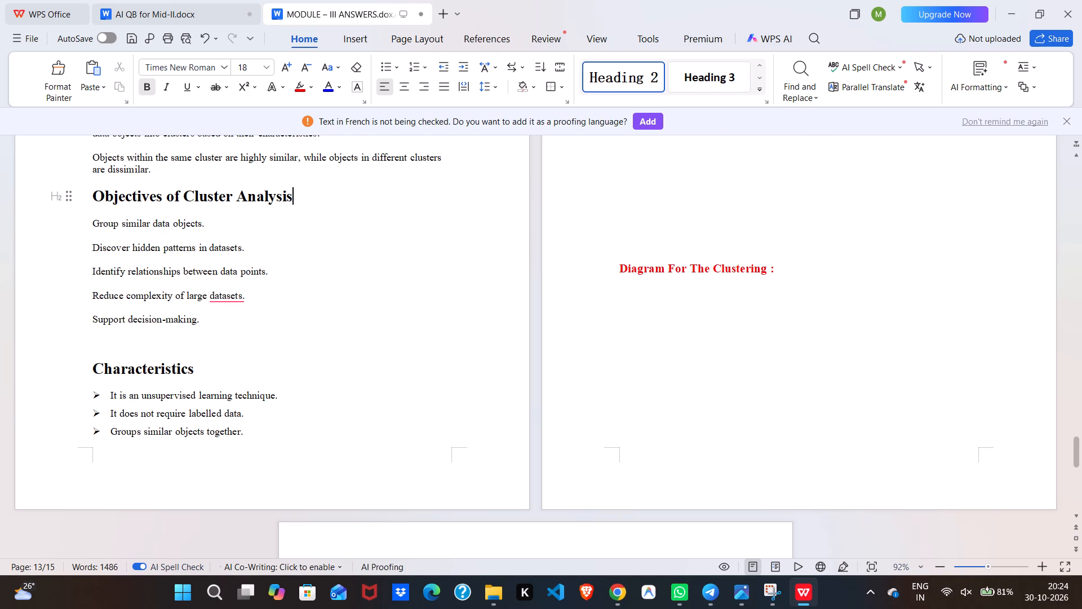
Format the five Objectives of Cluster Analysis items as an arrow-bulleted list with the same 1.5 line spacing as the Characteristics list.
drag(205, 320, 97, 223)
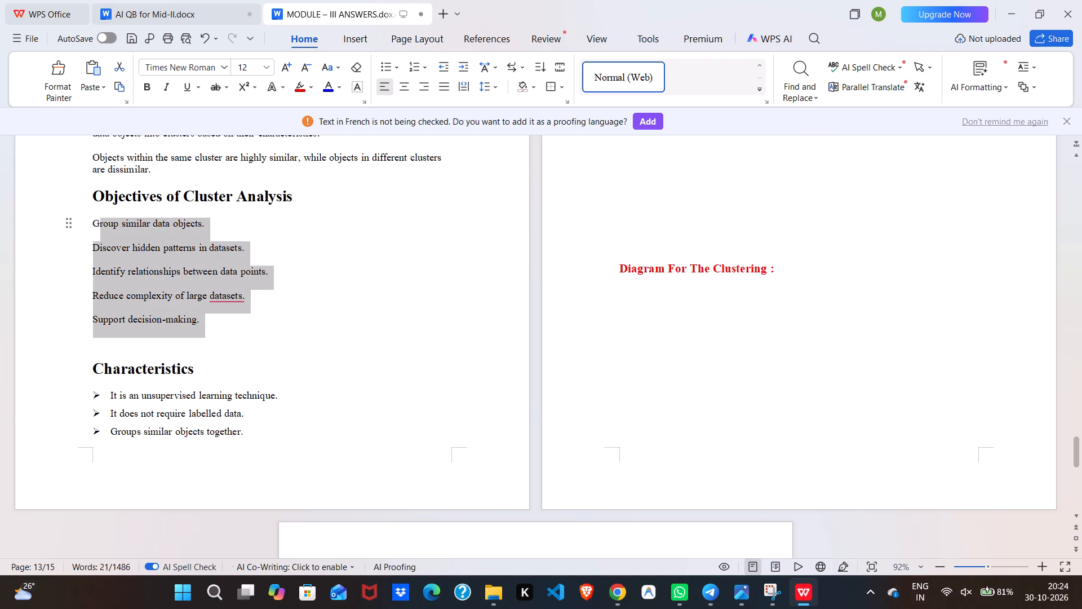
drag(97, 223, 94, 222)
click(380, 70)
click(489, 81)
click(499, 138)
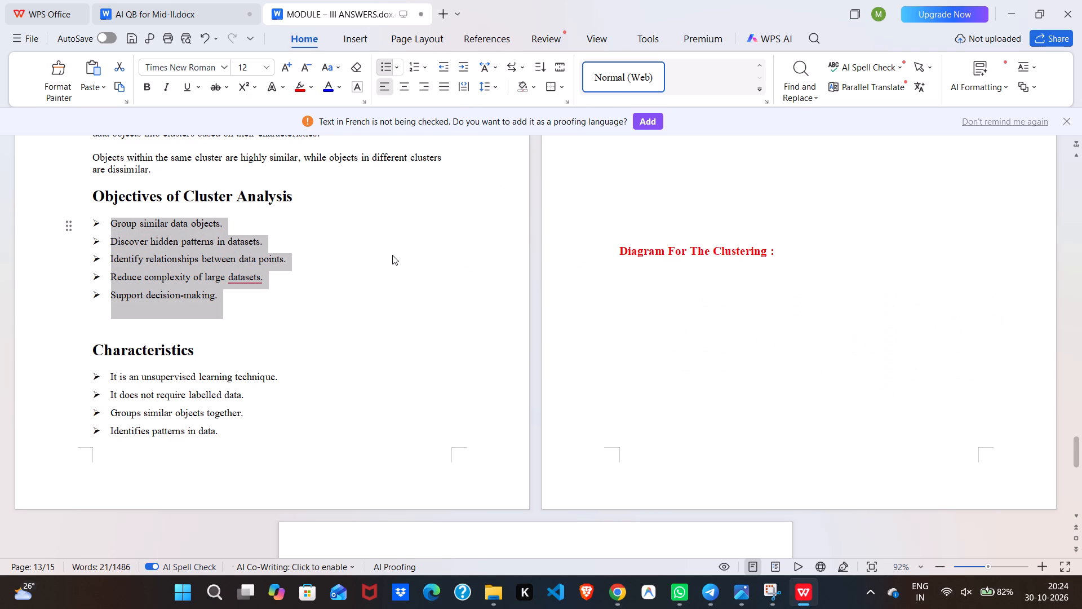
click(388, 251)
Delete the empty line between "Support decision-making." and the Characteristics heading.
scroll(388, 251, up, 1)
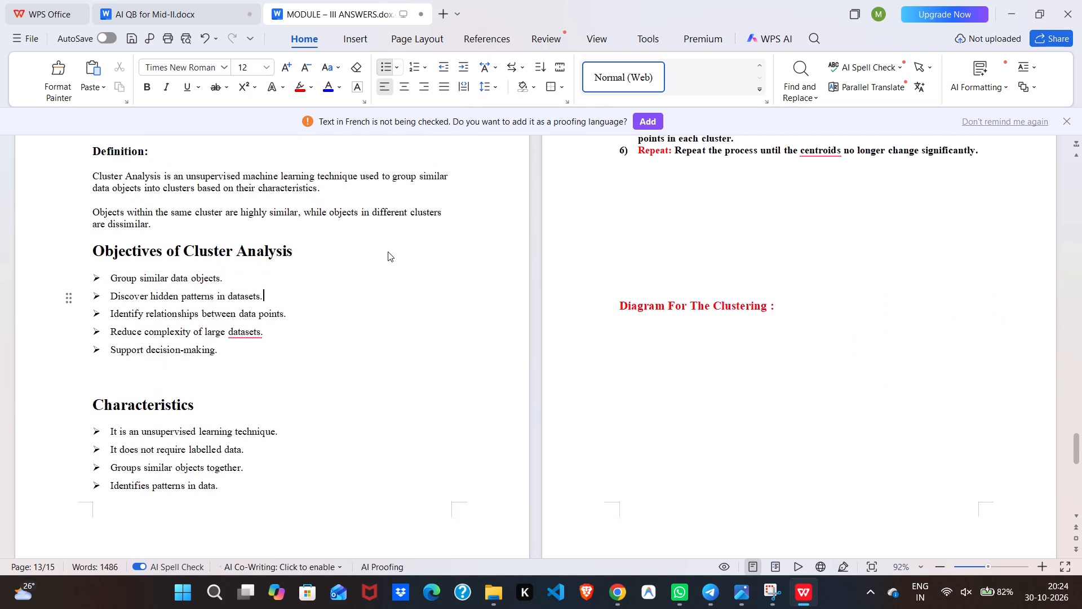
scroll(388, 251, up, 3)
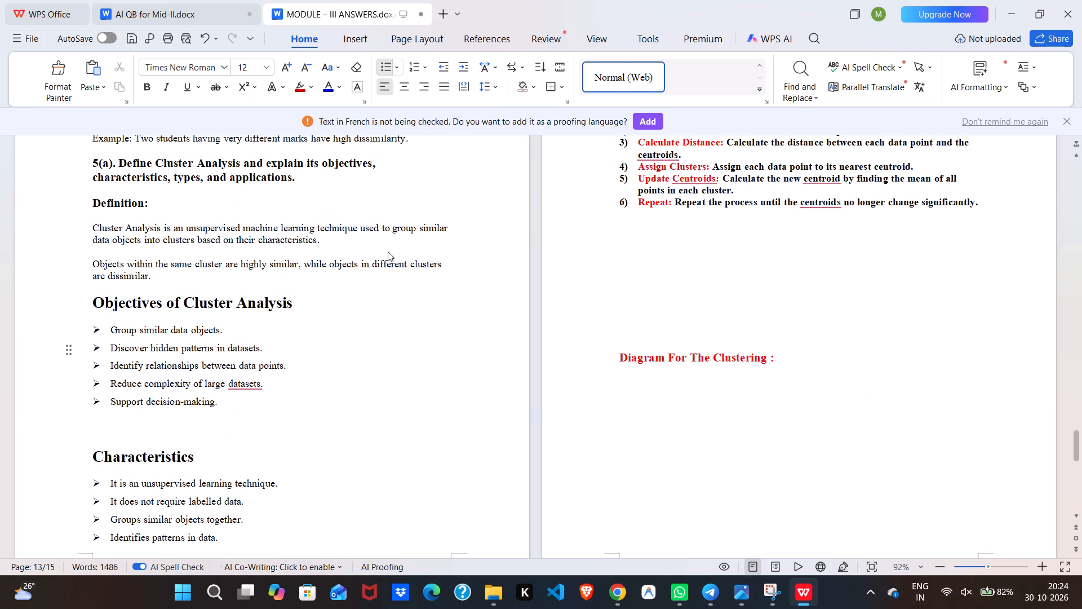
scroll(388, 251, up, 1)
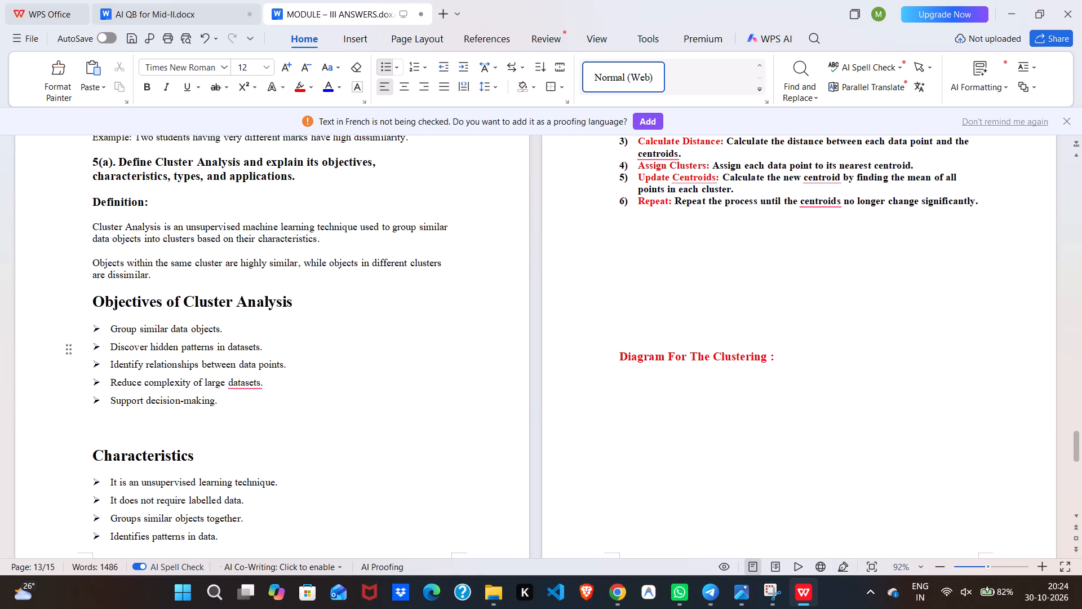
click(105, 441)
key(BackSpace)
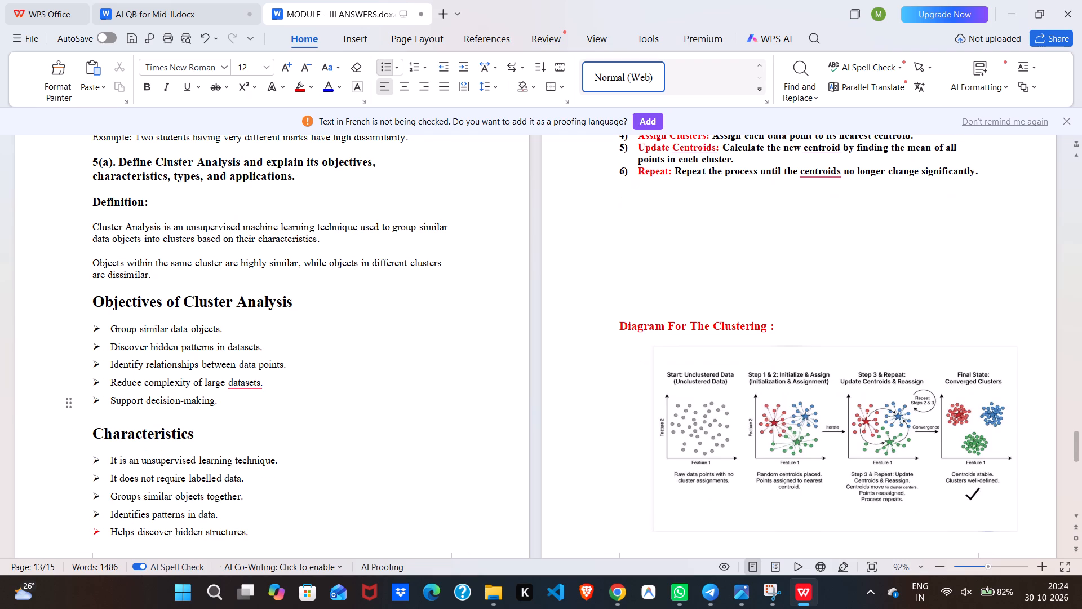
Delete the surplus empty lines above the "Diagram For The Clustering :" heading, leaving a small gap below the K-means steps.
scroll(679, 319, up, 1)
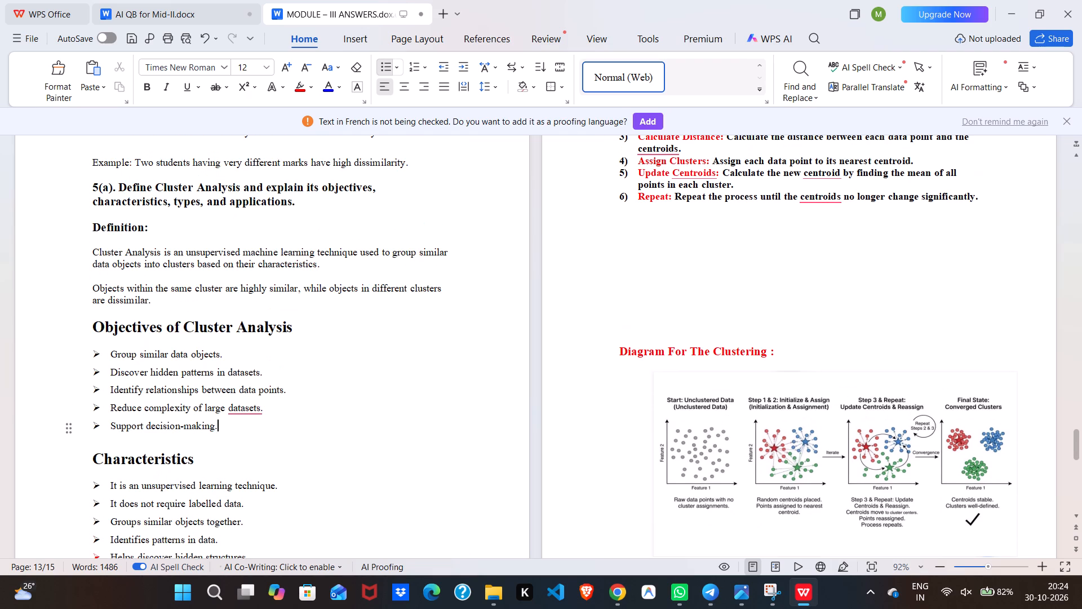
click(624, 351)
key(Down)
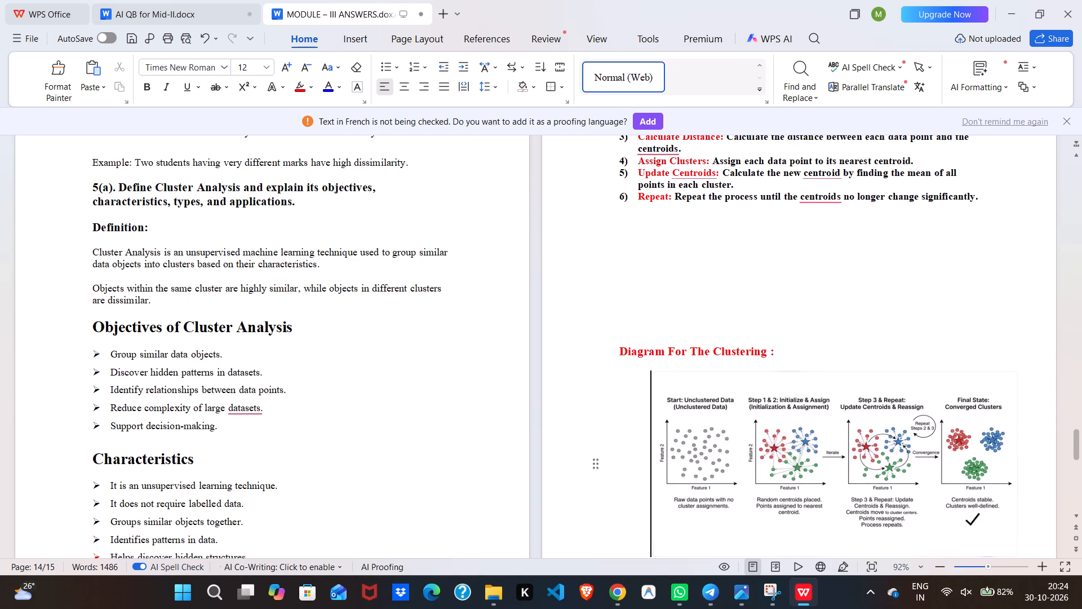
key(Left)
key(Right)
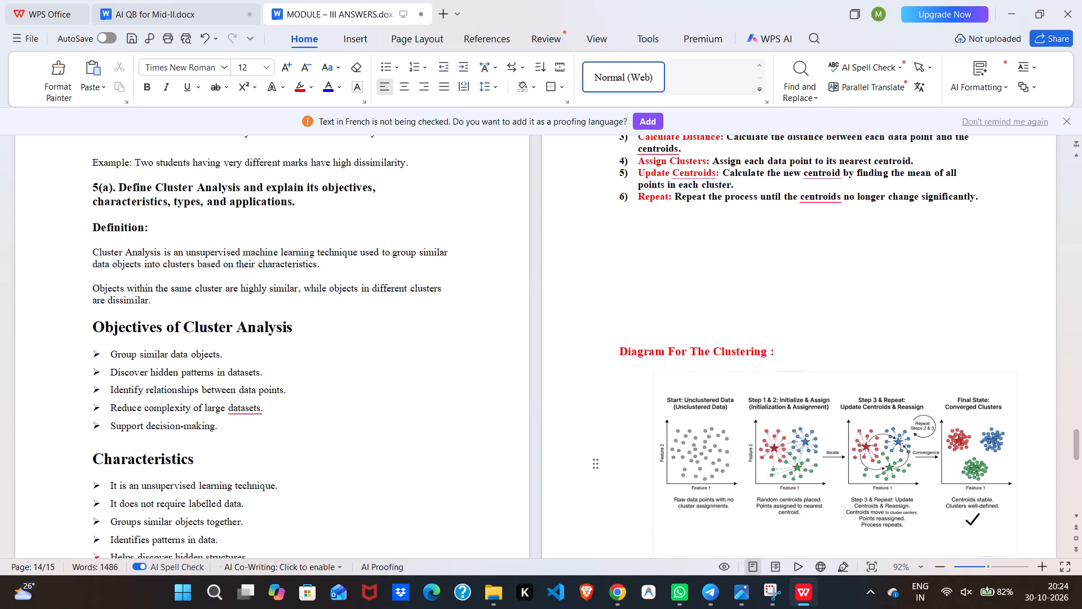
key(Up)
key(Left)
key(Left)
key(Left)
key(Left)
key(Left)
key(BackSpace)
key(BackSpace)
key(BackSpace)
key(BackSpace)
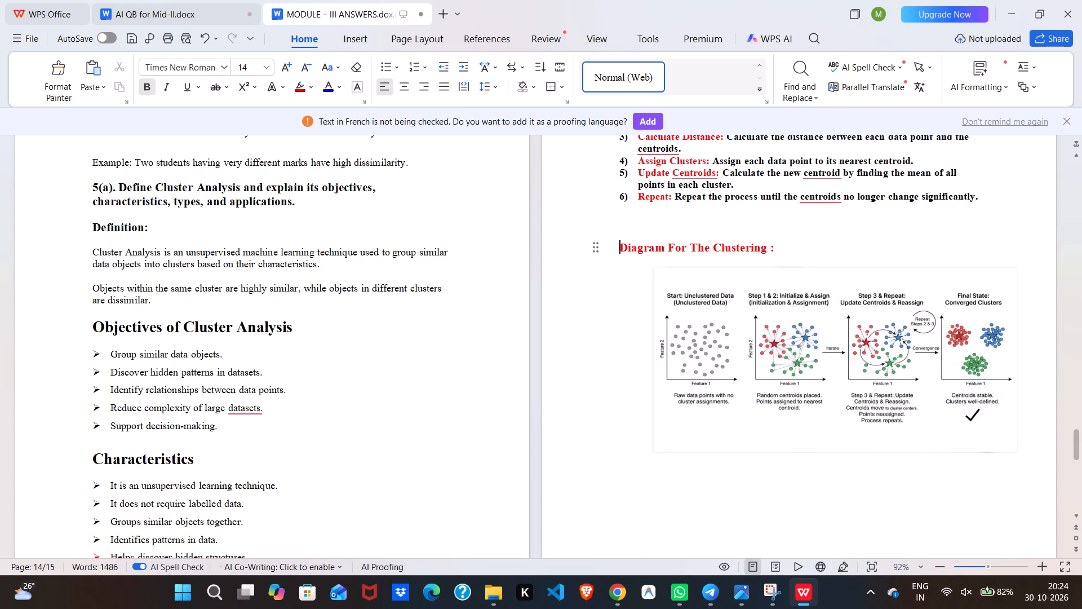
key(BackSpace)
key(Return)
Review the layout of the 5(a) Cluster Analysis answer and the K-means page with its clustering diagram.
scroll(338, 376, up, 3)
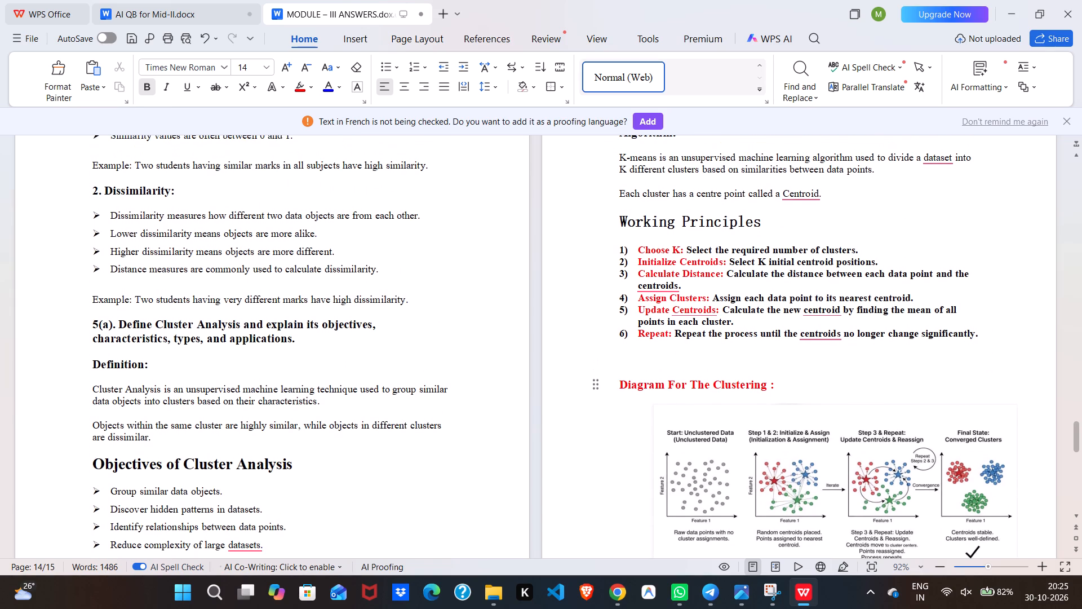
scroll(338, 376, down, 3)
scroll(338, 376, up, 1)
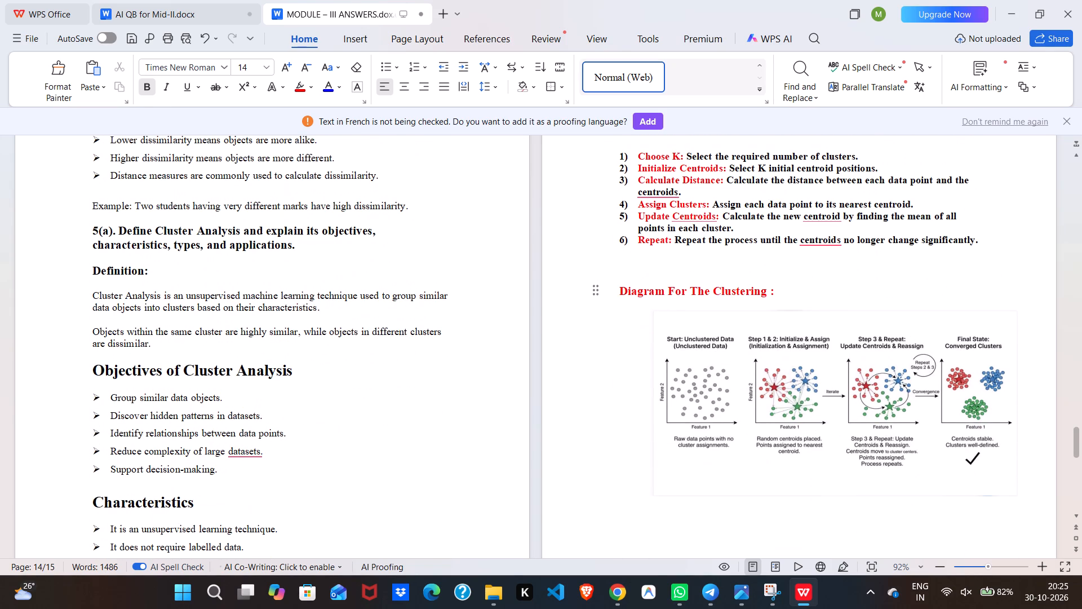
scroll(214, 289, down, 1)
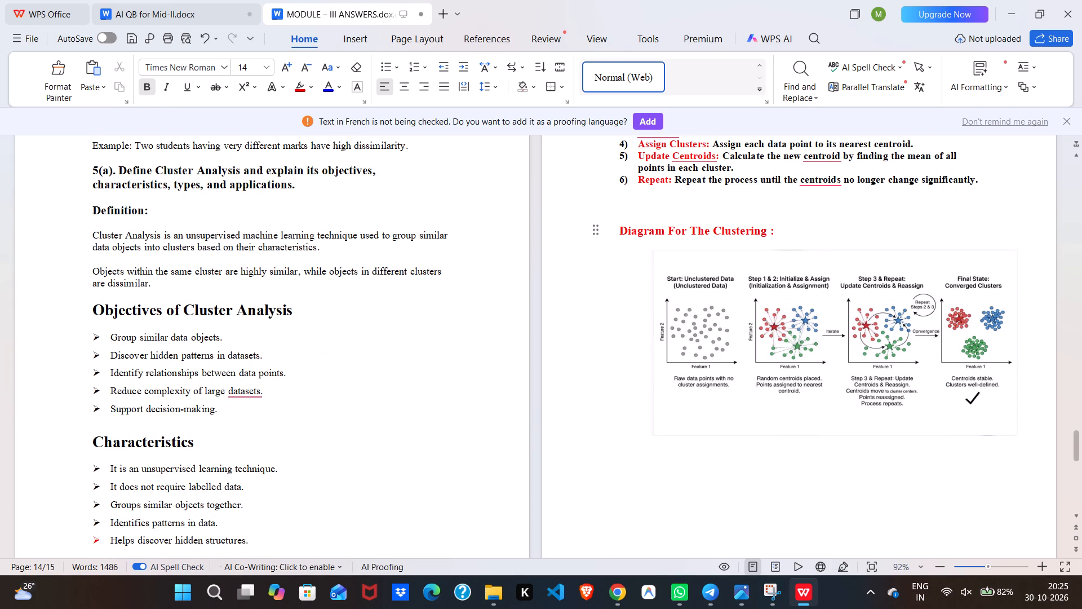
scroll(166, 328, down, 2)
scroll(349, 375, up, 1)
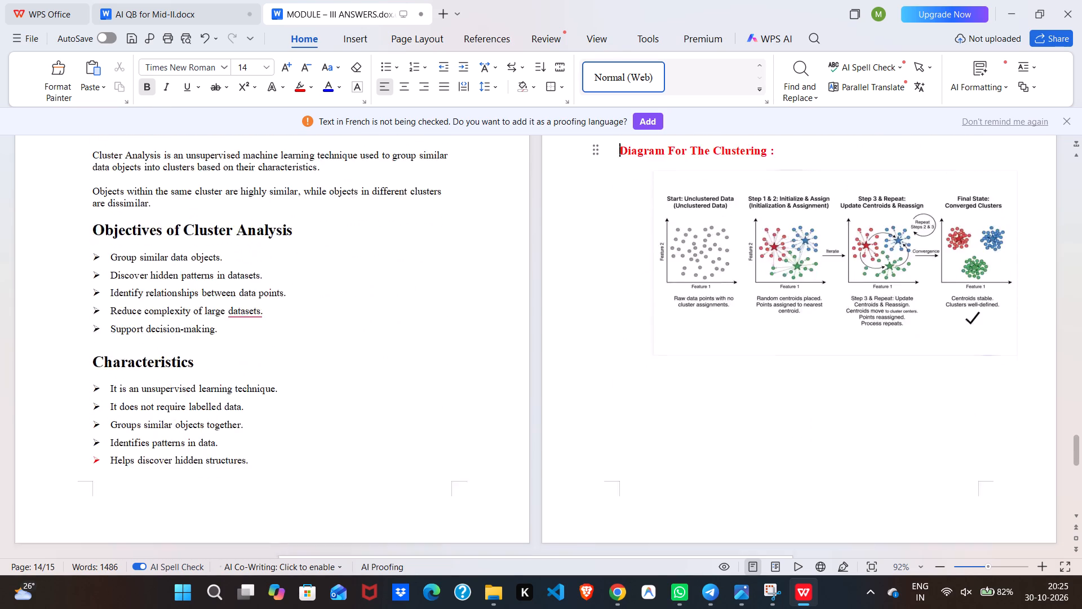
scroll(349, 375, up, 1)
scroll(455, 361, down, 2)
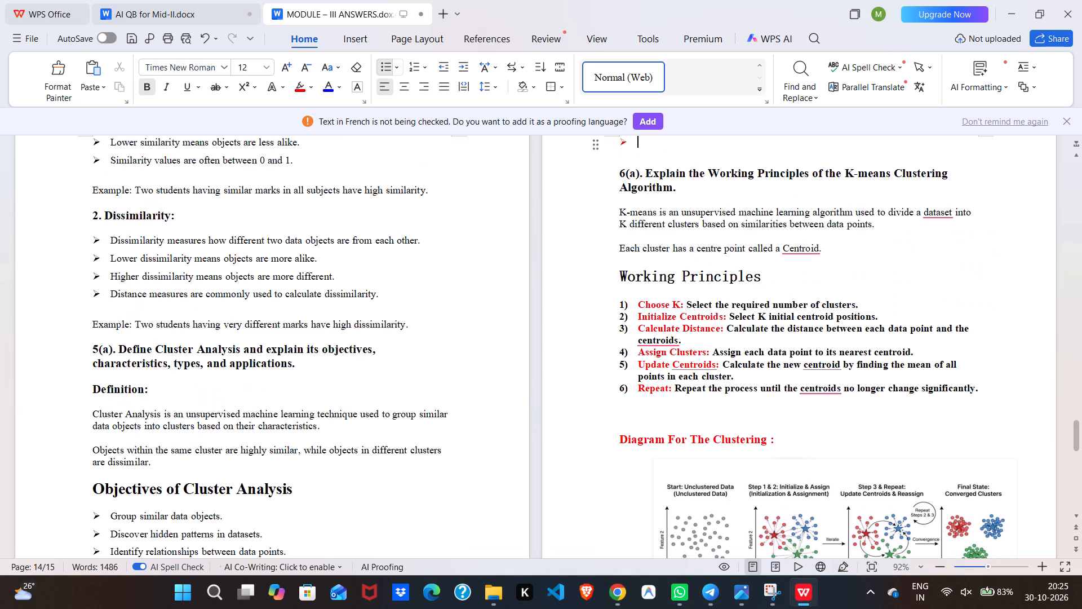
key(Return)
key(ctrl+v)
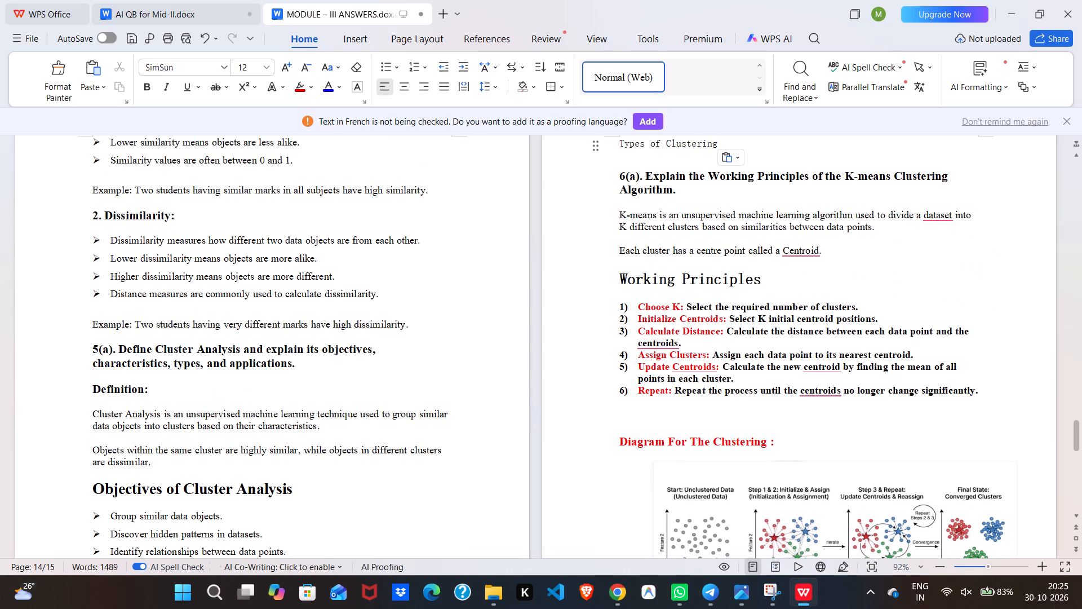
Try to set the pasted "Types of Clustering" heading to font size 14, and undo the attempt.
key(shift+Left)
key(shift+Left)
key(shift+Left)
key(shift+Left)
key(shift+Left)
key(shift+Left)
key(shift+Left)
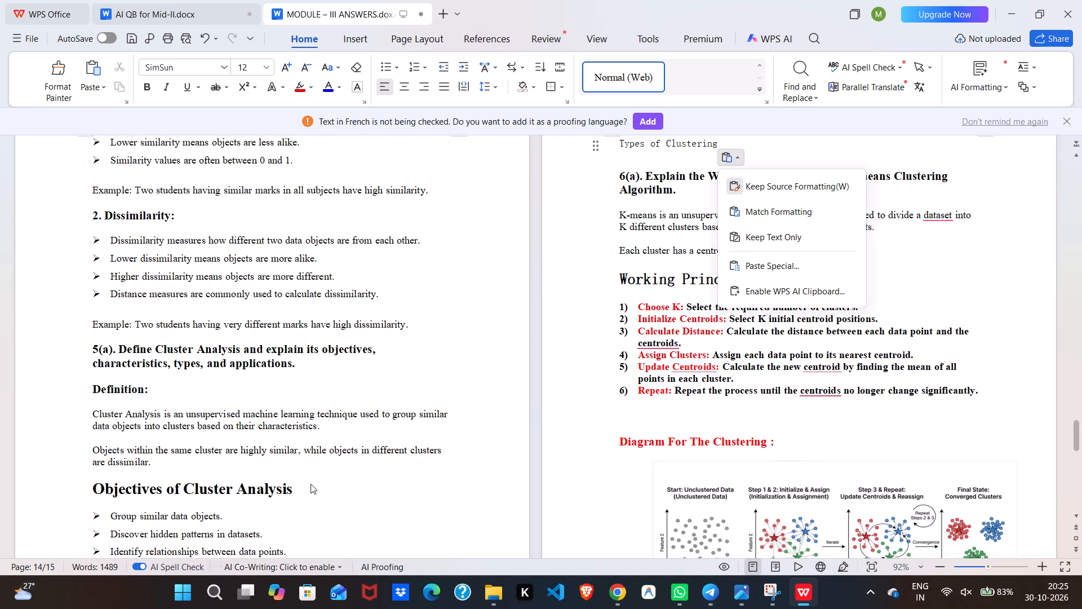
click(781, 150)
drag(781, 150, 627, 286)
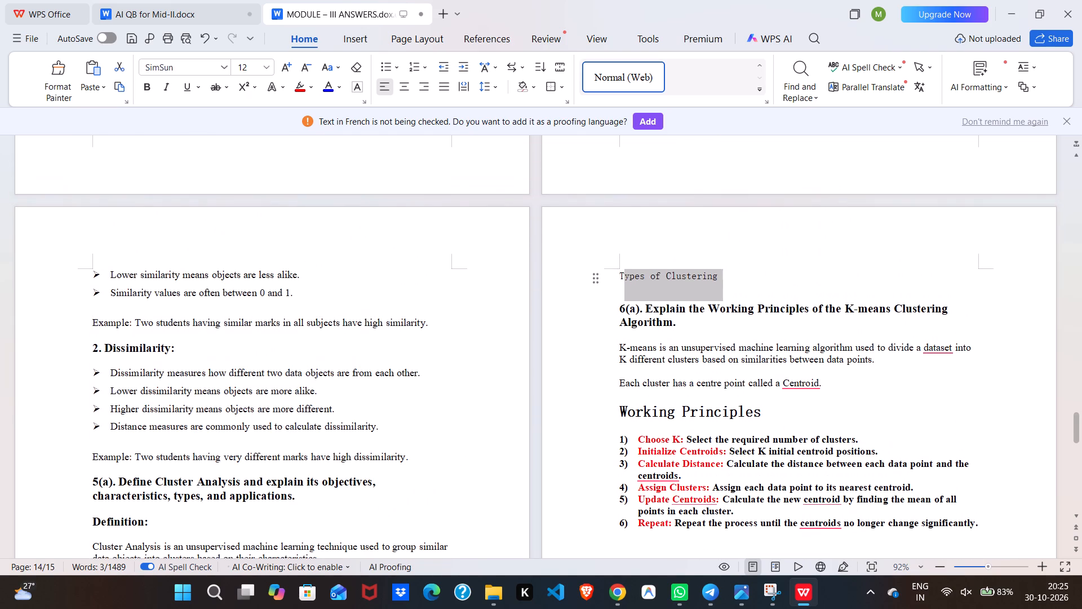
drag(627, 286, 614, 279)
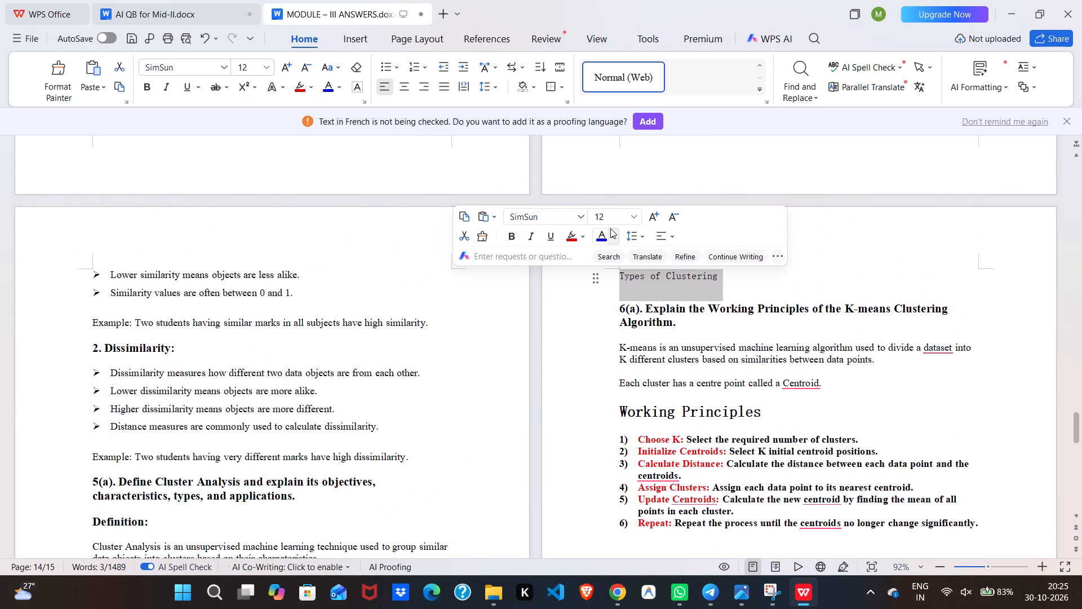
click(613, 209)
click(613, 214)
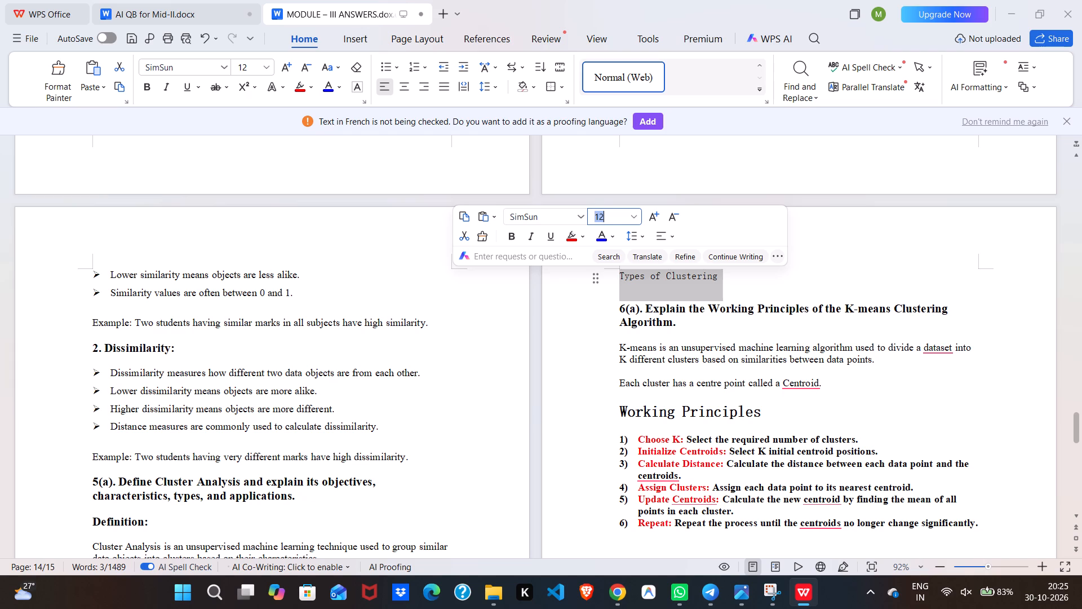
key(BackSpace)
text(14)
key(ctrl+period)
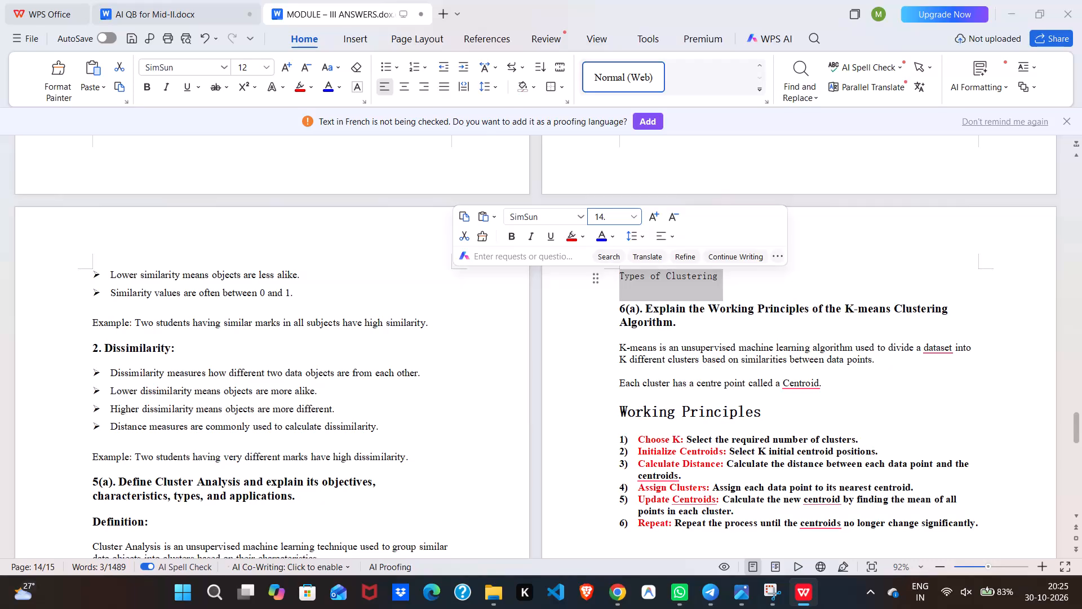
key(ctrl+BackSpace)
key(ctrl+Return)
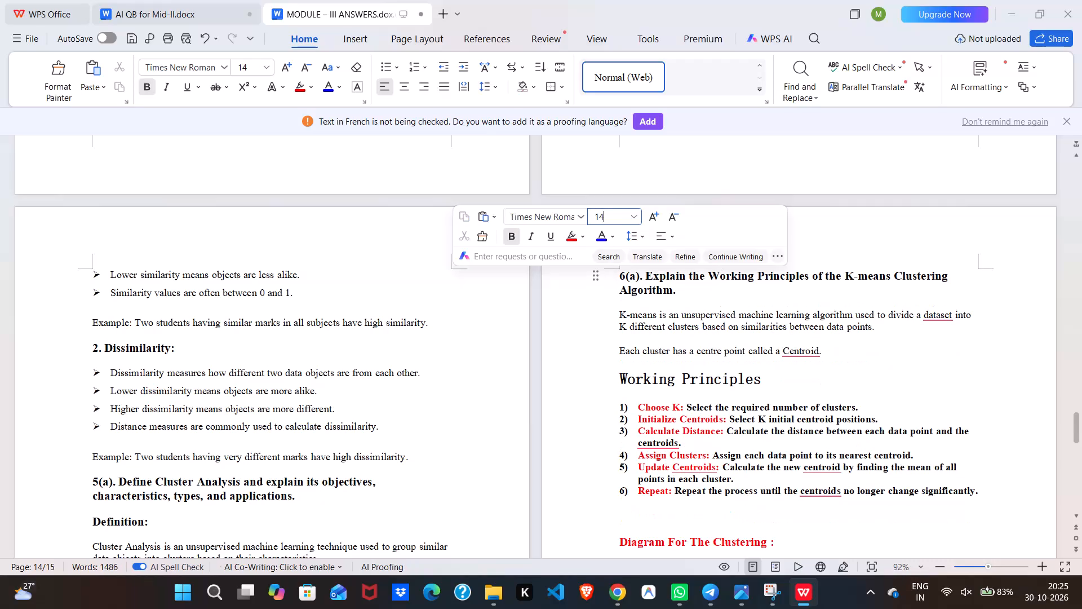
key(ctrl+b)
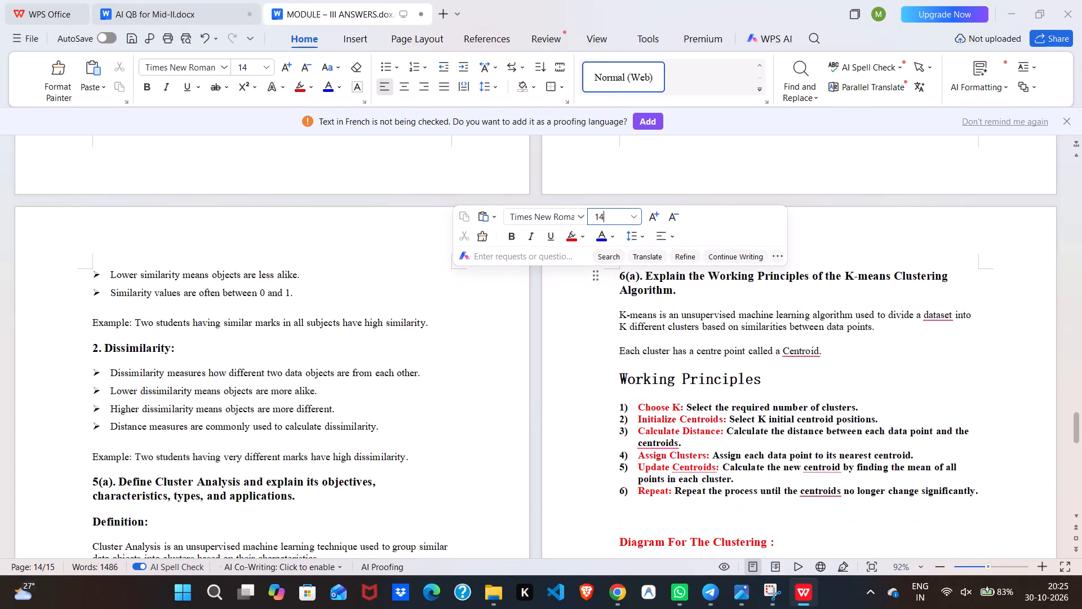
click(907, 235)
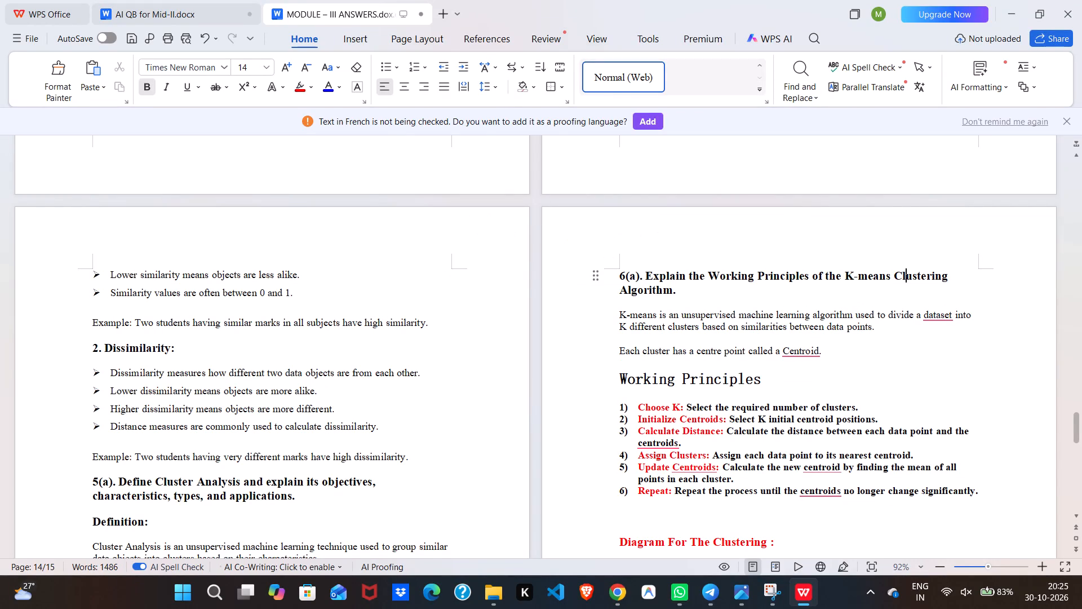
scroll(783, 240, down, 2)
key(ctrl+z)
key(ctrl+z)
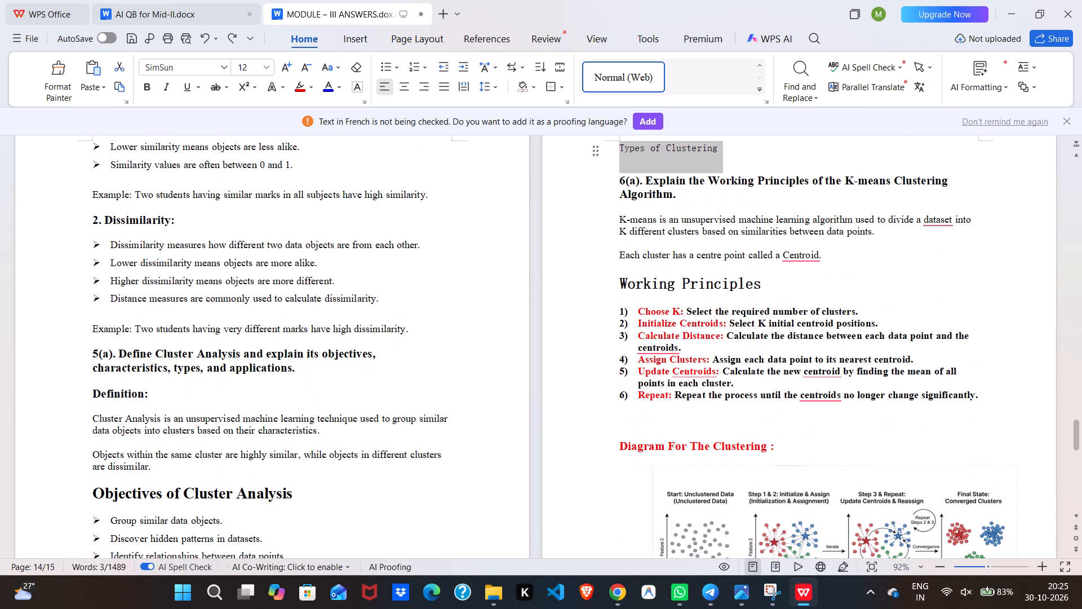
Format the "Types of Clustering" heading as bold Times New Roman at font size 16.
key(ctrl+b)
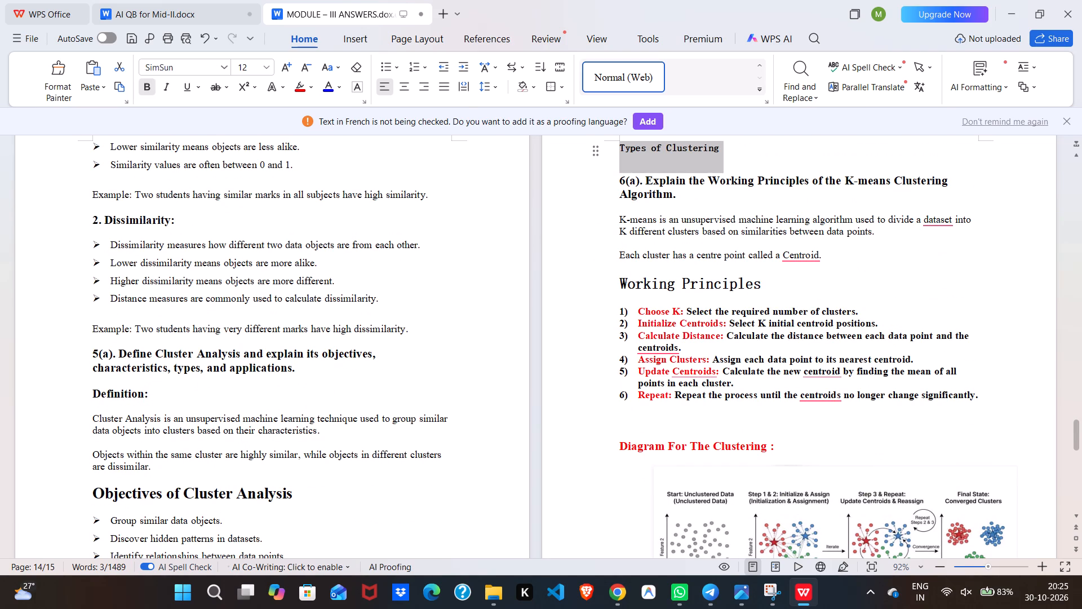
click(254, 67)
key(BackSpace)
key(1)
key(4)
key(Return)
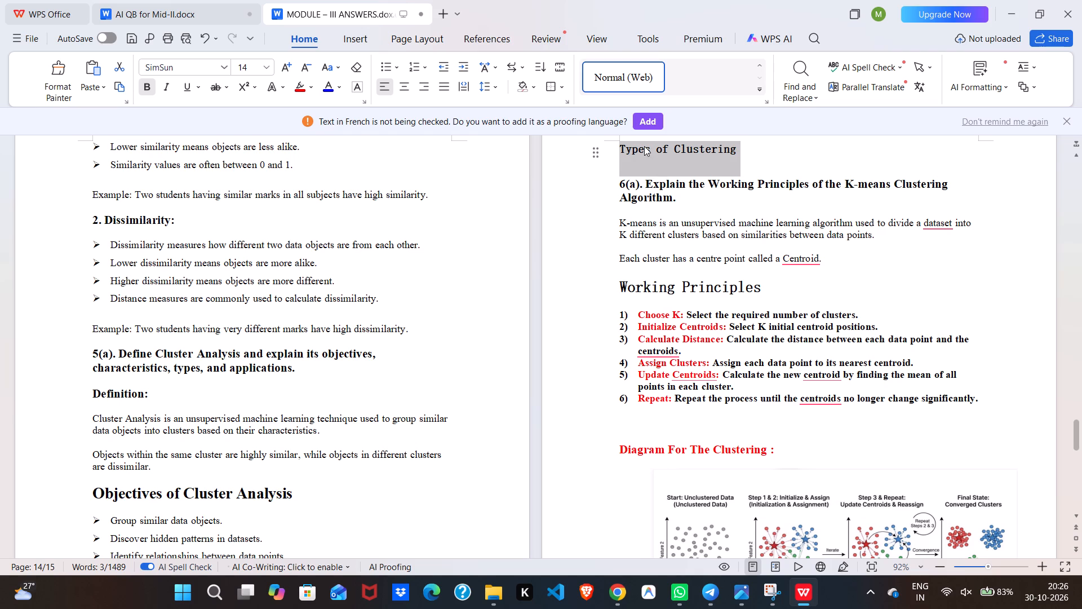
click(225, 69)
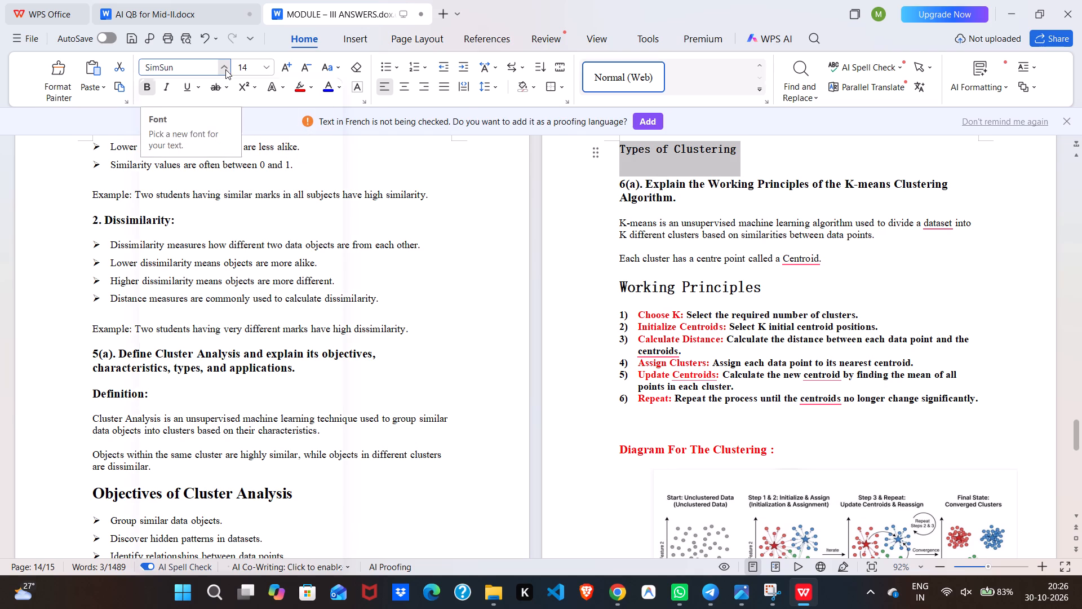
click(204, 195)
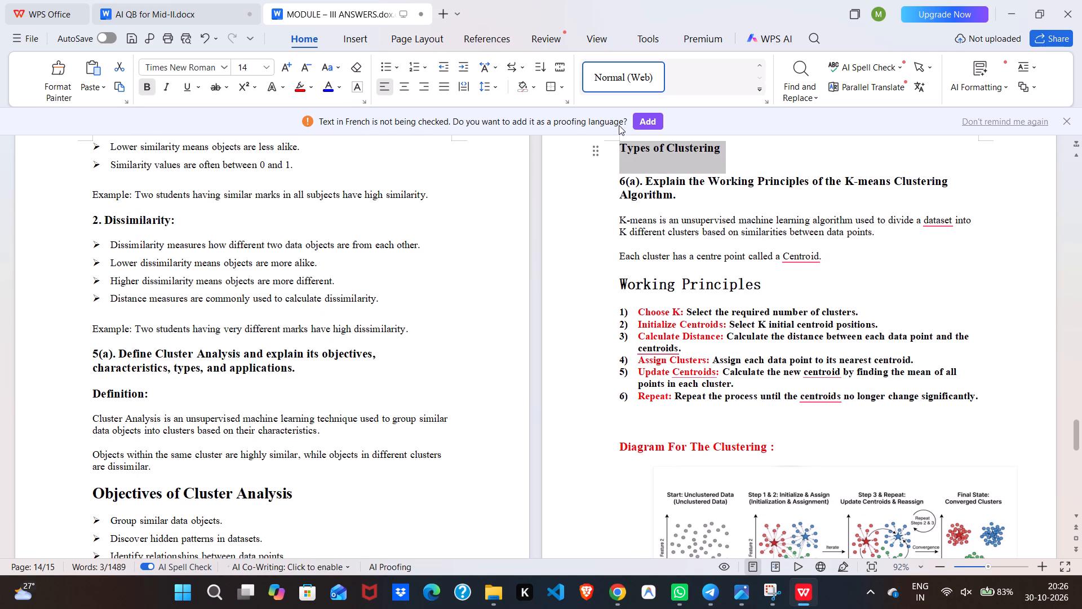
click(252, 67)
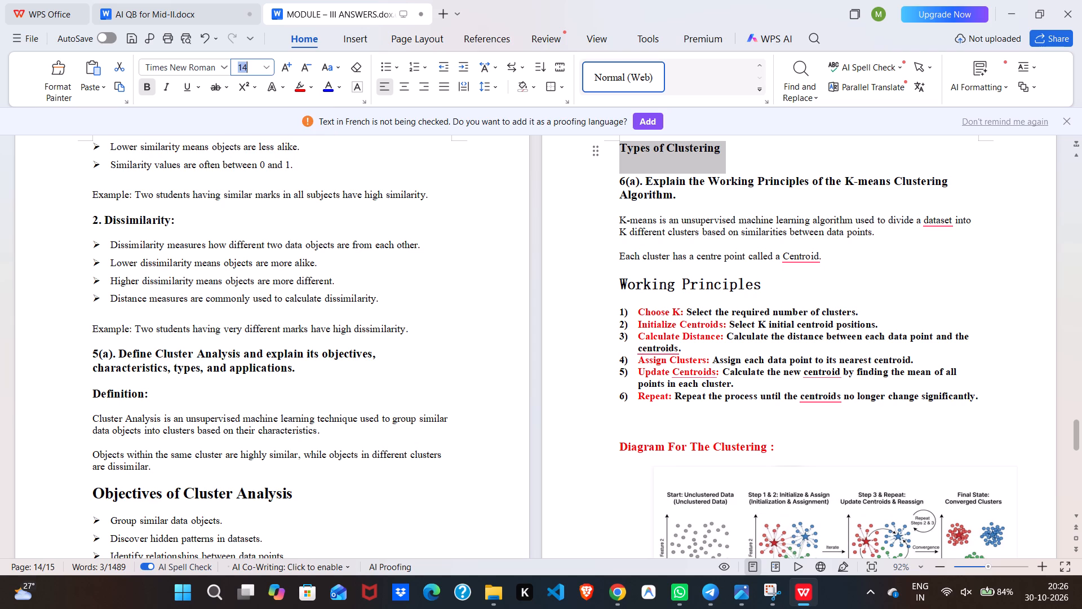
key(BackSpace)
text(16)
key(Return)
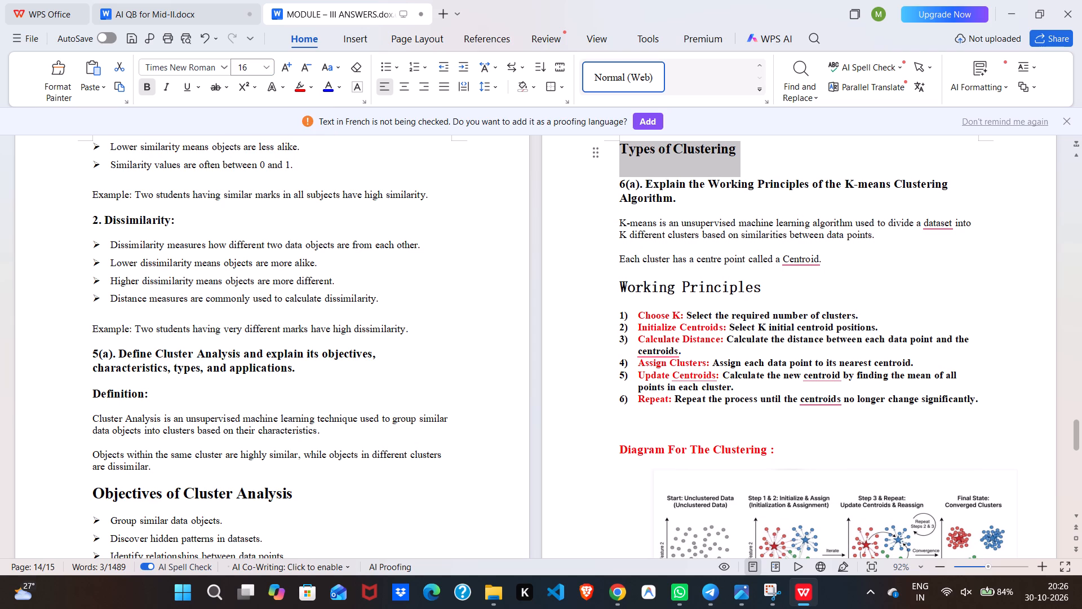
Add a space and a colon at the end of the "Types of Clustering" heading.
click(753, 143)
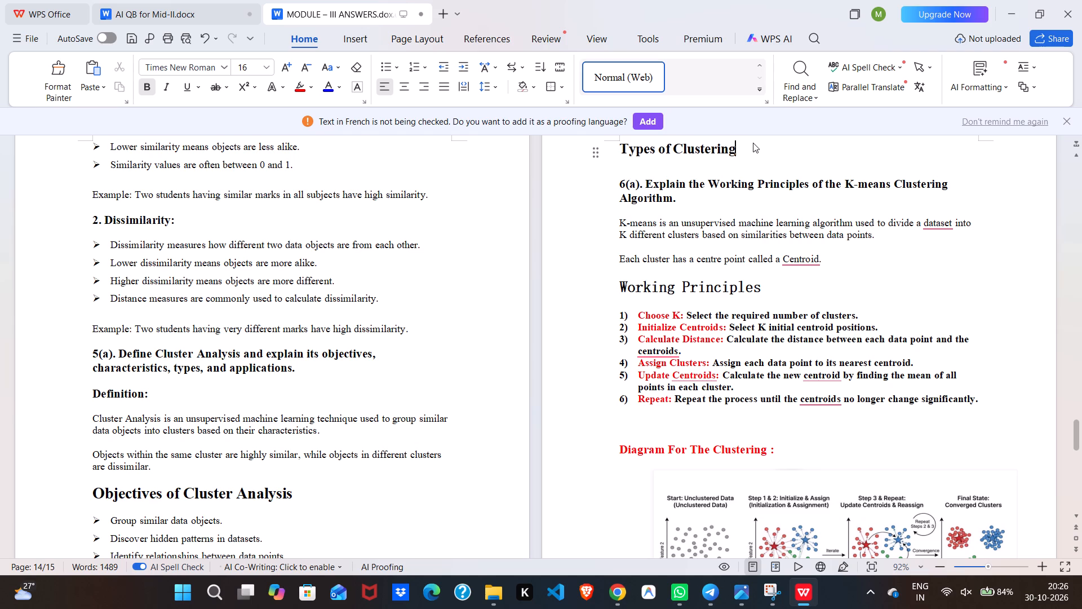
key(shift+colon)
key(Left)
key(space)
key(Right)
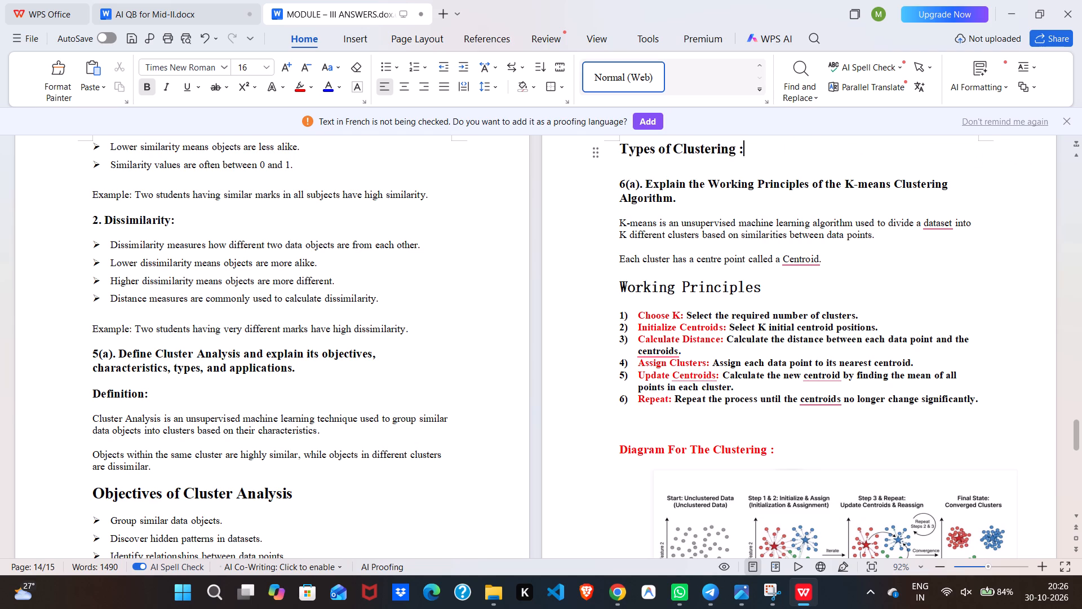
Add the label "Exclusive Clustering :" on a new line below the "Types of Clustering :" heading.
key(Return)
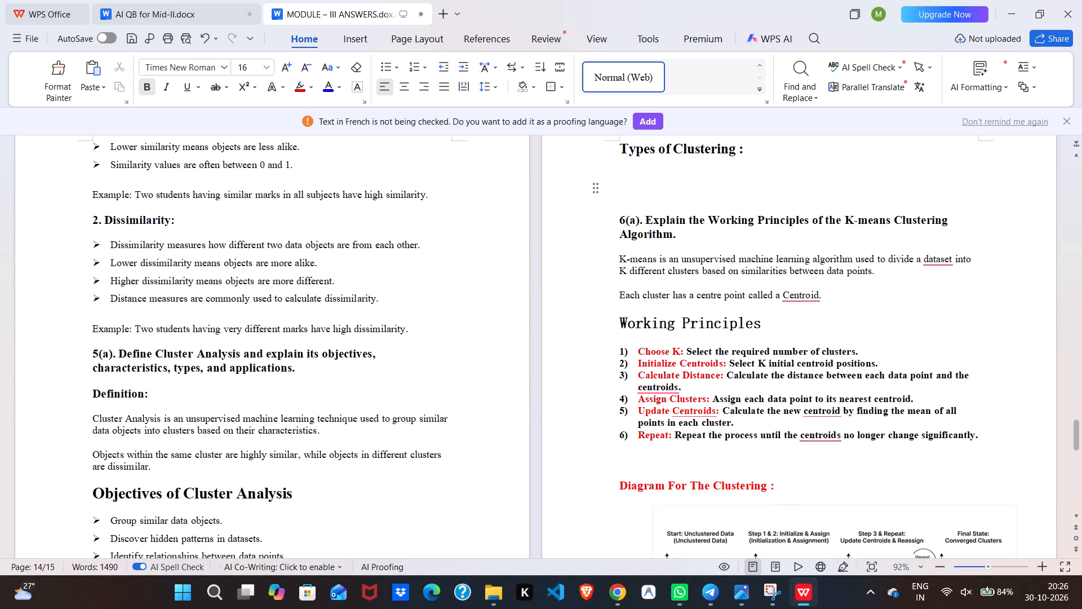
text(ex)
text(clusu)
key(BackSpace)
key(BackSpace)
key(BackSpace)
key(BackSpace)
key(BackSpace)
key(BackSpace)
key(BackSpace)
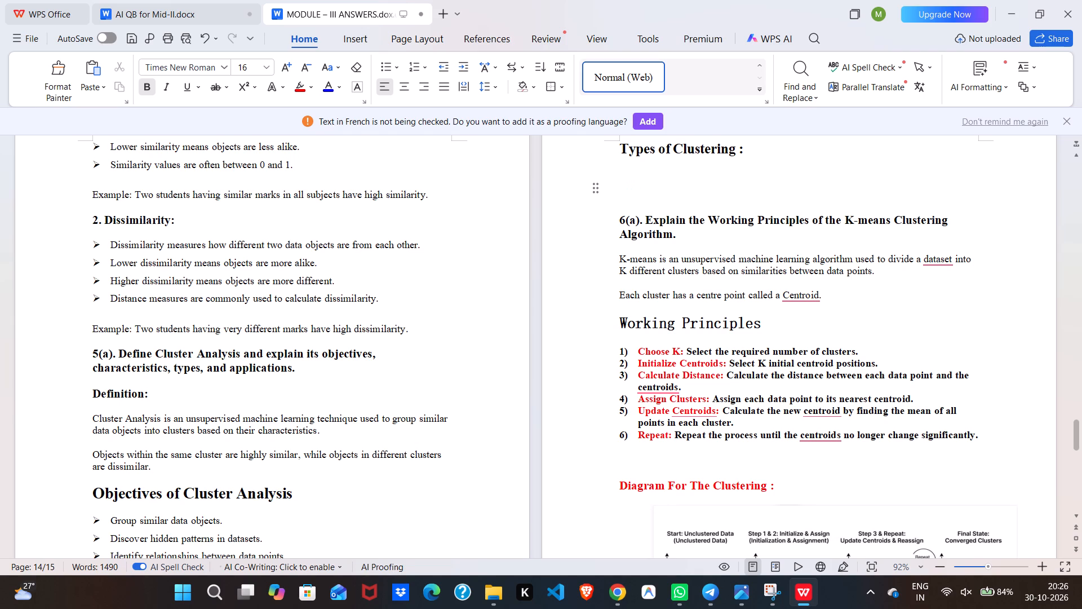
text(Exclusu)
key(BackSpace)
text(ive)
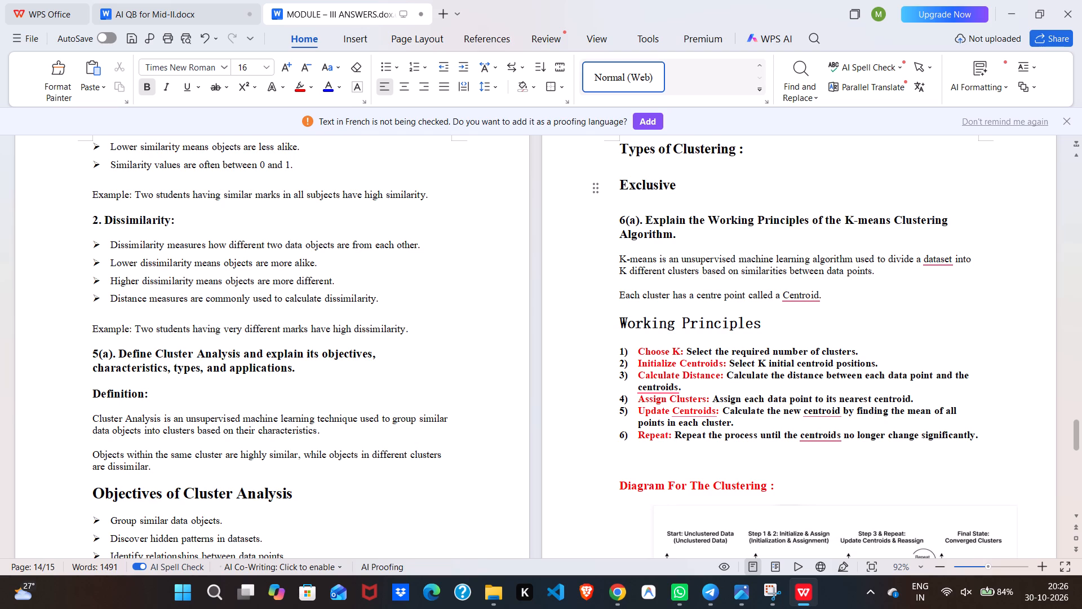
key(space)
text(Clustering)
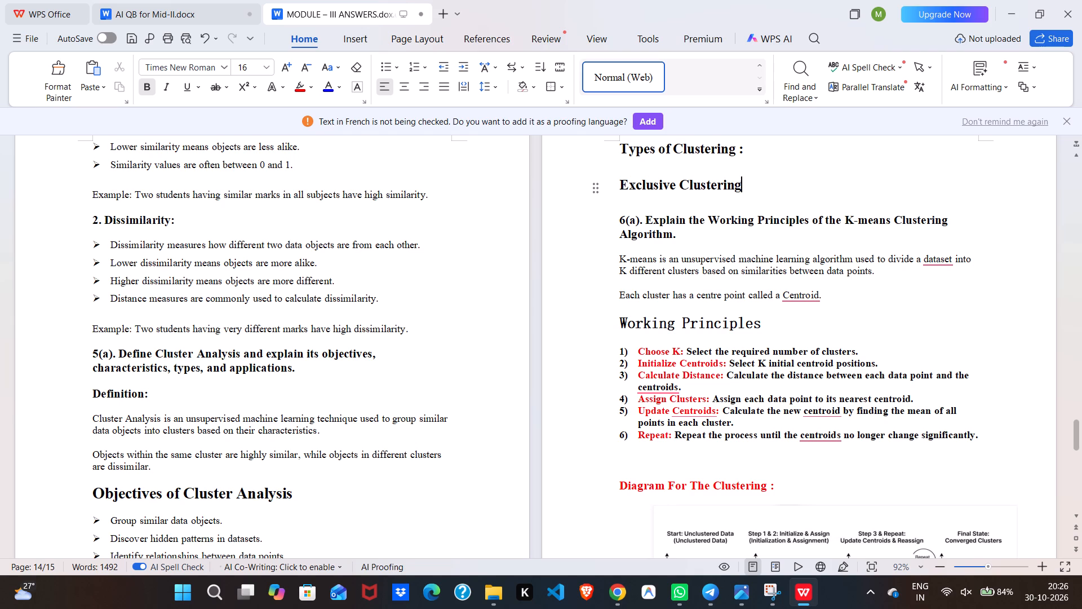
key(space)
text(:)
Begin the description after "Exclusive Clustering :" with the words "An item belong".
key(space)
text(a)
key(BackSpace)
text(An)
key(space)
text(item)
key(space)
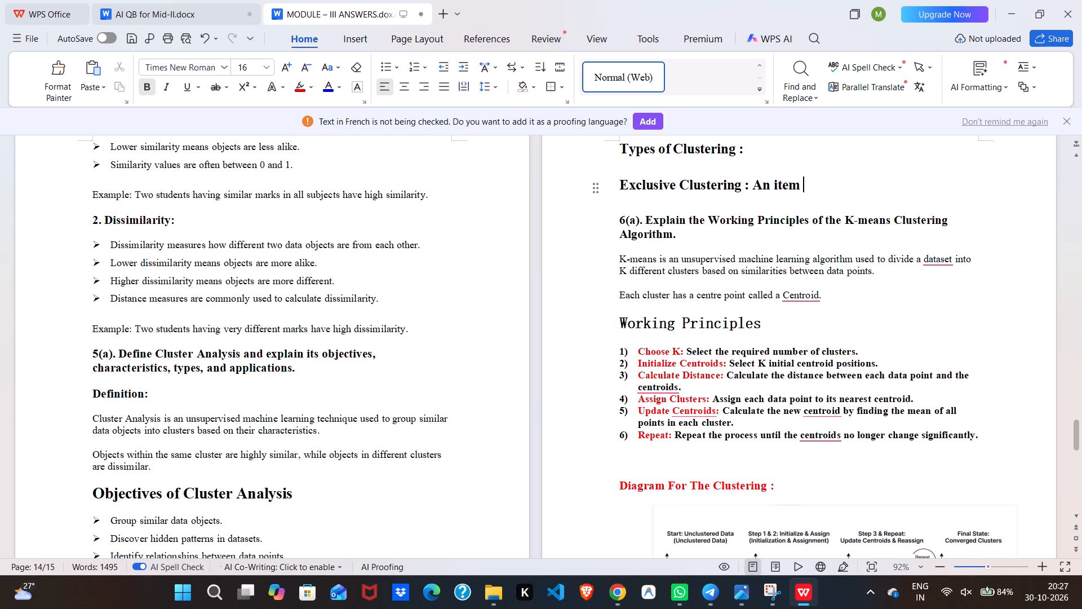
text(br)
key(BackSpace)
text(elong)
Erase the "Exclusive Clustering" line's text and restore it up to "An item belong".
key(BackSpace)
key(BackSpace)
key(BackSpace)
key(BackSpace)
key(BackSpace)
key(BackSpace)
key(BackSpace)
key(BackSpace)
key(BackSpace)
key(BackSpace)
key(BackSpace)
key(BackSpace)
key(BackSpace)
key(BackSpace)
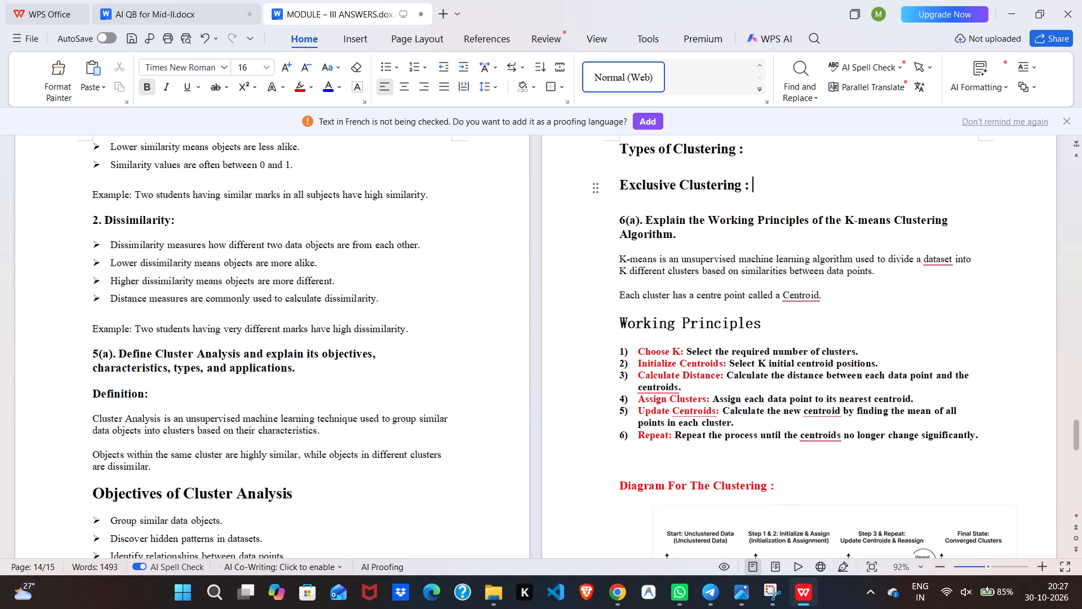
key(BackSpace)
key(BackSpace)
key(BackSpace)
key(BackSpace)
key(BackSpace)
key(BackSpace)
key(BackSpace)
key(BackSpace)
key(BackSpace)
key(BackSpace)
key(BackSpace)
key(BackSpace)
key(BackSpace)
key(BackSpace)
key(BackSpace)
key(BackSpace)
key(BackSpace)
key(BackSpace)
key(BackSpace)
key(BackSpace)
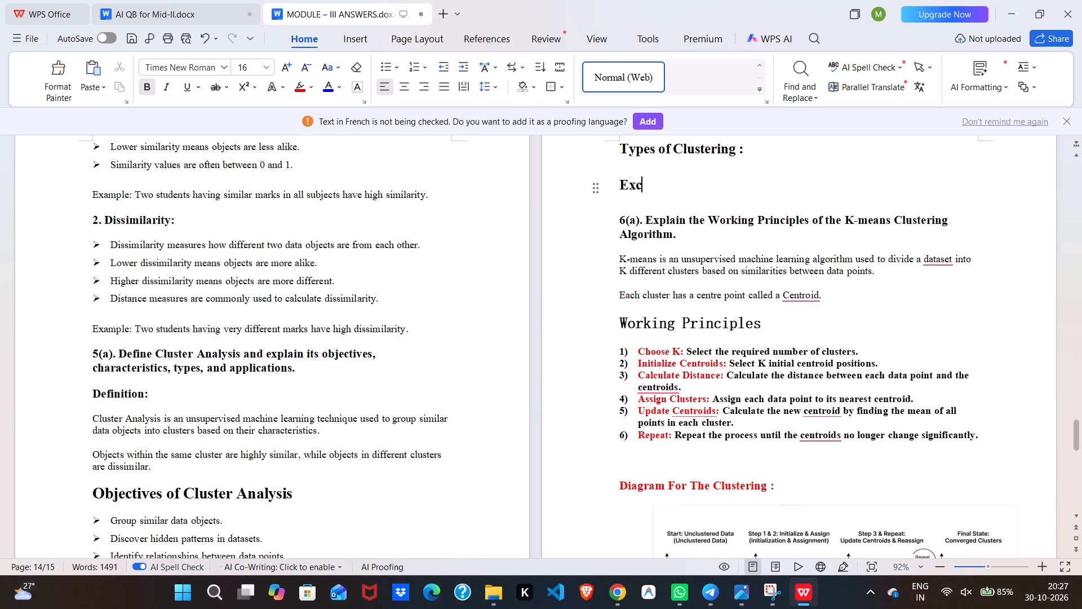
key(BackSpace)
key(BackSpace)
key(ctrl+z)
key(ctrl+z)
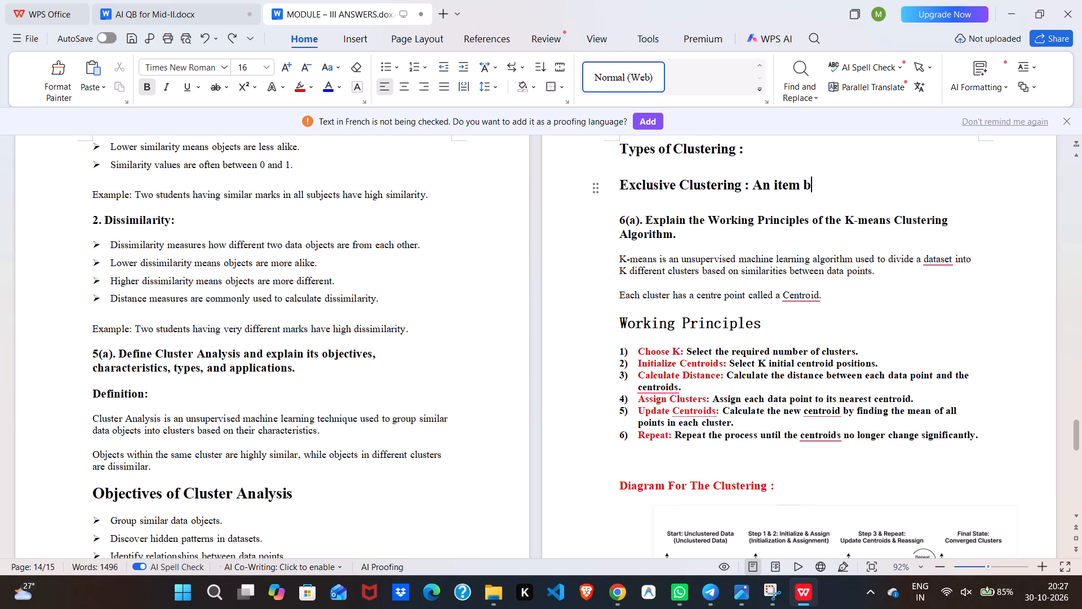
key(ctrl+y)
Continue the "Exclusive Clustering" description in non-bold text with "exclusively to one cluster not several".
key(ctrl+b)
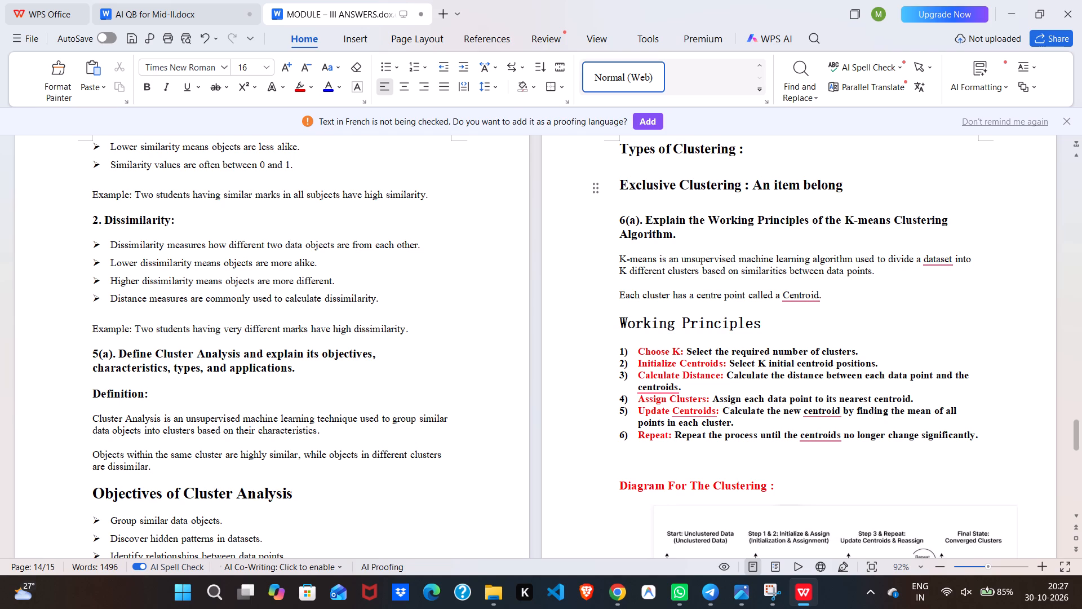
key(space)
key(e)
key(BackSpace)
text(ex)
text(cli)
key(BackSpace)
text(usive)
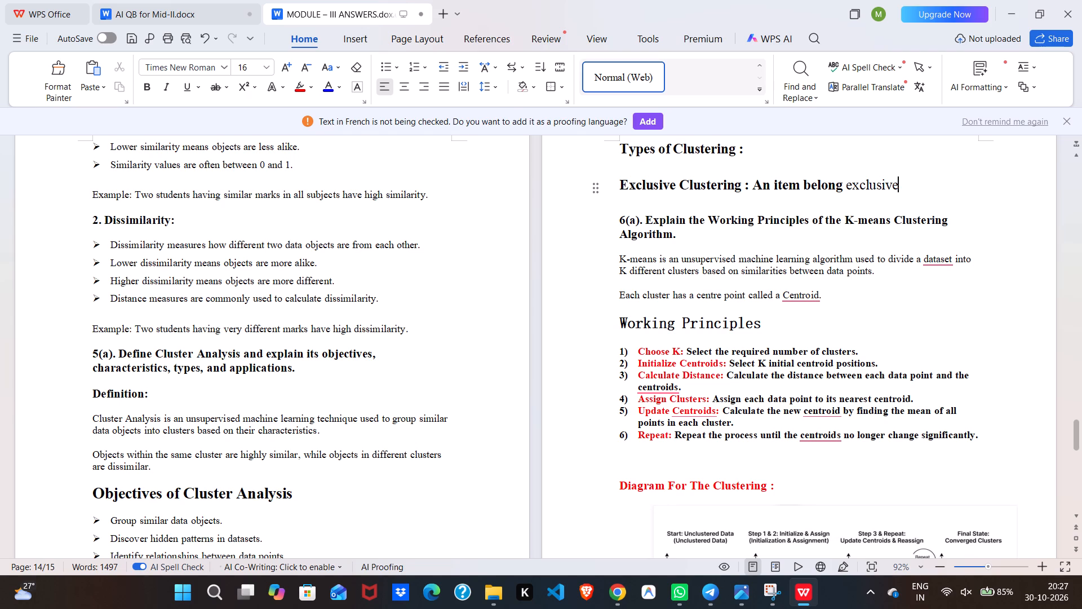
text(ly)
key(space)
text(to one)
key(space)
text(cluster)
key(space)
text(not)
key(space)
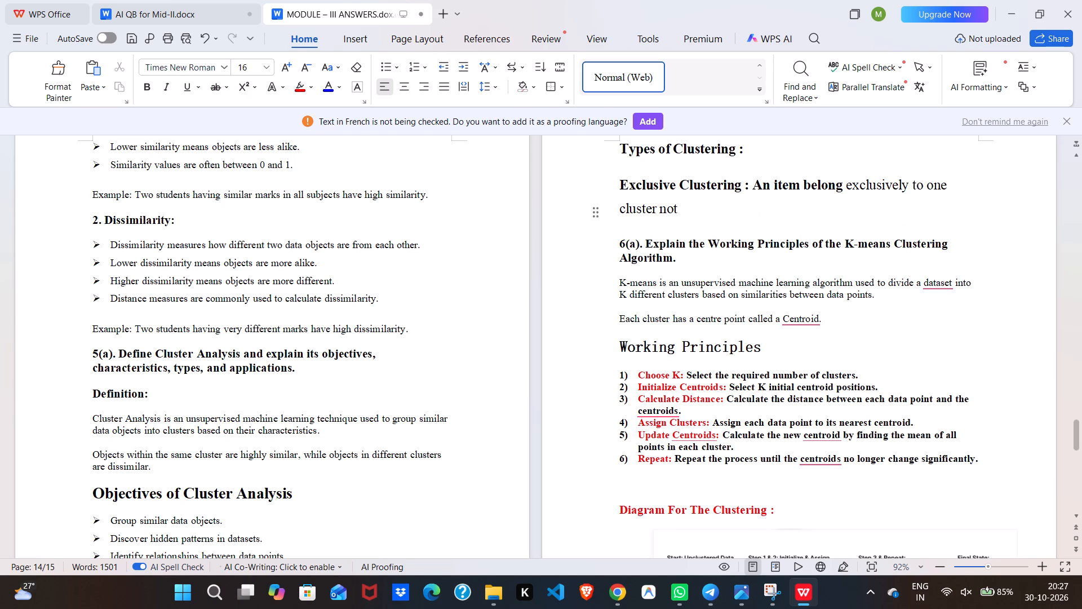
text(se)
text(vera)
key(l)
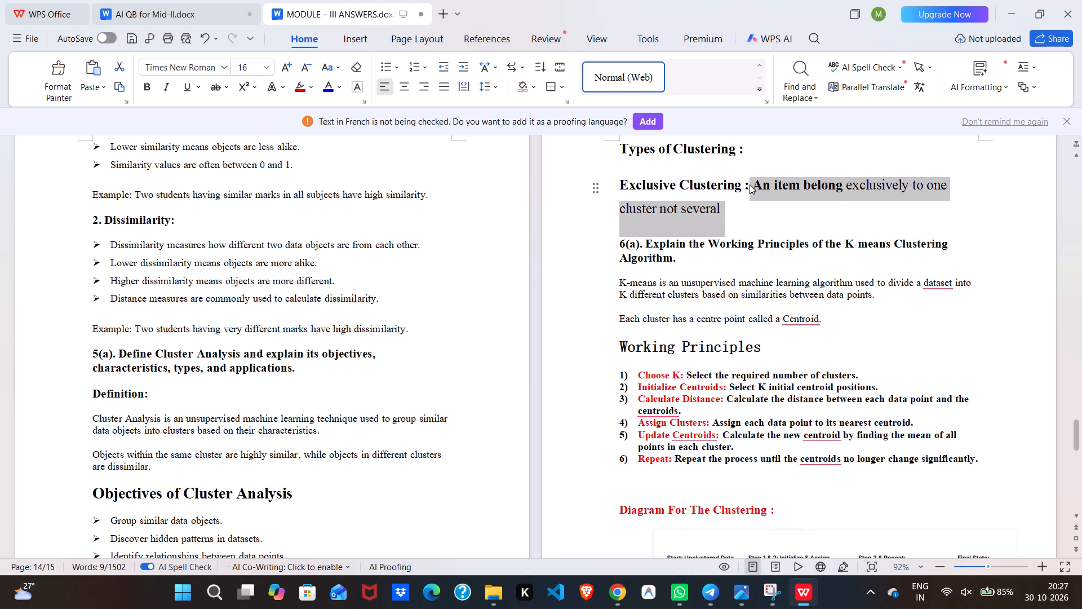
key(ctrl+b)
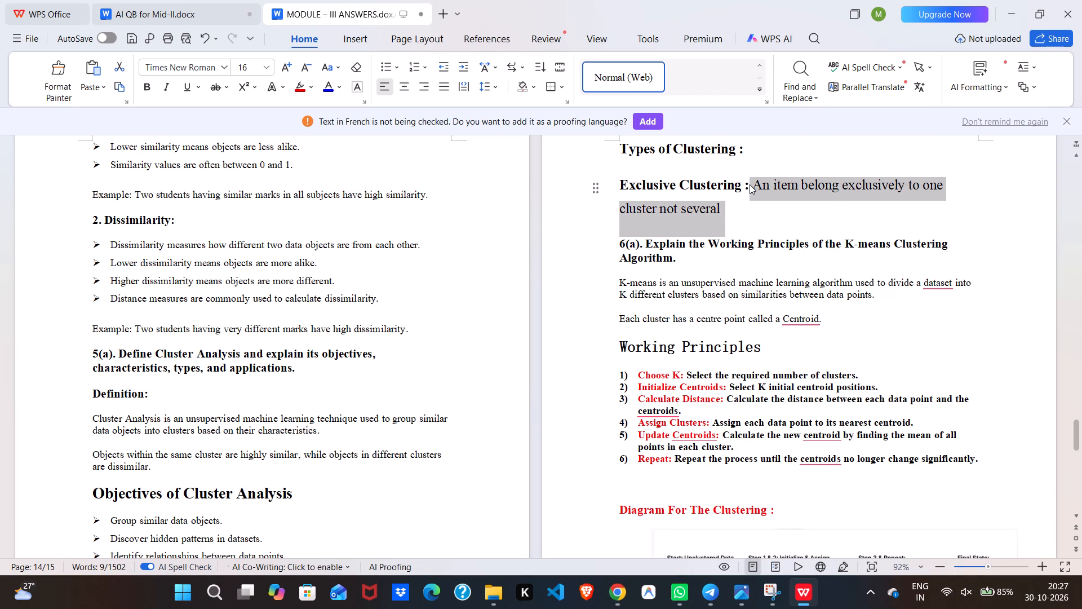
click(248, 69)
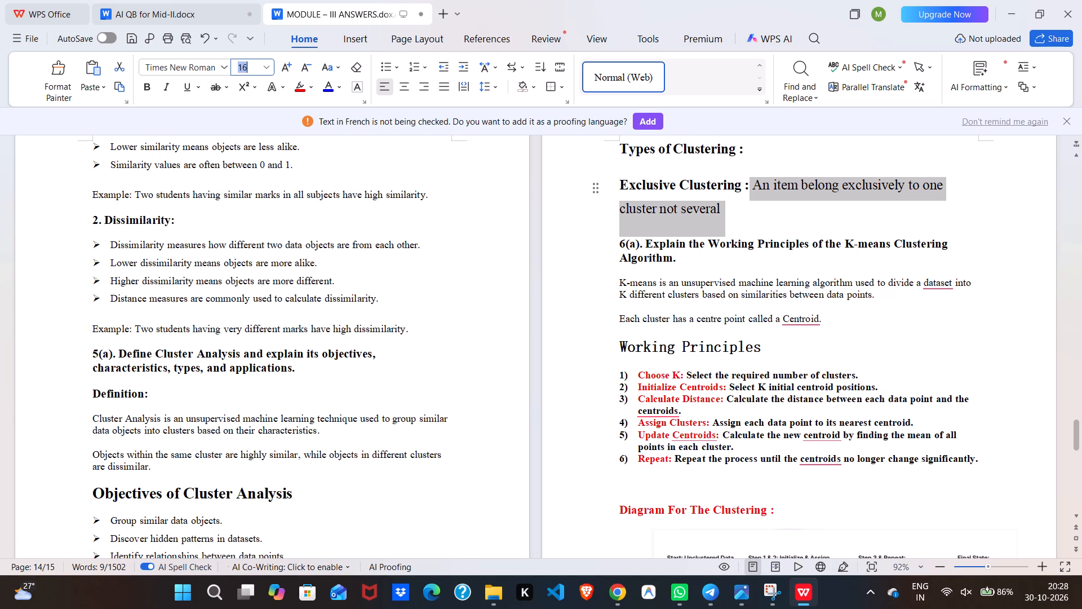
key(BackSpace)
text(12)
key(Return)
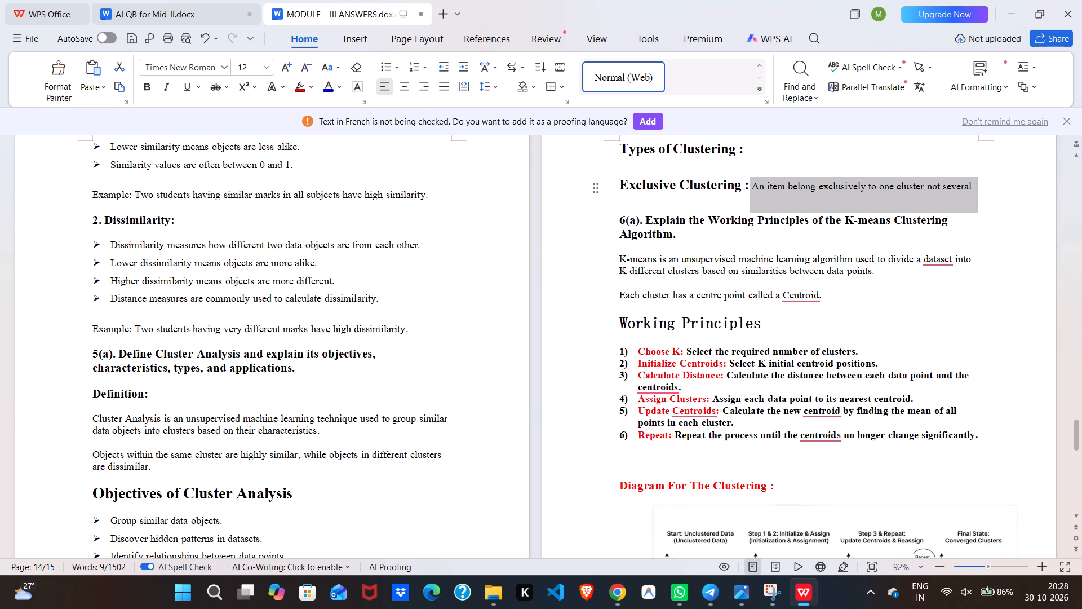
Set the font size of the "Exclusive Clustering" label to 12.
drag(744, 187, 618, 178)
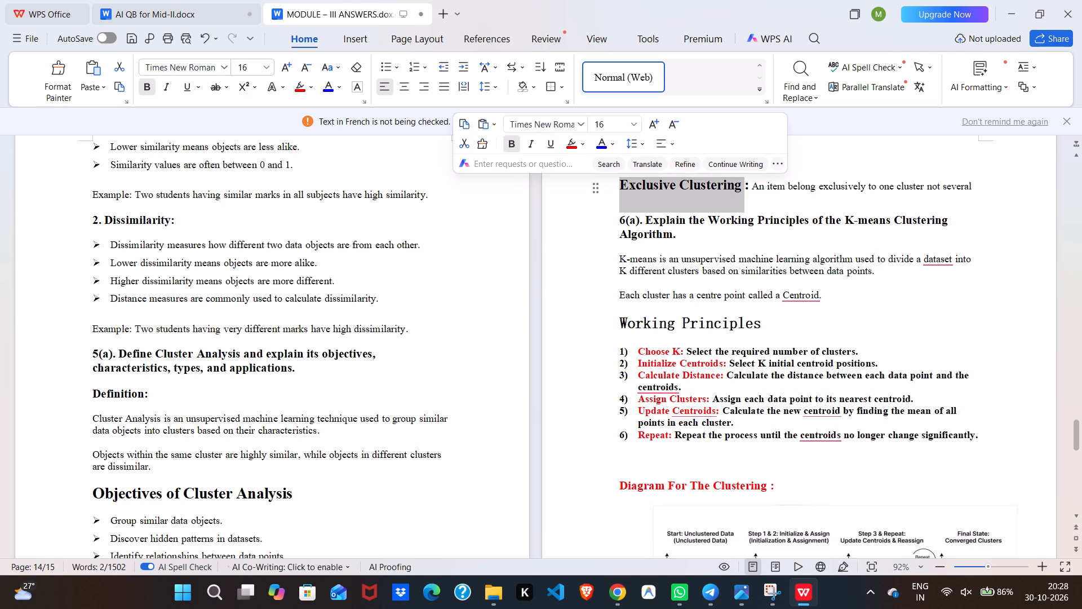
click(606, 125)
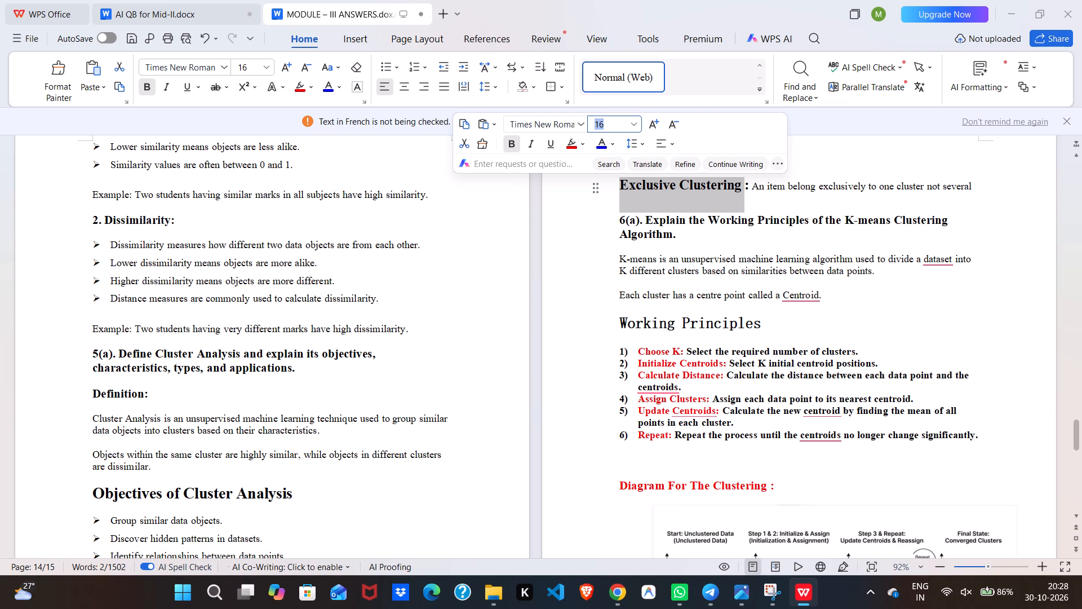
key(BackSpace)
text(12)
key(Return)
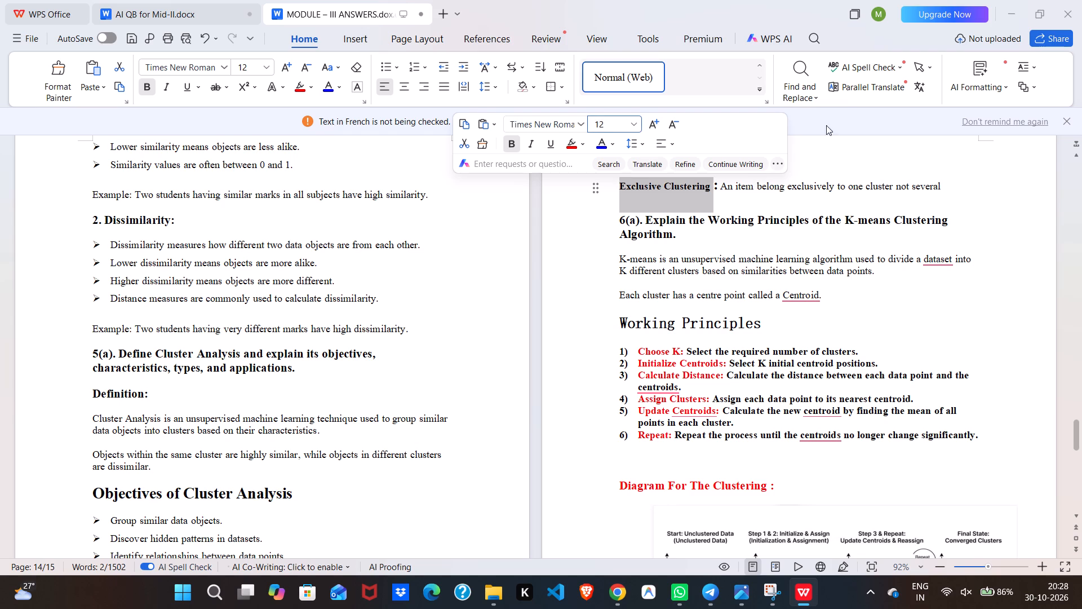
Add the indented line "K-Means algorithm" below the "Exclusive Clustering" description, followed by an unnumbered empty line.
click(966, 188)
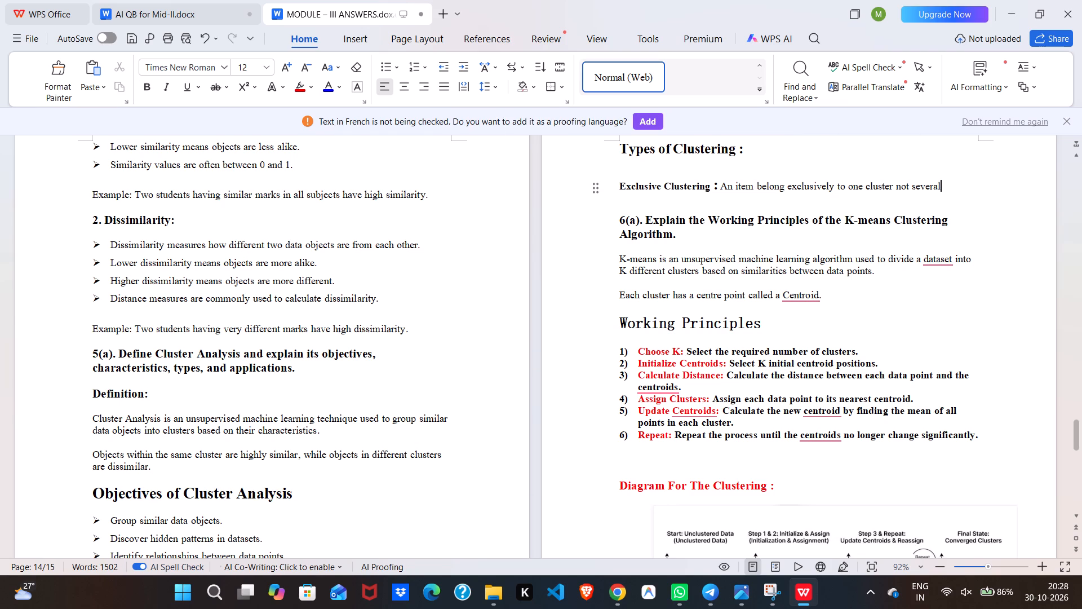
key(Return)
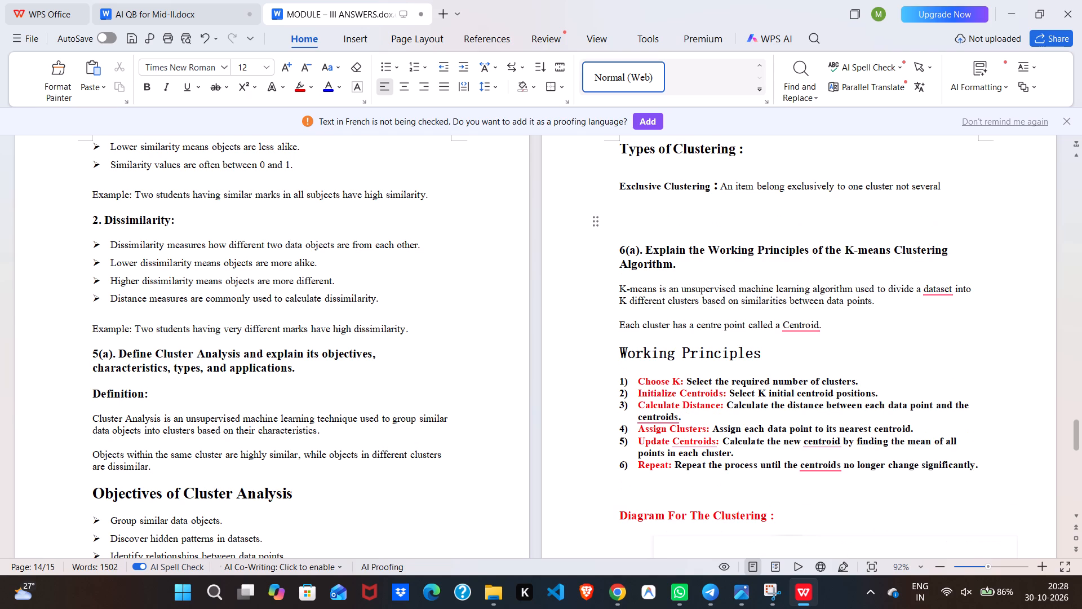
key(space)
key(space)
key(shift+k)
key(minus)
text(Mean)
key(space)
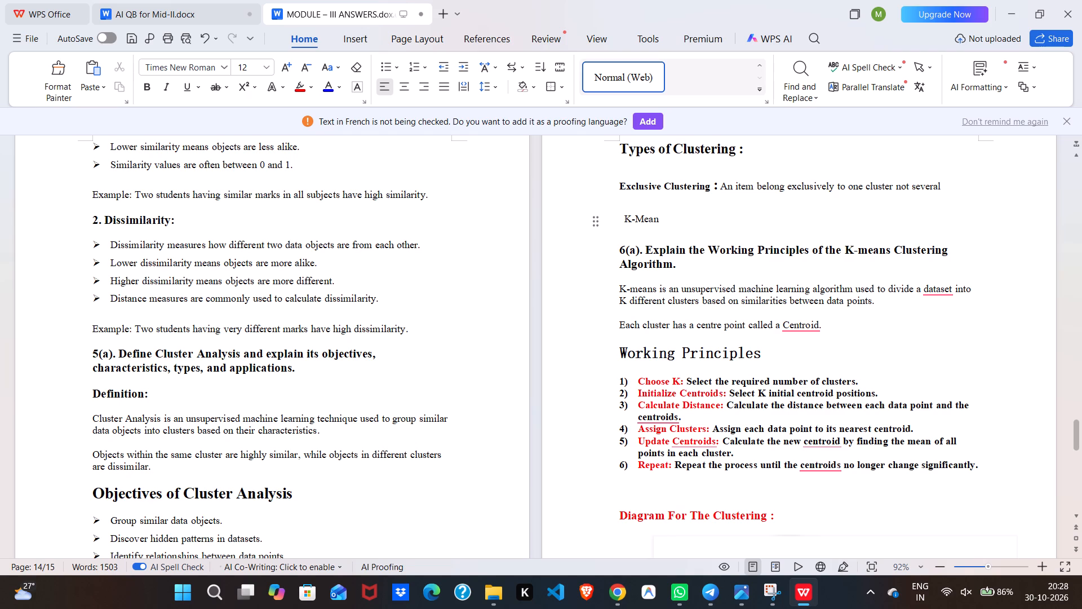
key(BackSpace)
text(s algorithm)
key(space)
key(Return)
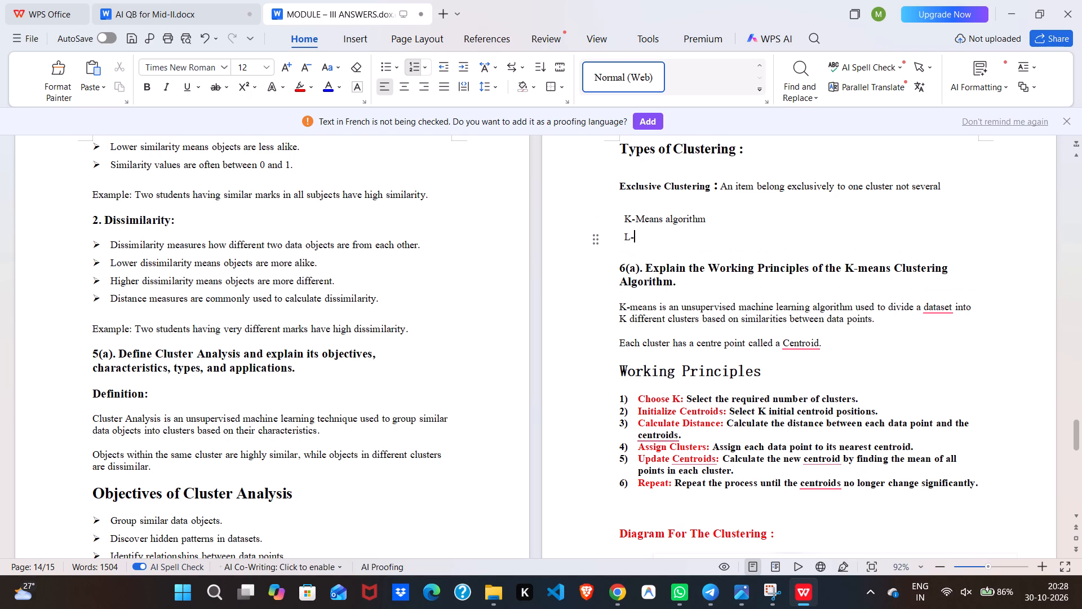
key(BackSpace)
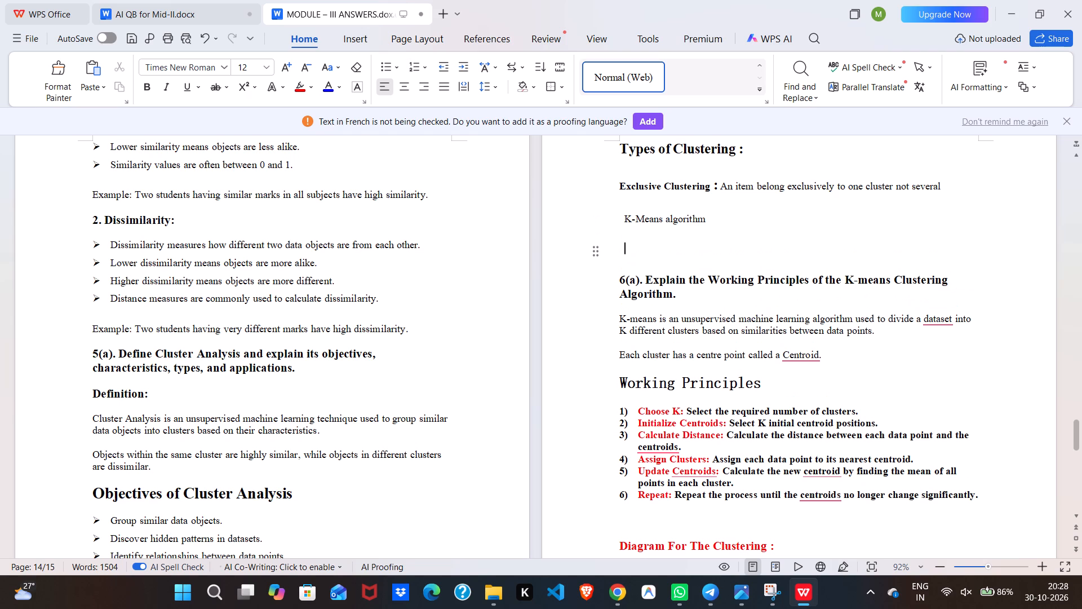
key(BackSpace)
Number the "Exclusive Clustering" line with "1." in front of its label.
click(619, 184)
text(1.)
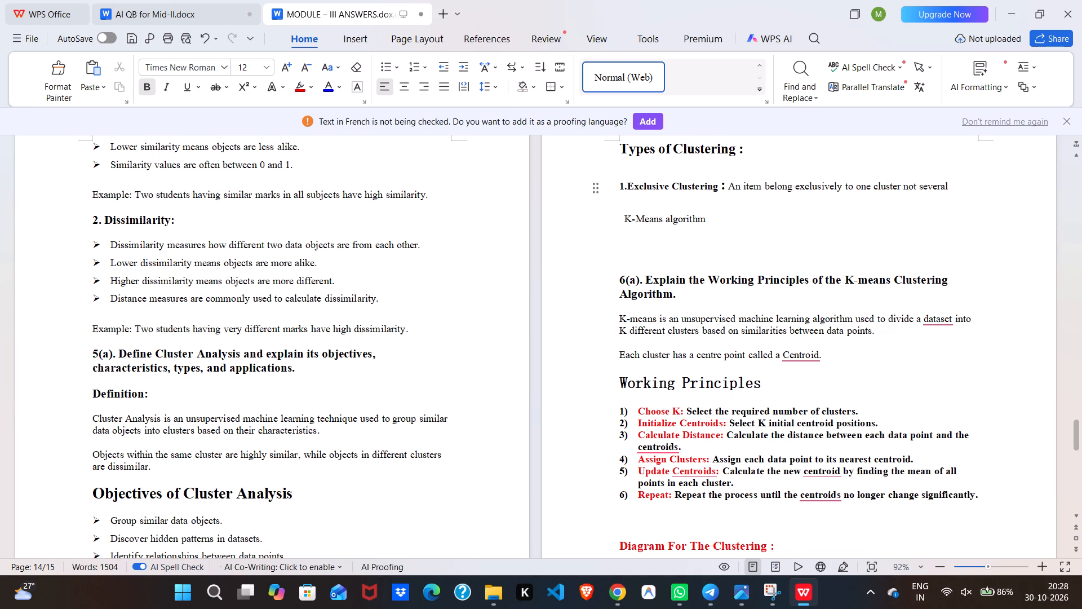
key(space)
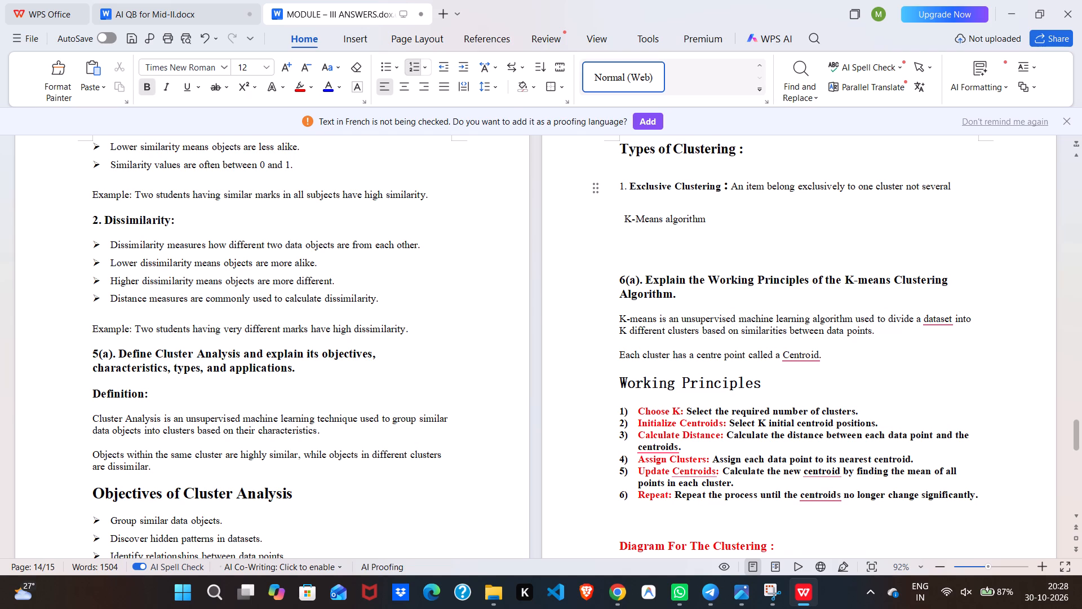
Remove the automatic "K-" list marker in front of "Means algorithm" below the "Exclusive Clustering" line.
click(624, 218)
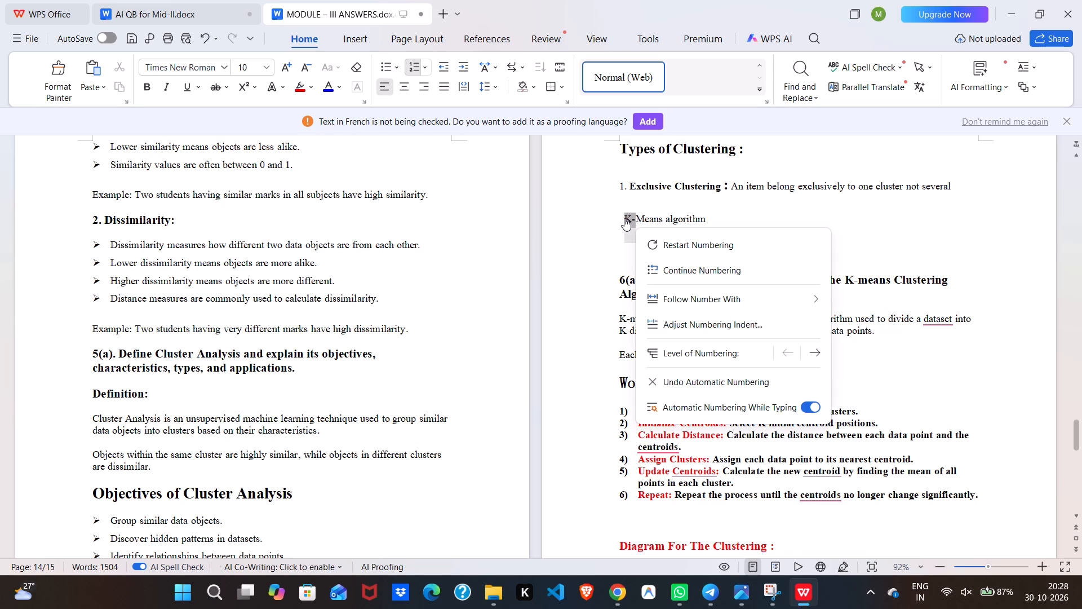
click(610, 240)
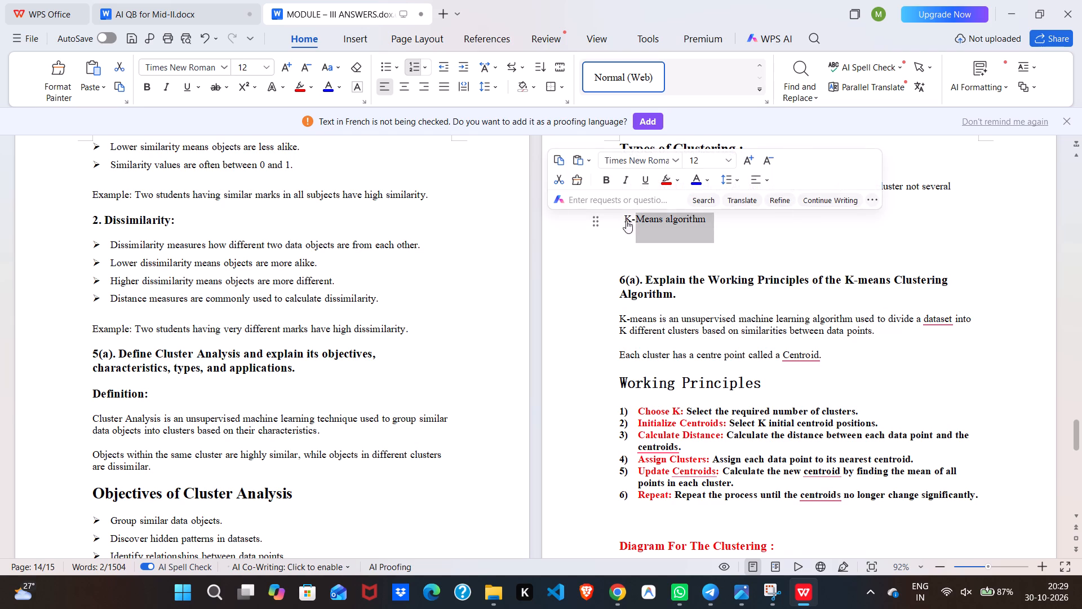
click(628, 220)
click(619, 221)
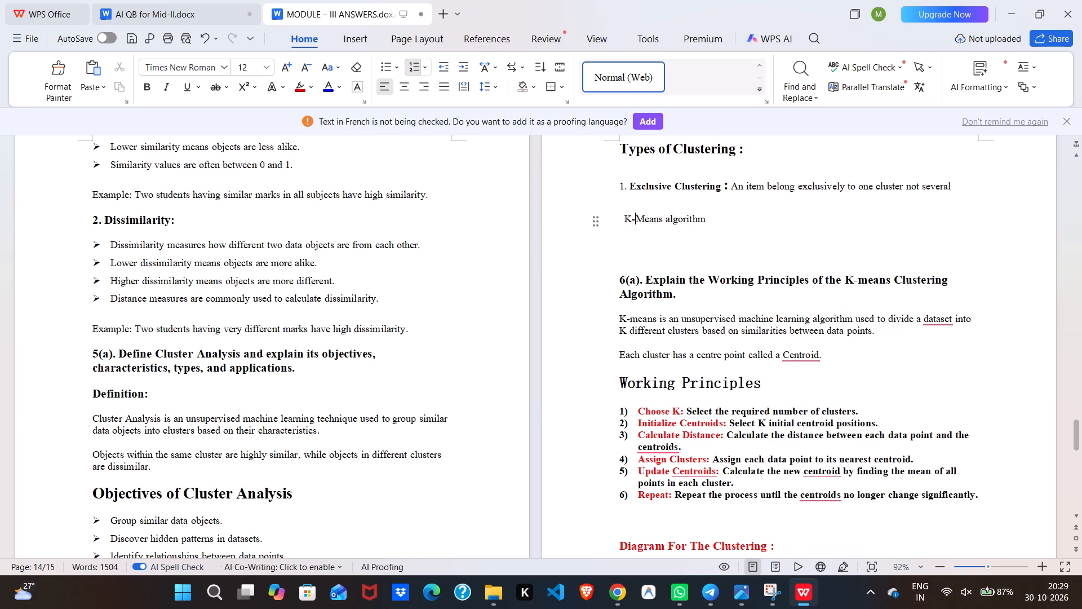
key(Left)
key(BackSpace)
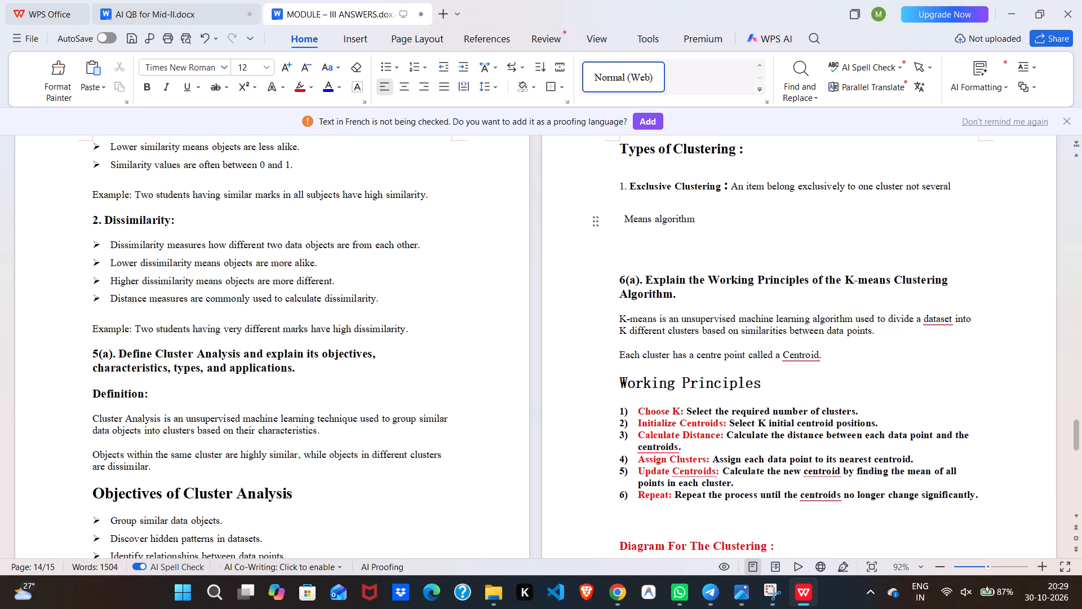
Undo the removal of the "K-" marker in front of "Means algorithm" below the "Exclusive Clustering" line.
key(ctrl+z)
key(Left)
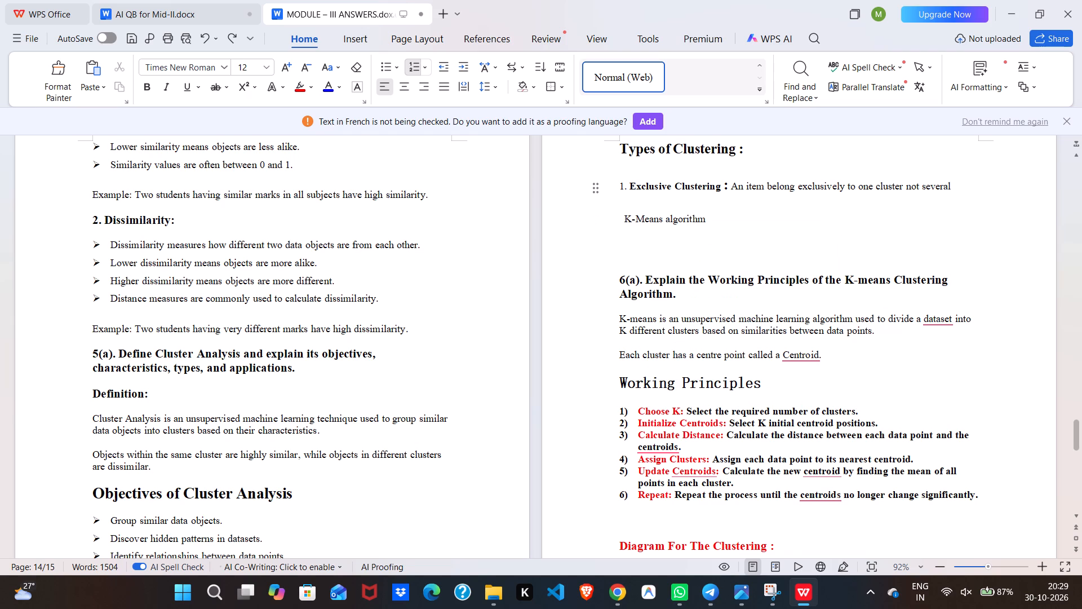
key(Right)
key(Left)
click(656, 216)
key(Left)
key(Left)
key(Left)
key(Left)
key(Left)
Add the numbered line "2. Overlapping Clustering" on the empty line below "K-Means algorithm".
key(Right)
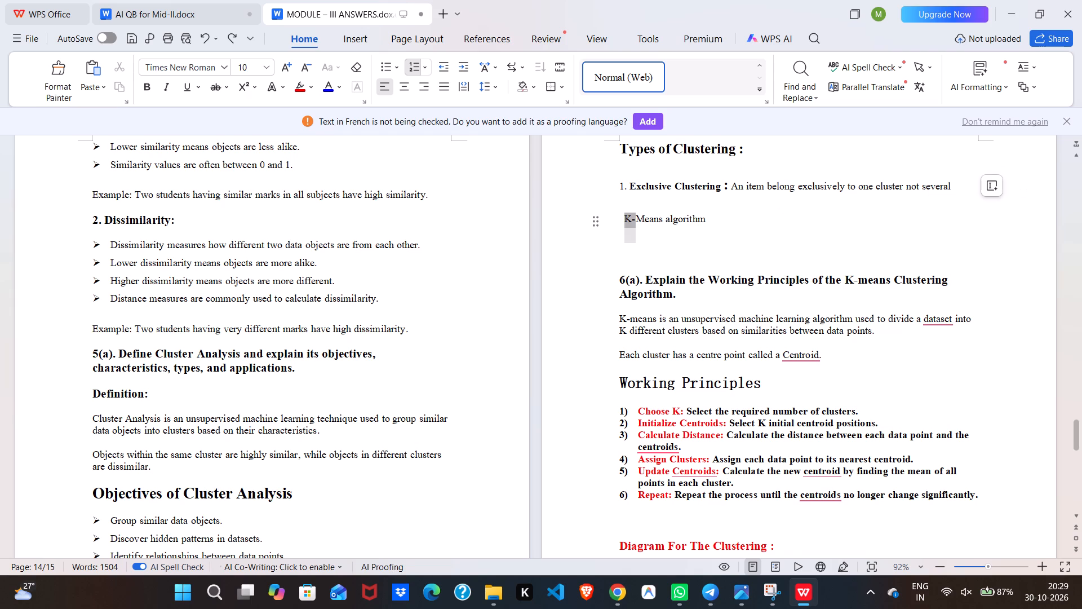
key(Right)
key(Right)
key(Right)
key(Right)
key(Right)
key(Right)
key(Right)
key(Right)
key(Right)
key(Right)
key(Right)
key(Right)
key(Right)
key(Right)
key(Right)
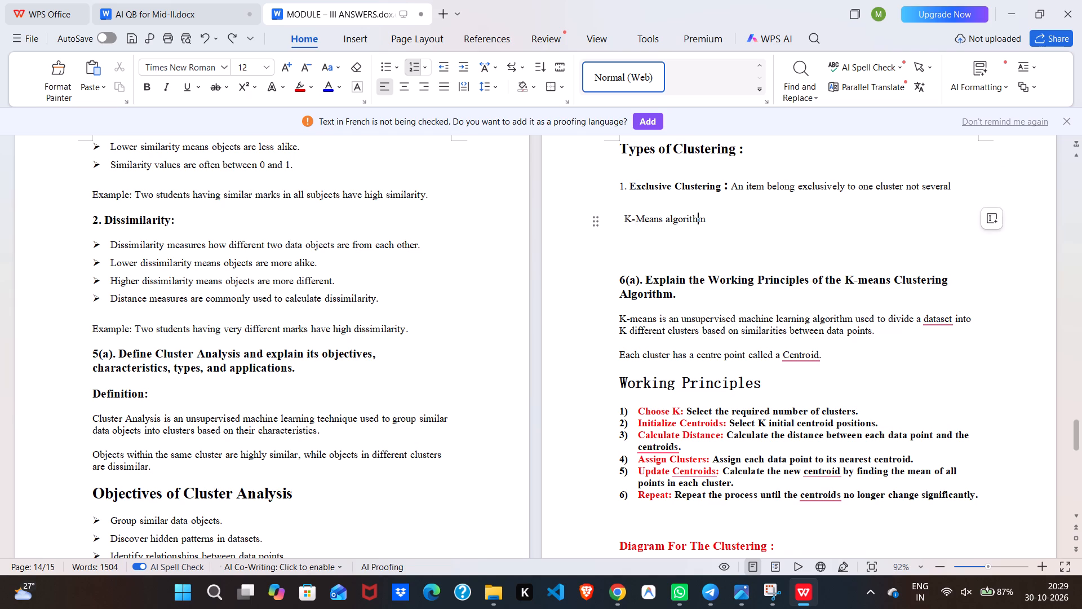
key(Down)
text(2.)
key(space)
text(Overla)
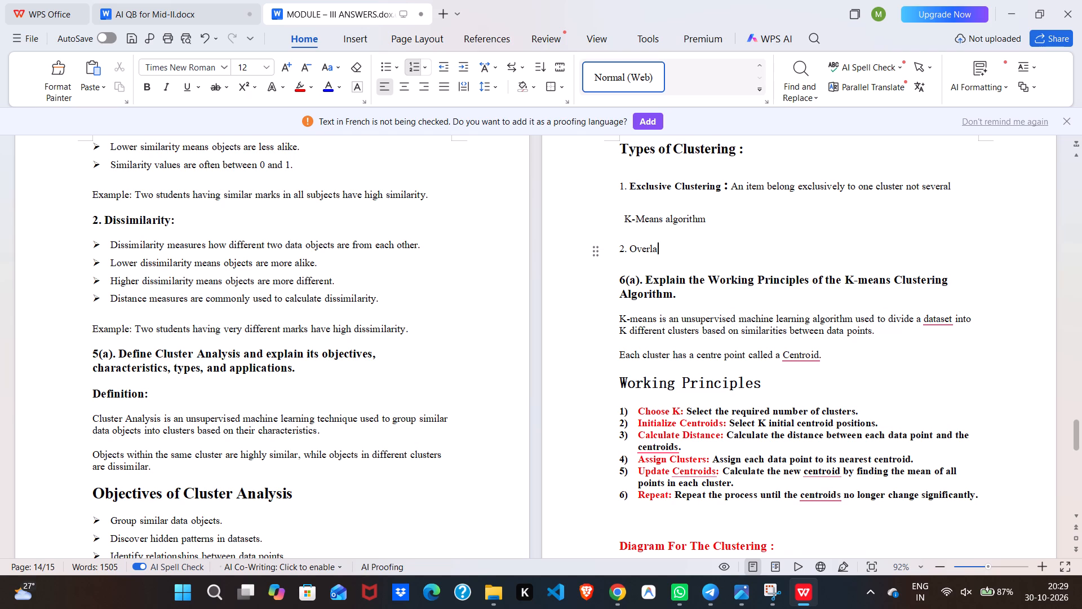
text(pping)
key(space)
text(cl)
key(BackSpace)
key(BackSpace)
text(Clus)
text(ter)
text(ing)
Make the "Overlapping Clustering" label bold.
key(shift+Left)
key(shift+Left)
key(shift+Left)
key(shift+Left)
key(shift+Left)
key(shift+Left)
key(shift+Left)
key(shift+Left)
key(shift+Left)
key(shift+Left)
key(shift+Left)
key(shift+Left)
key(shift+Left)
key(shift+Left)
key(shift+Left)
key(shift+Left)
key(shift+Left)
key(shift+Left)
key(shift+Left)
key(shift+Left)
key(shift+Left)
key(shift+Left)
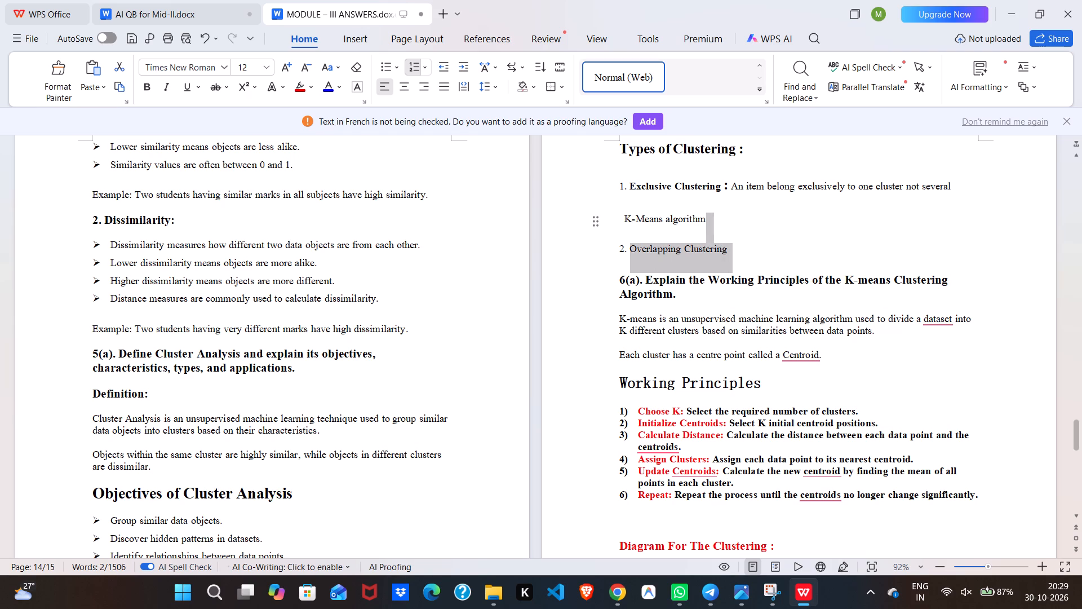
key(shift+Right)
key(shift+Right)
key(ctrl+b)
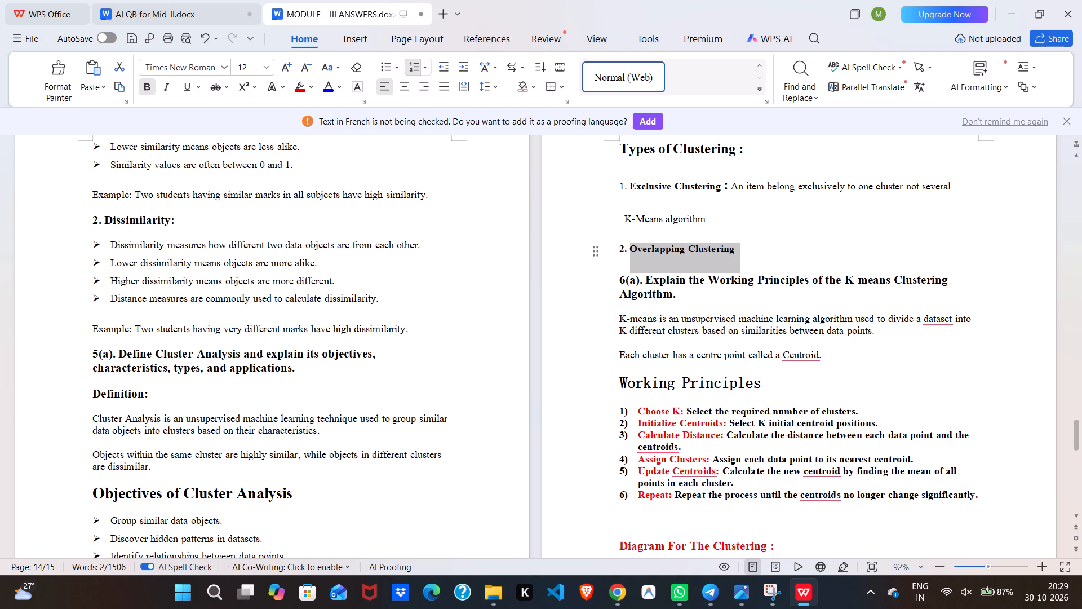
Set the font size of the "Exclusive Clustering" label to 14.
drag(721, 187, 624, 184)
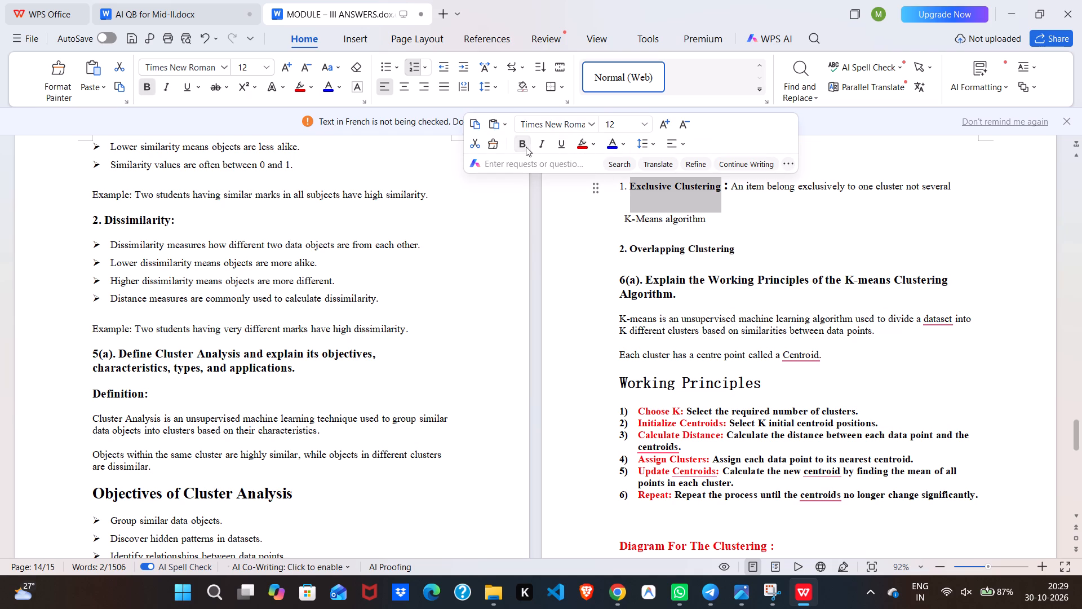
click(620, 129)
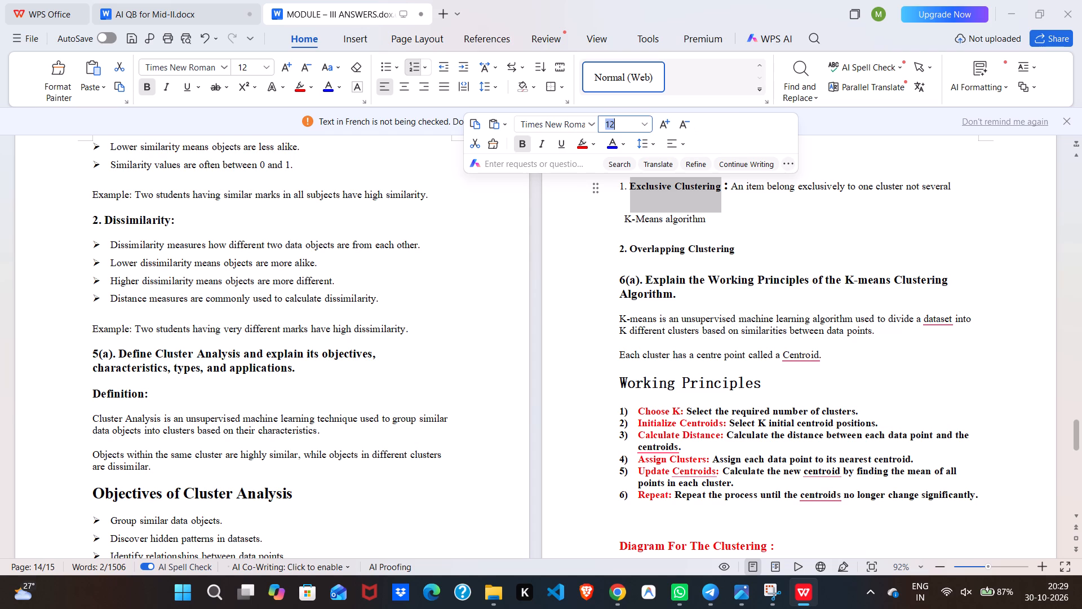
key(BackSpace)
text(14)
key(Return)
Set the font size of the "Overlapping Clustering" label to 14.
drag(743, 251, 632, 246)
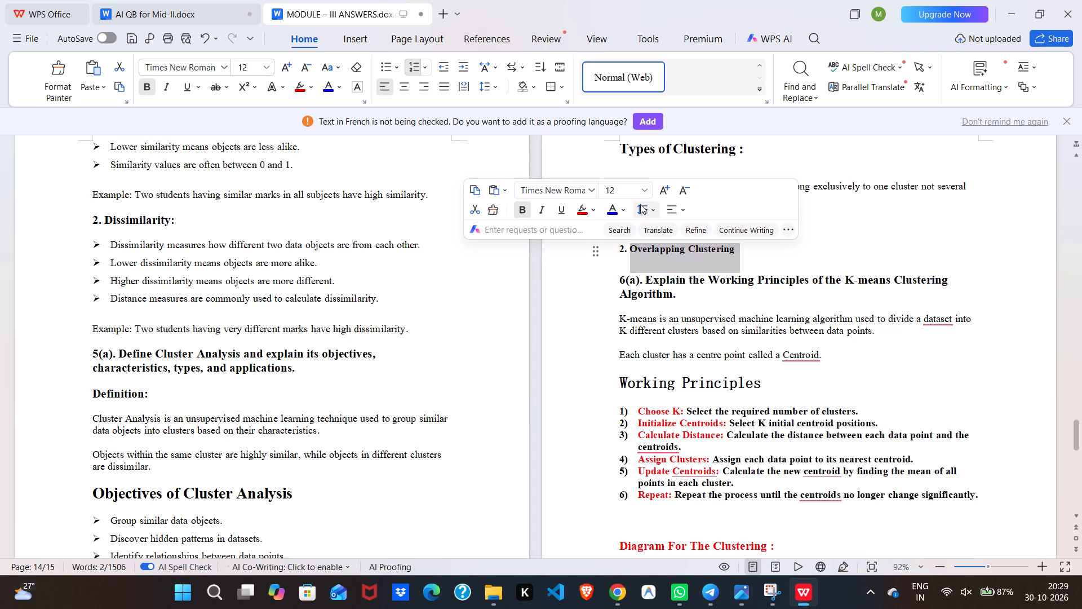
click(623, 195)
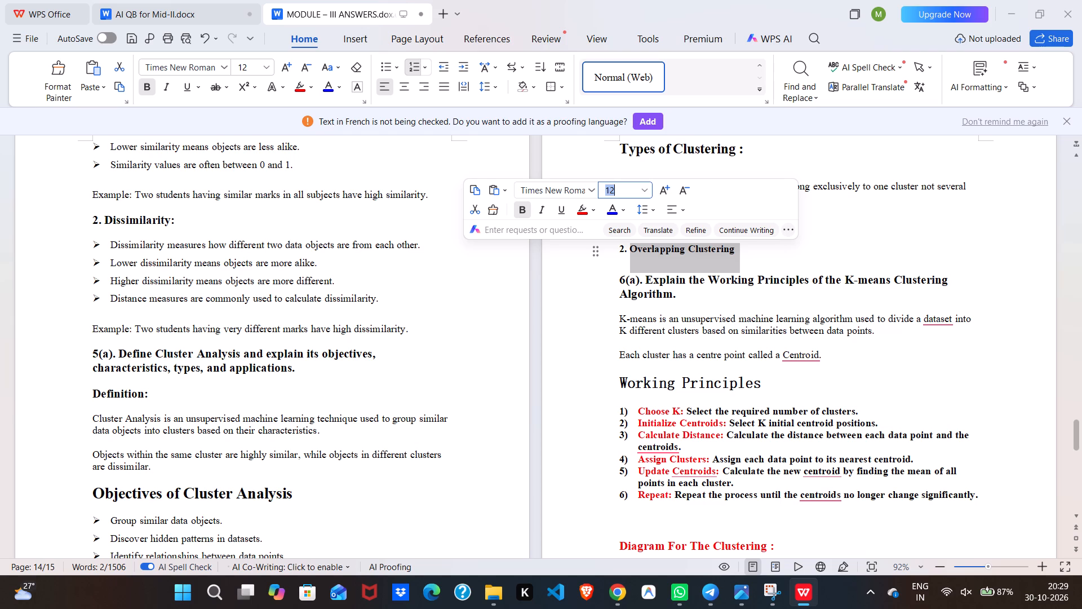
key(BackSpace)
text(14)
key(Return)
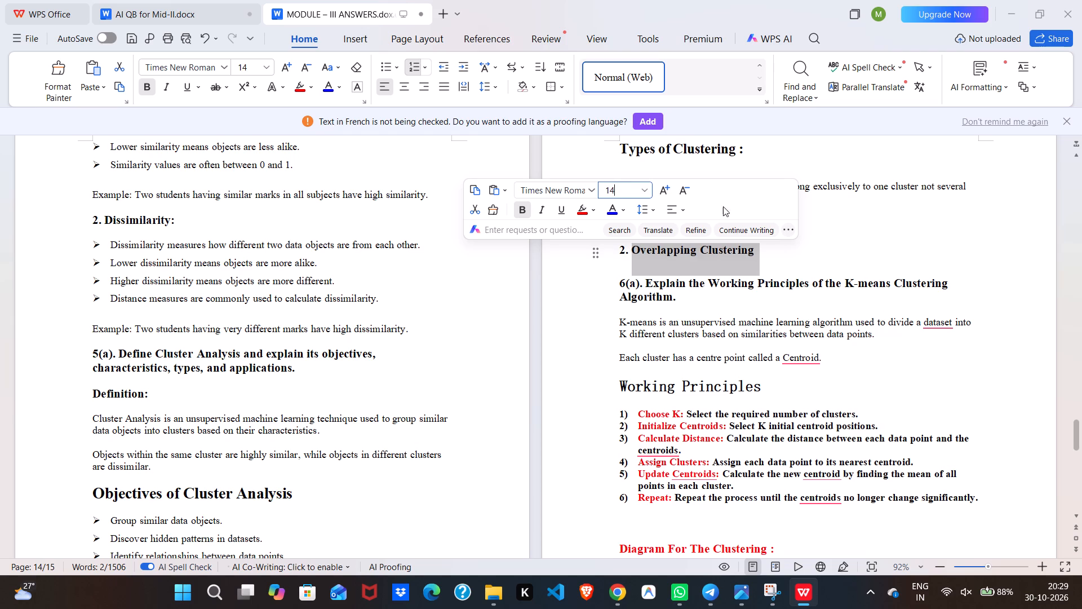
Add a colon and the description text "in this some portion of the cluster" after the "Overlapping Clustering" label.
click(835, 248)
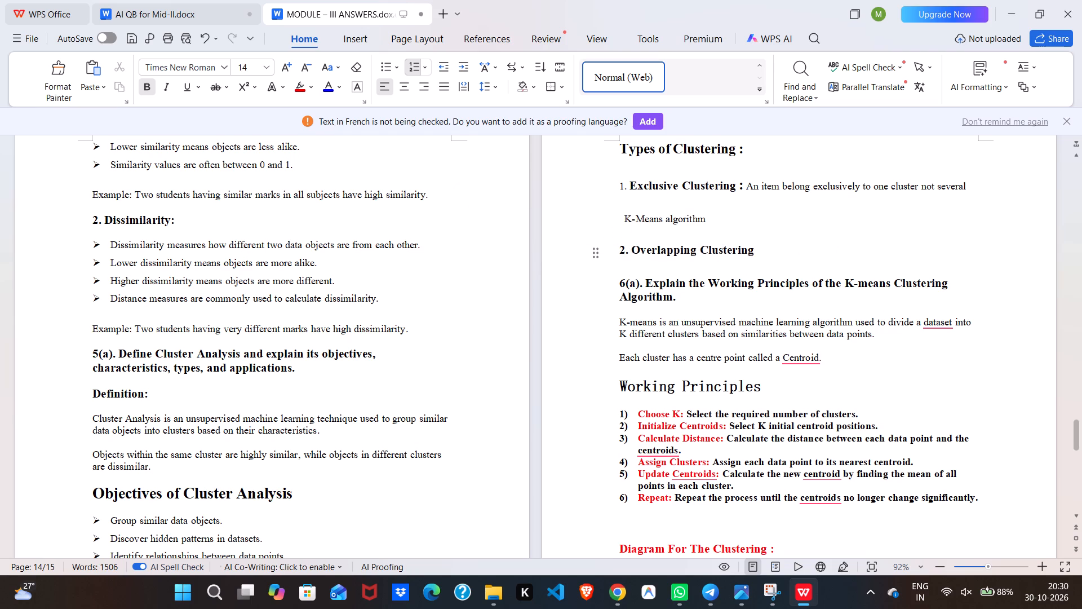
key(space)
text(:)
key(space)
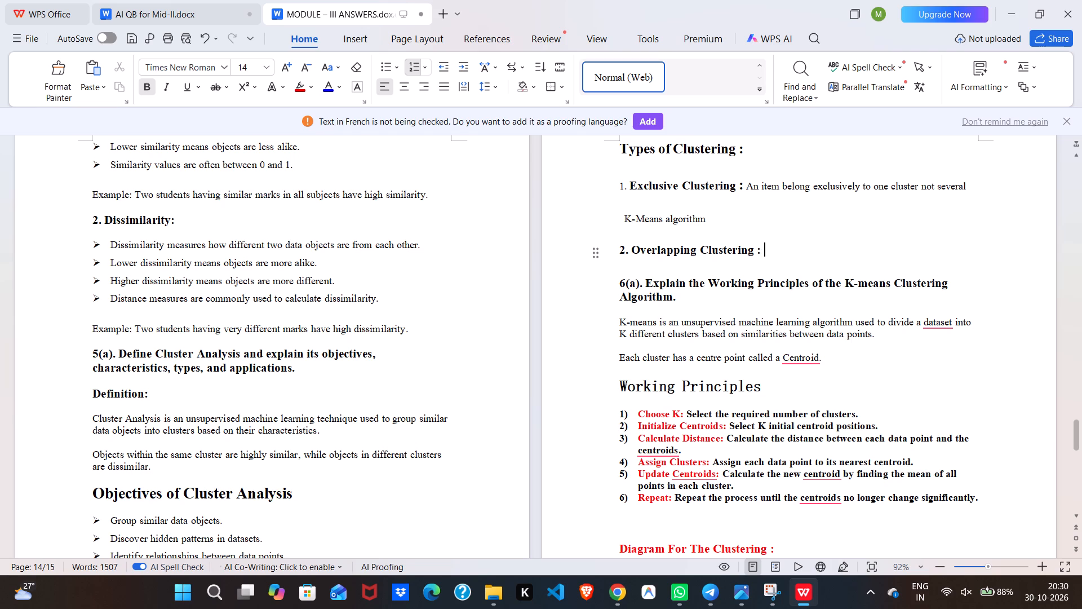
text(in)
key(BackSpace)
key(BackSpace)
text(in this some portion of the cluster)
key(space)
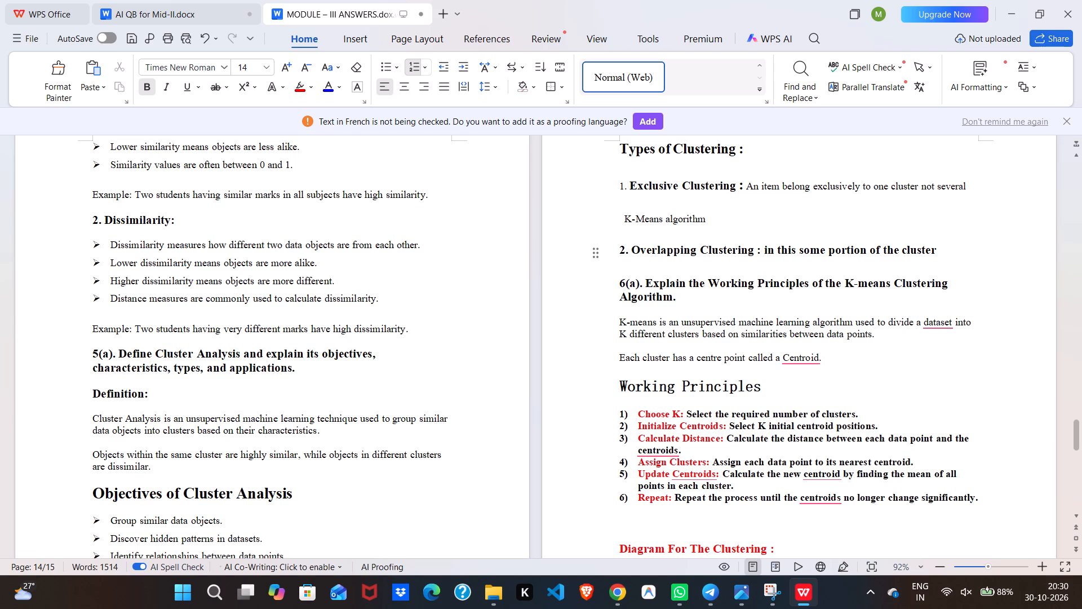
key(ctrl+b)
Capitalize the first word of the "Overlapping Clustering" description so that it reads "In".
key(Left)
key(Left)
key(Left)
key(Left)
key(Left)
key(Left)
key(Left)
key(Left)
key(Left)
key(Left)
key(Left)
key(Left)
key(Left)
key(Left)
key(Left)
key(Left)
key(Left)
key(Left)
key(Left)
key(Left)
key(Right)
key(Right)
key(Right)
key(Right)
key(Right)
key(BackSpace)
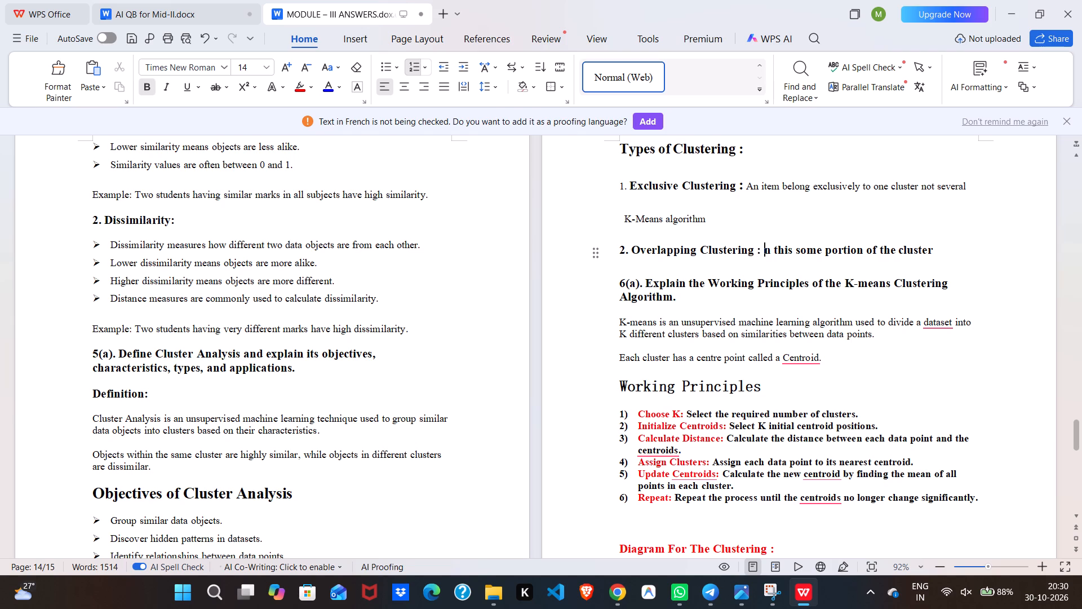
key(shift+i)
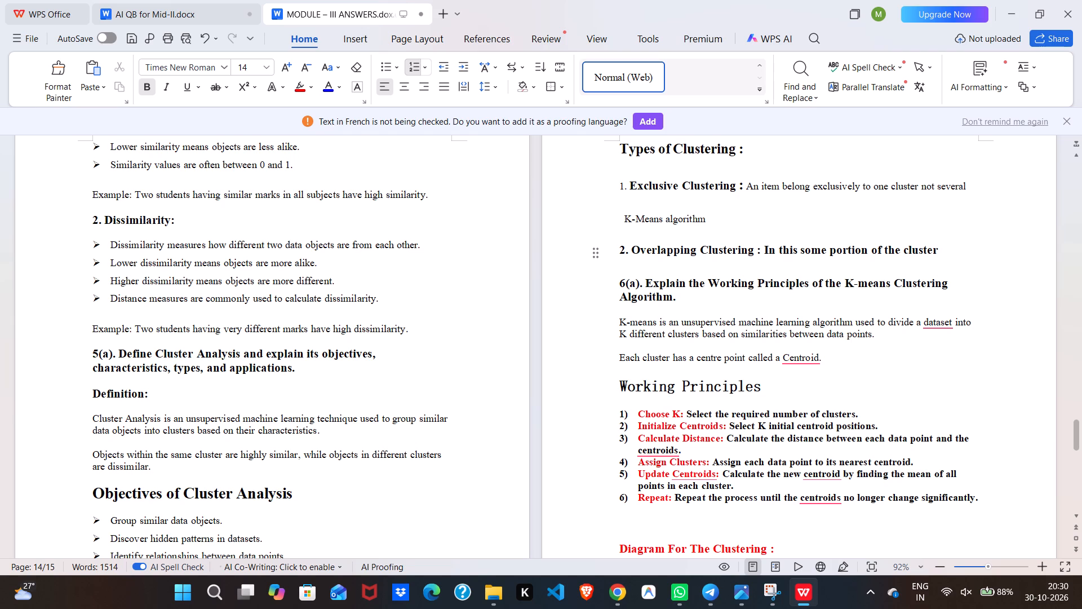
Remove the bold formatting from the description "In this some portion of the cluster" after the "Overlapping Clustering" label.
key(Left)
key(shift+Right)
key(shift+Right)
key(shift+Right)
key(shift+Right)
key(shift+Right)
key(shift+Right)
key(shift+Right)
key(shift+Right)
key(shift+Right)
key(shift+Right)
key(shift+Right)
key(shift+Right)
key(shift+Right)
key(shift+Right)
key(shift+Right)
key(shift+Right)
key(shift+Right)
key(shift+Right)
key(shift+Right)
key(shift+Right)
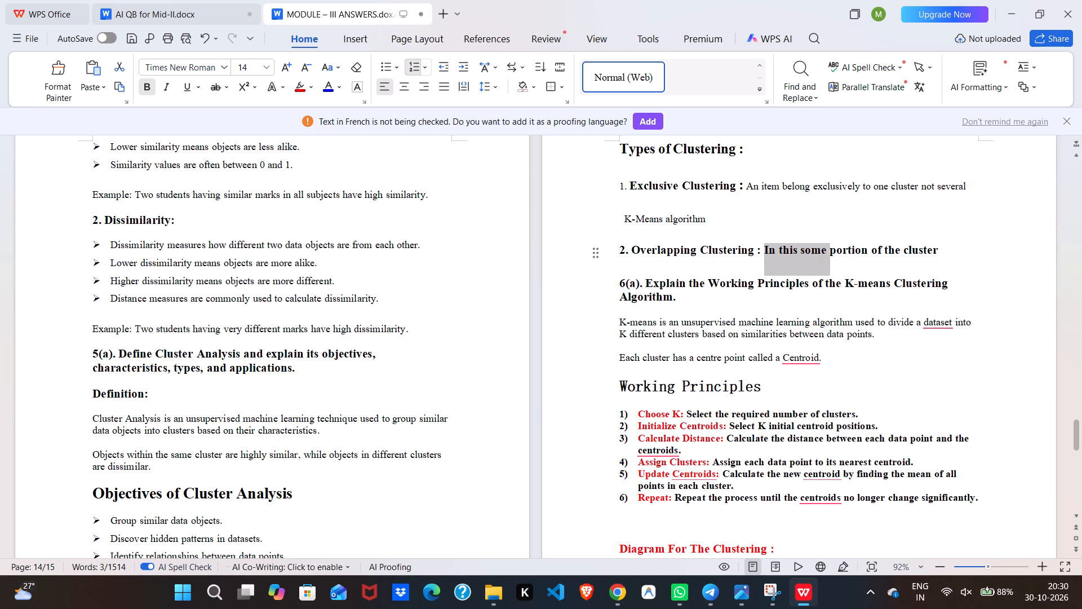
key(shift+Right)
key(shift+Right)
key(shift+Right)
key(shift+Right)
key(shift+Right)
key(shift+Right)
key(shift+Right)
key(shift+Right)
key(shift+Right)
key(shift+Right)
key(shift+Right)
key(shift+Right)
key(shift+Right)
key(shift+Right)
key(shift+Right)
key(shift+Right)
key(shift+Right)
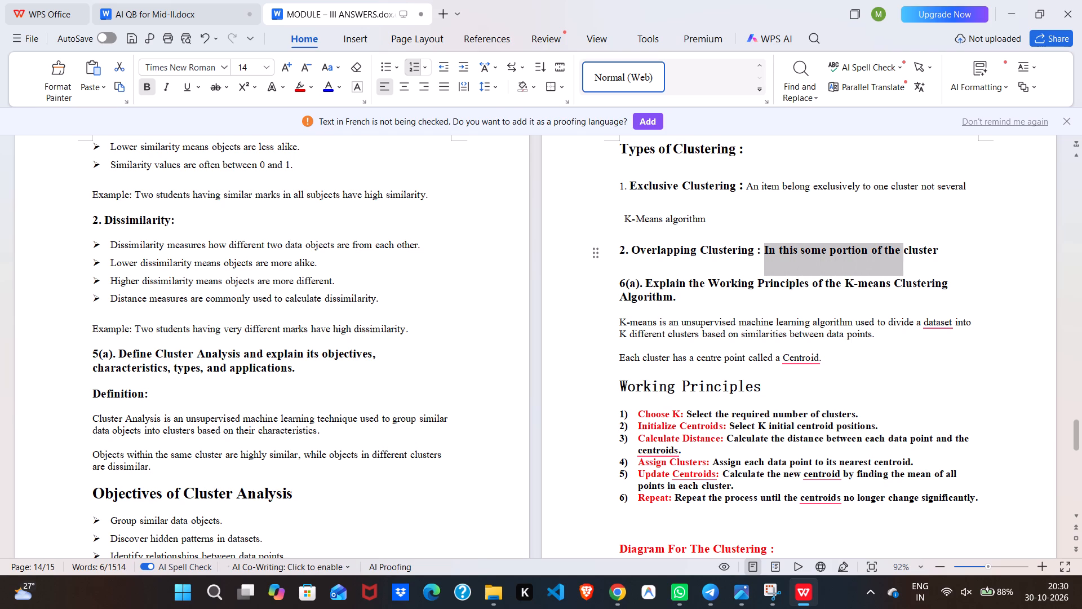
key(shift+Left)
key(shift+Left)
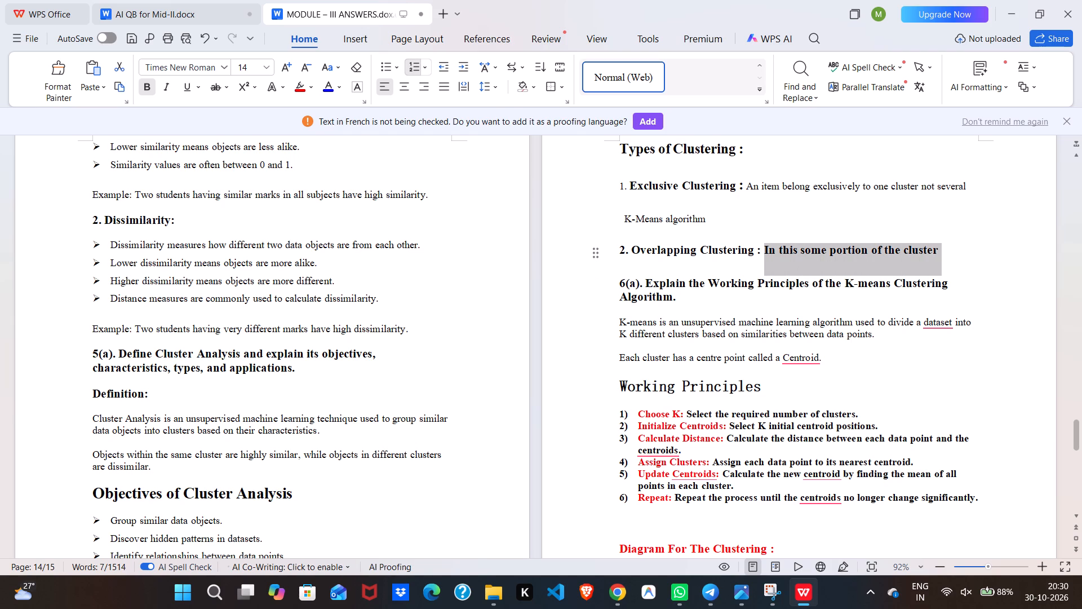
key(shift+Left)
key(ctrl+b)
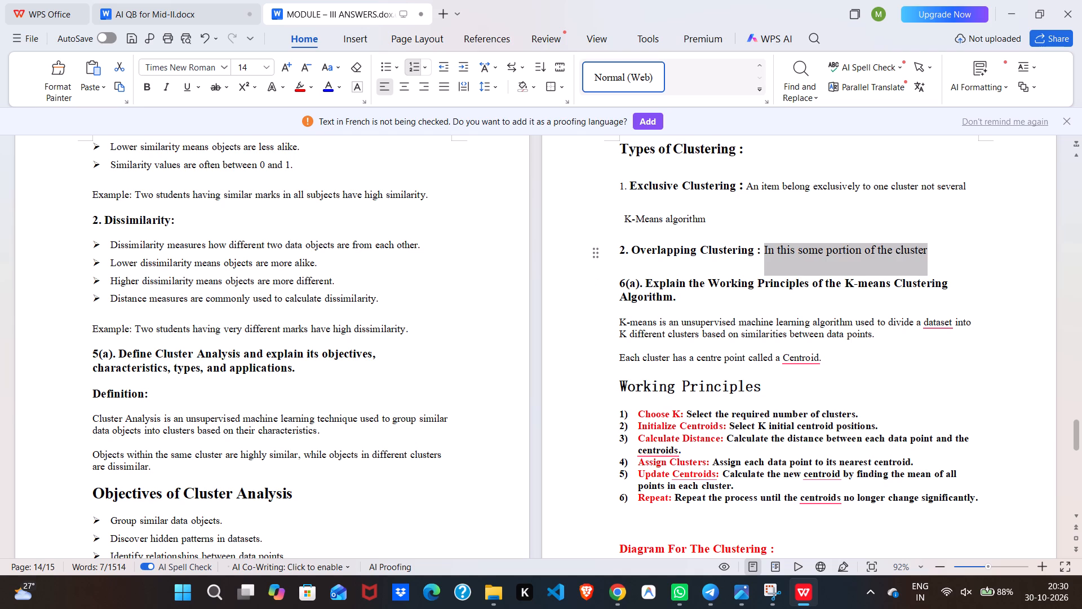
Extend the "Overlapping Clustering" description with the text "merge into the other clusters".
key(Right)
key(space)
text(merge int)
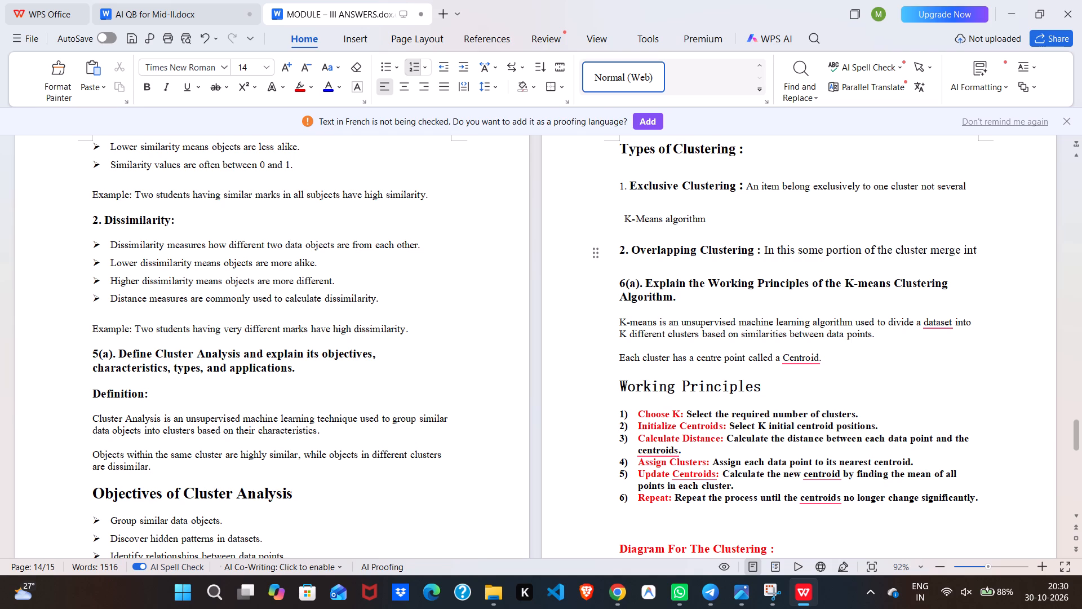
text(o the)
key(space)
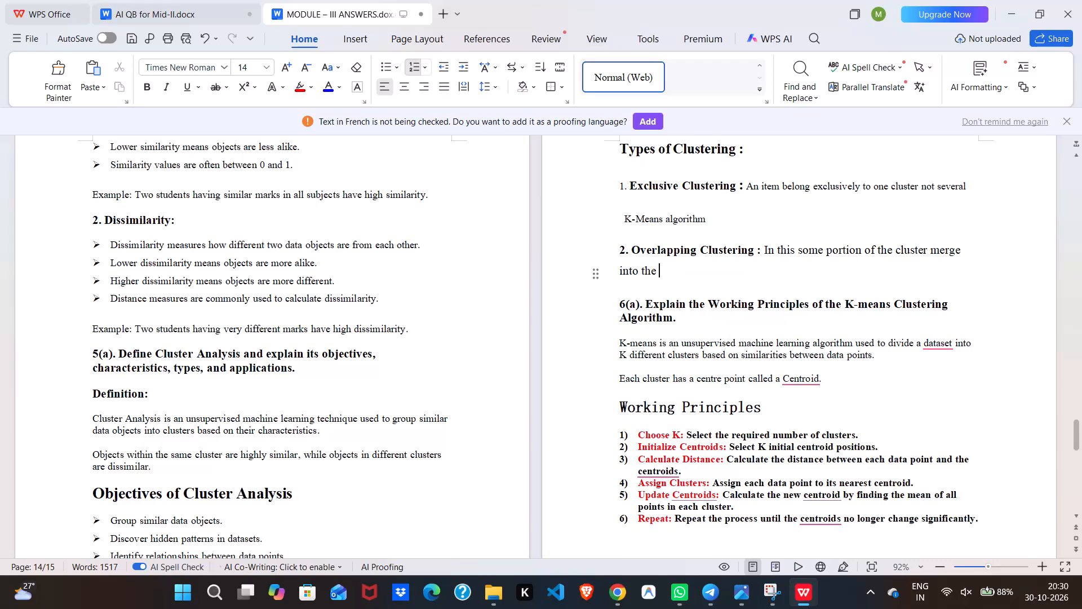
text(other clusters)
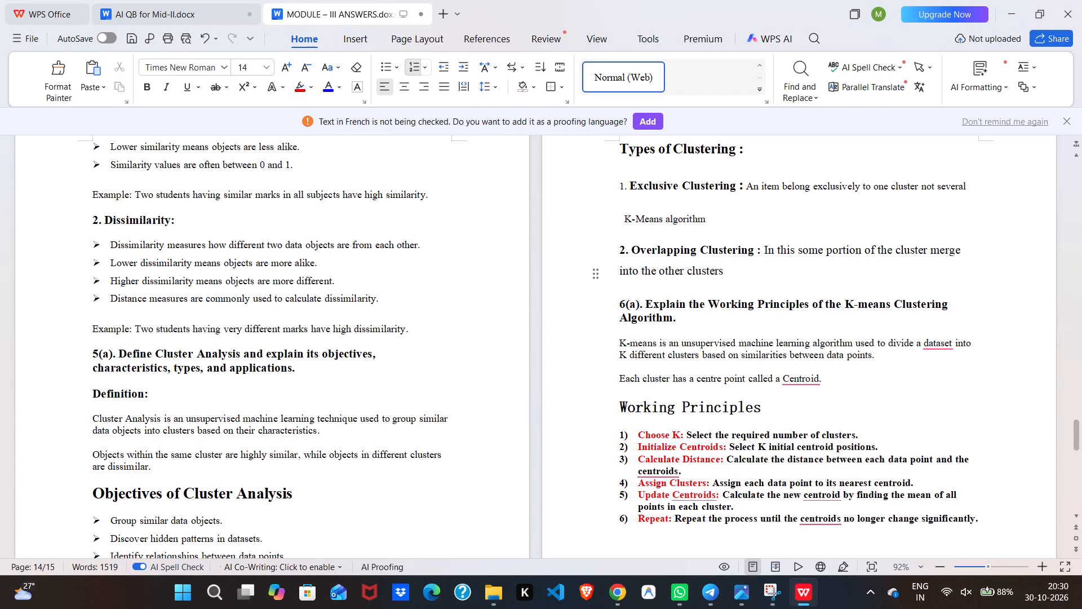
Set the font size of the whole "Overlapping Clustering" description to 12.
drag(720, 270, 650, 272)
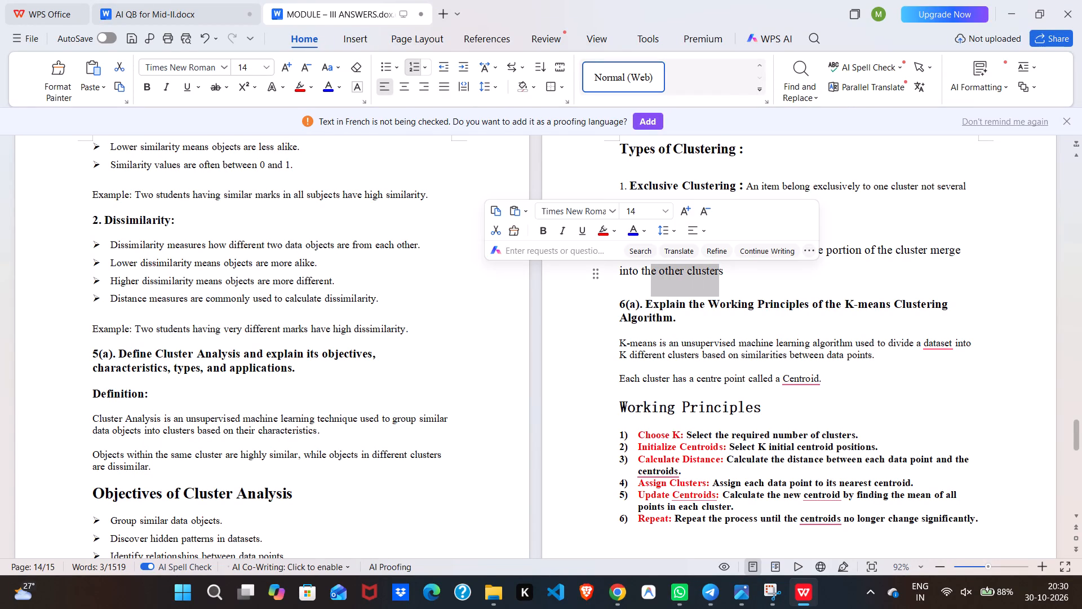
drag(731, 271, 766, 249)
click(747, 191)
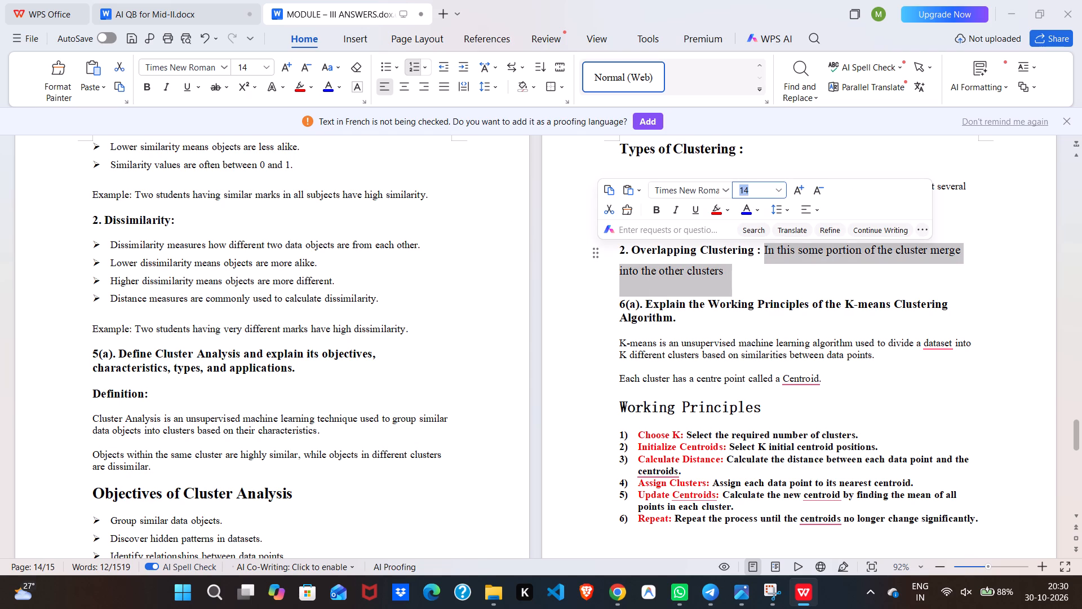
key(BackSpace)
text(12)
key(Return)
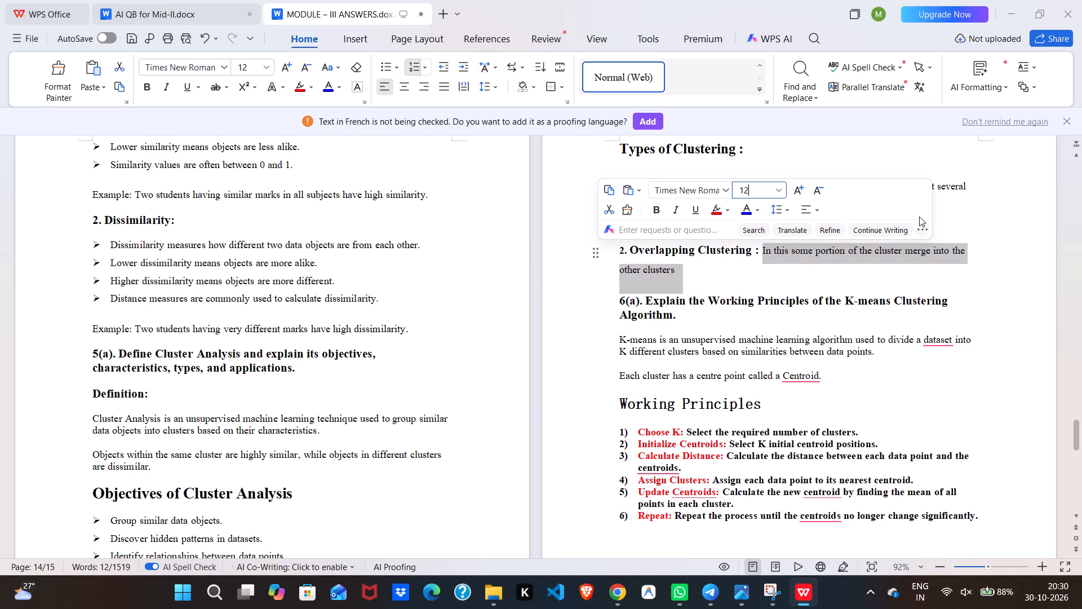
click(961, 281)
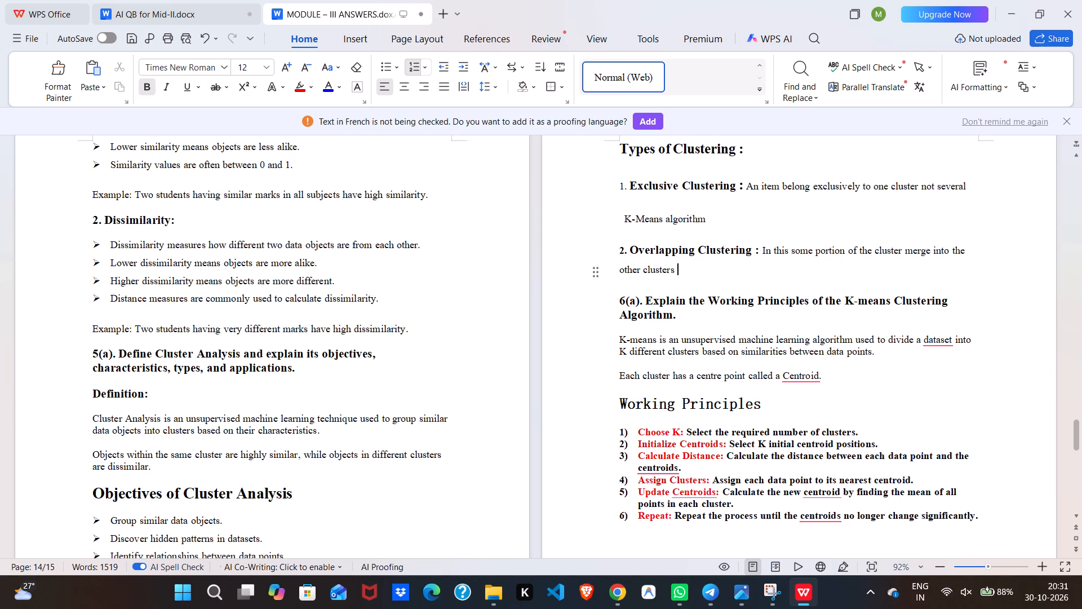
Add "C-Means / Fuzzi algorithms" after the "Overlapping Clustering" description, separated from it by a few spaces.
key(space)
key(space)
key(space)
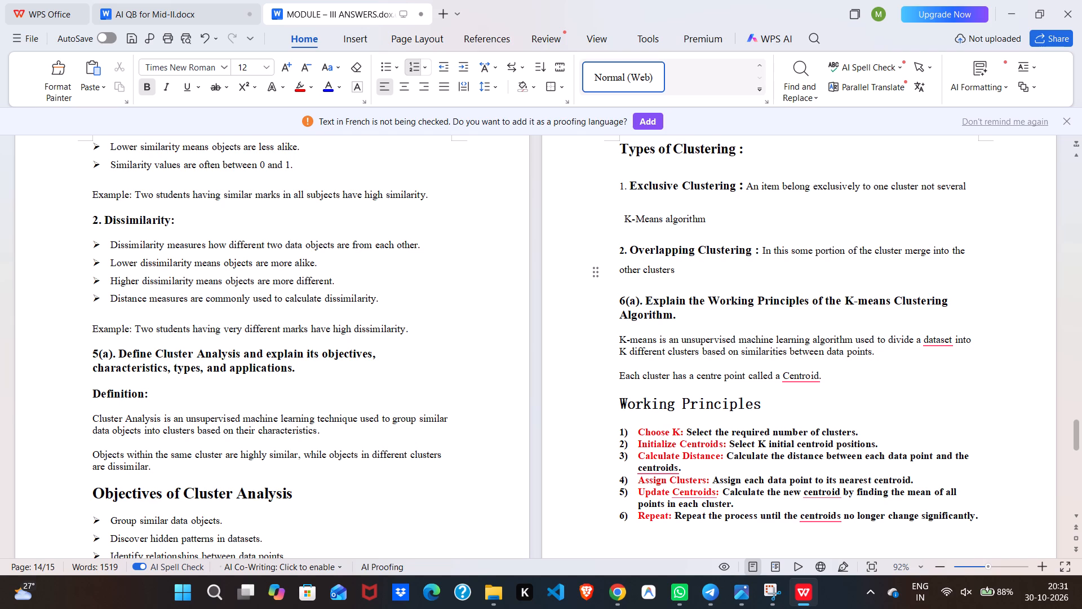
key(shift+c)
key(minus)
text(Means)
key(space)
key(slash)
key(space)
text(Fu)
text(zzi)
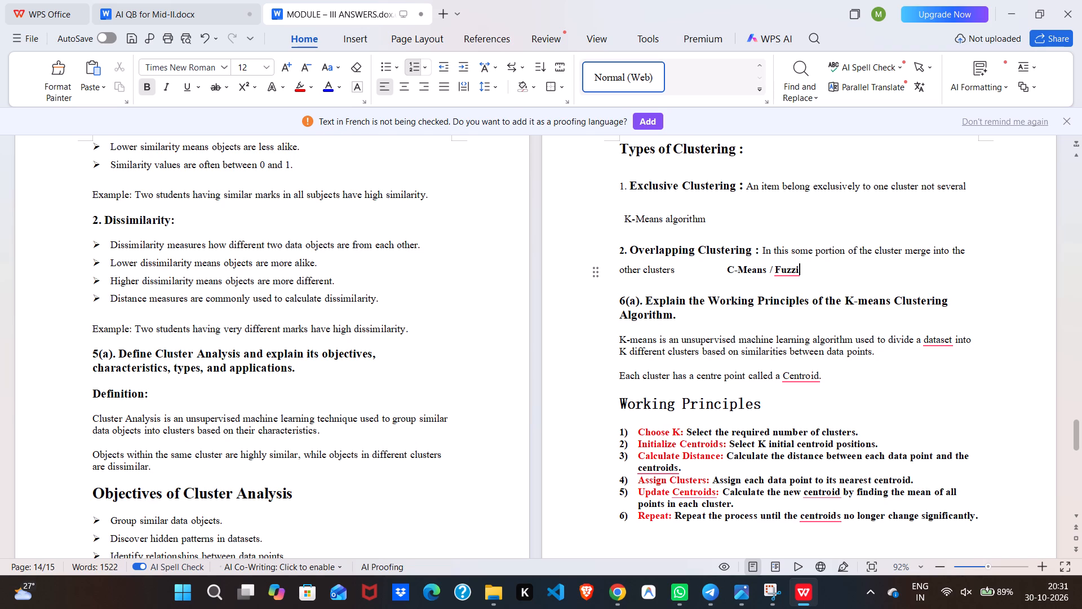
key(space)
text(algorithms)
key(Return)
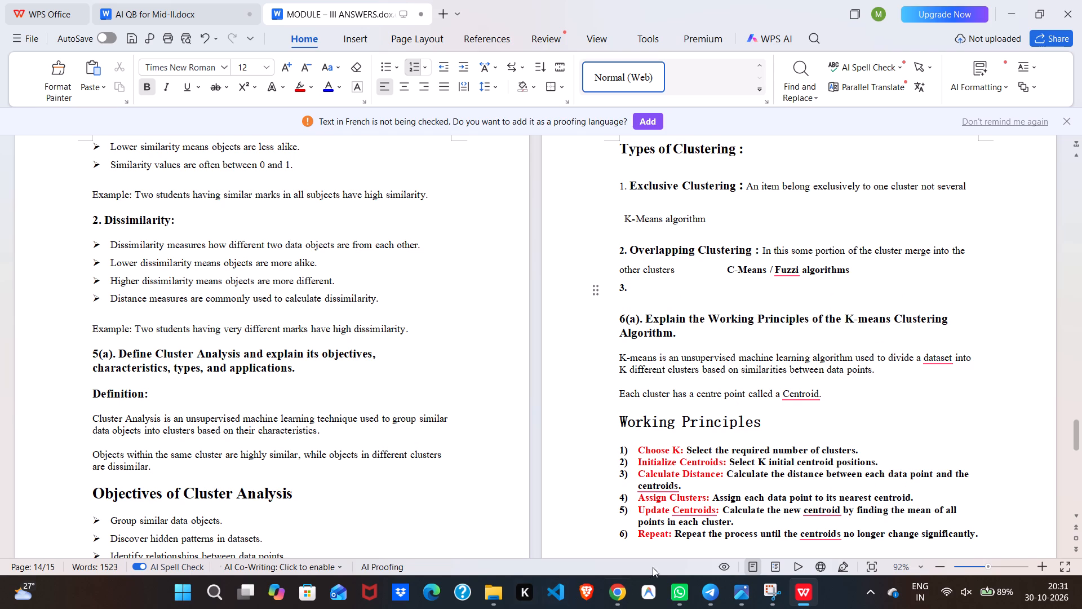
drag(611, 604, 624, 568)
drag(624, 568, 612, 592)
click(612, 592)
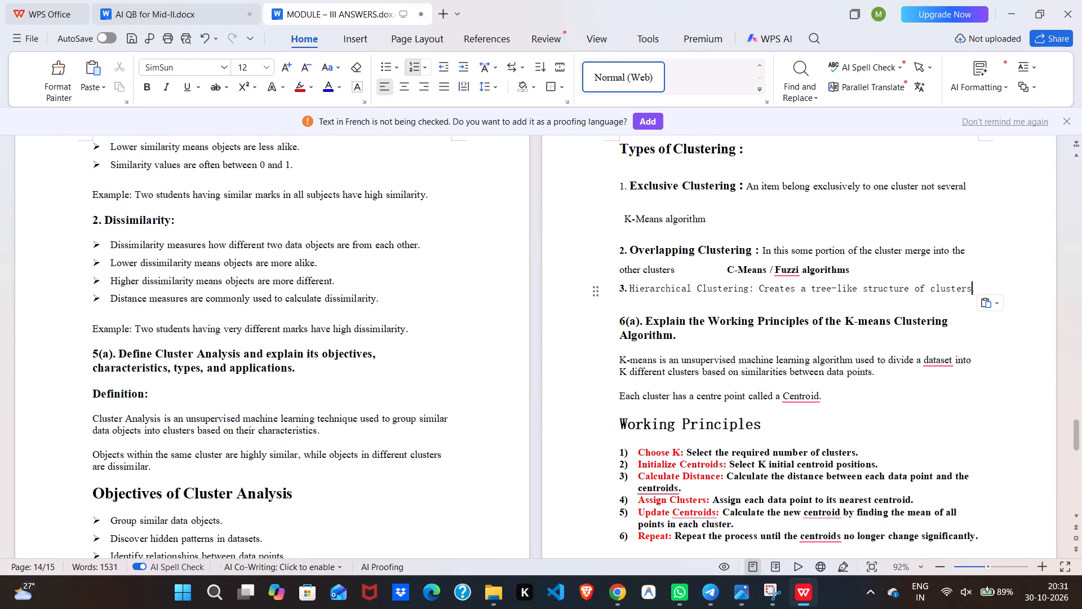
key(Right)
key(shift+Left)
key(shift+Left)
key(shift+Left)
key(shift+Left)
key(shift+Left)
key(shift+Left)
key(shift+Left)
key(shift+Left)
key(shift+Left)
key(shift+Left)
key(shift+Left)
key(shift+Left)
key(shift+Left)
key(shift+Left)
key(shift+Left)
key(shift+Left)
key(shift+Left)
key(shift+Left)
key(shift+Left)
key(shift+Left)
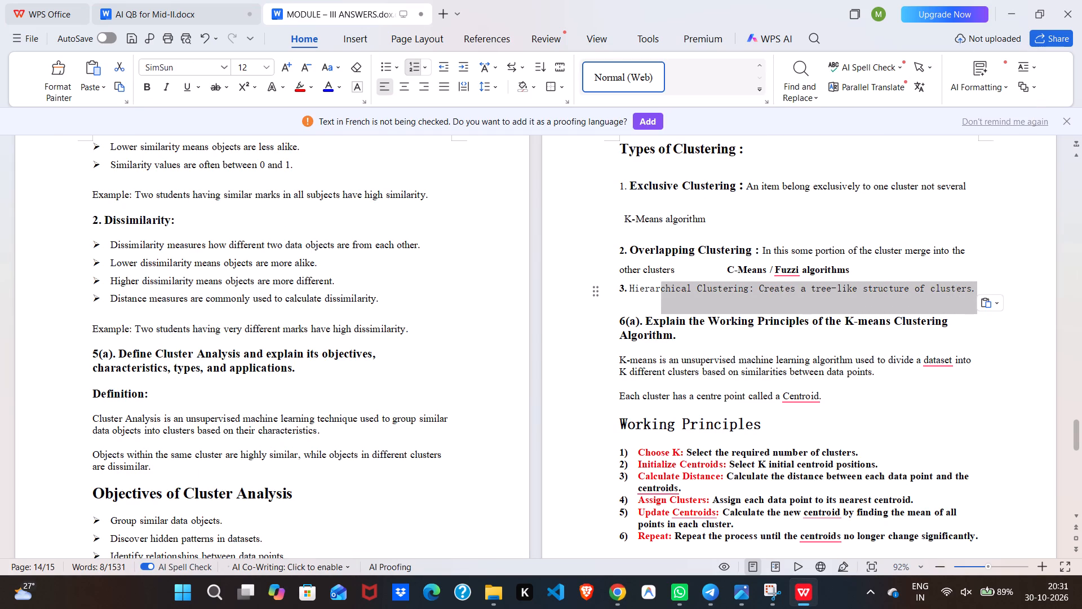
key(shift+Left)
key(shift+Left)
key(shift+Left)
key(shift+Left)
key(shift+Left)
key(shift+Left)
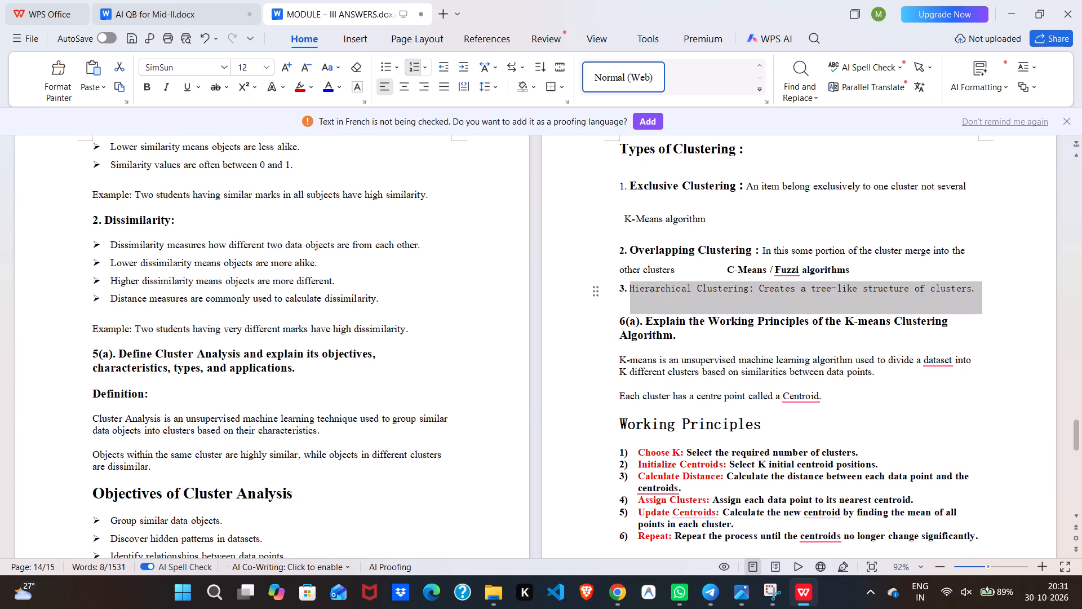
click(225, 73)
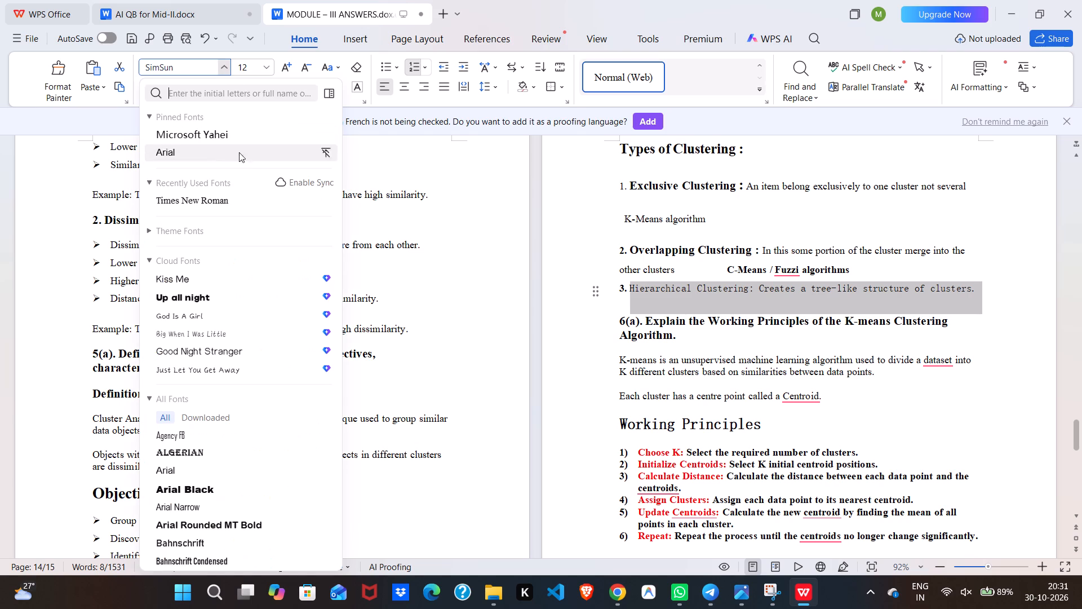
click(230, 201)
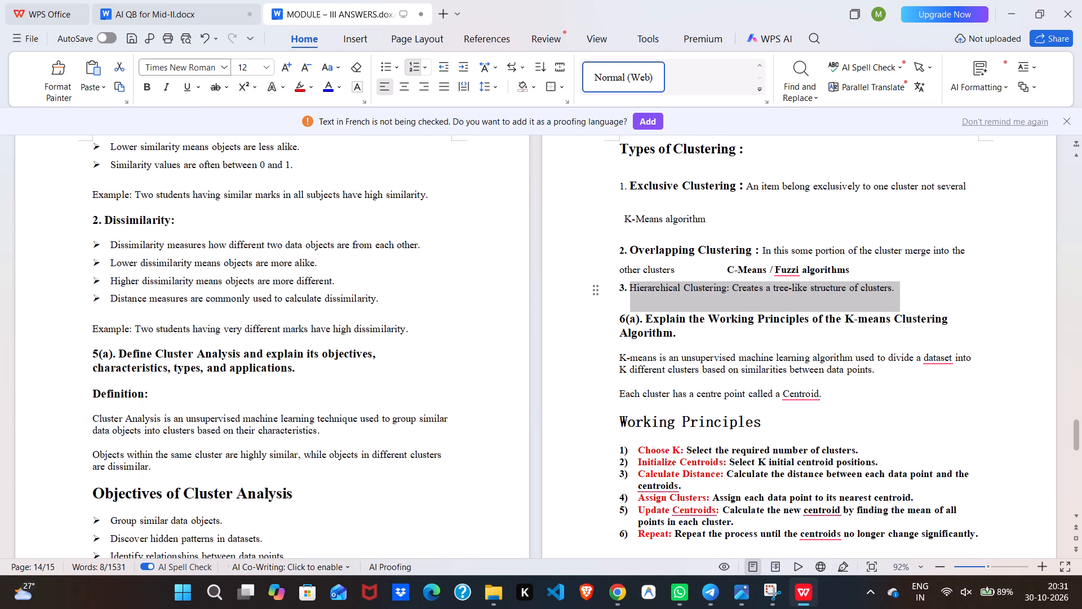
Make the "Hierarchical Clustering:" label bold and set its font size to 14.
click(734, 288)
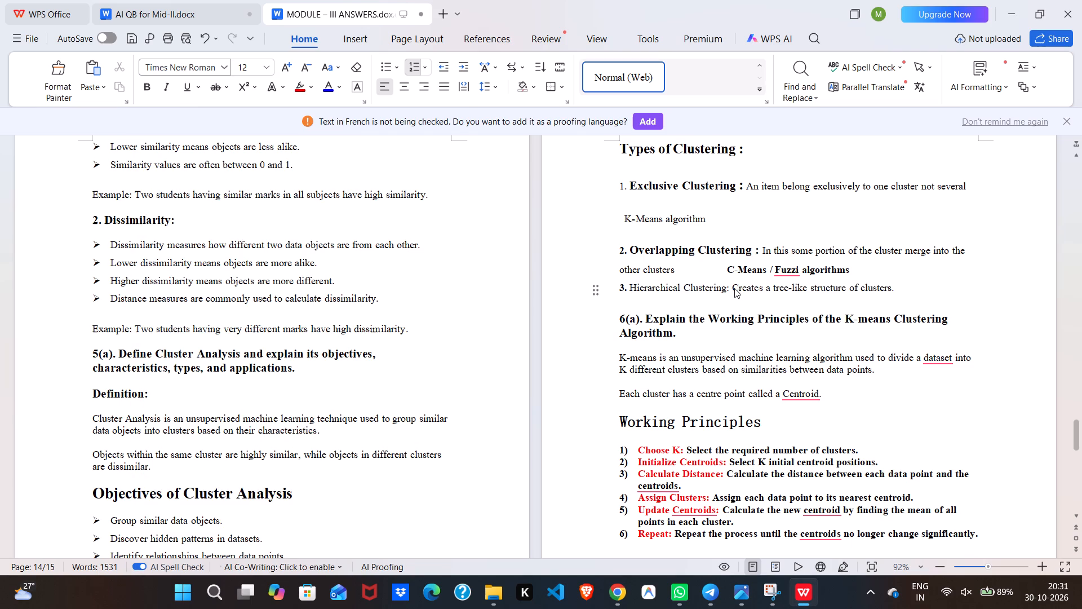
key(shift+Left)
key(shift+Left)
key(shift+Left)
key(shift+Left)
key(shift+Left)
key(shift+Left)
key(shift+Left)
key(shift+Left)
key(shift+Left)
key(shift+Left)
key(shift+Left)
key(shift+Left)
key(shift+Left)
key(shift+Left)
key(shift+Left)
key(shift+Left)
key(shift+Left)
key(shift+Left)
key(shift+Left)
key(shift+Left)
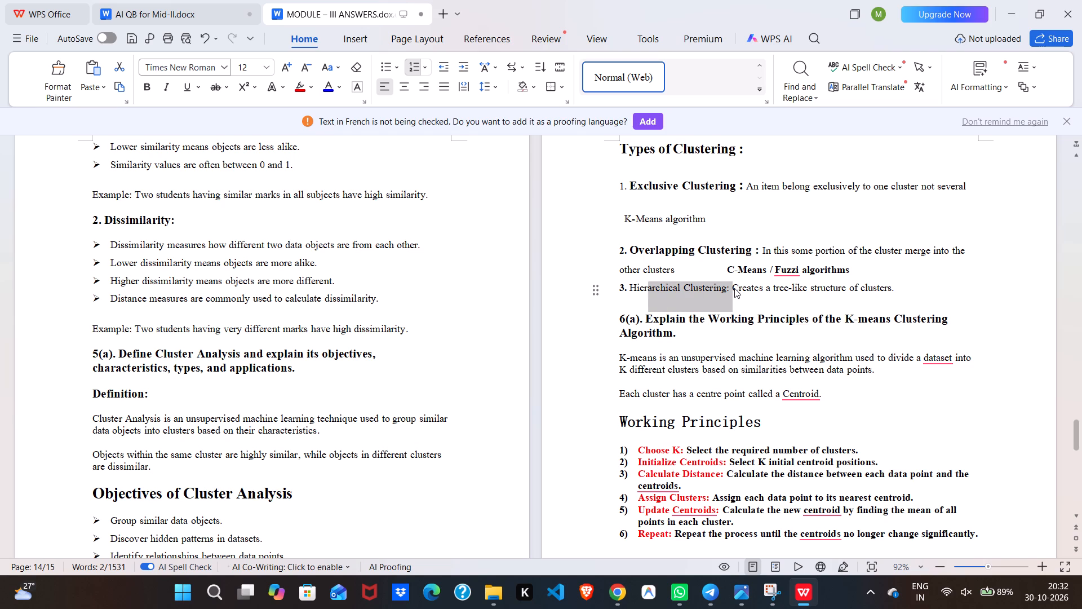
key(shift+Left)
key(shift+Left)
key(shift+Left)
key(shift+Left)
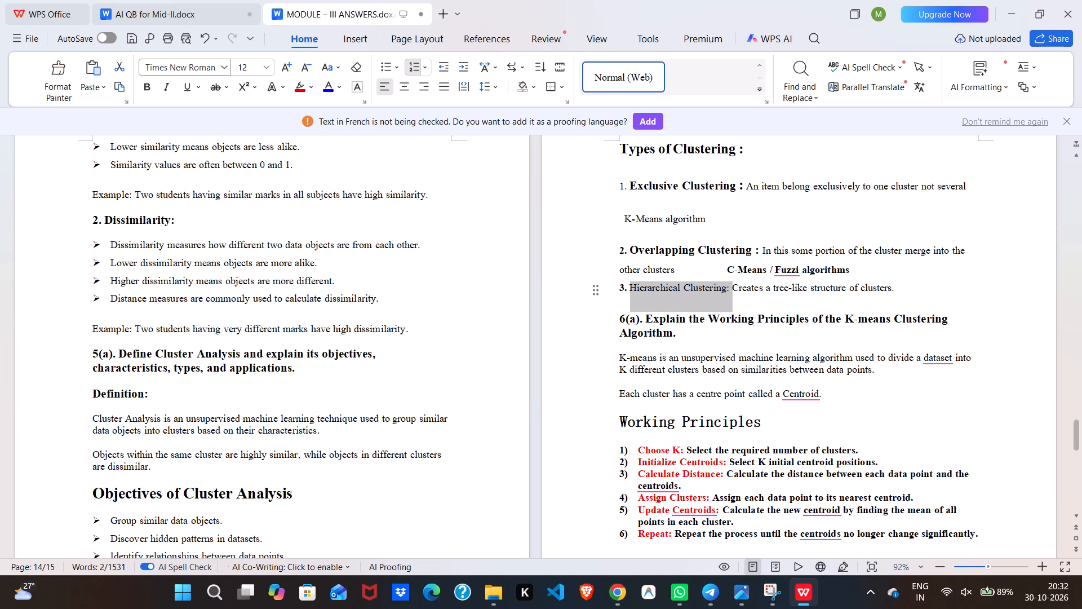
click(254, 64)
key(BackSpace)
text(14)
key(ctrl+b)
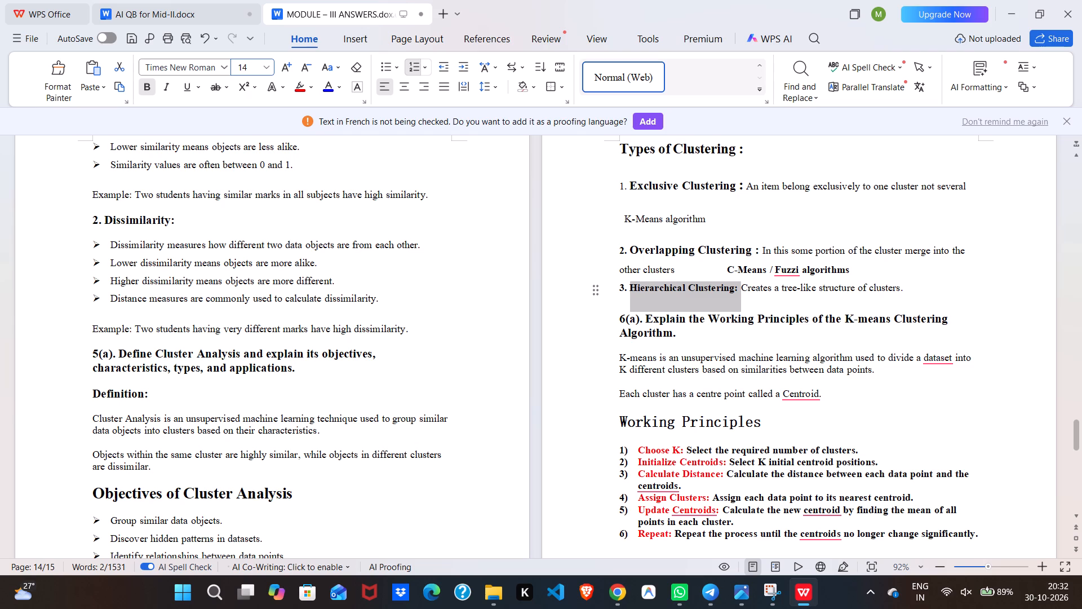
key(Return)
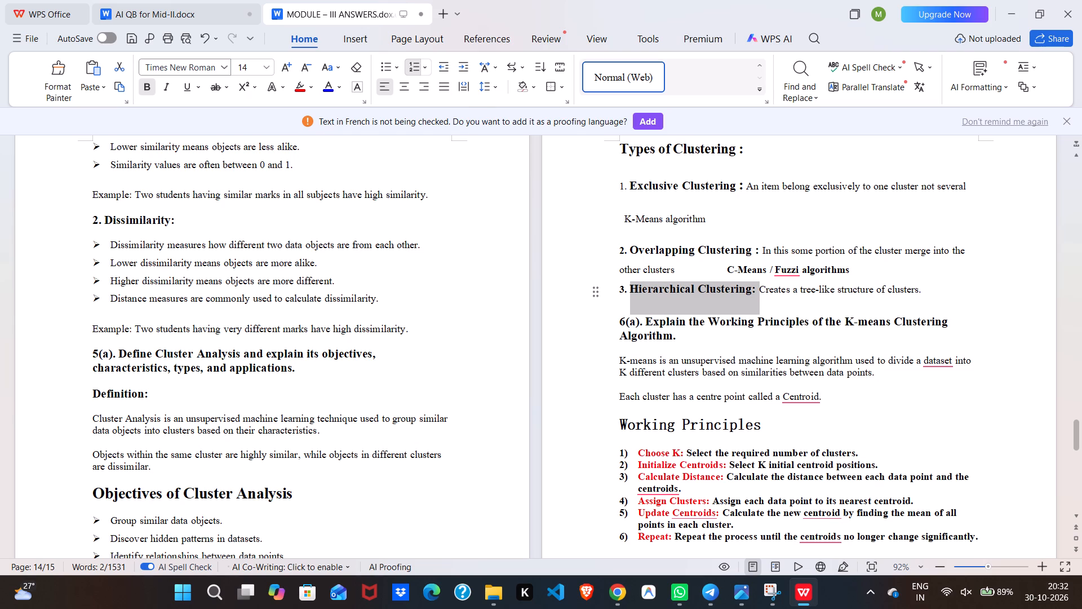
click(963, 302)
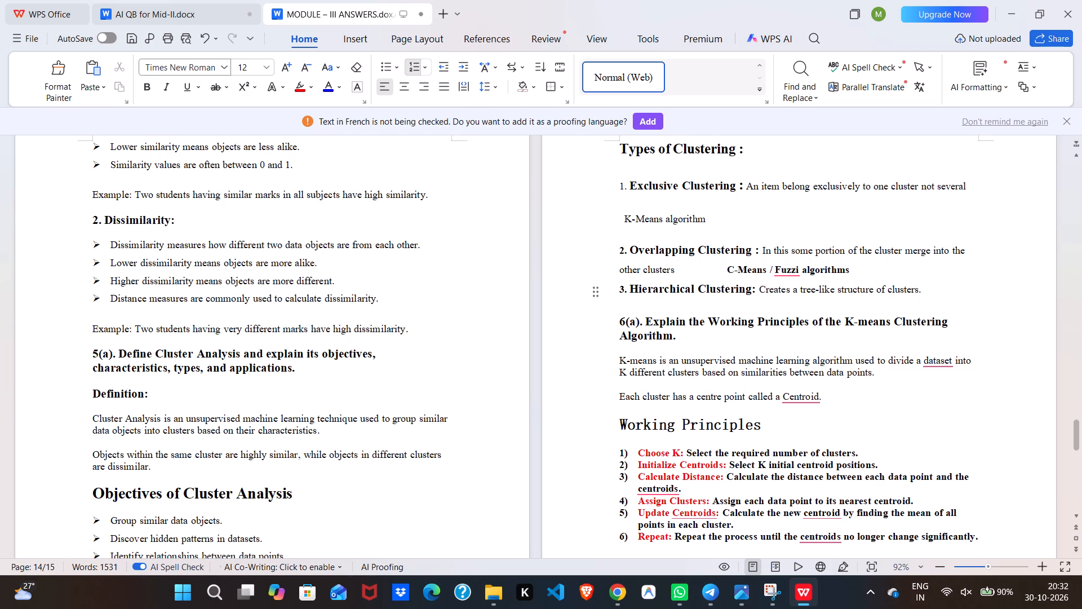
Apply the 1. 2. 3. numbering style to the lines from "Exclusive Clustering" through "Hierarchical Clustering".
drag(942, 290, 646, 217)
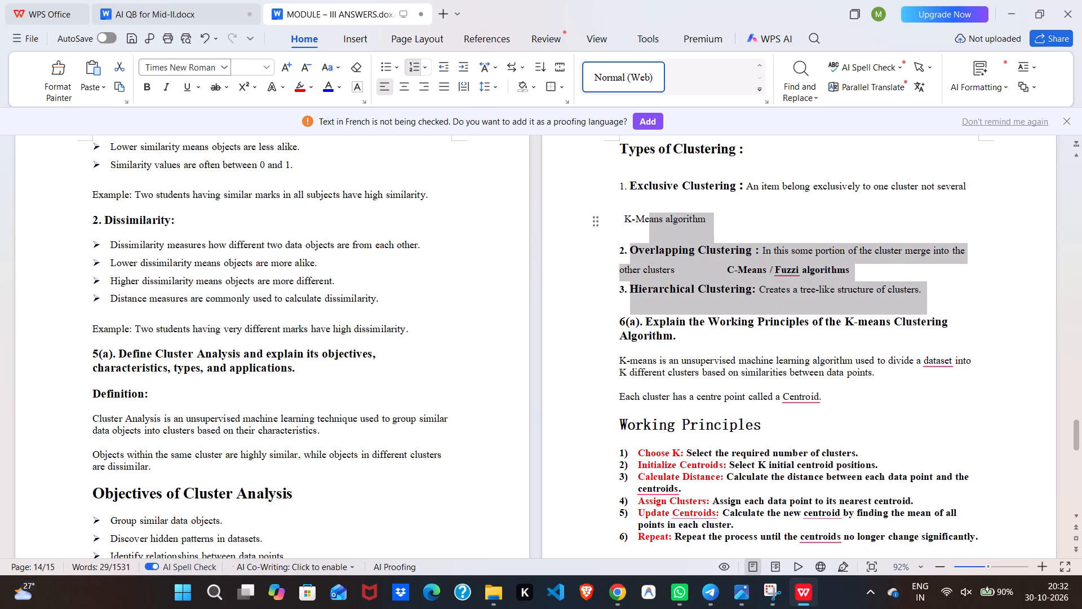
drag(646, 217, 627, 191)
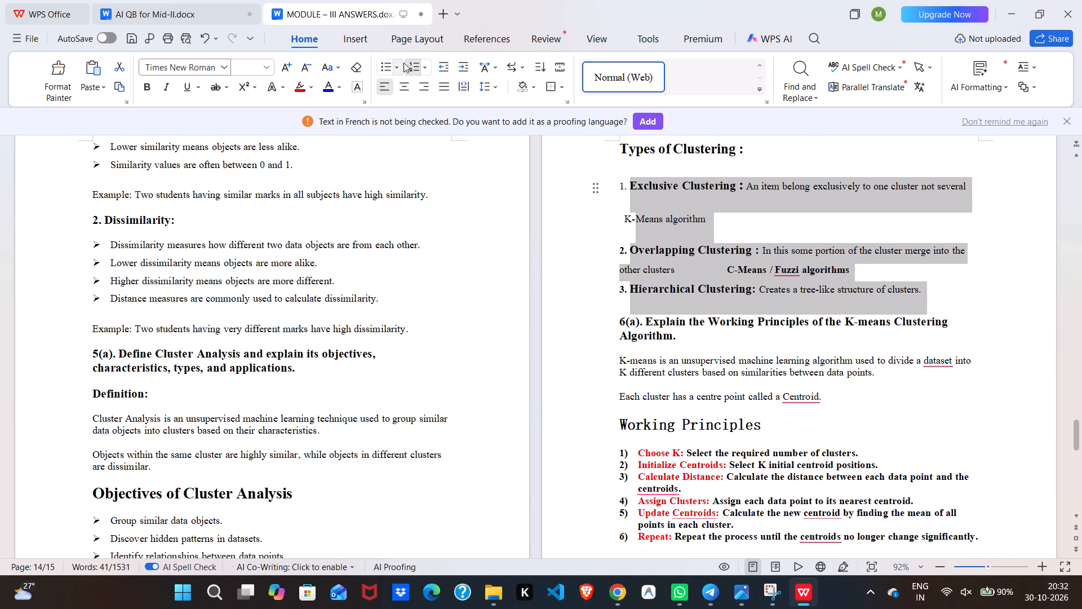
click(432, 61)
click(428, 68)
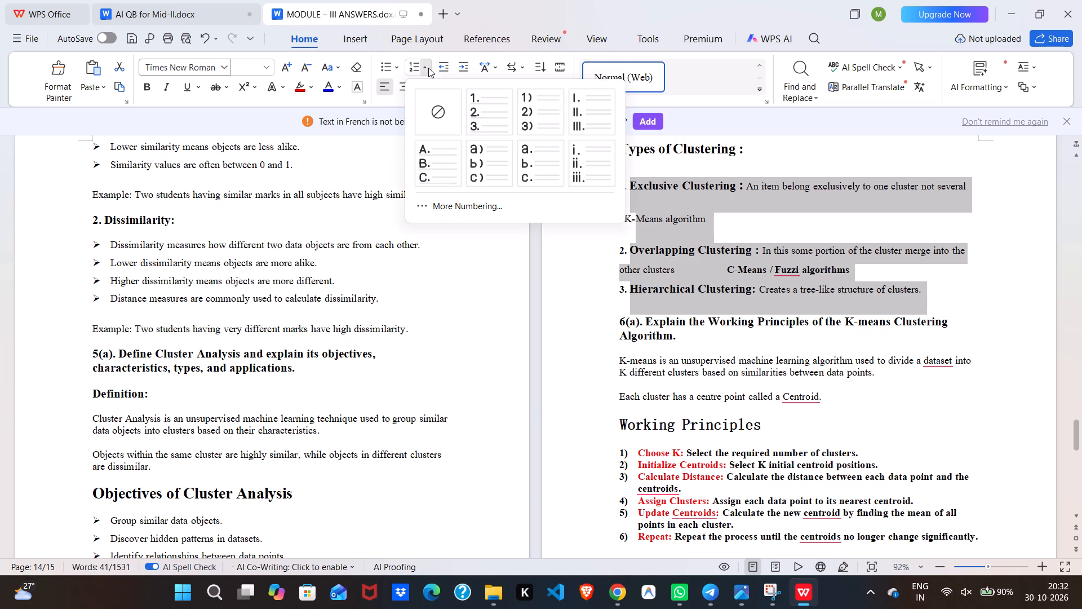
click(485, 122)
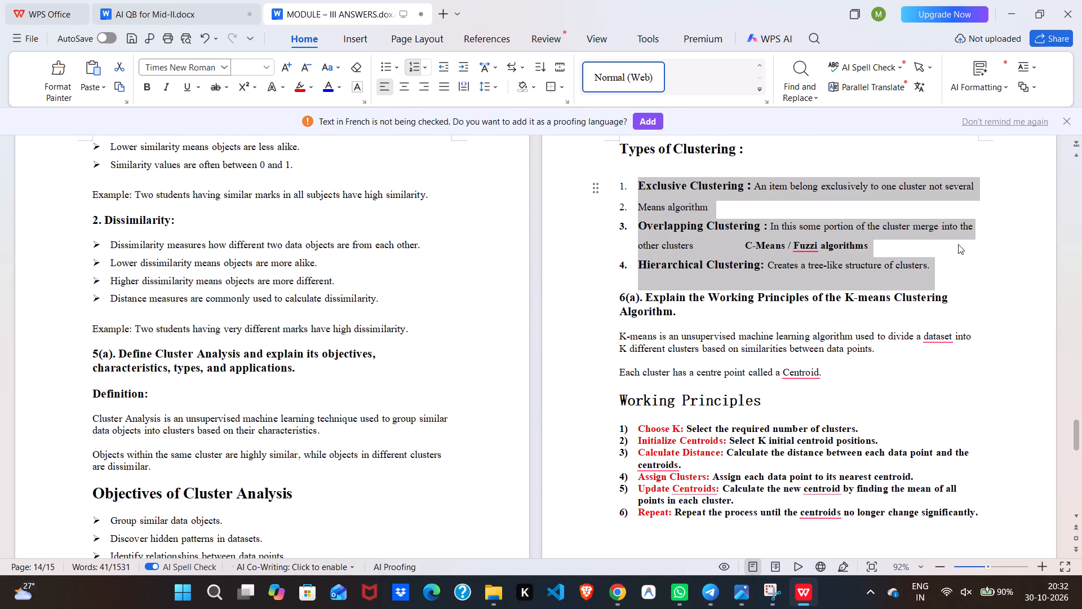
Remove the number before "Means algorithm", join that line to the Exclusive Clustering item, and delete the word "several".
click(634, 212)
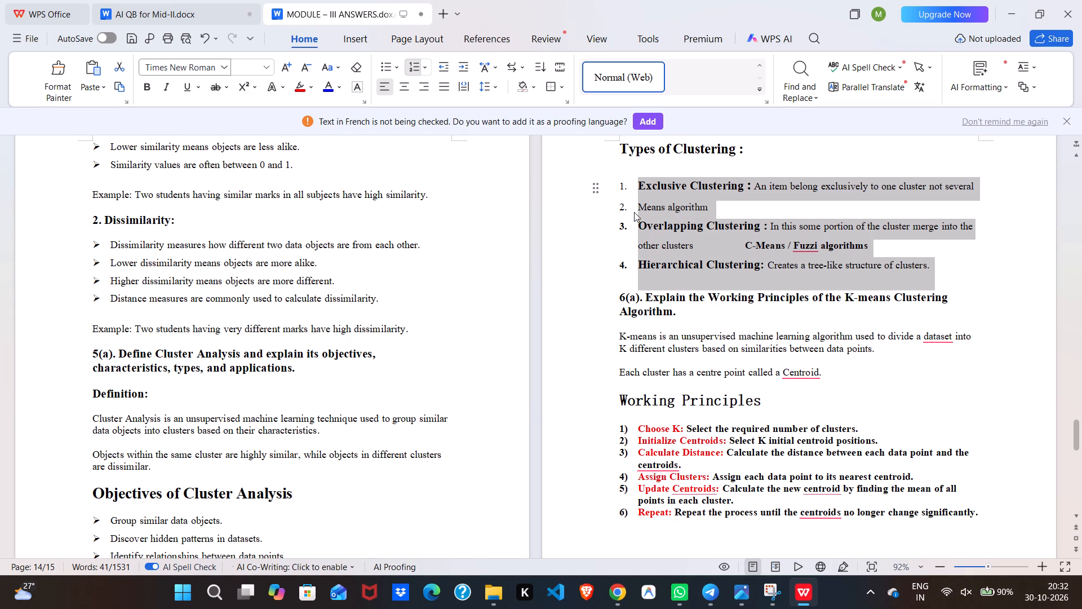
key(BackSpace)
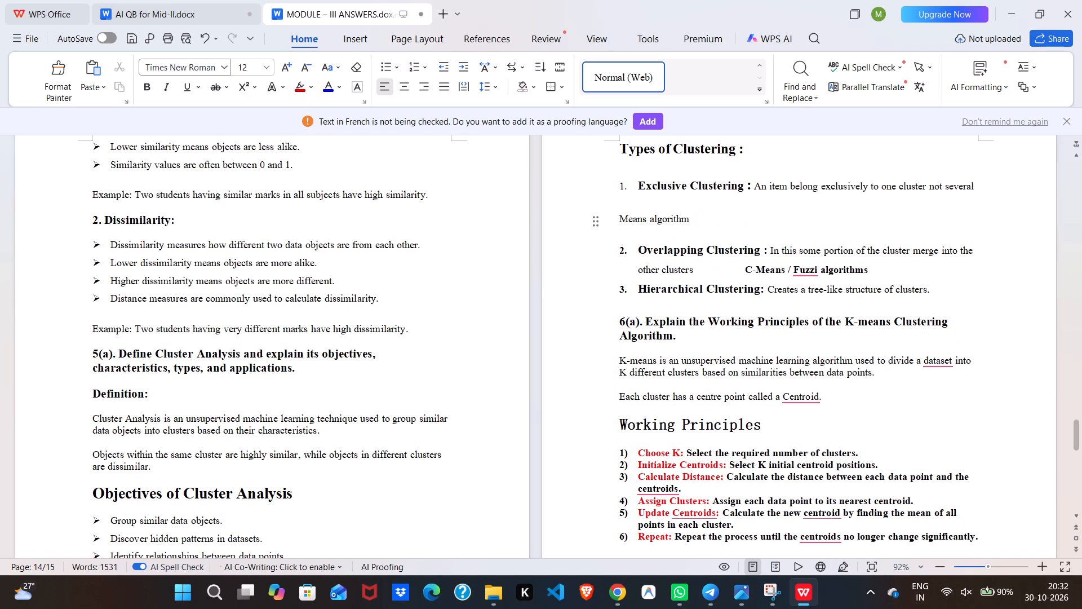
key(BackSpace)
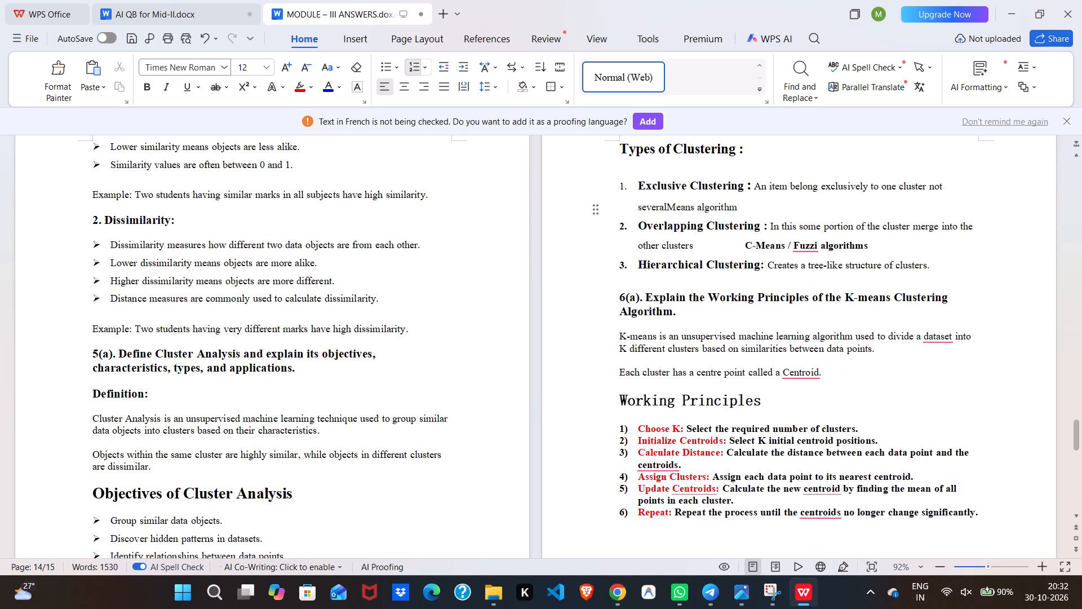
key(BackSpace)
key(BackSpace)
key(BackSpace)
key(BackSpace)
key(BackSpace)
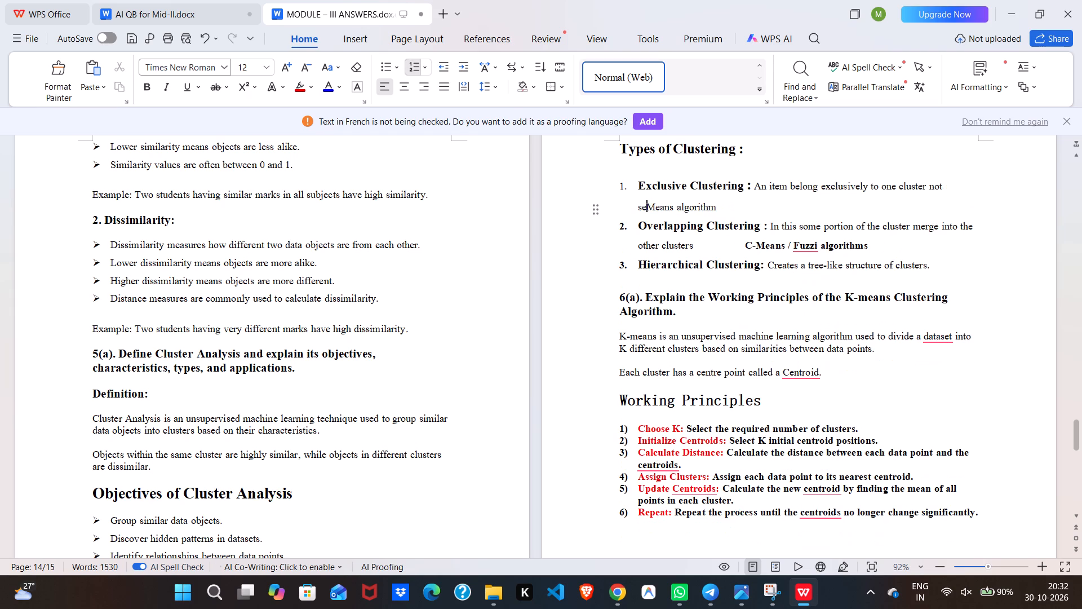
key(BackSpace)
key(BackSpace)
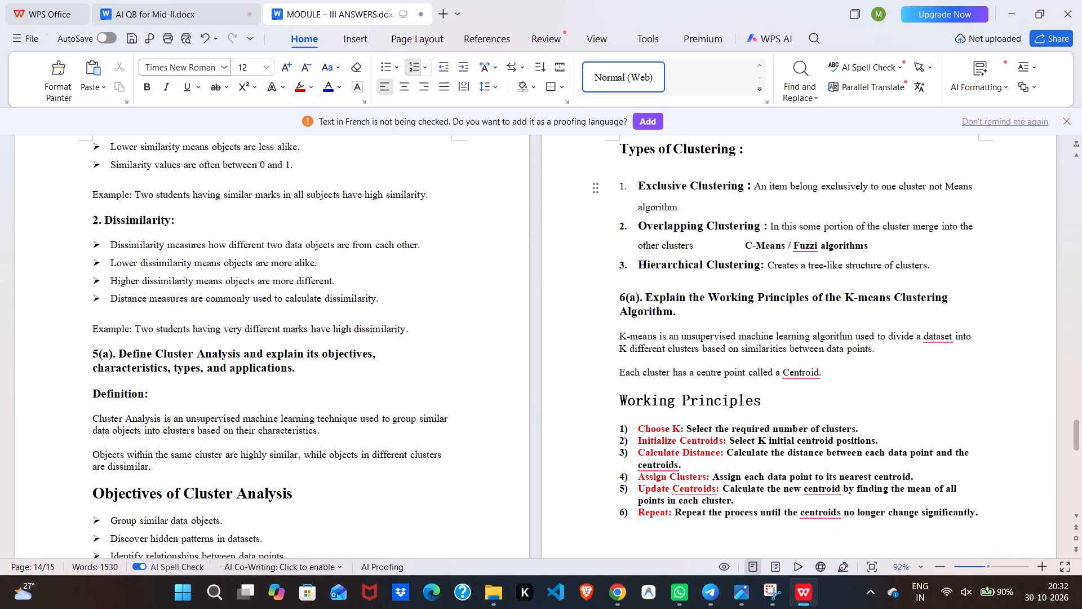
Undo the deletions around "Means algorithm" and the numbering applied to the three clustering types.
key(ctrl+z)
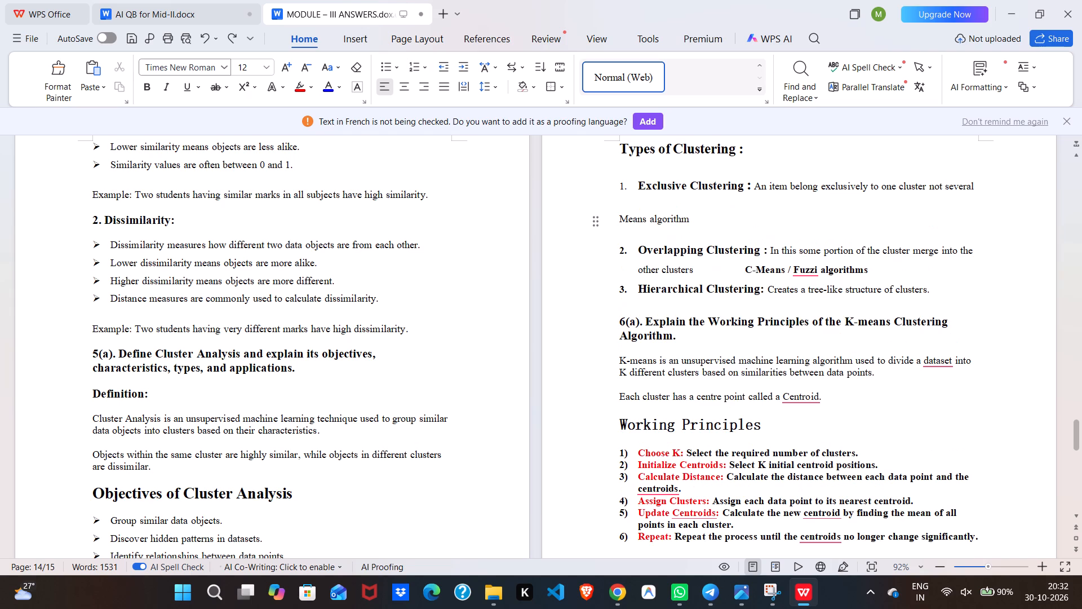
key(ctrl+z)
key(ctrl+z)
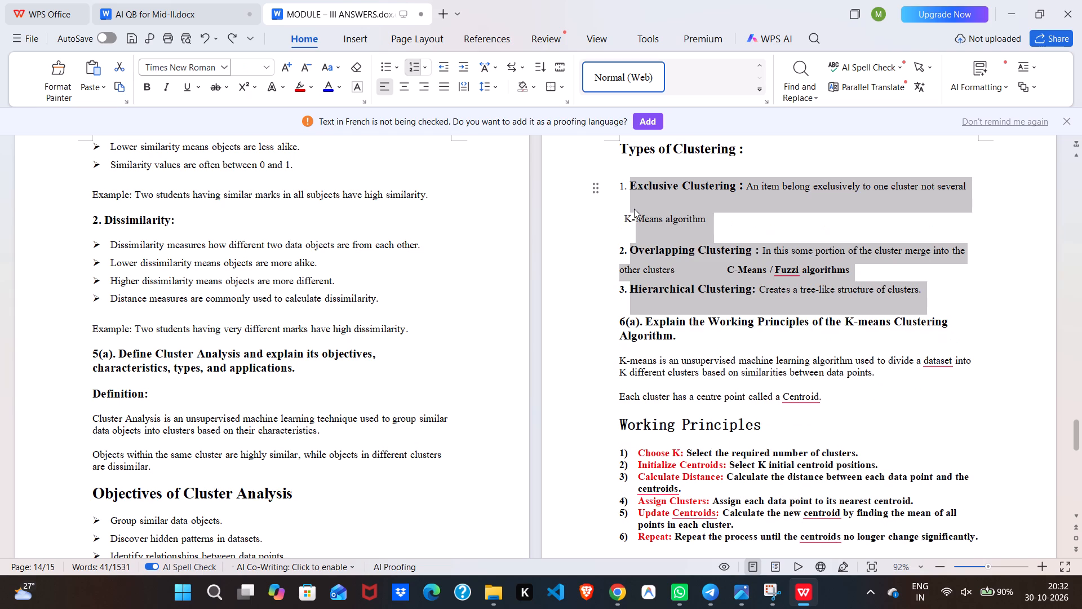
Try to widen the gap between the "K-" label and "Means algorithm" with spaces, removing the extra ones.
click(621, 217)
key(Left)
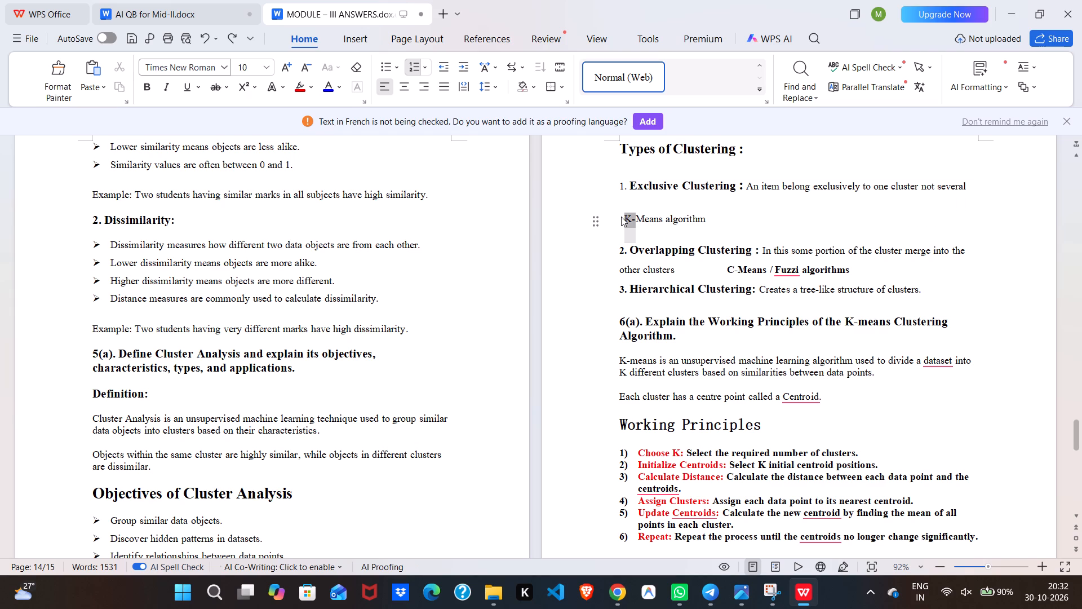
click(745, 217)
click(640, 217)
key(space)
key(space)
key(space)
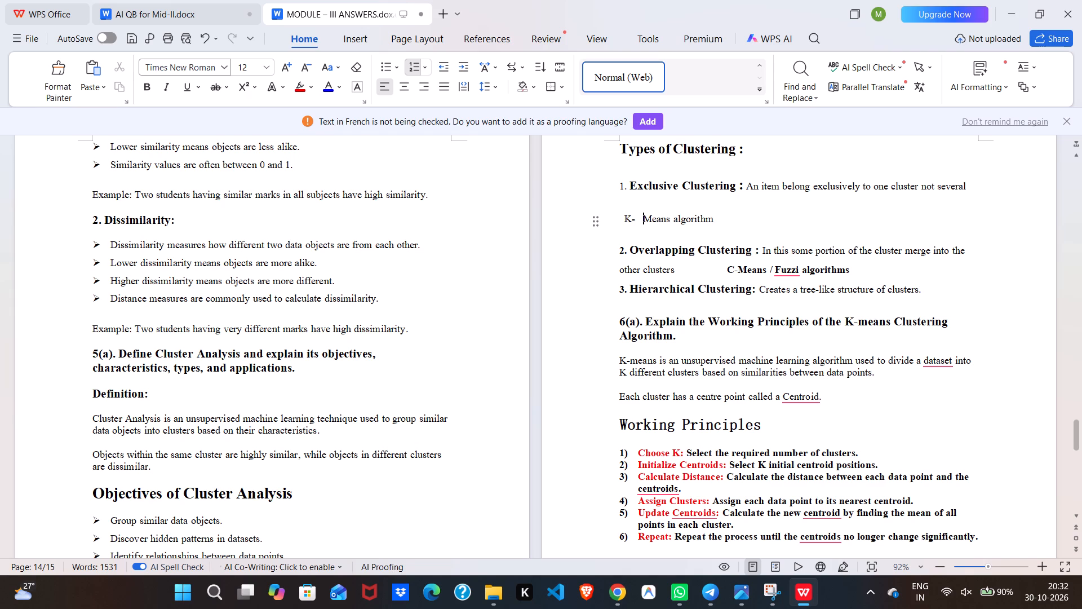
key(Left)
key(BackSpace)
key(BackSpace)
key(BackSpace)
Replace the automatic "K-" label before "Means algorithm" with five leading spaces to indent the line.
key(BackSpace)
key(space)
key(space)
key(space)
key(space)
key(space)
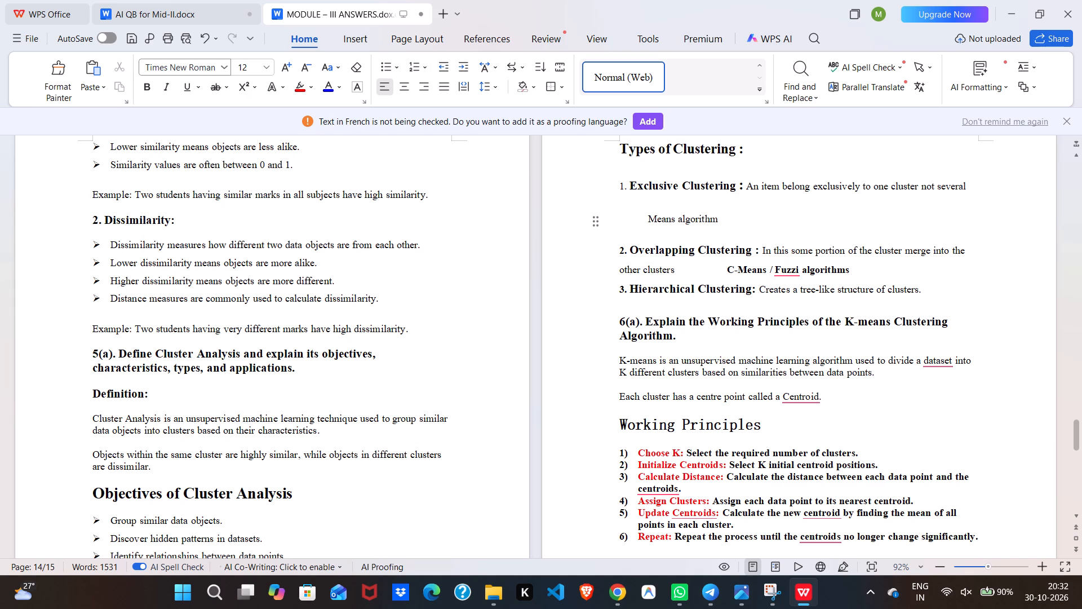
key(k)
key(BackSpace)
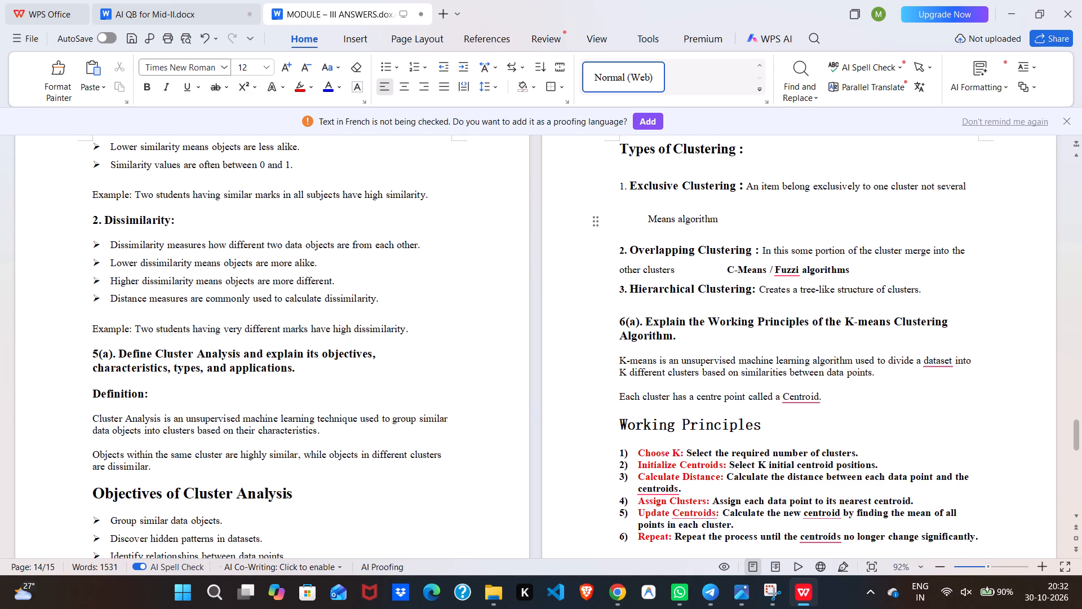
Add "K-" before "Means algorithm" in the line under Exclusive Clustering.
key(shift+k)
key(minus)
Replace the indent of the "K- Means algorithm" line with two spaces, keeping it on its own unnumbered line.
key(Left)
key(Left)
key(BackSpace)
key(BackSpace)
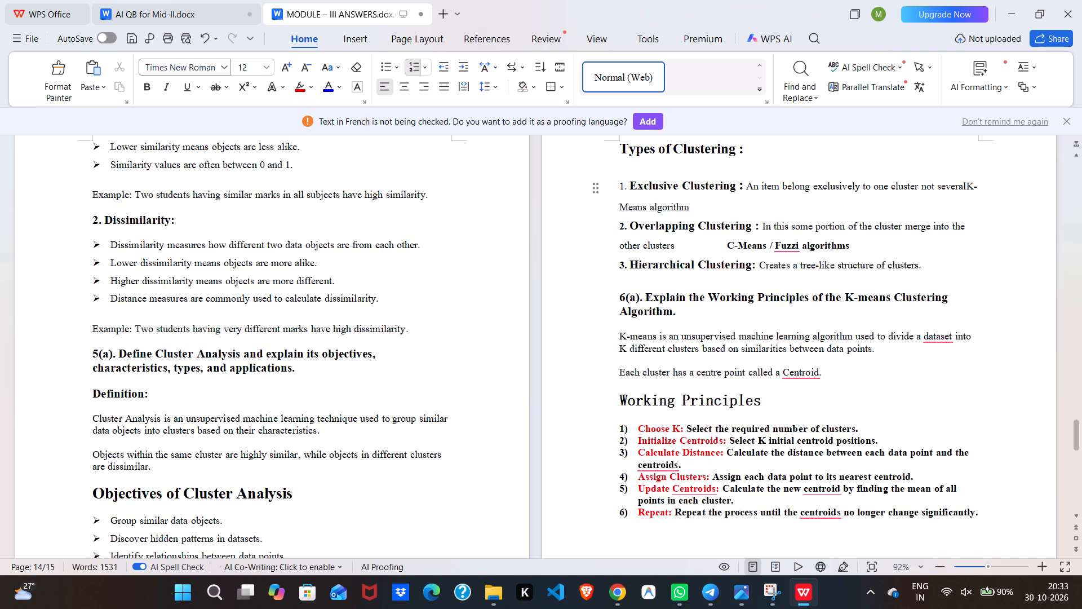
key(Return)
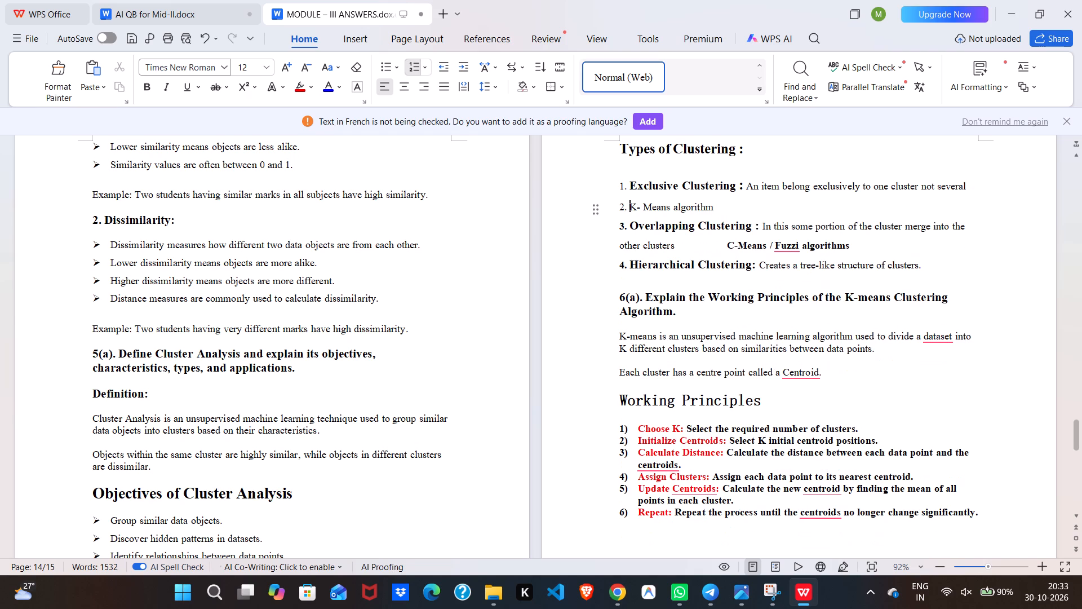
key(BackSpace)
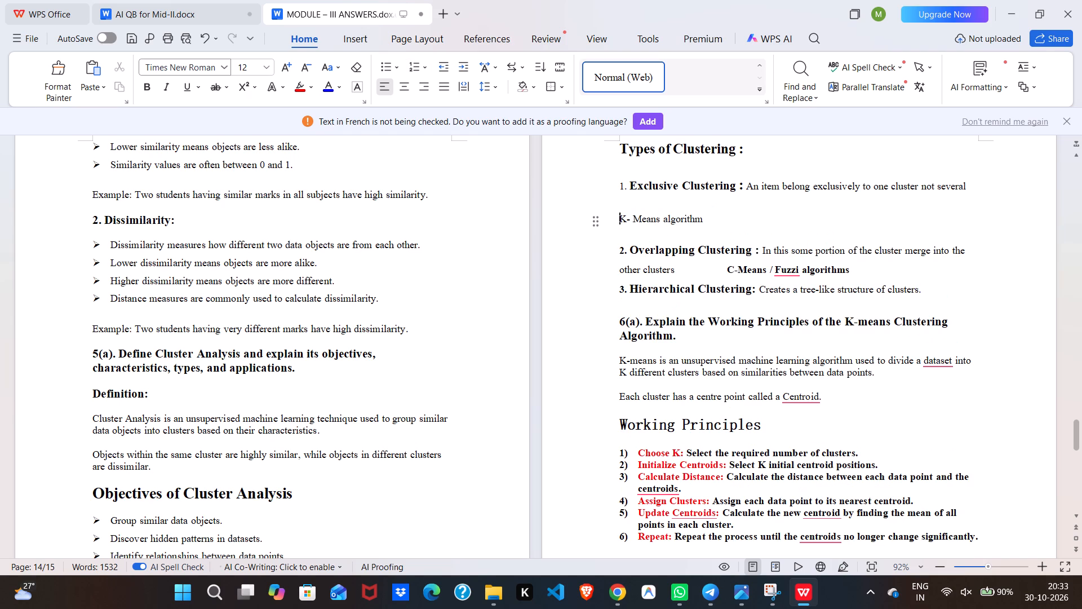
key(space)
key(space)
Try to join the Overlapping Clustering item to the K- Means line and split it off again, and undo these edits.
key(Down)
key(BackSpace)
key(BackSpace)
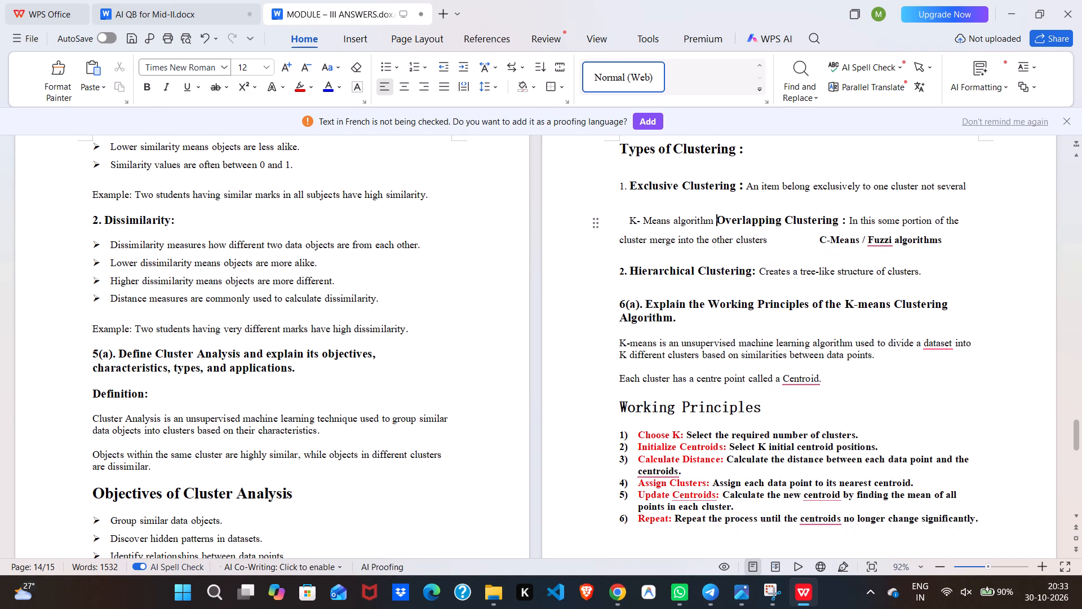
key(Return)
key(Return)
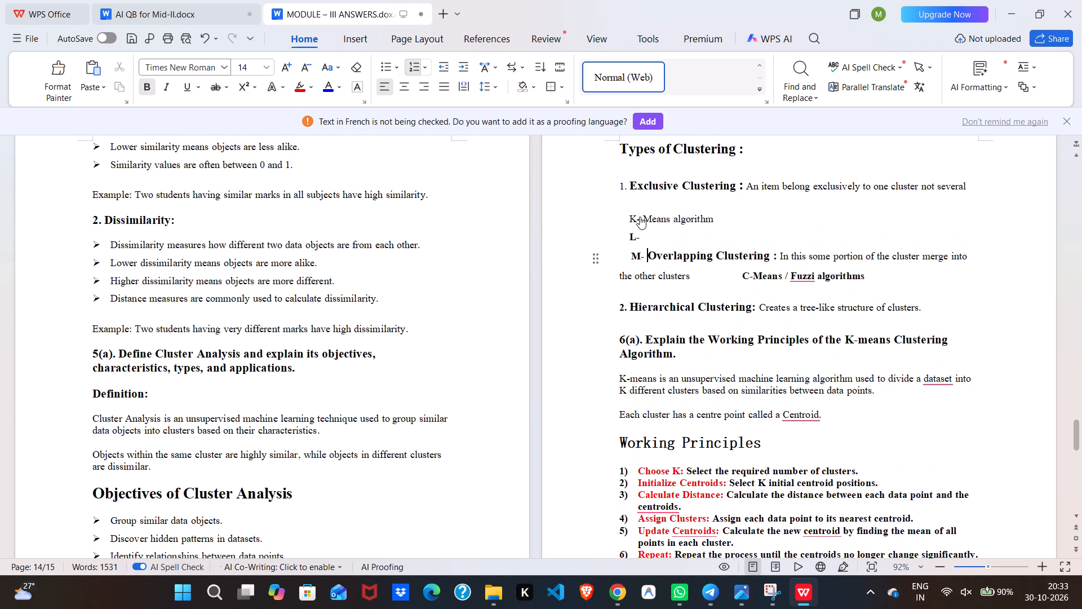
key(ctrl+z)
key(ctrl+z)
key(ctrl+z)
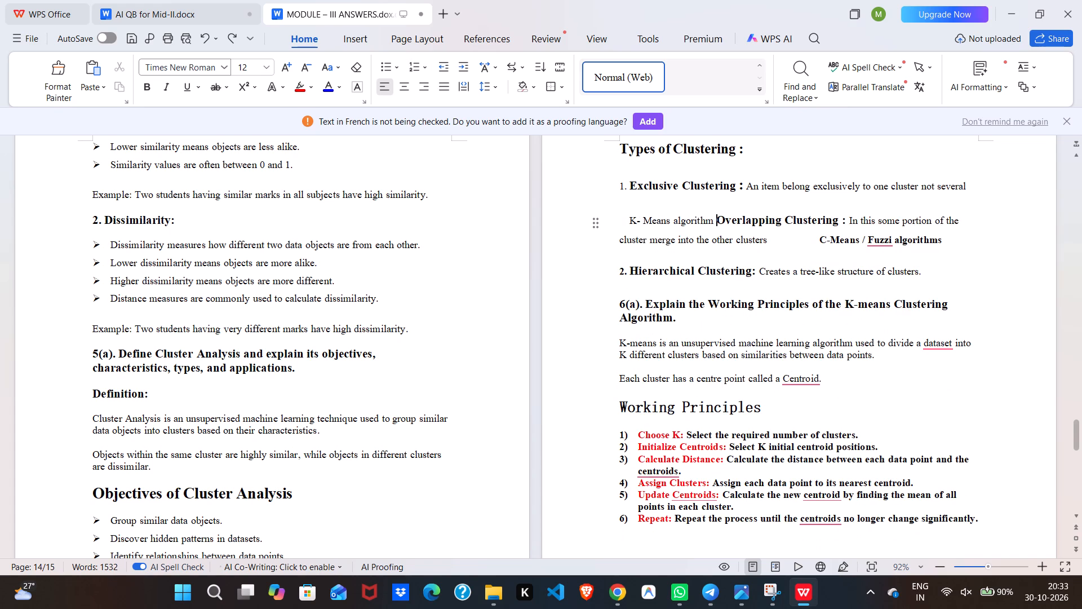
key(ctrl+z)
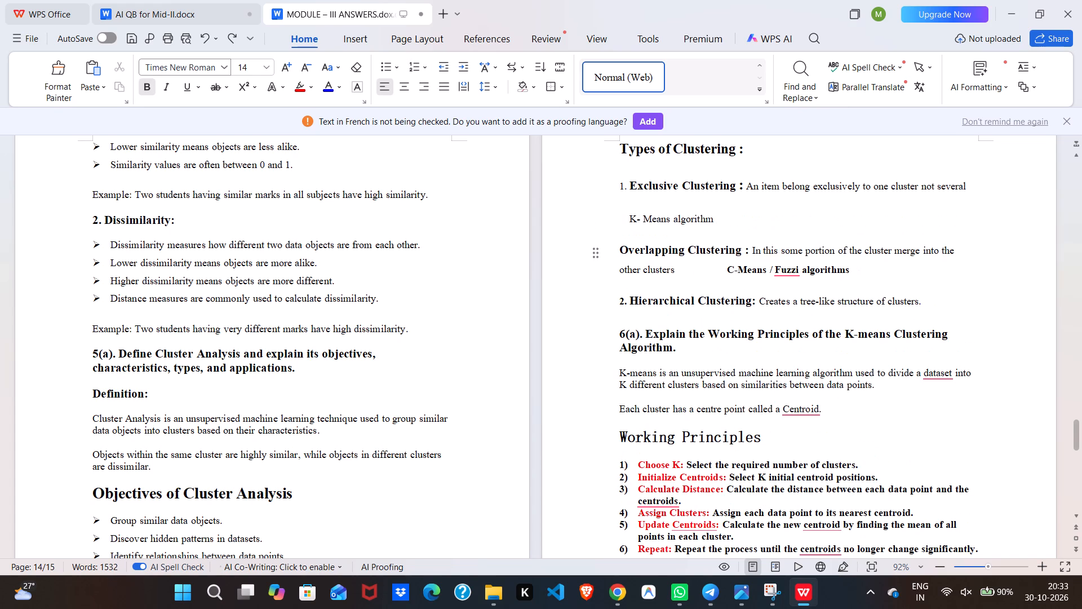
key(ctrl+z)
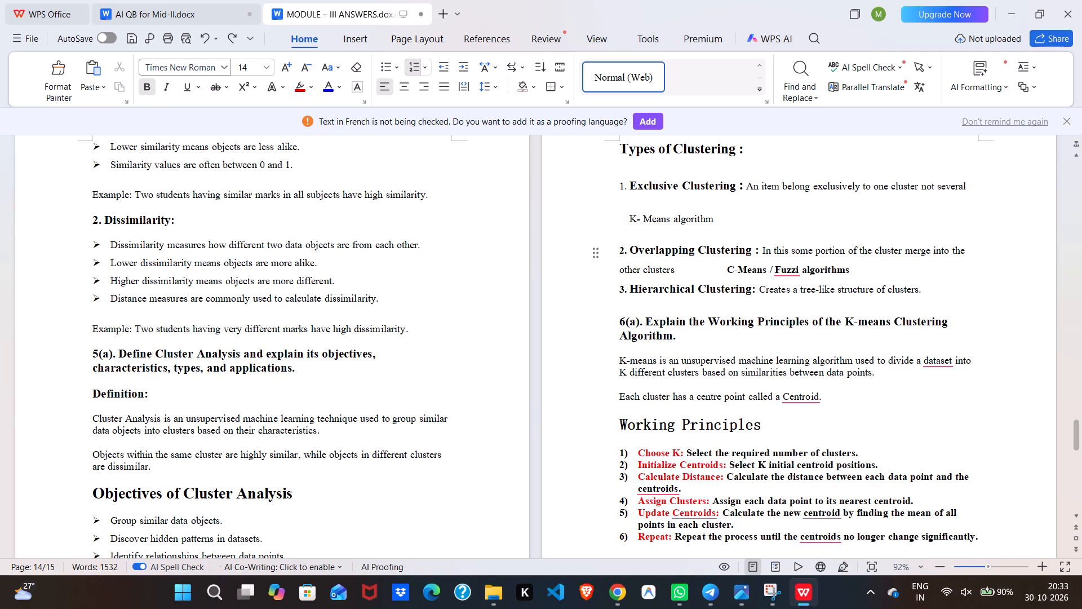
Make the "K- Means algorithm" text under Exclusive Clustering bold.
drag(628, 218, 715, 213)
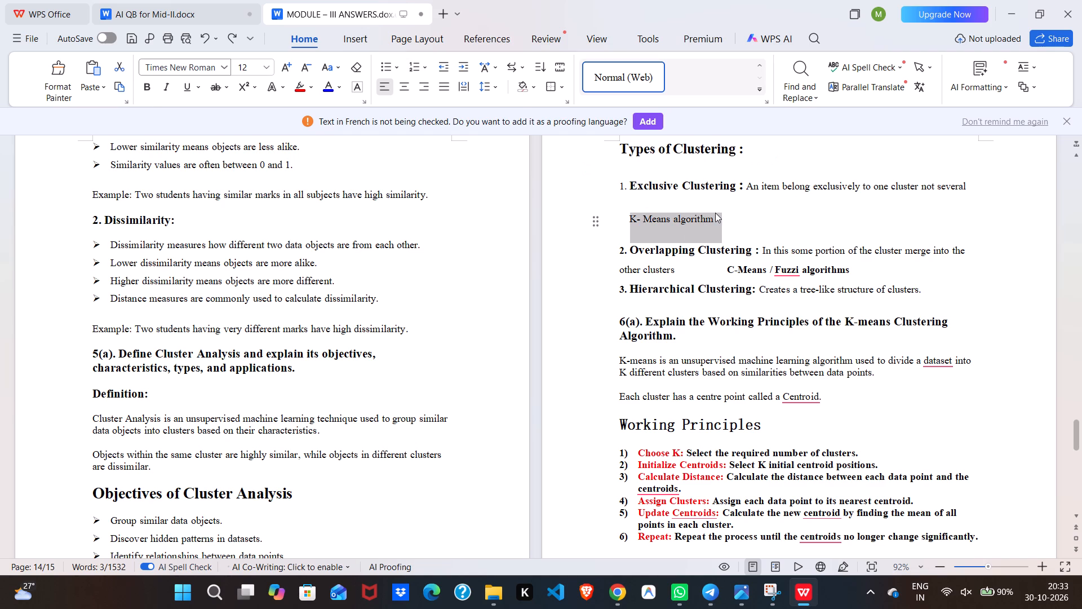
key(ctrl+b)
drag(849, 202, 669, 227)
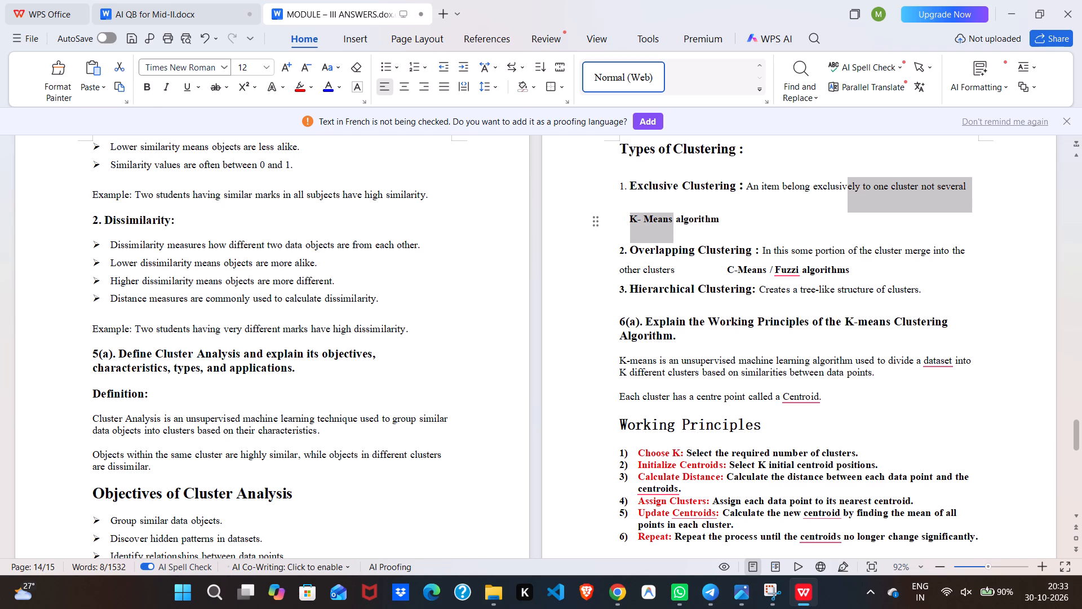
drag(669, 227, 710, 218)
click(710, 218)
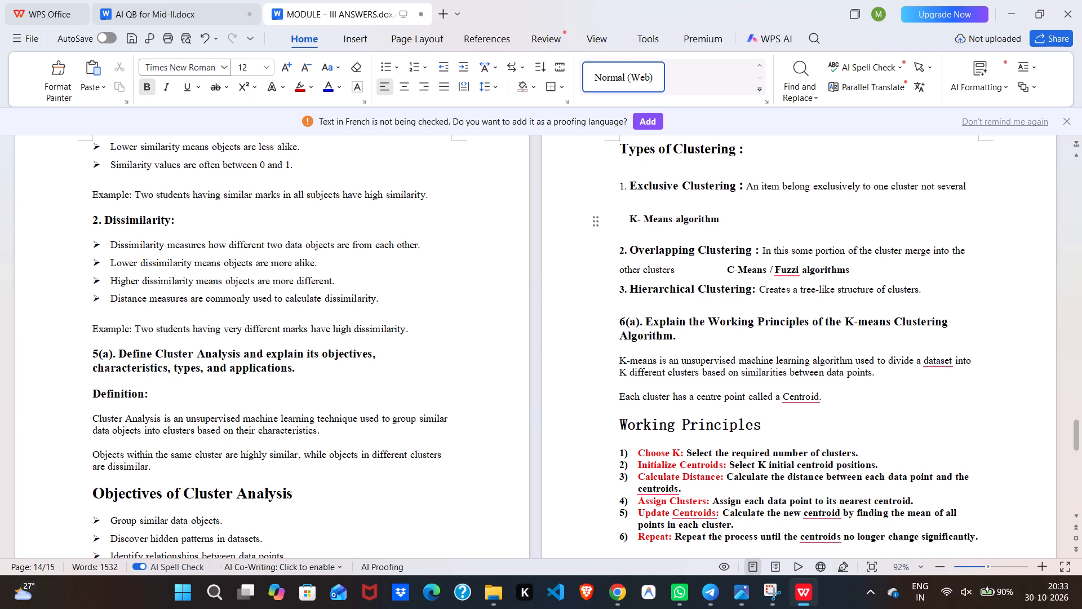
Join the "K- Means algorithm" line onto the end of the Exclusive Clustering item.
click(635, 220)
click(627, 220)
key(BackSpace)
key(BackSpace)
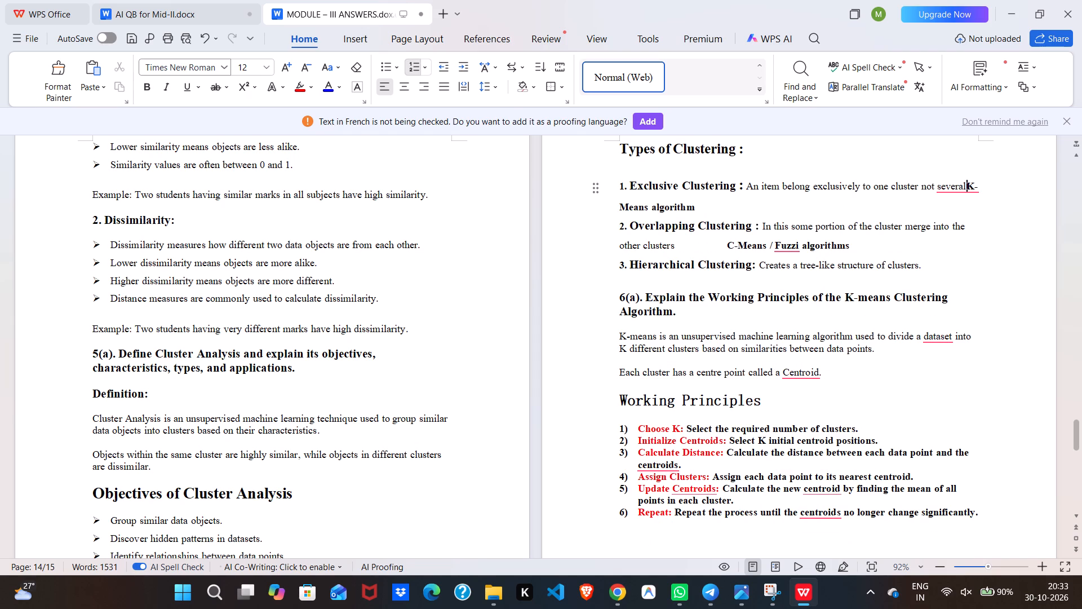
Apply the 1. 2. 3. numbering style to the Exclusive, Overlapping and Hierarchical Clustering items.
drag(930, 264, 859, 272)
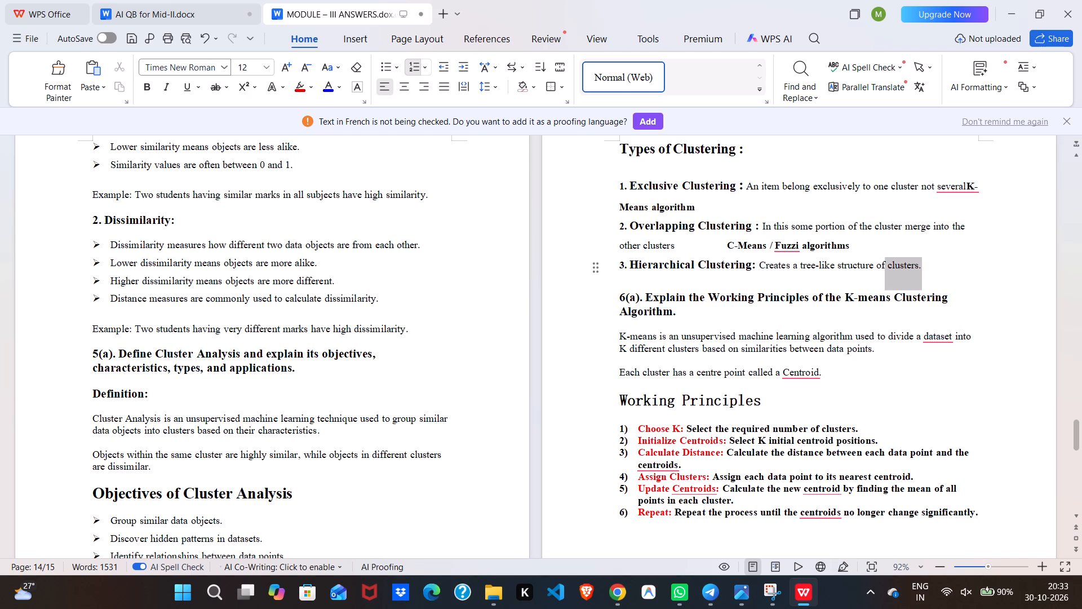
drag(859, 272, 620, 195)
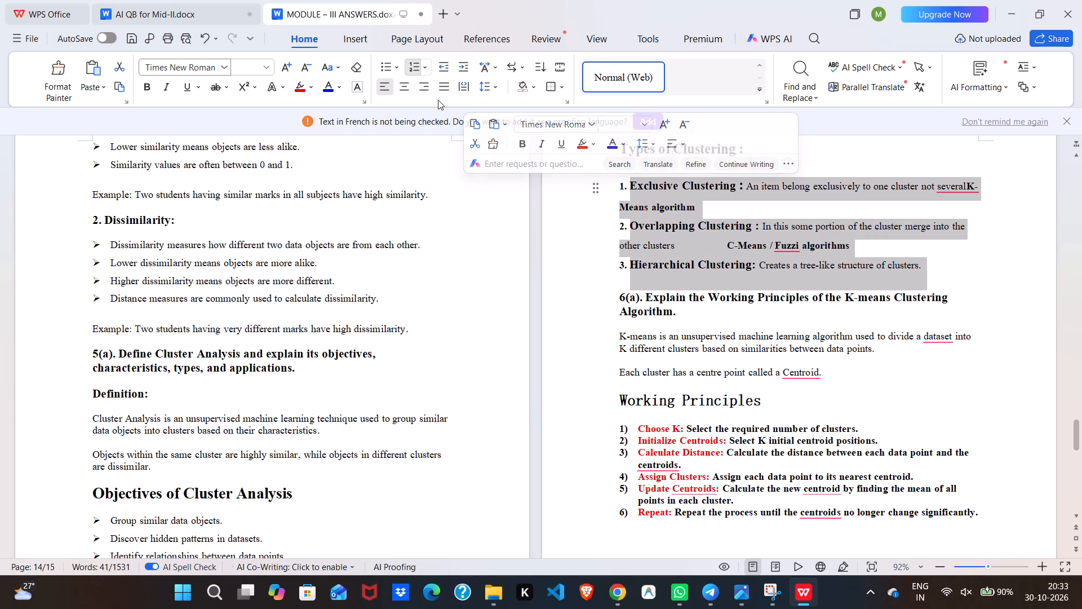
click(427, 65)
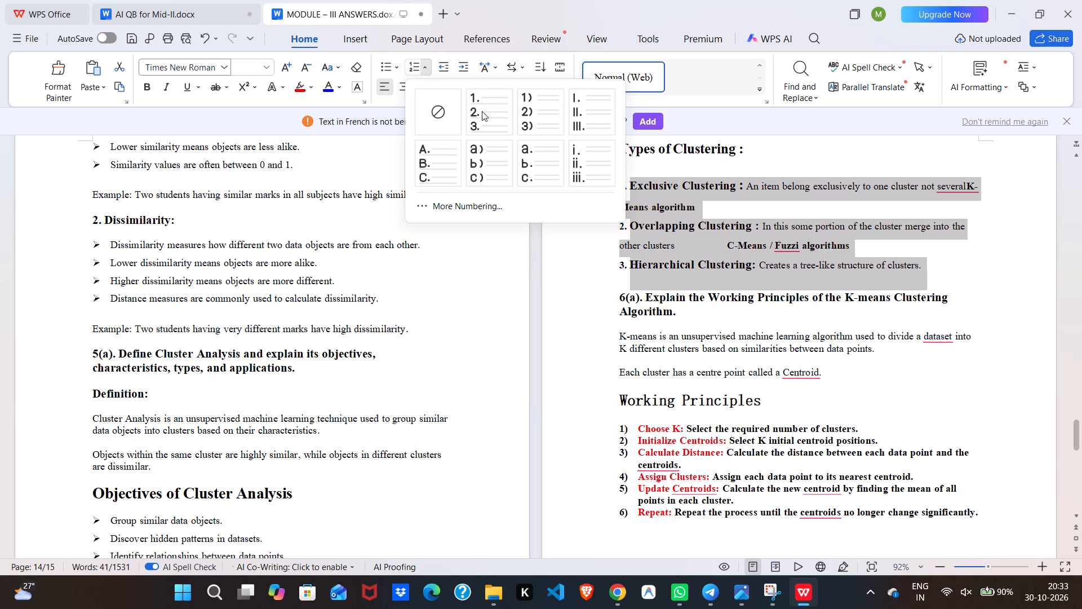
click(493, 114)
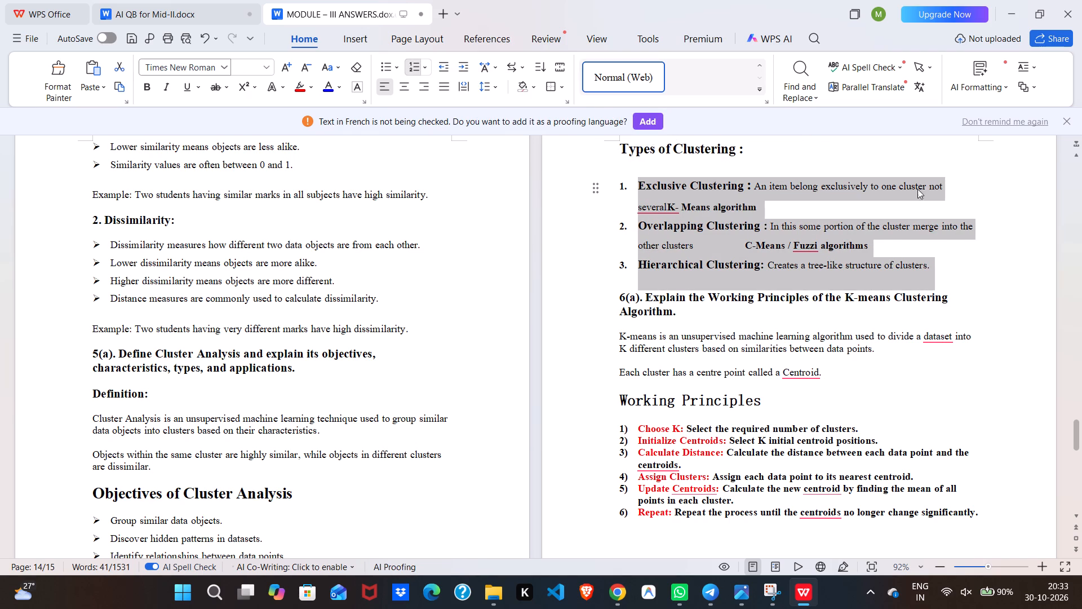
Insert spaces between "several" and "K- Means algorithm" in the Exclusive Clustering item to separate them.
click(988, 183)
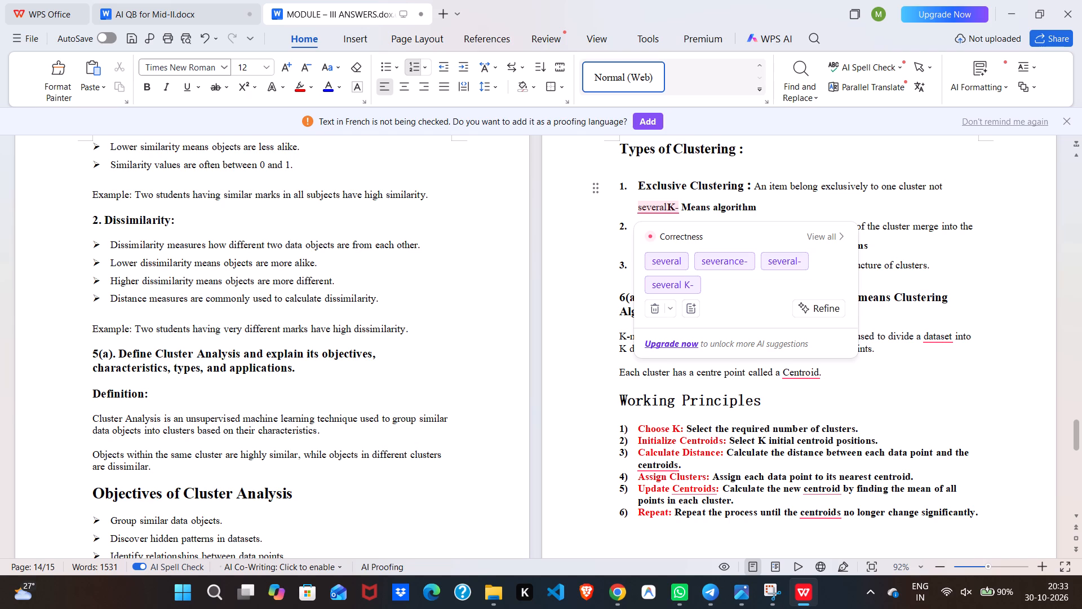
click(669, 209)
key(space)
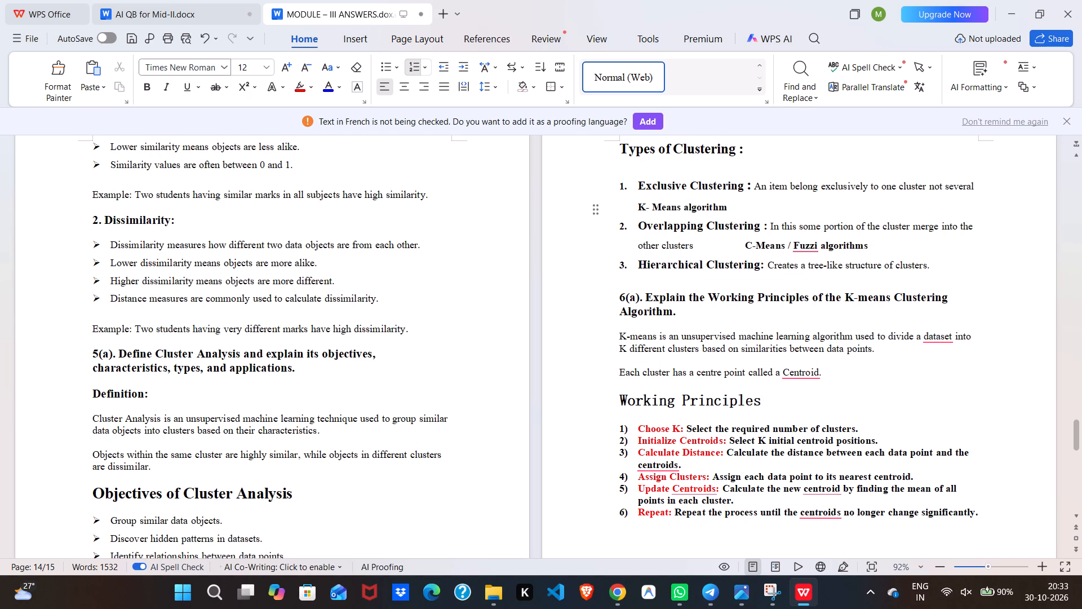
key(space)
key(space)
key(space)
key(space)
key(space)
key(space)
key(space)
key(space)
key(space)
key(space)
key(space)
key(space)
key(space)
key(space)
key(space)
click(623, 591)
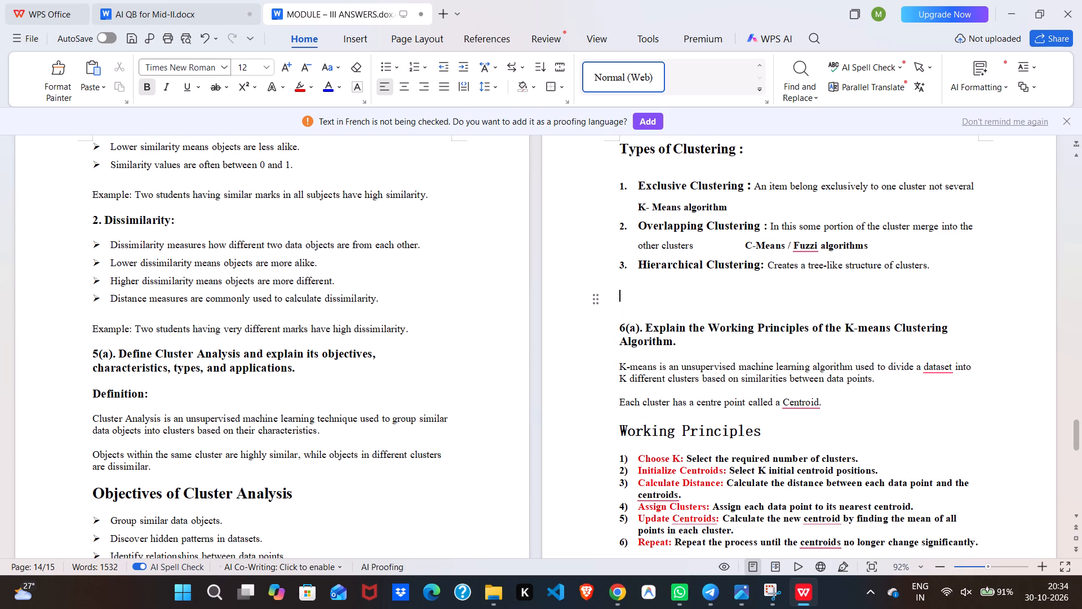
key(ctrl+v)
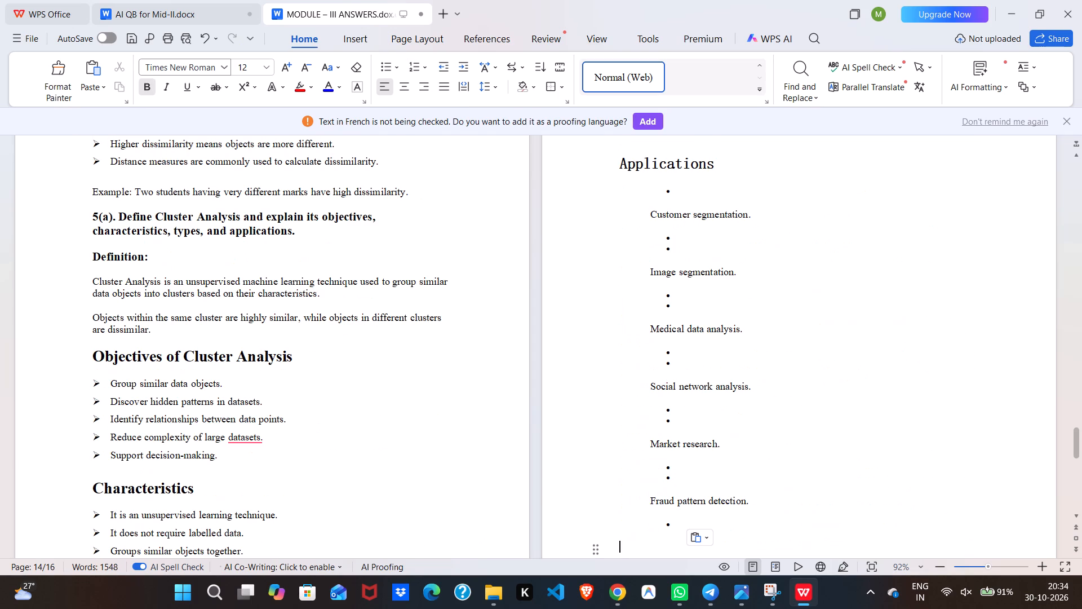
Remove the empty bullets and the indentation around the Fraud pattern detection and Market research items in the Applications section.
scroll(887, 371, down, 4)
key(BackSpace)
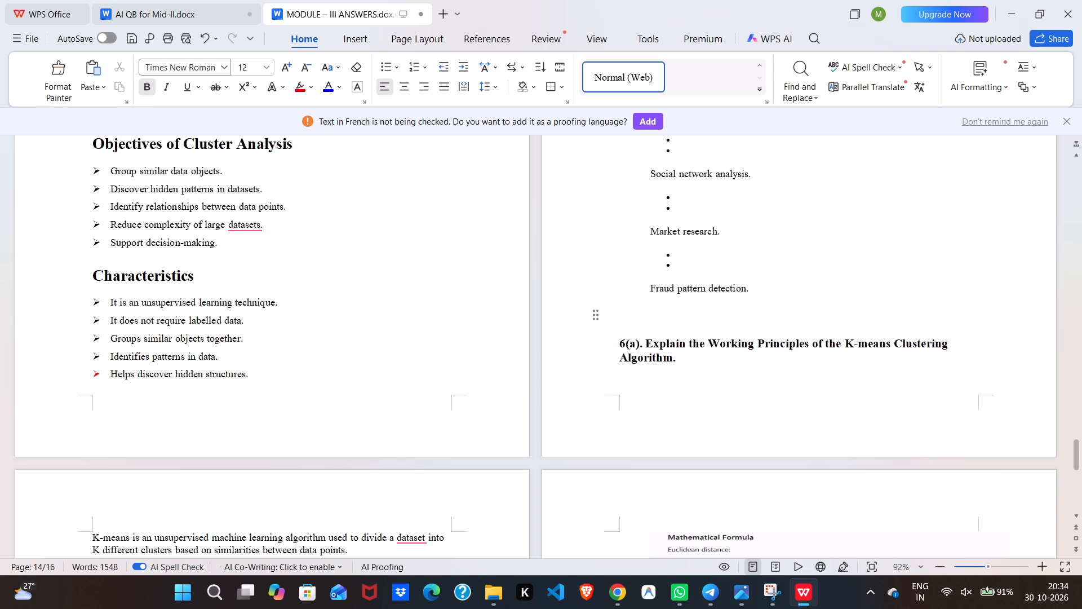
key(Up)
key(BackSpace)
key(BackSpace)
key(BackSpace)
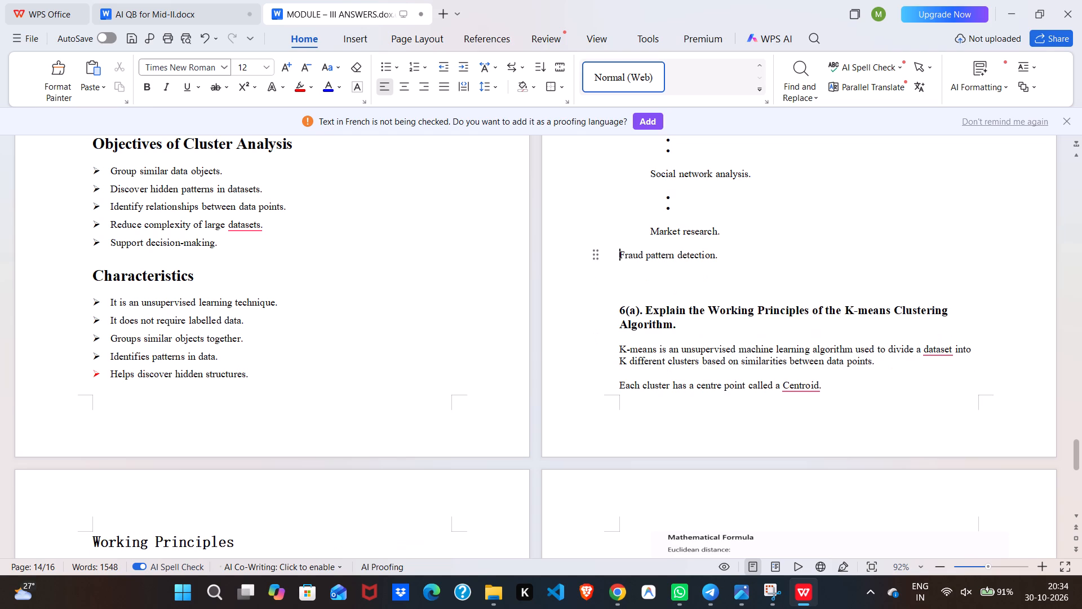
key(Up)
key(BackSpace)
key(BackSpace)
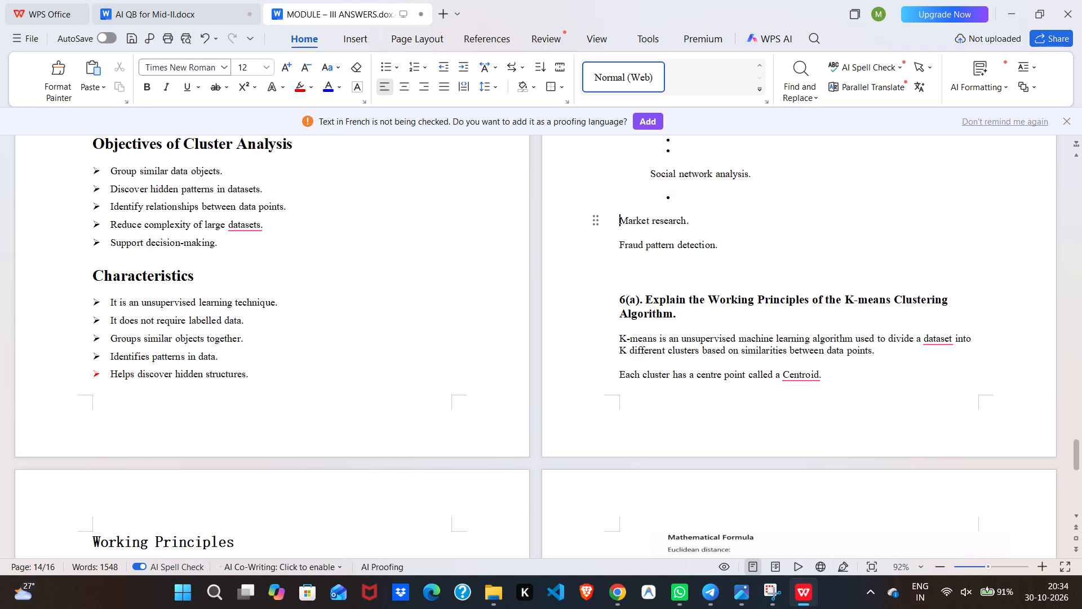
key(BackSpace)
Remove the empty bullets and indentation around the Social network analysis, Medical data analysis, Image segmentation and Customer segmentation items.
scroll(887, 371, up, 4)
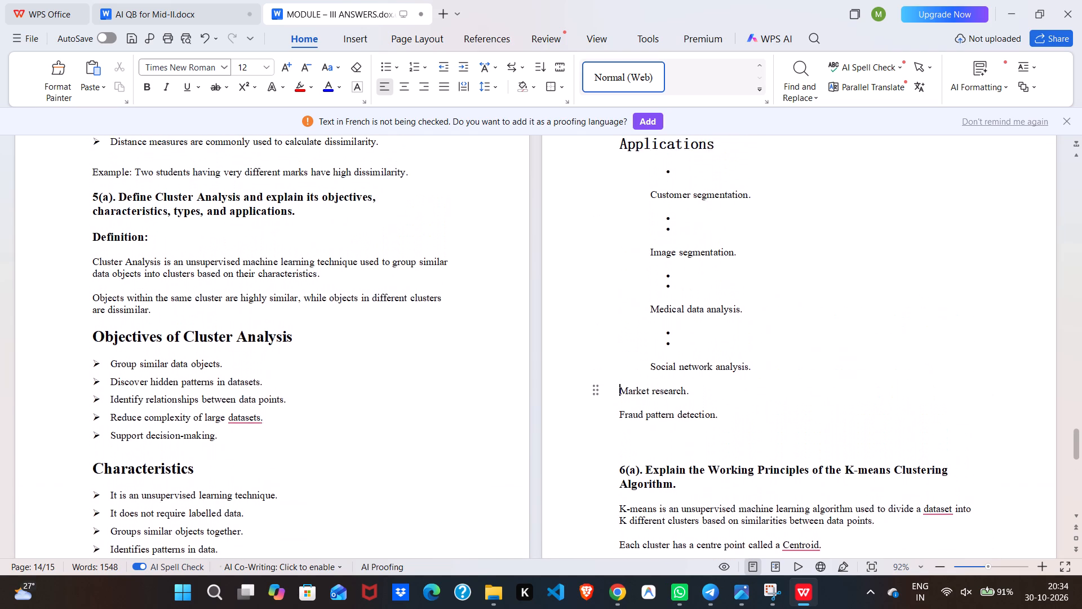
scroll(887, 371, up, 2)
key(Up)
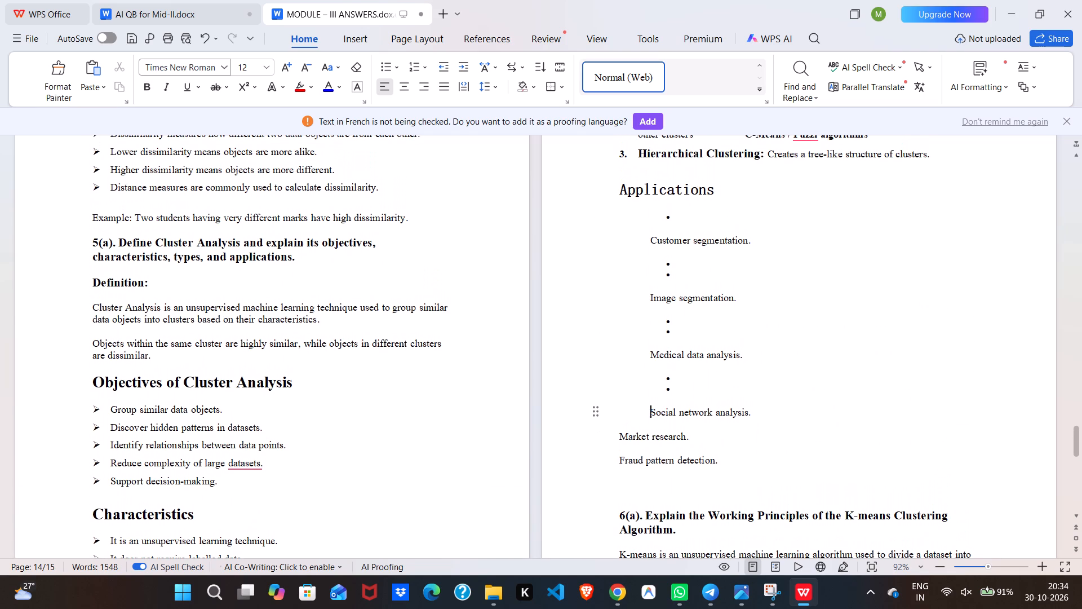
key(BackSpace)
key(BackSpace)
key(BackSpace)
key(Up)
key(BackSpace)
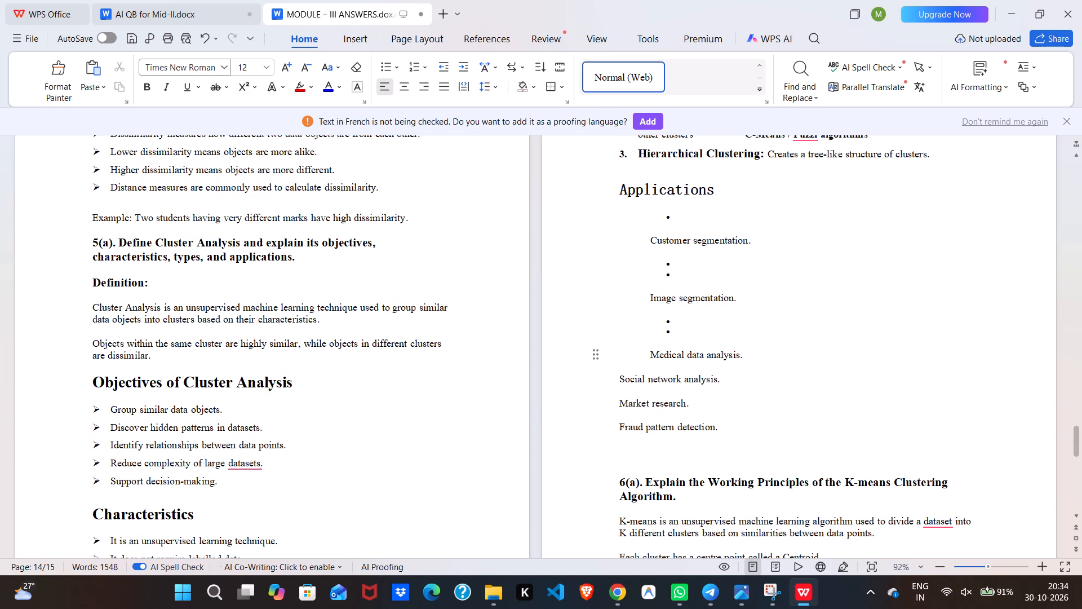
key(BackSpace)
key(BackSpace)
key(Up)
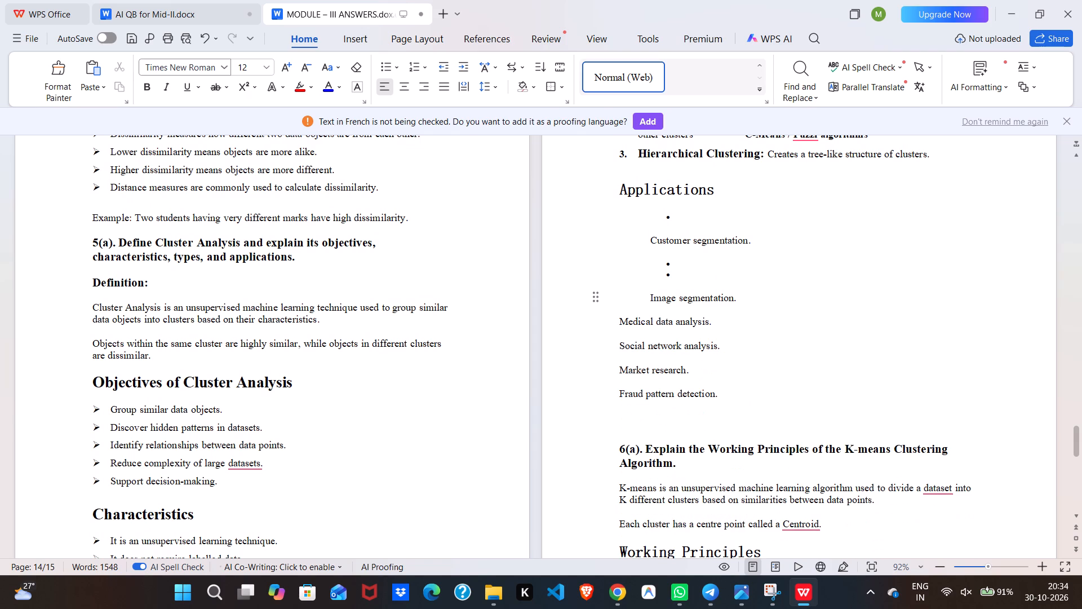
key(BackSpace)
key(BackSpace)
key(BackSpace)
key(Up)
key(BackSpace)
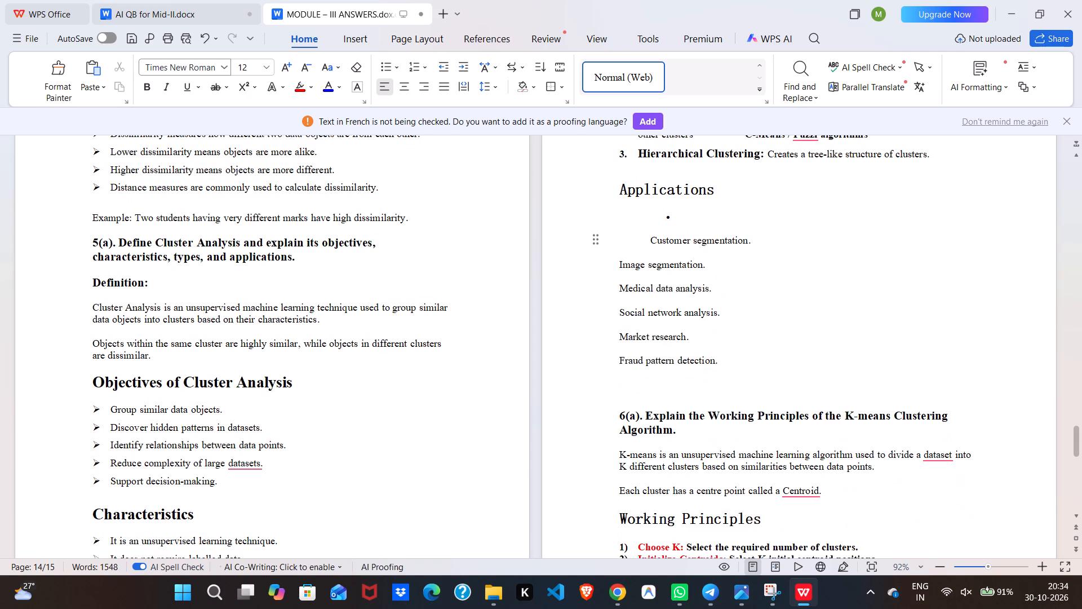
key(BackSpace)
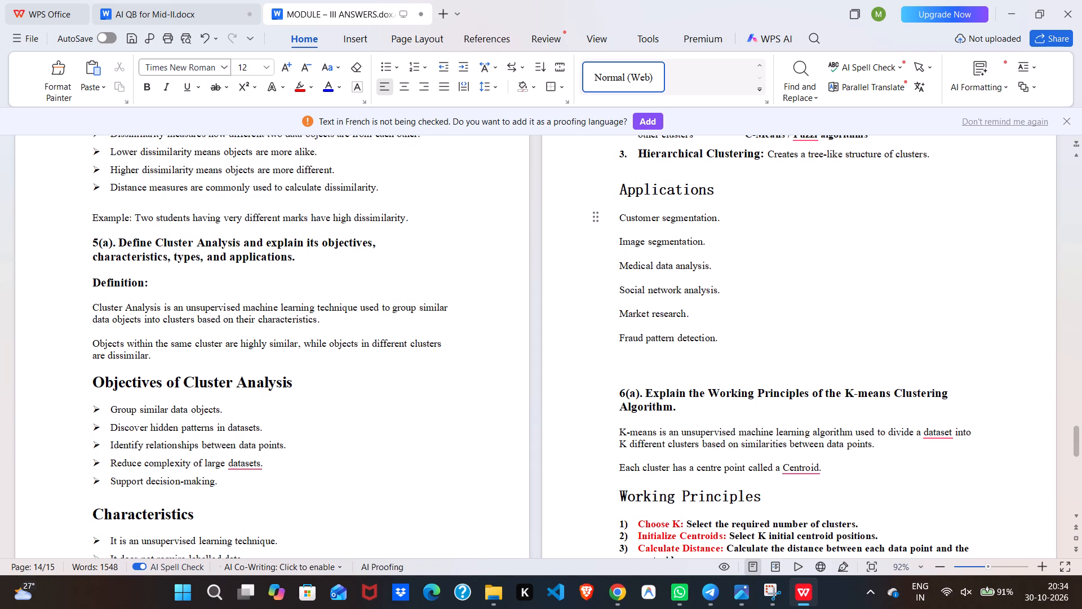
Apply the arrowhead bullet style to the six Applications items, Customer segmentation through Fraud pattern detection.
key(shift+Down)
key(shift+Down)
key(shift+Down)
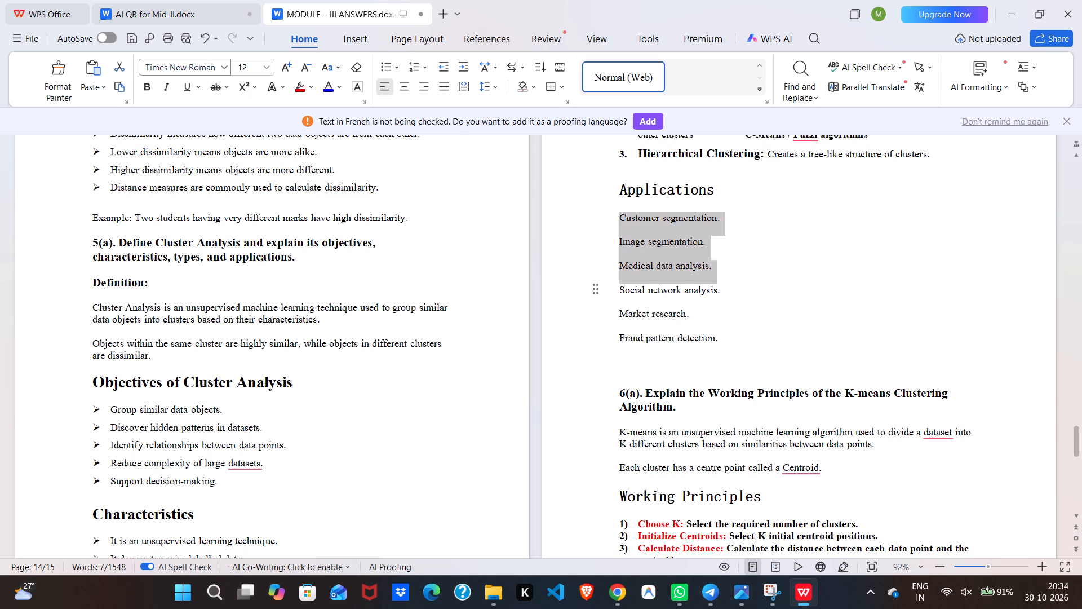
key(shift+Down)
key(shift+Down)
key(shift+Down)
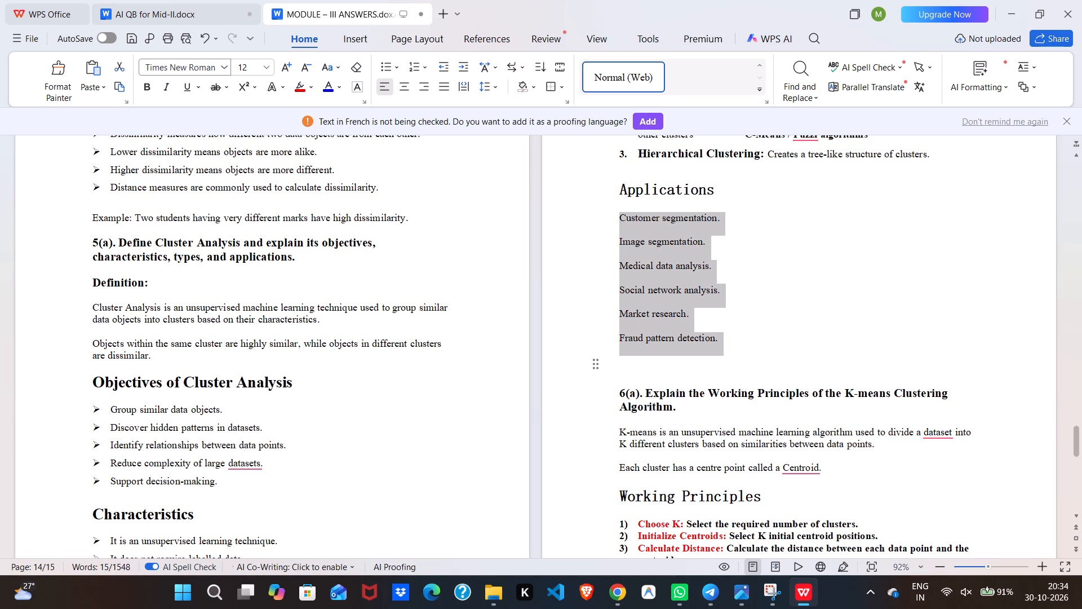
click(396, 72)
click(422, 173)
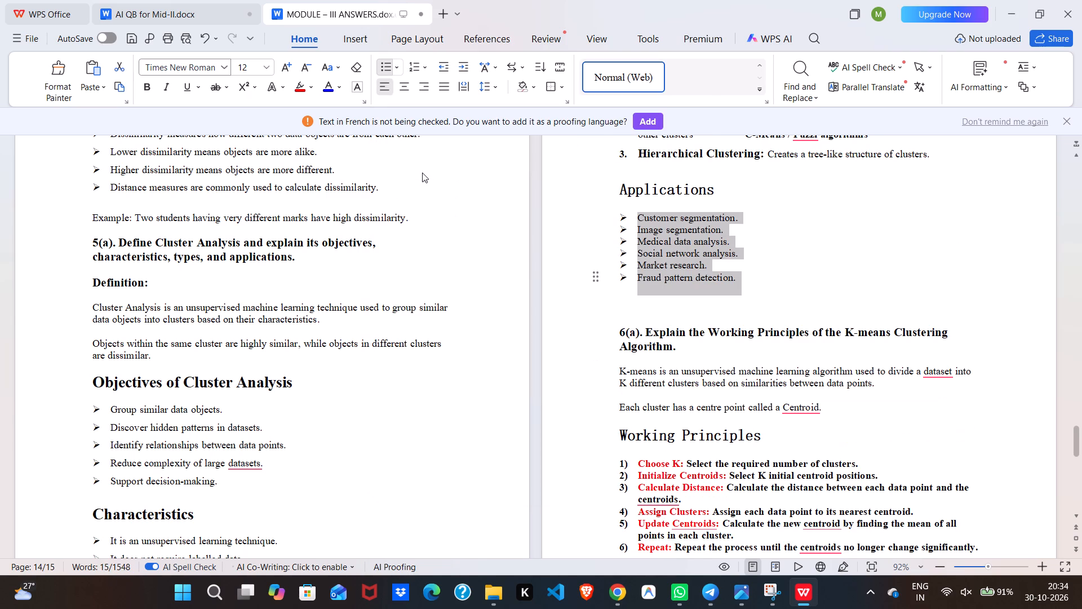
Increase the line spacing of the six bulleted Applications items to match the spacing of the other bullet lists.
click(491, 87)
click(513, 151)
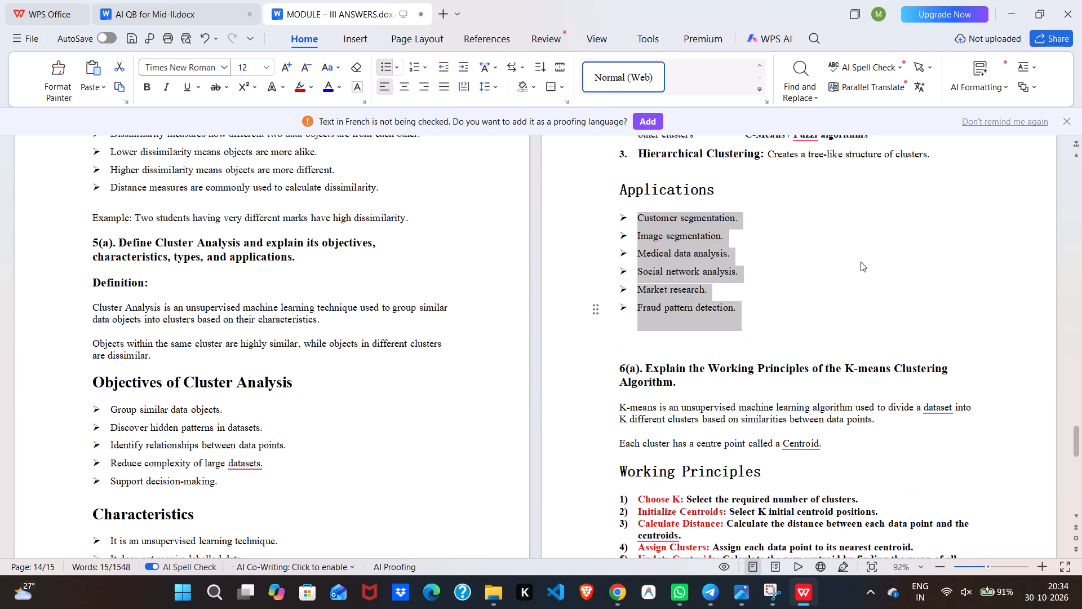
click(861, 262)
Change the font of the Applications heading to Times New Roman.
drag(720, 189, 616, 184)
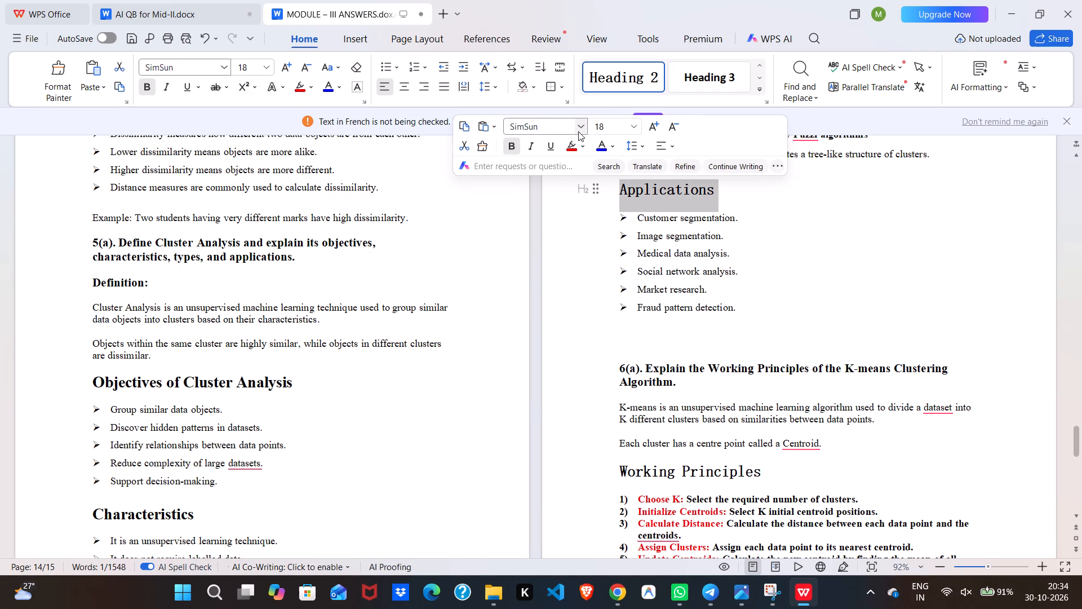
click(579, 131)
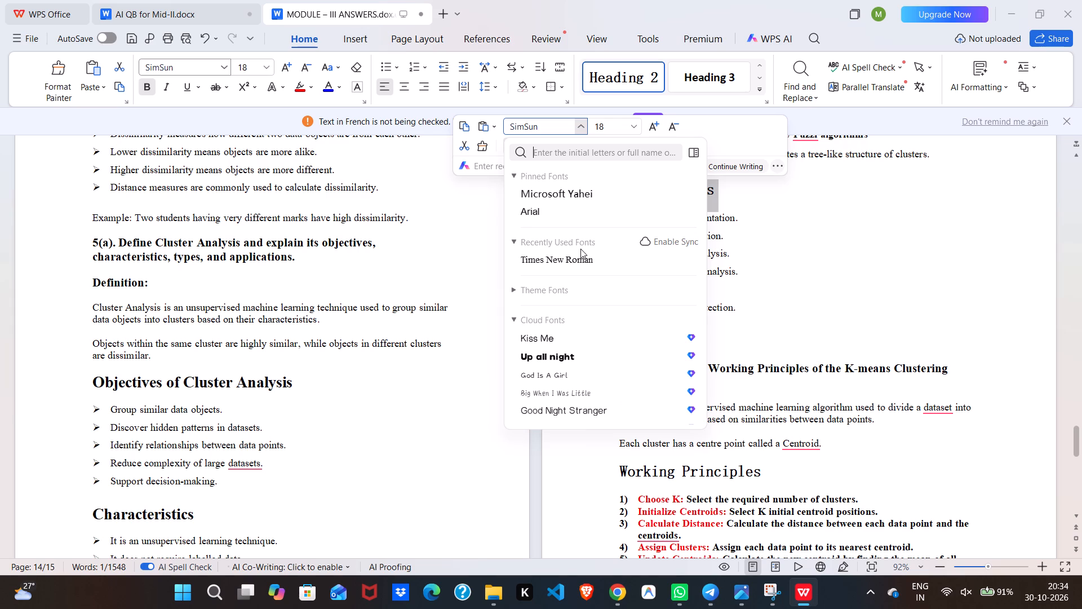
click(584, 258)
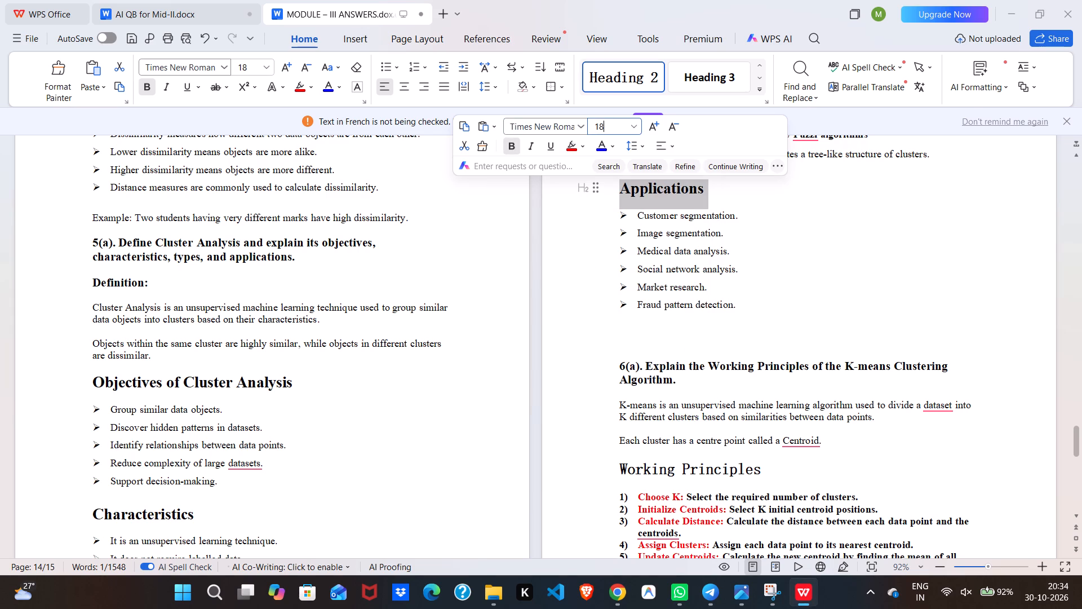
drag(743, 307, 635, 223)
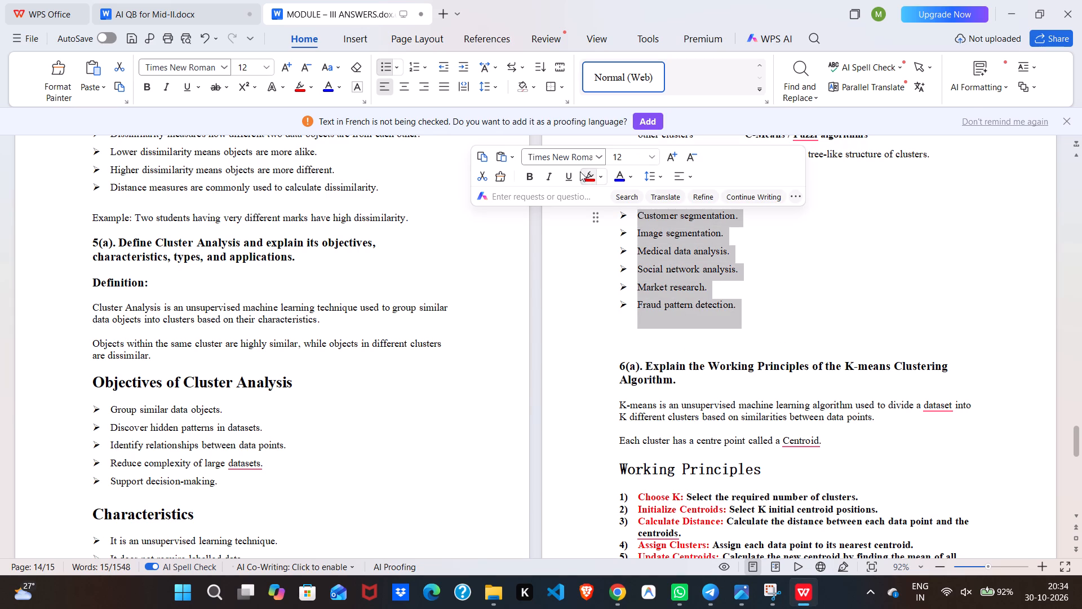
click(861, 308)
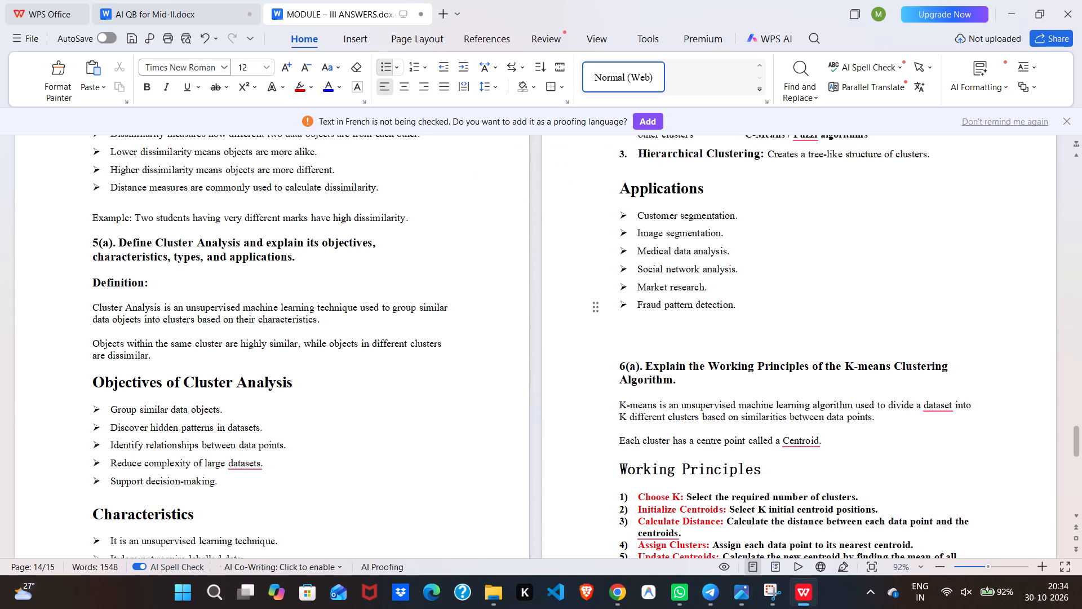
Add an unnumbered line reading "Example:" below "K- Means algorithm" in the Exclusive Clustering item.
scroll(703, 199, up, 2)
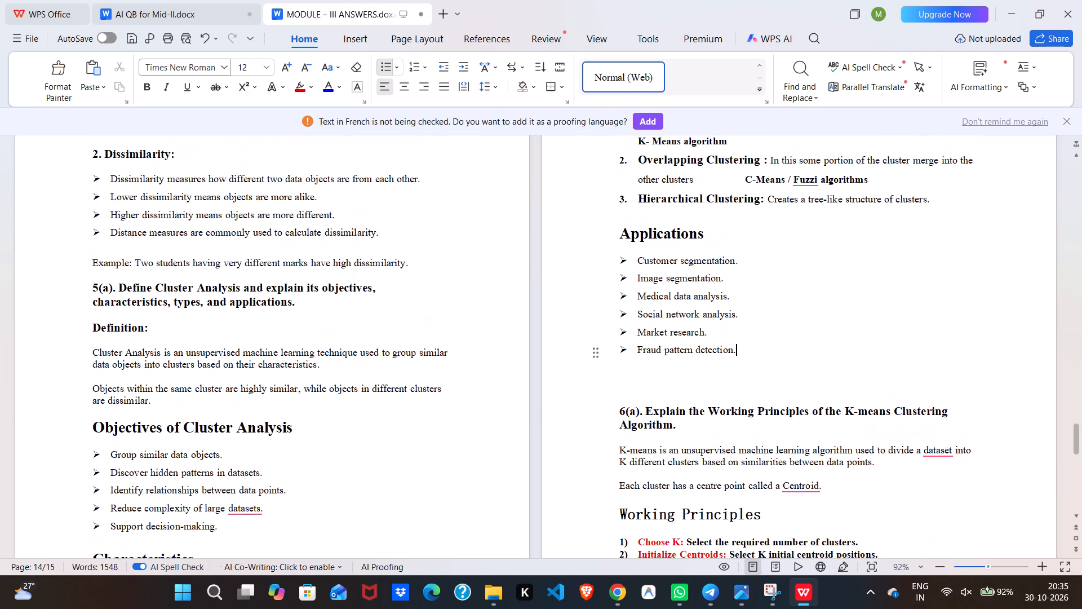
scroll(703, 199, up, 1)
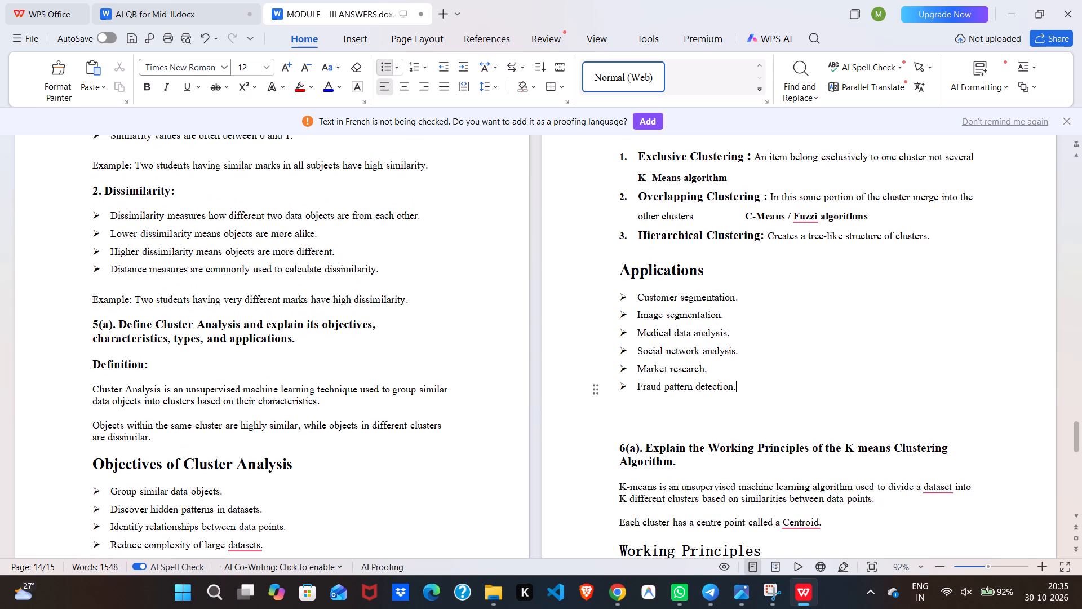
scroll(703, 199, up, 1)
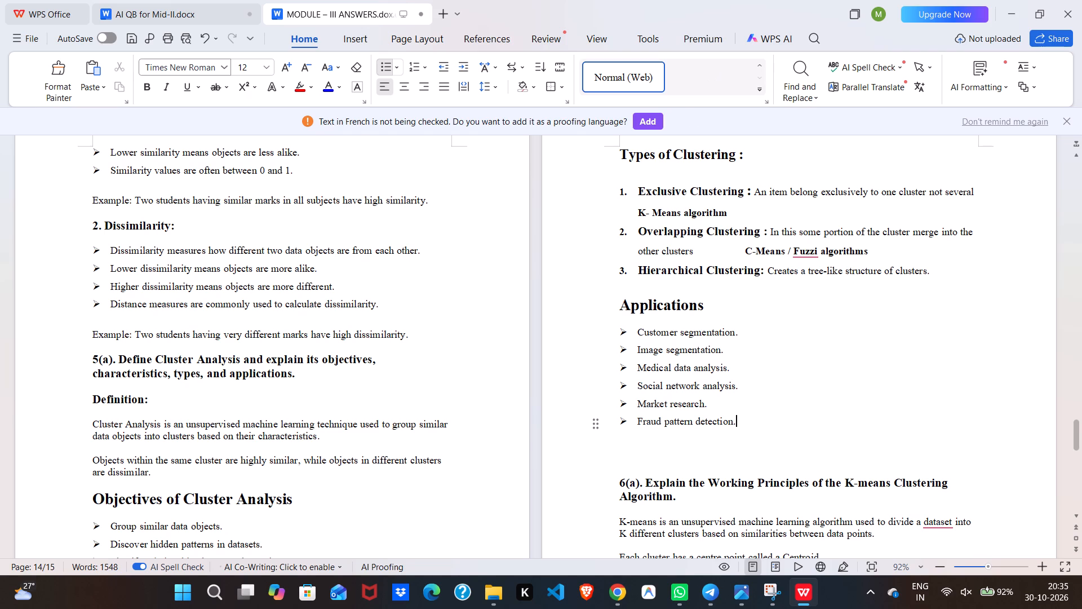
scroll(740, 217, up, 6)
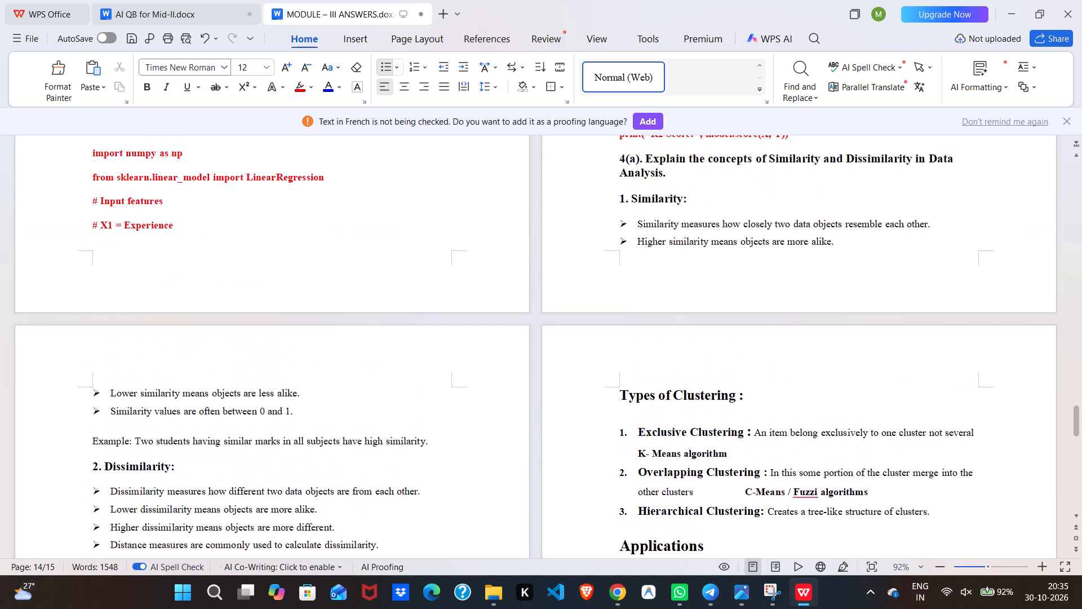
scroll(740, 217, down, 1)
click(773, 419)
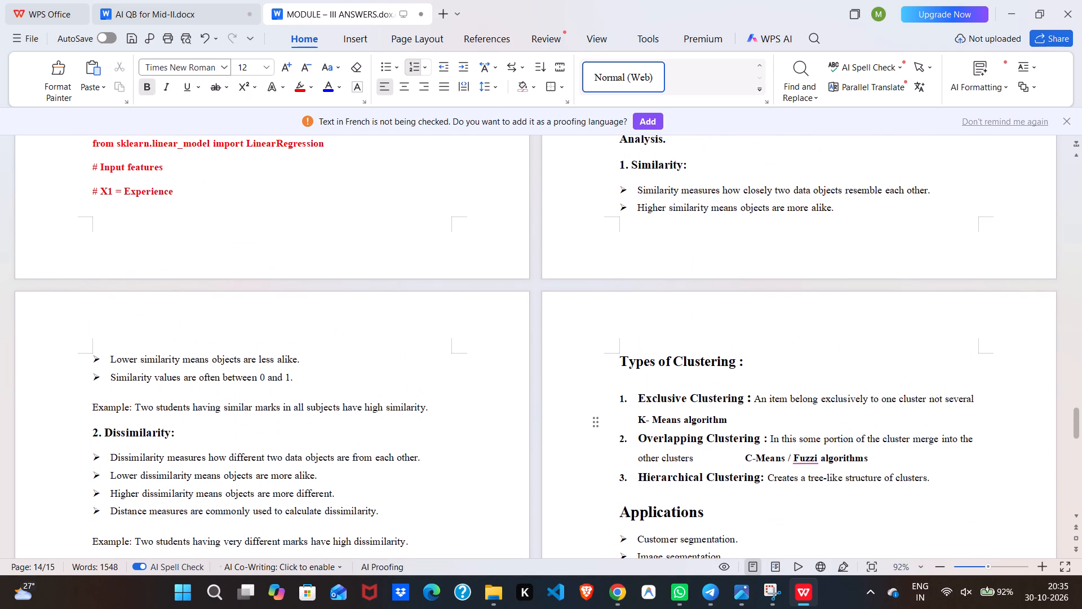
key(Return)
key(Return)
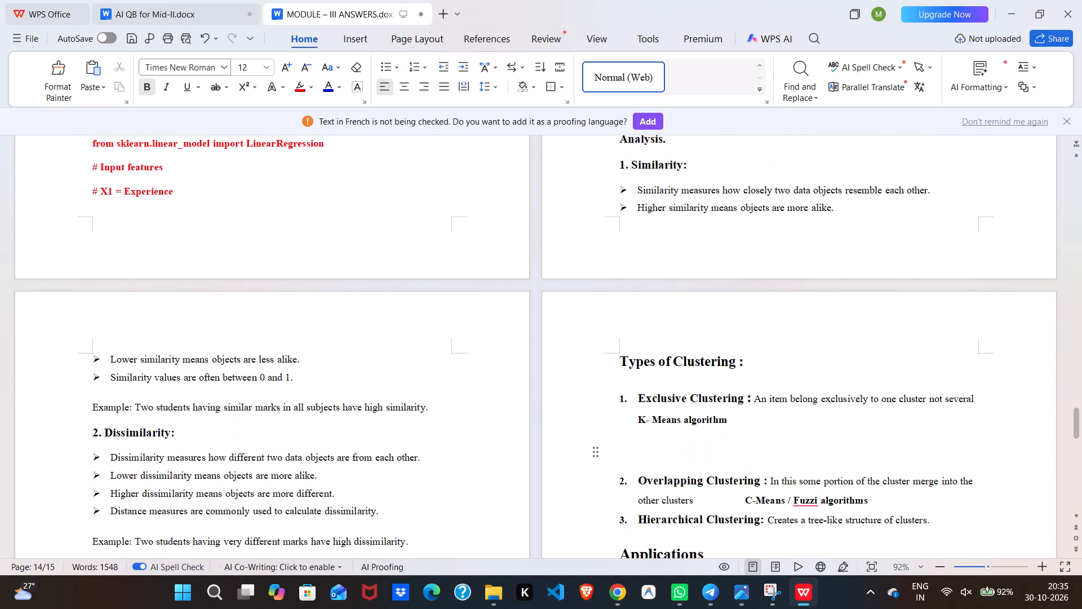
text(exa)
key(BackSpace)
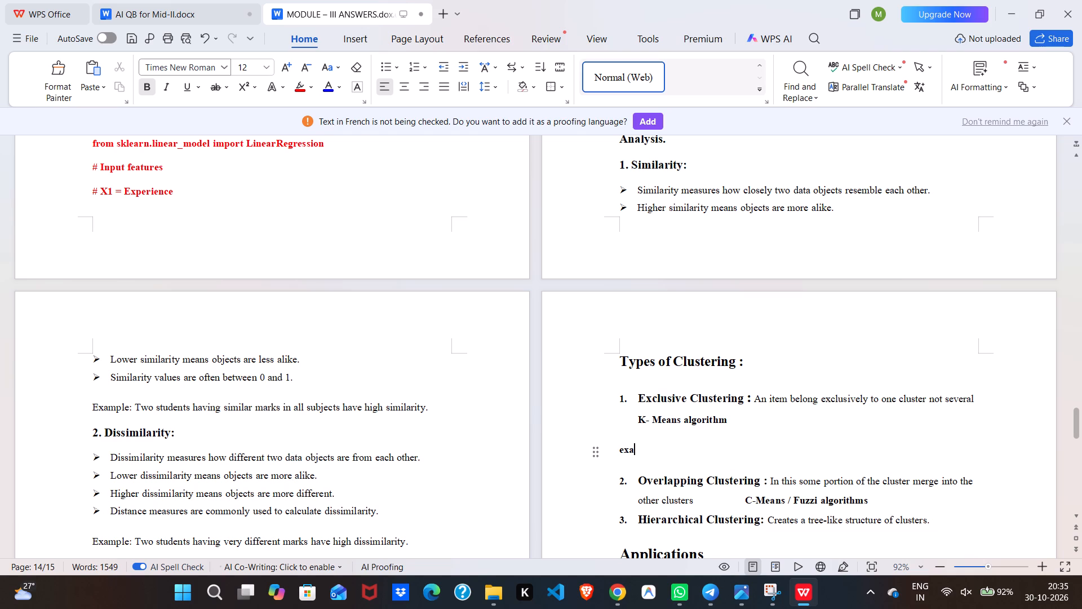
key(BackSpace)
key(BackSpace)
text(Ea)
key(BackSpace)
text(xample)
text(:)
key(space)
key(Return)
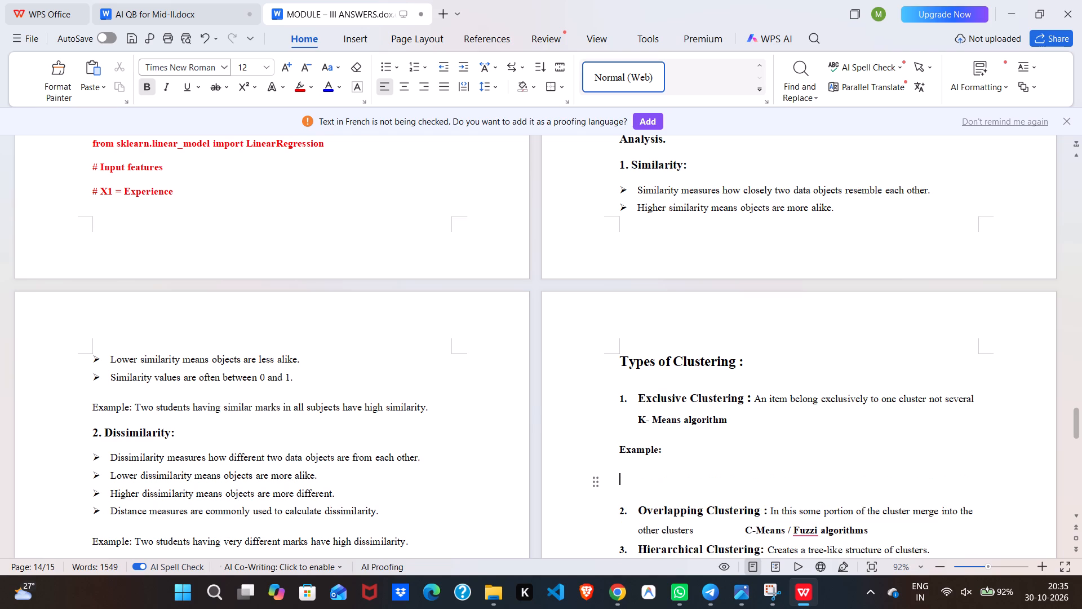
key(BackSpace)
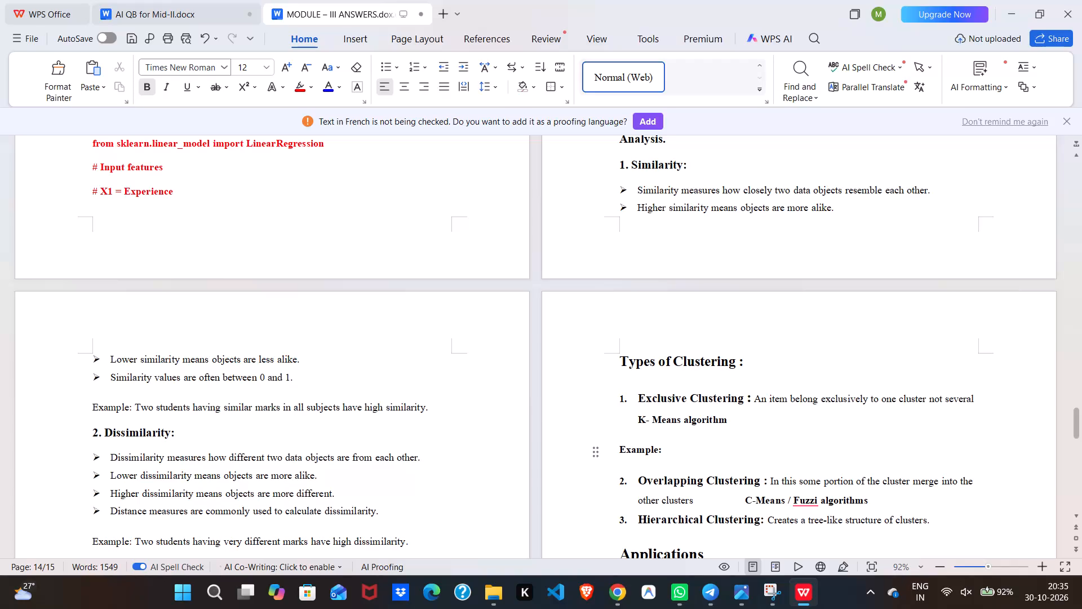
Enter "Customer segmentation" after the "Example:" label under Exclusive Clustering.
text(Customer)
key(space)
text(segmenta)
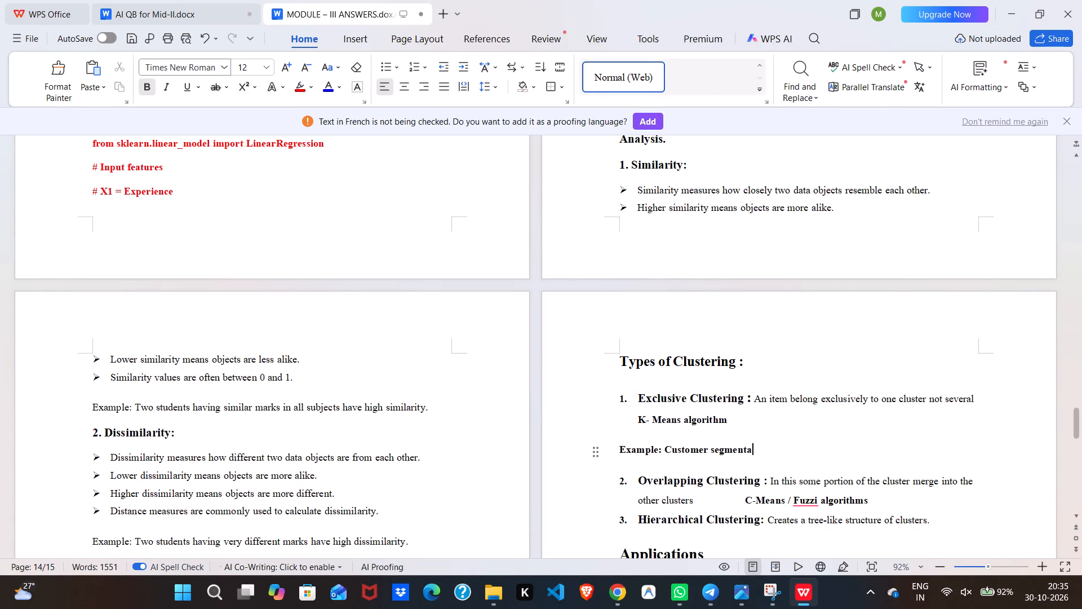
text(tion)
Remove the bold formatting from "Customer segmentation" in the example line, leaving the "Example:" label bold.
key(shift+Left)
key(shift+Left)
key(shift+Left)
key(shift+Left)
key(shift+Left)
key(shift+Left)
key(shift+Left)
key(shift+Left)
key(shift+Left)
key(shift+Left)
key(shift+Left)
key(shift+Left)
key(shift+Left)
key(shift+Left)
key(shift+Left)
key(shift+Left)
key(shift+Left)
key(shift+Left)
key(shift+Left)
key(shift+Left)
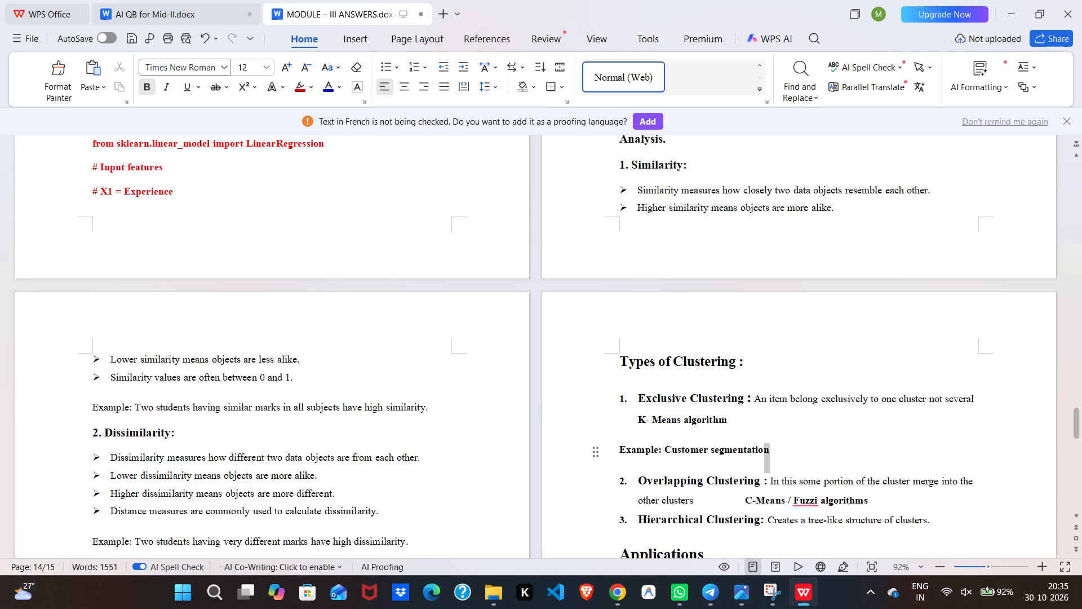
key(shift+Left)
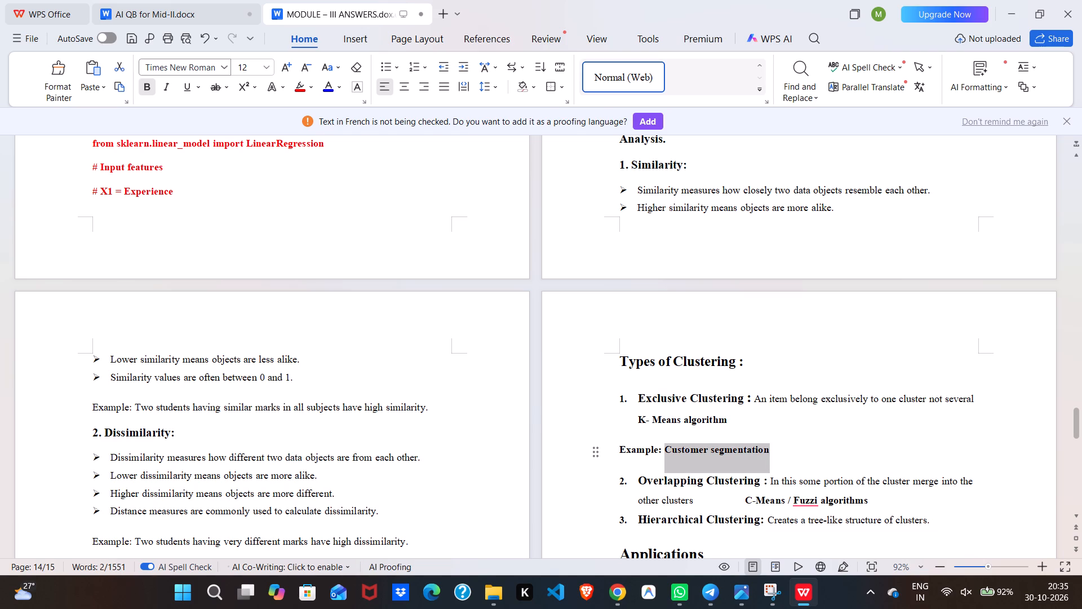
key(ctrl+b)
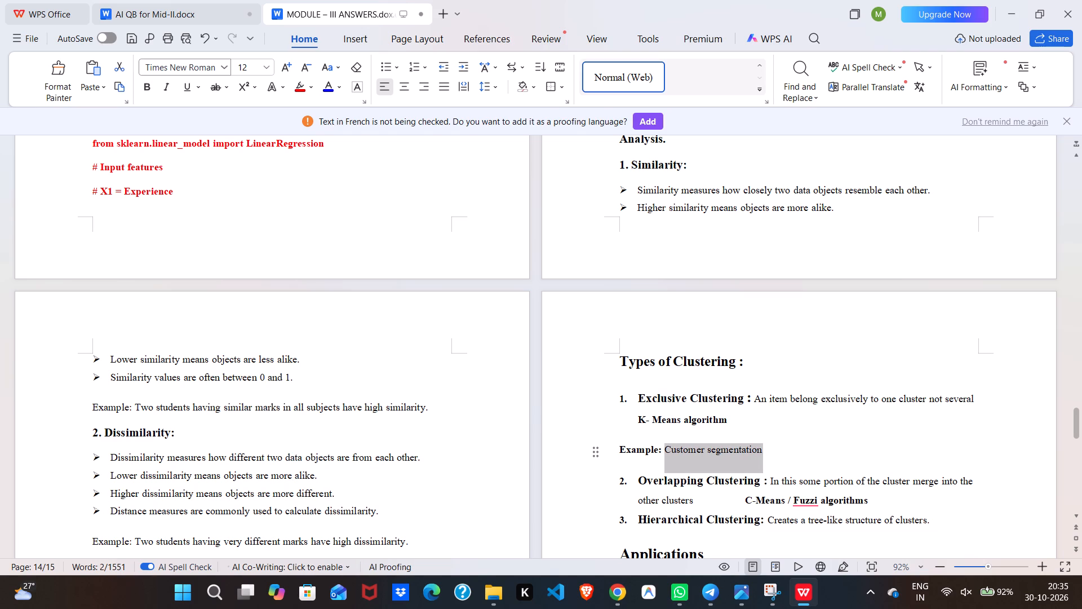
Extend the Exclusive Clustering example line with ", Student Grouping" after "Customer segmentation".
key(Right)
text(.)
key(space)
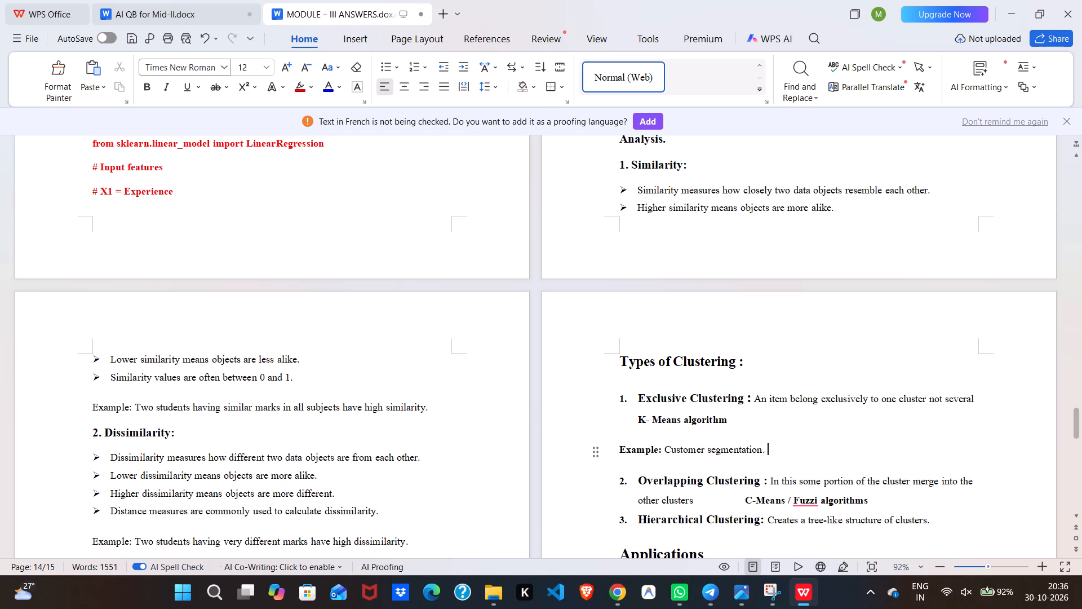
key(BackSpace)
key(BackSpace)
key(space)
text(,)
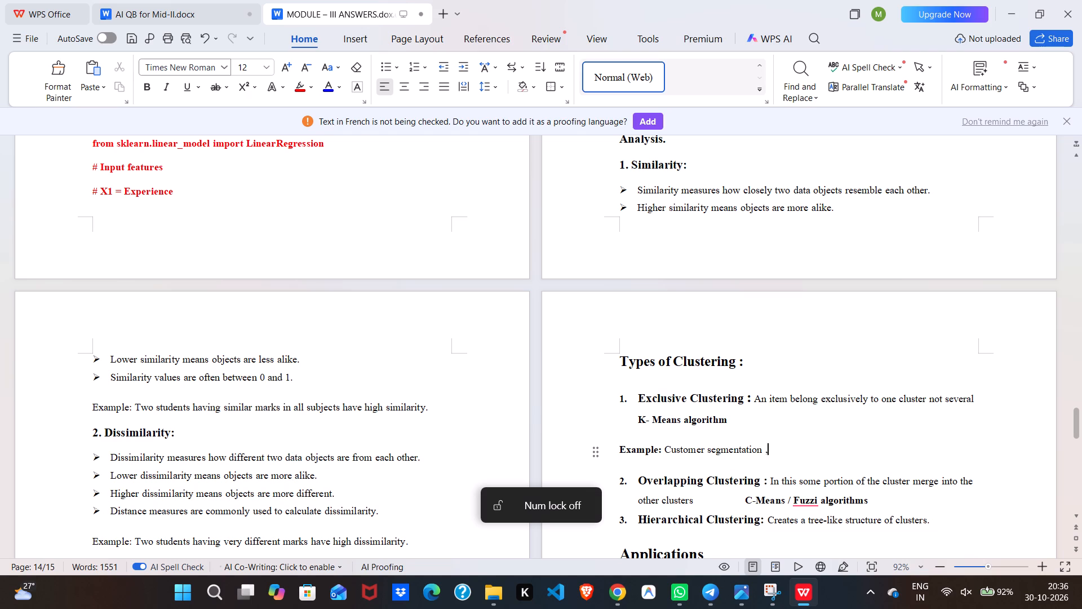
key(space)
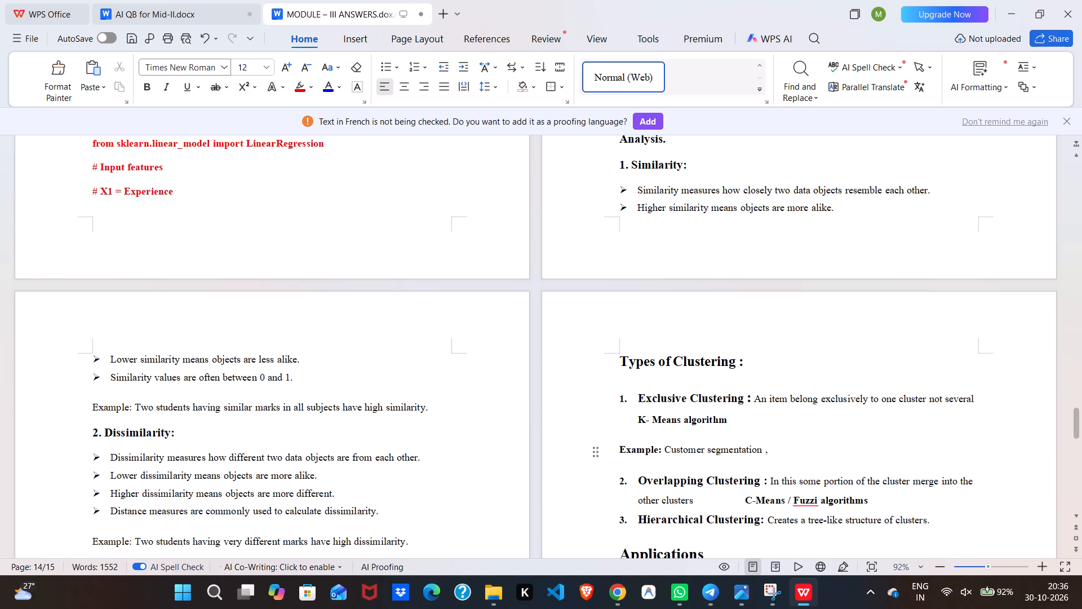
text(Student gr)
key(BackSpace)
key(BackSpace)
text(Grouping)
Add an unnumbered line reading "Examples:" below the "C-Means / Fuzzi algorithms" text in the Overlapping Clustering item.
scroll(841, 495, down, 2)
click(884, 484)
key(Return)
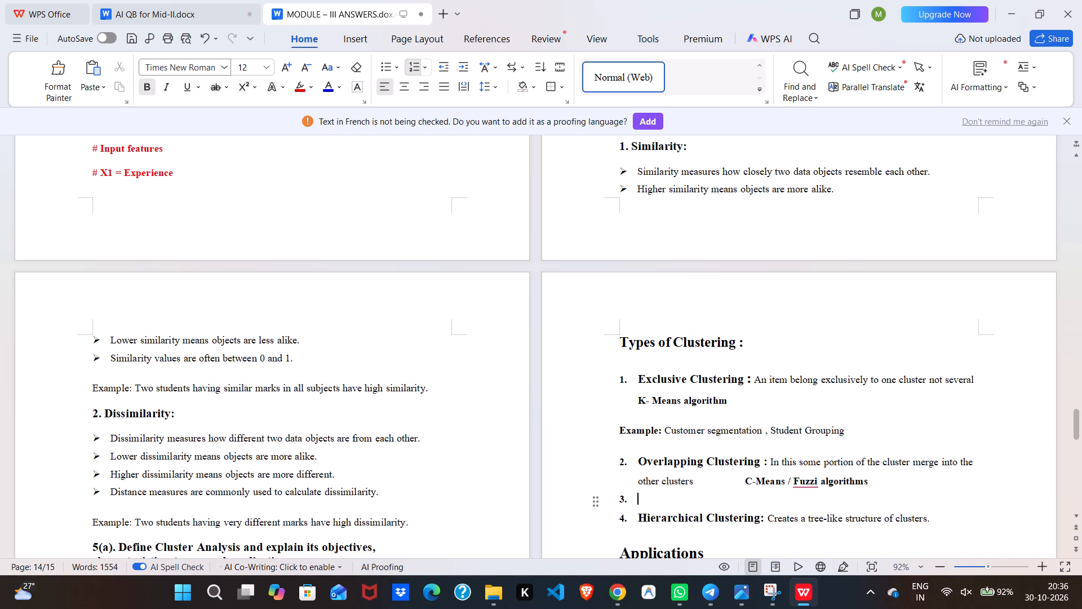
key(Return)
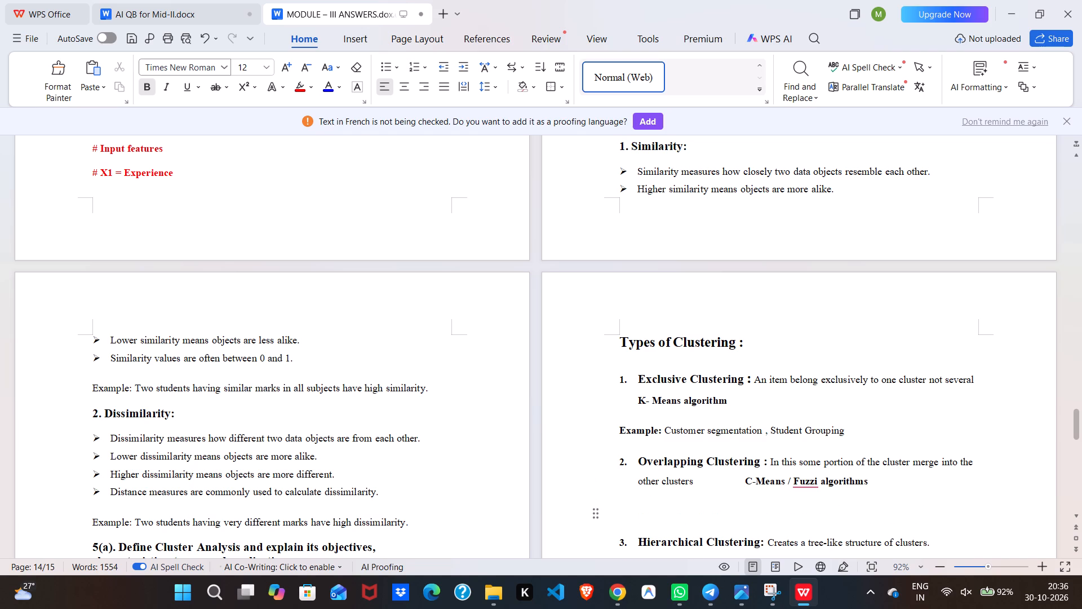
text(Example)
text(s:)
key(space)
Enter "Movie recommendation" after the "Examples:" label under Overlapping Clustering.
key(shift+less)
key(shift+BackSpace)
text(Mo)
key(BackSpace)
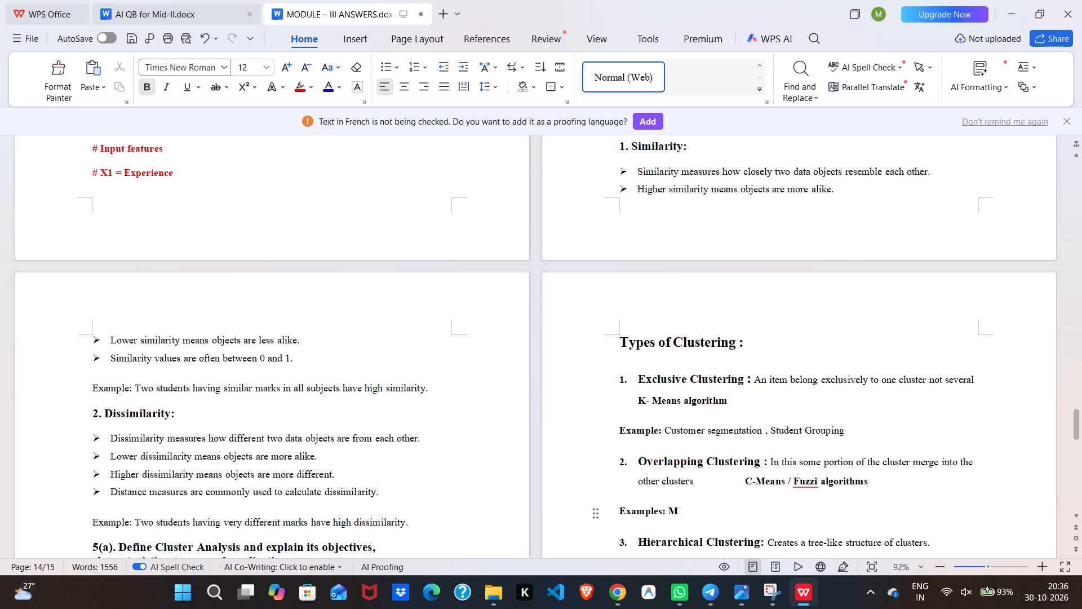
text(oviing)
key(BackSpace)
key(BackSpace)
key(BackSpace)
text(ng)
key(BackSpace)
key(BackSpace)
text(e)
key(space)
key(r)
key(BackSpace)
text(re)
key(c)
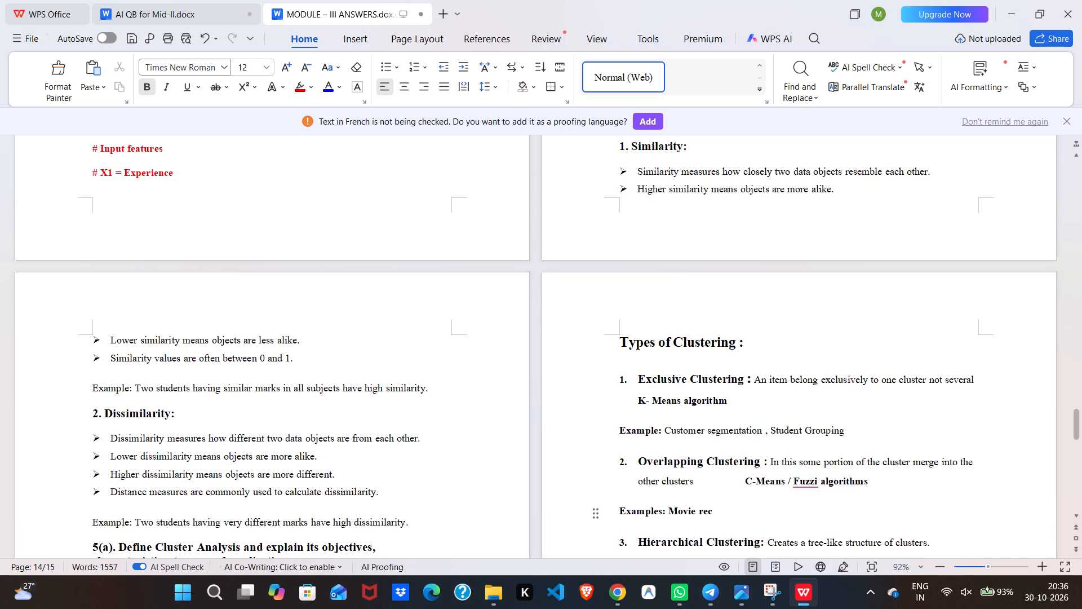
key(o)
key(m)
text(mendation)
Add ", Music Preference" as a second example after "Movie recommendation".
key(space)
text(,)
key(space)
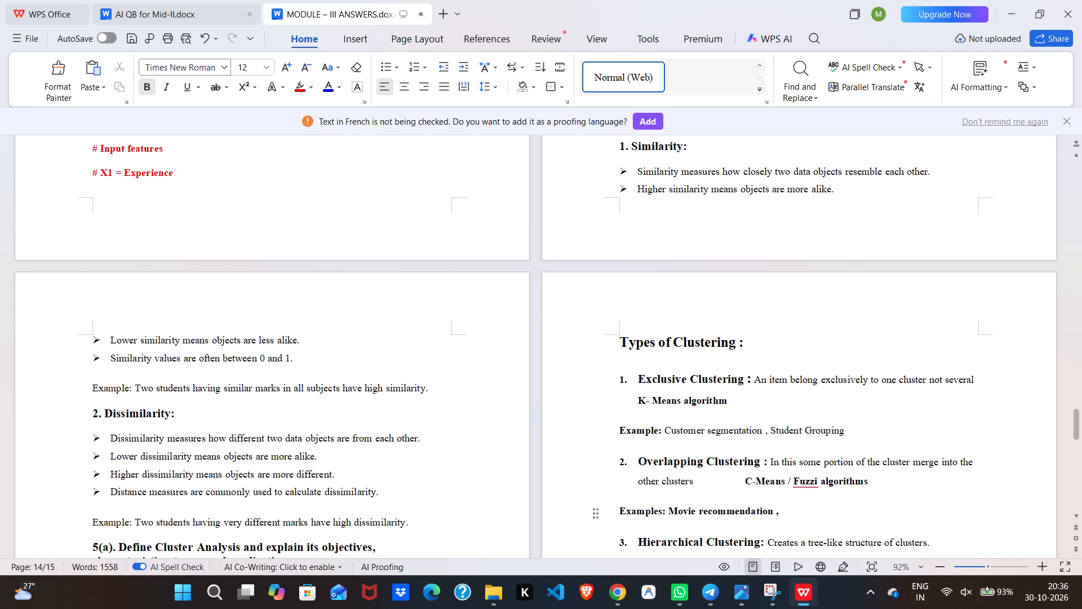
text(Mu)
text(sic)
key(BackSpace)
key(c)
key(space)
text(Preference)
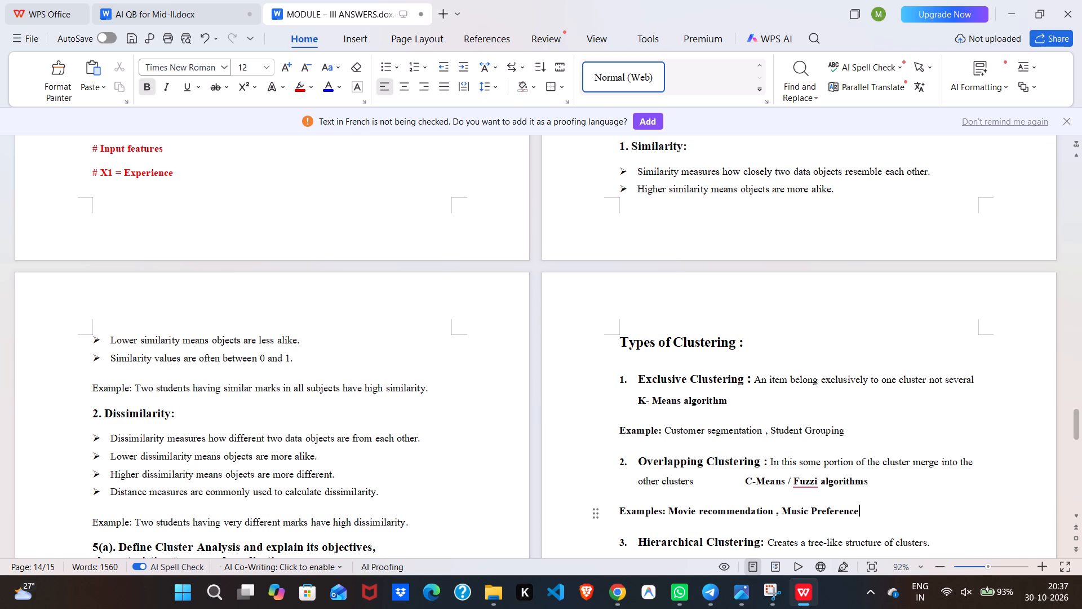
Remove the bold formatting from "Movie recommendation , Music Preference", leaving the "Examples:" label bold.
key(shift+Left)
key(shift+Left)
key(shift+Left)
key(shift+Left)
key(shift+Left)
key(shift+Left)
key(shift+Left)
key(shift+Left)
key(shift+Left)
key(shift+Left)
key(shift+Left)
key(shift+Left)
key(shift+Left)
key(shift+Left)
key(shift+Left)
key(shift+Left)
key(shift+Left)
key(shift+Left)
key(shift+Left)
key(shift+Left)
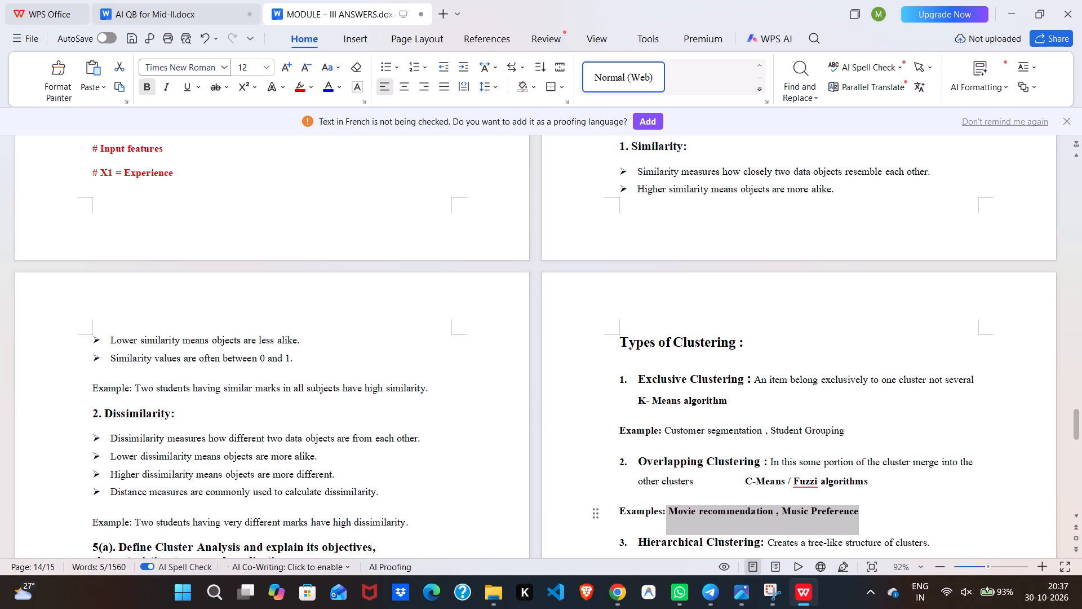
key(ctrl+b)
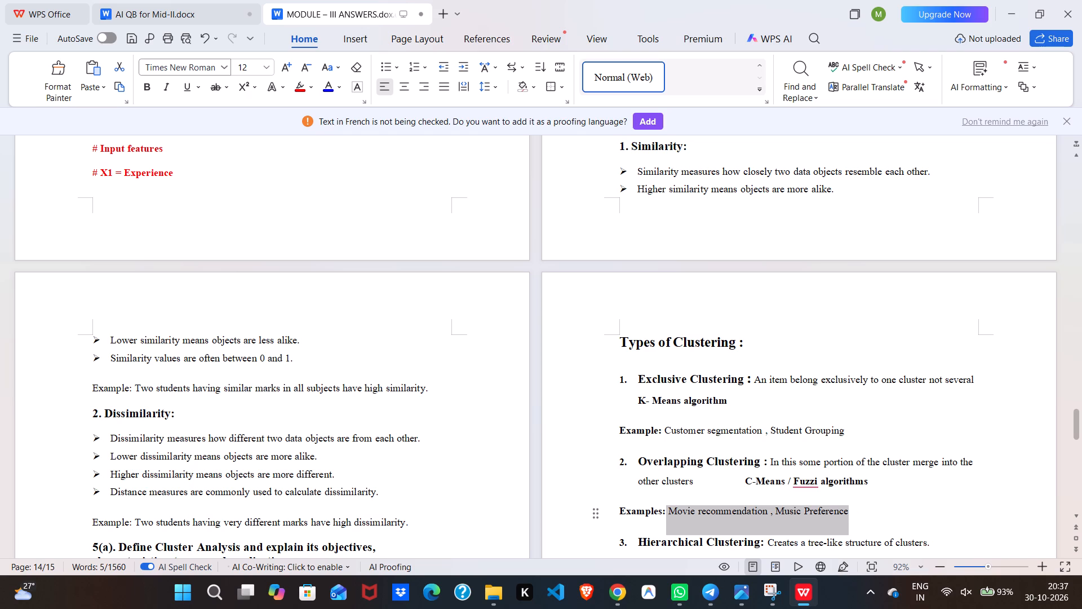
click(853, 508)
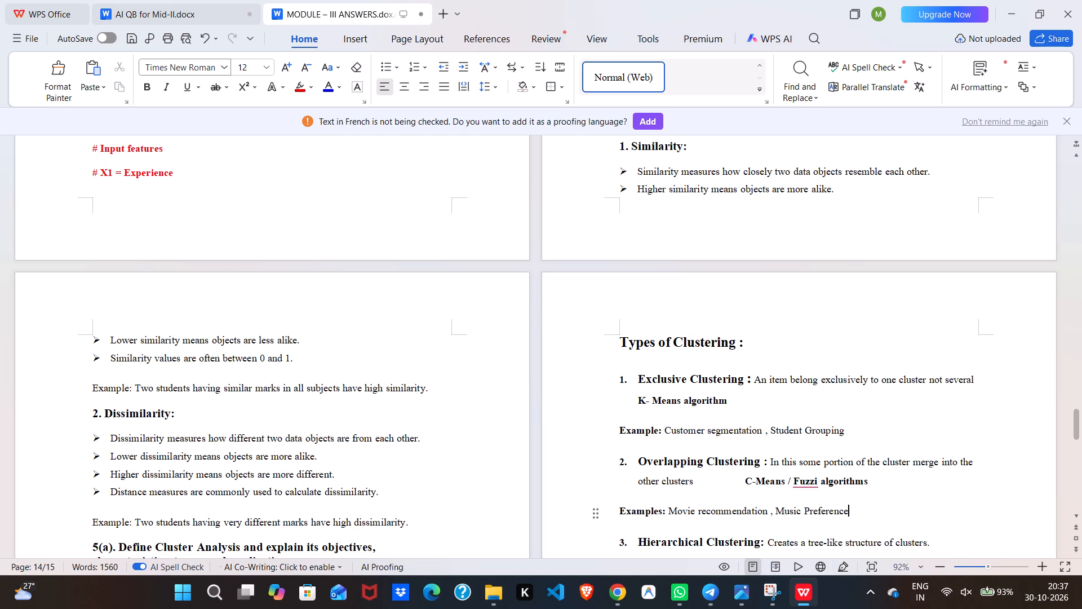
Add an unnumbered line reading "Examples:" below the Hierarchical Clustering item.
scroll(815, 495, down, 2)
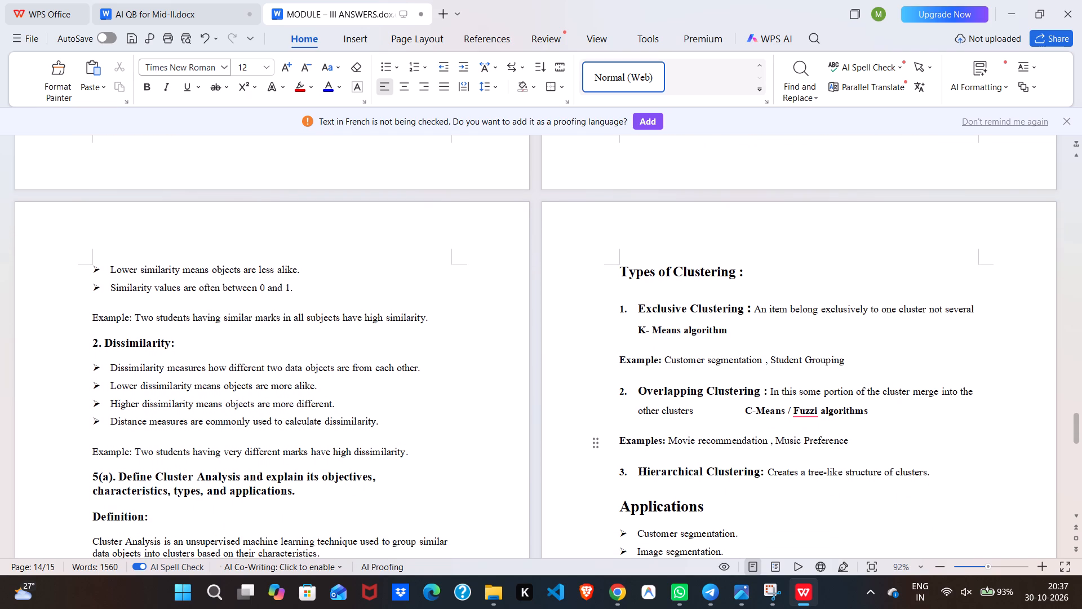
click(930, 471)
key(Return)
key(Return)
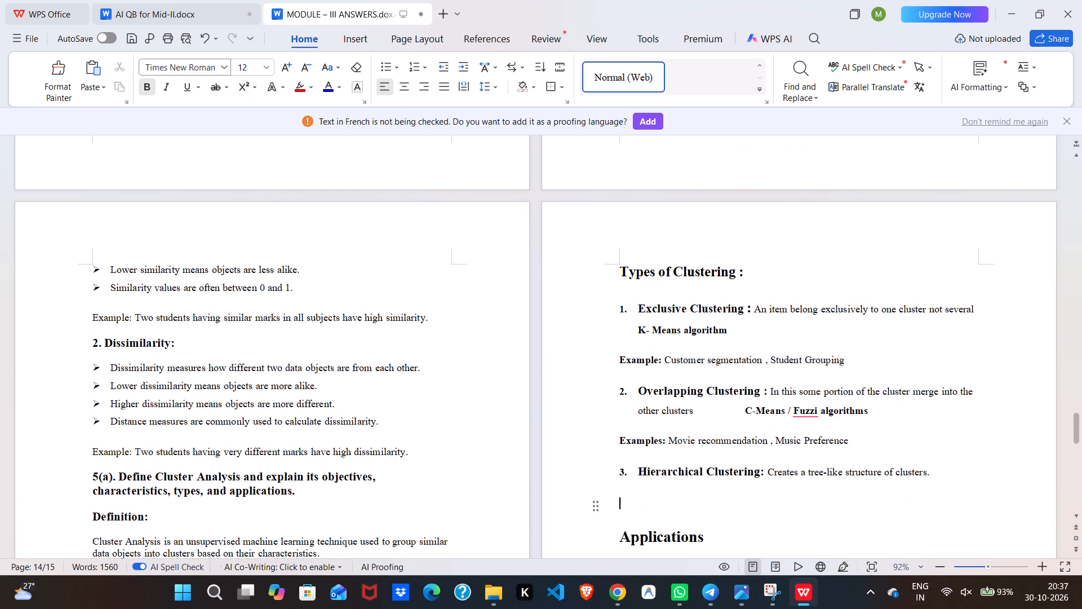
key(BackSpace)
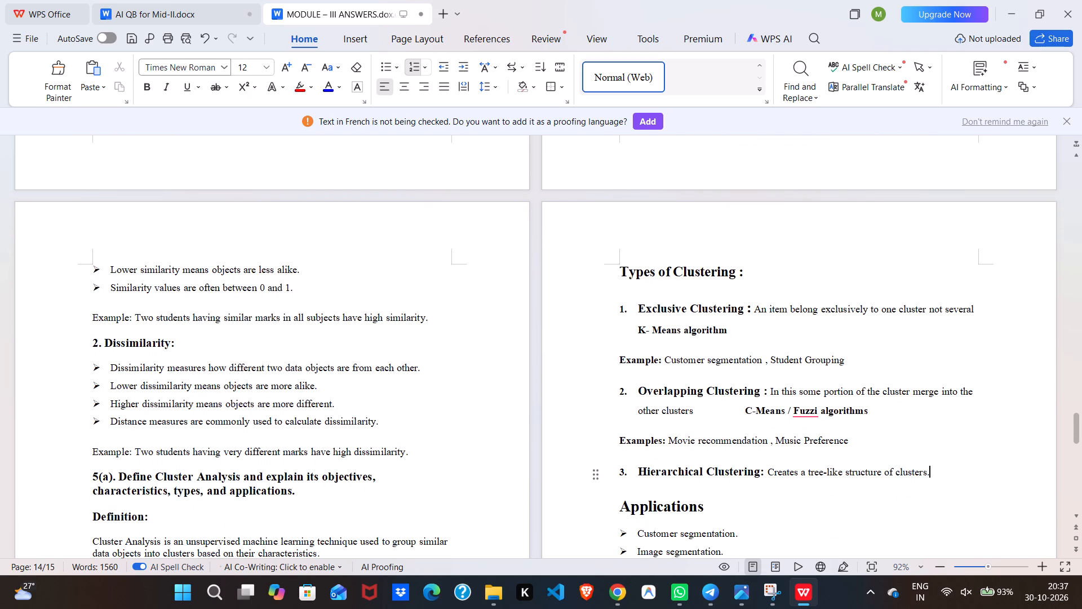
key(Return)
key(Return)
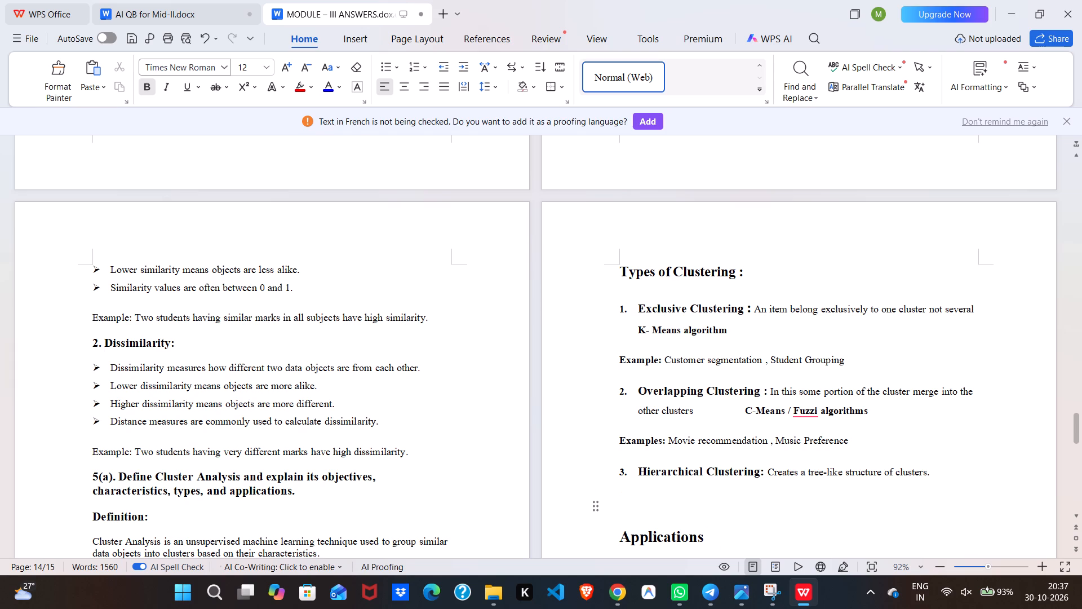
text(Examples)
key(shift+colon)
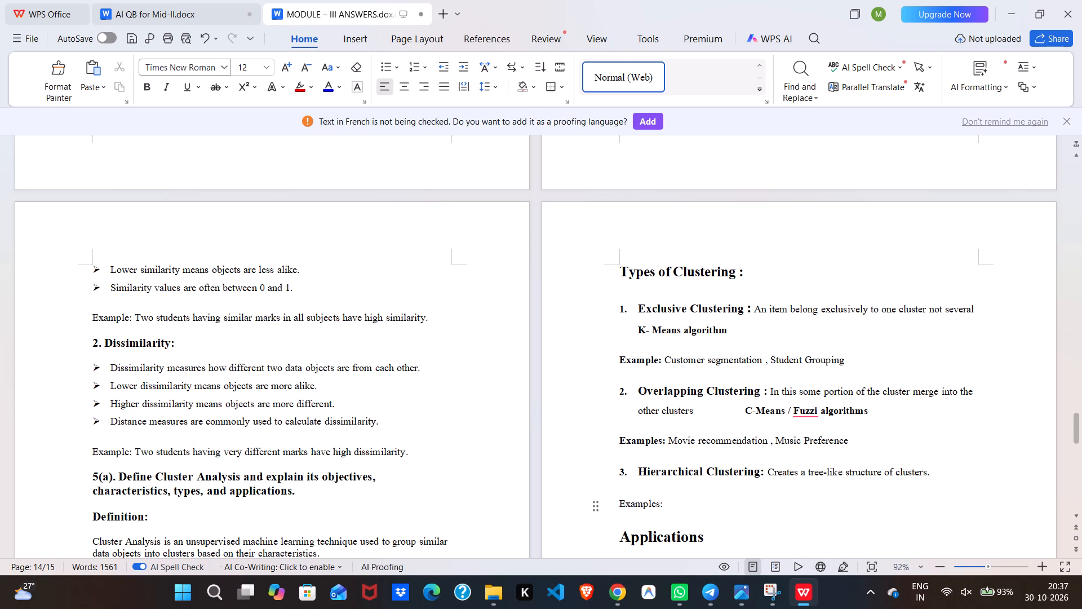
Make the "Examples:" label under Hierarchical Clustering bold.
key(shift+Left)
key(shift+Left)
key(shift+Left)
key(shift+Left)
key(shift+Left)
key(shift+Left)
key(shift+Left)
key(shift+Left)
key(shift+Left)
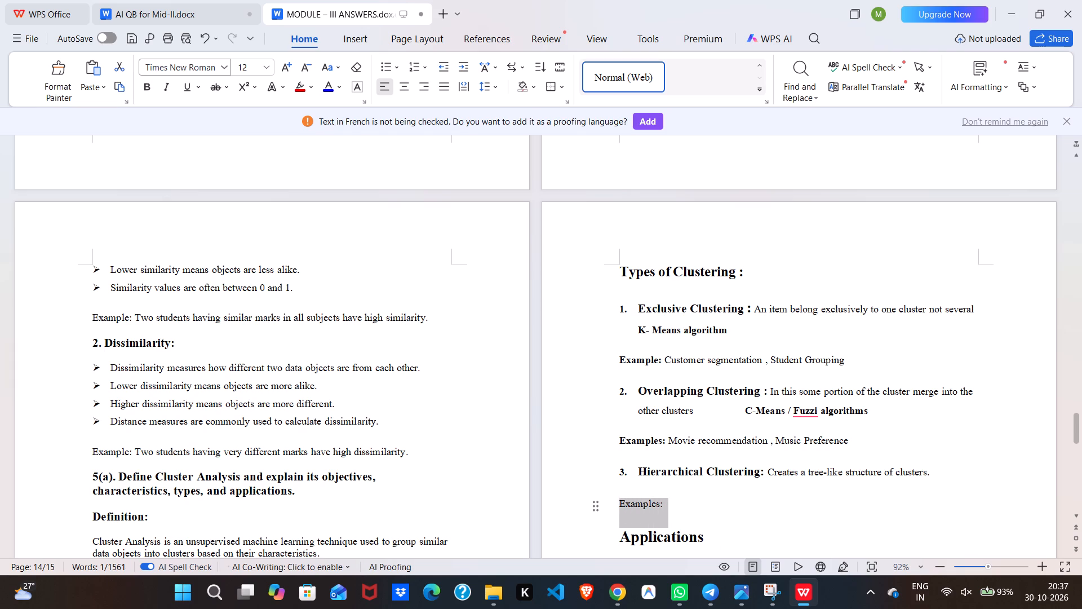
key(ctrl+b)
key(Right)
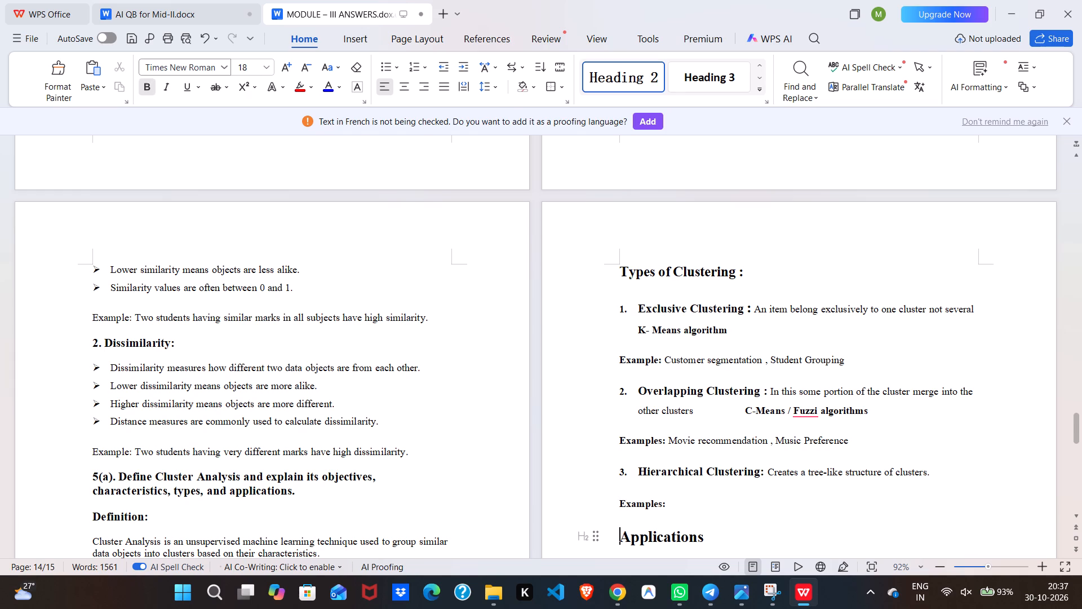
Add "Company Organasation" in non-bold text after the "Examples:" label under Hierarchical Clustering.
key(Left)
key(Left)
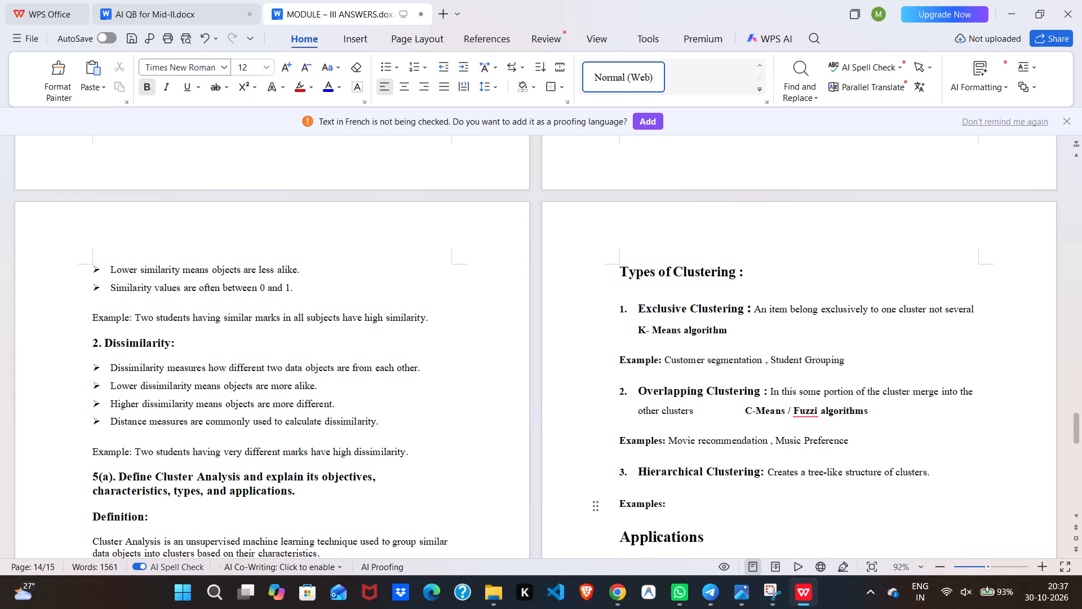
key(Right)
key(space)
key(ctrl+b)
text(Com)
text(pany)
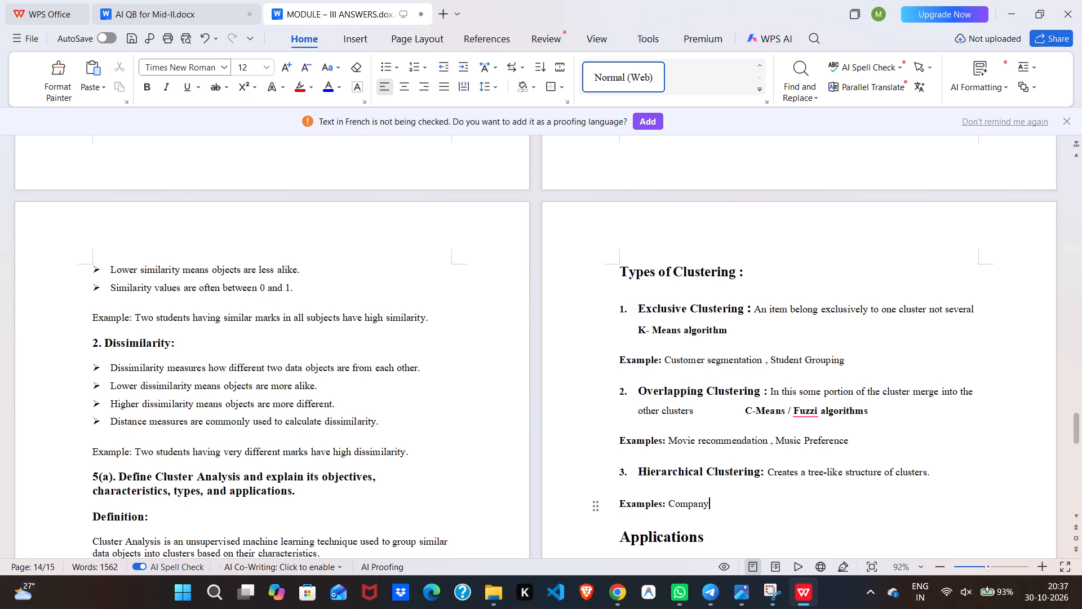
key(space)
text(Organa)
text(sation)
Add " , Product Classification" as a second Hierarchical Clustering example after "Company Organasation".
key(space)
text(,)
key(space)
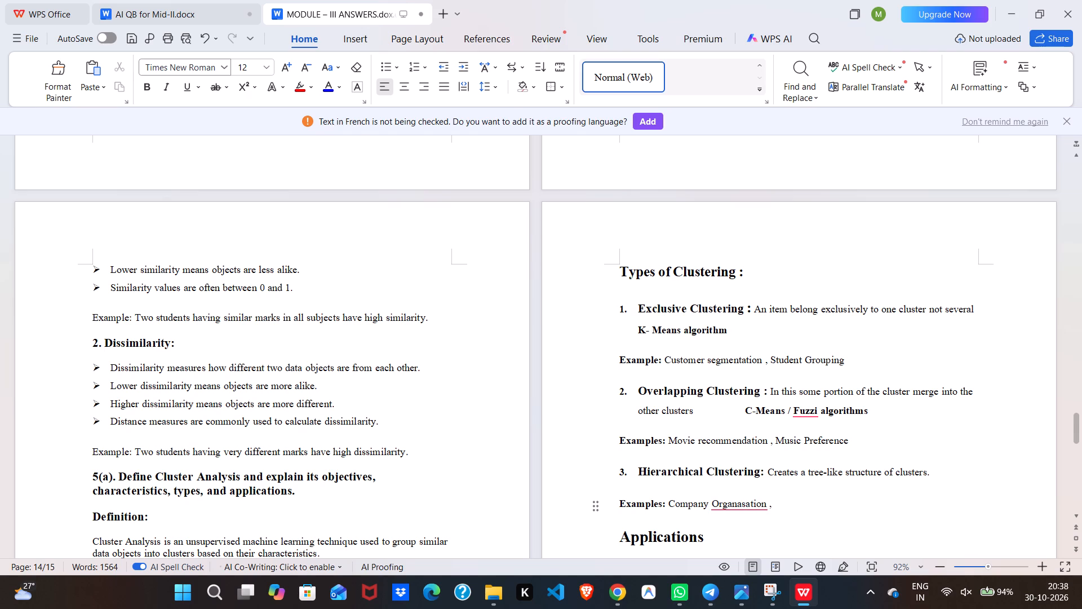
text(Product)
key(space)
text(Class)
text(ification)
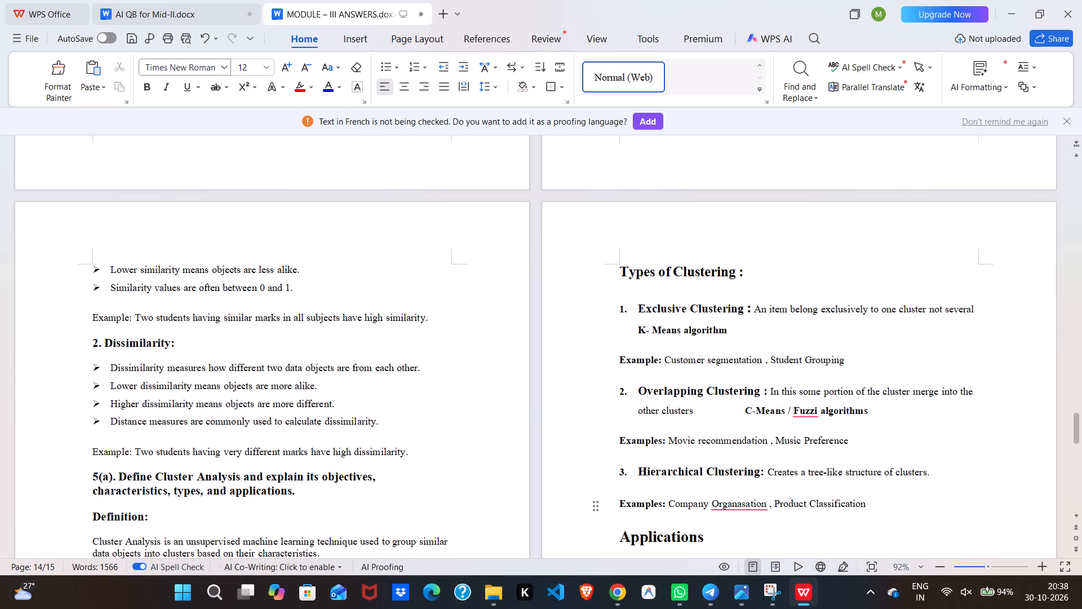
Review the Cluster Analysis answer 5(a), from its definition through the clustering types and applications, up to the start of 6(a).
scroll(882, 515, down, 1)
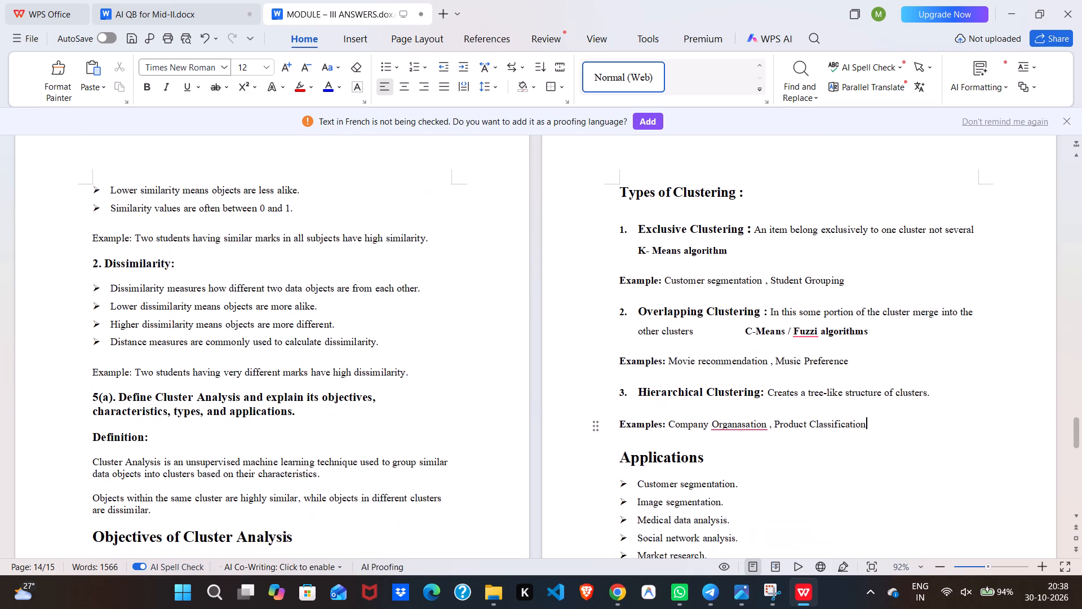
scroll(882, 515, down, 1)
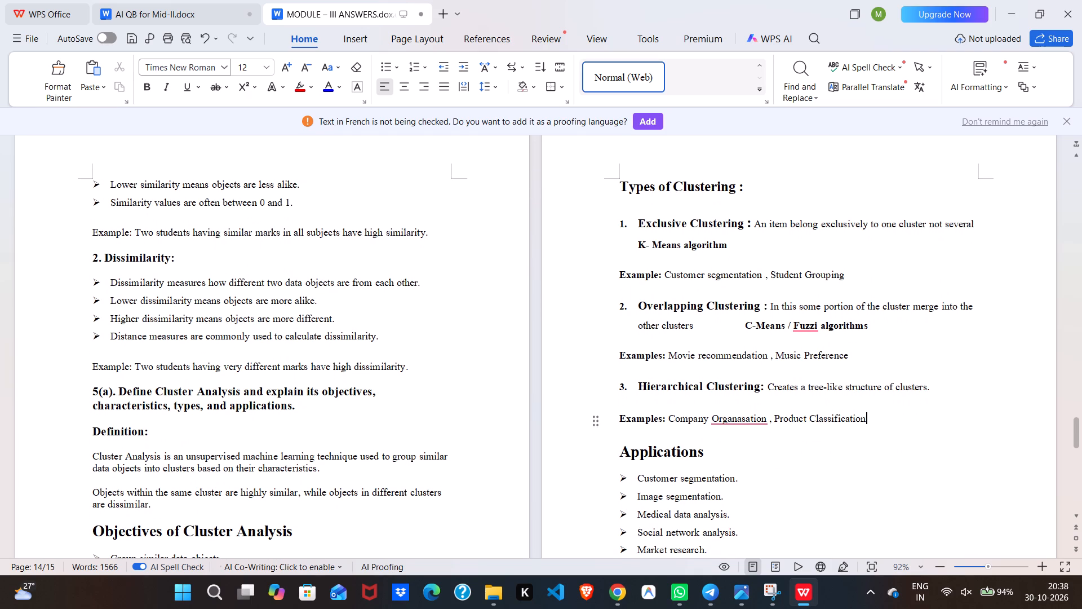
scroll(882, 515, down, 3)
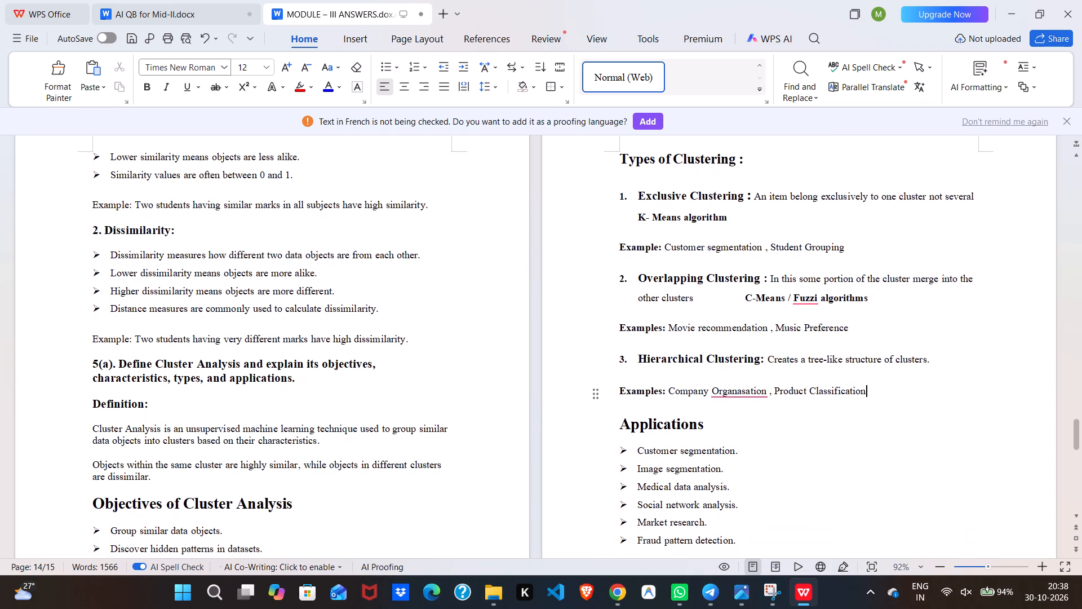
scroll(882, 515, down, 4)
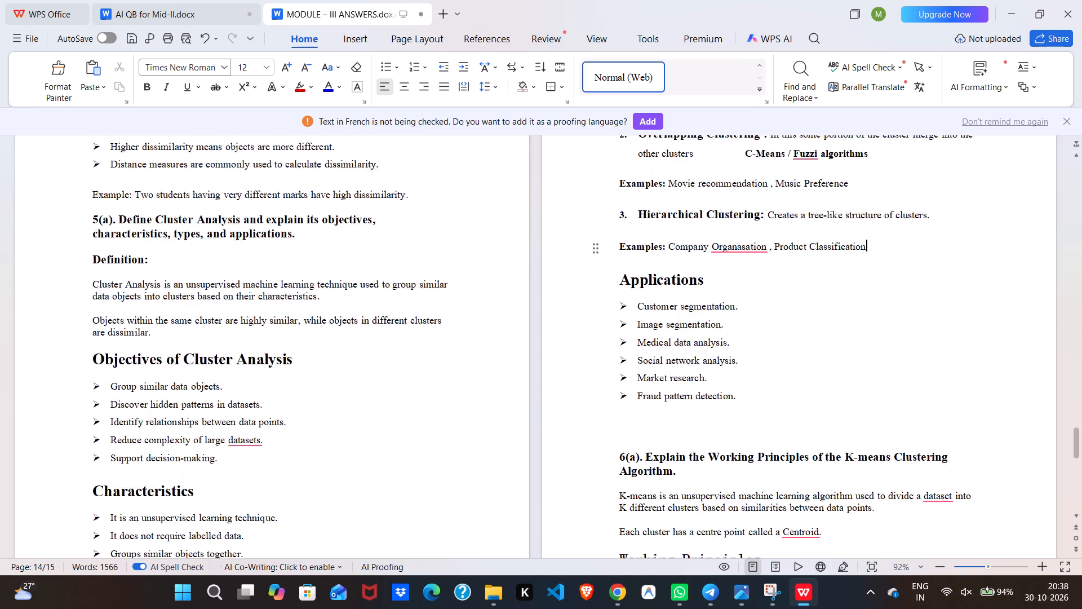
scroll(882, 515, down, 1)
scroll(882, 515, up, 1)
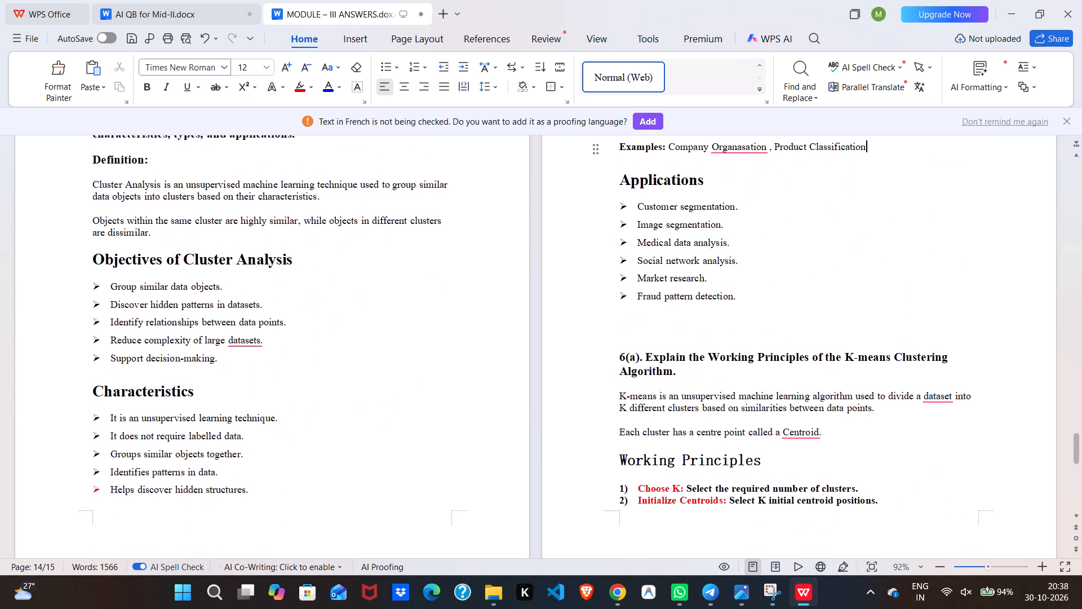
scroll(882, 515, up, 3)
scroll(882, 515, down, 1)
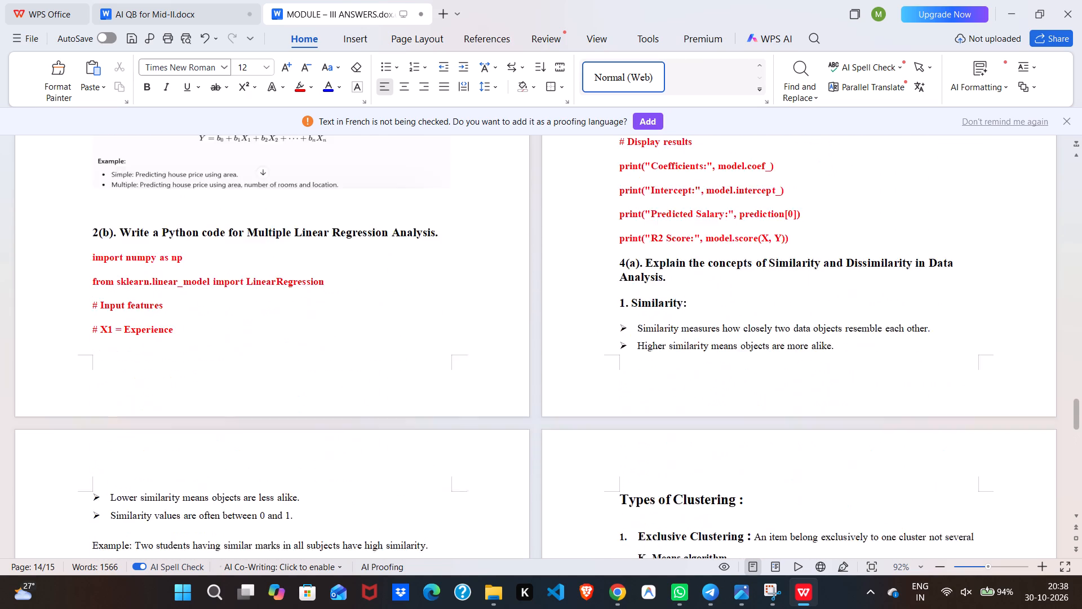
scroll(882, 515, down, 2)
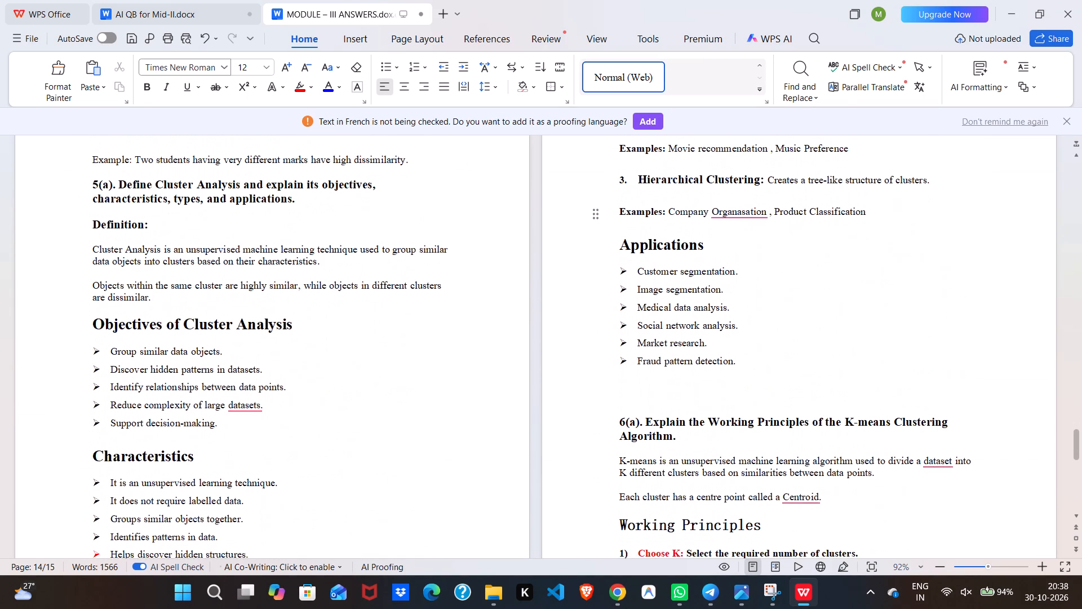
scroll(882, 515, down, 1)
scroll(882, 515, up, 1)
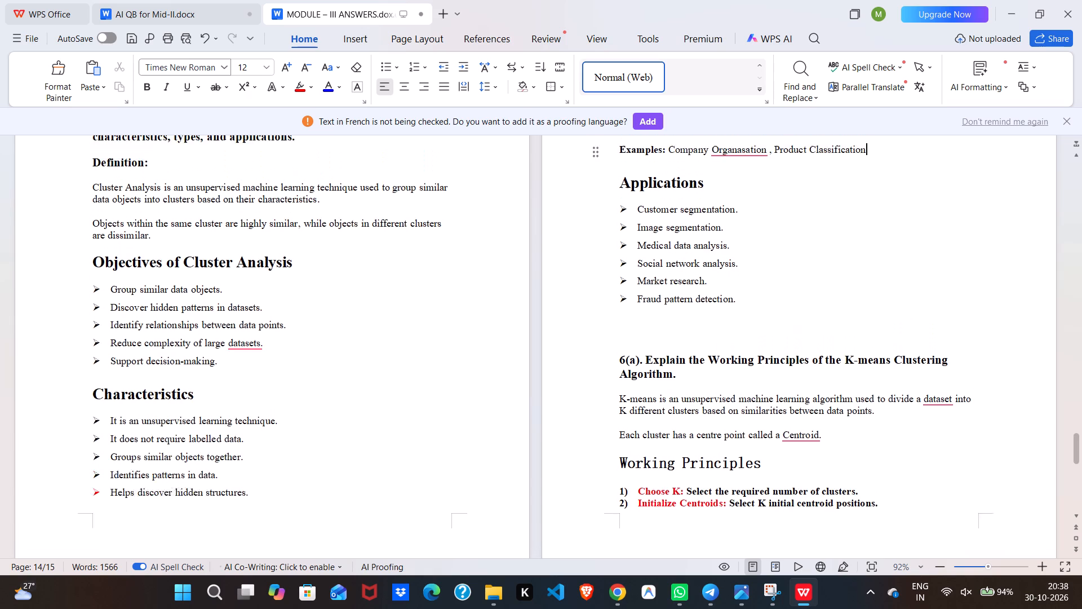
scroll(882, 515, up, 4)
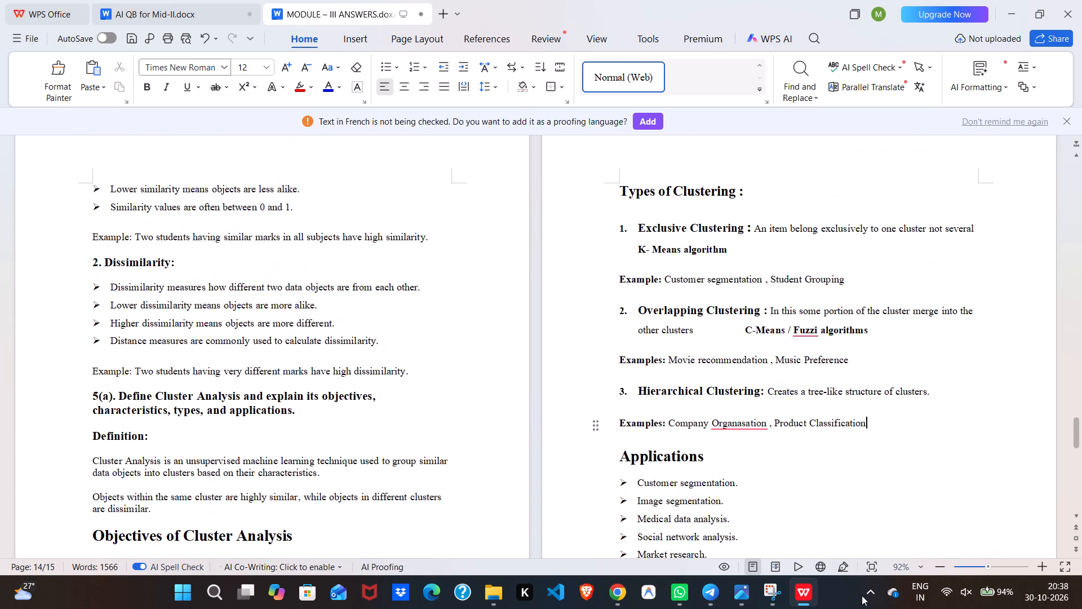
click(620, 596)
scroll(520, 411, down, 1)
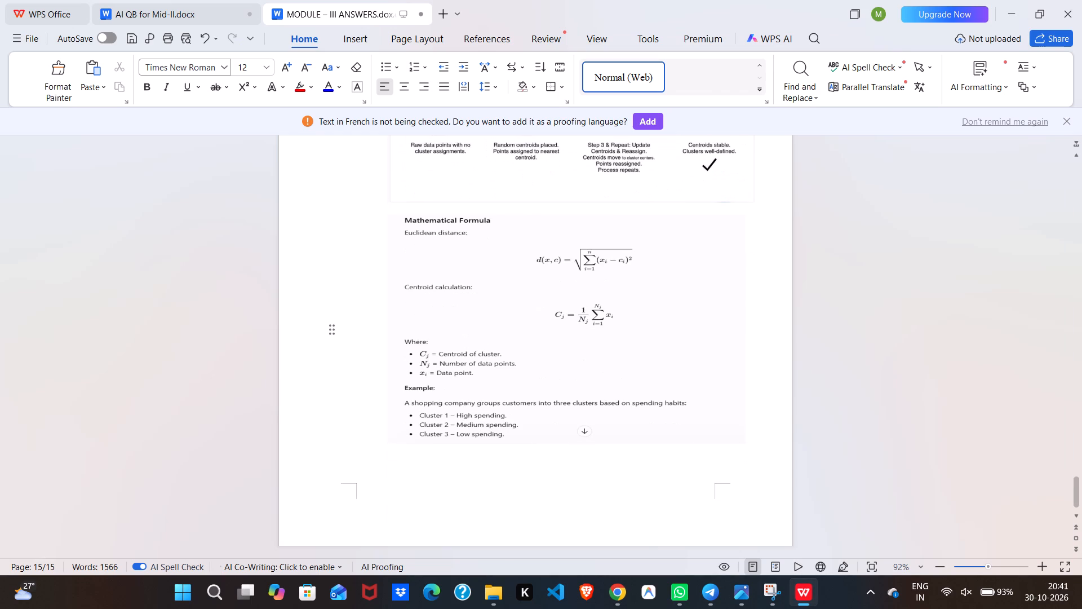
key(Right)
key(Return)
key(ctrl+Return)
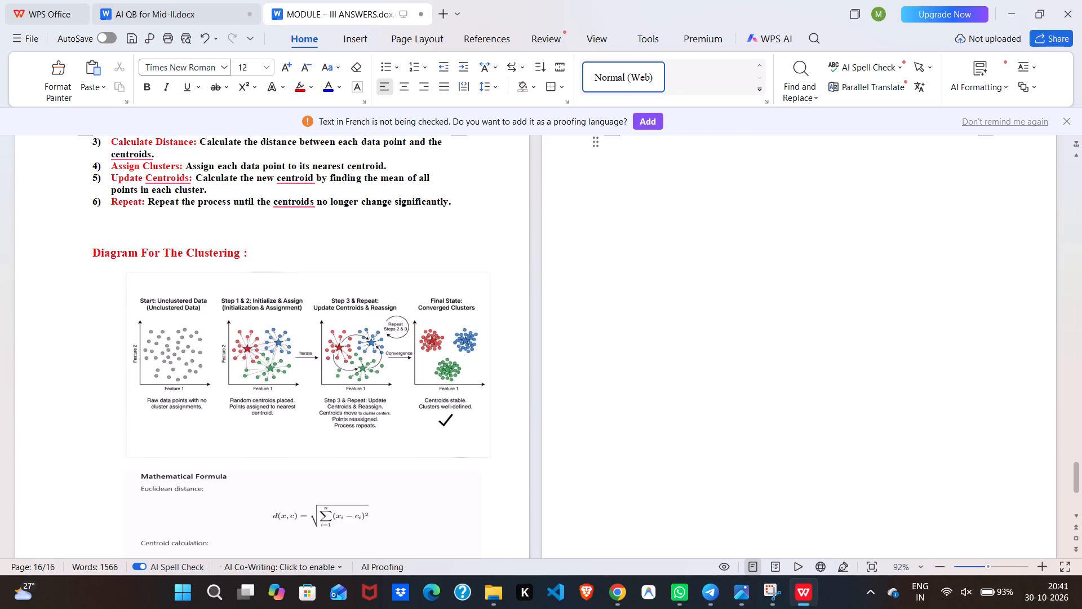
key(ctrl+v)
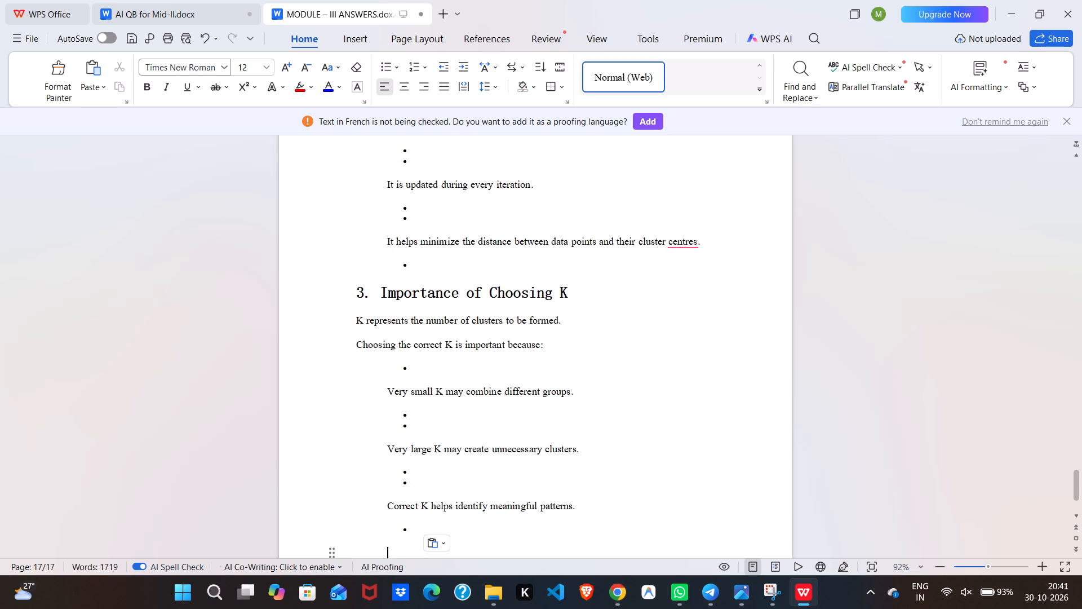
Remove the empty bullets and indents around the three reason lines under "3. Importance of Choosing K".
scroll(604, 419, down, 5)
key(BackSpace)
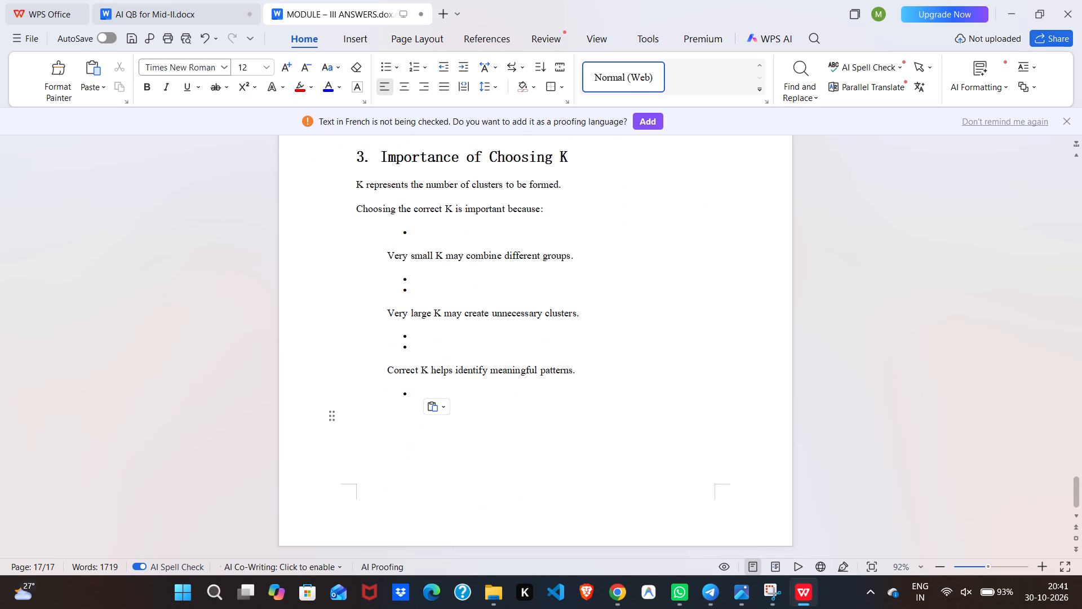
key(BackSpace)
key(Up)
key(BackSpace)
key(BackSpace)
key(BackSpace)
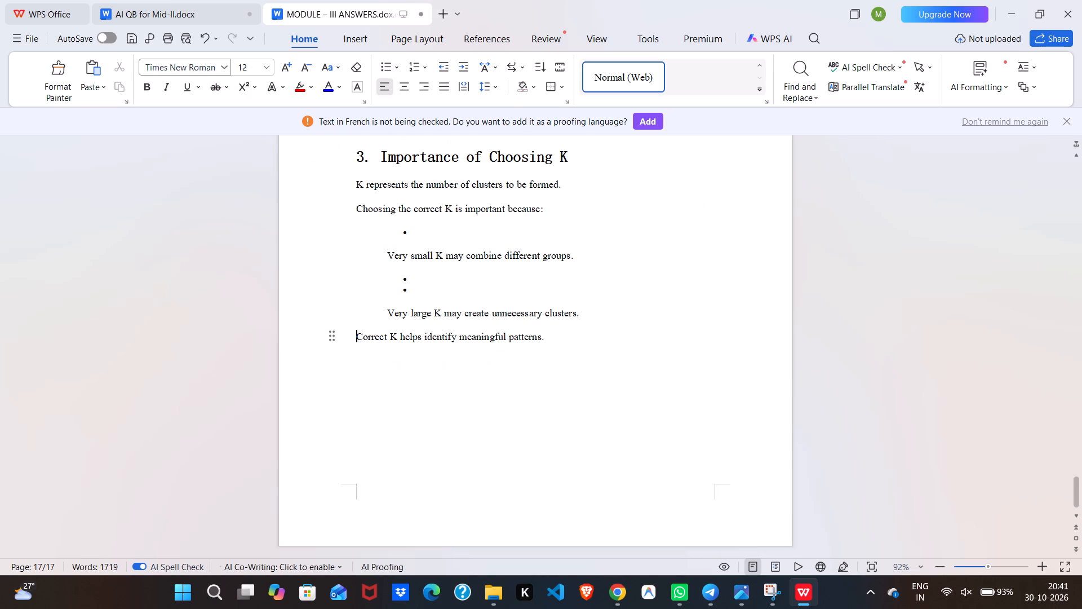
key(Up)
key(BackSpace)
key(BackSpace)
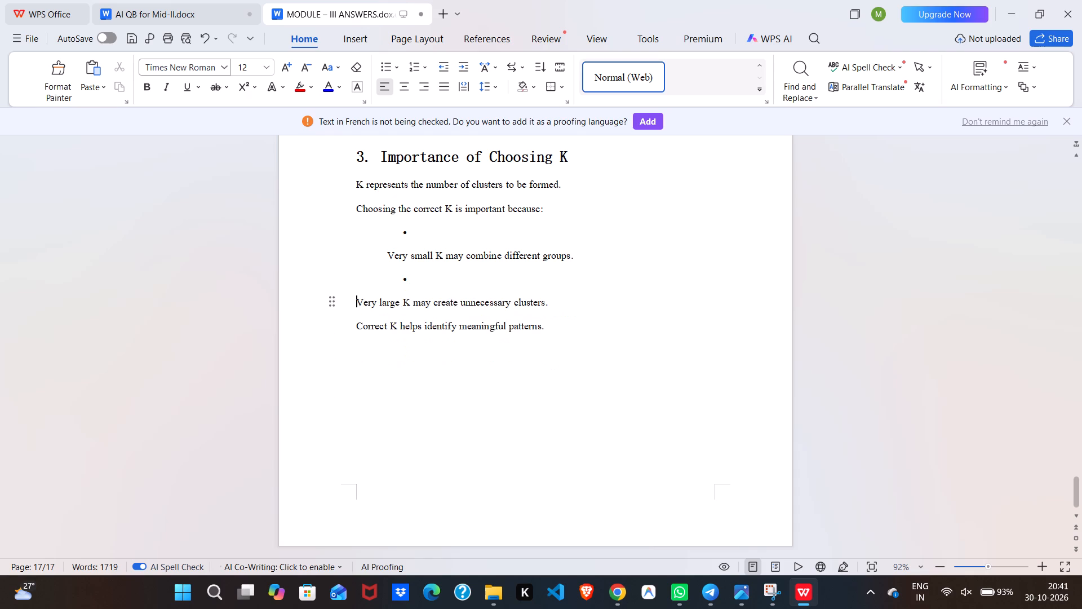
key(BackSpace)
key(Up)
key(BackSpace)
key(BackSpace)
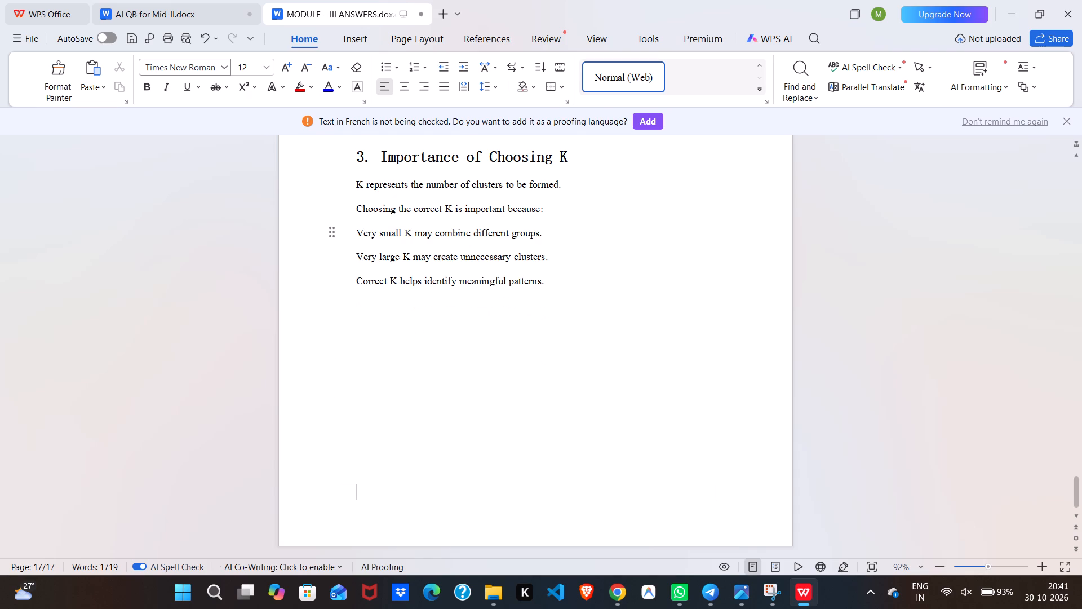
Format the five lines under "3. Importance of Choosing K" as an arrowhead bullet list with 1.5 line spacing.
scroll(604, 419, up, 3)
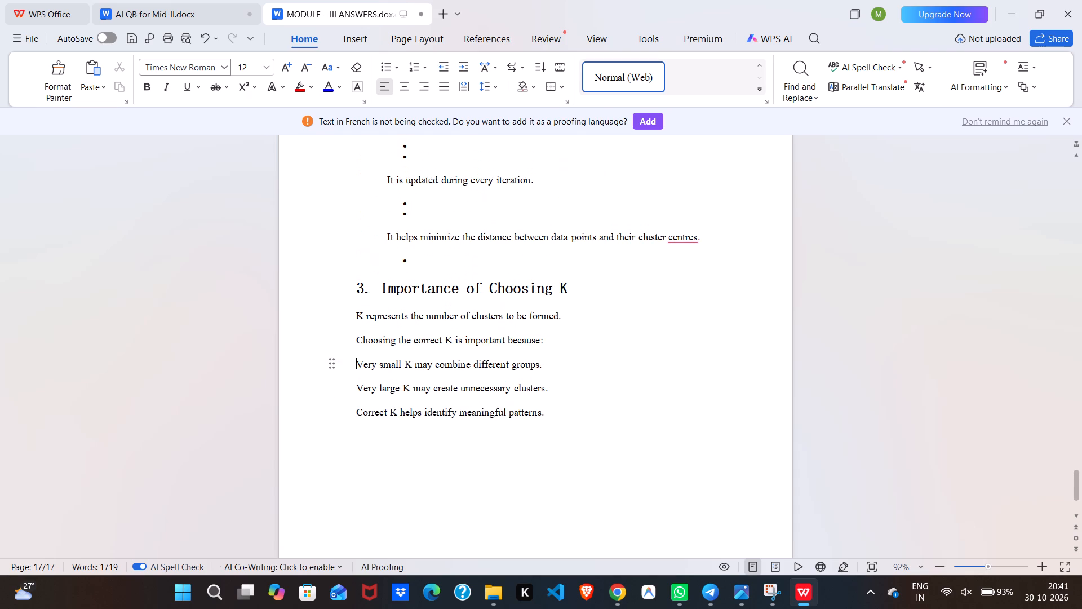
drag(552, 416, 374, 343)
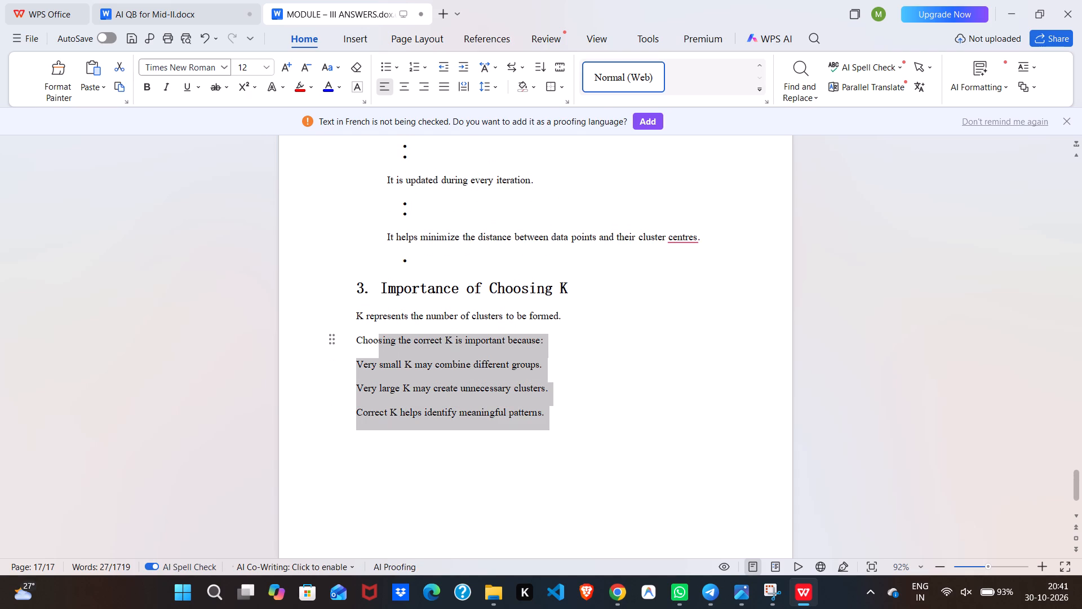
drag(374, 343, 356, 322)
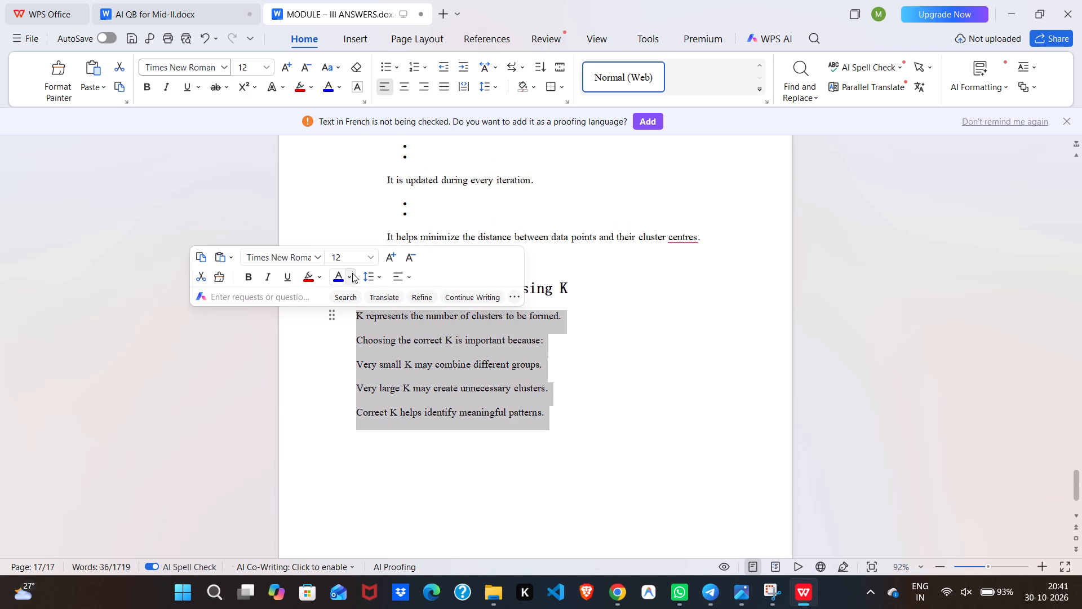
click(388, 67)
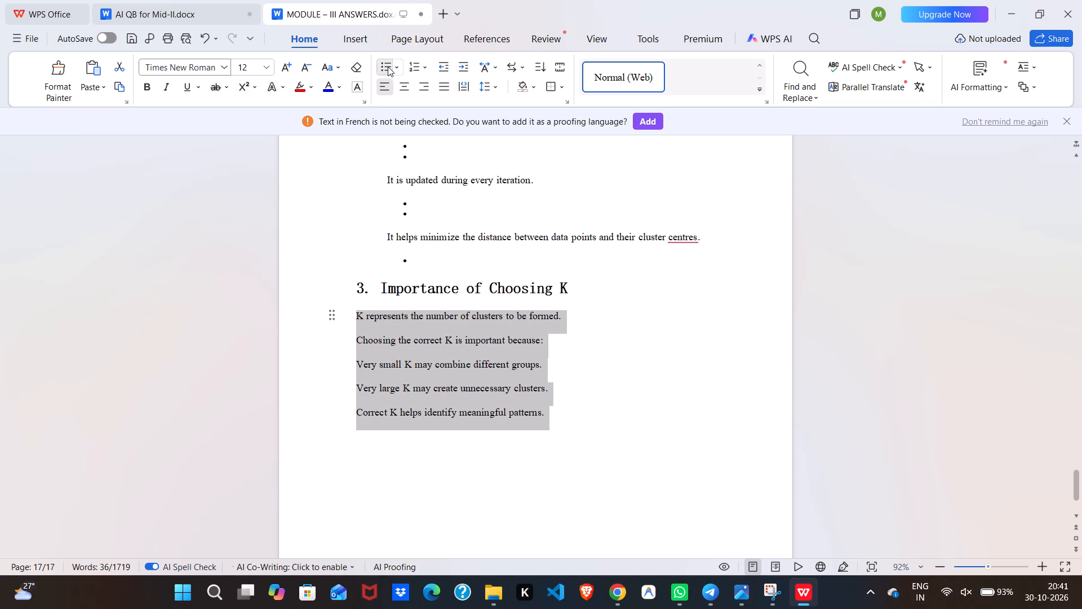
click(397, 69)
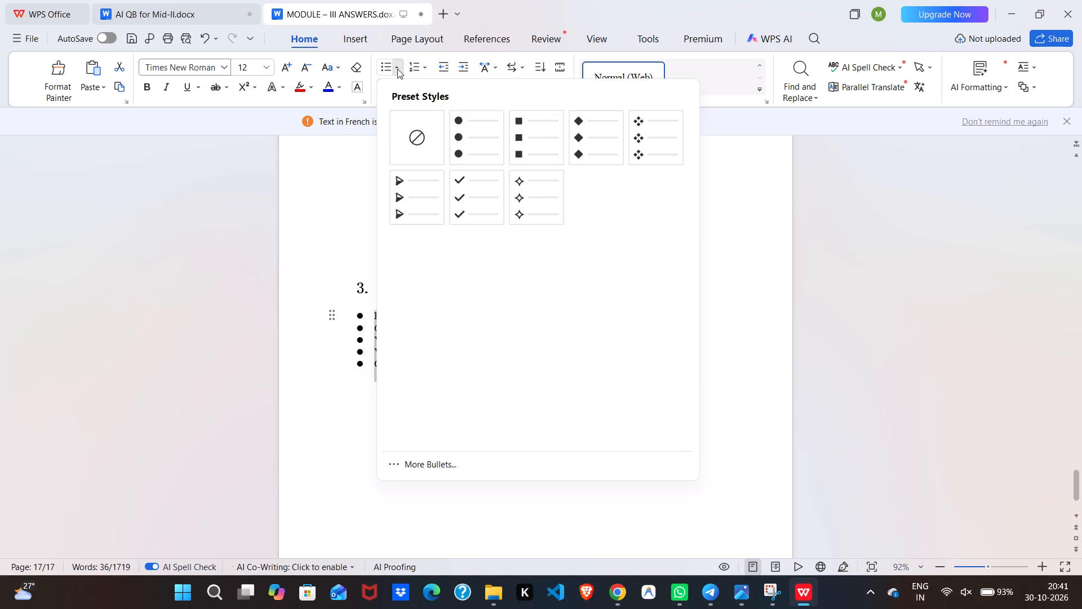
click(444, 191)
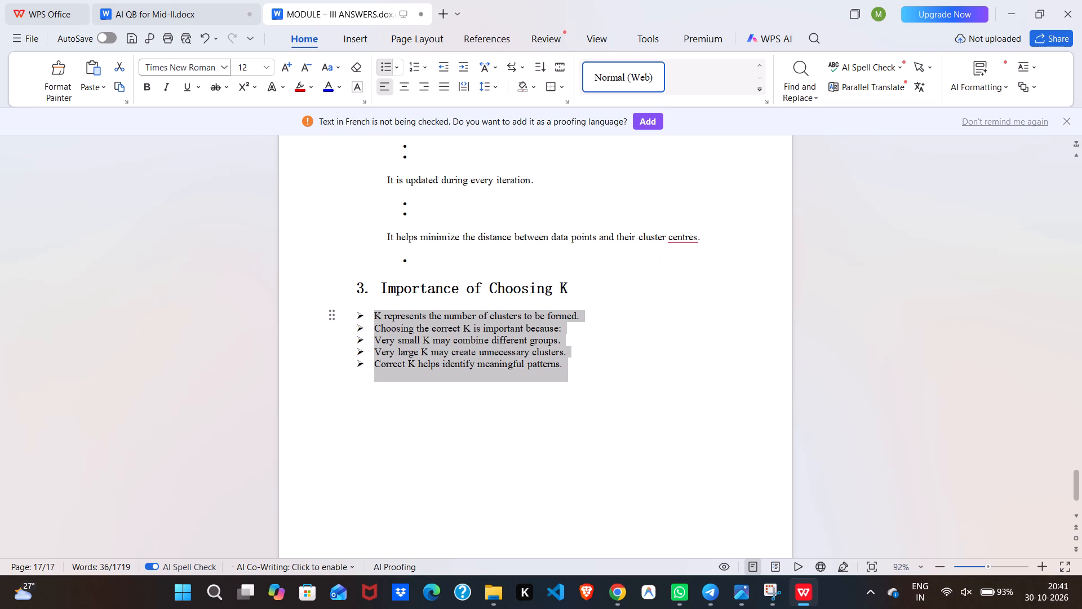
click(493, 90)
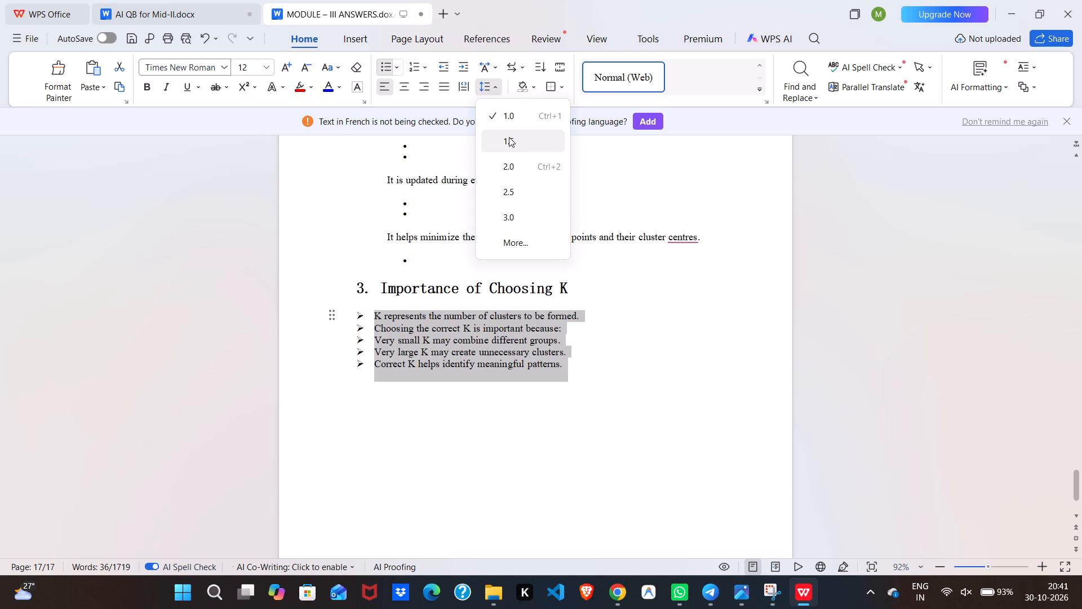
click(509, 137)
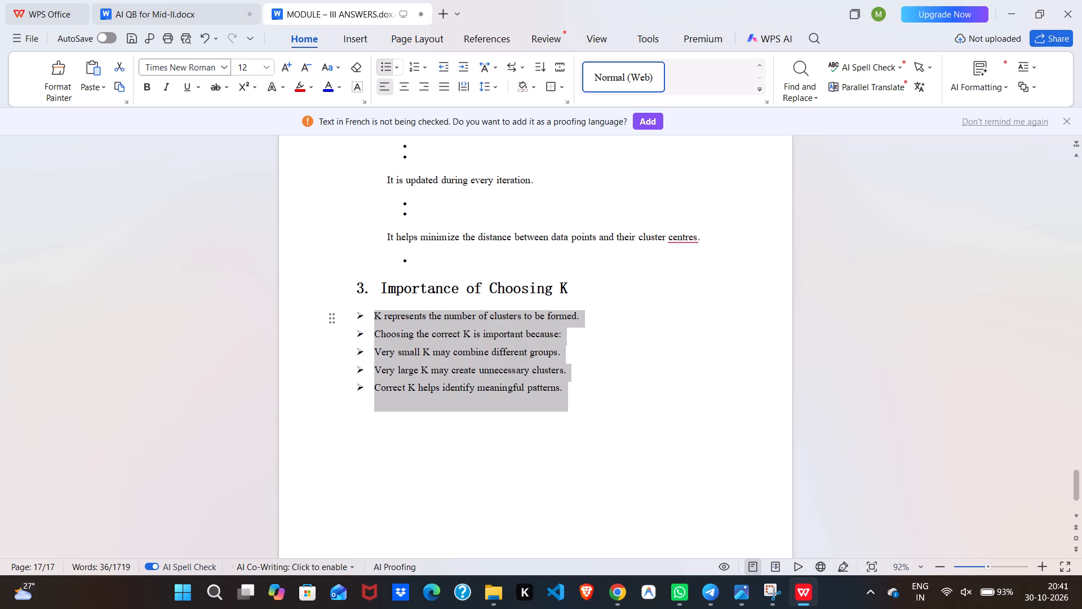
Remove the empty bullets around "It helps minimize the distance between data points and their cluster centres." and clear its indent.
click(645, 275)
key(BackSpace)
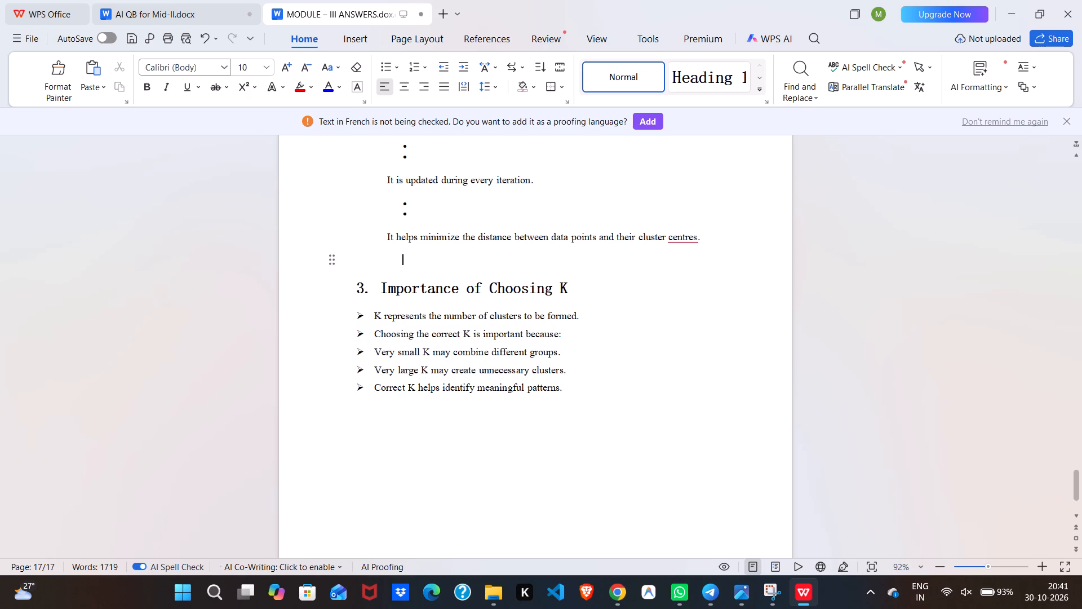
key(BackSpace)
key(BackSpace)
key(Left)
key(Left)
key(Left)
key(Left)
key(Left)
key(Left)
key(Left)
key(Left)
key(Left)
key(Left)
key(Left)
key(Left)
key(Left)
key(Left)
key(Left)
key(Left)
key(Left)
key(Left)
key(Left)
key(Left)
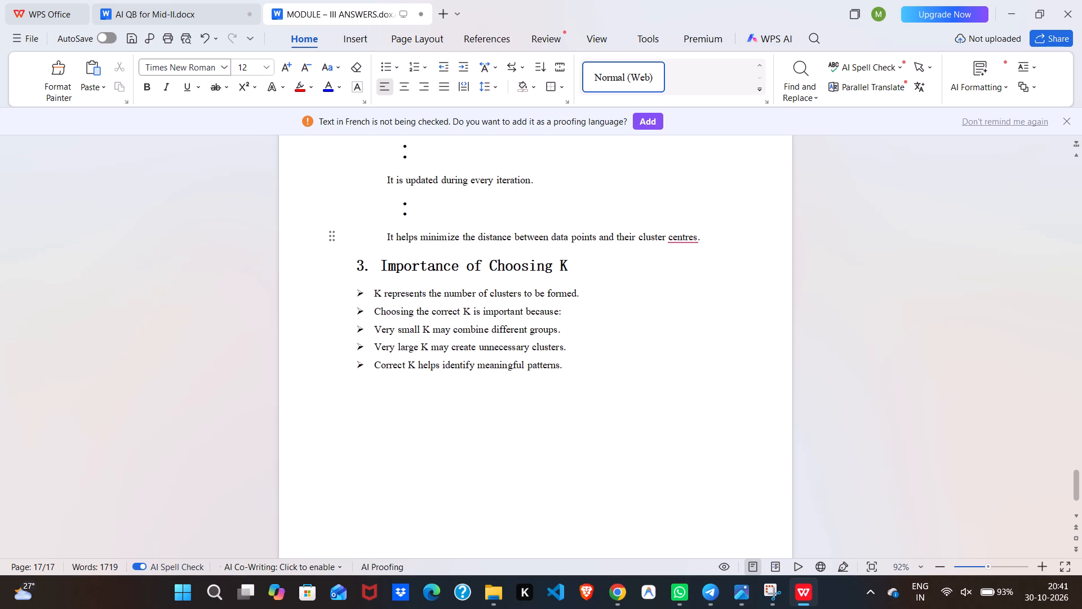
key(Left)
key(Left)
key(BackSpace)
key(BackSpace)
key(BackSpace)
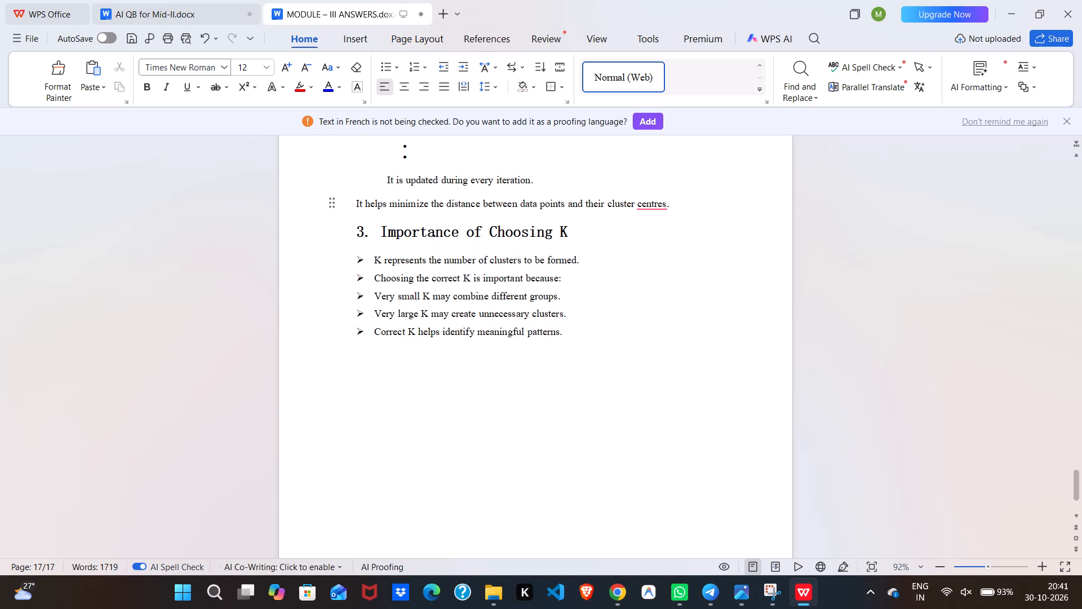
Remove the empty bullets and indents before the three lines from "It represents the average position" through "It is updated during every iteration.".
key(Up)
key(BackSpace)
key(BackSpace)
scroll(475, 236, up, 1)
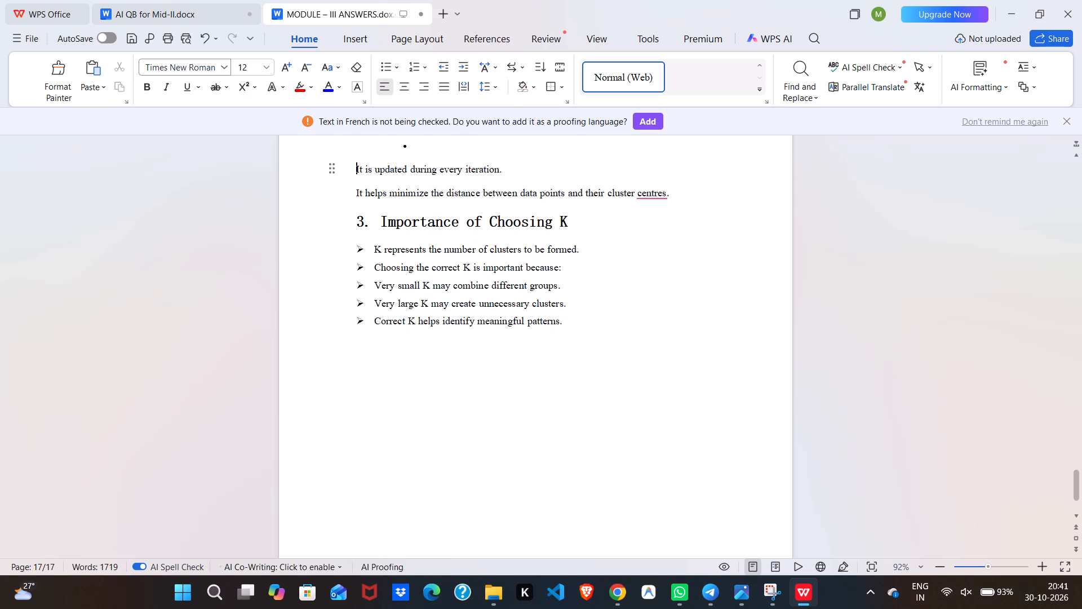
scroll(475, 236, up, 3)
key(BackSpace)
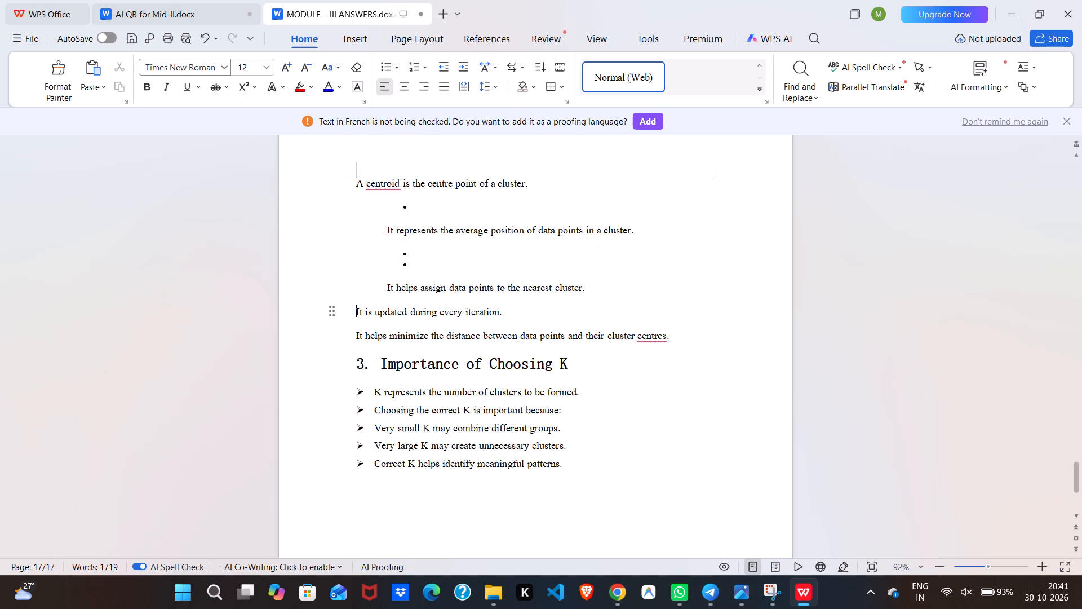
key(Up)
key(BackSpace)
key(BackSpace)
key(BackSpace)
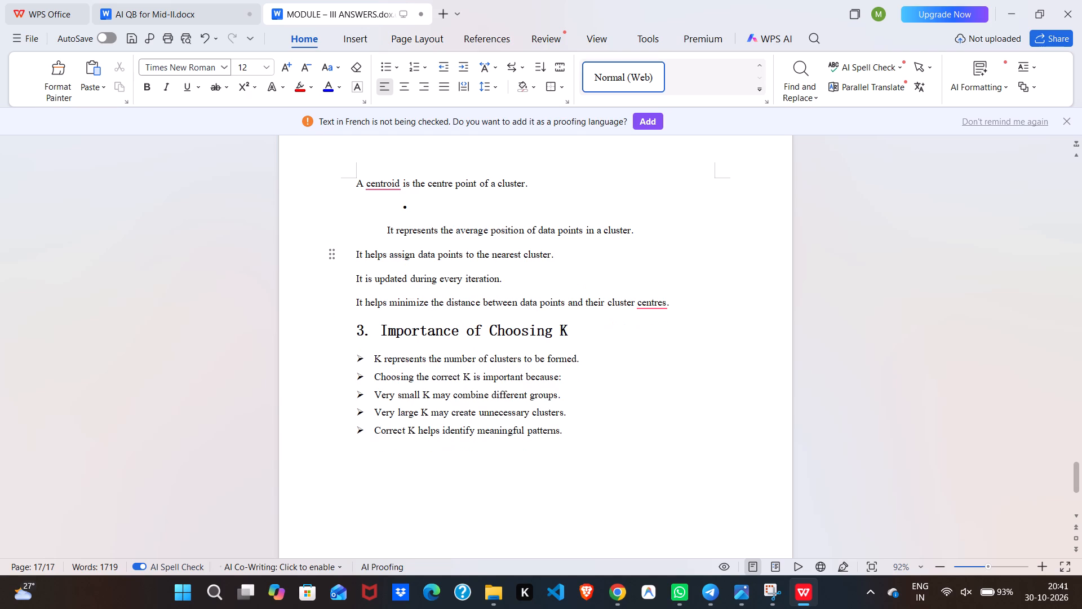
key(Up)
key(BackSpace)
key(BackSpace)
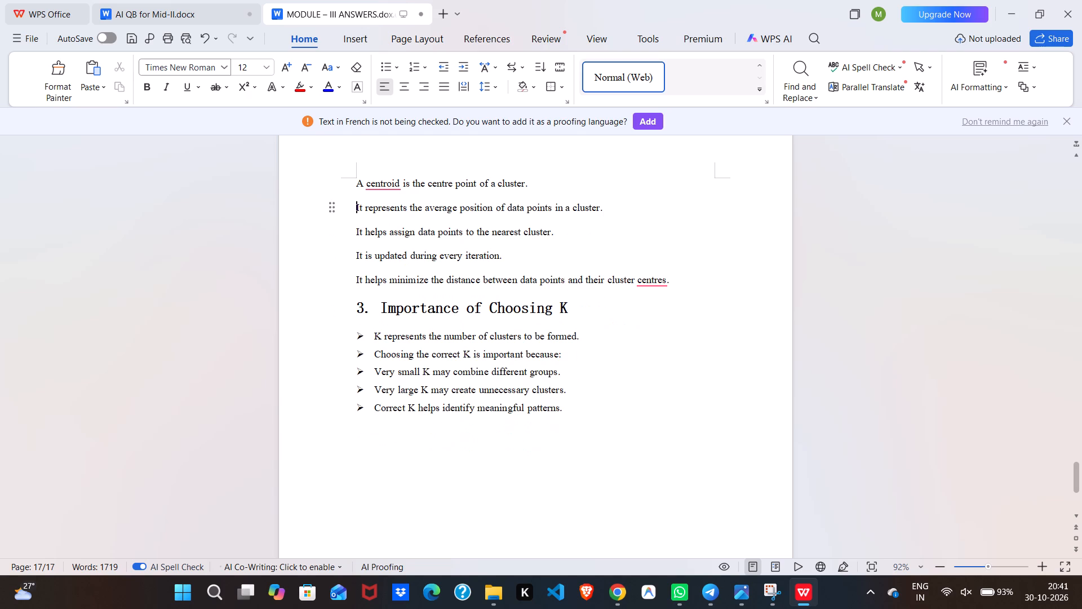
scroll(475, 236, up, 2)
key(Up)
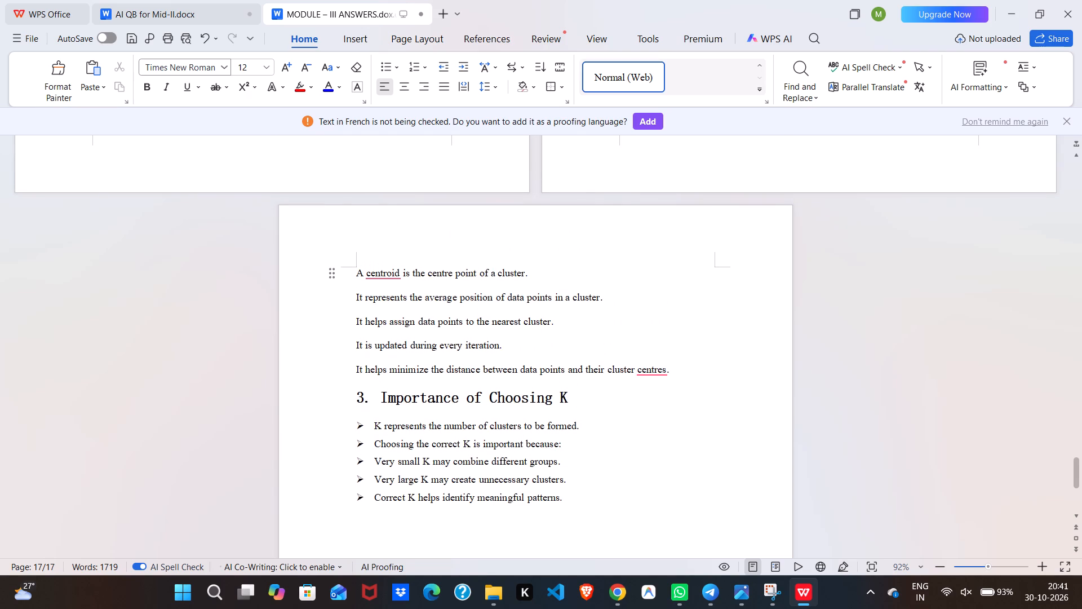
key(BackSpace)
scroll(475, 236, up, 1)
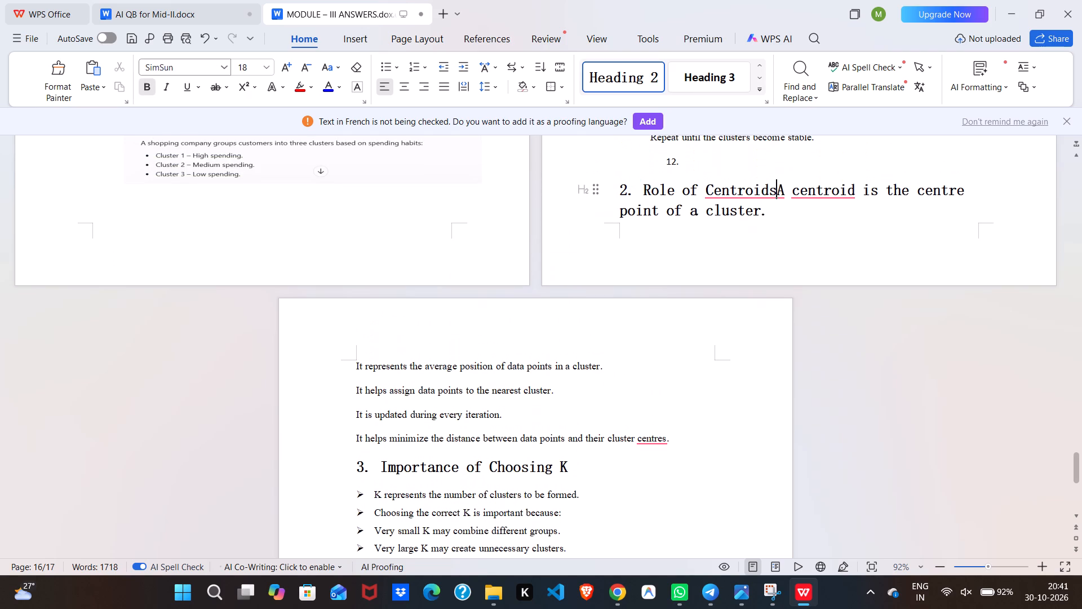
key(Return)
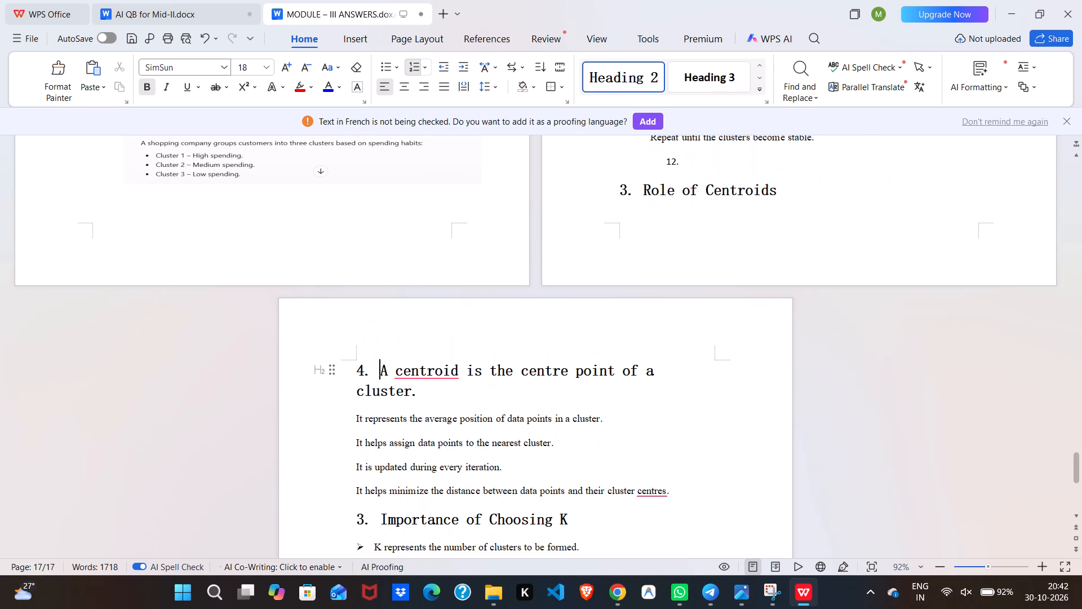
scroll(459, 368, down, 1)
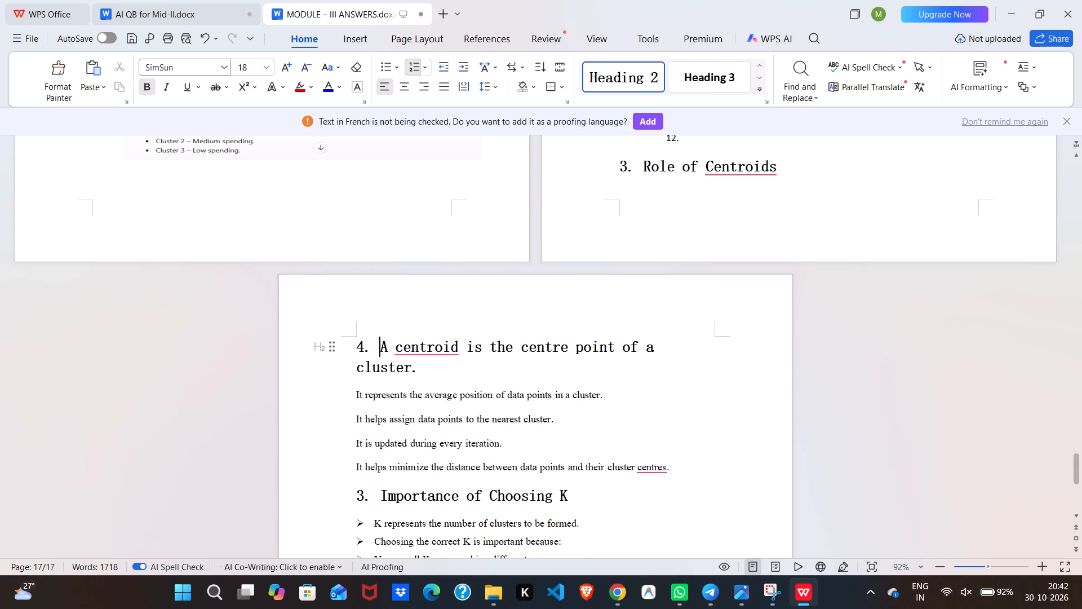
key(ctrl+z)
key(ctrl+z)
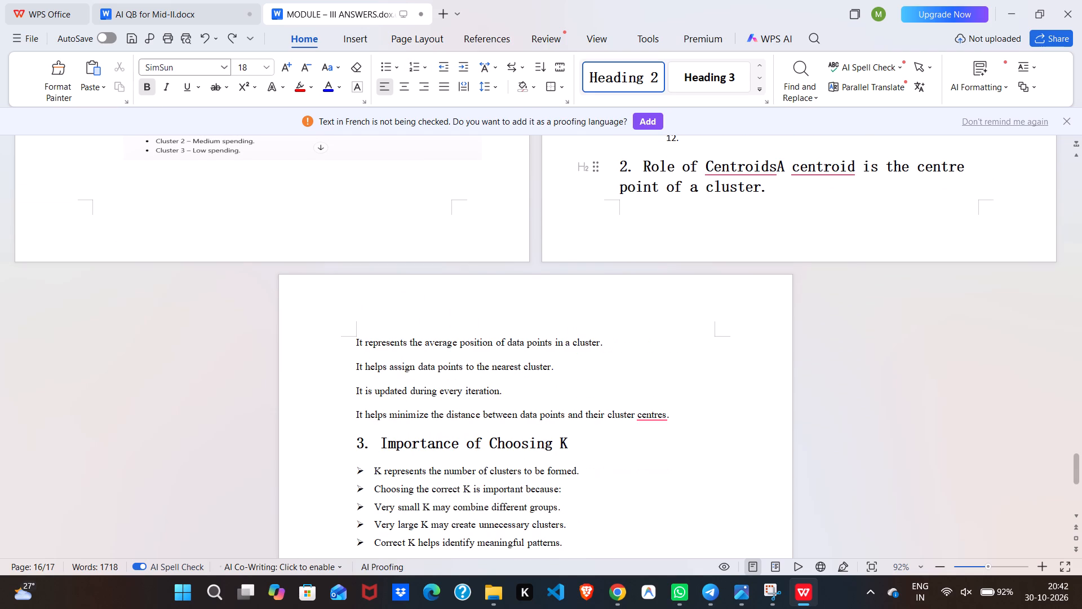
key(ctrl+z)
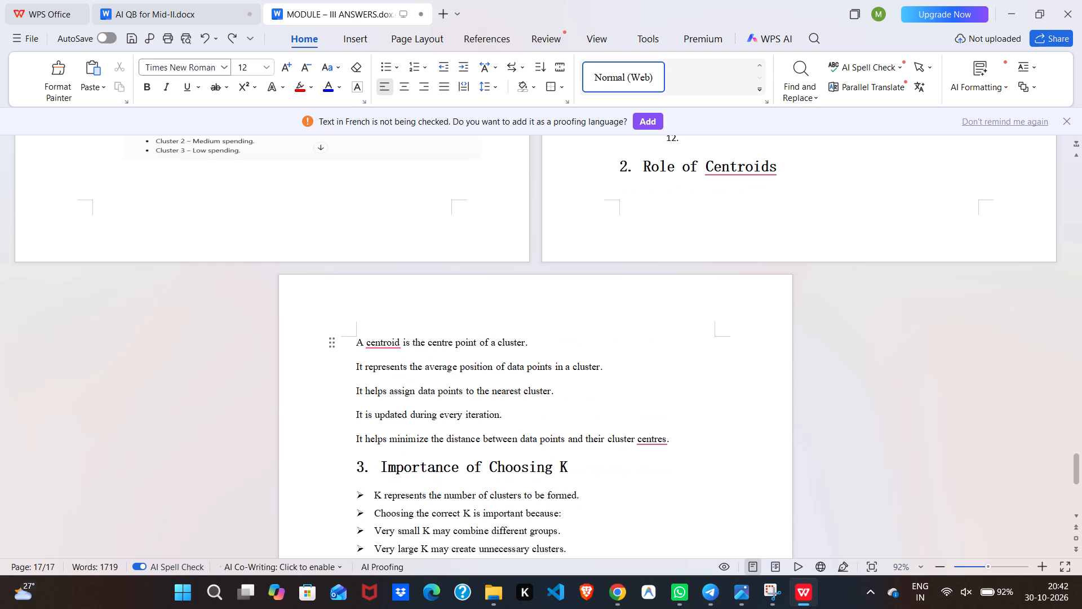
Change the font of the heading "2. Role of Centroids" to Times New Roman.
scroll(582, 413, up, 1)
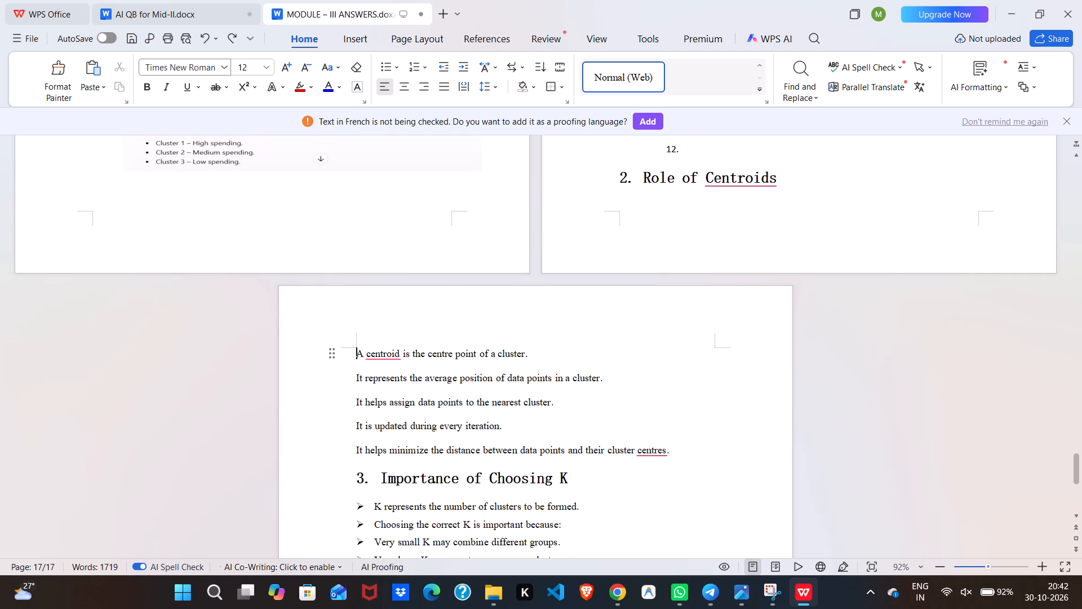
scroll(582, 413, up, 1)
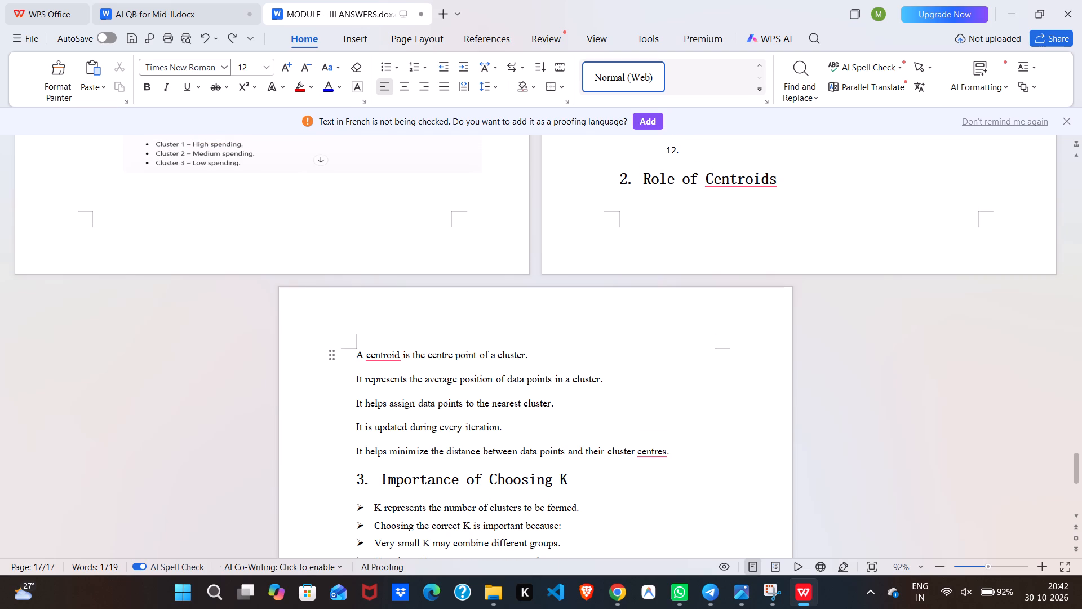
drag(783, 183, 618, 182)
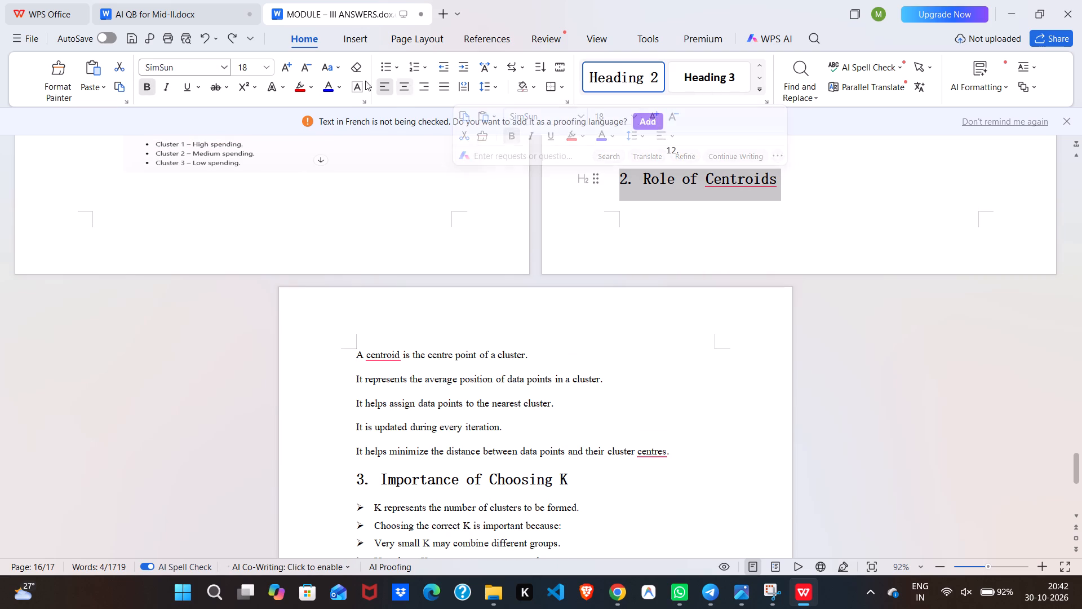
click(228, 72)
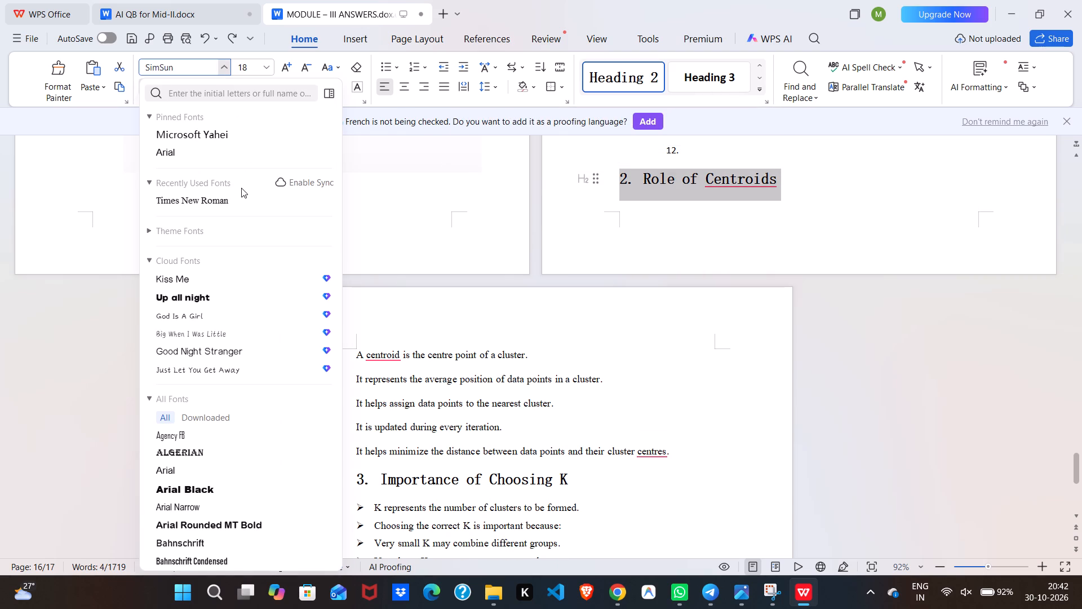
click(245, 200)
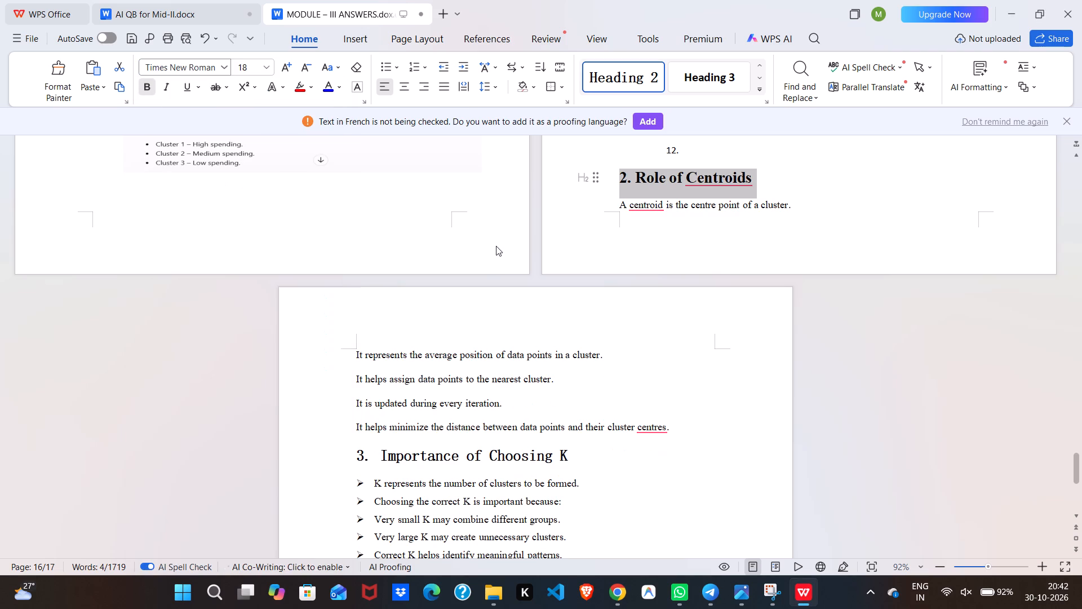
Format the five lines under "2. Role of Centroids" as an arrowhead bullet list with 1.5 line spacing.
drag(675, 428, 618, 216)
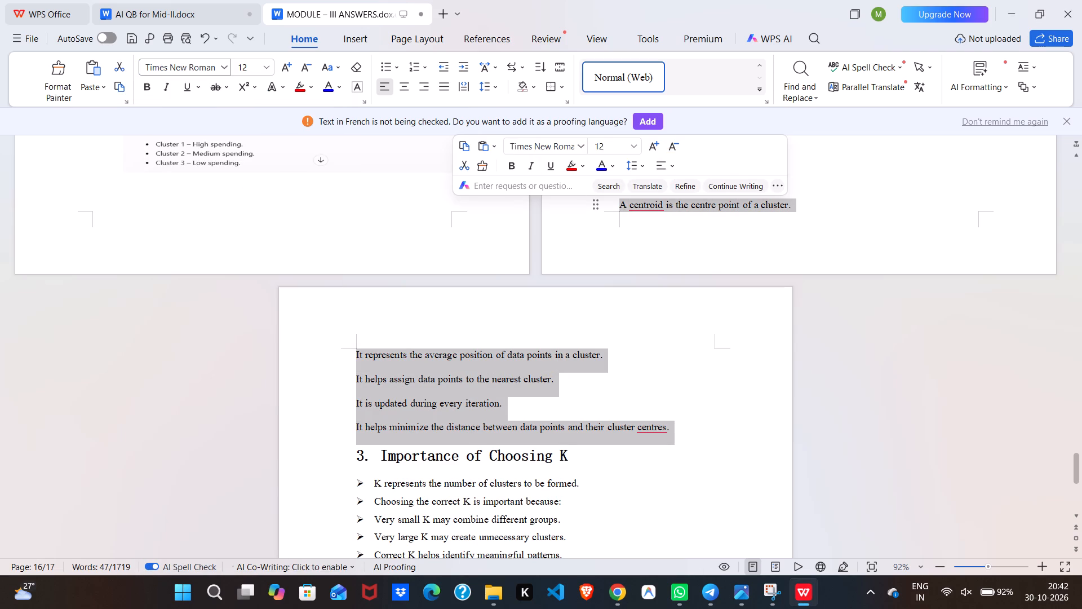
click(400, 70)
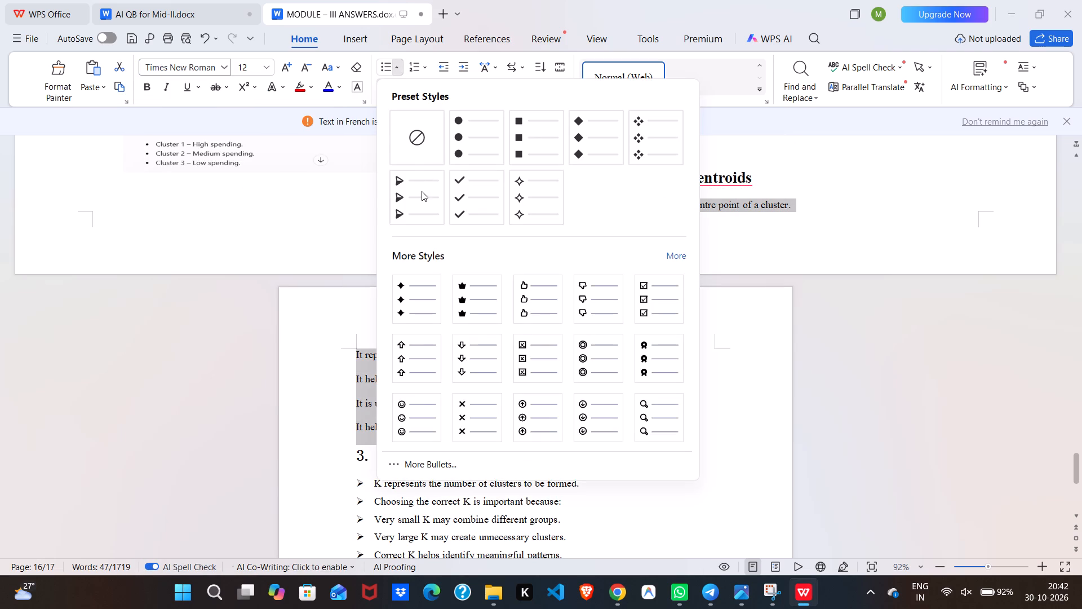
click(422, 192)
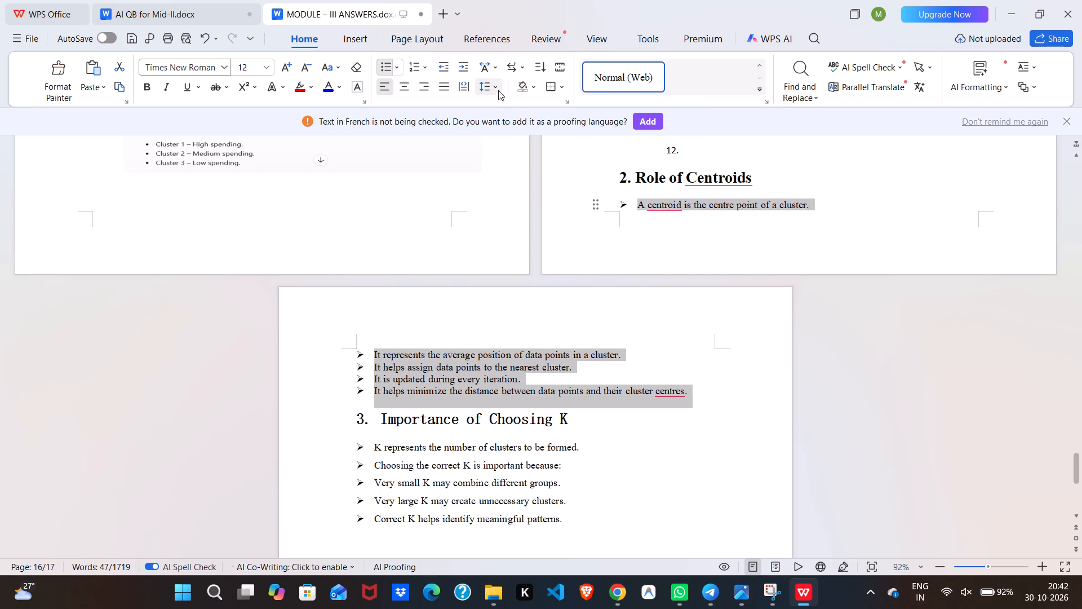
click(495, 87)
click(516, 140)
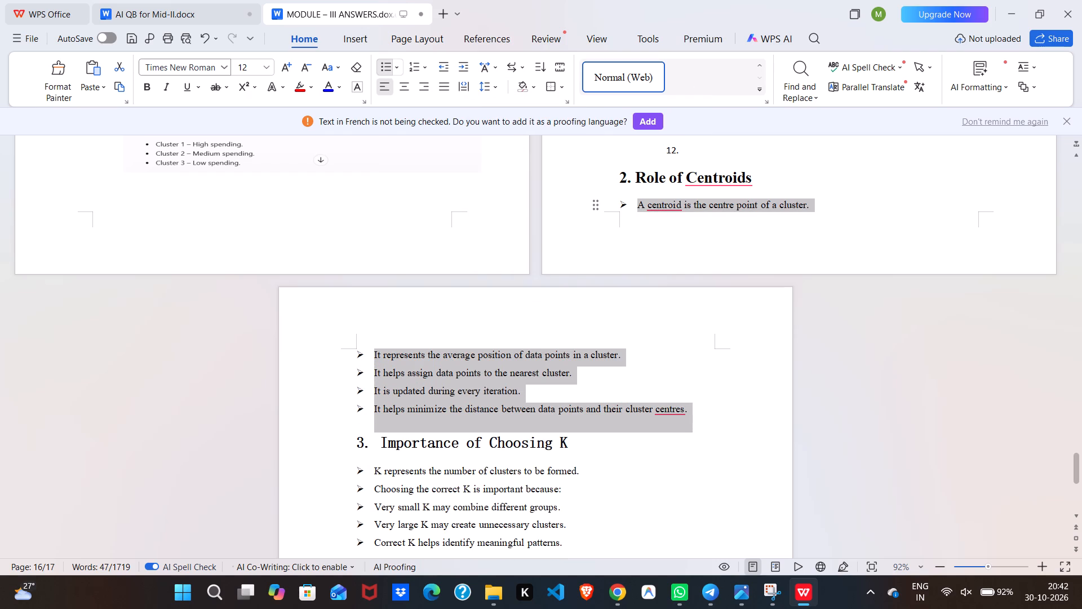
click(791, 253)
Remove the empty numbered items around "Repeat until the clusters become stable." and clear the line's indent.
scroll(791, 253, up, 3)
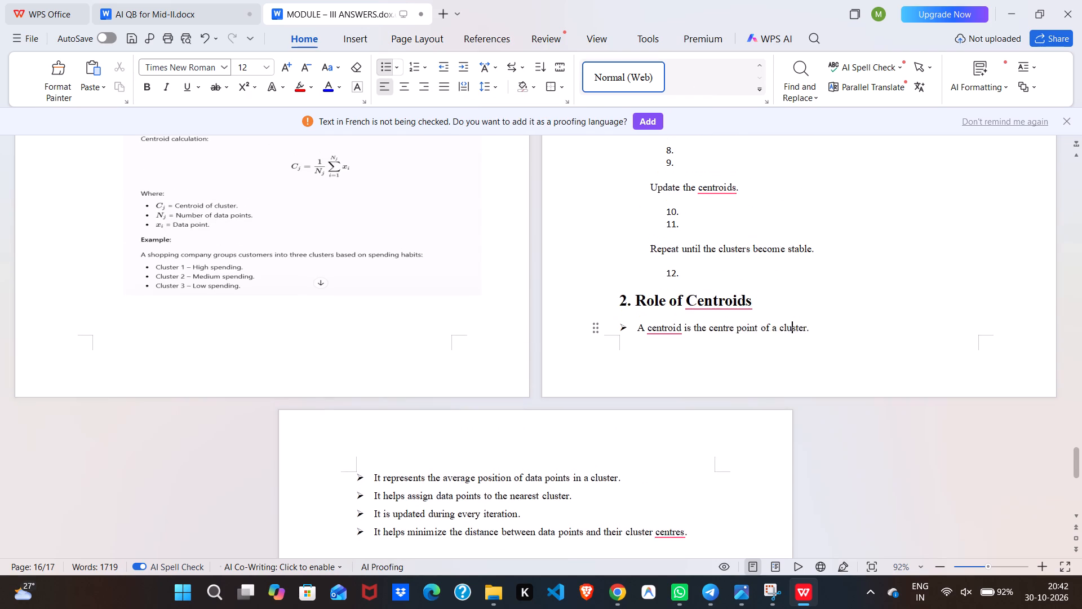
scroll(791, 253, up, 1)
click(697, 314)
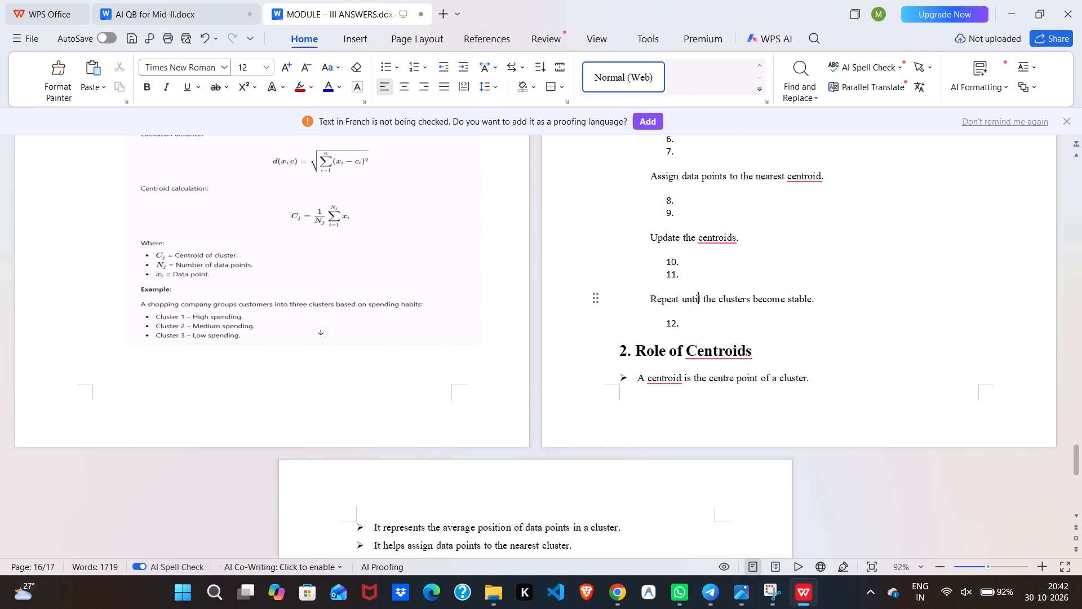
click(687, 320)
key(BackSpace)
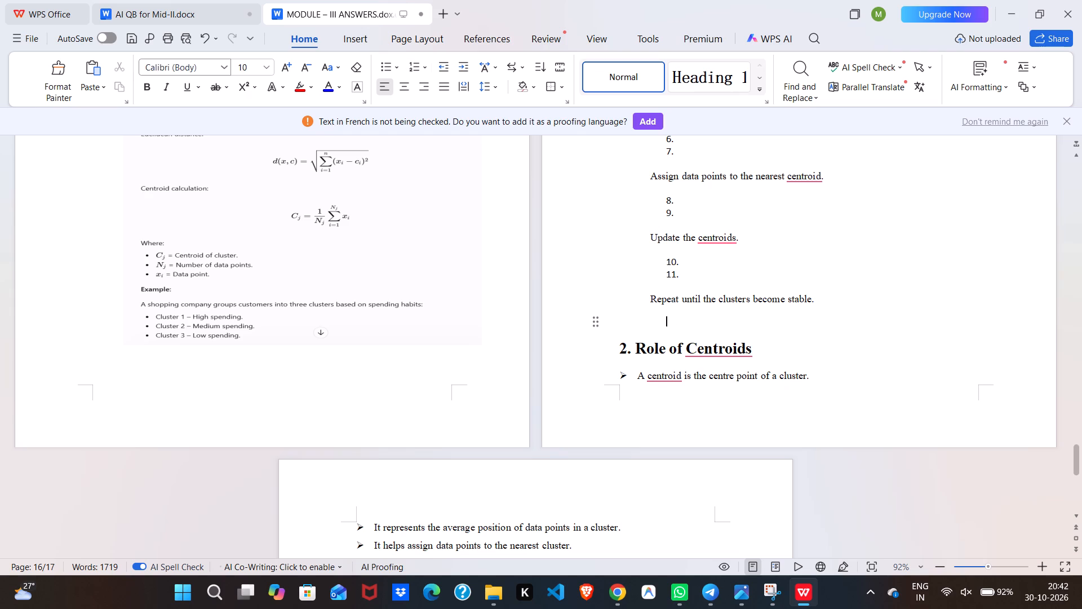
key(BackSpace)
key(BackSpace)
key(Left)
key(Left)
key(Left)
key(Left)
key(Left)
key(Left)
key(Left)
key(Left)
key(Left)
key(Left)
key(Left)
key(Left)
key(Left)
key(Left)
key(Left)
key(Left)
key(Left)
key(Left)
key(Left)
key(Left)
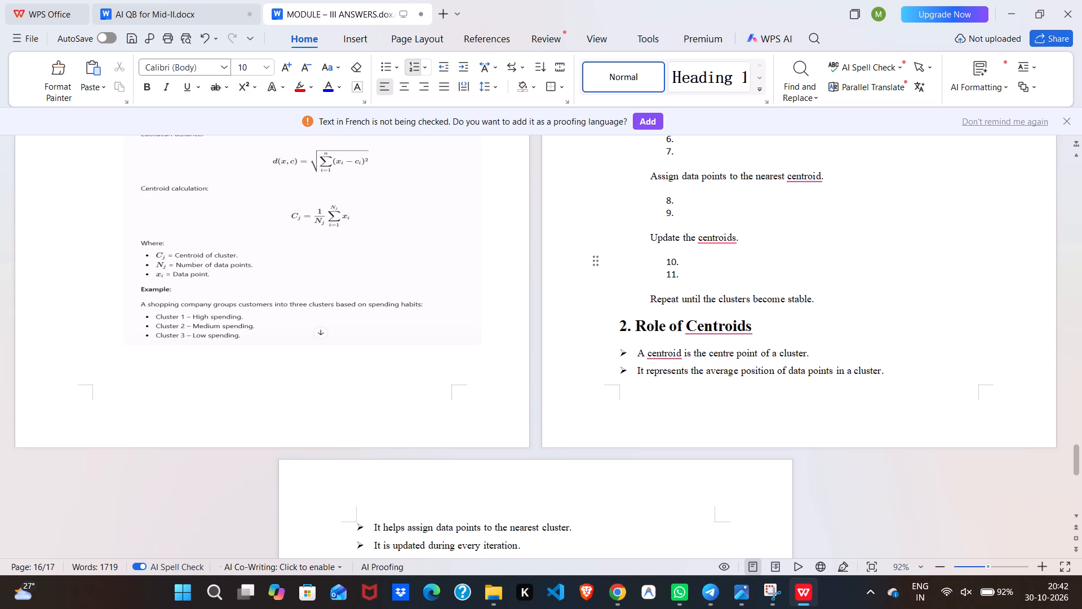
key(Right)
key(BackSpace)
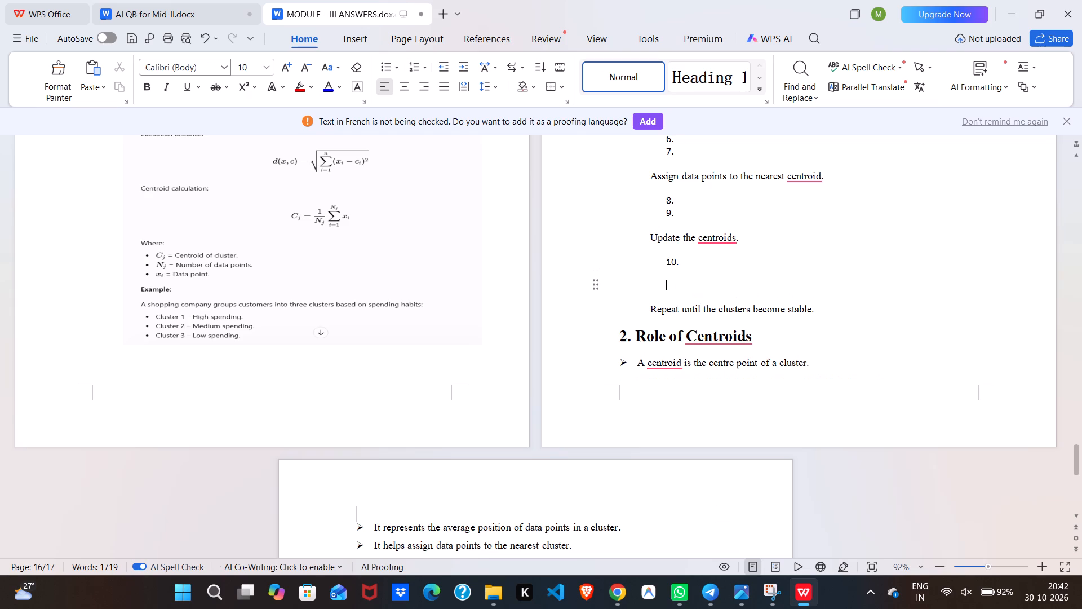
key(BackSpace)
key(BackSpace)
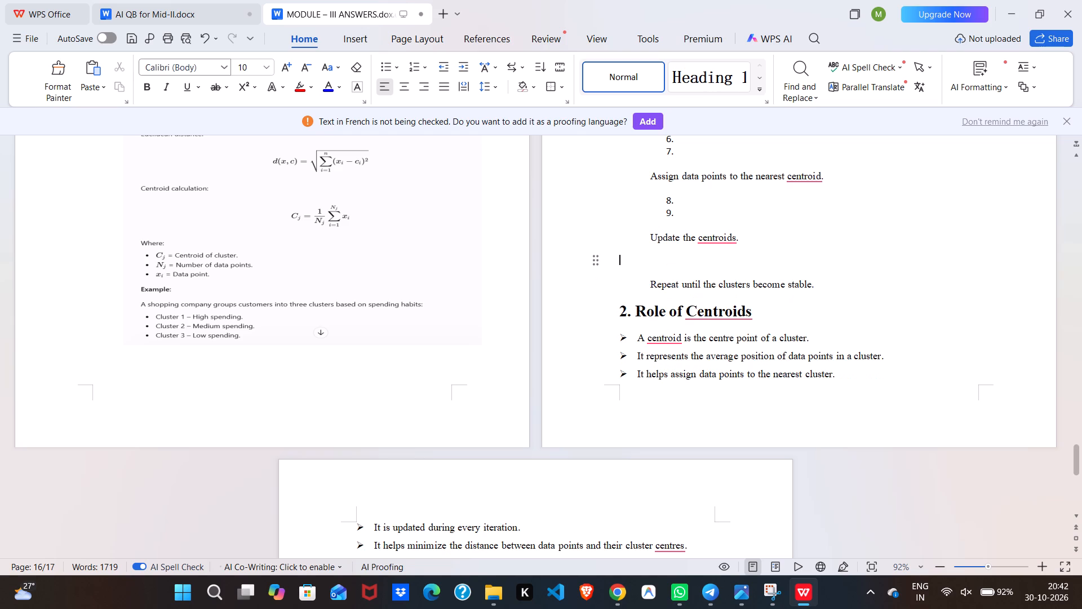
key(Down)
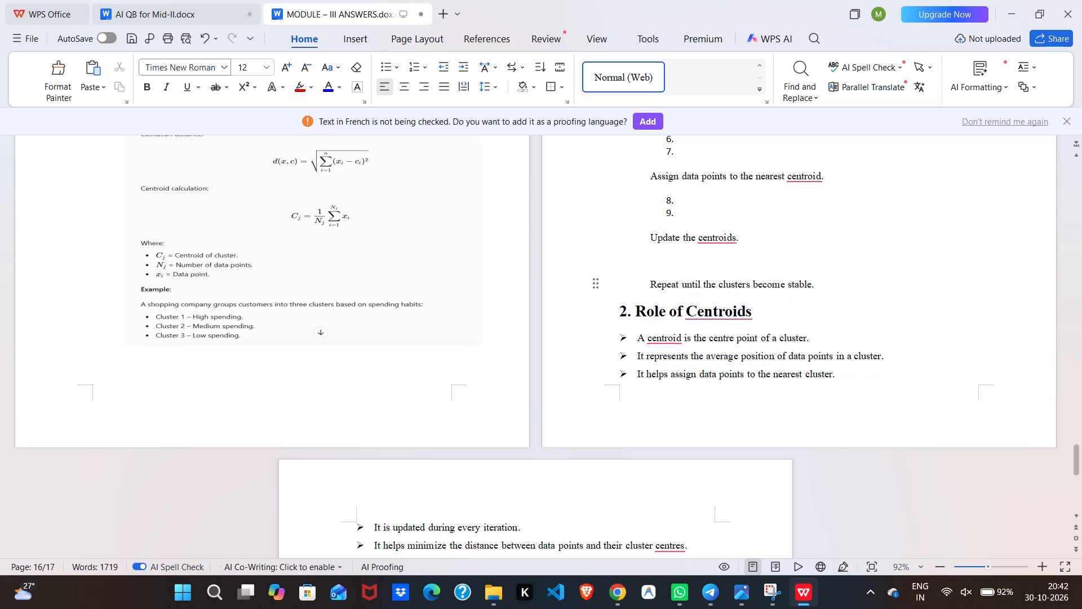
key(BackSpace)
key(BackSpace)
Remove the empty numbered items and indents before "Update the centroids." and "Assign data points to the nearest centroid.".
key(Up)
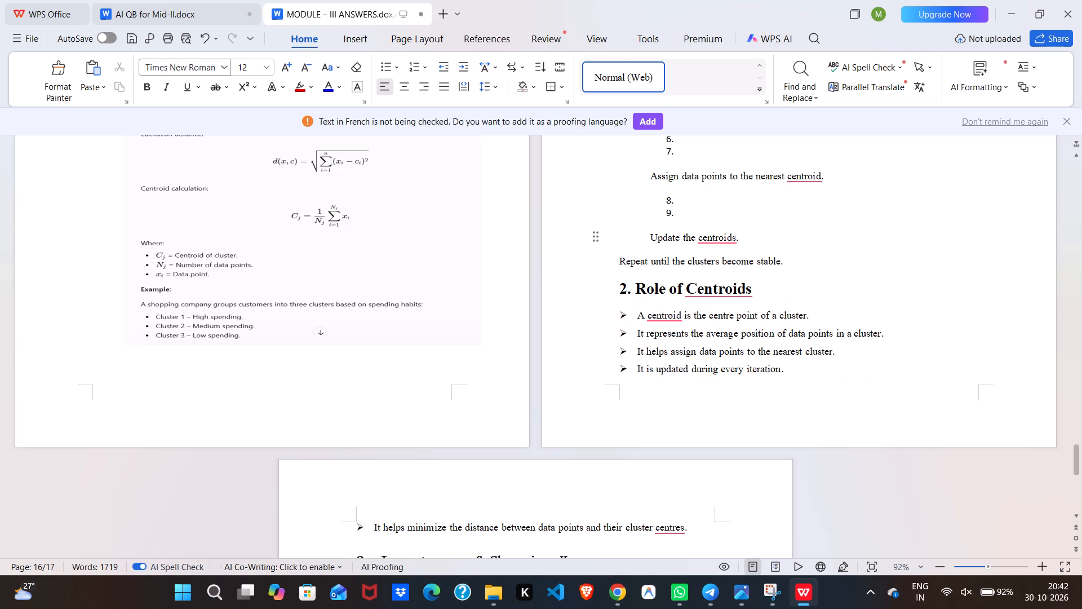
key(BackSpace)
key(BackSpace)
key(BackSpace)
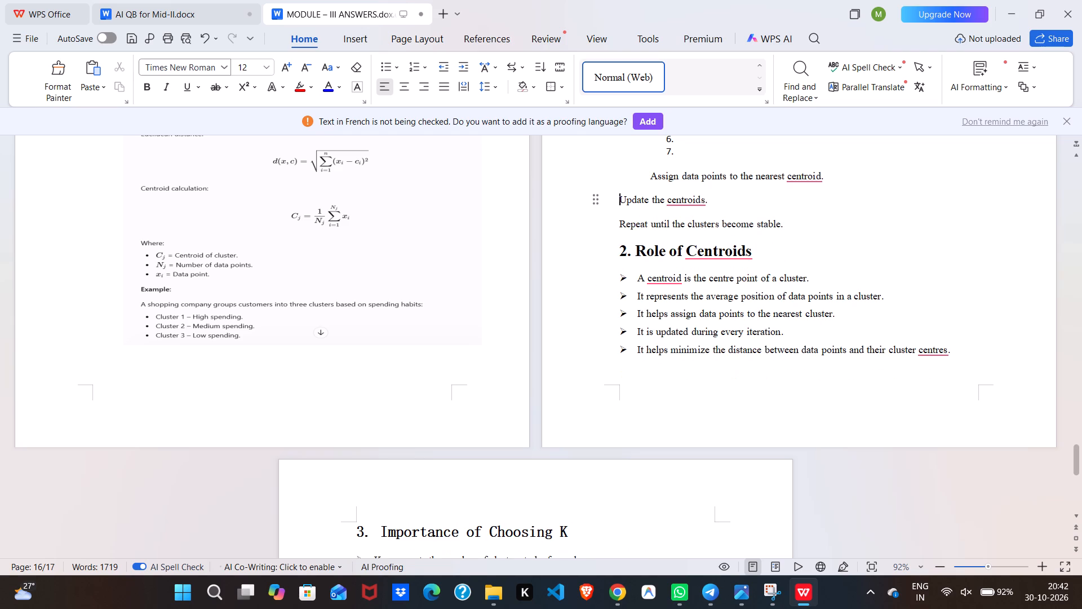
key(Up)
key(BackSpace)
key(BackSpace)
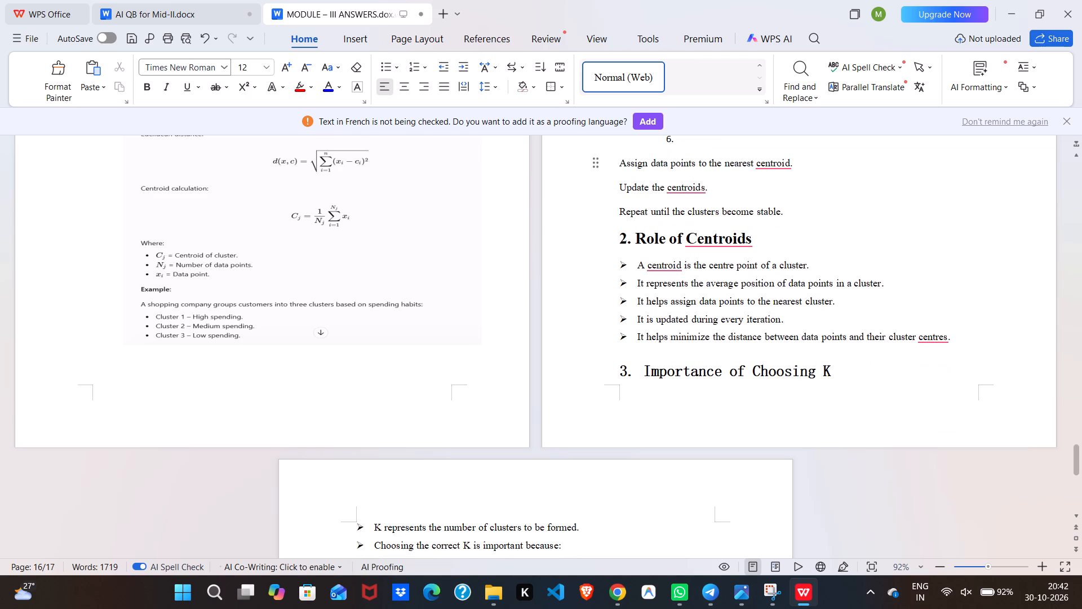
scroll(687, 320, up, 4)
key(BackSpace)
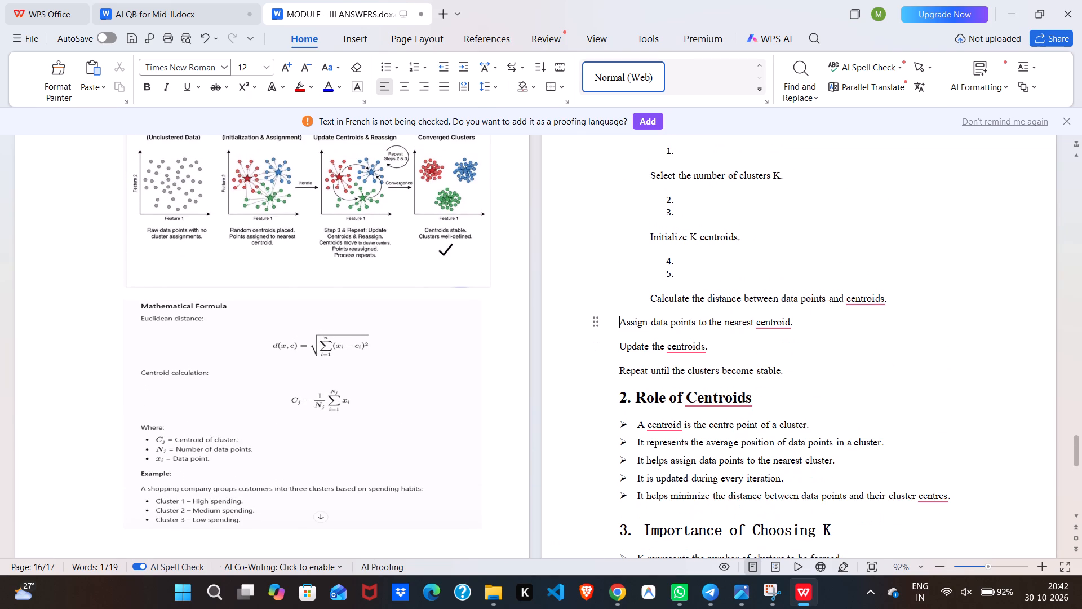
Remove the empty numbered items and indents before the first three K-means steps, from "Calculate the distance" up to "Select the number of clusters K.".
key(Up)
key(BackSpace)
key(BackSpace)
key(BackSpace)
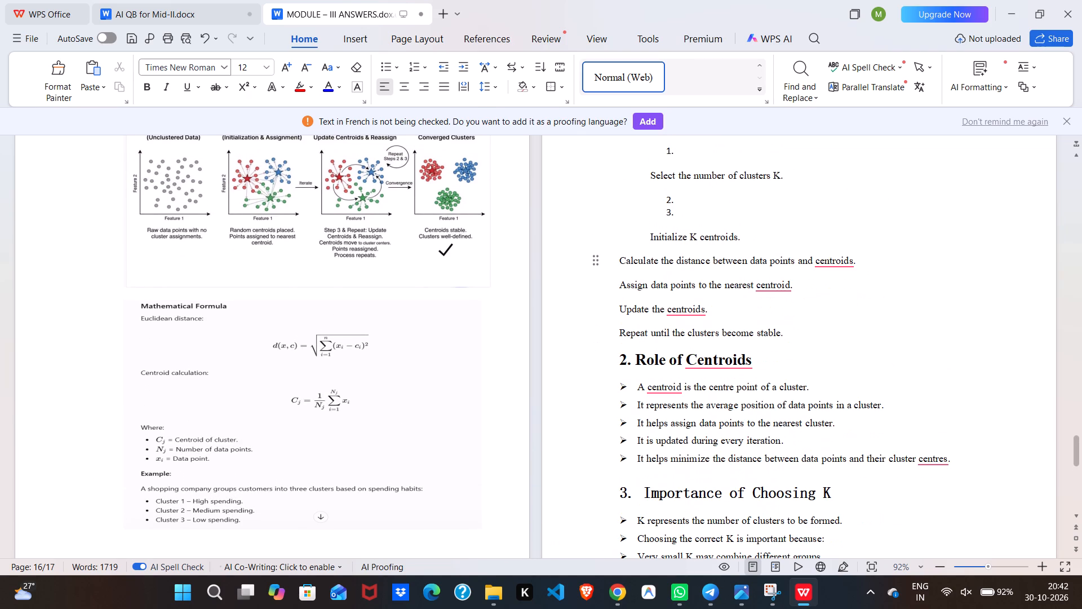
key(Up)
key(BackSpace)
key(BackSpace)
key(BackSpace)
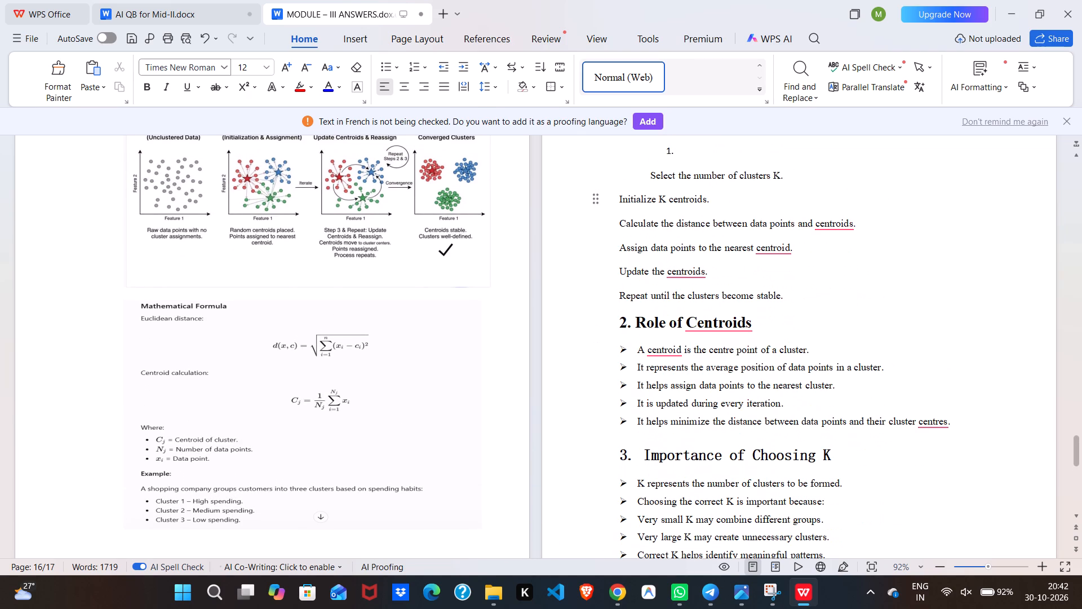
key(Up)
key(BackSpace)
scroll(687, 320, up, 1)
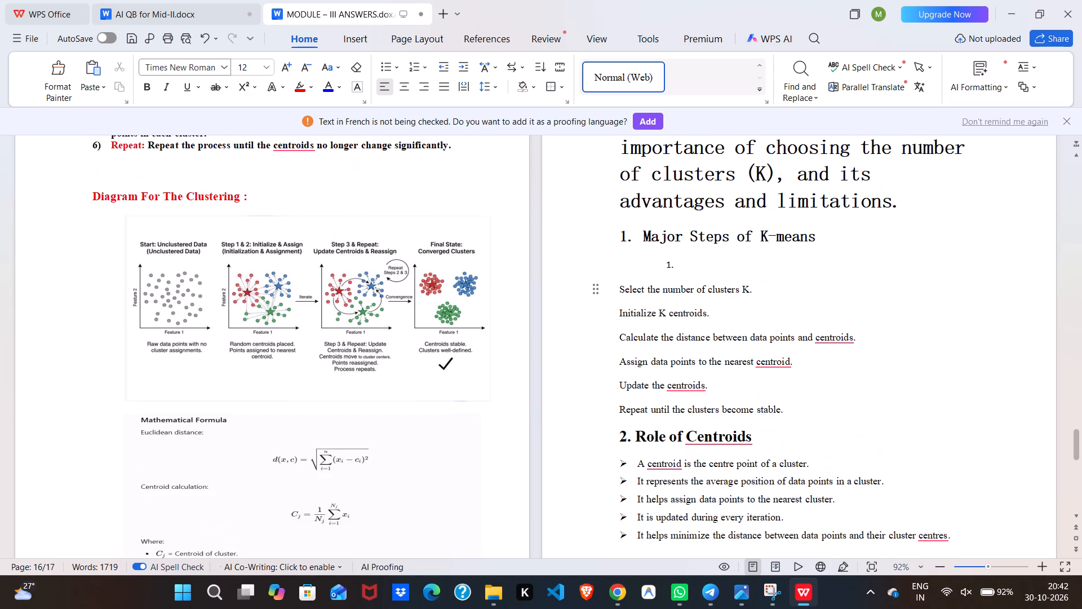
scroll(687, 320, up, 1)
key(BackSpace)
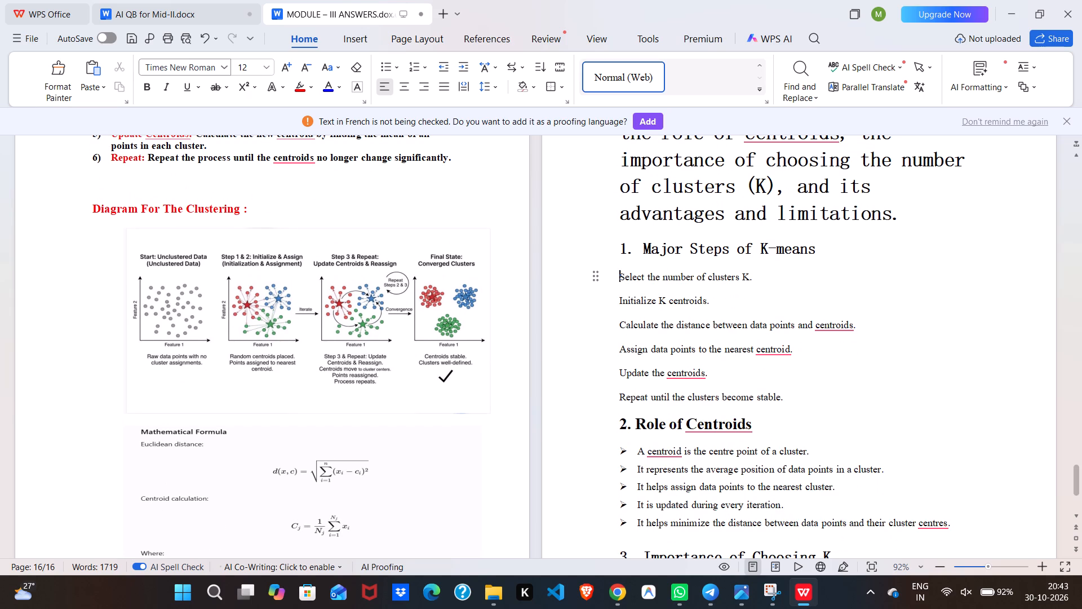
Set the 6(b) question text and the heading "1. Major Steps of K-means" to Times New Roman, size 14.
drag(819, 248, 626, 248)
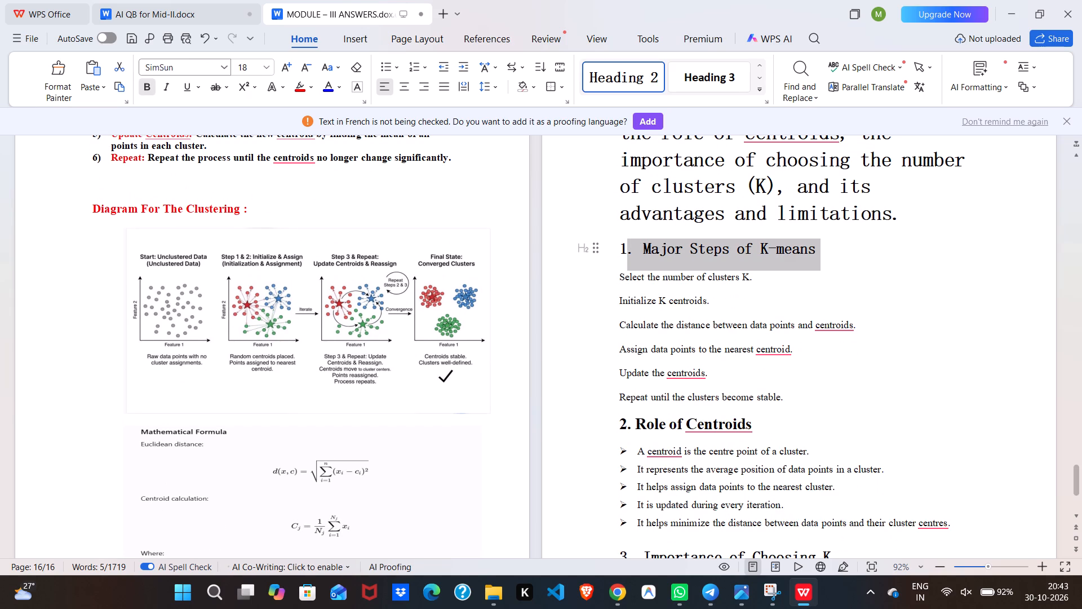
drag(626, 248, 618, 160)
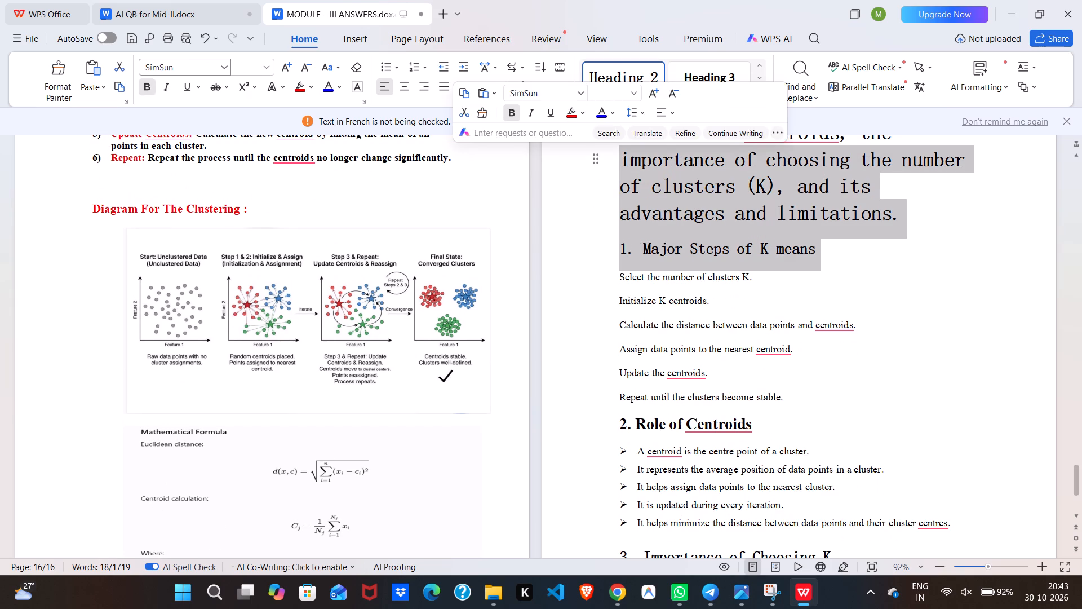
key(shift+Up)
key(shift+Up)
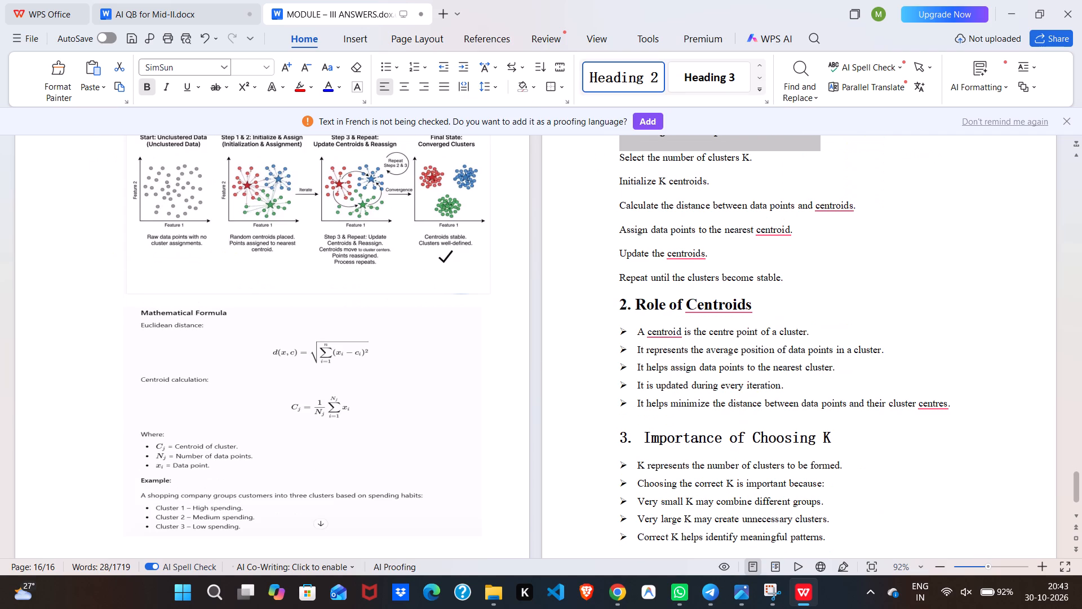
scroll(618, 160, up, 4)
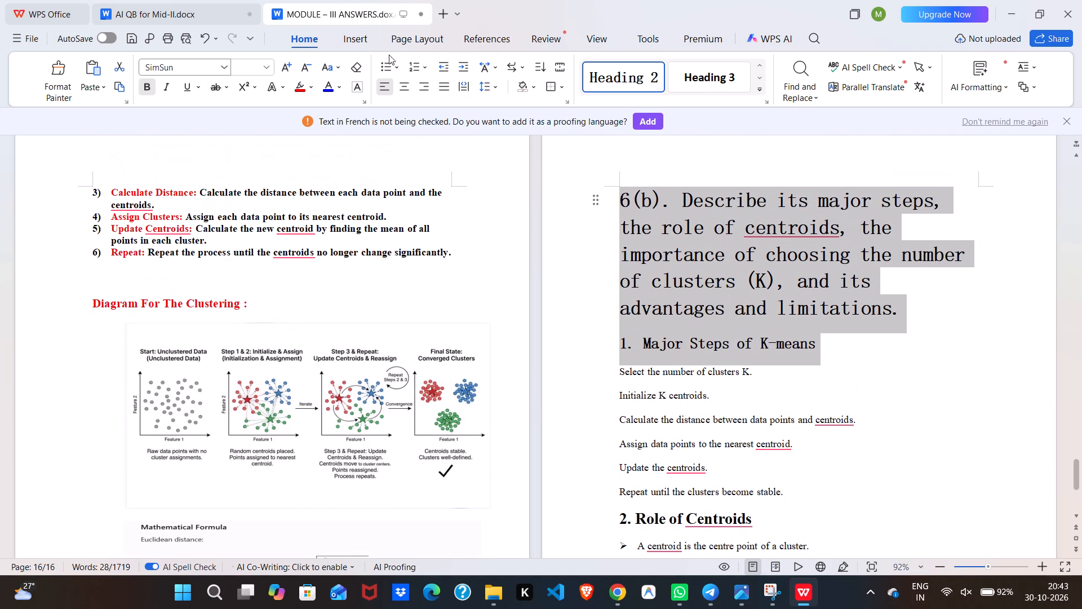
click(267, 69)
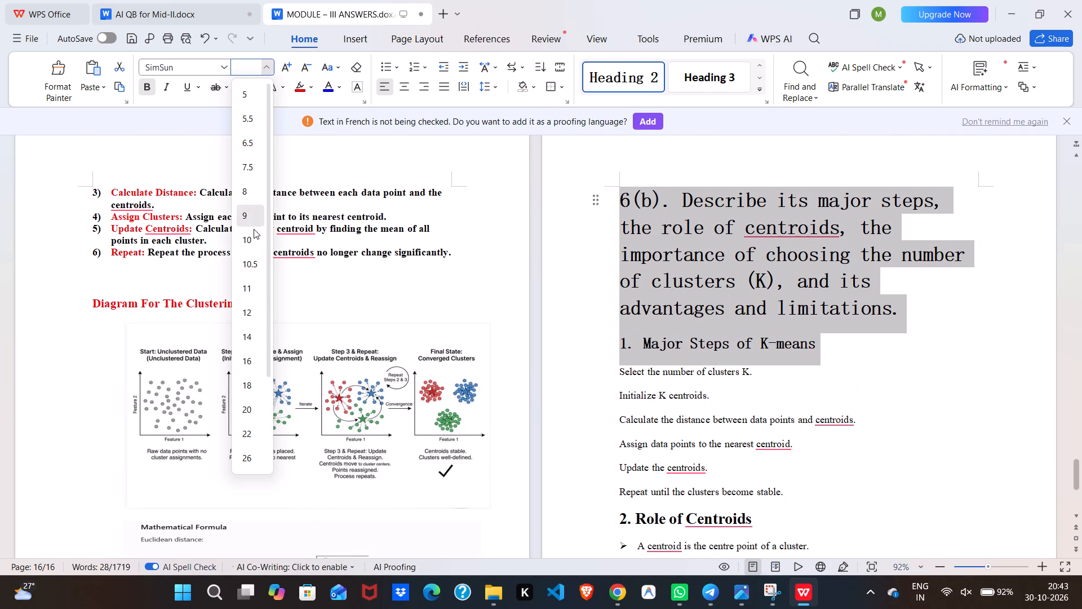
click(252, 329)
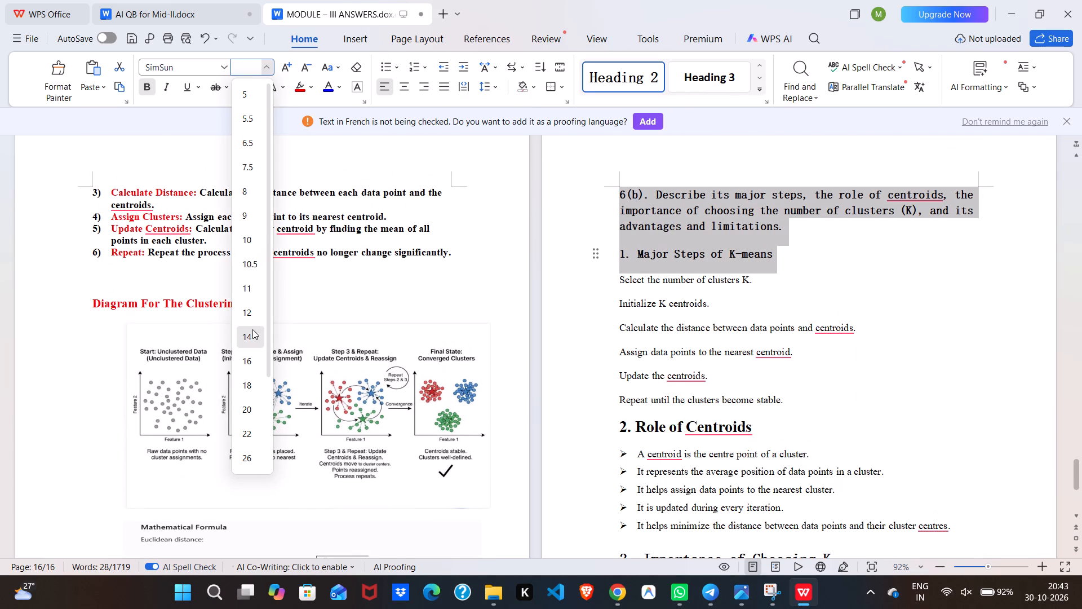
click(219, 68)
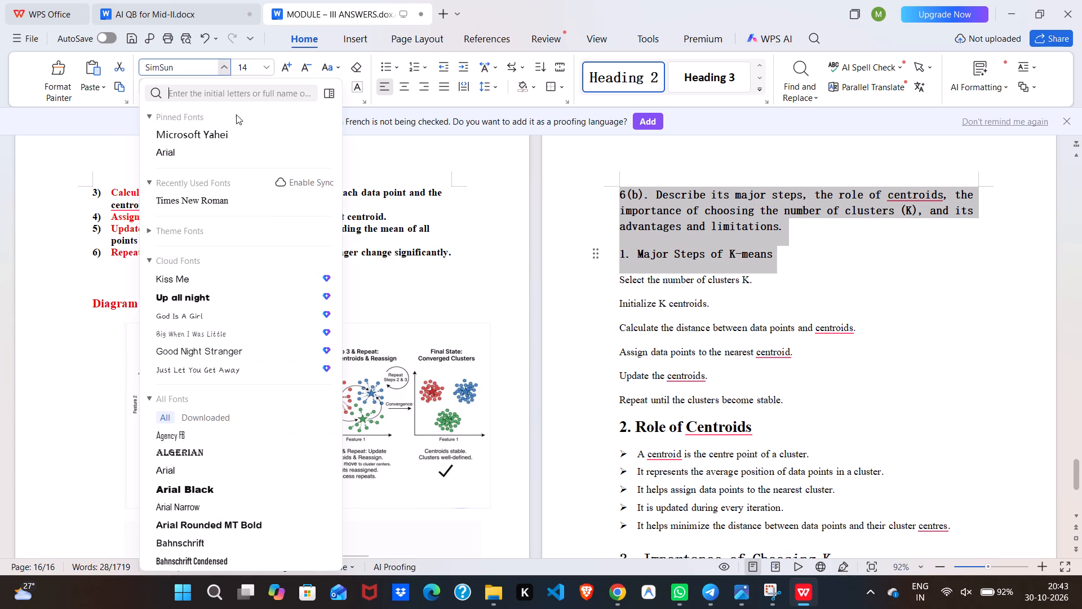
click(241, 202)
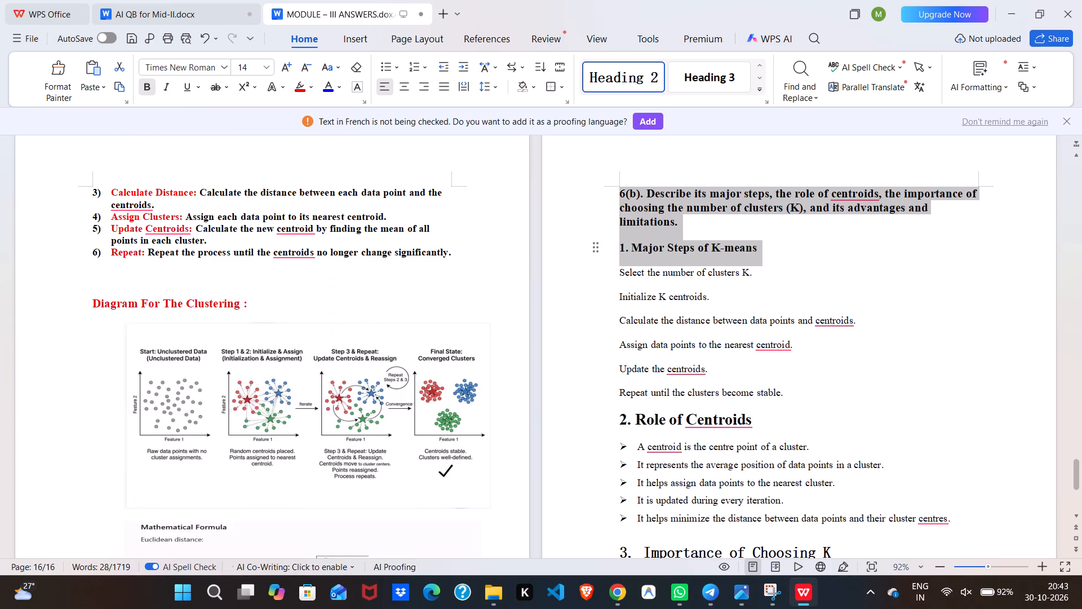
click(781, 254)
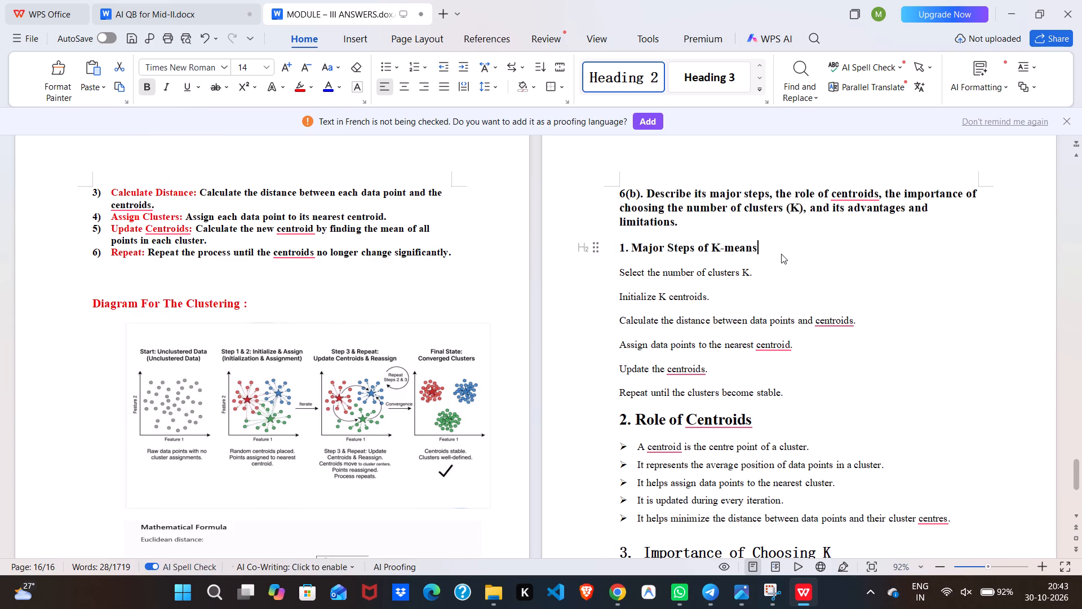
Format the six lines under "1. Major Steps of K-means" as an arrowhead bullet list with 1.5 line spacing.
scroll(746, 342, down, 1)
drag(793, 386, 752, 377)
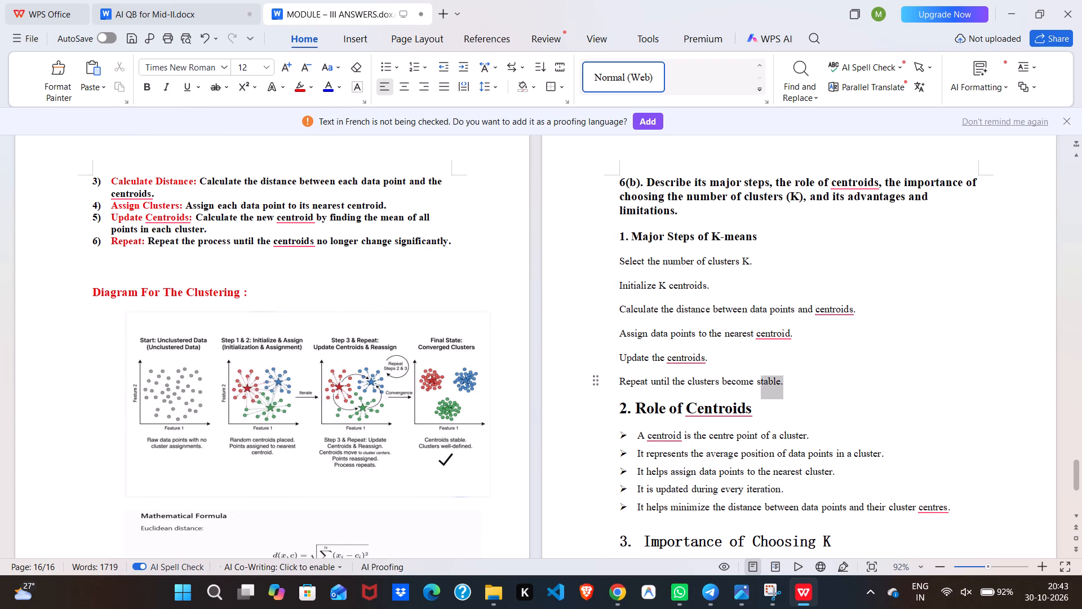
drag(752, 377, 619, 264)
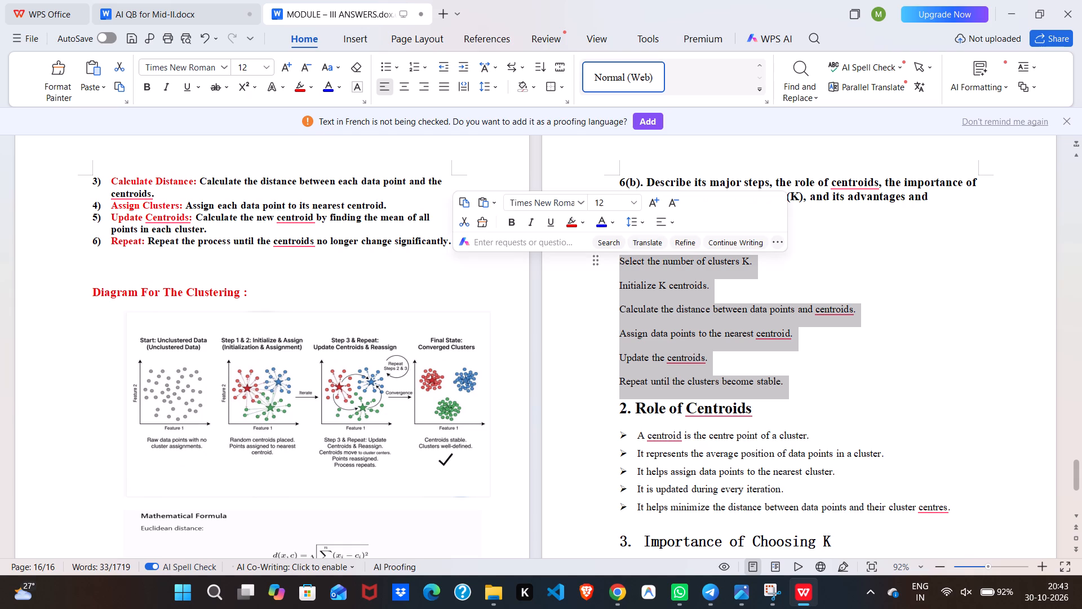
click(387, 68)
click(387, 68)
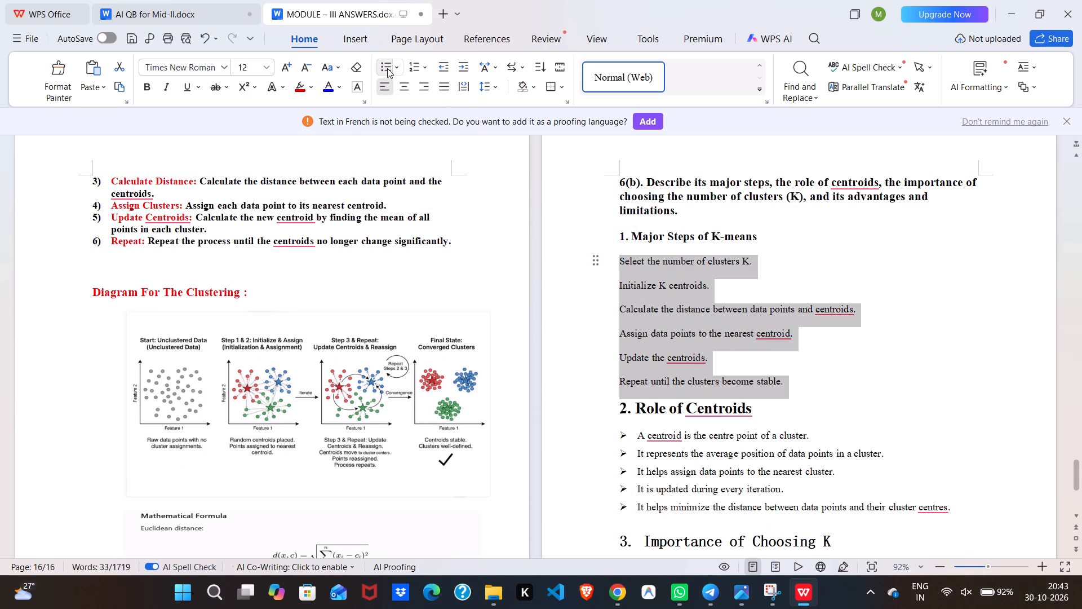
click(403, 67)
click(400, 67)
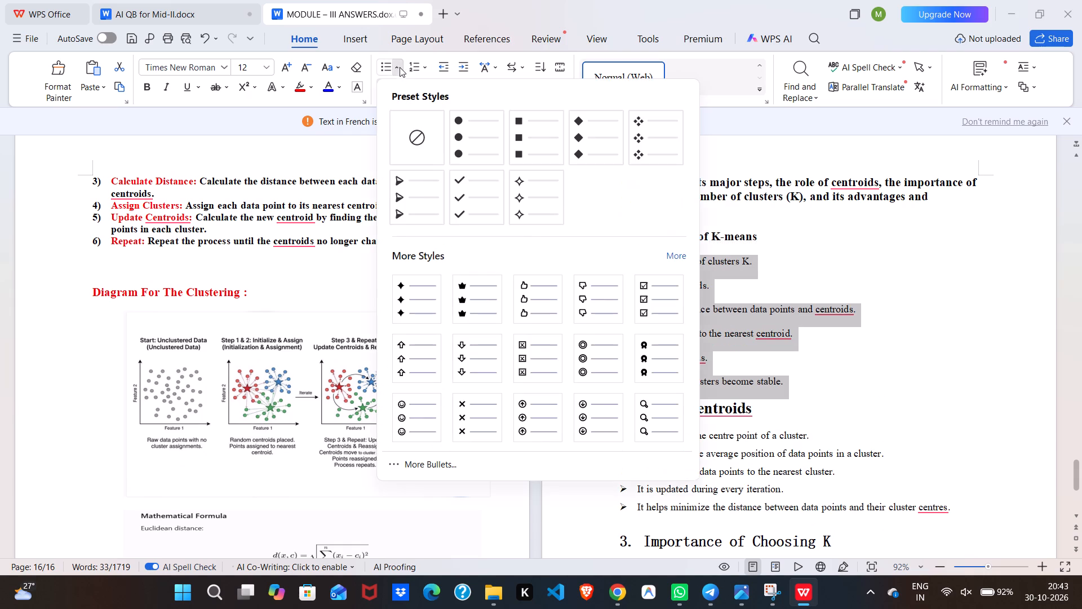
click(417, 190)
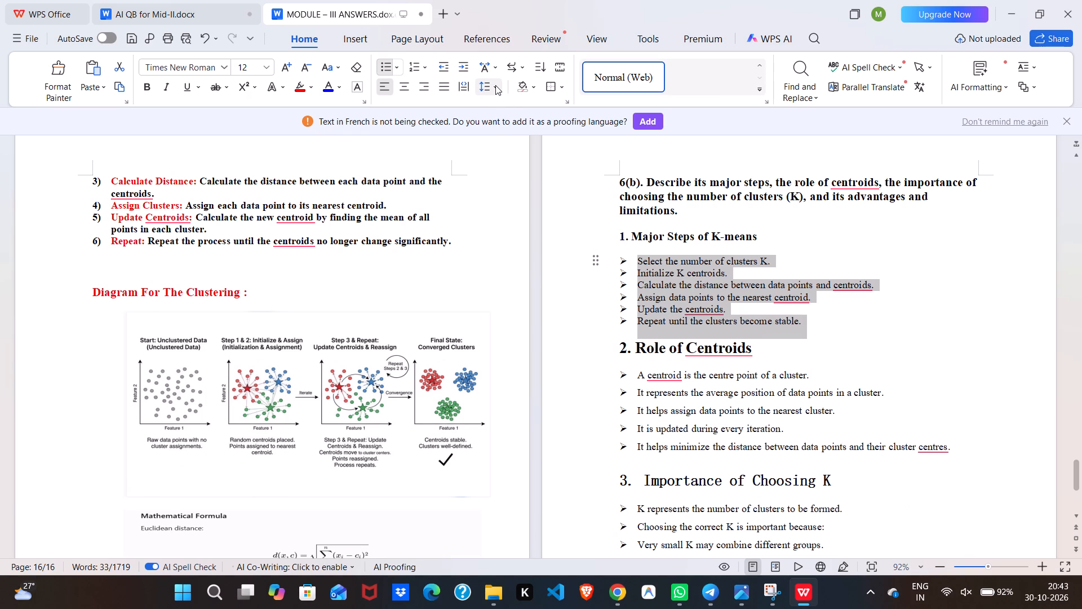
click(495, 85)
click(498, 143)
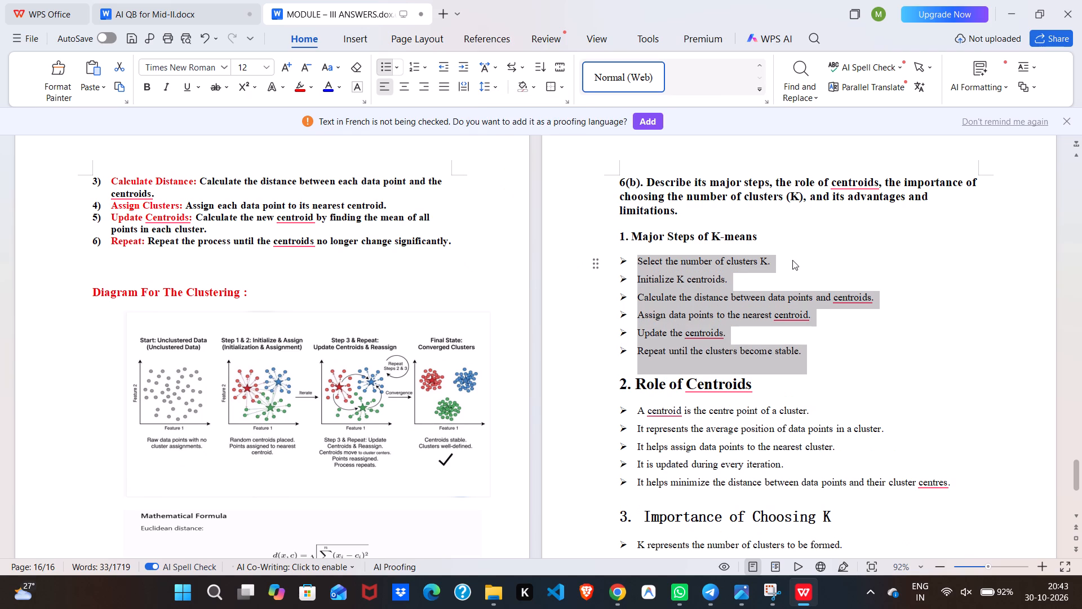
click(912, 286)
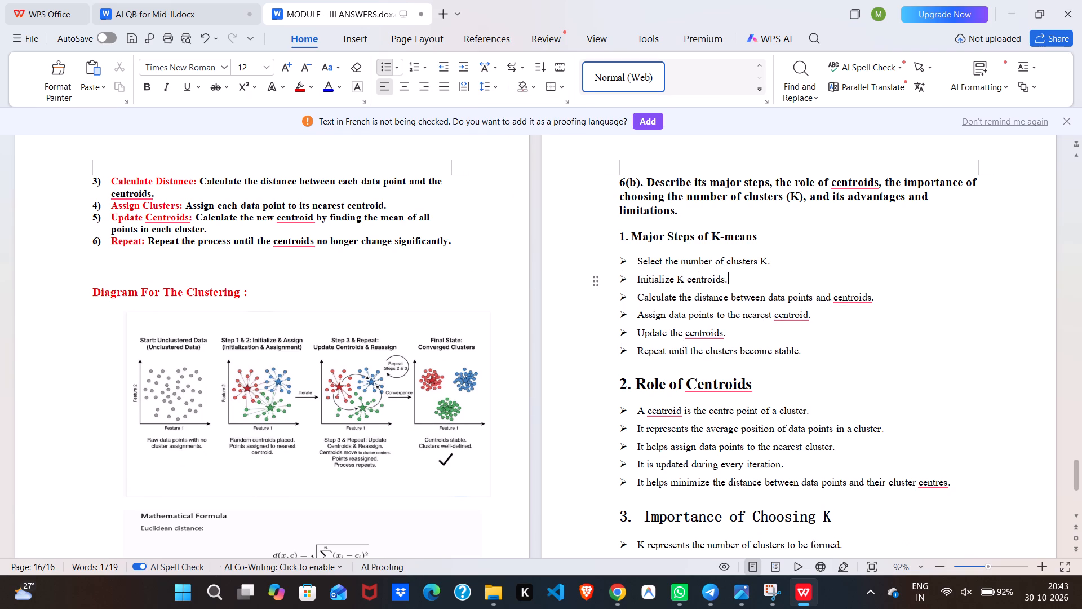
Change the font of the heading "3. Importance of Choosing K" to Times New Roman.
scroll(814, 312, up, 1)
scroll(814, 312, down, 1)
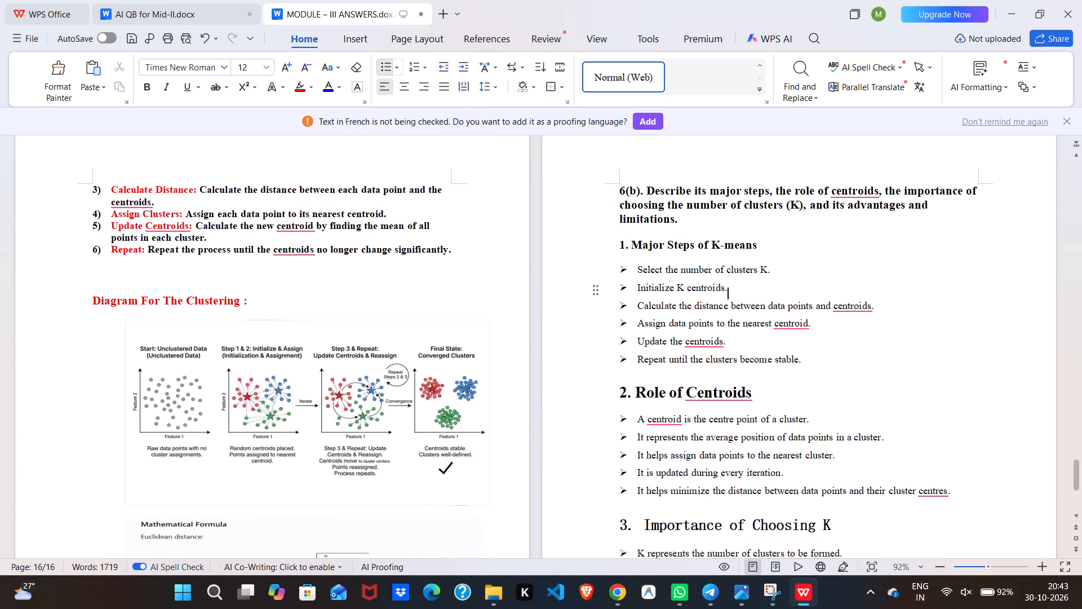
scroll(814, 312, down, 2)
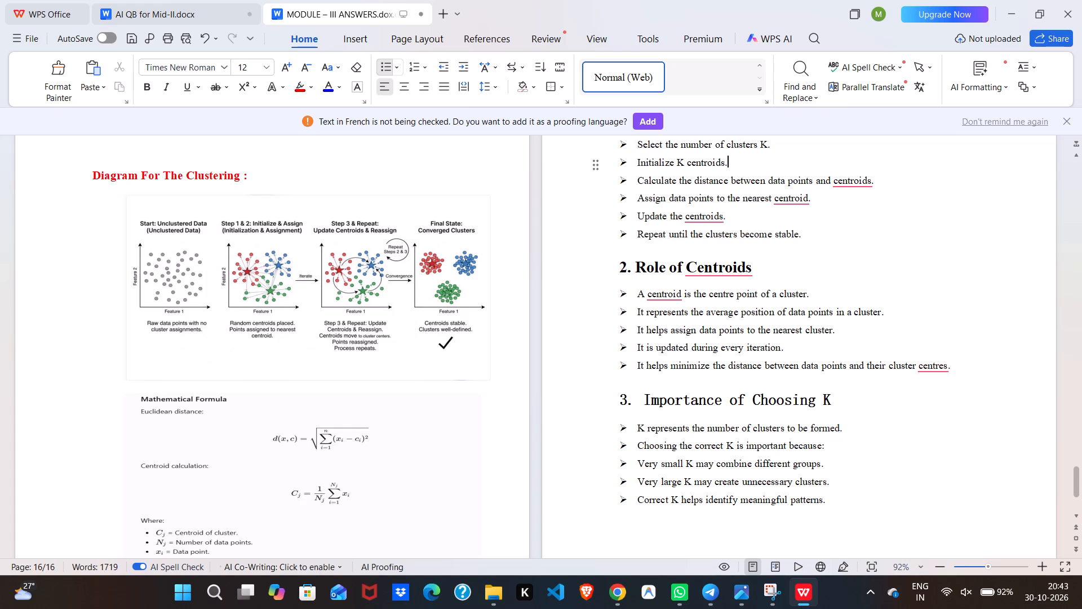
drag(834, 402, 623, 396)
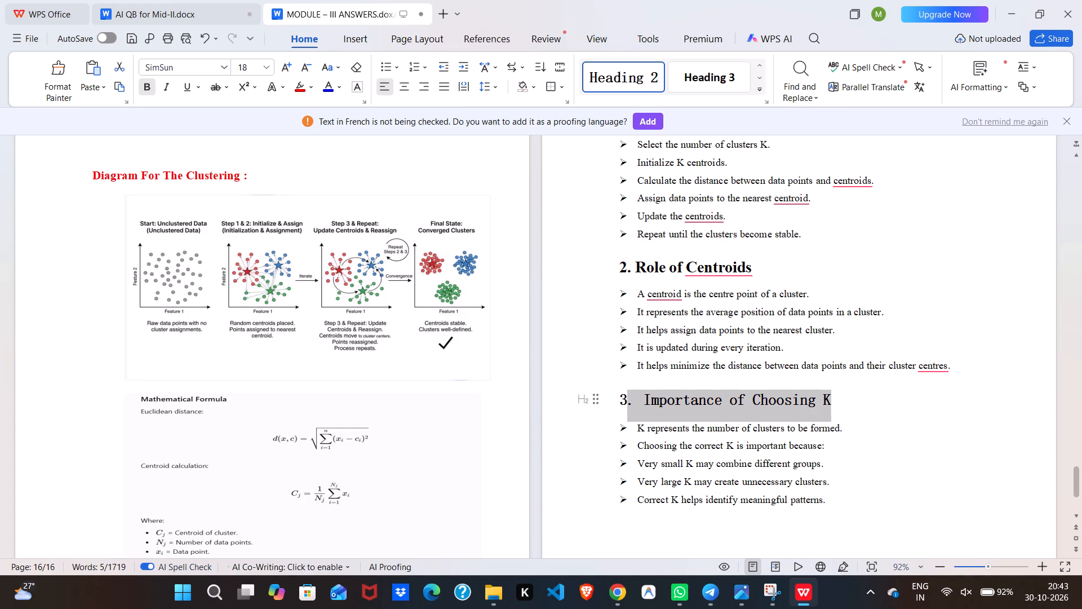
drag(623, 396, 621, 396)
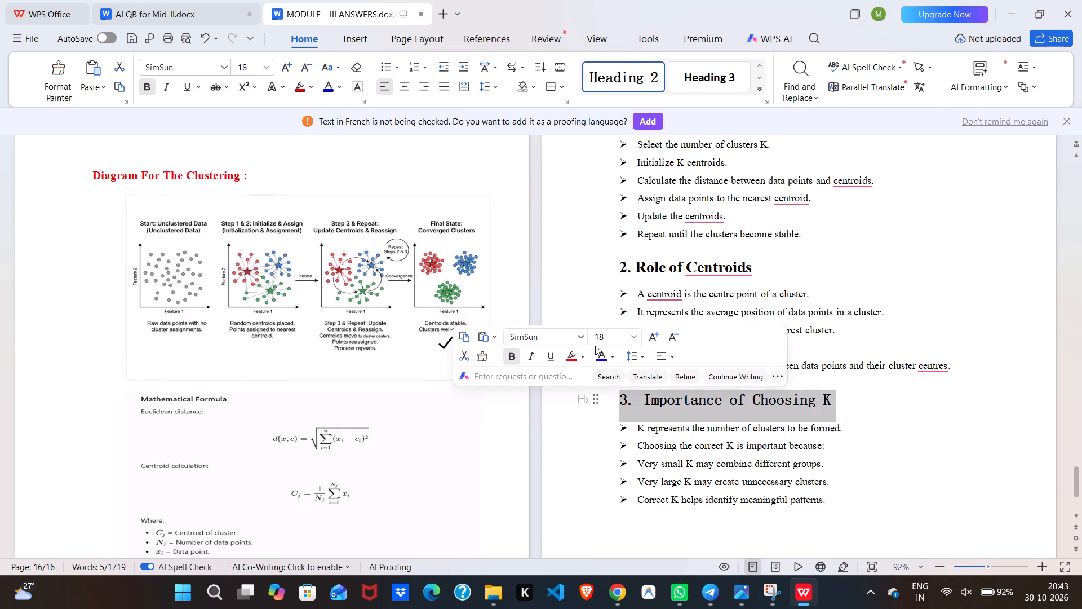
click(584, 340)
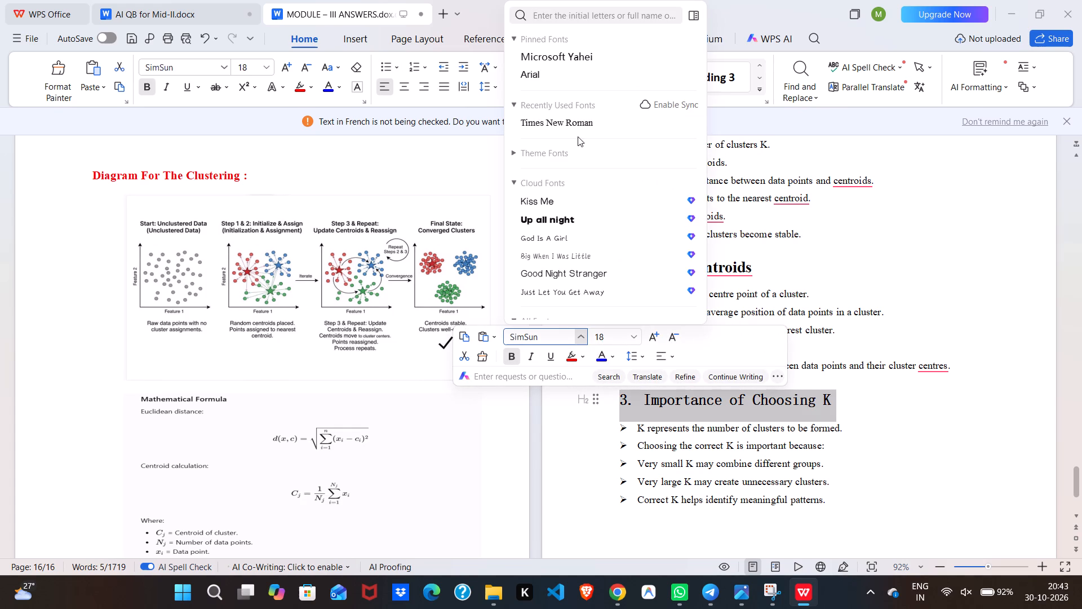
click(574, 126)
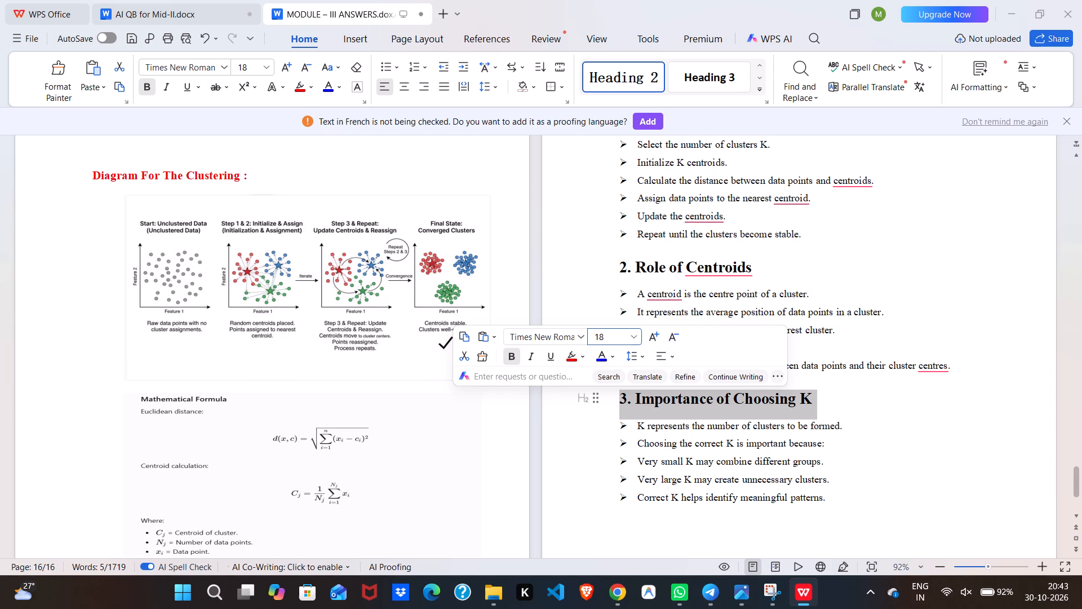
click(959, 392)
scroll(895, 451, down, 5)
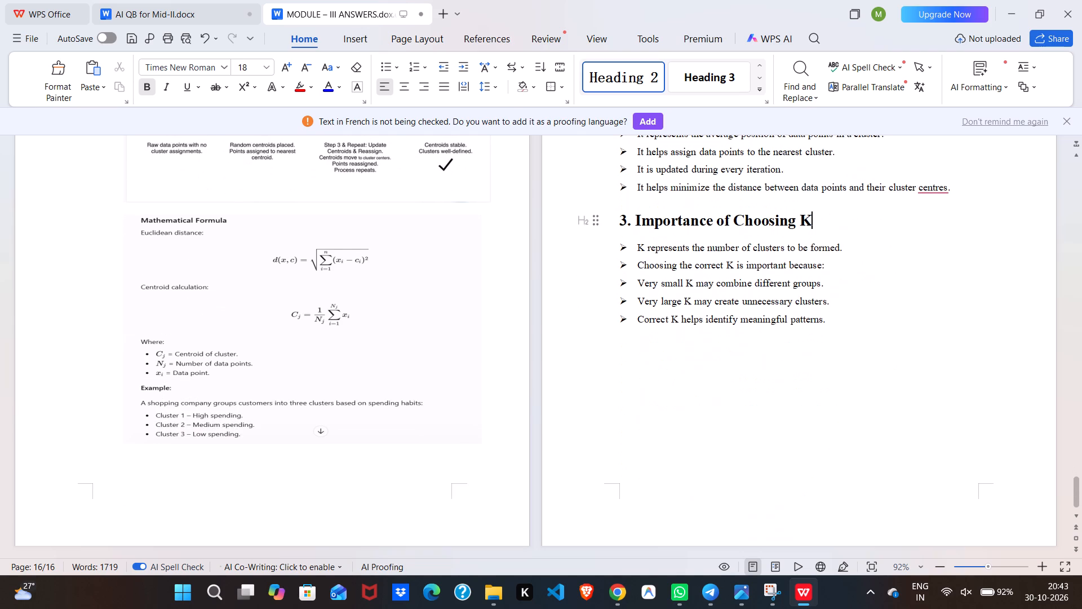
scroll(895, 451, down, 2)
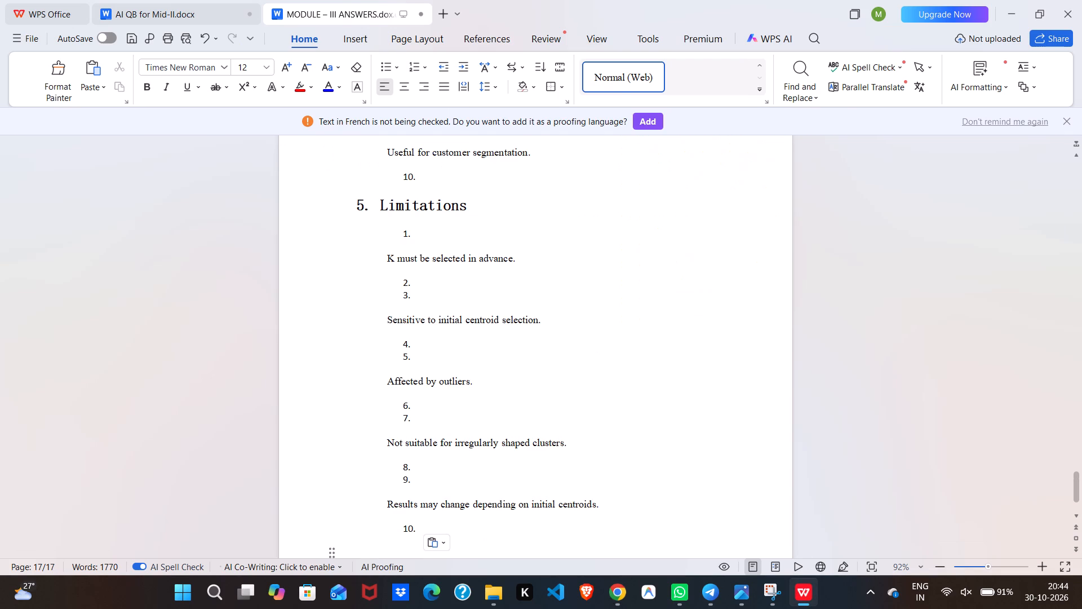
Remove the empty numbered items around the last two Limitations points, "Results may change" and "Not suitable for irregularly shaped clusters", and their indents.
scroll(525, 484, down, 2)
key(BackSpace)
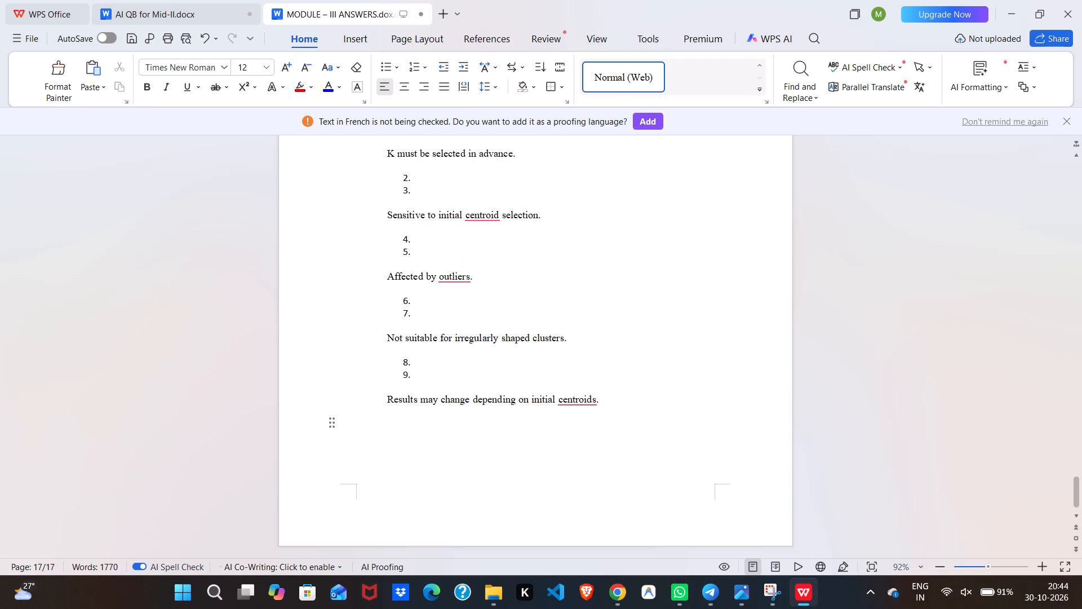
key(Up)
key(BackSpace)
key(BackSpace)
key(BackSpace)
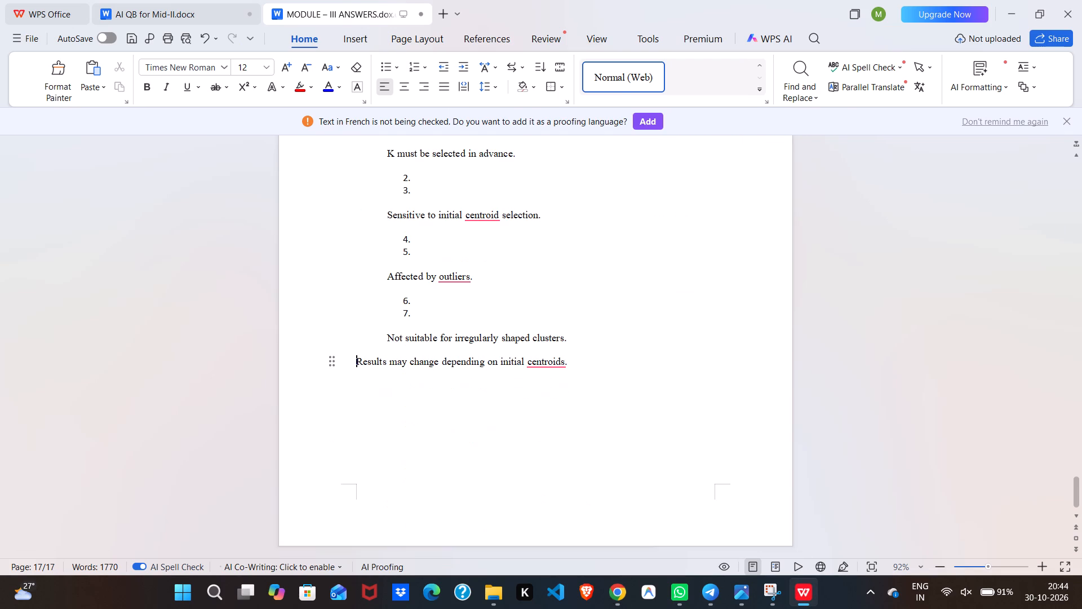
key(Up)
key(BackSpace)
key(BackSpace)
key(BackSpace)
Remove the empty numbered items and indents before the first three Limitations points, from "Affected by outliers" up to "K must be selected in advance".
key(Up)
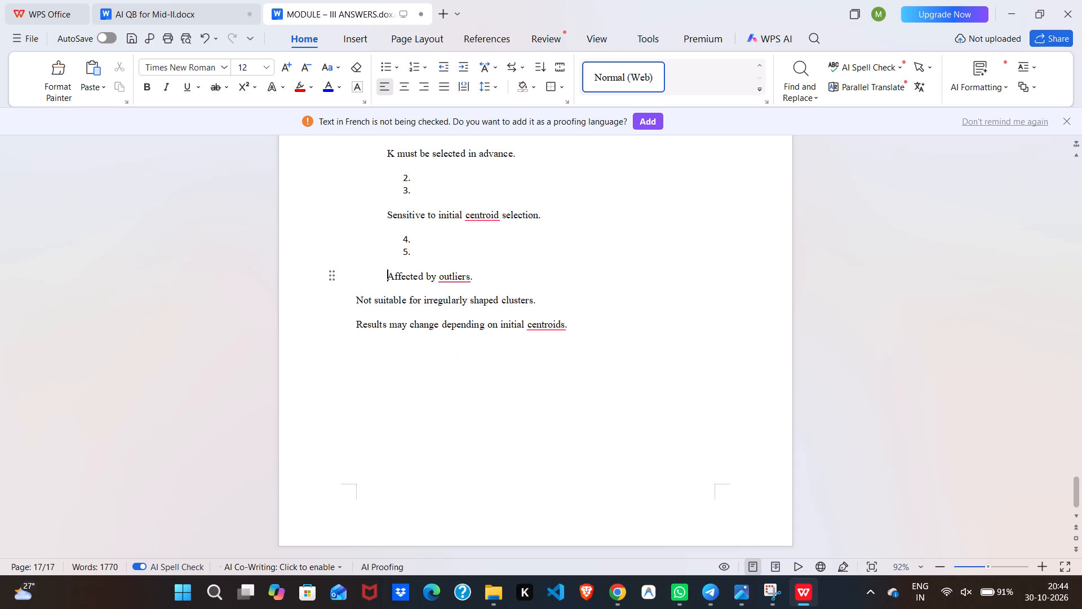
key(BackSpace)
key(BackSpace)
key(BackSpace)
key(Up)
key(BackSpace)
key(BackSpace)
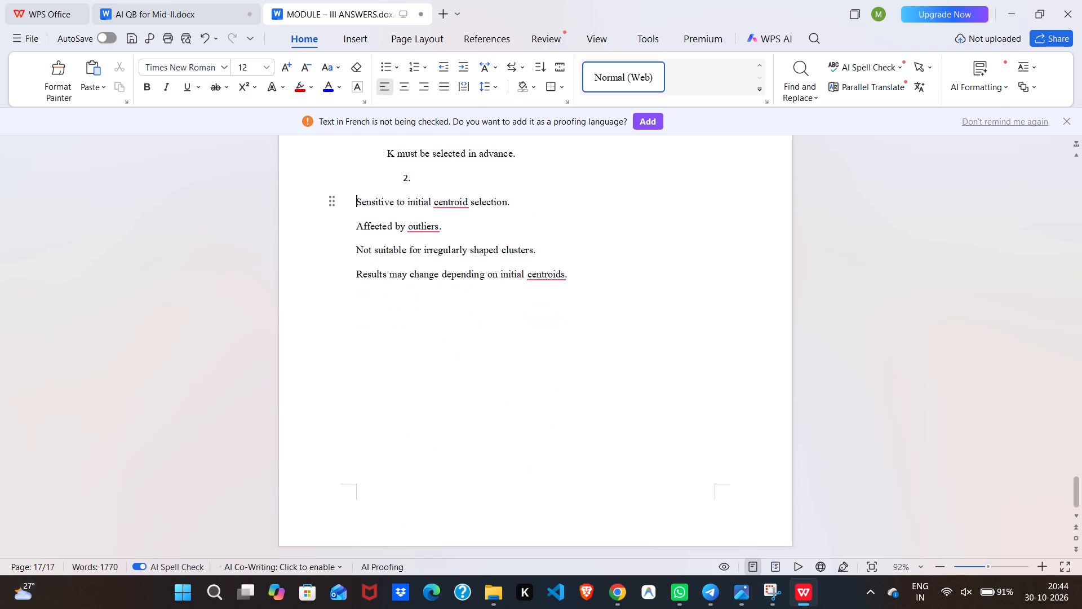
key(BackSpace)
scroll(525, 484, up, 2)
key(Up)
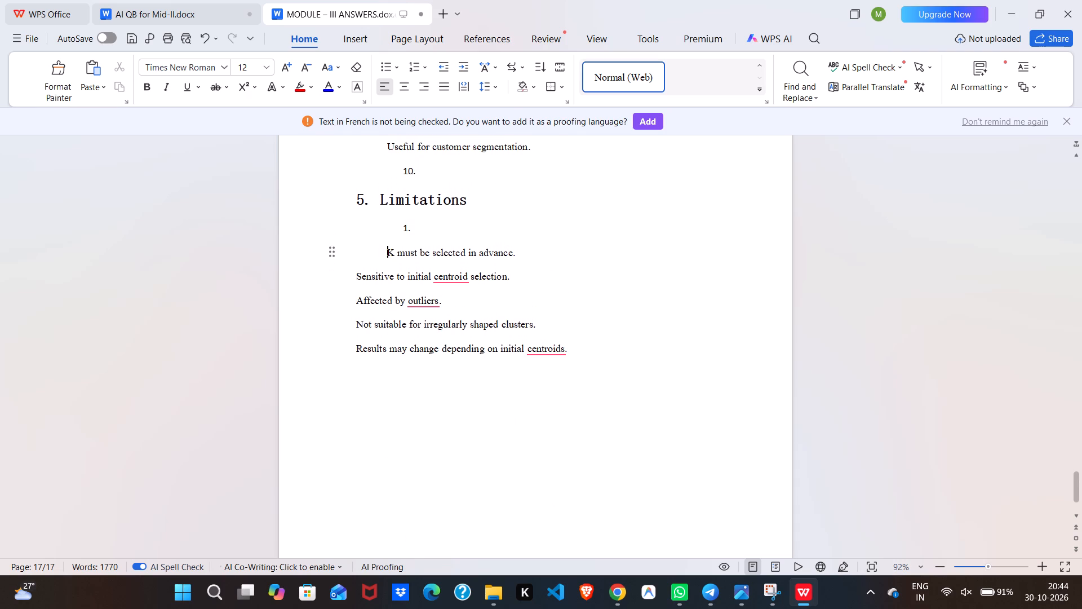
key(BackSpace)
key(BackSpace)
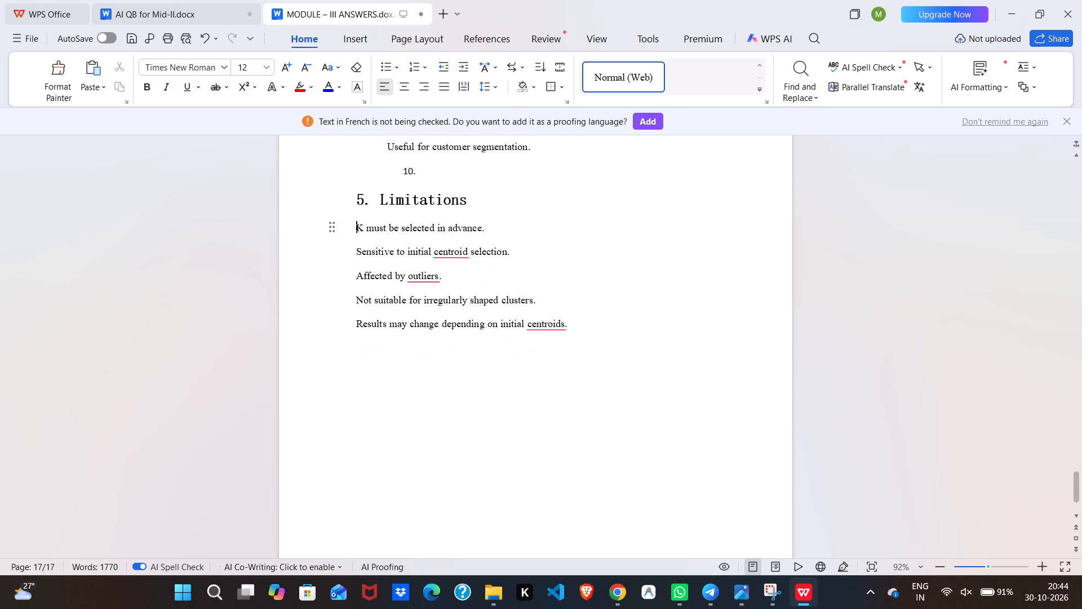
Format the five lines under "5. Limitations" as an arrowhead bullet list with 1.5 line spacing.
scroll(525, 484, up, 2)
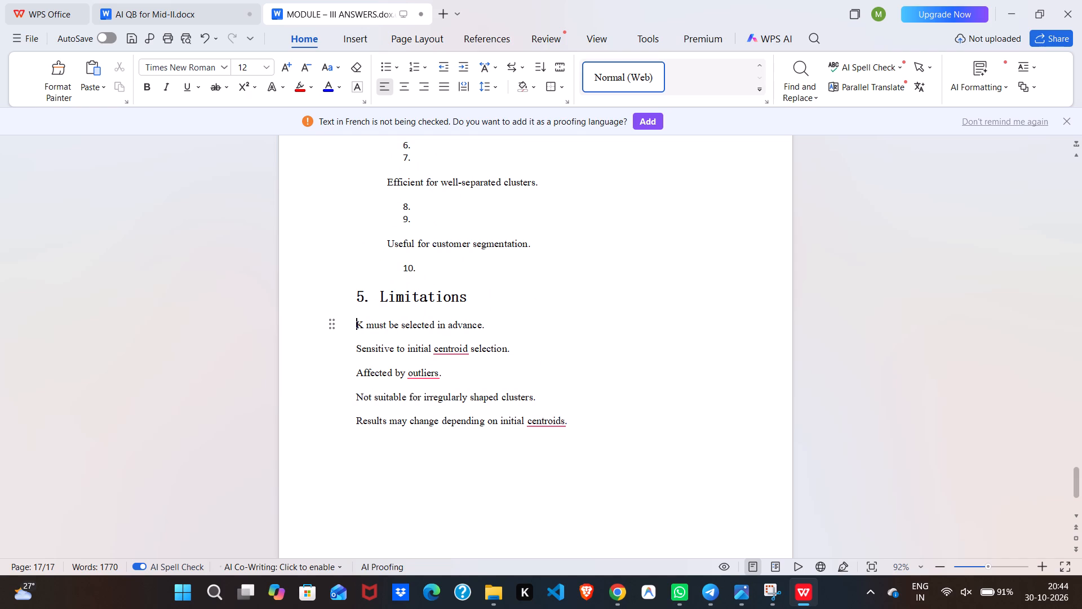
drag(572, 420, 371, 335)
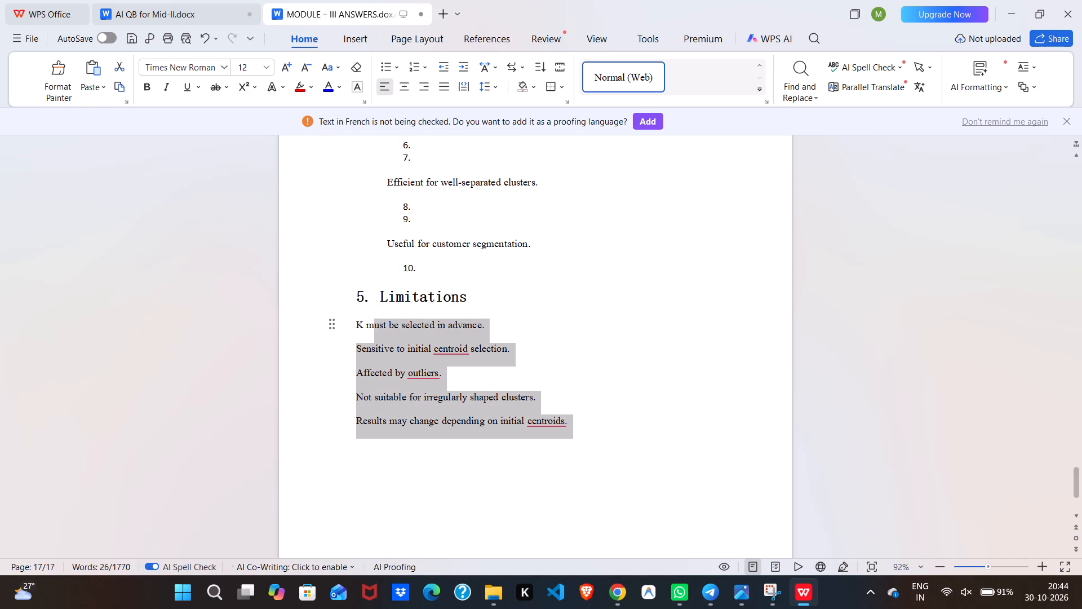
drag(371, 335, 357, 325)
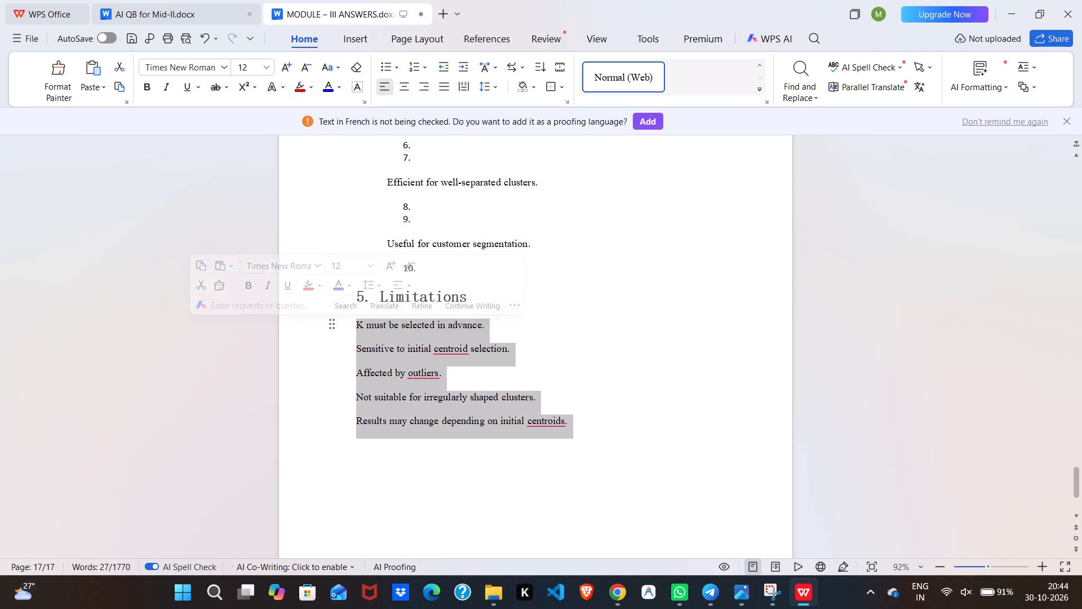
click(395, 67)
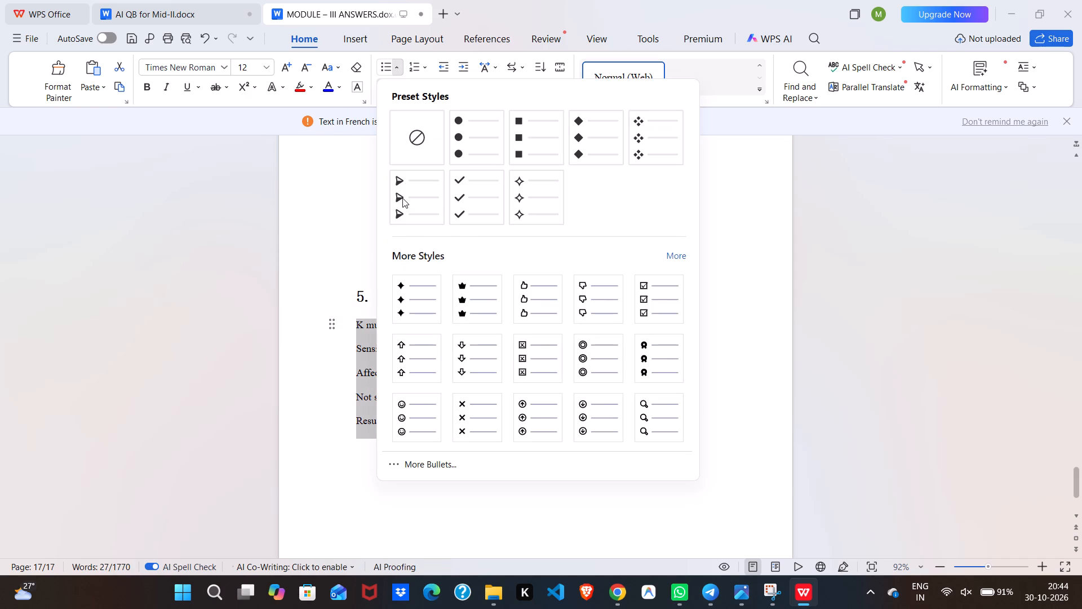
click(402, 198)
click(494, 91)
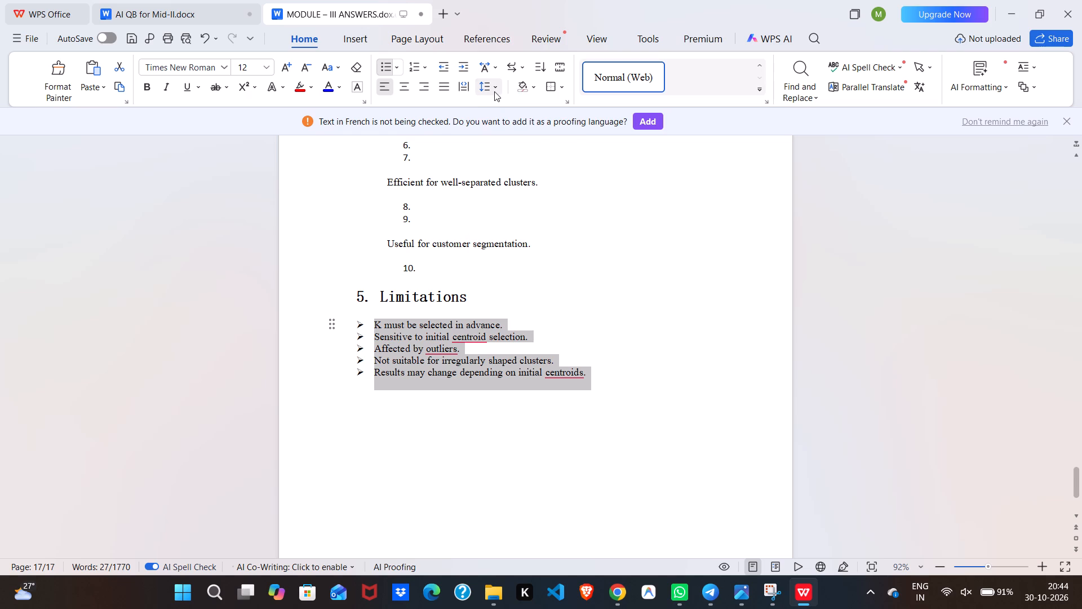
click(503, 139)
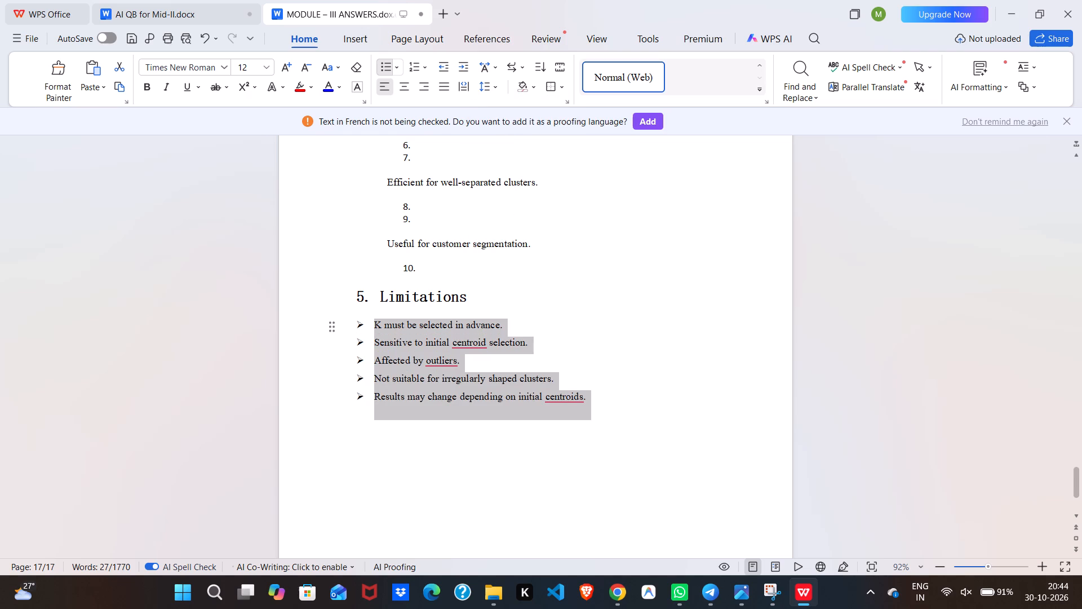
Set the "5. Limitations" heading to Times New Roman, size 14.
drag(470, 297, 367, 293)
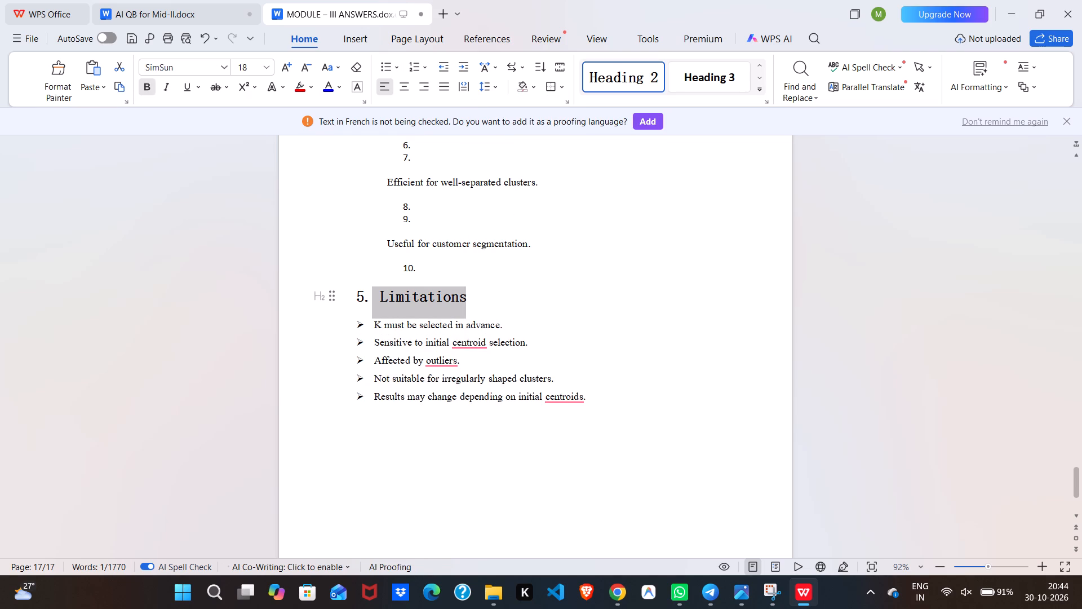
drag(367, 293, 355, 293)
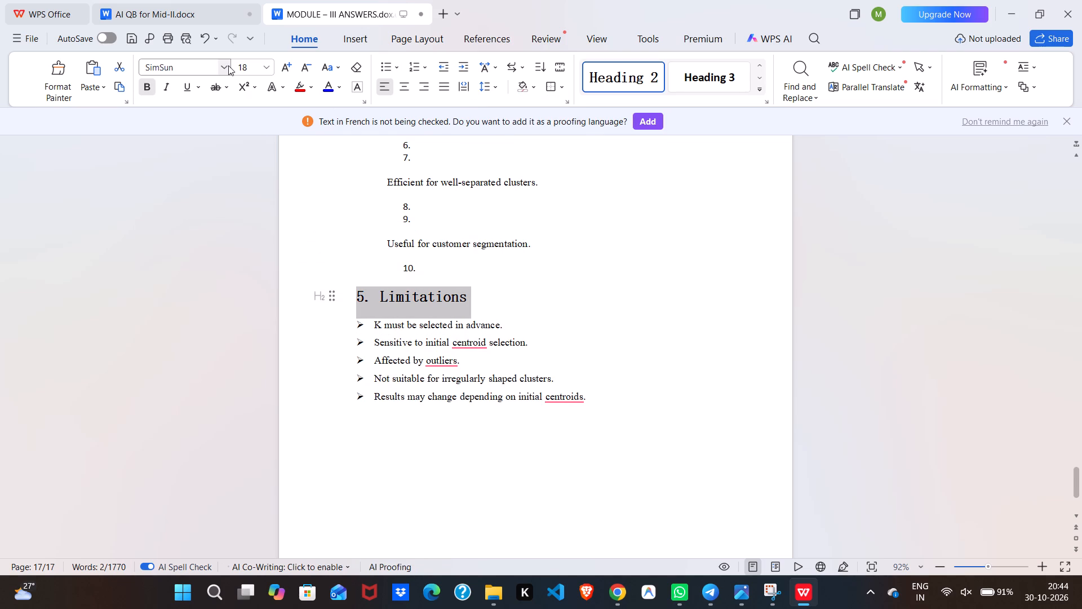
click(228, 65)
click(233, 207)
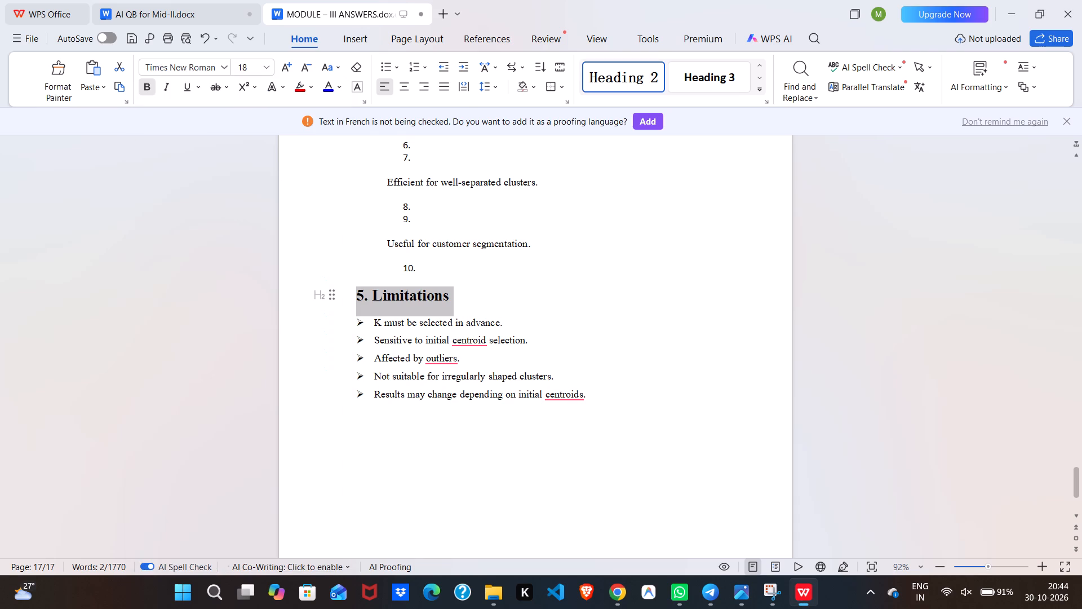
click(250, 69)
key(BackSpace)
key(End)
key(Left)
key(Return)
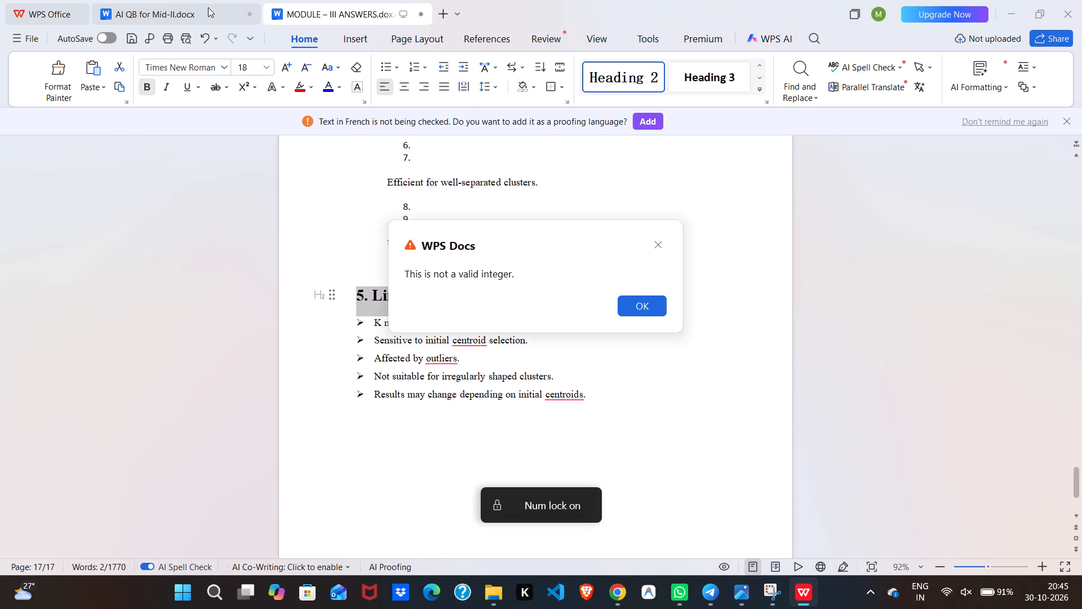
click(249, 64)
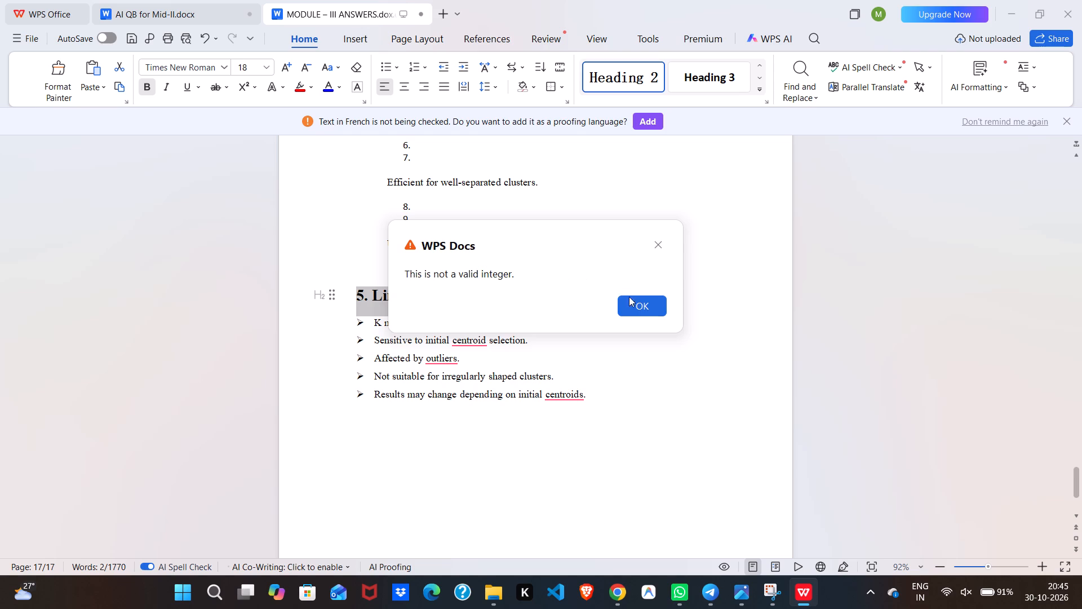
click(632, 309)
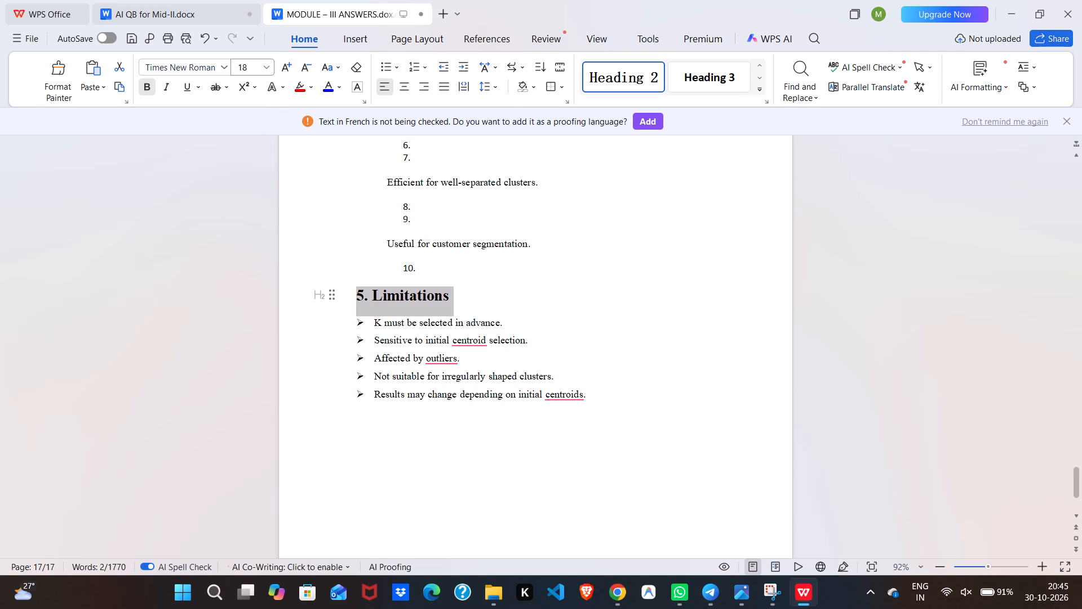
click(252, 68)
key(BackSpace)
text(14)
key(Return)
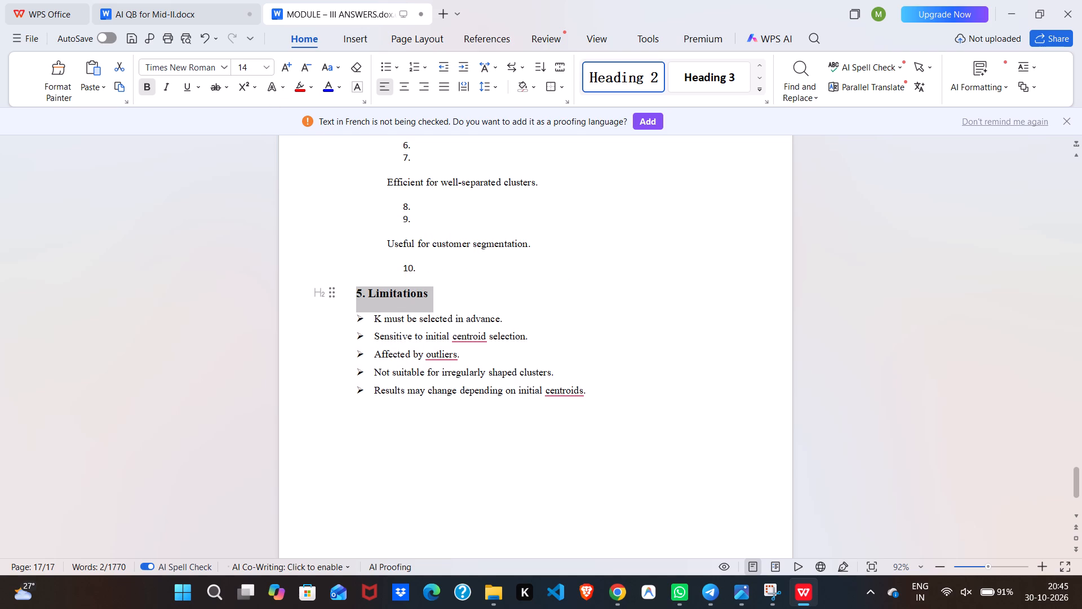
Remove the empty numbered items around "Useful for customer segmentation." under Advantages and clear that line's indent.
click(434, 271)
key(BackSpace)
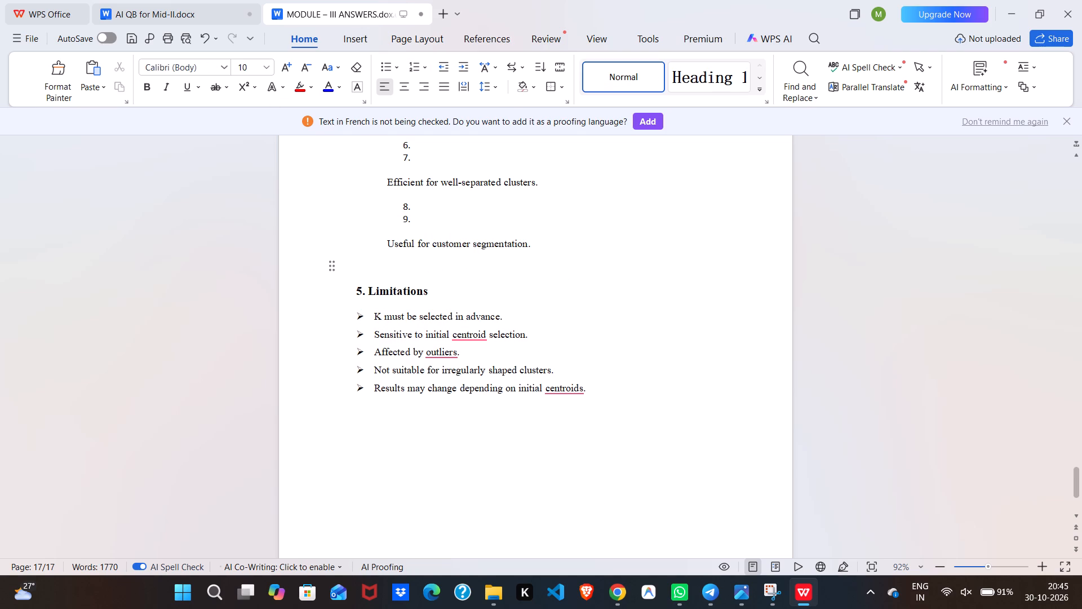
key(BackSpace)
key(Up)
key(Down)
key(Up)
key(BackSpace)
key(BackSpace)
key(BackSpace)
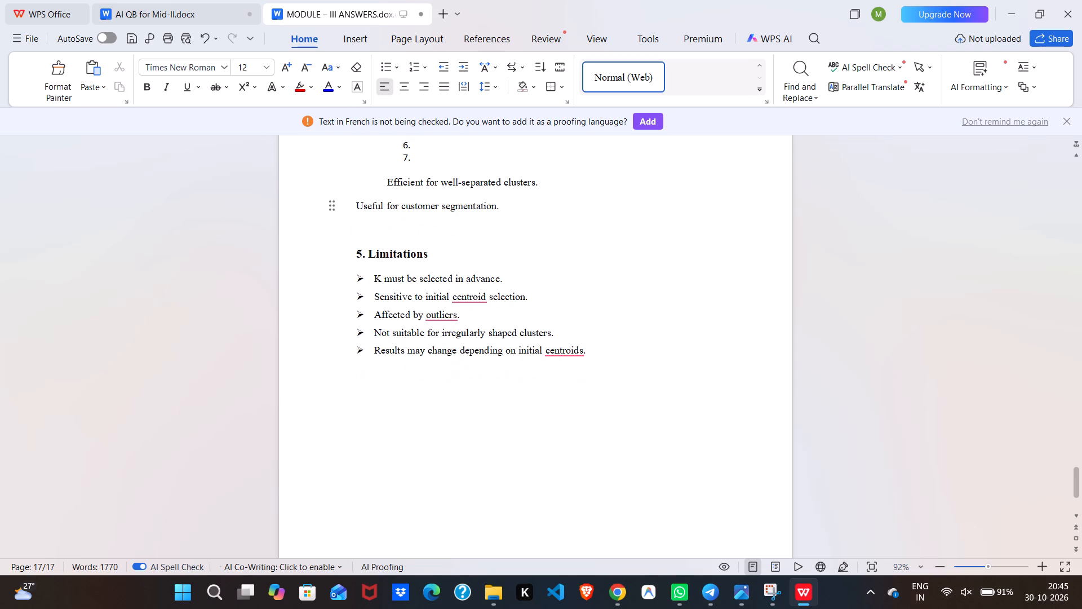
Remove the empty numbered items and indents before "Efficient for well-separated clusters." and "Easy to understand." under Advantages.
key(Up)
key(BackSpace)
key(BackSpace)
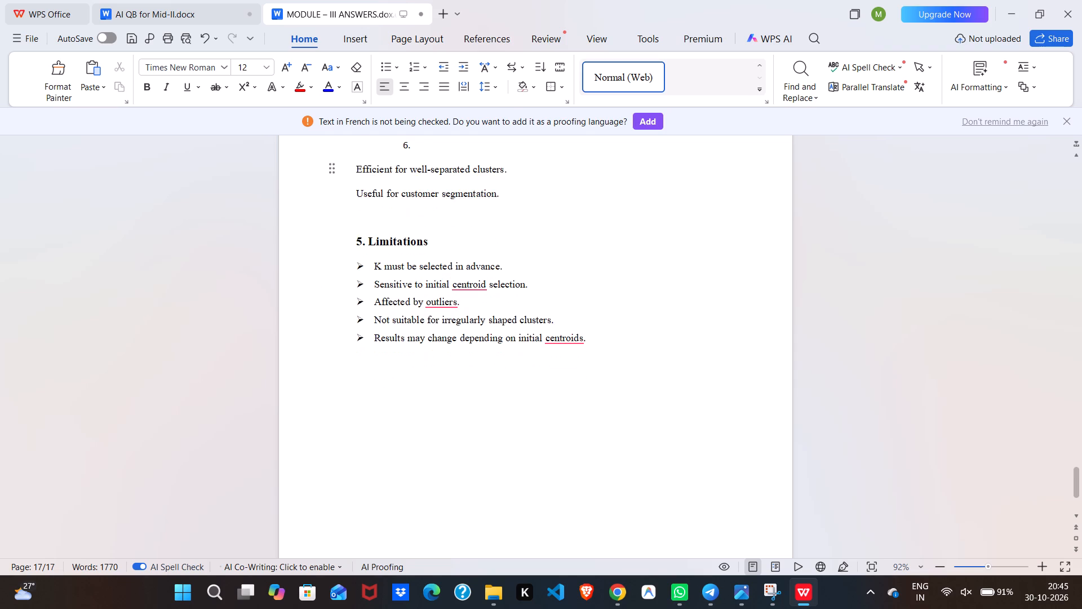
key(BackSpace)
scroll(434, 271, up, 3)
key(Up)
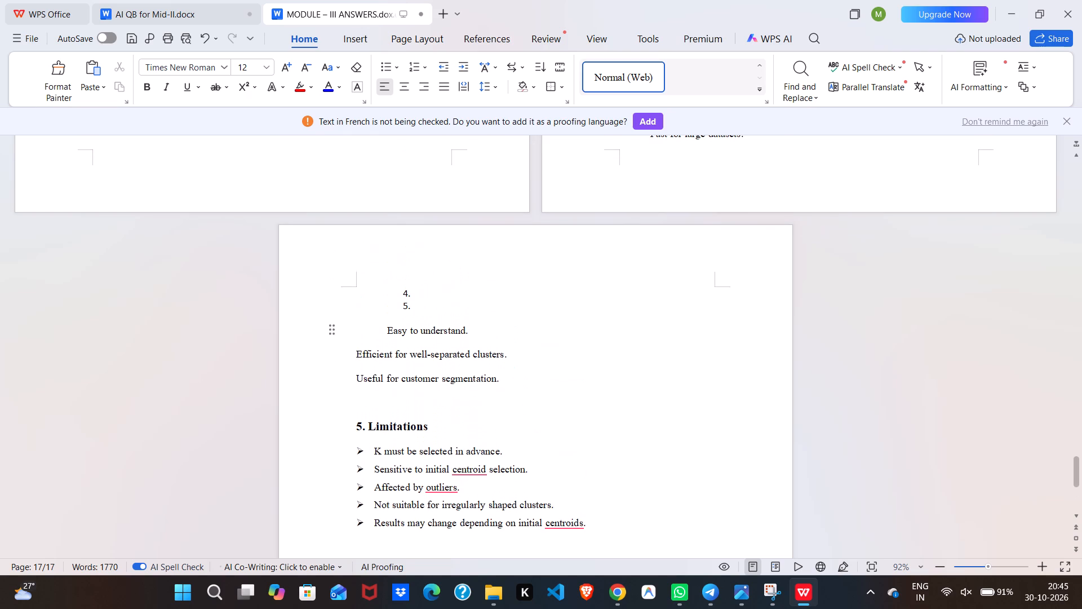
key(BackSpace)
key(BackSpace)
key(BackSpace)
Remove the empty numbered items and indents before "Fast for large datasets." and "Simple and easy to implement." under Advantages.
scroll(434, 271, up, 3)
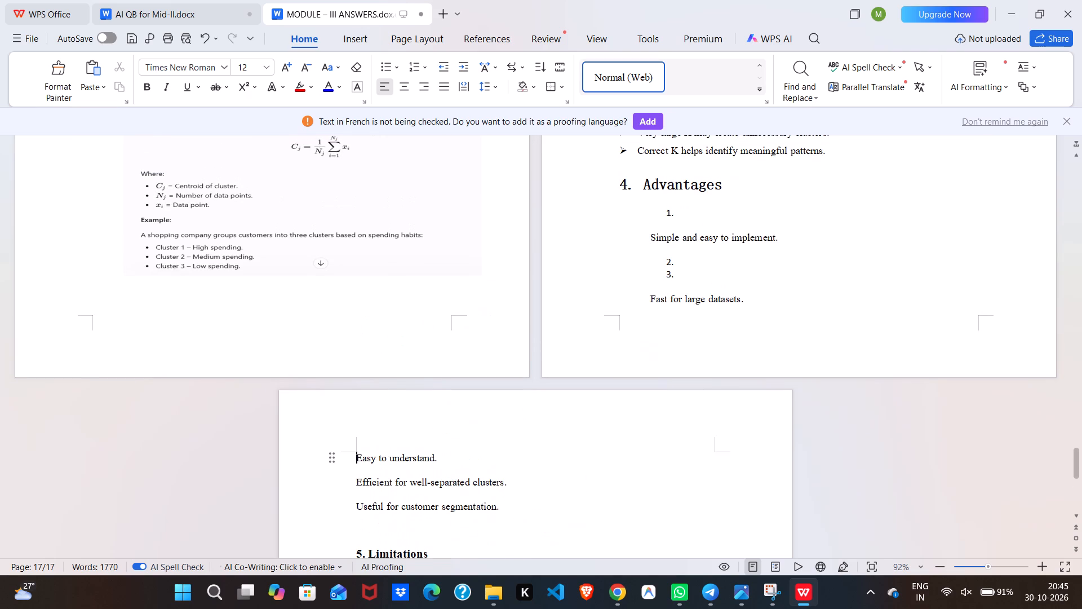
key(Up)
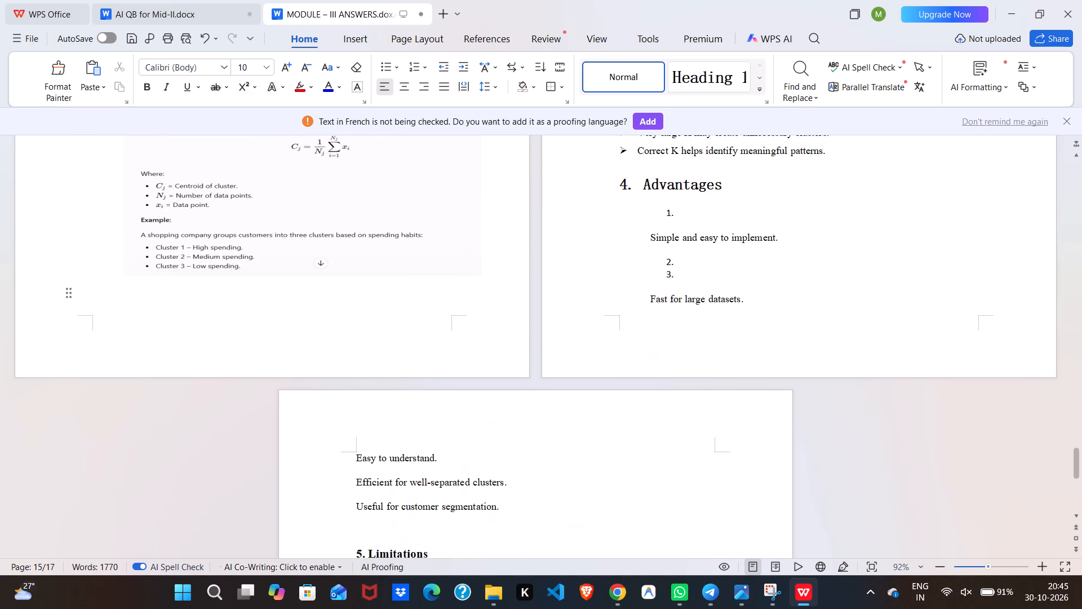
click(652, 302)
key(BackSpace)
key(BackSpace)
key(BackSpace)
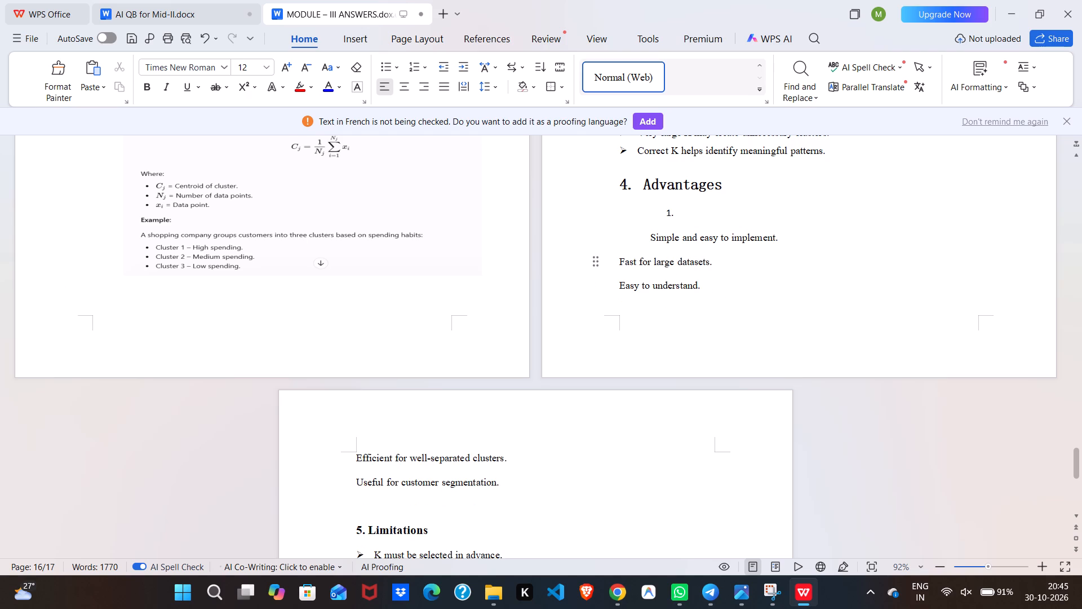
key(Up)
key(backslash)
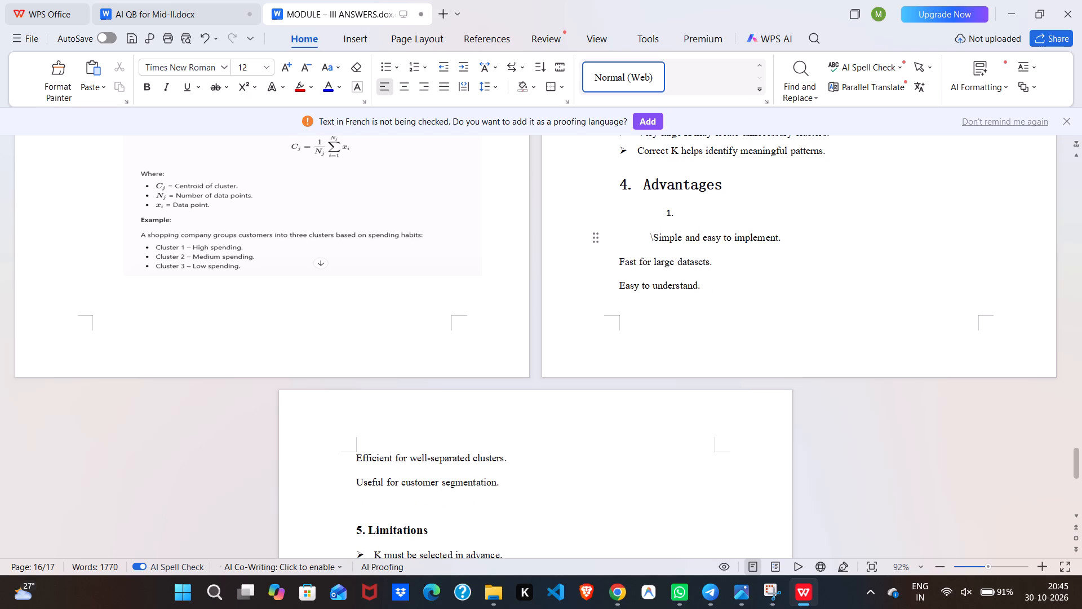
key(BackSpace)
key(BackSpace)
key(BackSpace)
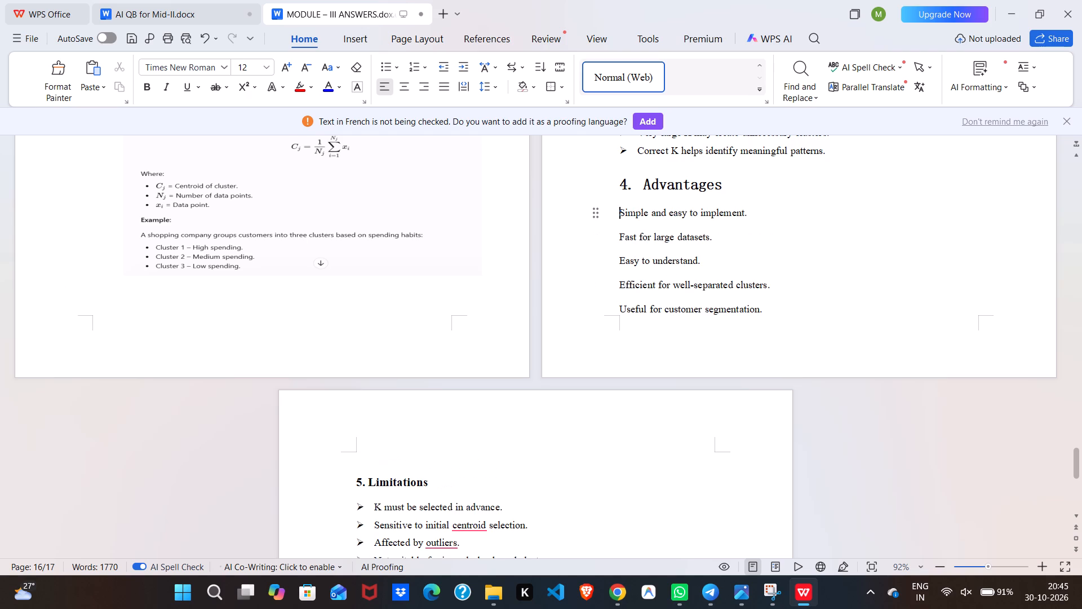
Format the five lines under "4. Advantages" as an arrowhead bullet list with 1.5 line spacing.
drag(768, 312, 623, 217)
key(shift+Left)
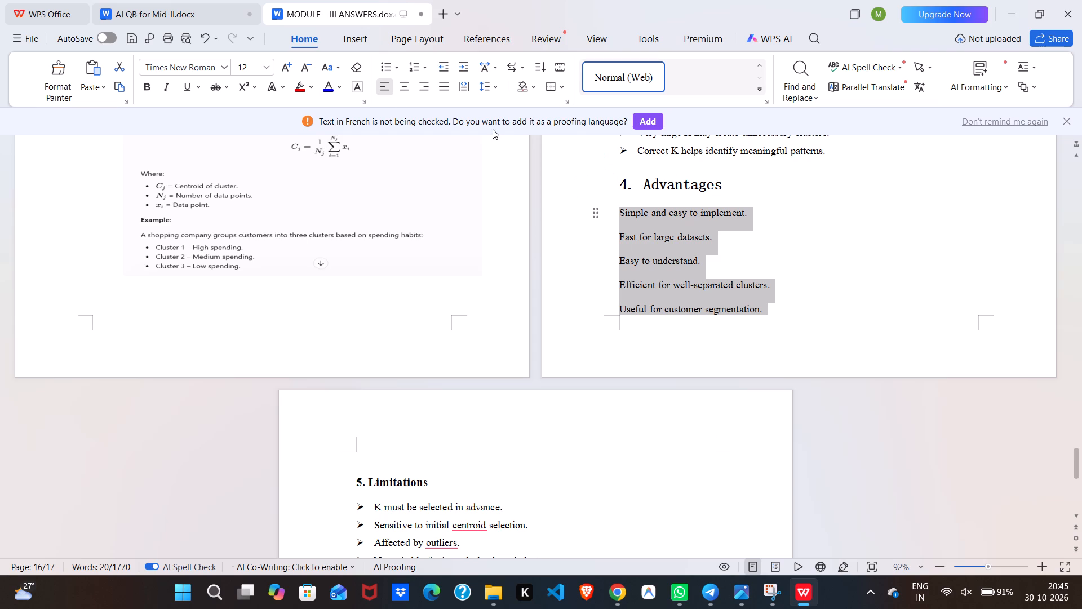
drag(400, 70, 432, 196)
click(432, 196)
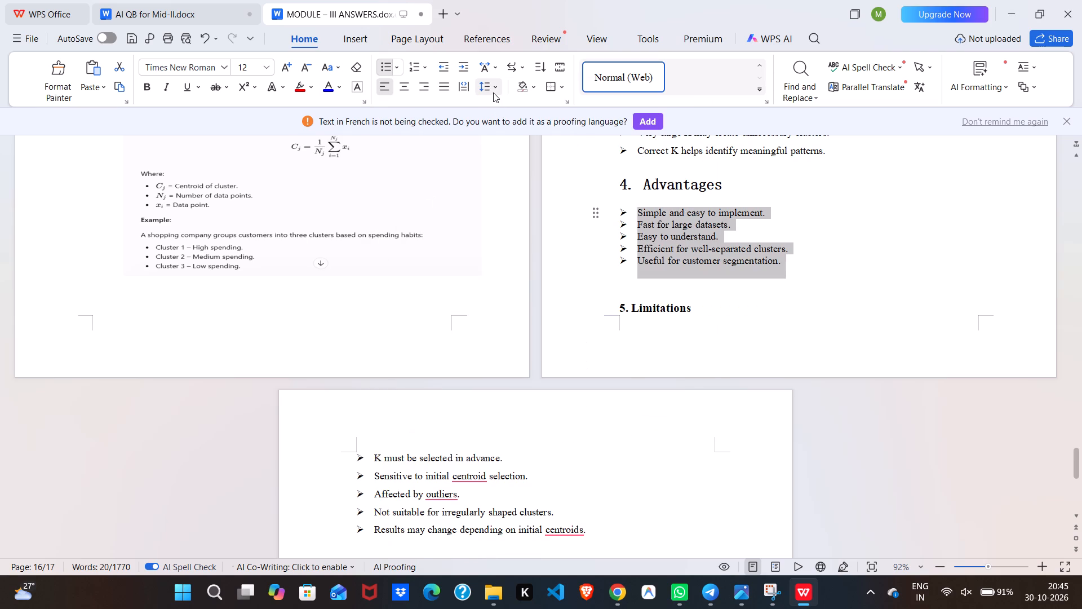
click(493, 92)
click(511, 143)
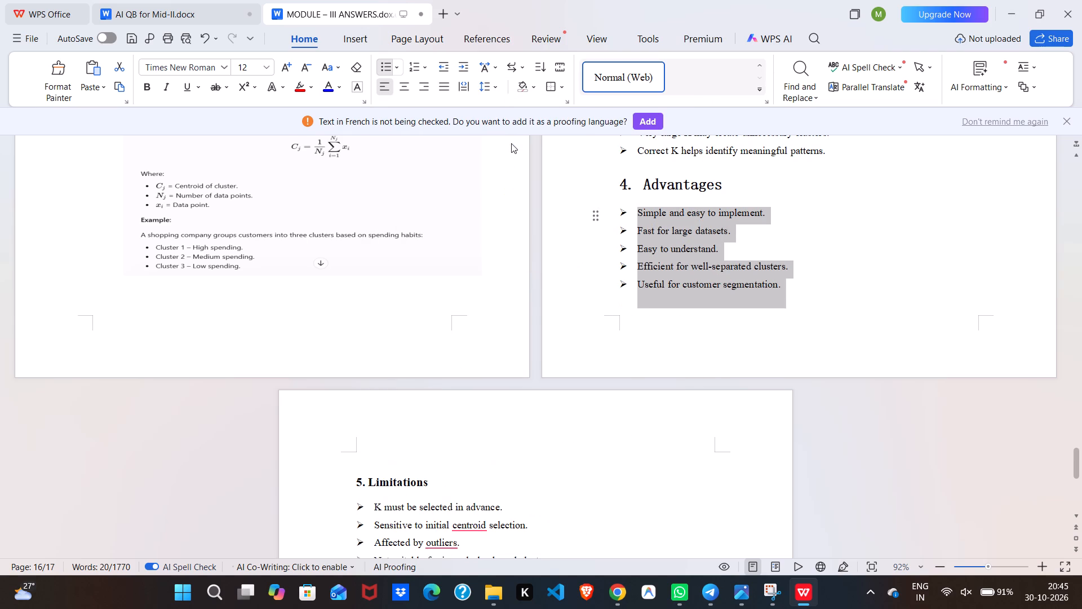
drag(808, 236, 736, 189)
key(ctrl+z)
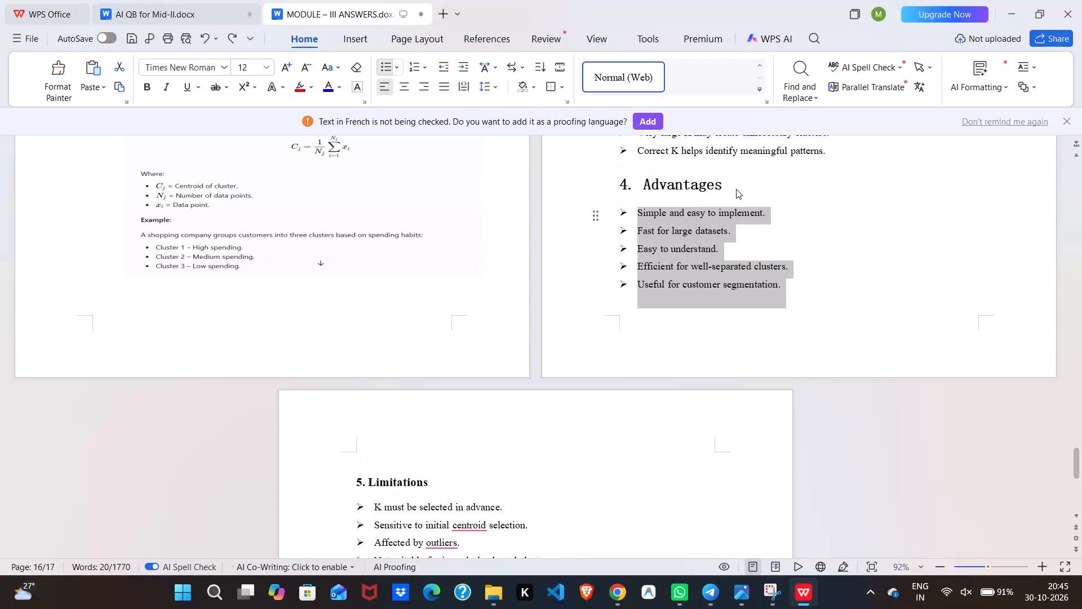
Set the "4. Advantages" heading to size 14 in Times New Roman.
click(740, 189)
drag(740, 189, 622, 178)
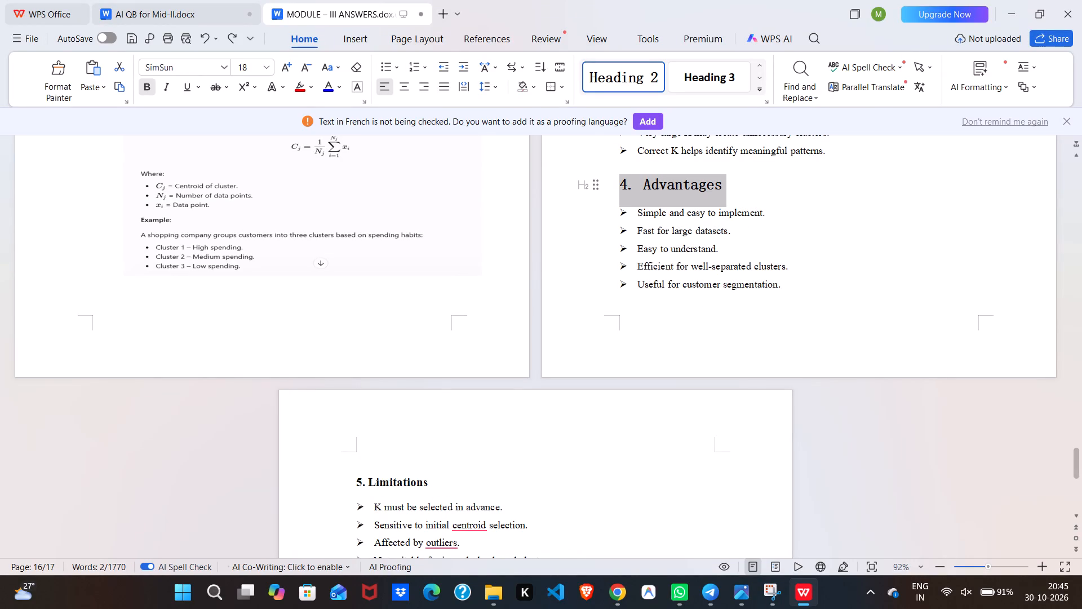
drag(622, 178, 620, 178)
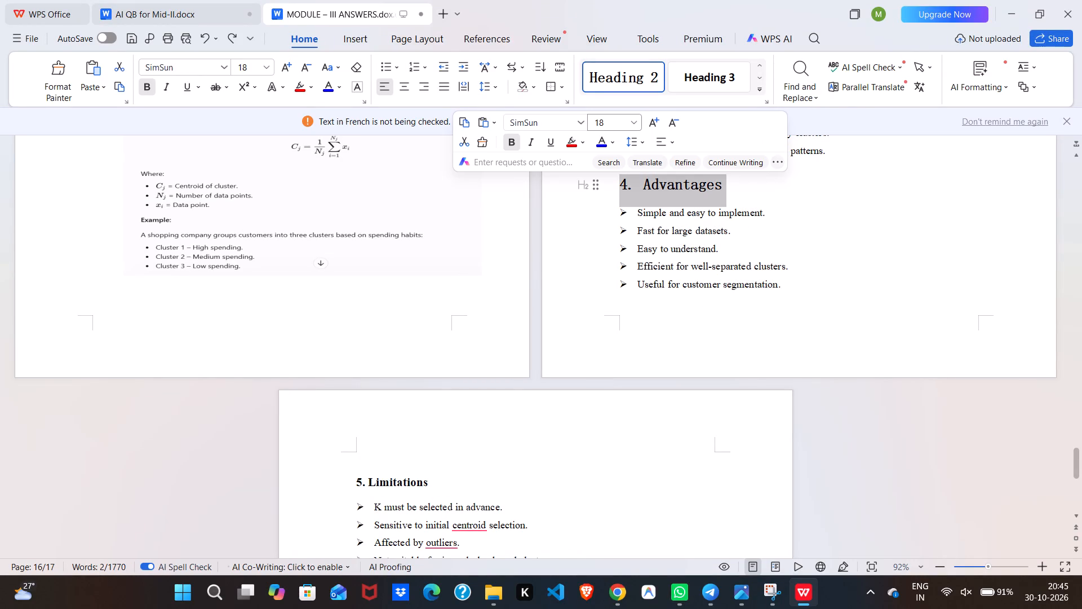
click(613, 125)
key(BackSpace)
text(14)
key(Return)
click(582, 126)
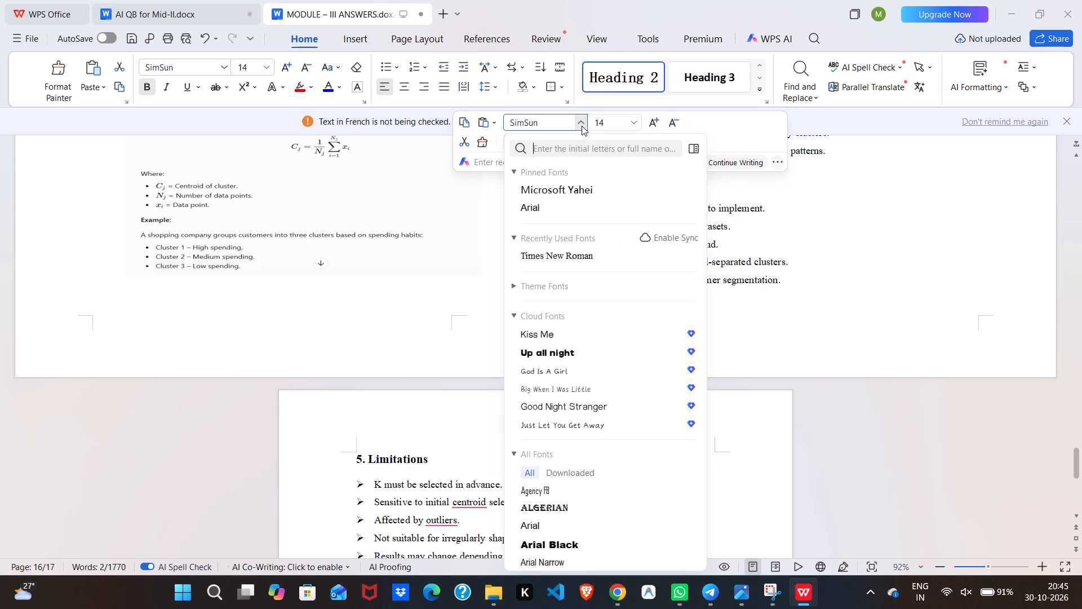
click(579, 254)
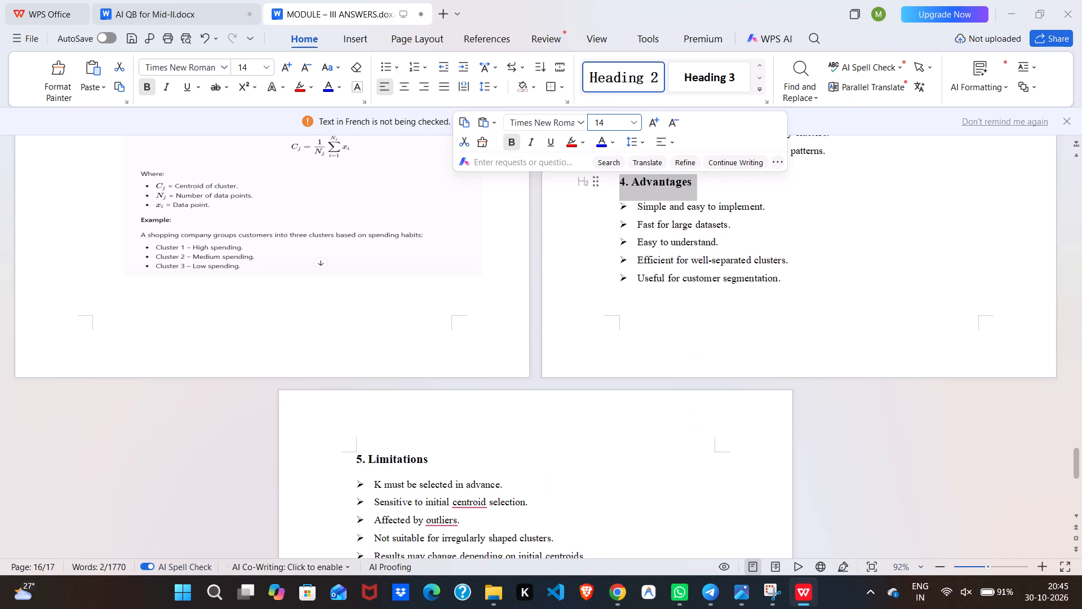
Review the formatted K-means answer, from the Role of Centroids section through the Limitations bullets.
click(872, 222)
scroll(829, 244, up, 1)
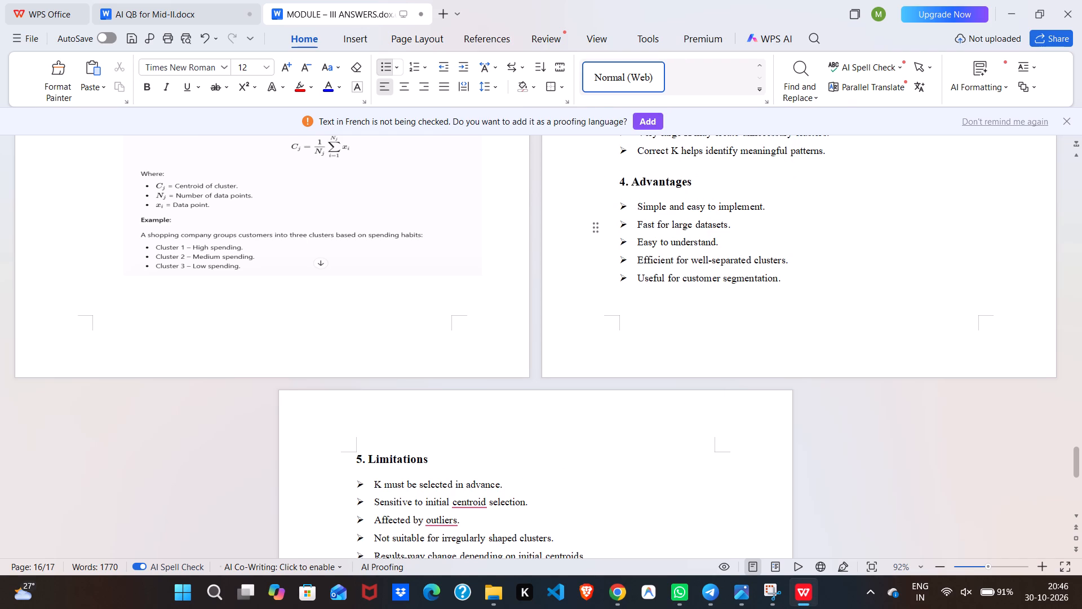
scroll(829, 244, up, 4)
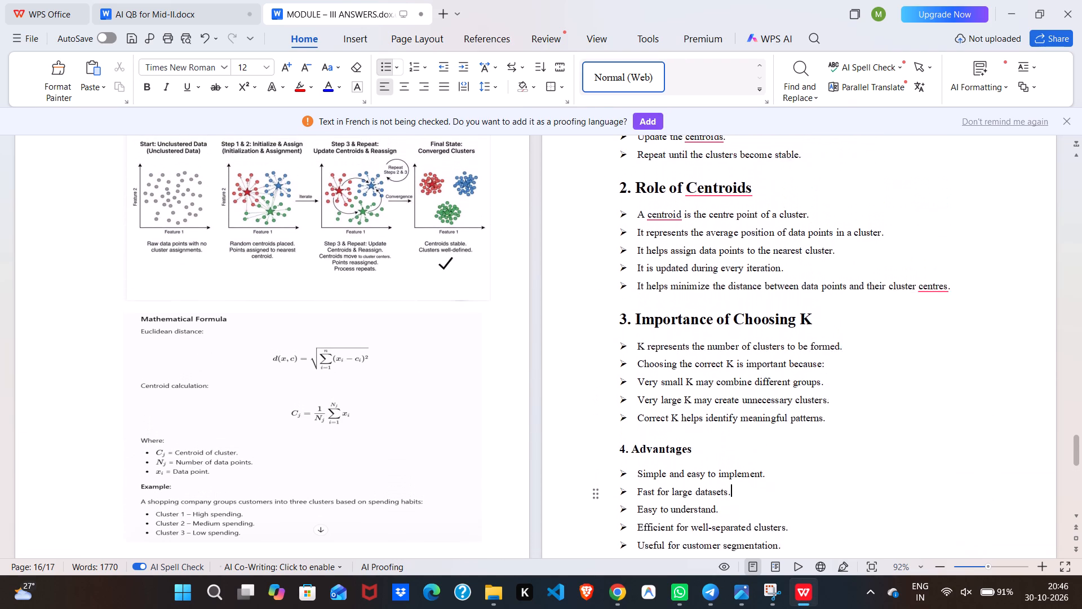
scroll(829, 244, up, 3)
scroll(829, 244, right, 1)
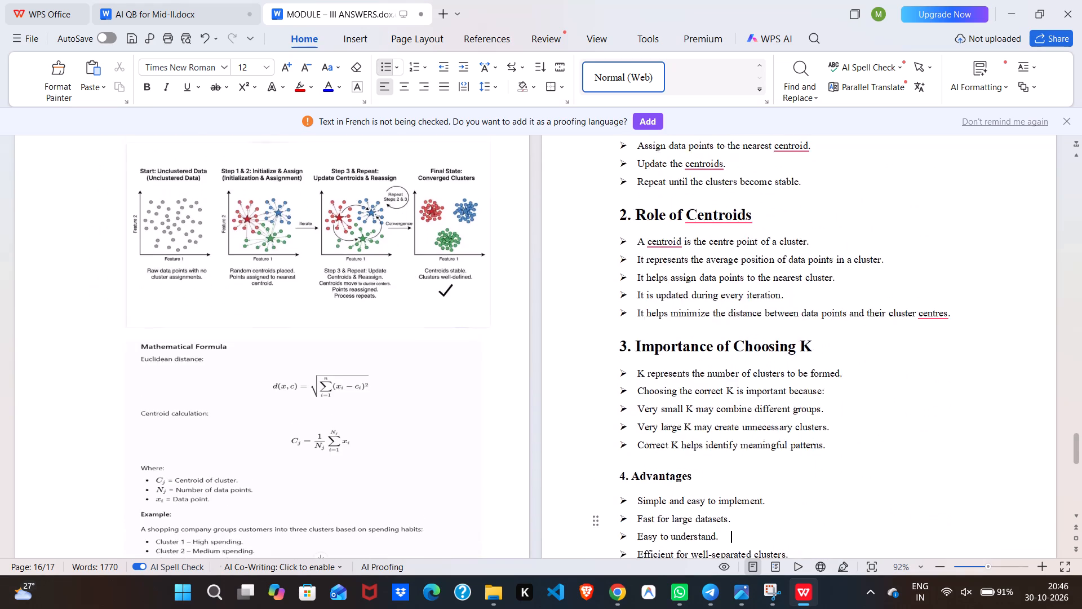
scroll(829, 244, right, 1)
scroll(829, 244, down, 3)
scroll(829, 244, up, 1)
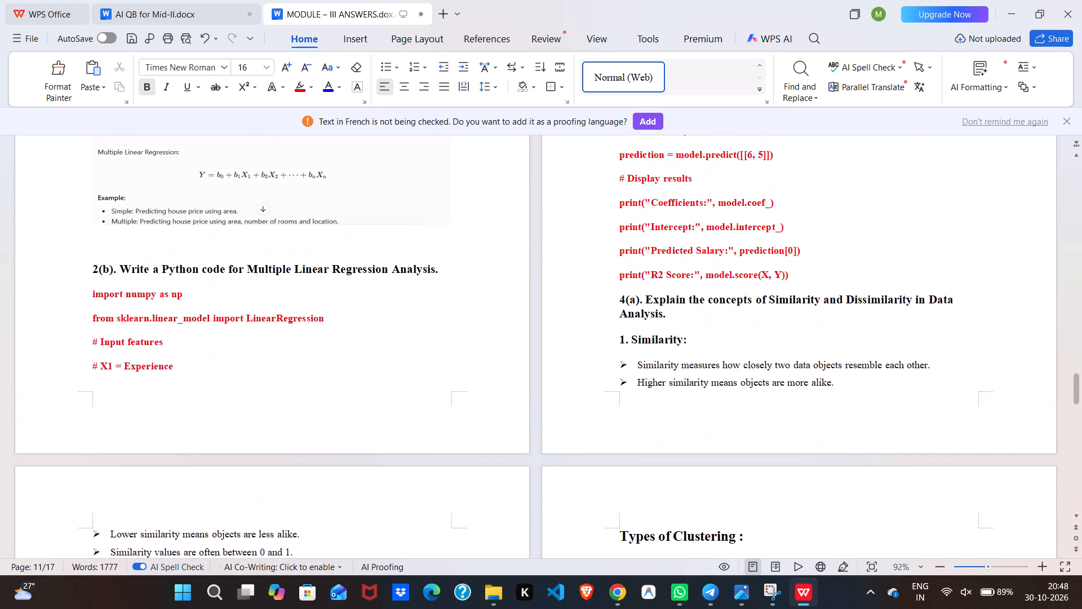
scroll(777, 430, down, 12)
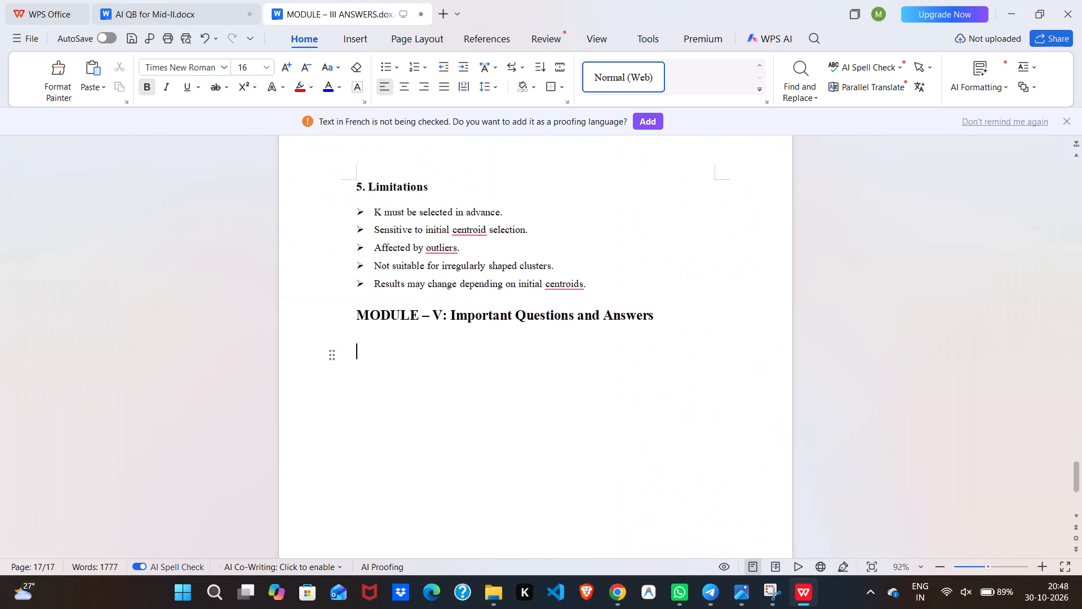
scroll(777, 430, down, 3)
scroll(777, 430, up, 12)
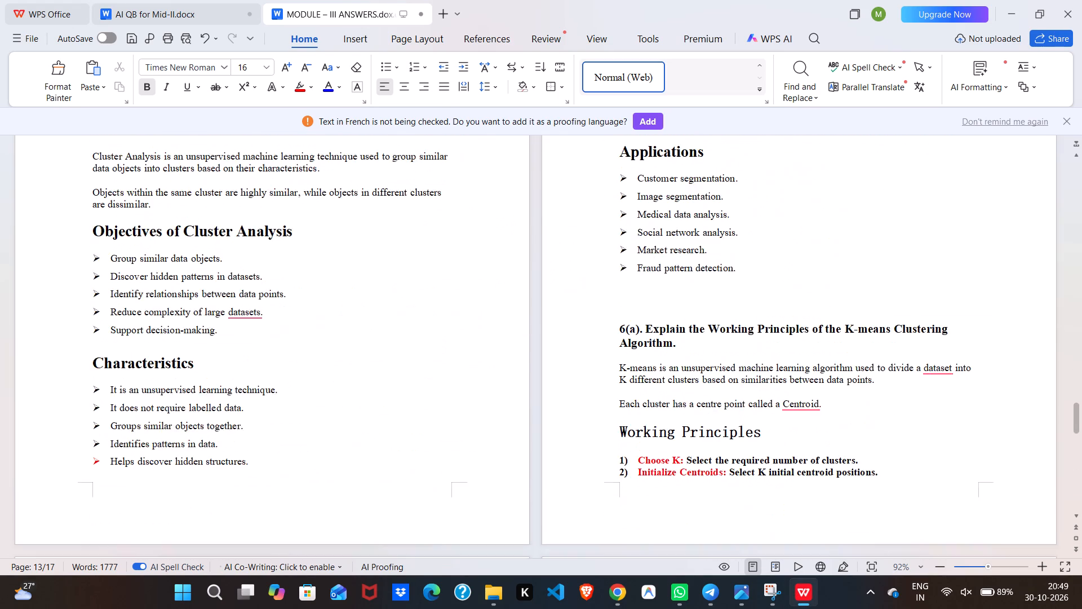
scroll(777, 430, up, 9)
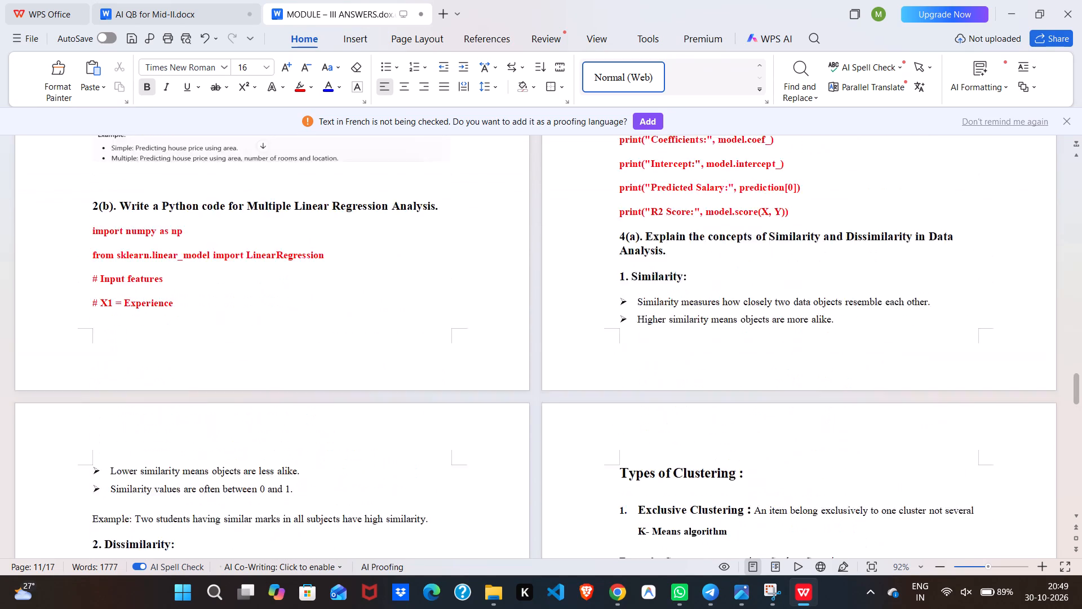
scroll(777, 430, up, 3)
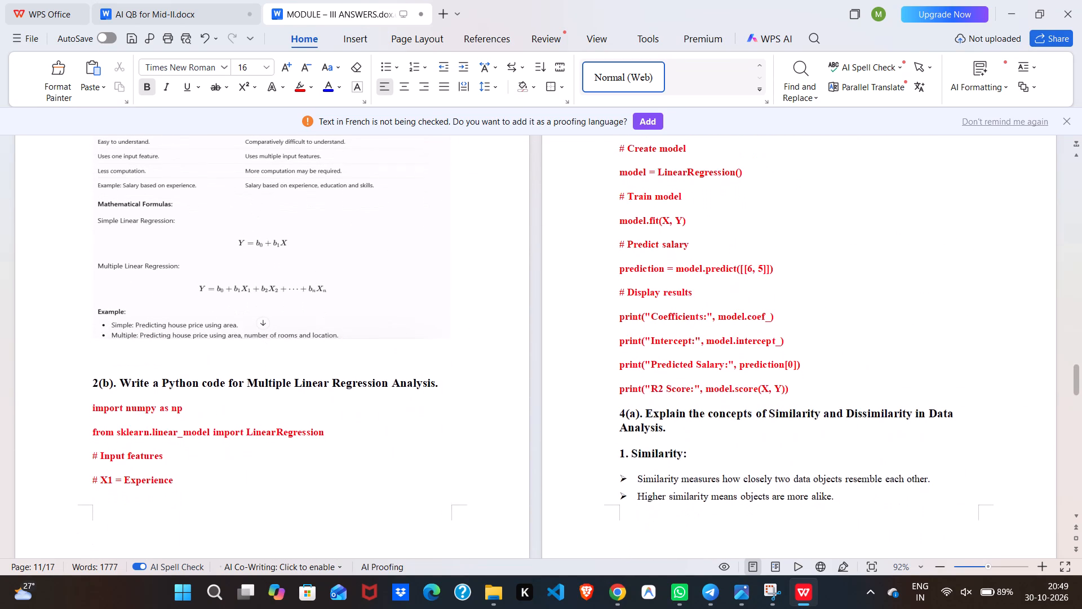
scroll(777, 430, up, 5)
scroll(777, 430, down, 2)
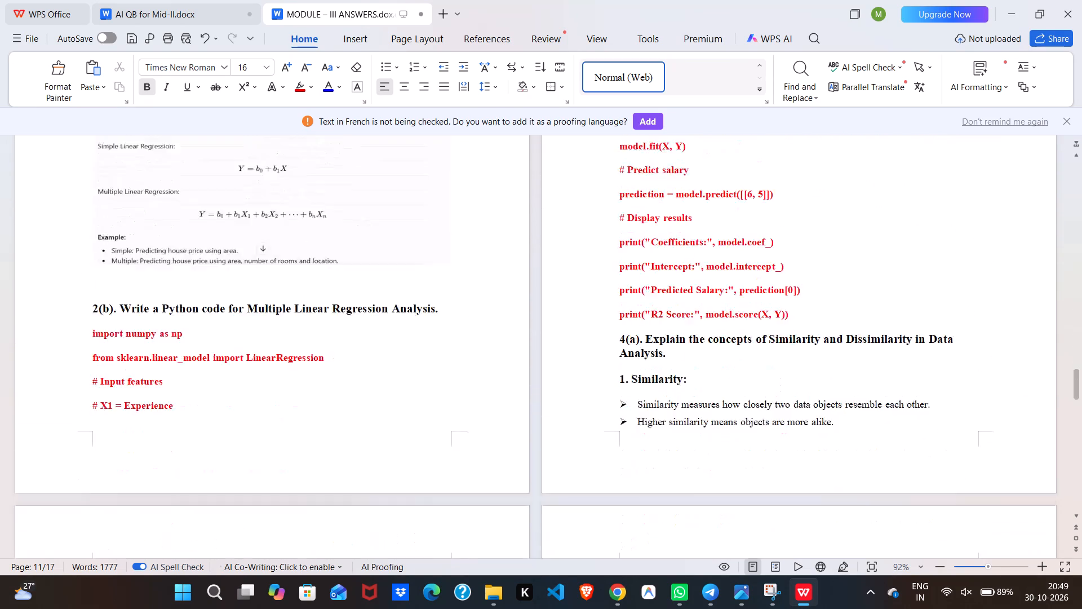
scroll(777, 430, down, 4)
scroll(777, 430, up, 6)
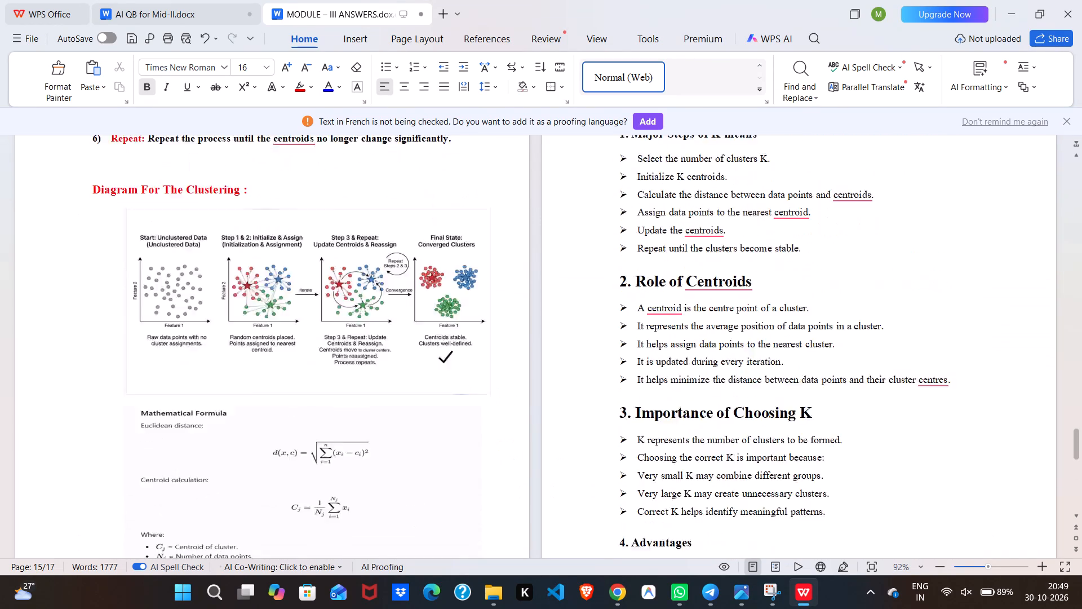
scroll(777, 430, up, 1)
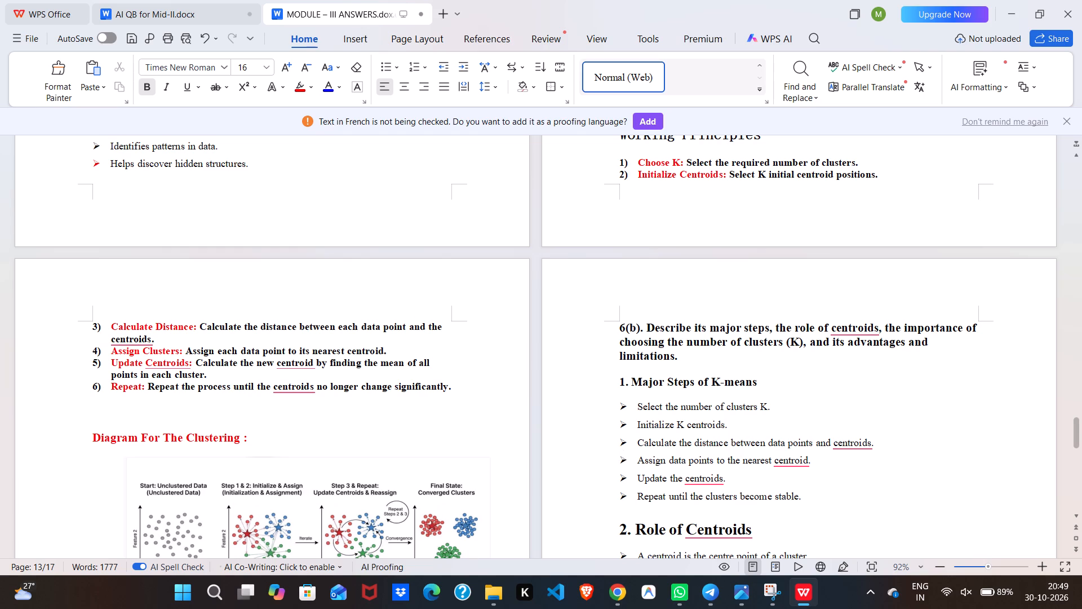
scroll(504, 396, up, 3)
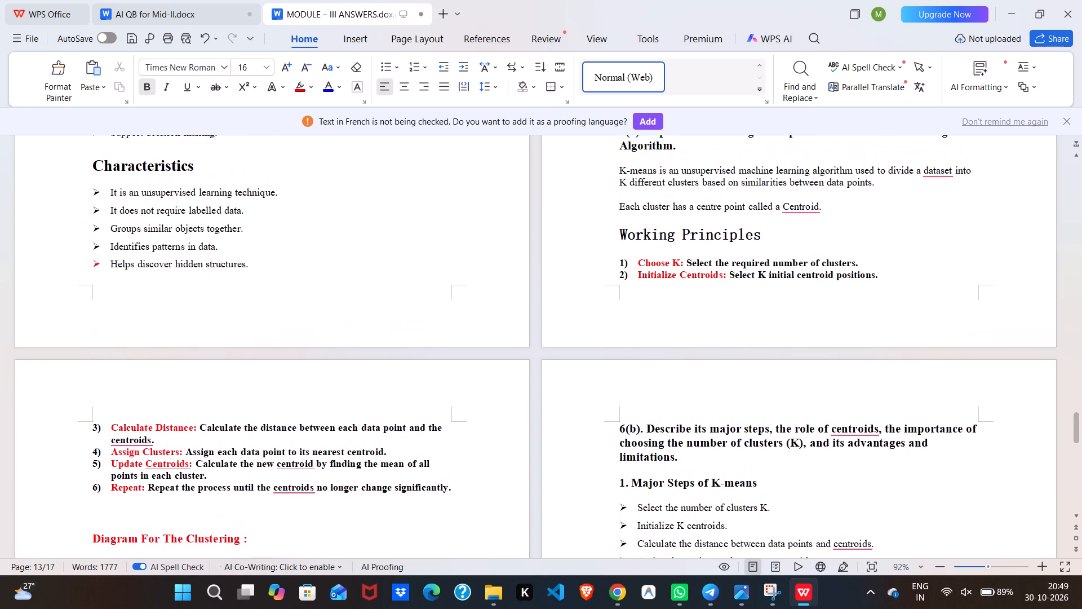
scroll(504, 396, up, 2)
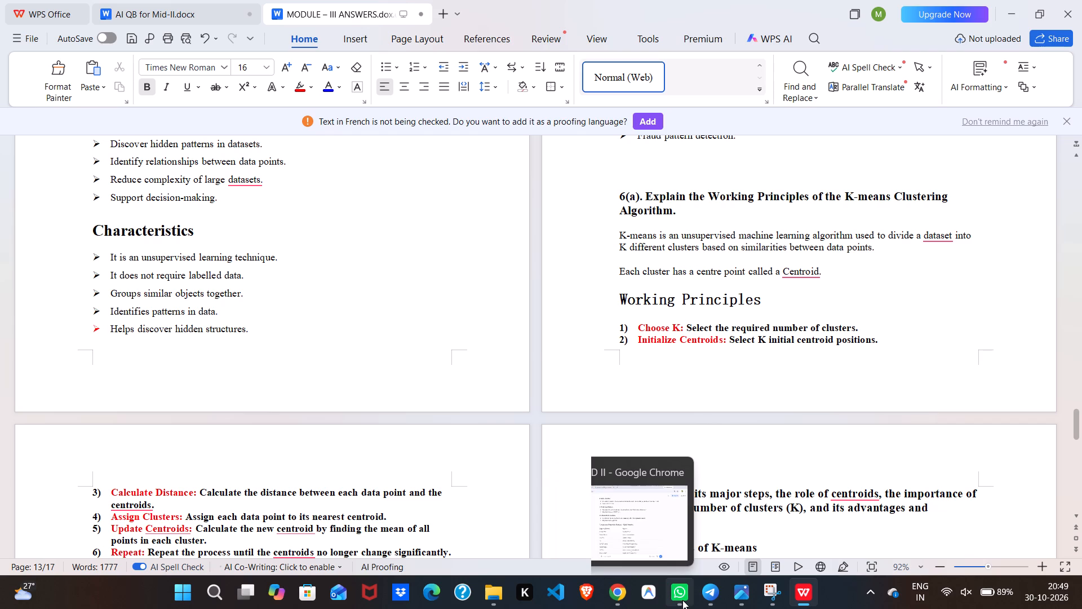
Browse the question screenshots in Photos to find and read the Module IV and Module V question lists covering regression and clustering.
click(747, 597)
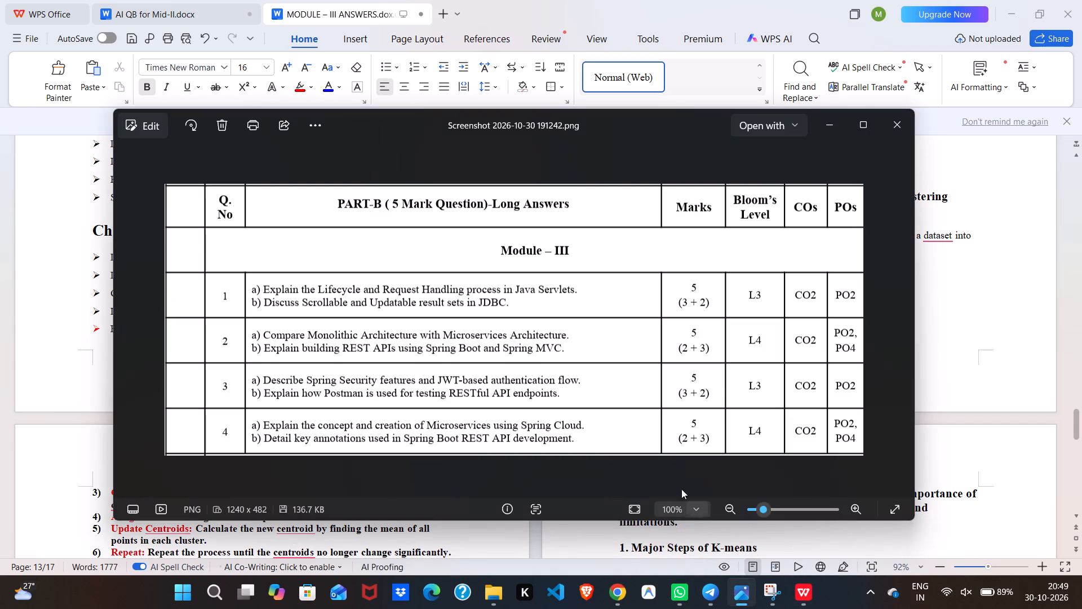
key(Right)
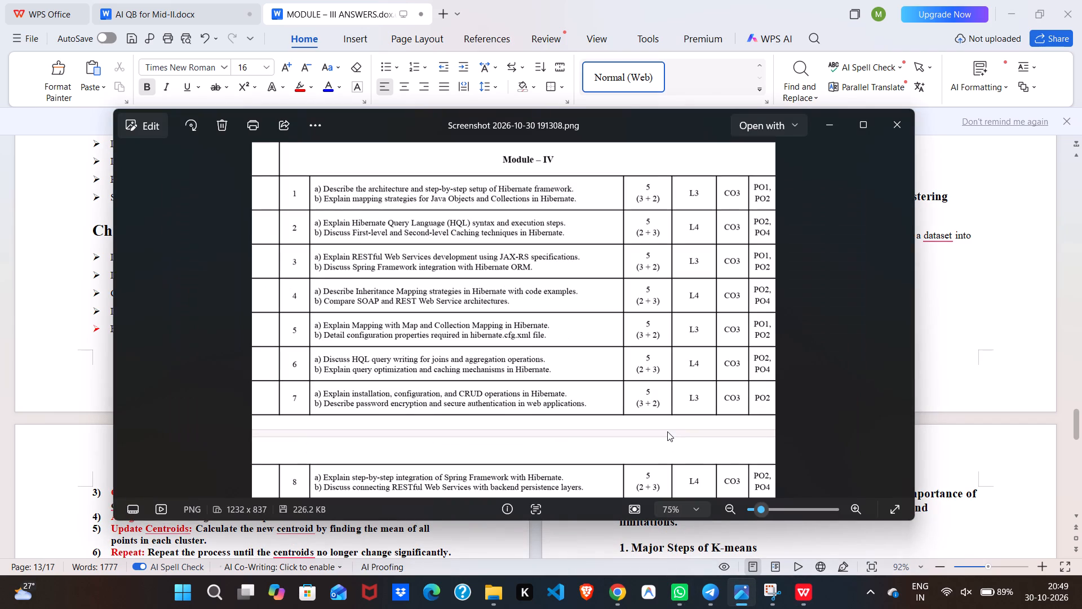
key(Right)
key(Right)
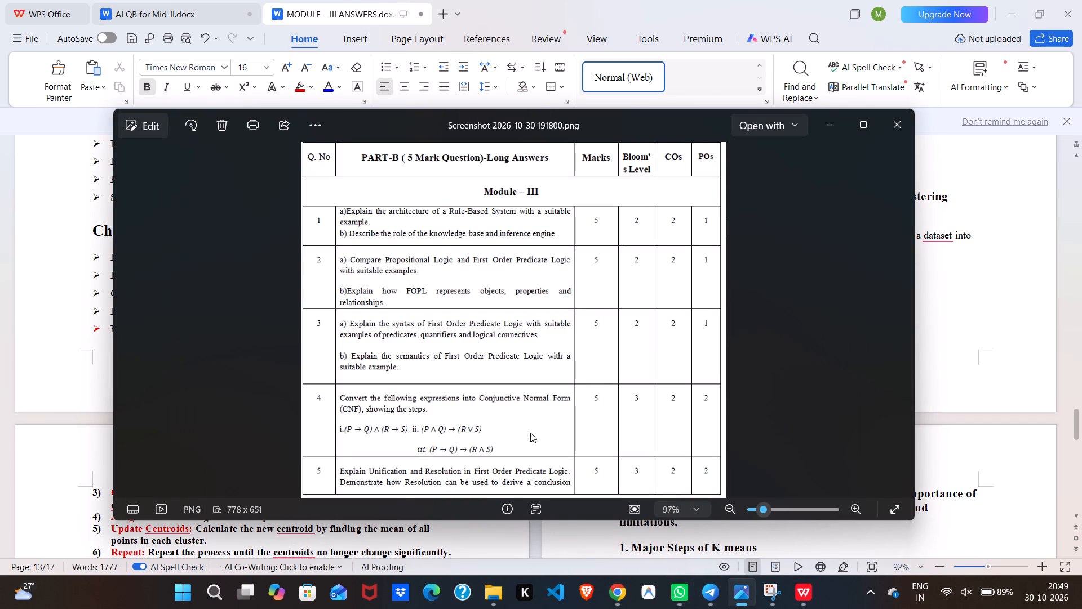
key(Right)
key(Left)
key(Left)
key(Left)
key(Left)
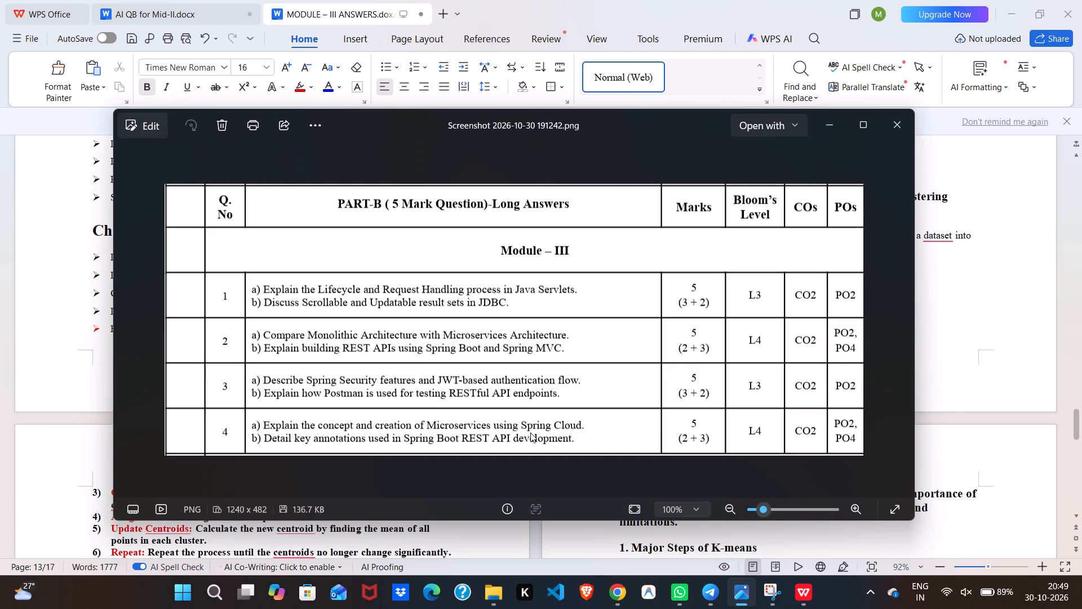
key(Left)
key(Left)
key(Left)
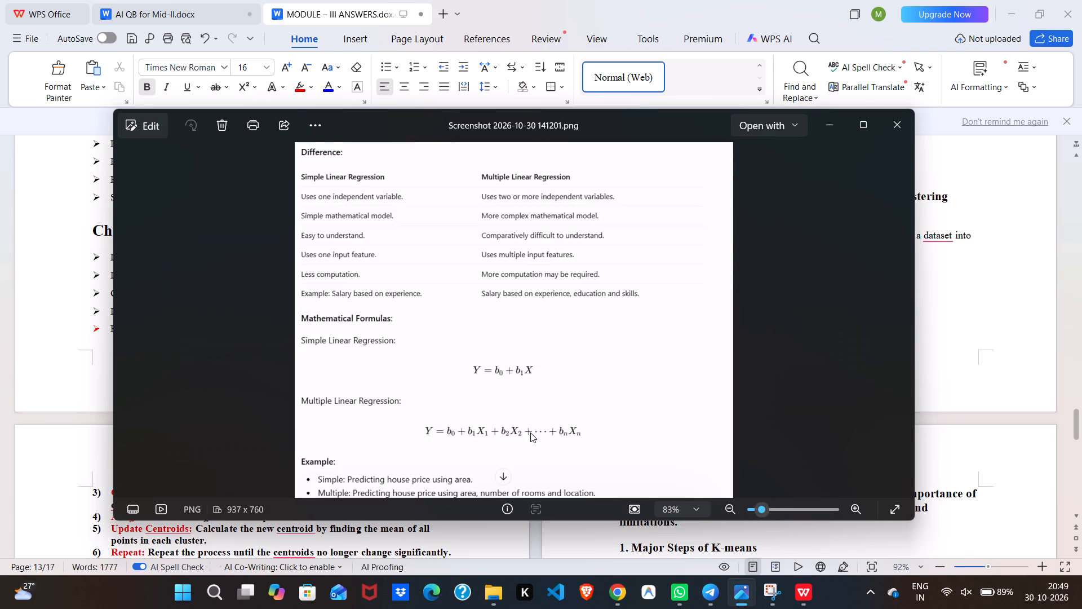
key(Left)
key(Left)
key(Left)
key(Left)
key(Left)
key(Left)
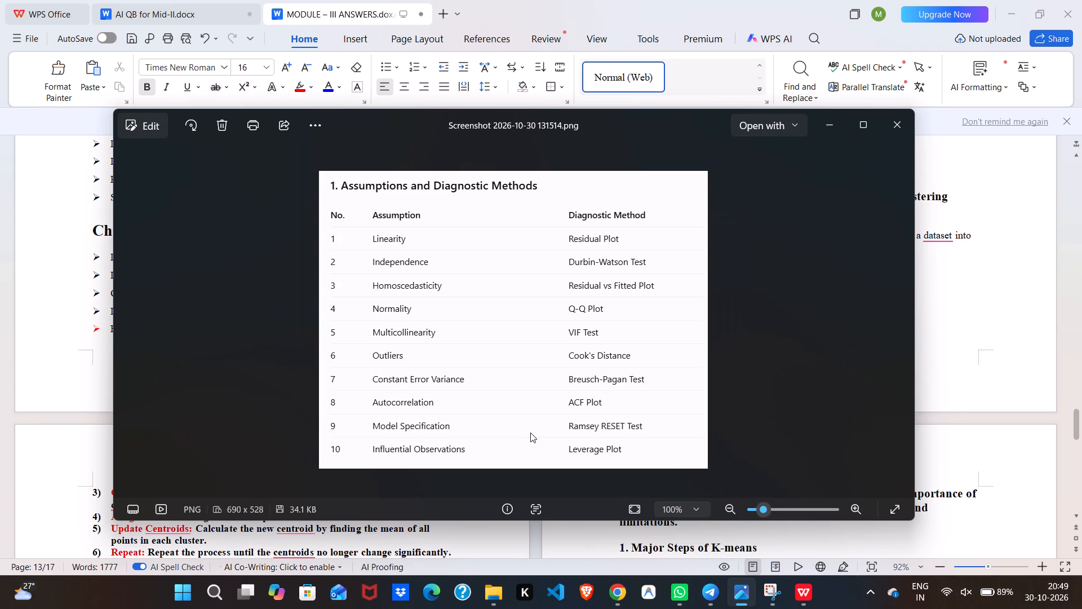
key(Left)
key(Left)
key(Left)
key(Left)
key(Left)
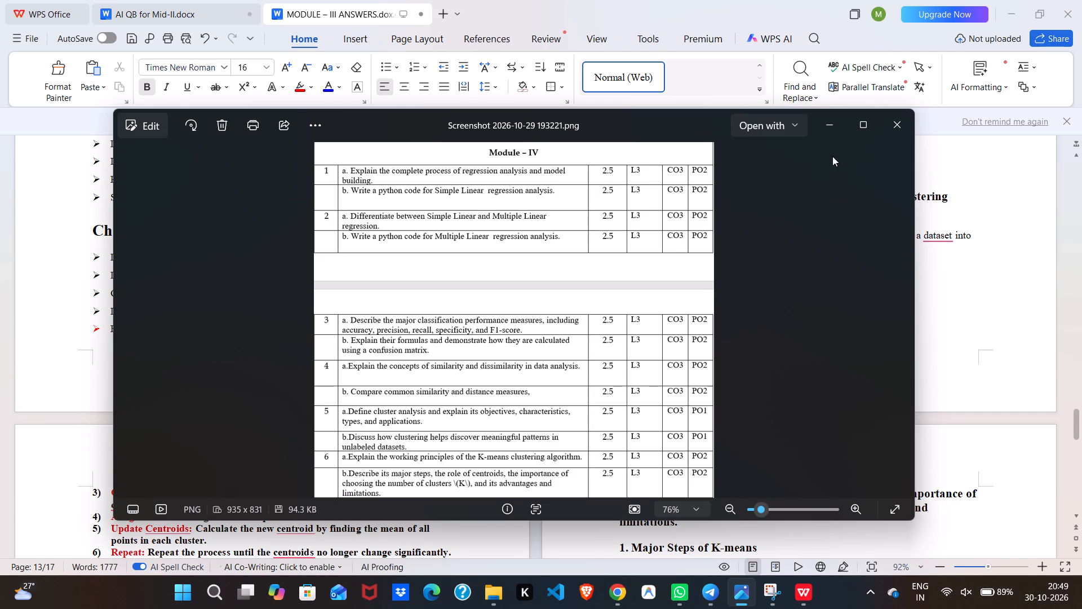
key(Right)
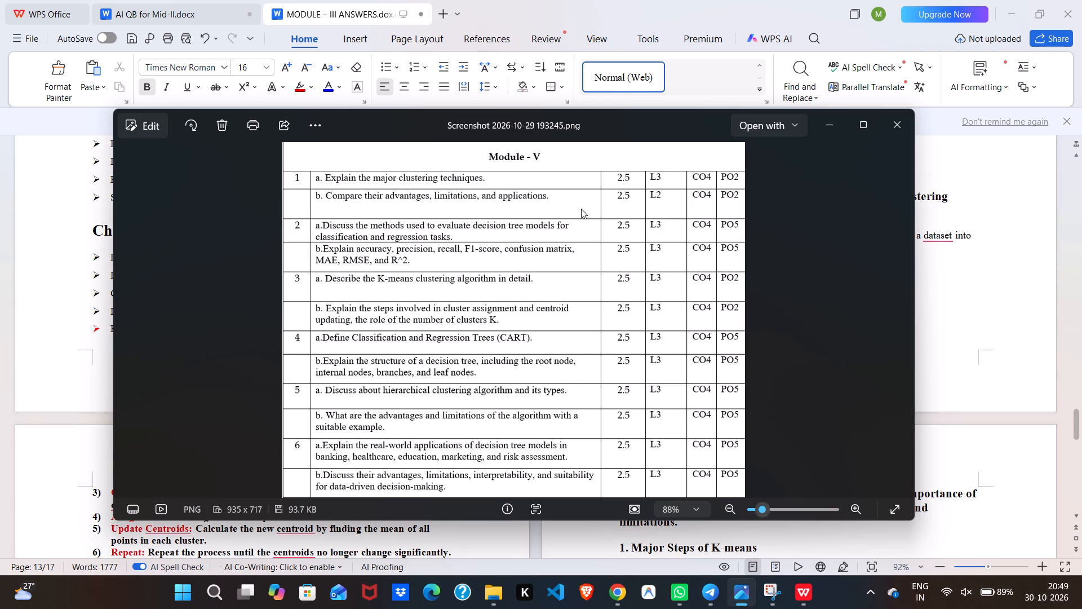
click(824, 125)
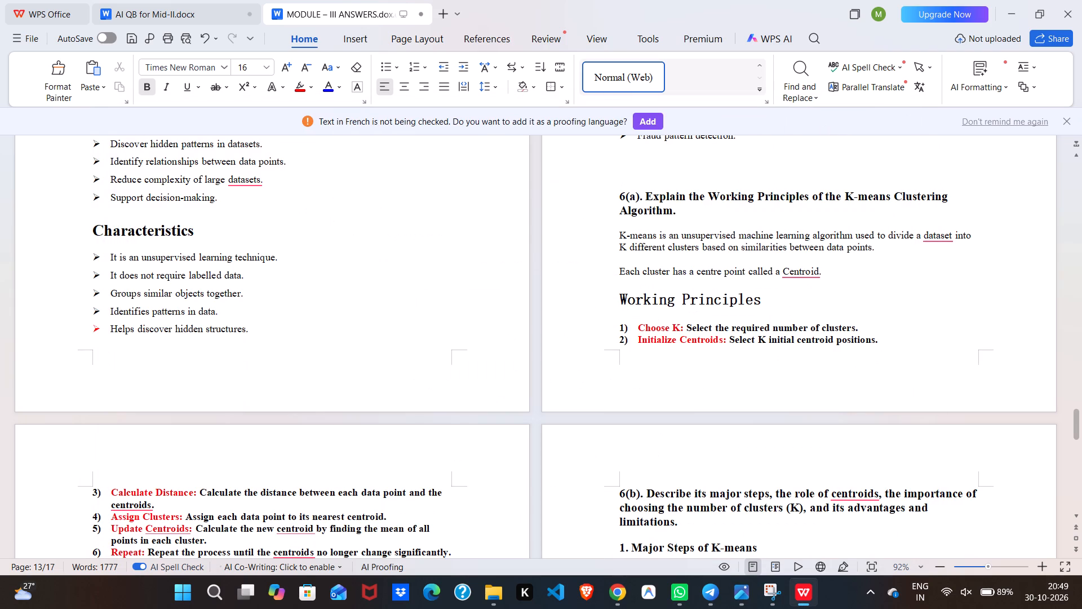
Change the font of the "Working Principles" heading under question 6(a) to Times New Roman and save the document.
drag(761, 302, 617, 294)
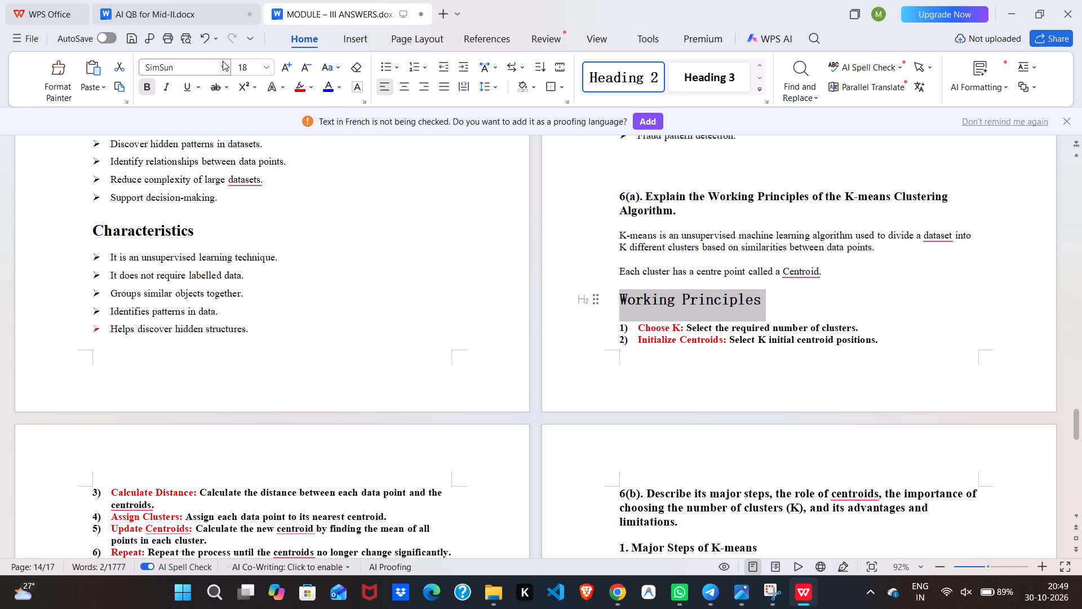
click(228, 67)
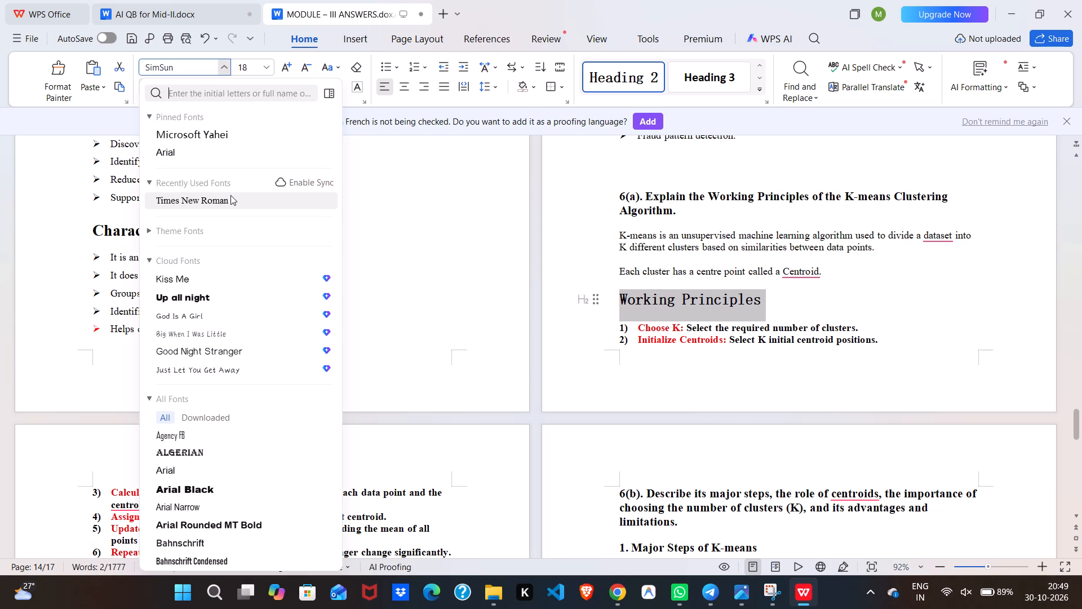
click(230, 195)
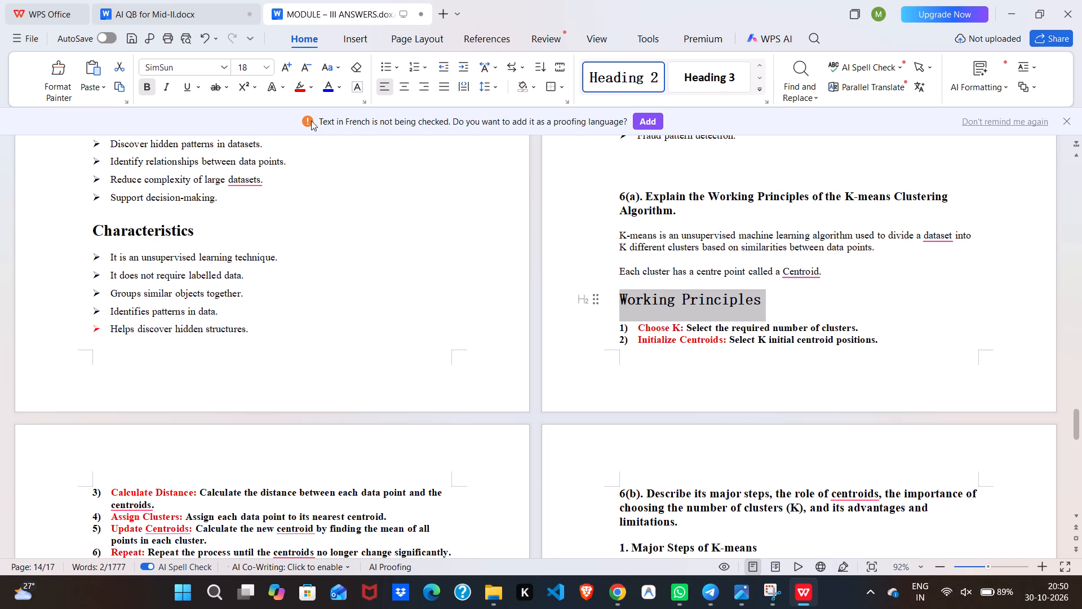
click(227, 68)
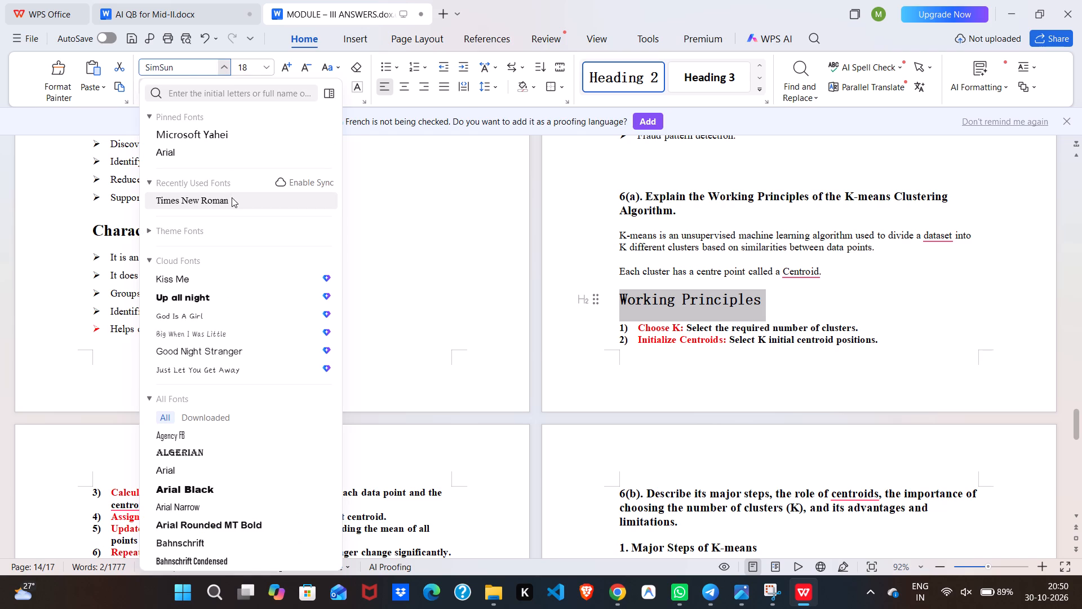
click(232, 197)
click(923, 308)
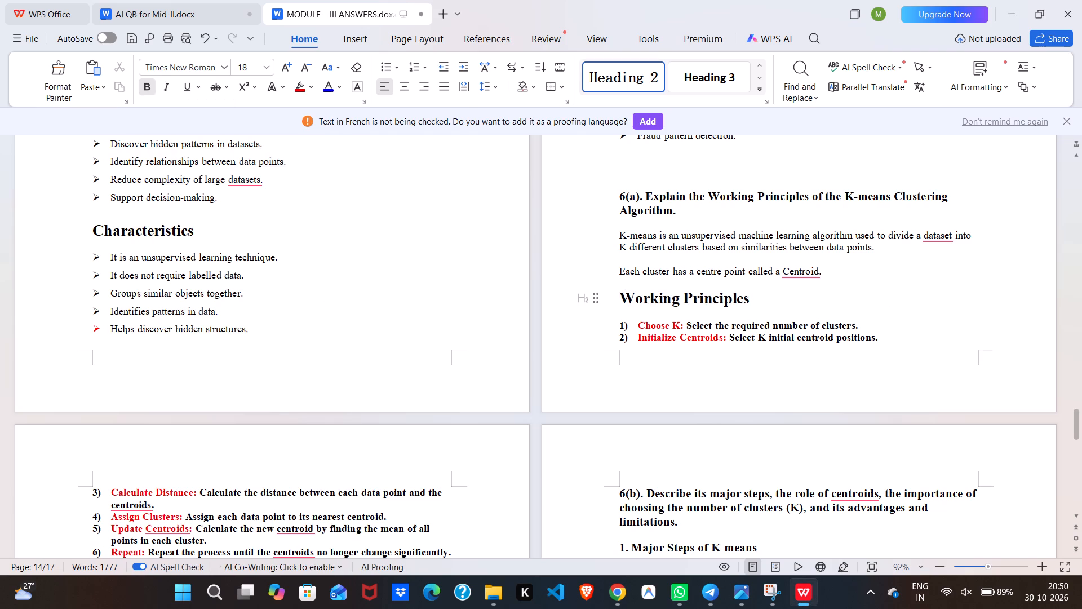
key(ctrl+s)
Check the remaining K-means content, from the clustering diagram through answer 6(b) to the Module V heading.
scroll(787, 360, down, 5)
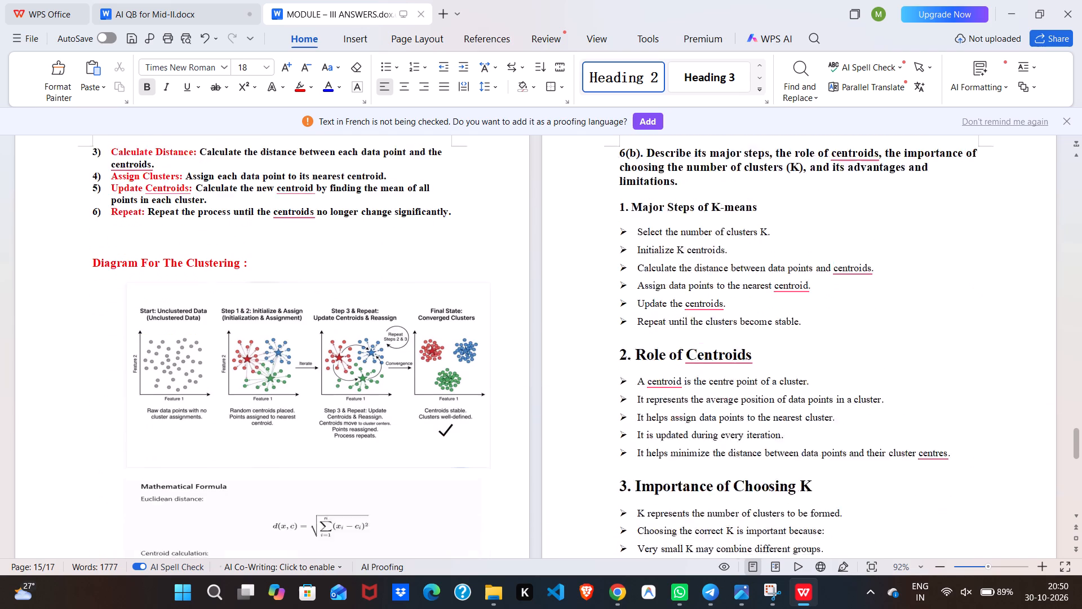
scroll(787, 360, down, 1)
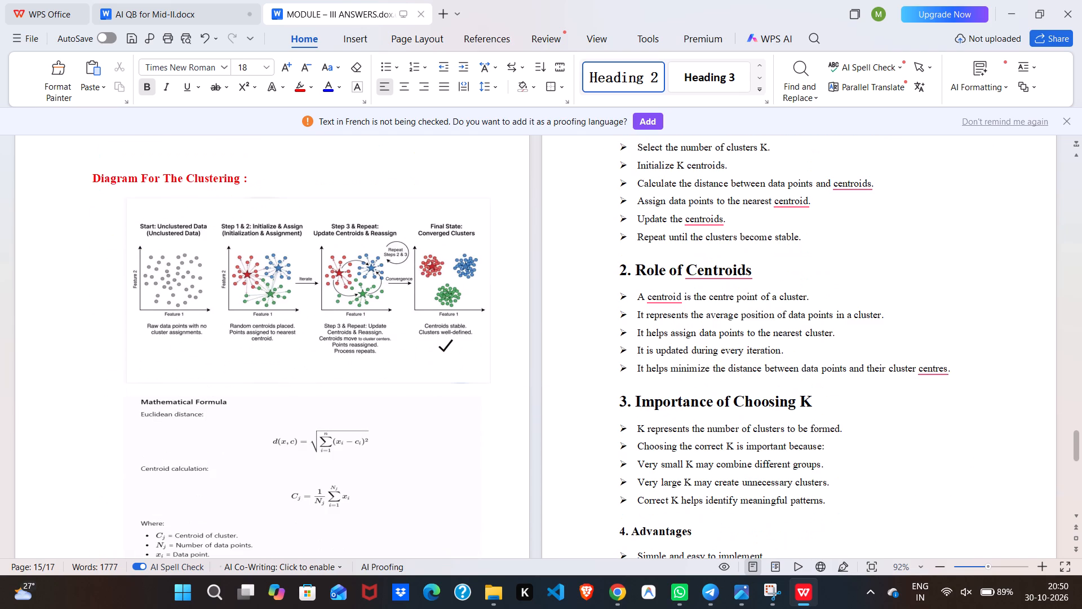
scroll(705, 394, down, 8)
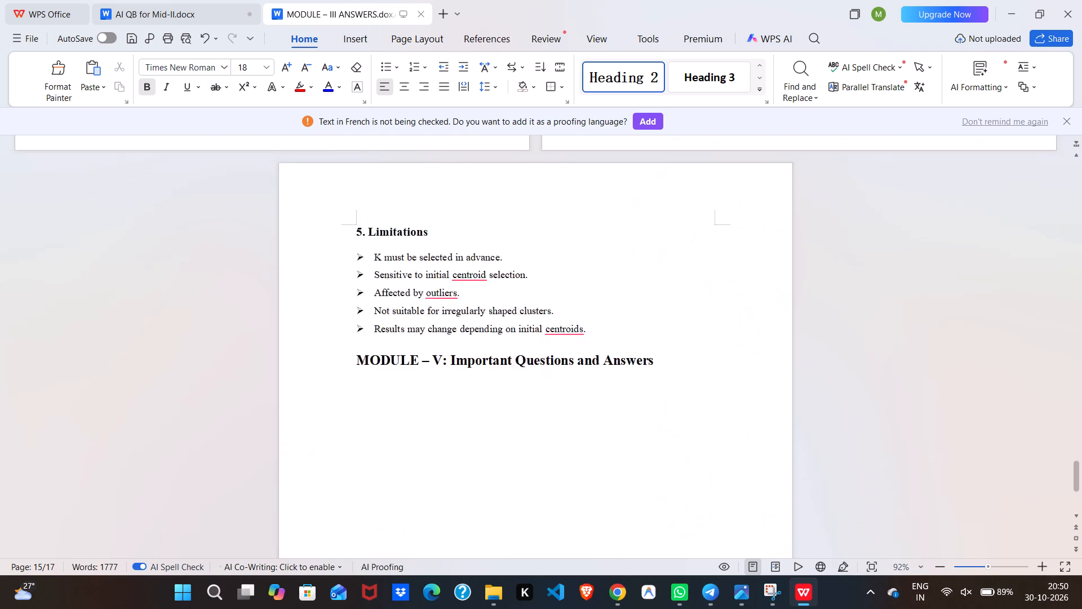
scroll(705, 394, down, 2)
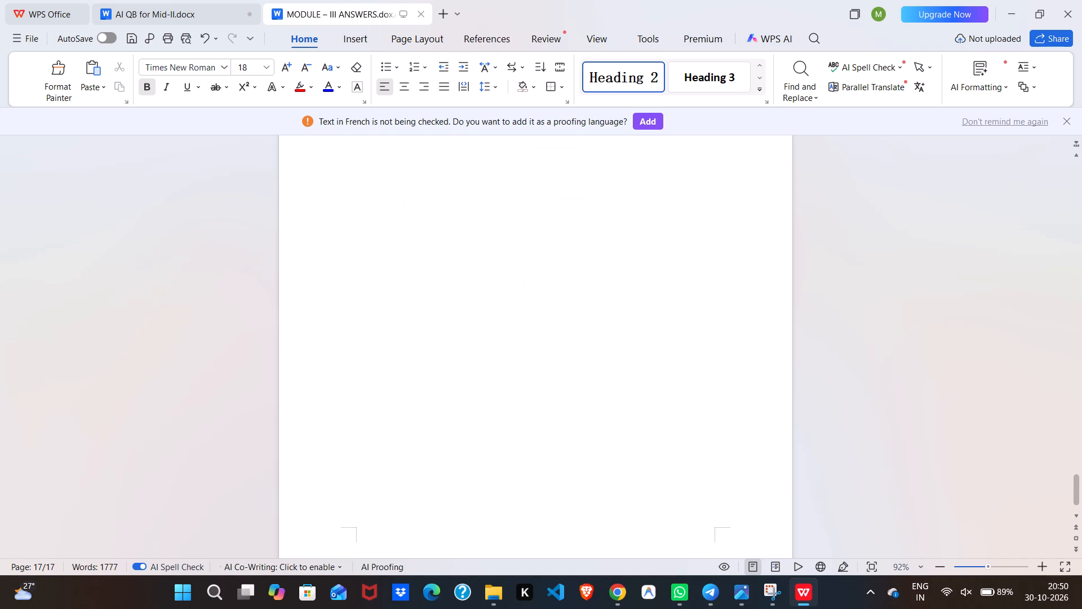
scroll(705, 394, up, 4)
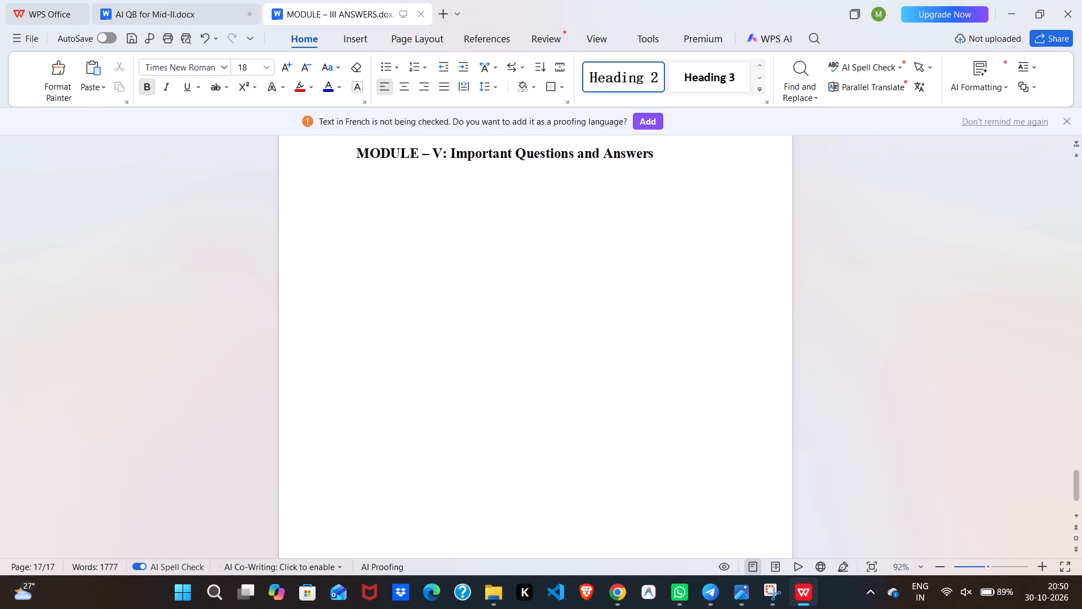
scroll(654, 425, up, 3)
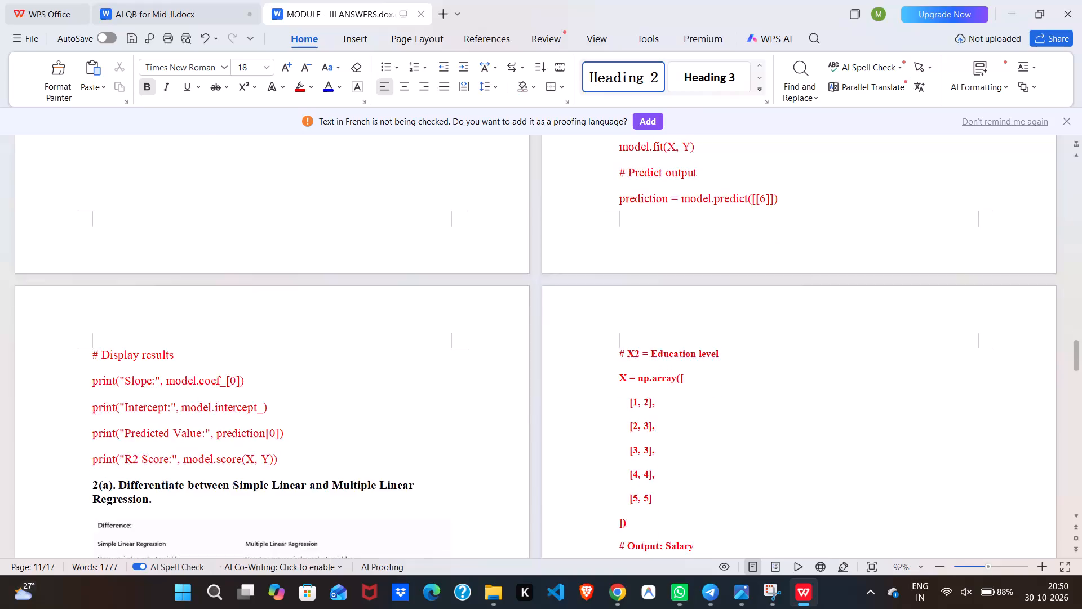
scroll(679, 255, up, 16)
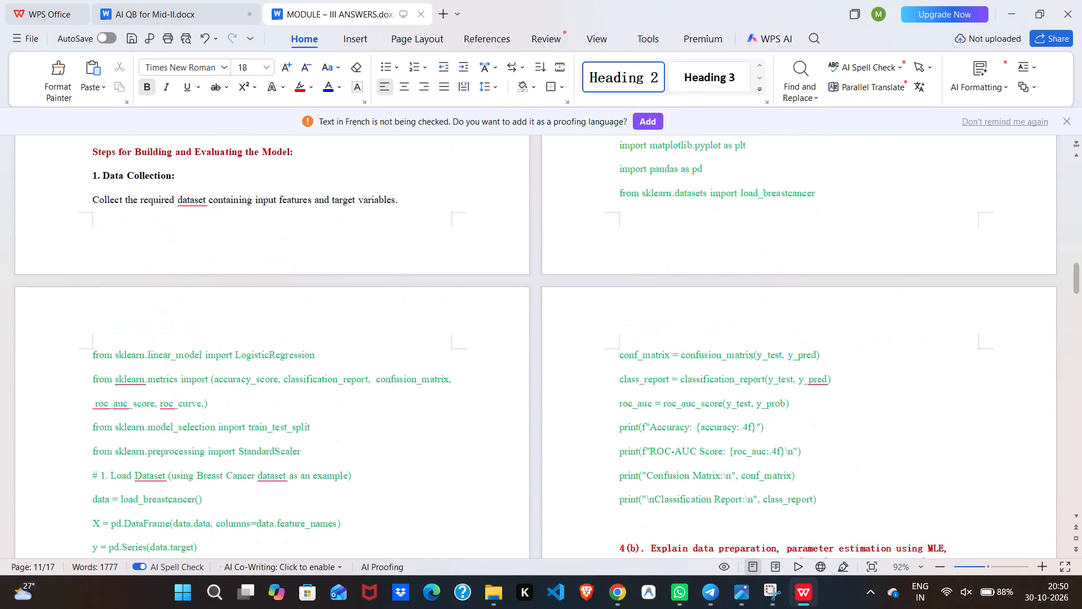
scroll(679, 255, up, 9)
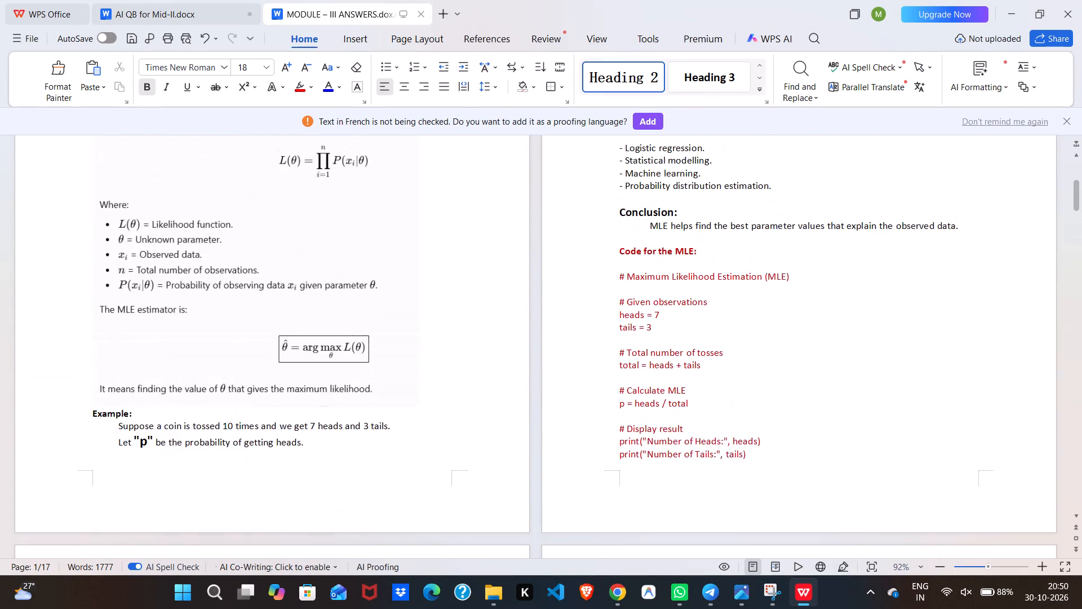
key(ctrl+a)
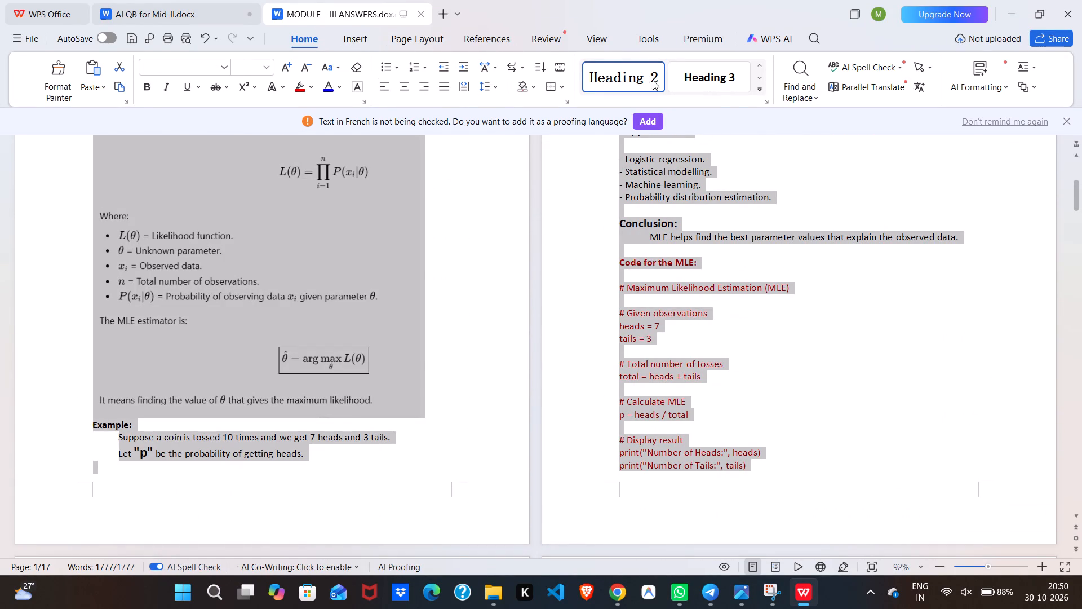
click(351, 31)
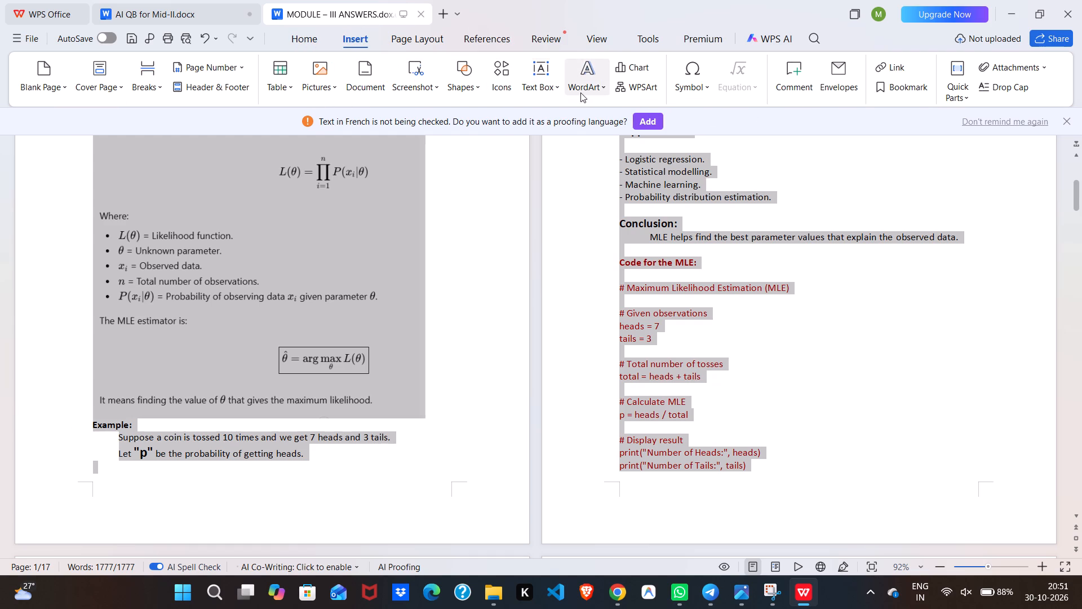
click(242, 63)
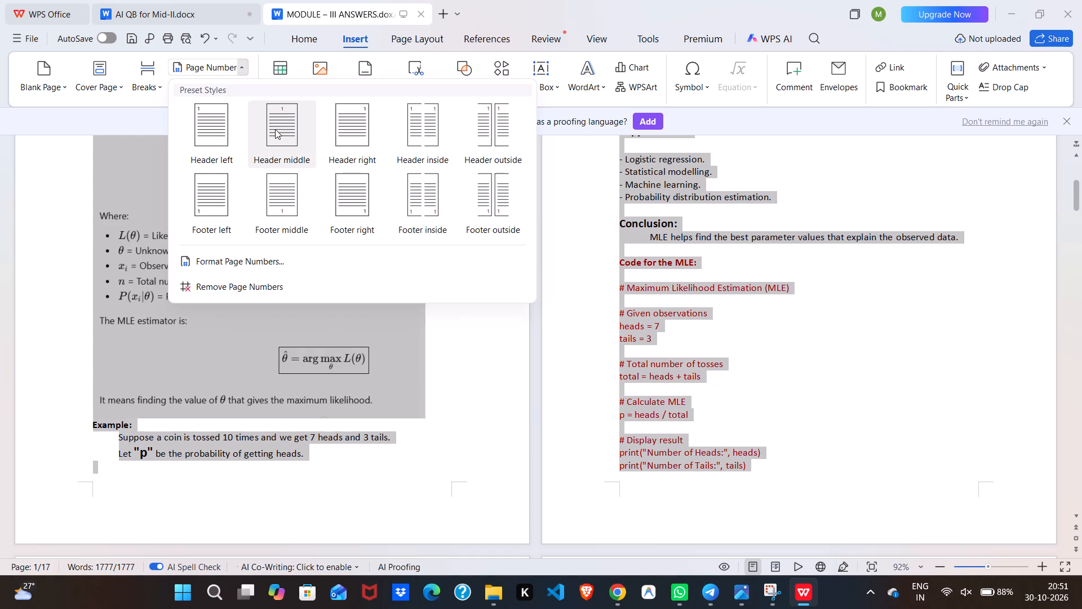
click(285, 190)
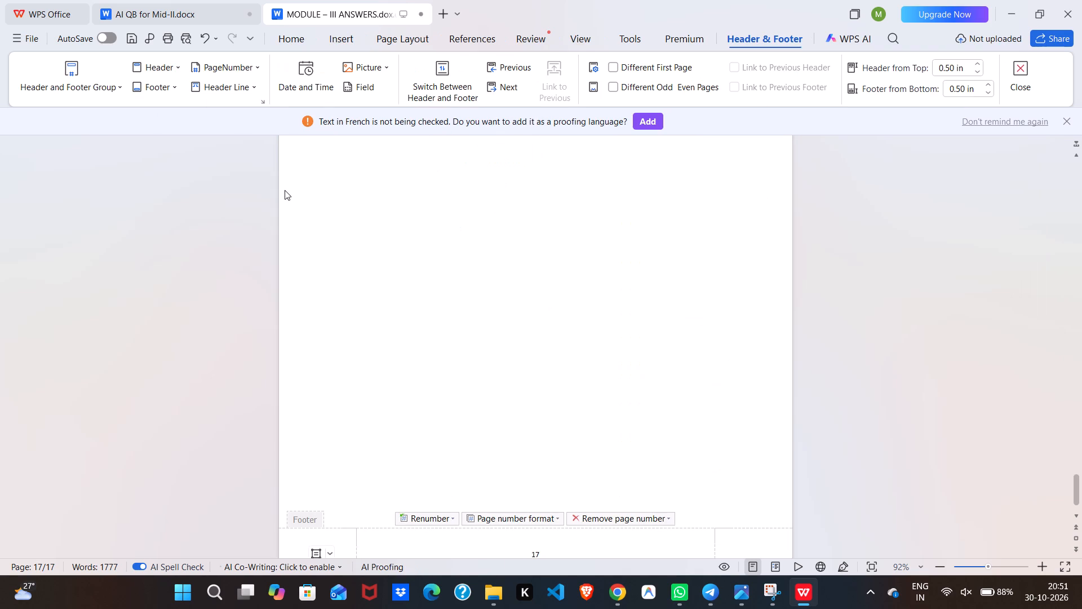
scroll(427, 294, up, 2)
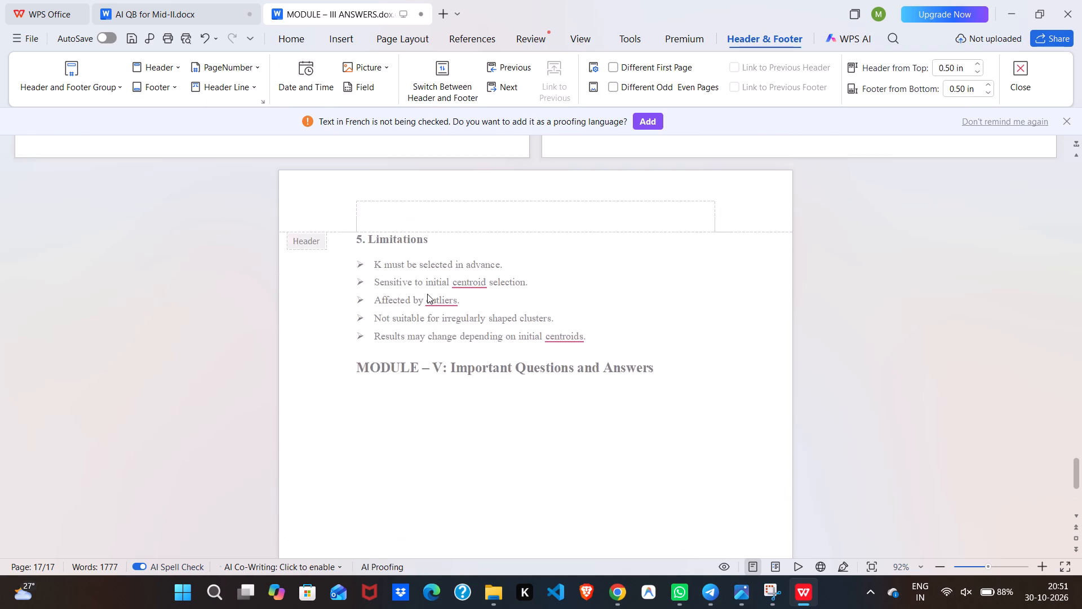
click(808, 482)
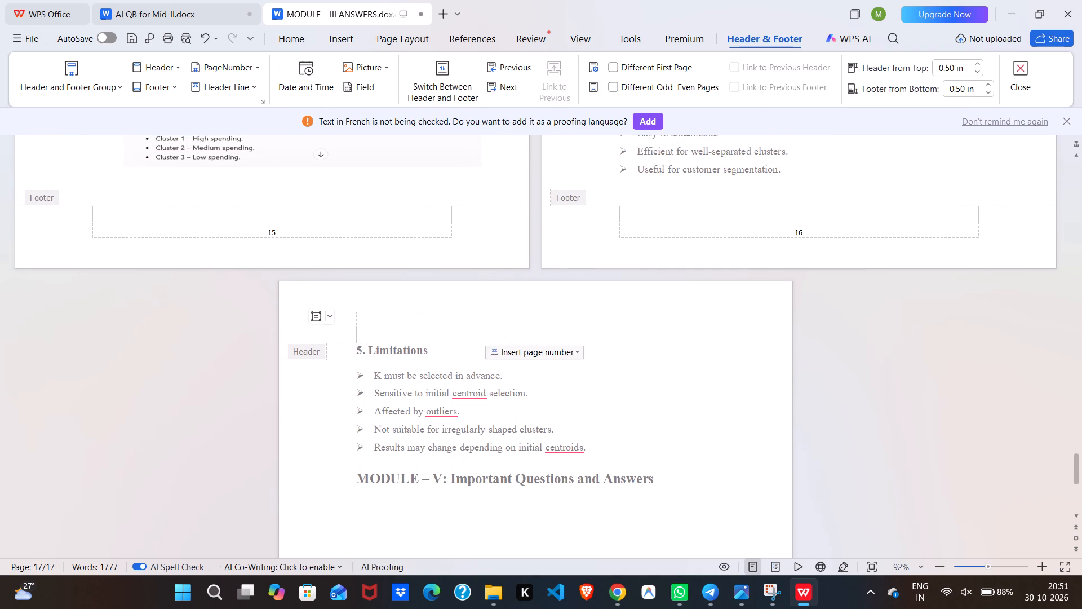
click(756, 469)
double_click(819, 153)
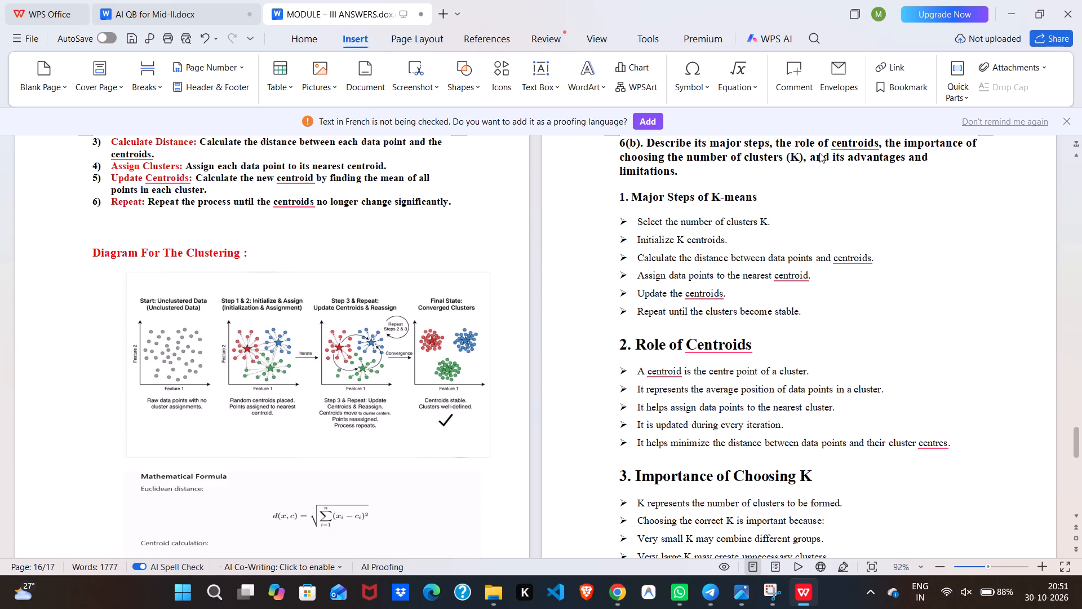
Check the footer page numbers and page layout from the K-means pages back to the first pages of the document.
scroll(761, 343, up, 3)
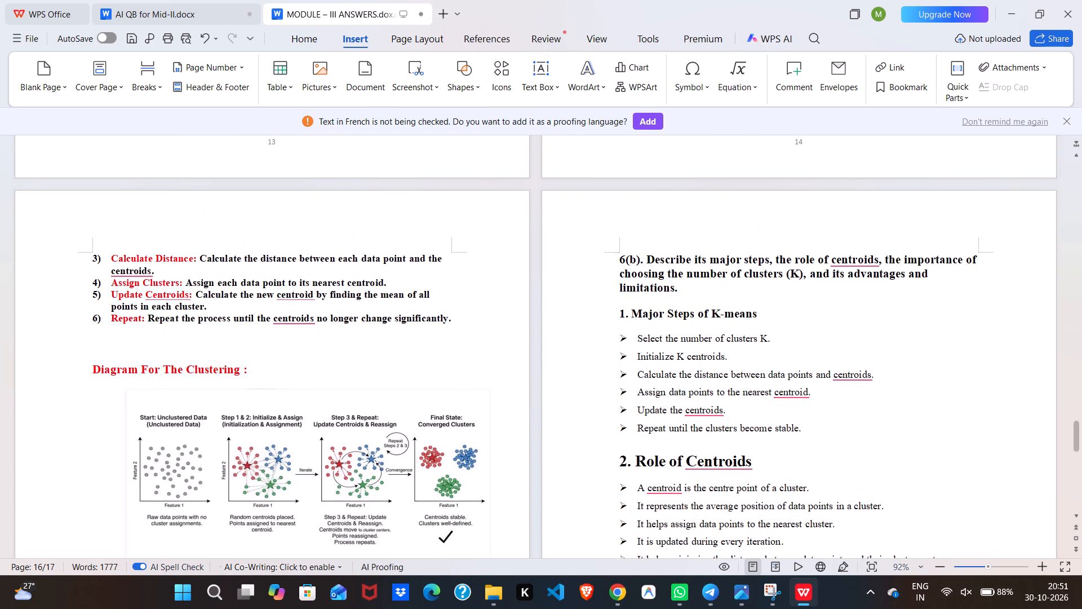
scroll(761, 343, up, 12)
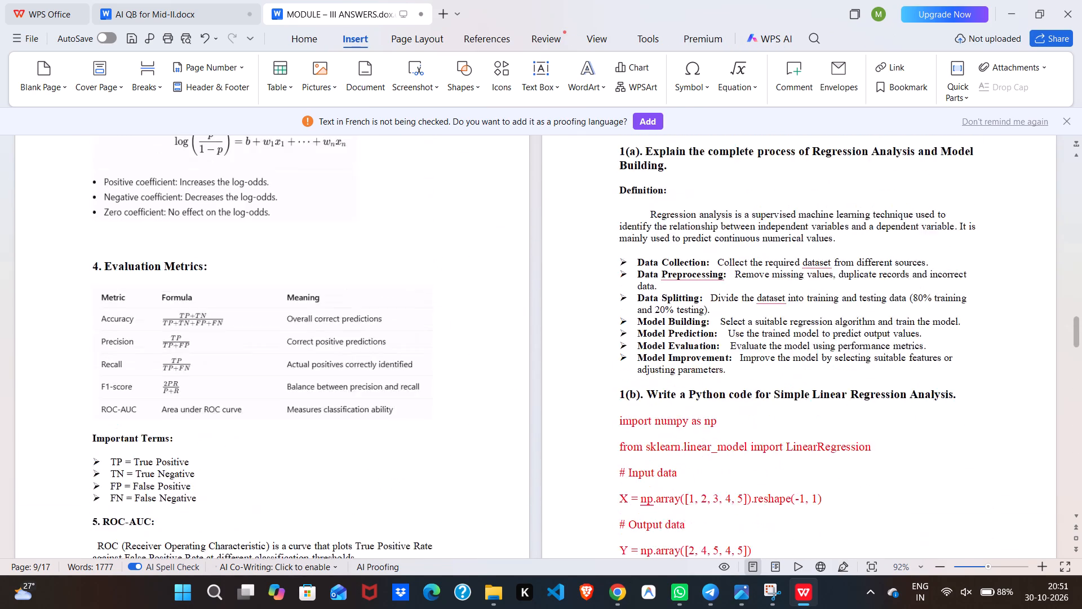
scroll(761, 343, up, 11)
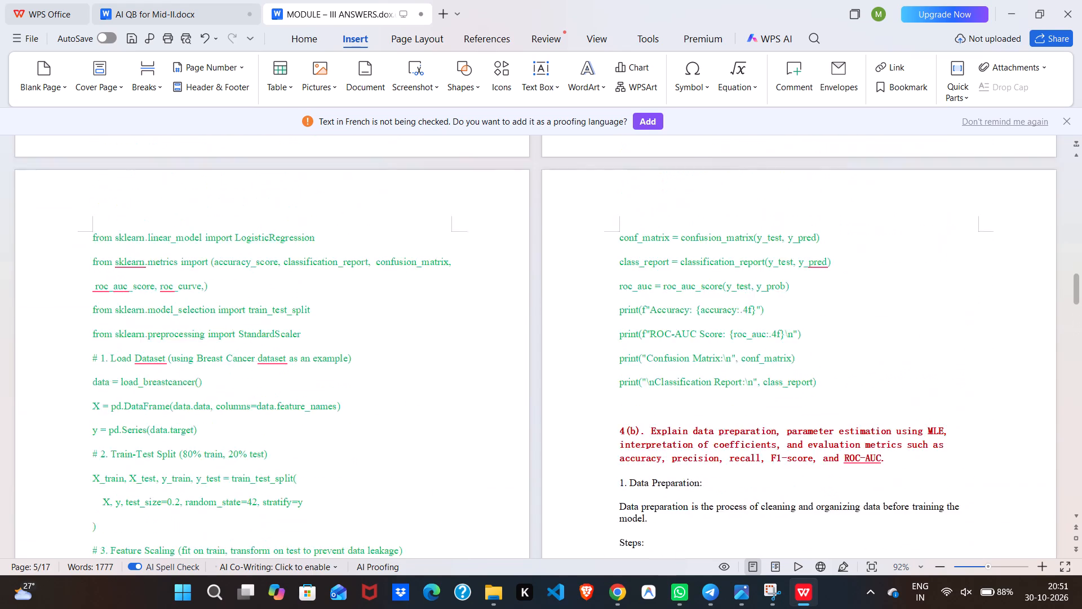
scroll(761, 343, up, 15)
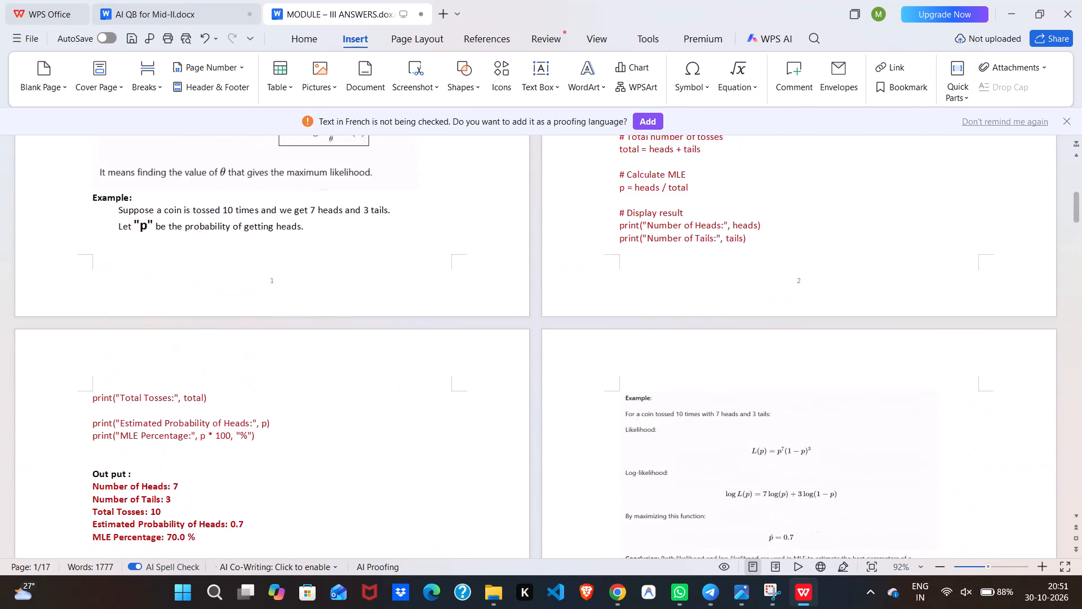
scroll(761, 343, up, 9)
scroll(761, 343, down, 2)
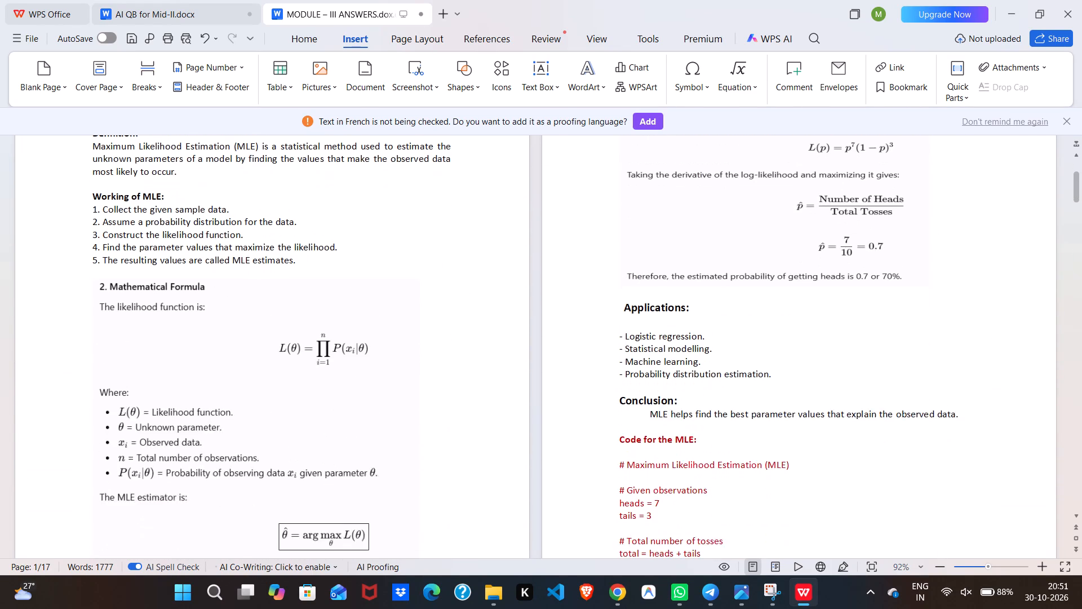
scroll(761, 343, down, 5)
scroll(761, 343, up, 5)
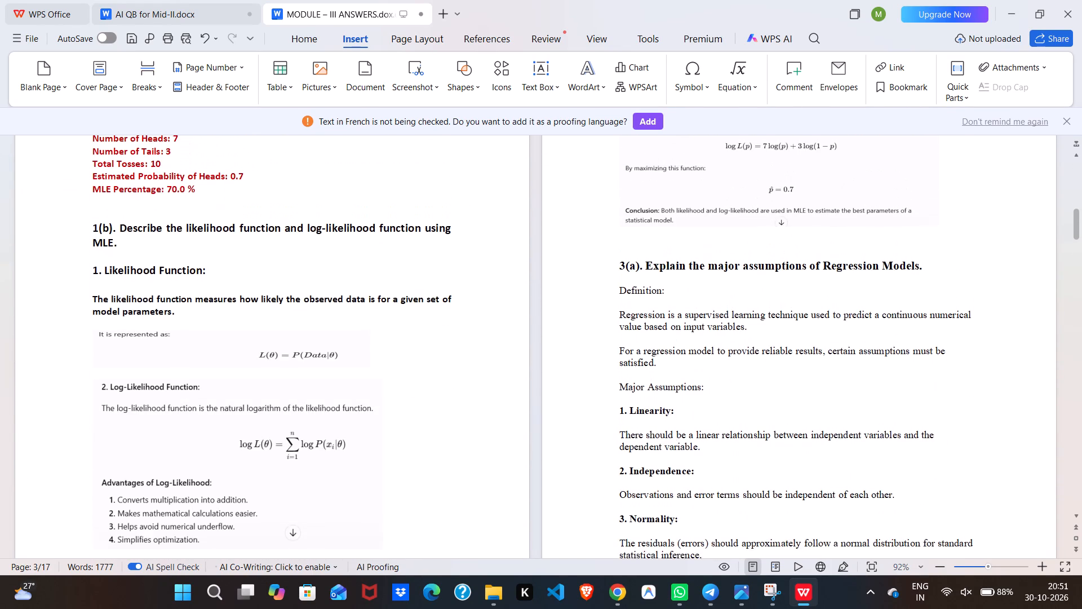
scroll(761, 343, up, 2)
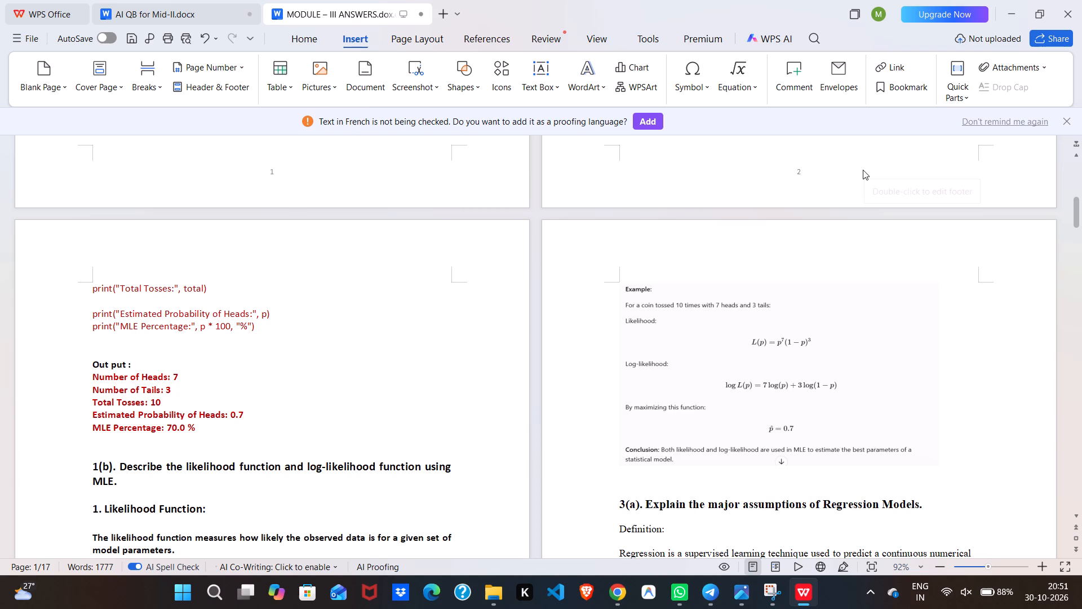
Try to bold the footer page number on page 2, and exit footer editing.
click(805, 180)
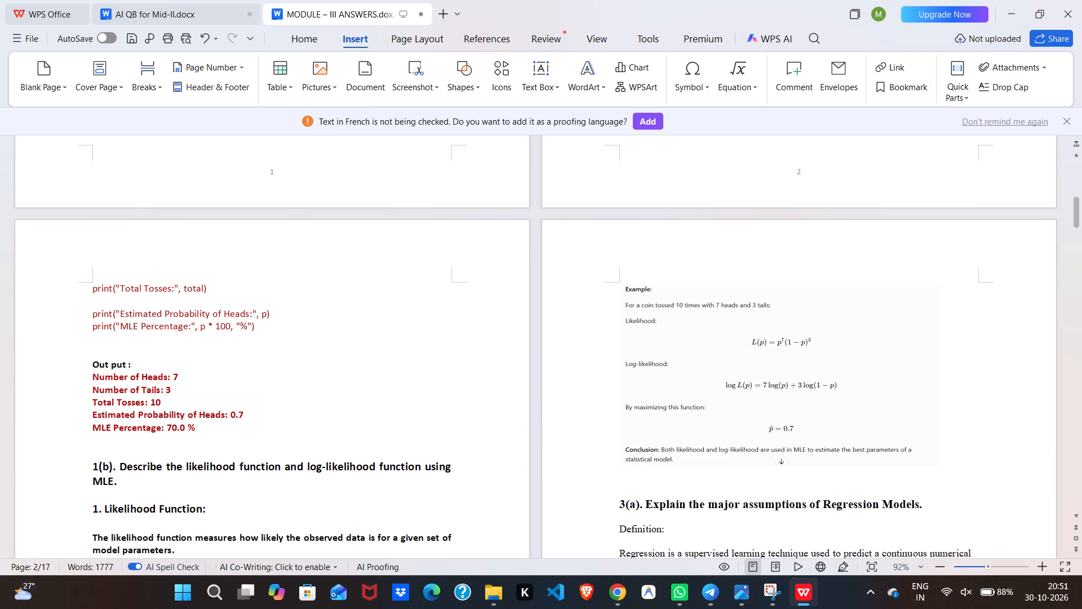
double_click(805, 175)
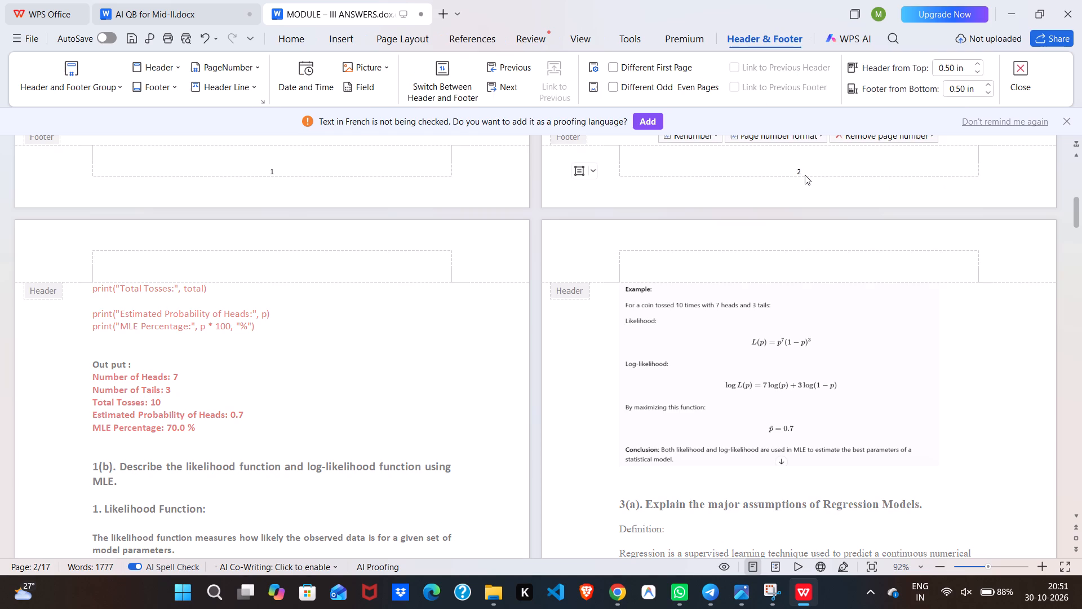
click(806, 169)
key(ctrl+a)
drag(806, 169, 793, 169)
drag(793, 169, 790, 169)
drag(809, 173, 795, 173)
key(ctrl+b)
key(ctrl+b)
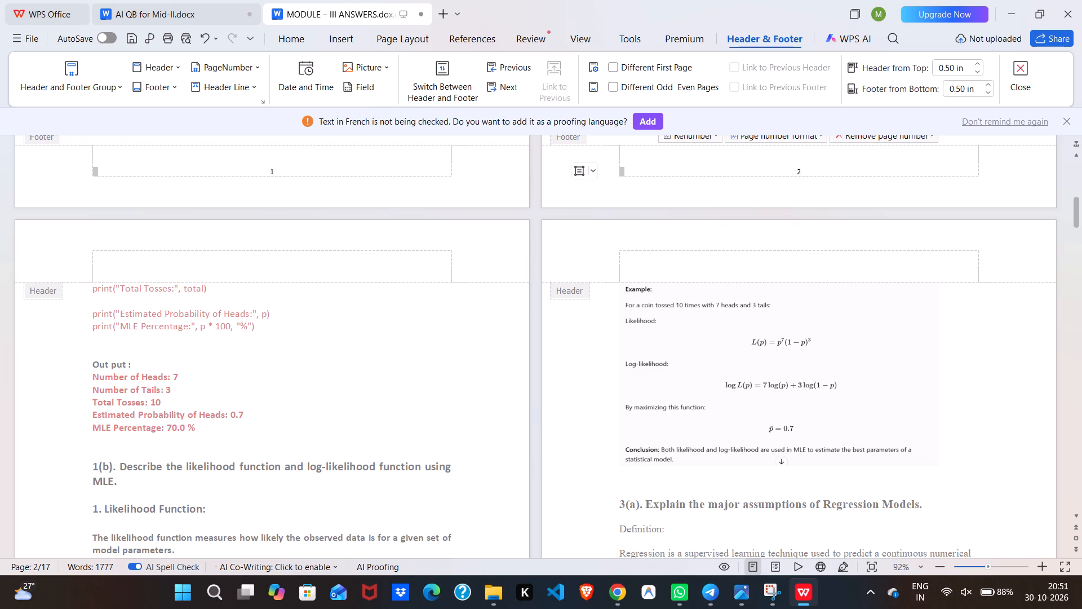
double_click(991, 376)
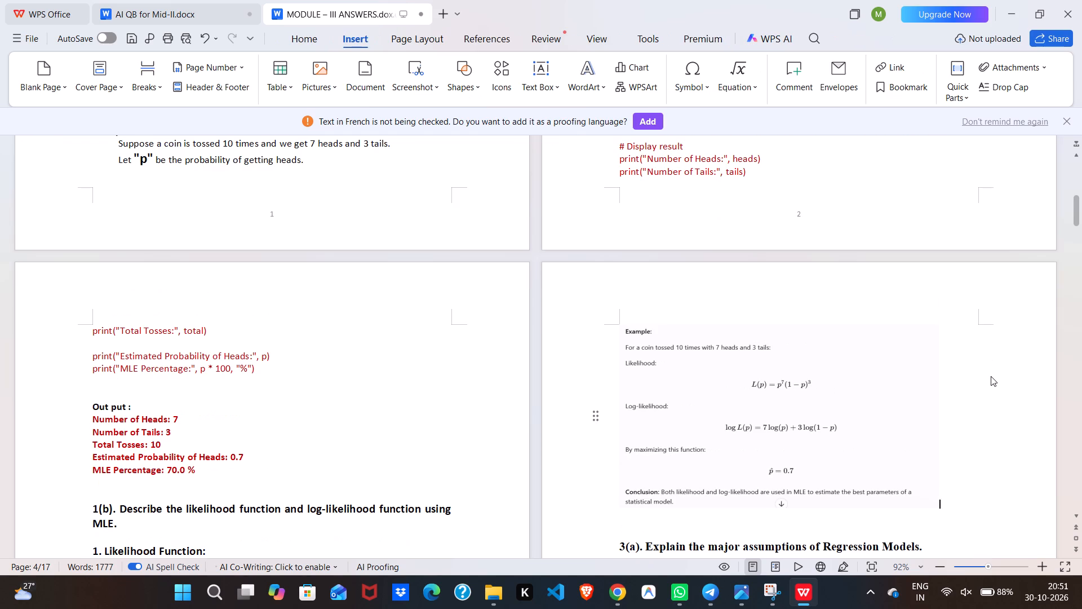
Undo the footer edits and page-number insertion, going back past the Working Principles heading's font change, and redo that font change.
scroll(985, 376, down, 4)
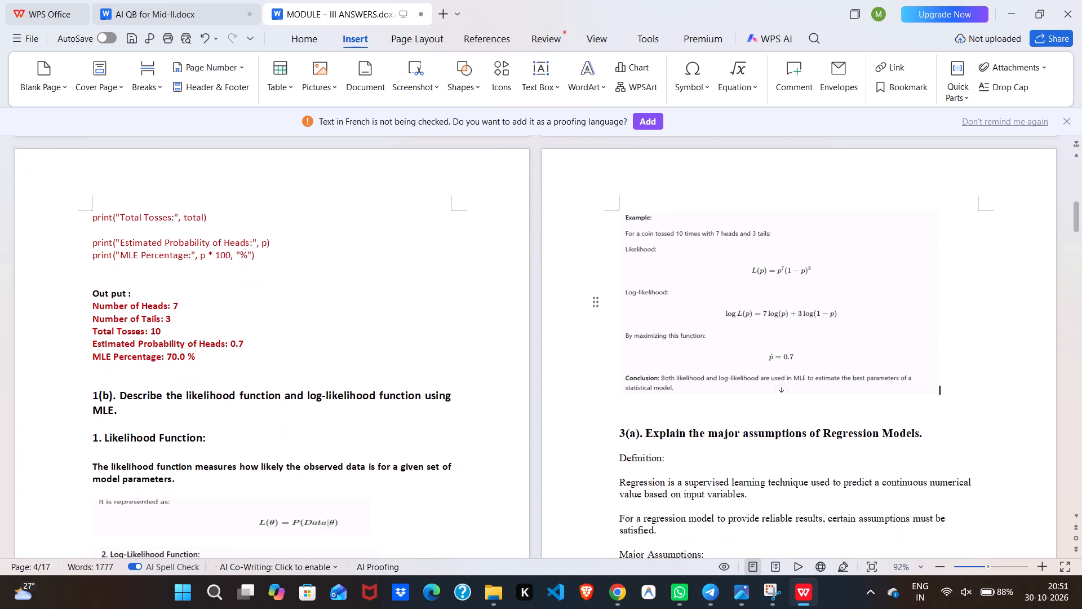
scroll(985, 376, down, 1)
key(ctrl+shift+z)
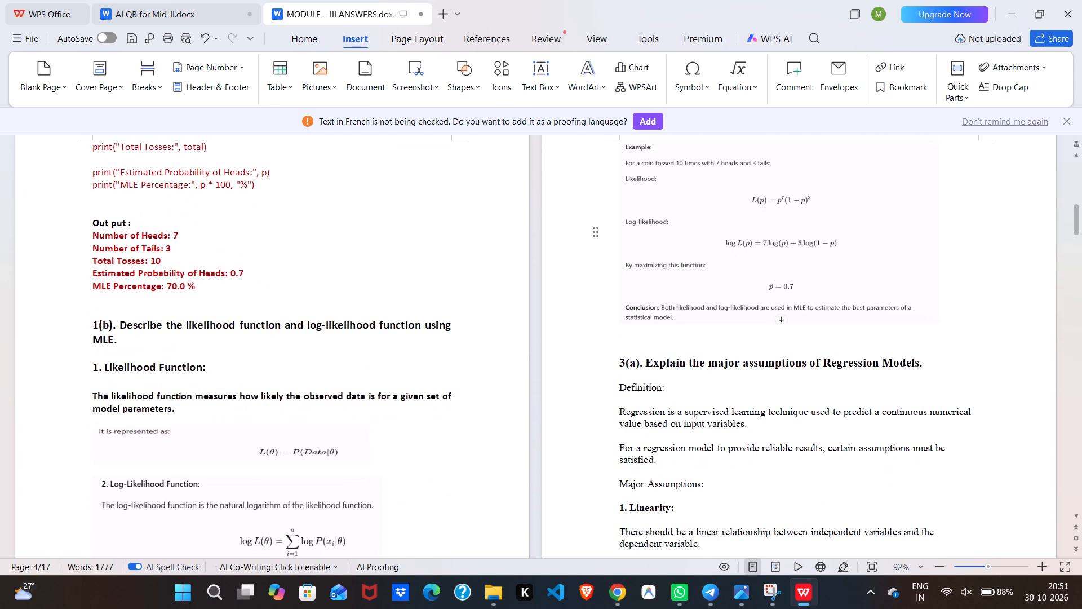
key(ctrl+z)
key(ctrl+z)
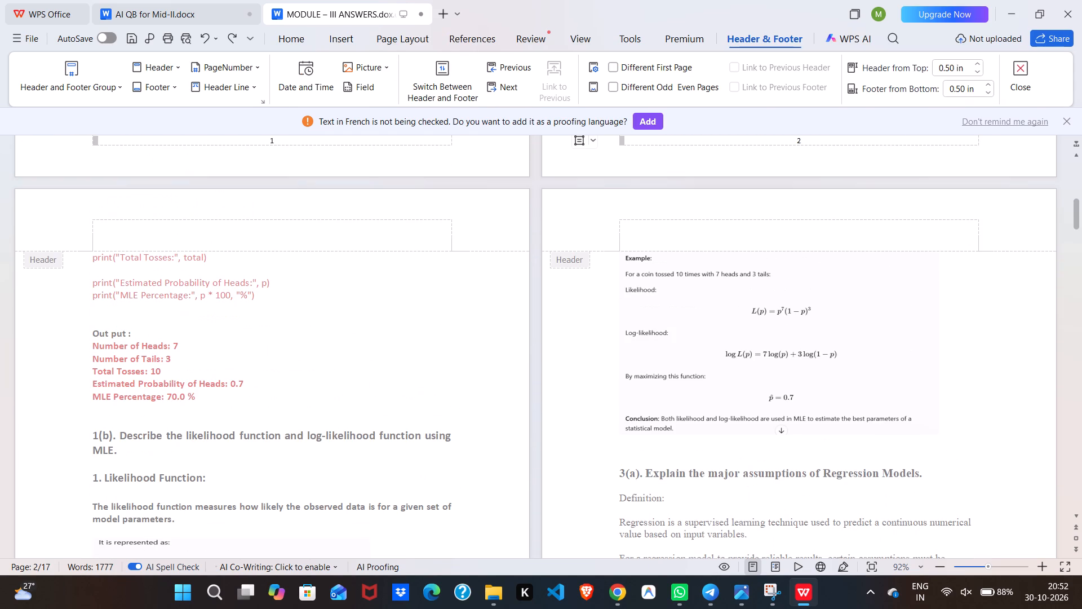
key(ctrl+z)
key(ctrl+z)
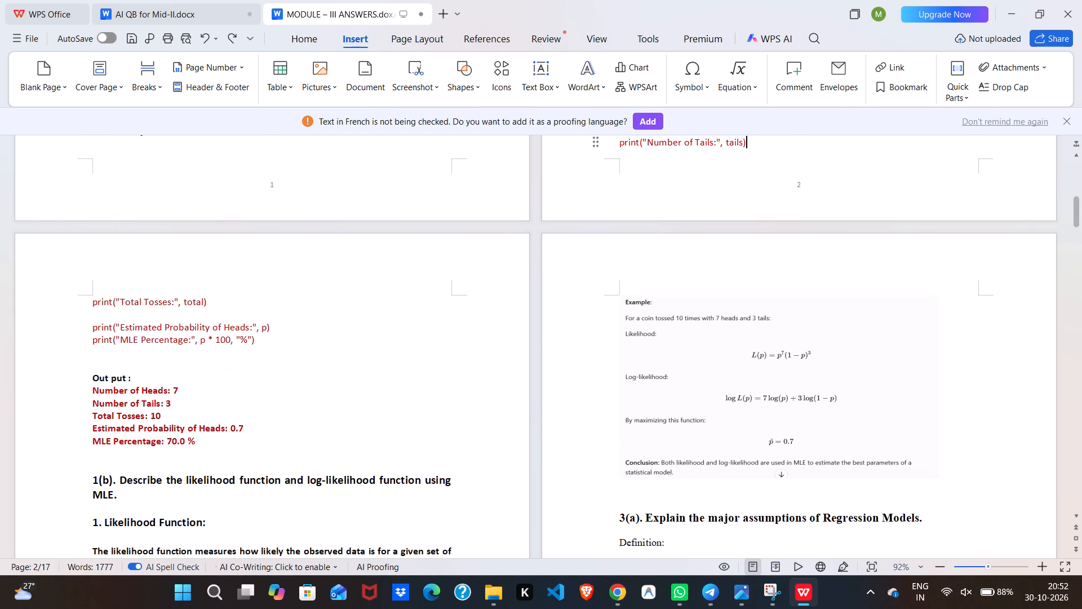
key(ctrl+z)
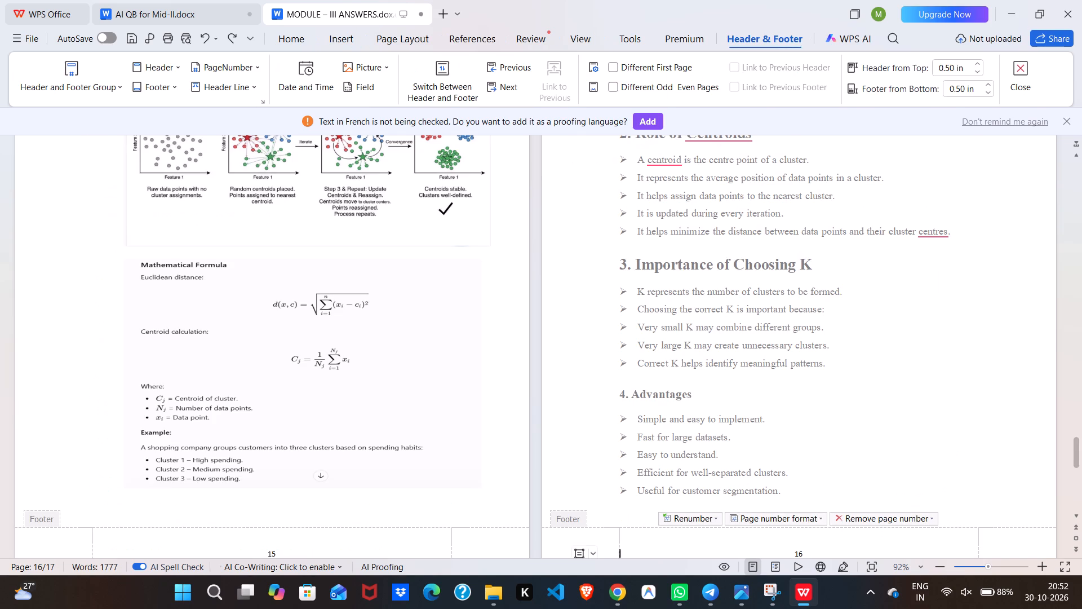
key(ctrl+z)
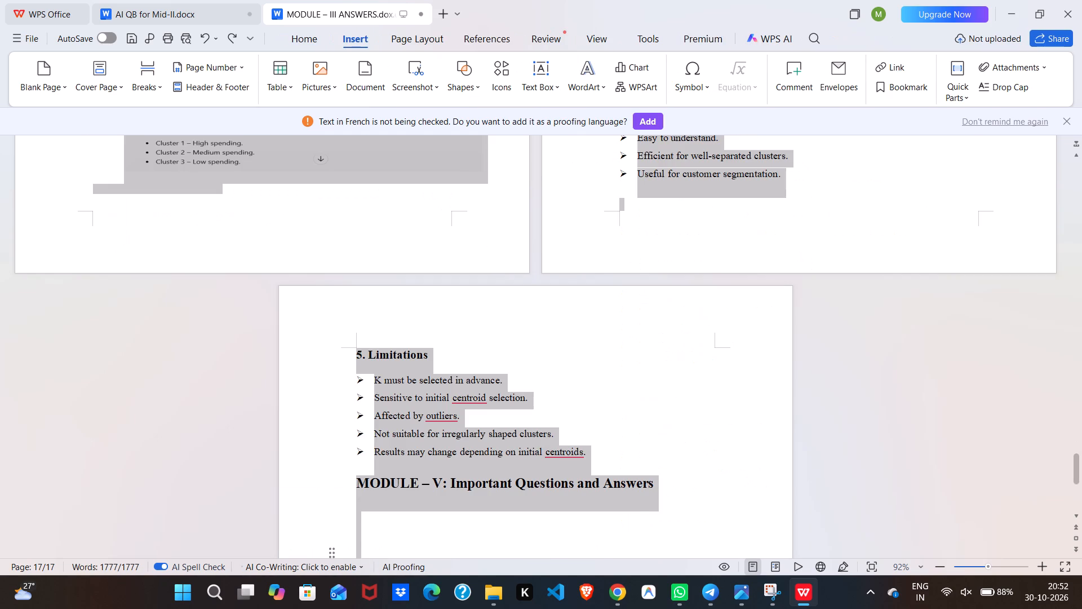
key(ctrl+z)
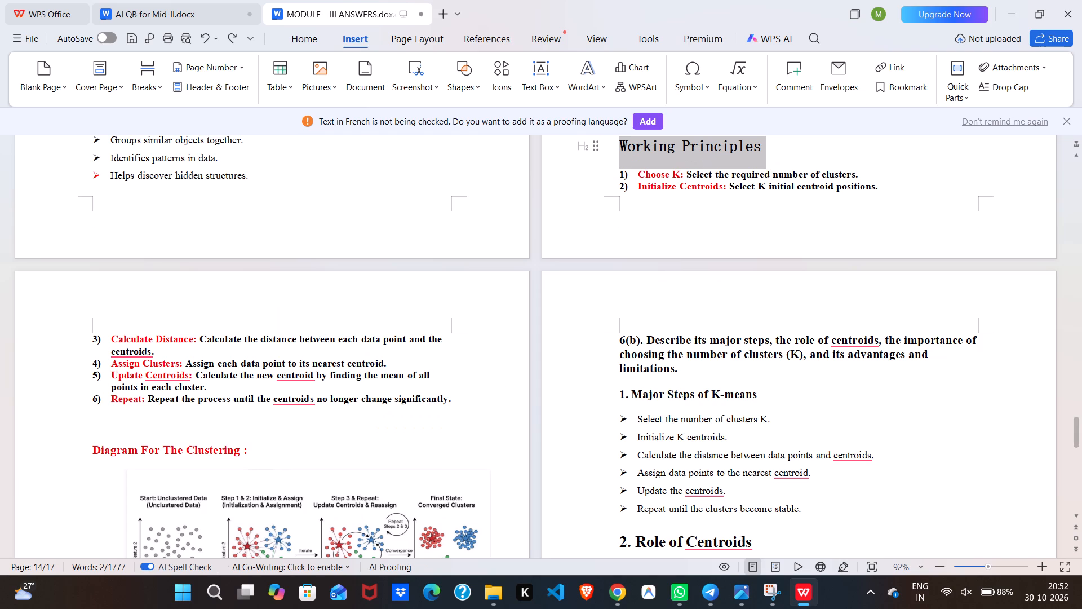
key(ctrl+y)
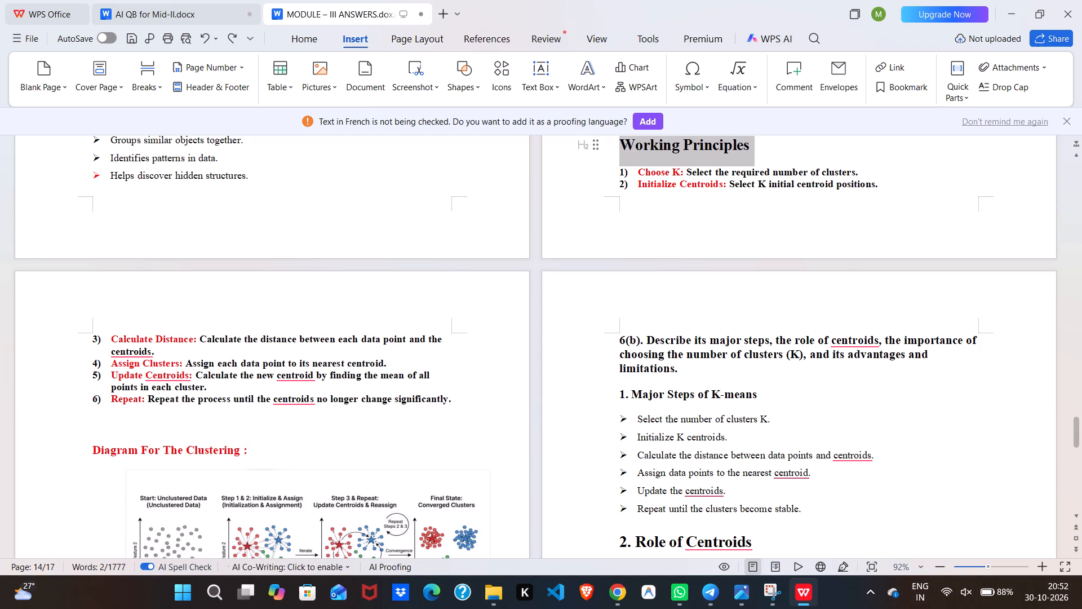
Select the whole answers document and insert page numbers with the Footer middle preset.
key(ctrl+a)
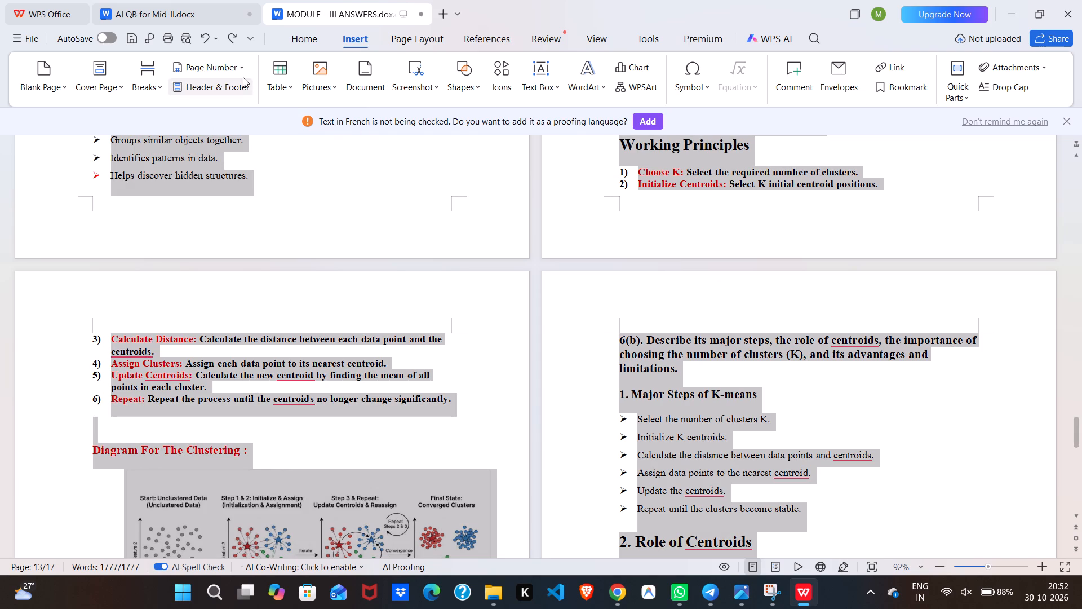
click(243, 70)
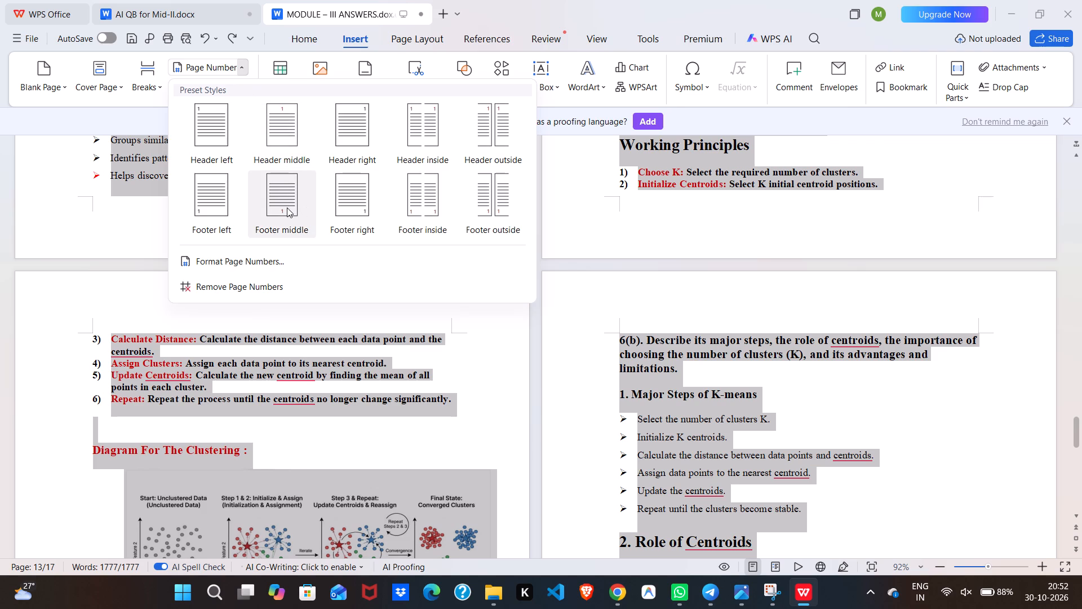
click(287, 208)
scroll(529, 449, down, 3)
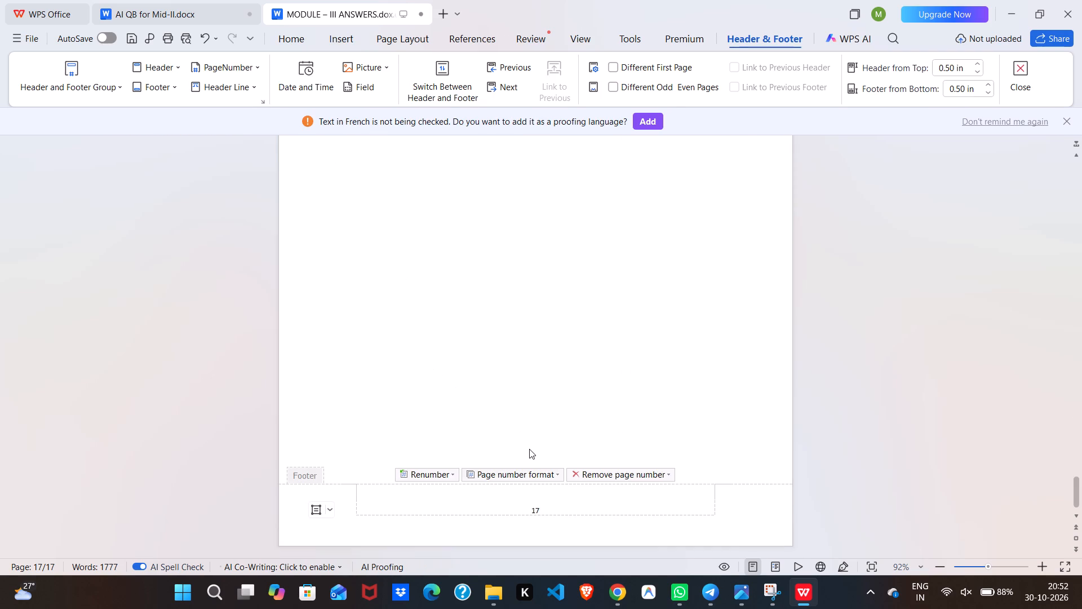
Try to bold the footer page number on page 17, and exit footer editing.
drag(558, 512, 531, 509)
key(ctrl+b)
key(ctrl+b)
key(ctrl+b)
key(ctrl+b)
key(ctrl+b)
double_click(609, 359)
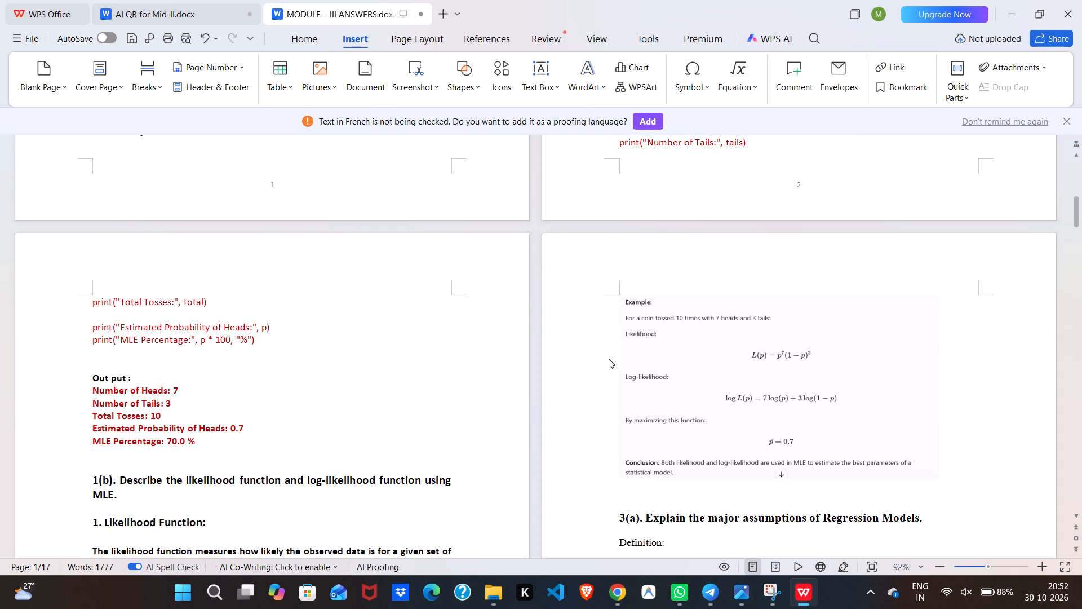
Check the footer page numbers on the document's first pages and on the final pages around the Module V heading.
scroll(609, 359, up, 18)
scroll(609, 359, up, 10)
scroll(609, 359, down, 11)
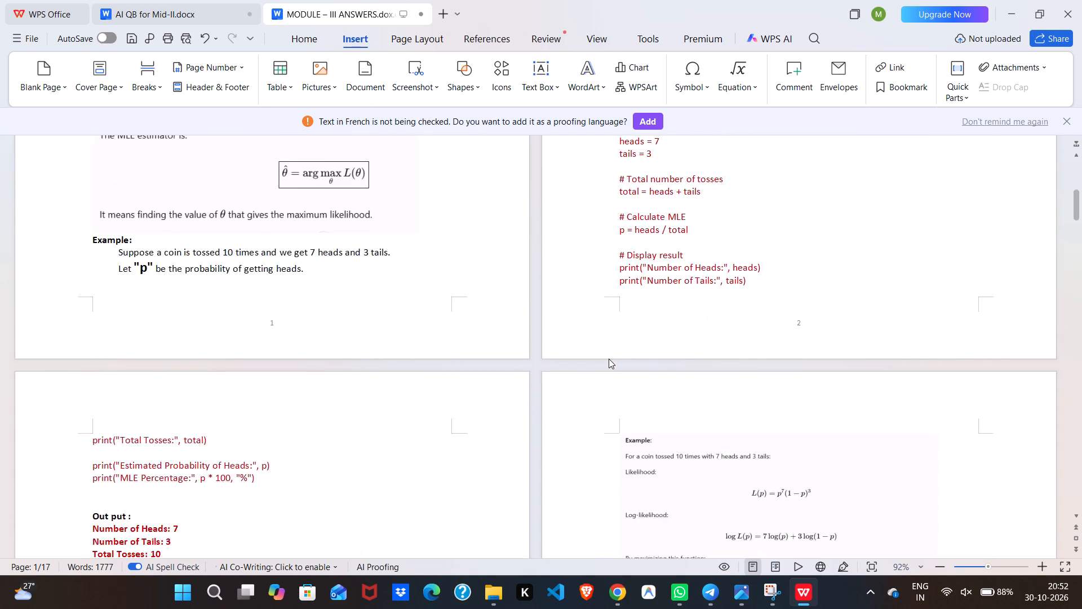
scroll(609, 359, down, 20)
scroll(609, 359, down, 18)
scroll(609, 359, up, 8)
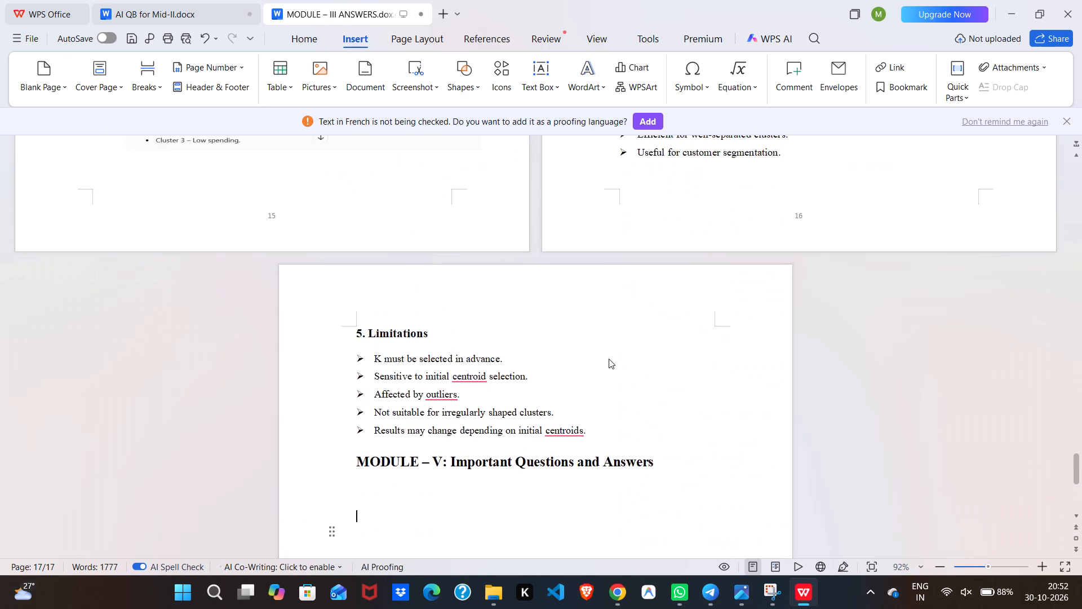
scroll(609, 359, up, 14)
scroll(609, 359, up, 14)
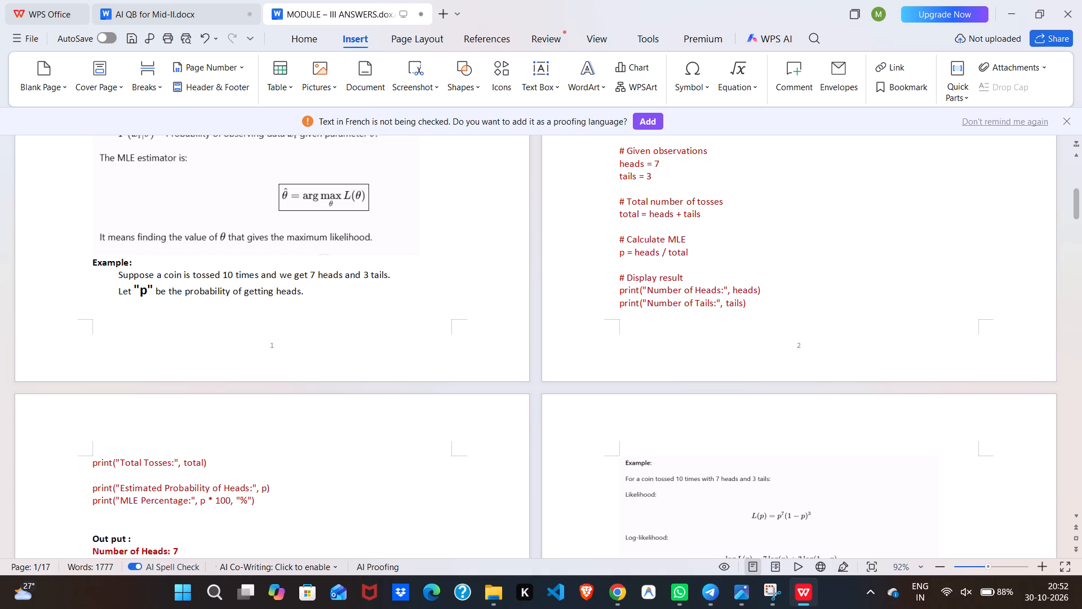
Save the Module III answers document.
key(ctrl+s)
Switch to the Unigram messaging app.
click(712, 600)
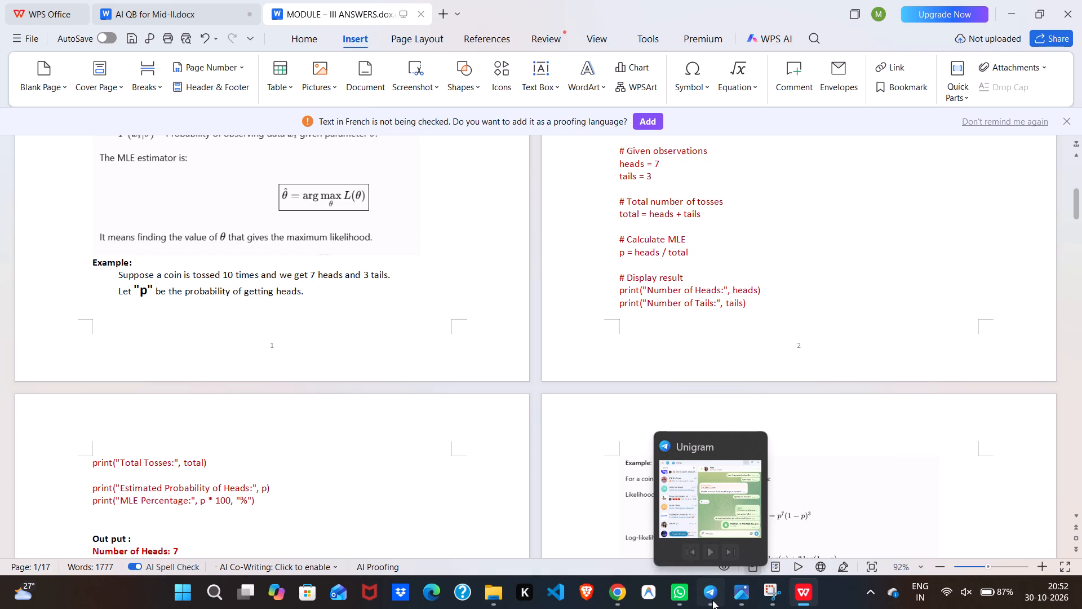
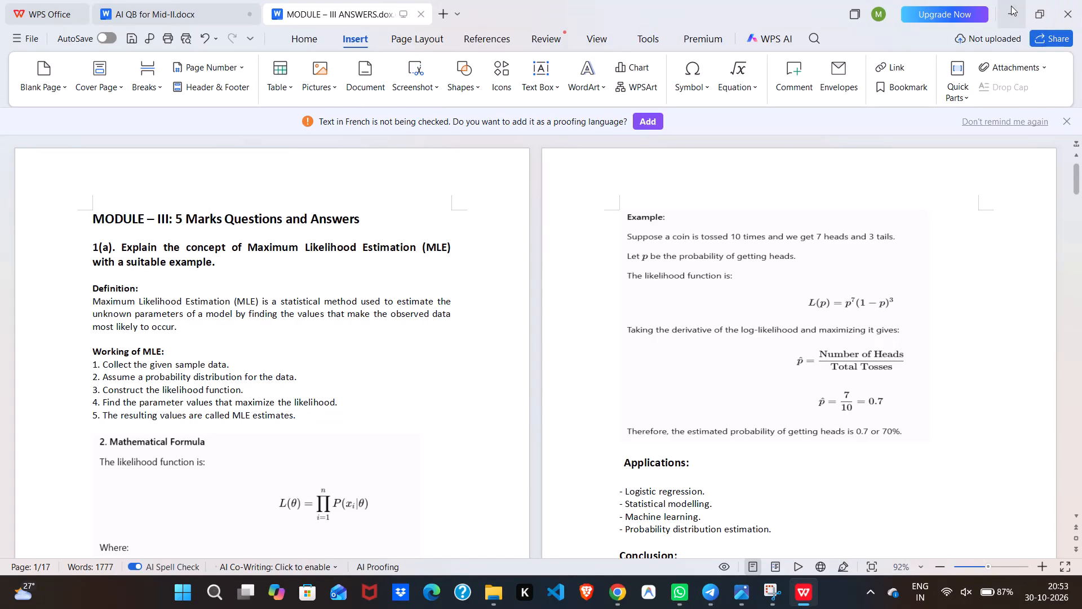
Minimise the open answers document and the Downloads folder window to reach the desktop.
click(1010, 6)
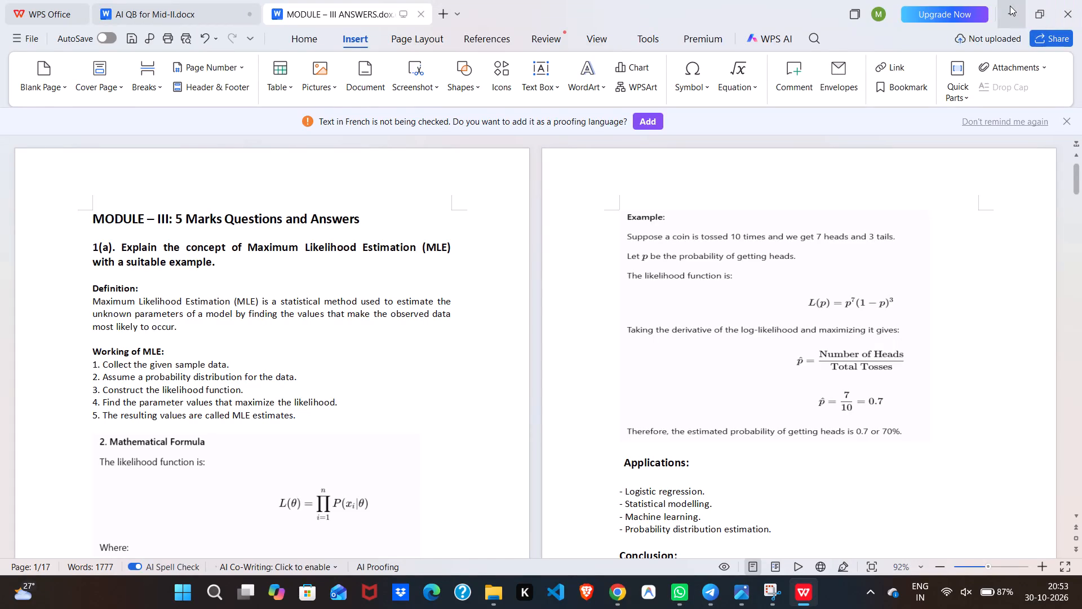
click(1010, 6)
click(999, 8)
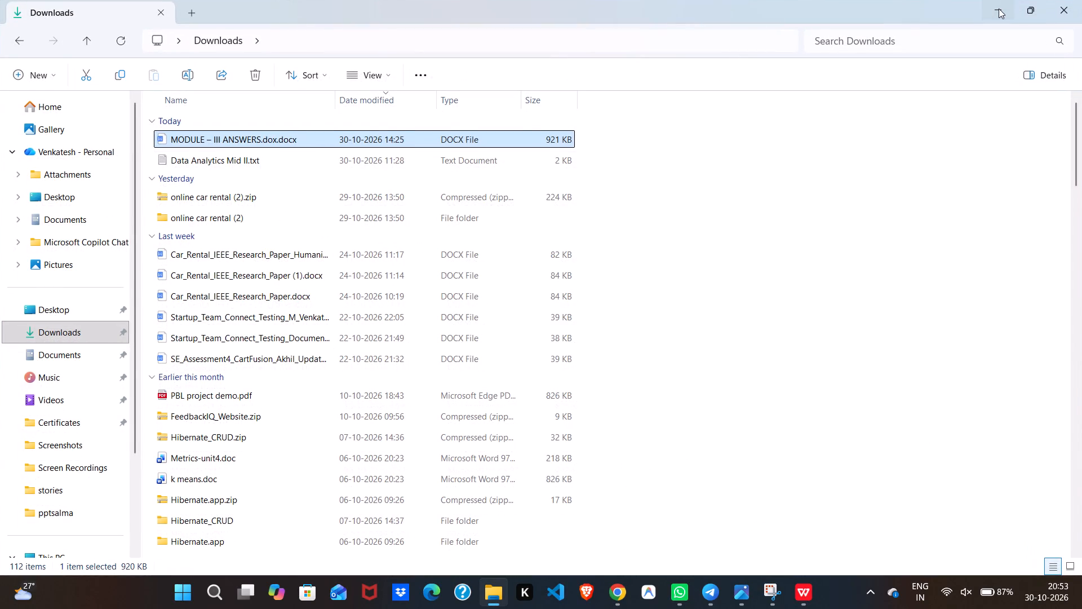
Put the computer to Sleep from the Shut Down Windows dialog, leaving the apps open.
key(alt+F4)
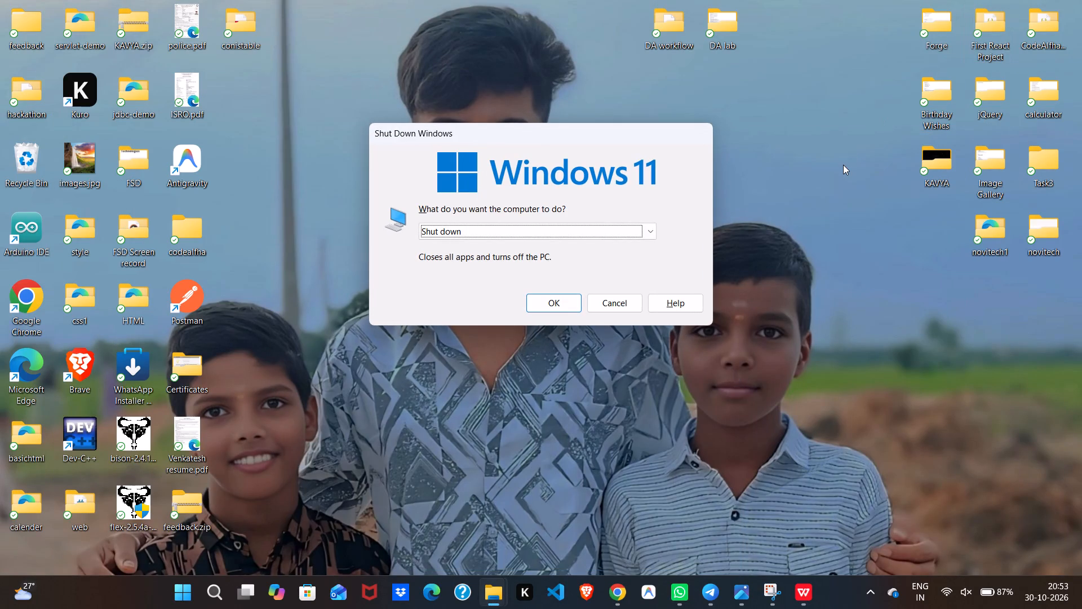
key(Left)
key(Return)
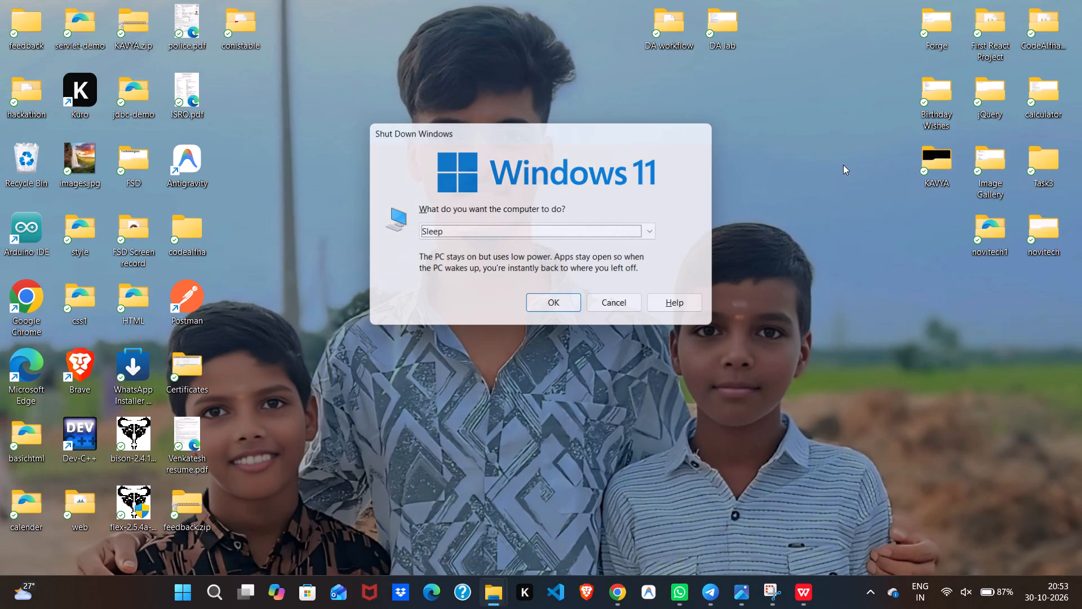